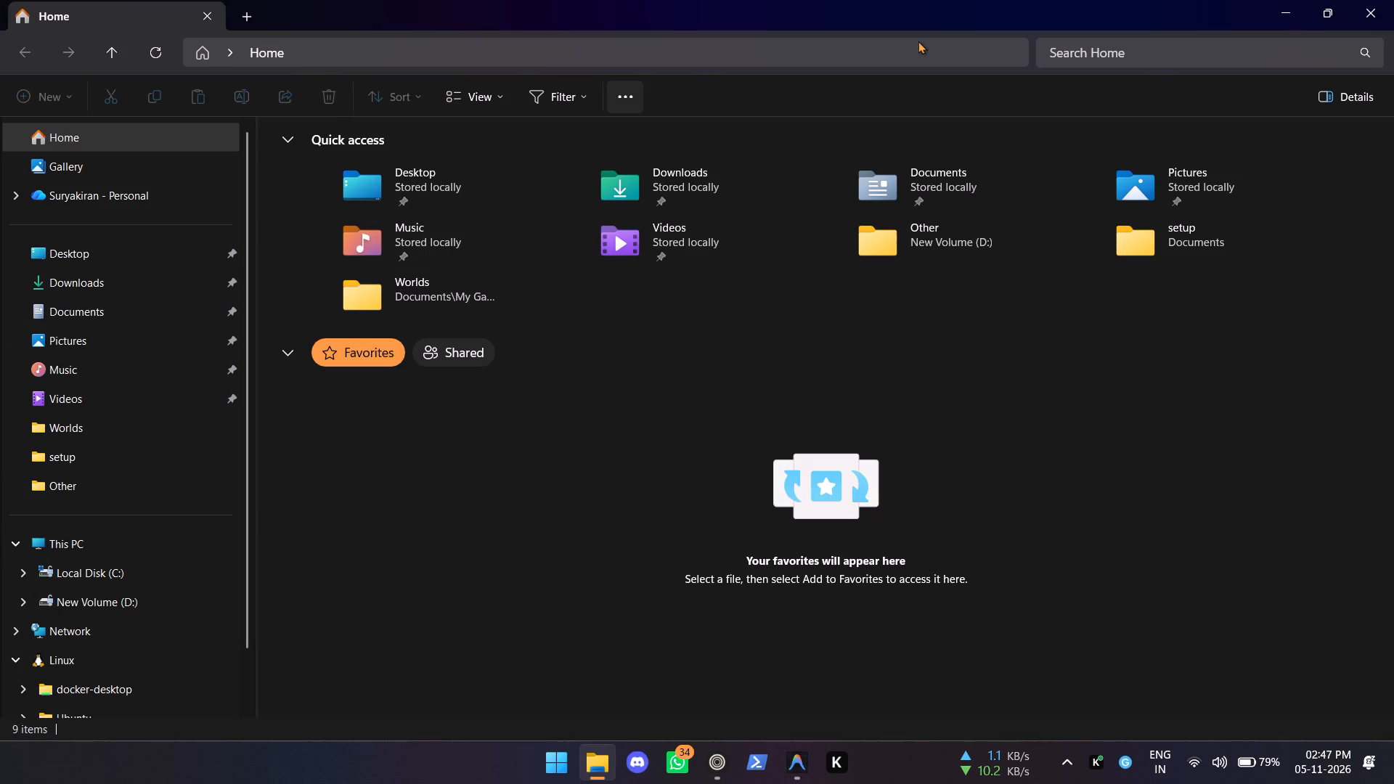
click(1145, 49)
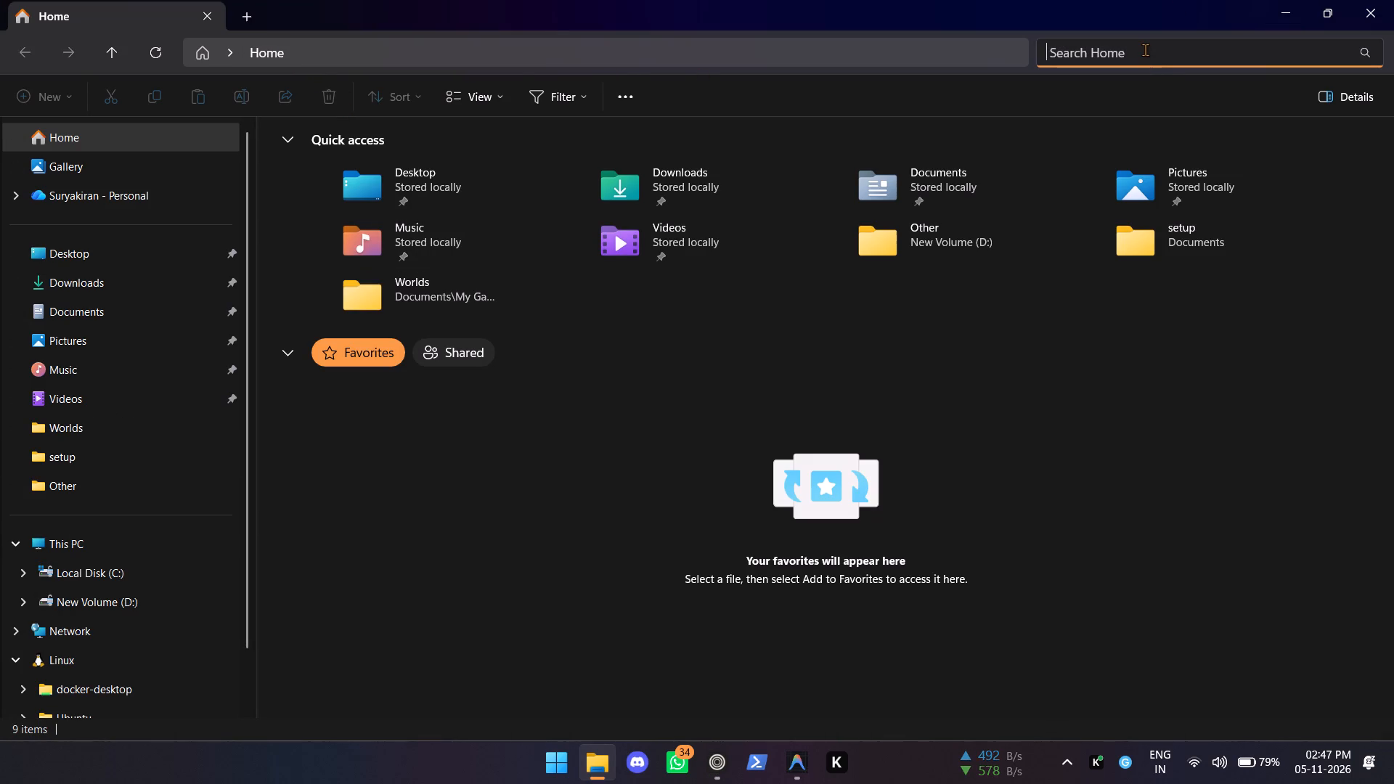
key(t)
text(ou)
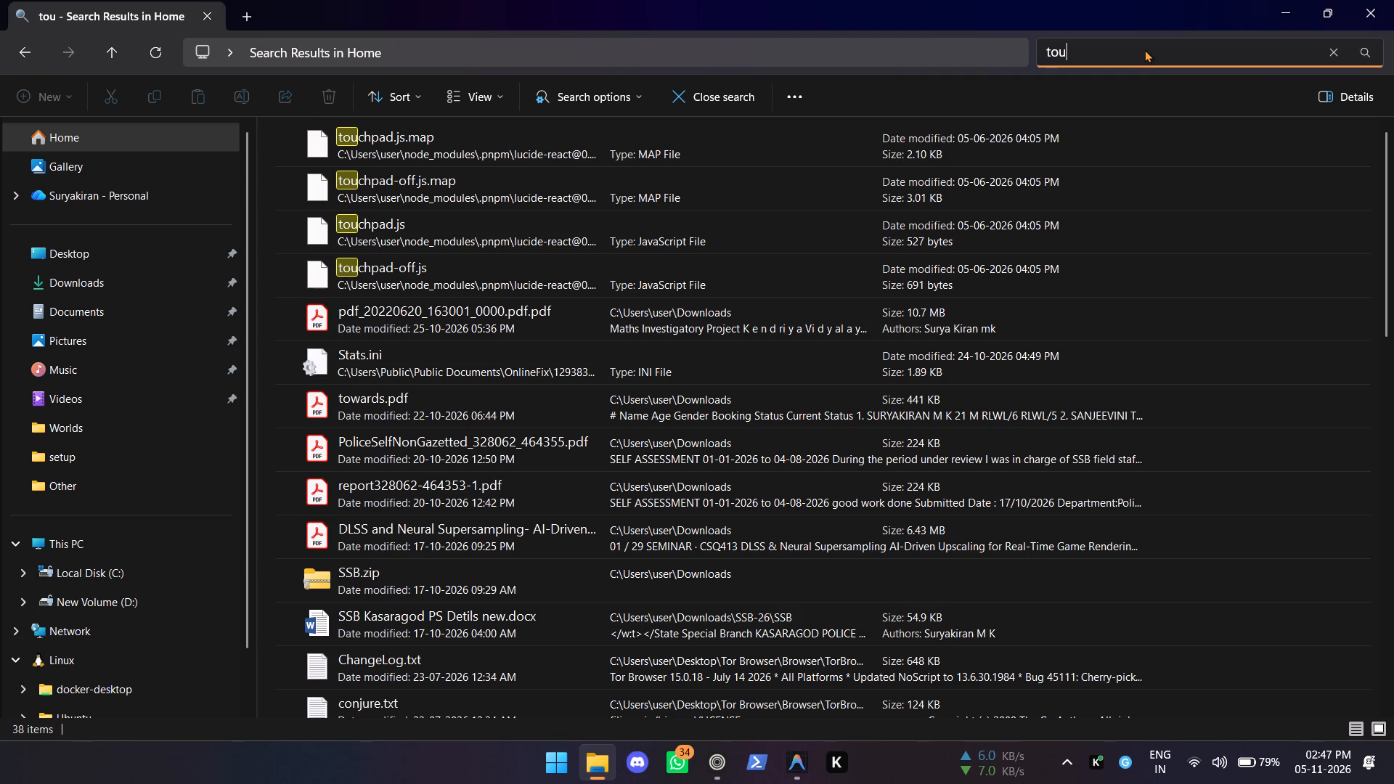
text(re)
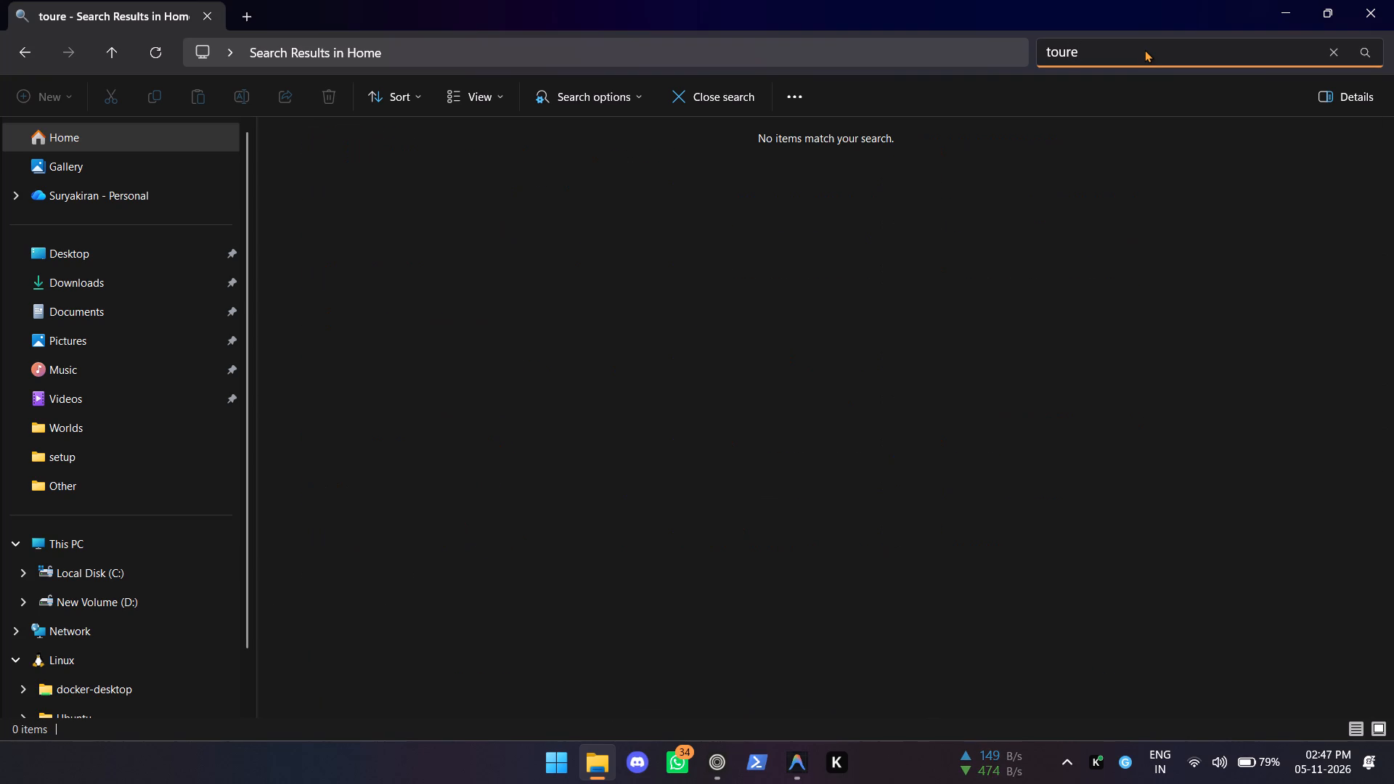
key(BackSpace)
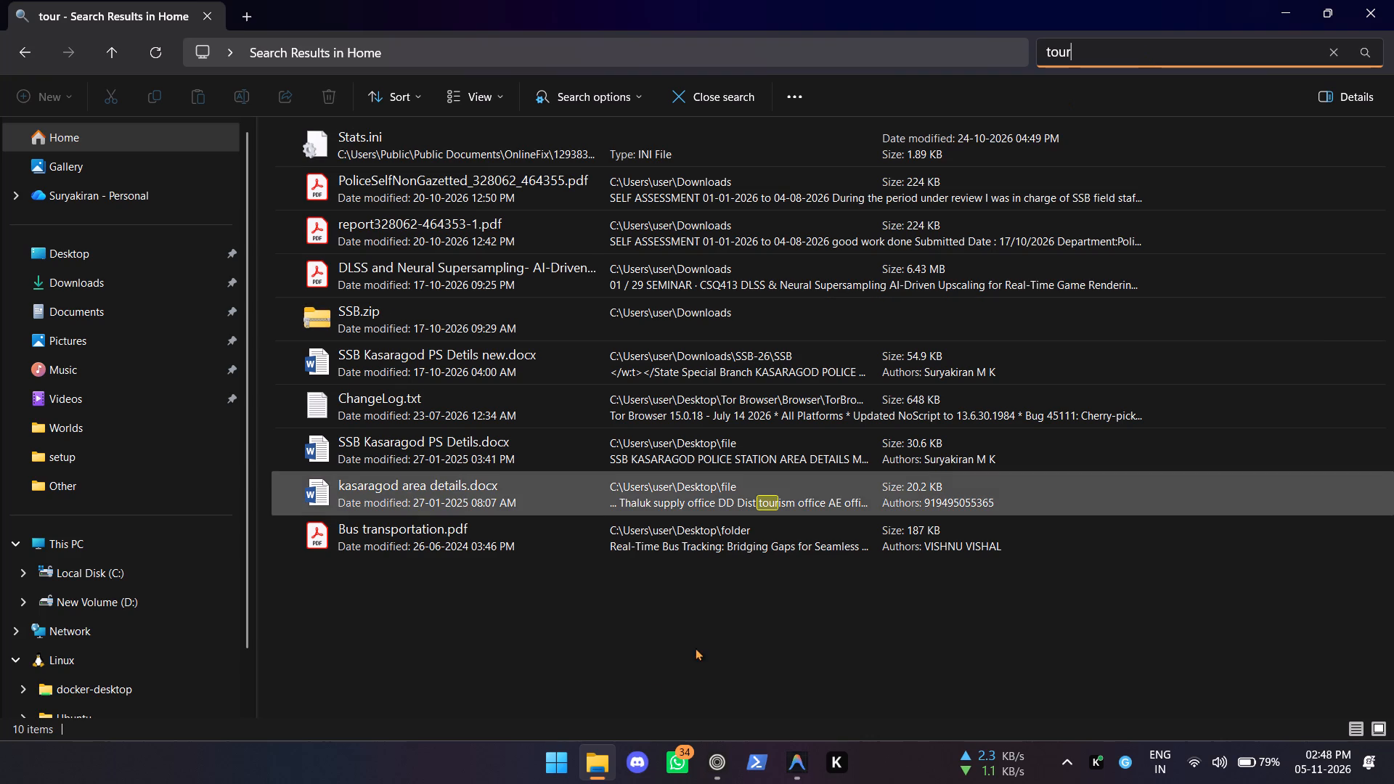
Switch to WhatsApp.
click(683, 762)
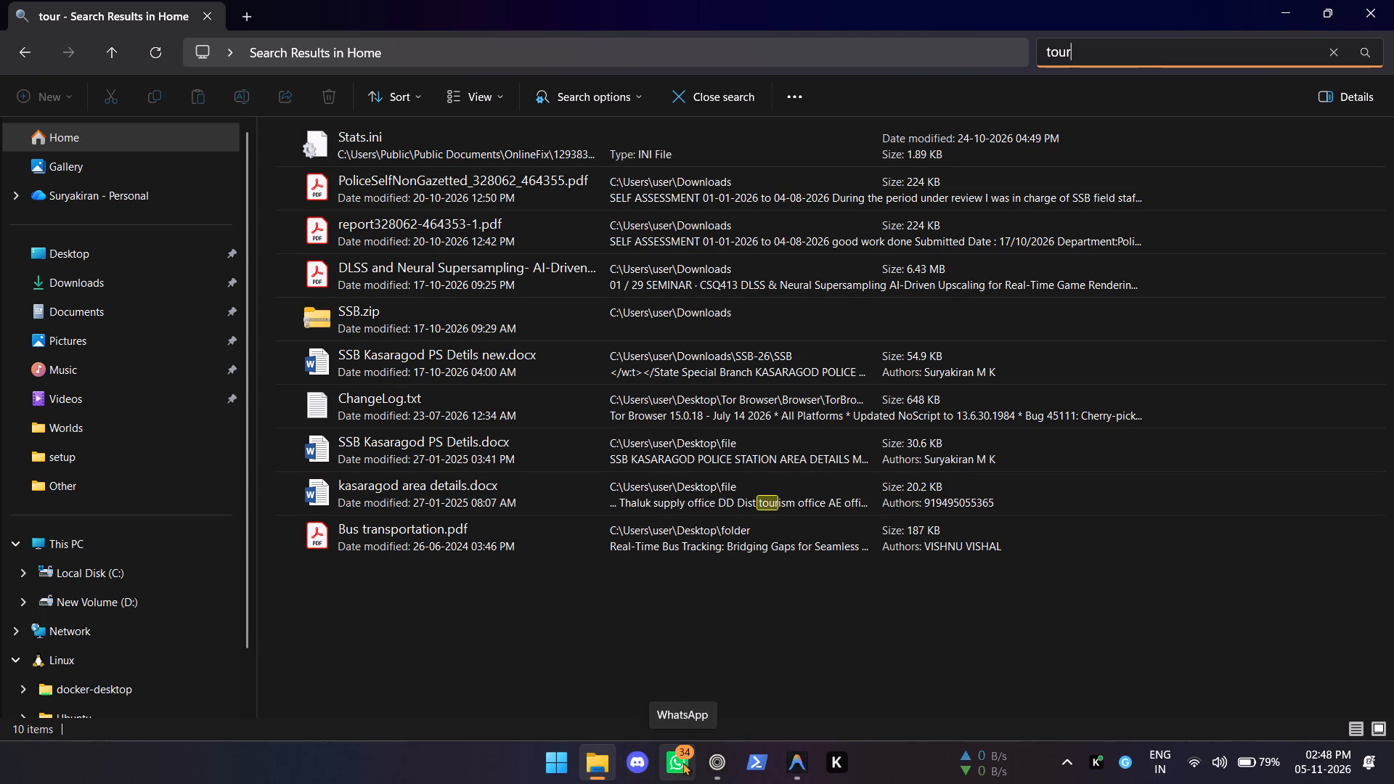
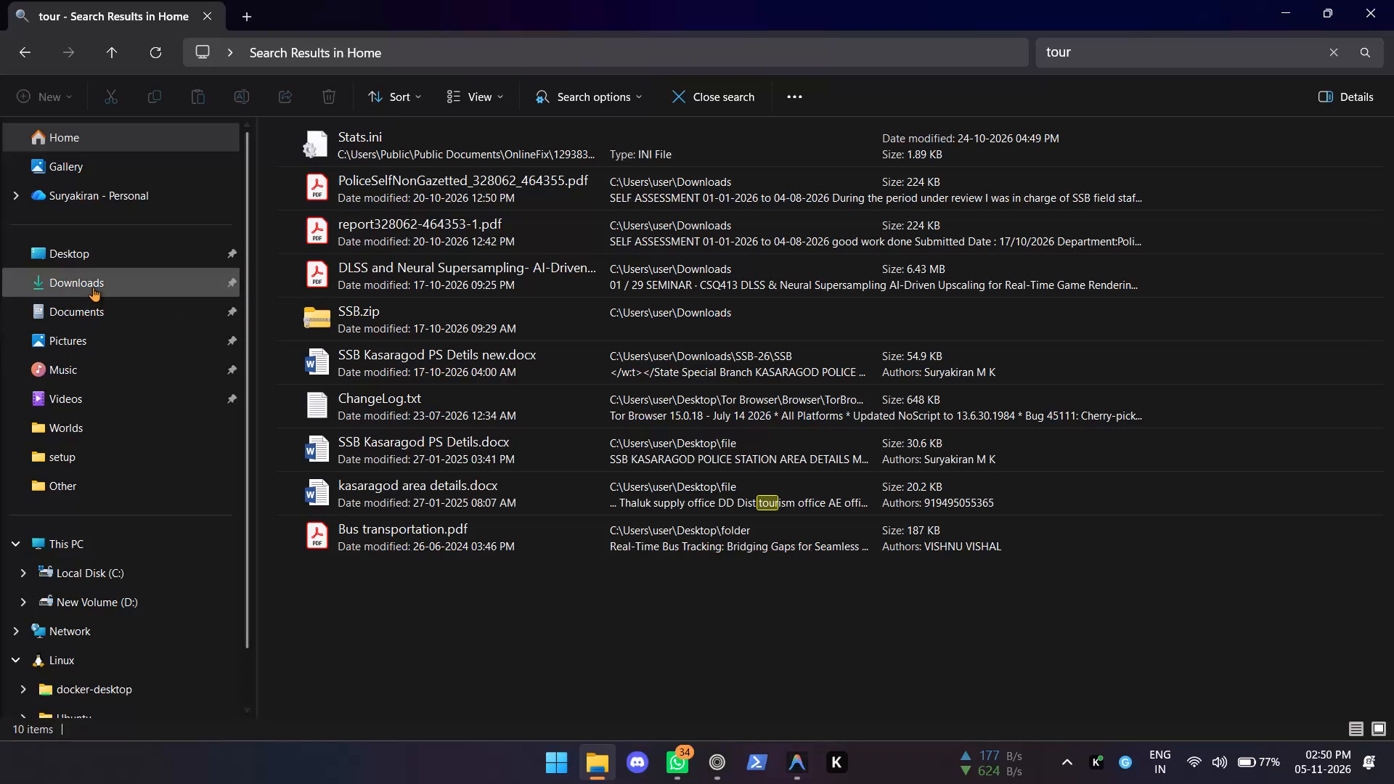
Open the Downloads folder in File Explorer in place of the "tour" search results.
double_click(93, 287)
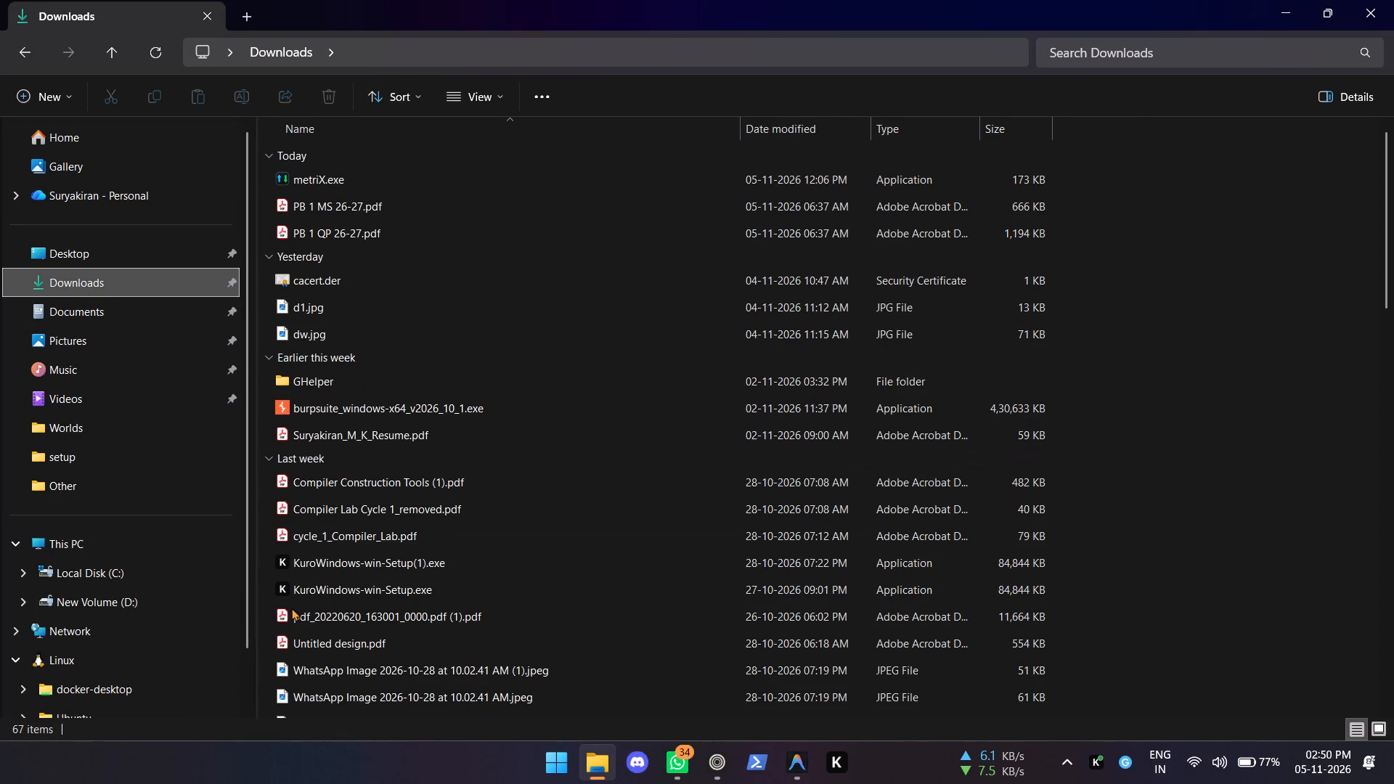
Search the Downloads folder for "tou" and return to the full folder listing.
click(1080, 46)
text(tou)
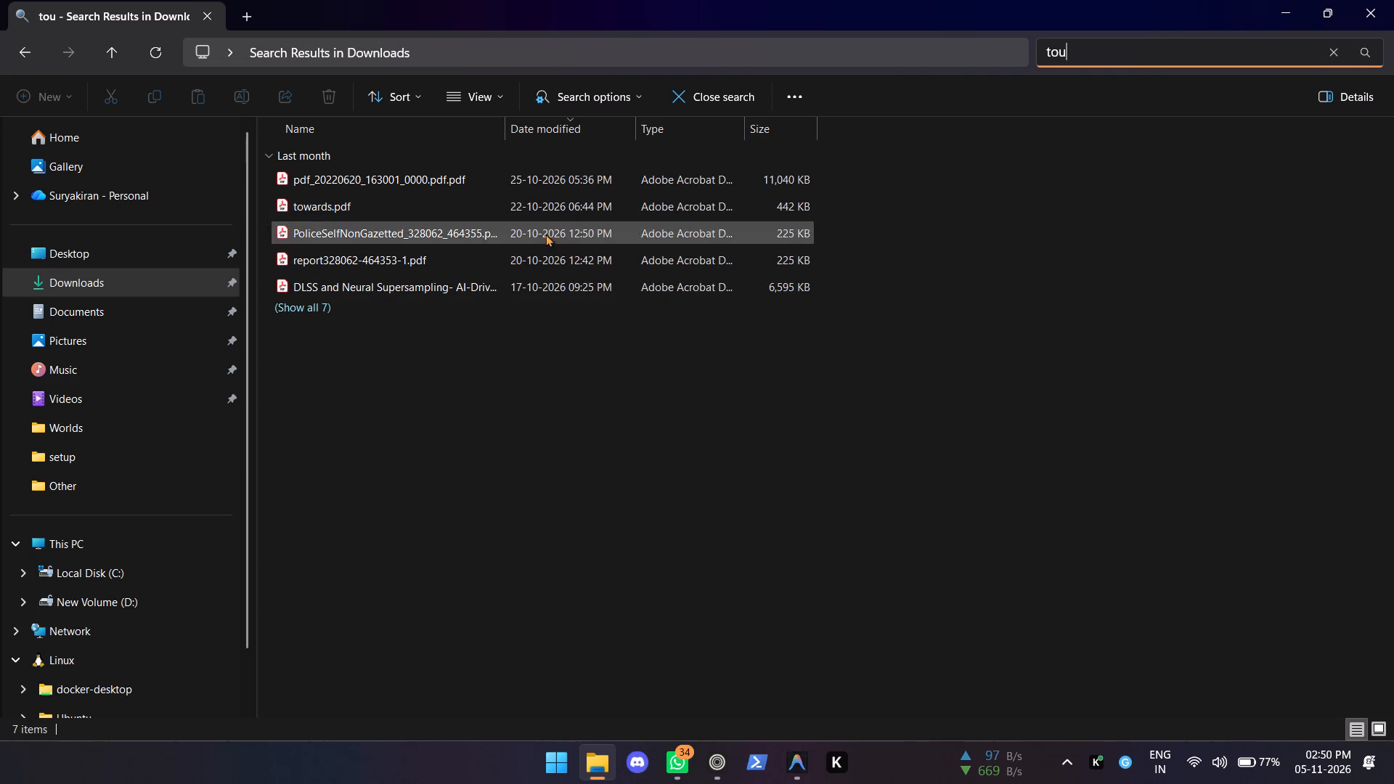
click(33, 57)
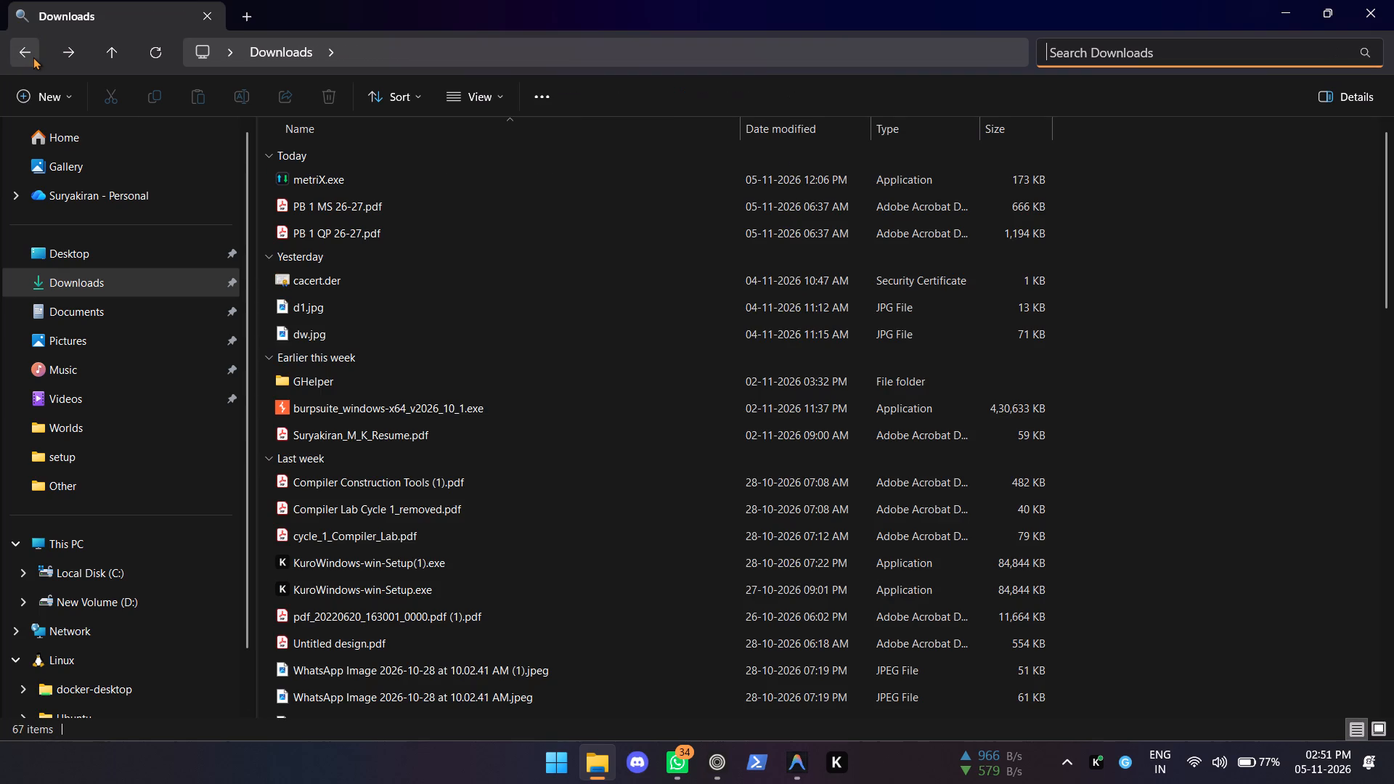
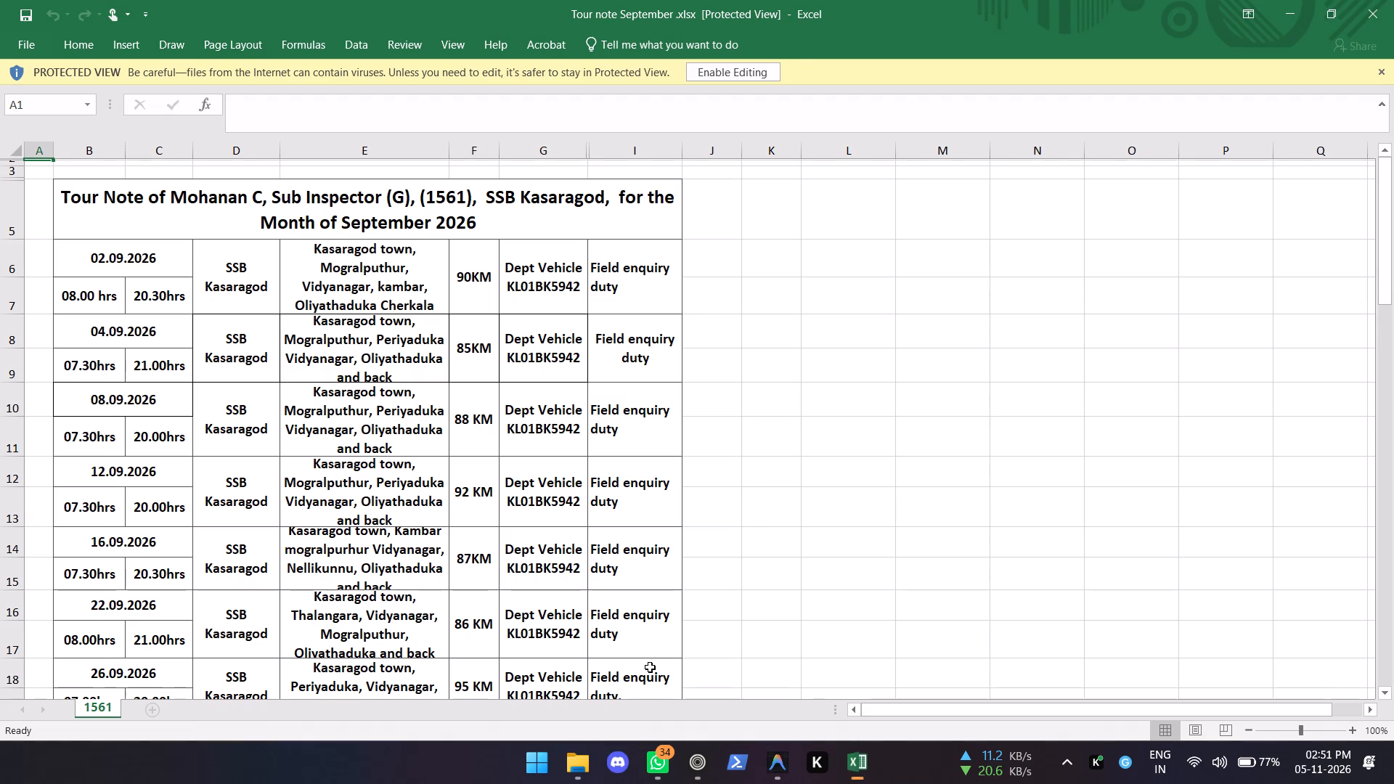
Take the September tour note workbook out of Protected View so it can be edited.
drag(738, 83, 735, 69)
click(735, 69)
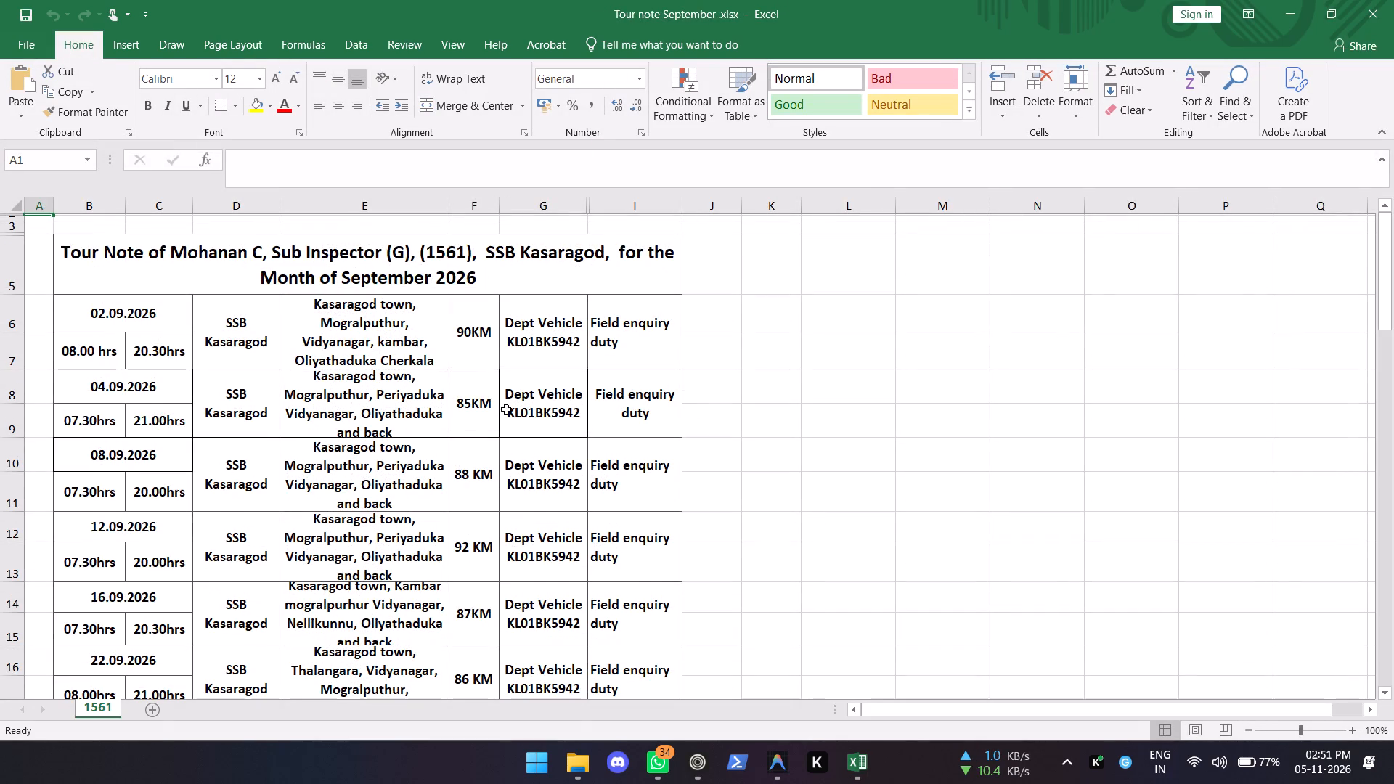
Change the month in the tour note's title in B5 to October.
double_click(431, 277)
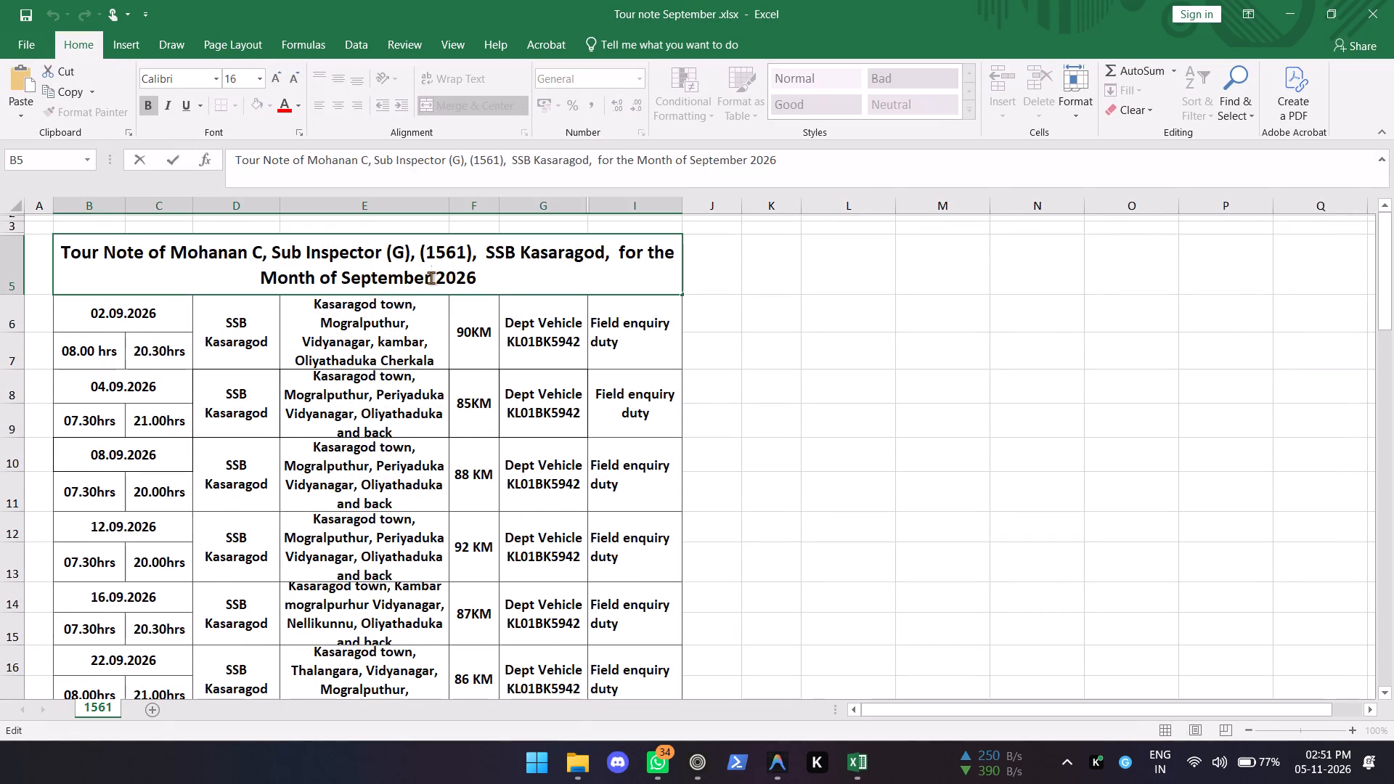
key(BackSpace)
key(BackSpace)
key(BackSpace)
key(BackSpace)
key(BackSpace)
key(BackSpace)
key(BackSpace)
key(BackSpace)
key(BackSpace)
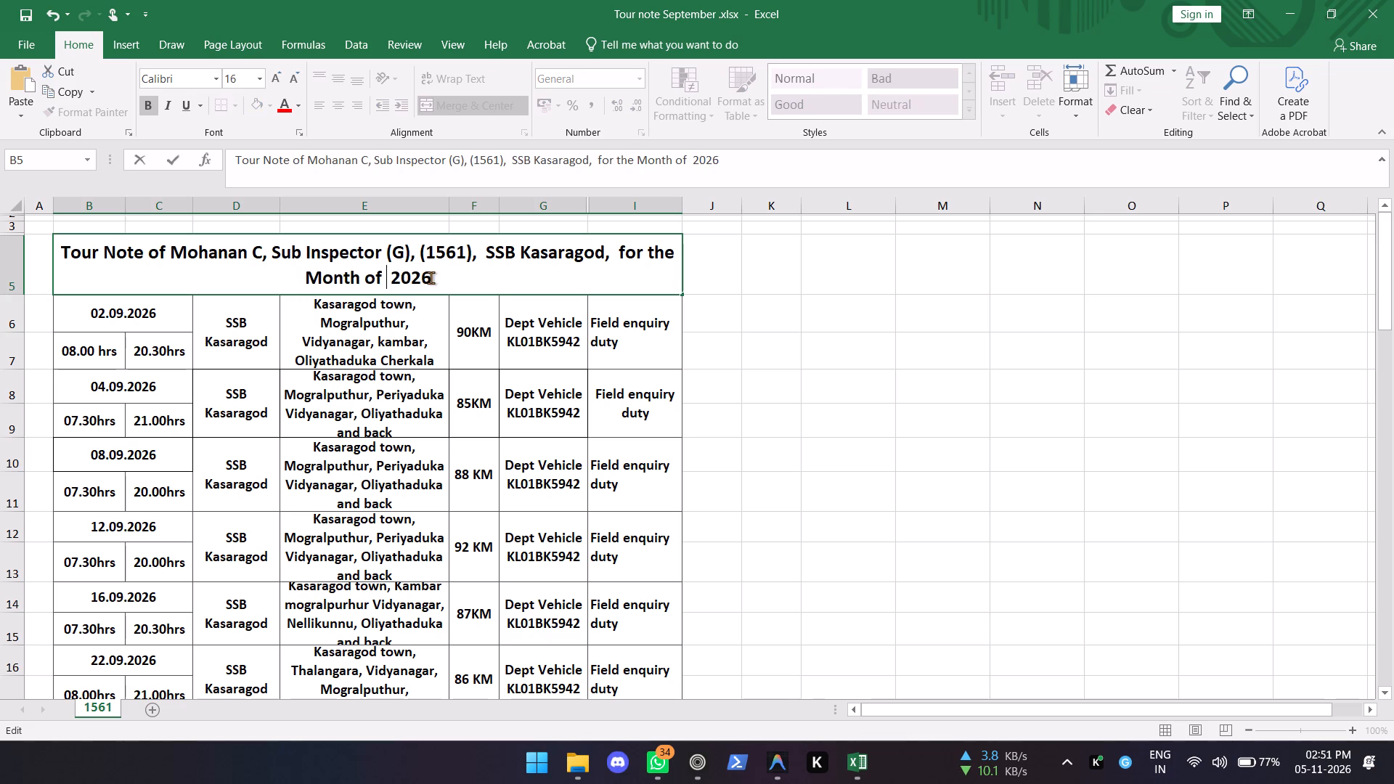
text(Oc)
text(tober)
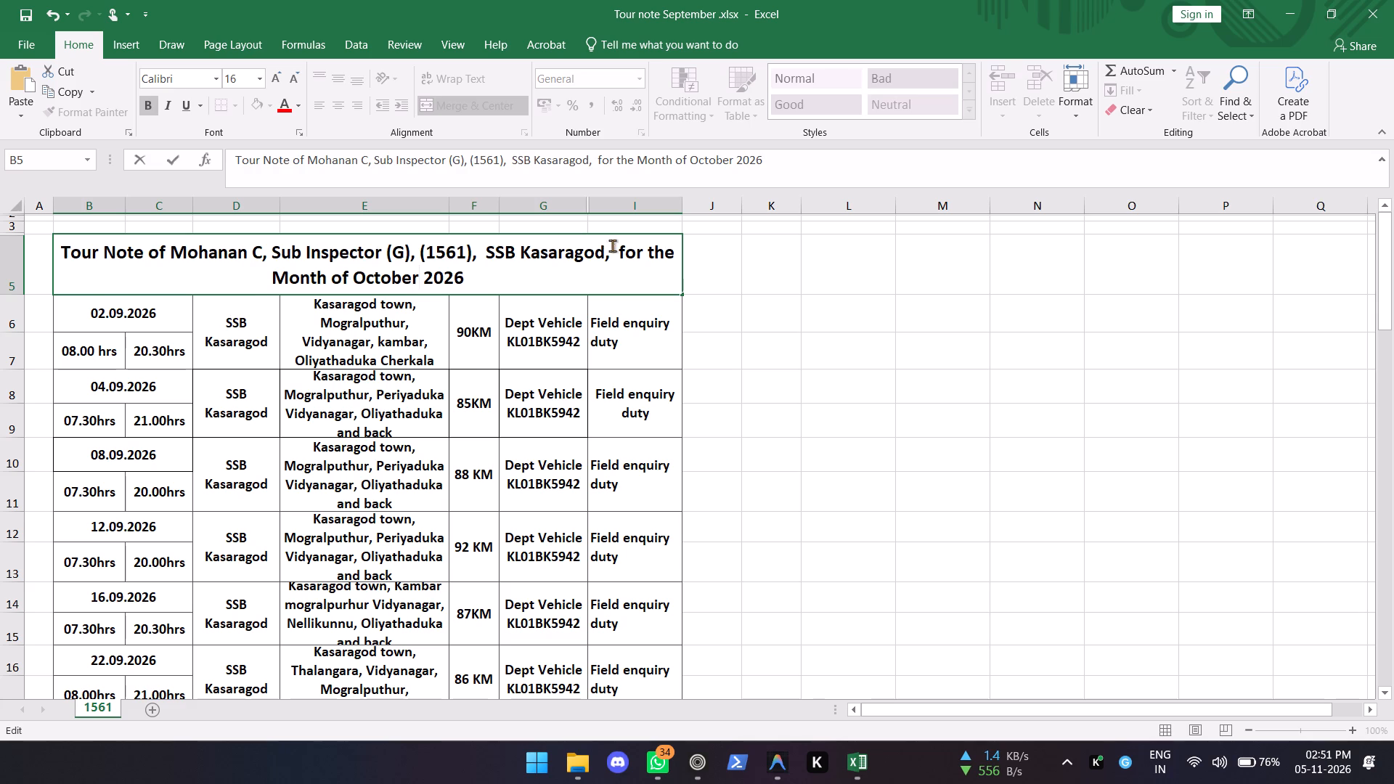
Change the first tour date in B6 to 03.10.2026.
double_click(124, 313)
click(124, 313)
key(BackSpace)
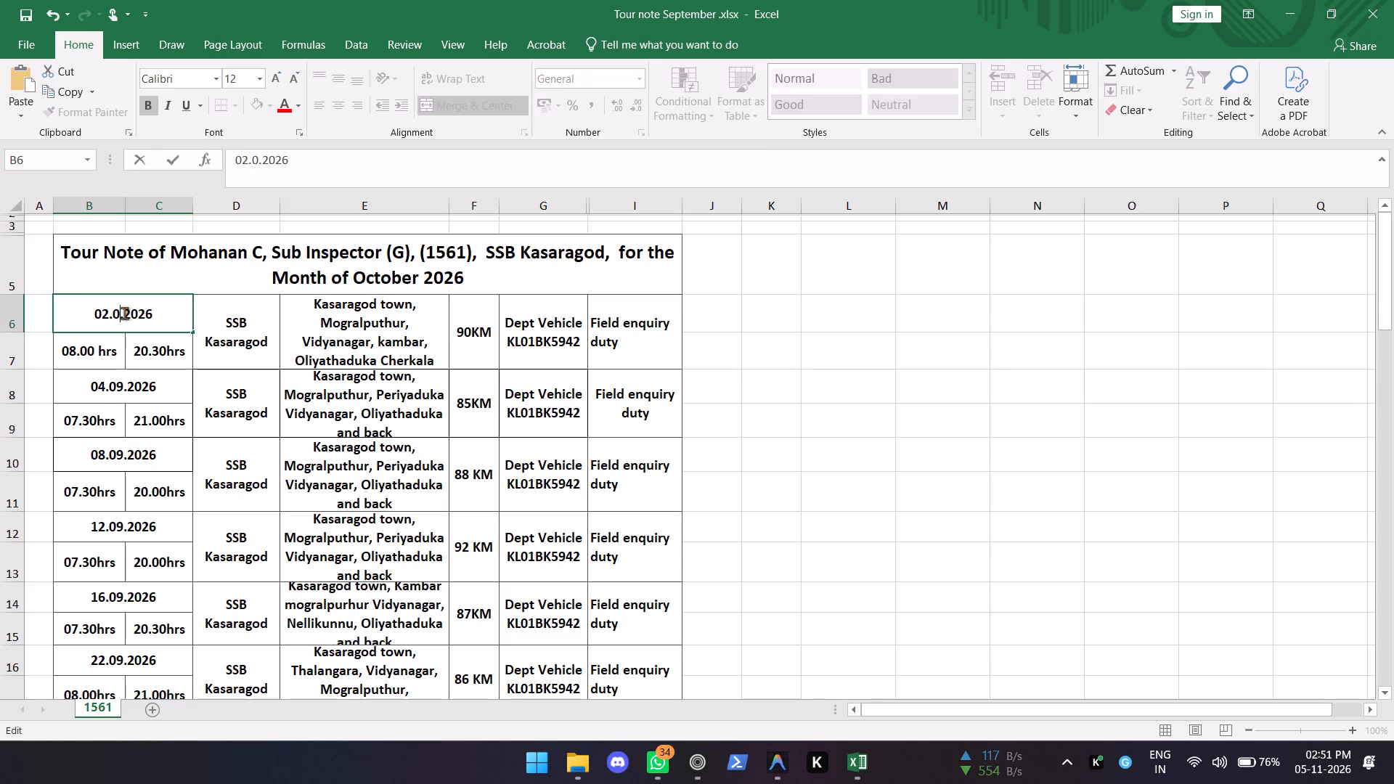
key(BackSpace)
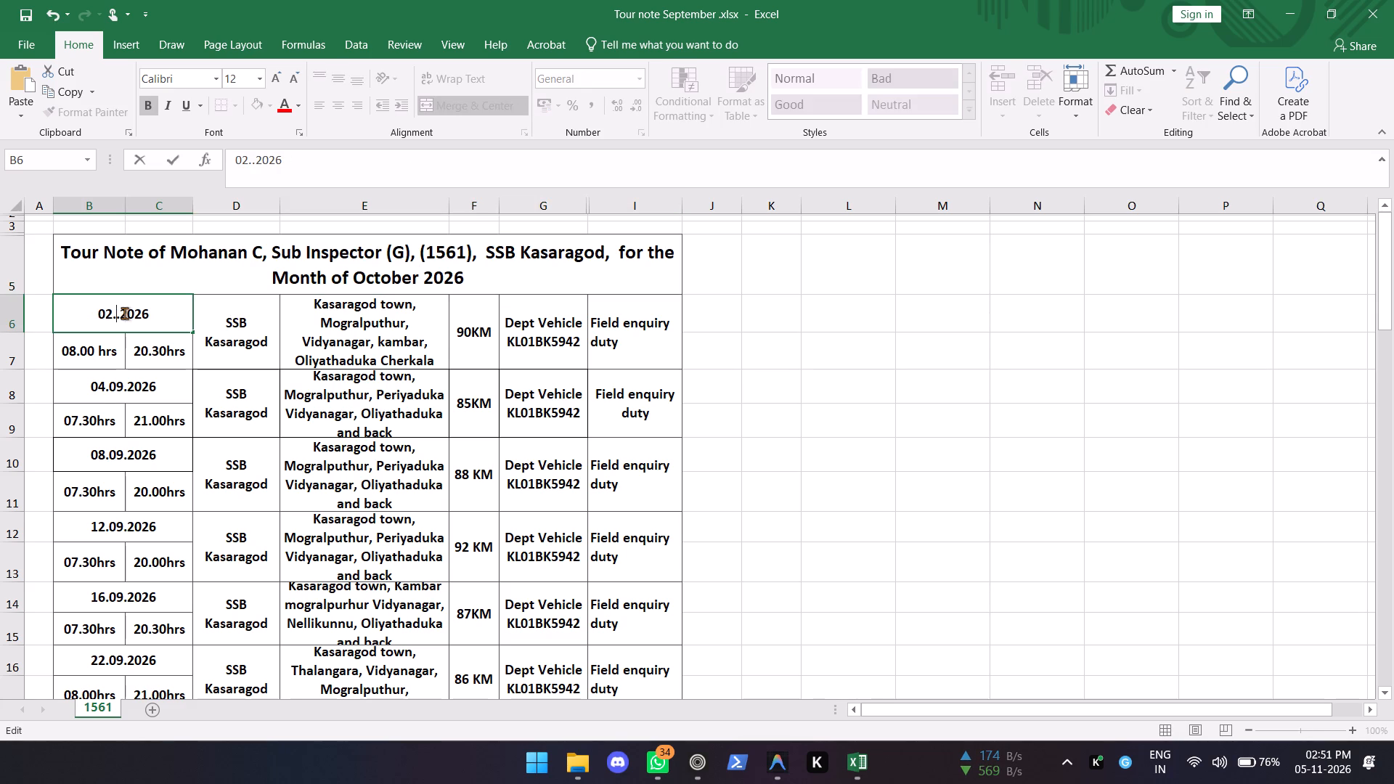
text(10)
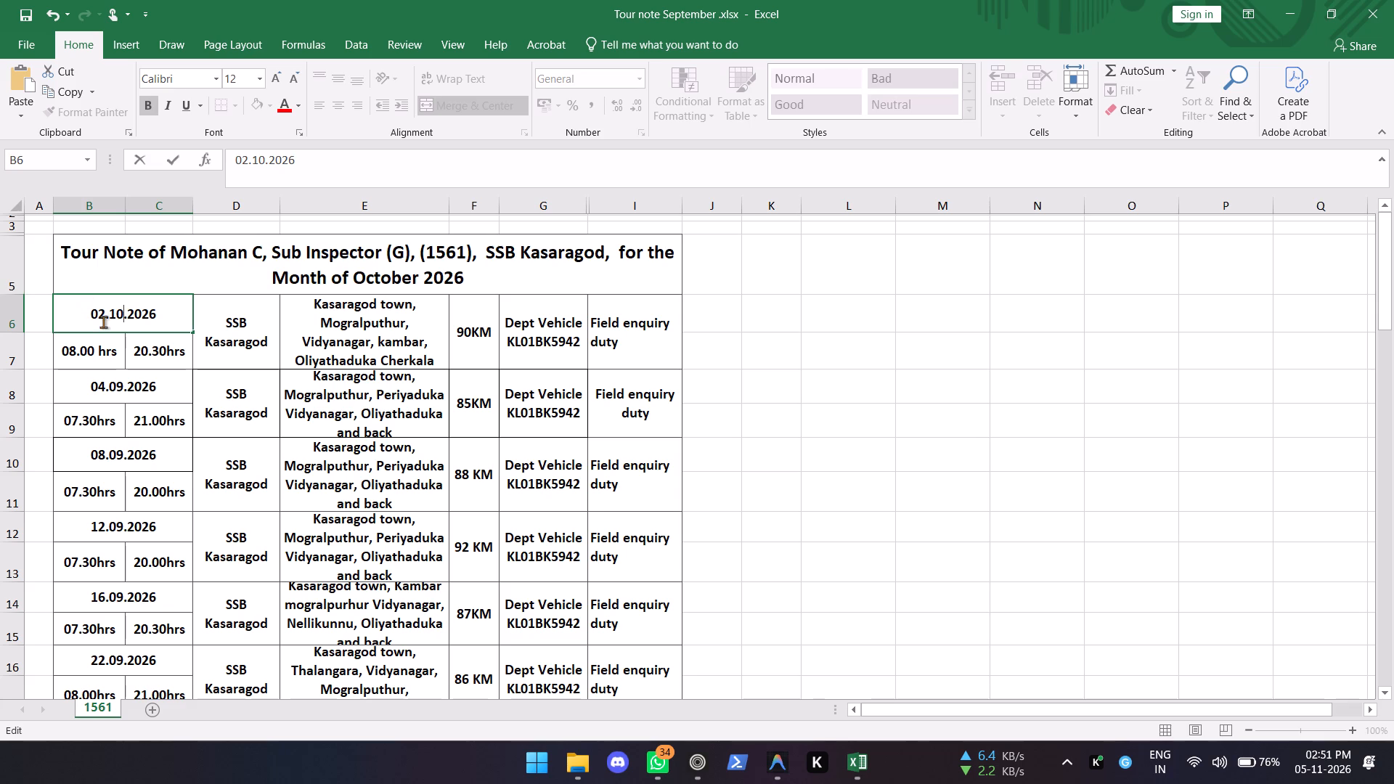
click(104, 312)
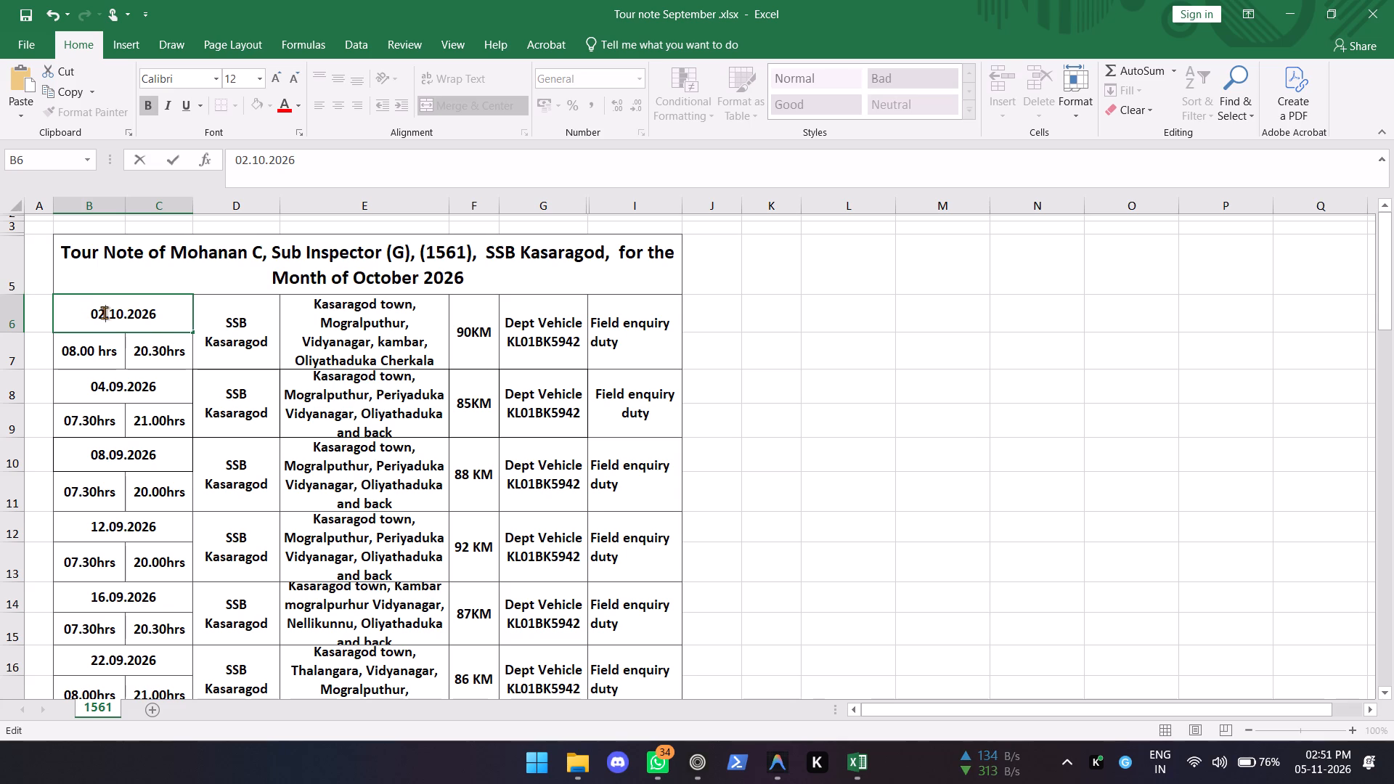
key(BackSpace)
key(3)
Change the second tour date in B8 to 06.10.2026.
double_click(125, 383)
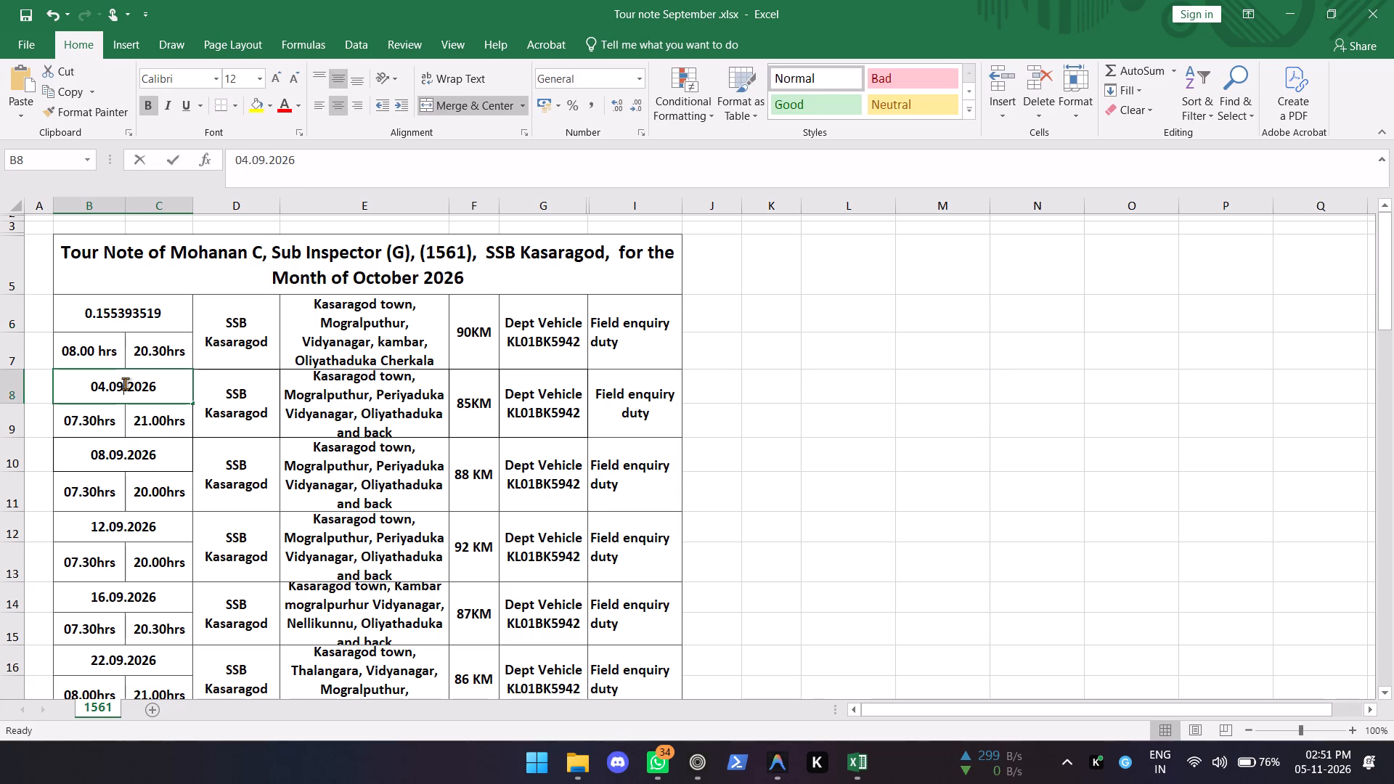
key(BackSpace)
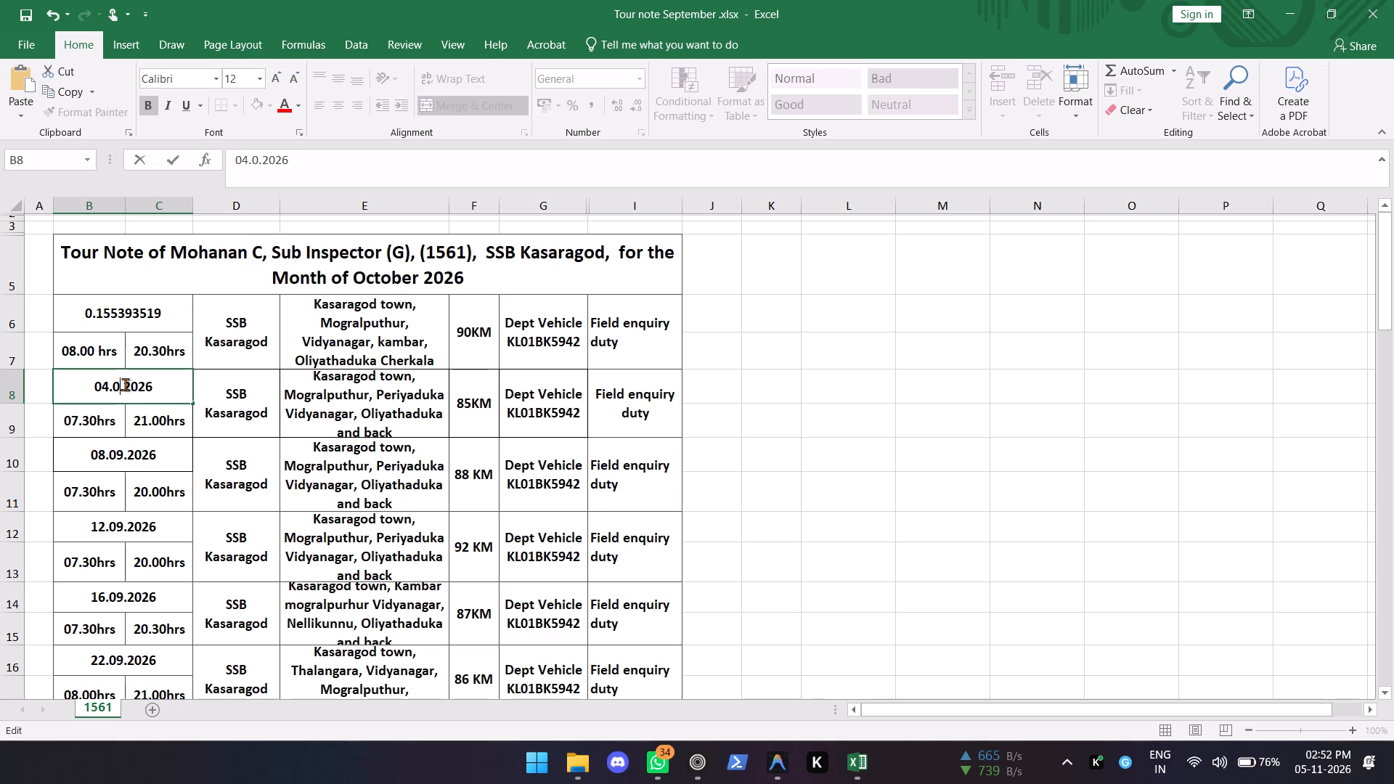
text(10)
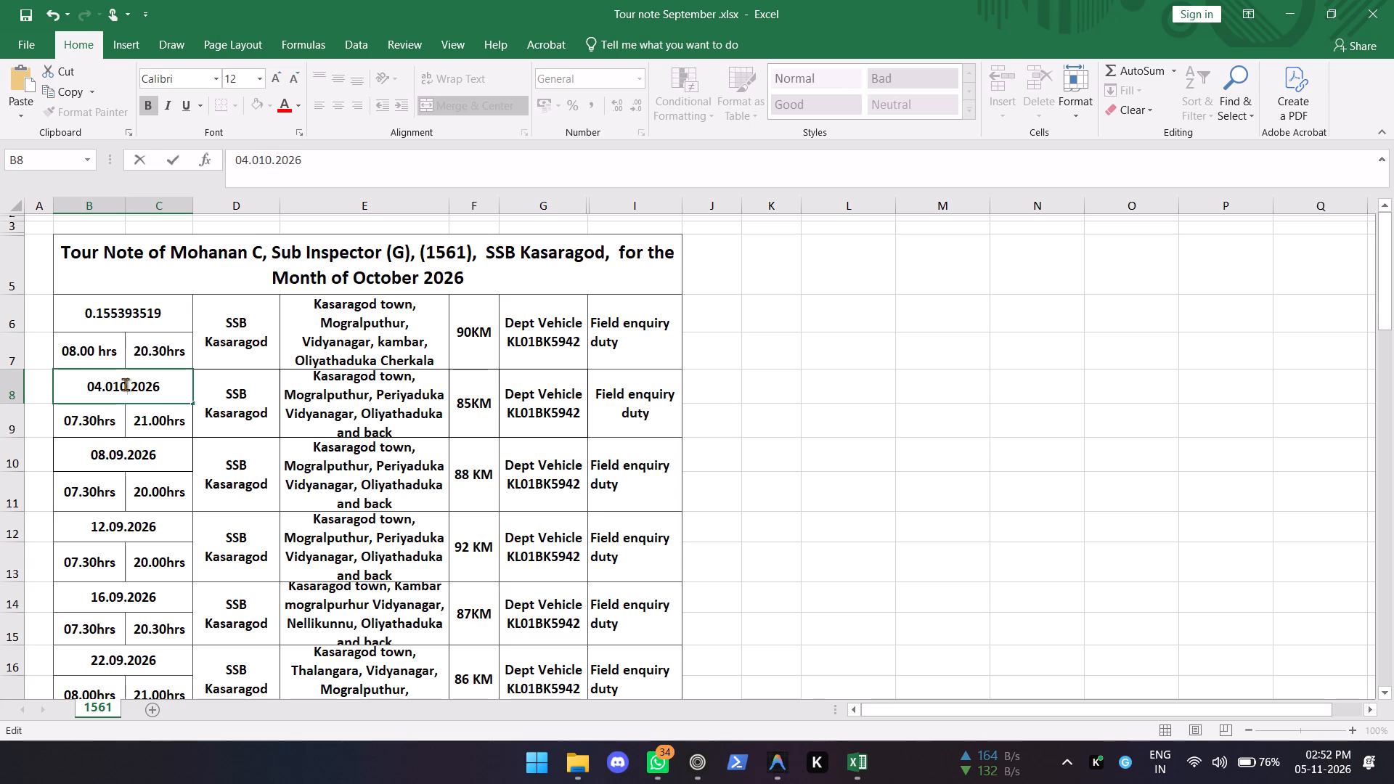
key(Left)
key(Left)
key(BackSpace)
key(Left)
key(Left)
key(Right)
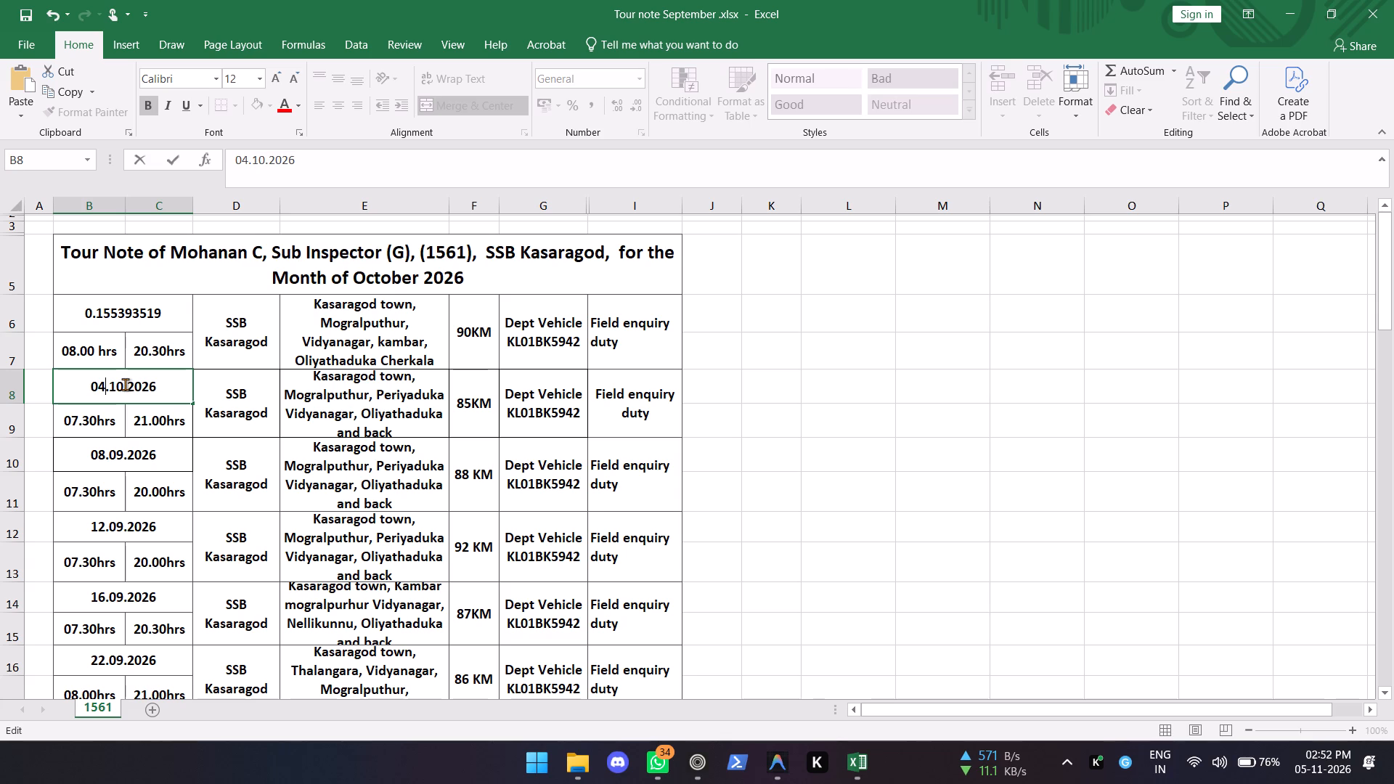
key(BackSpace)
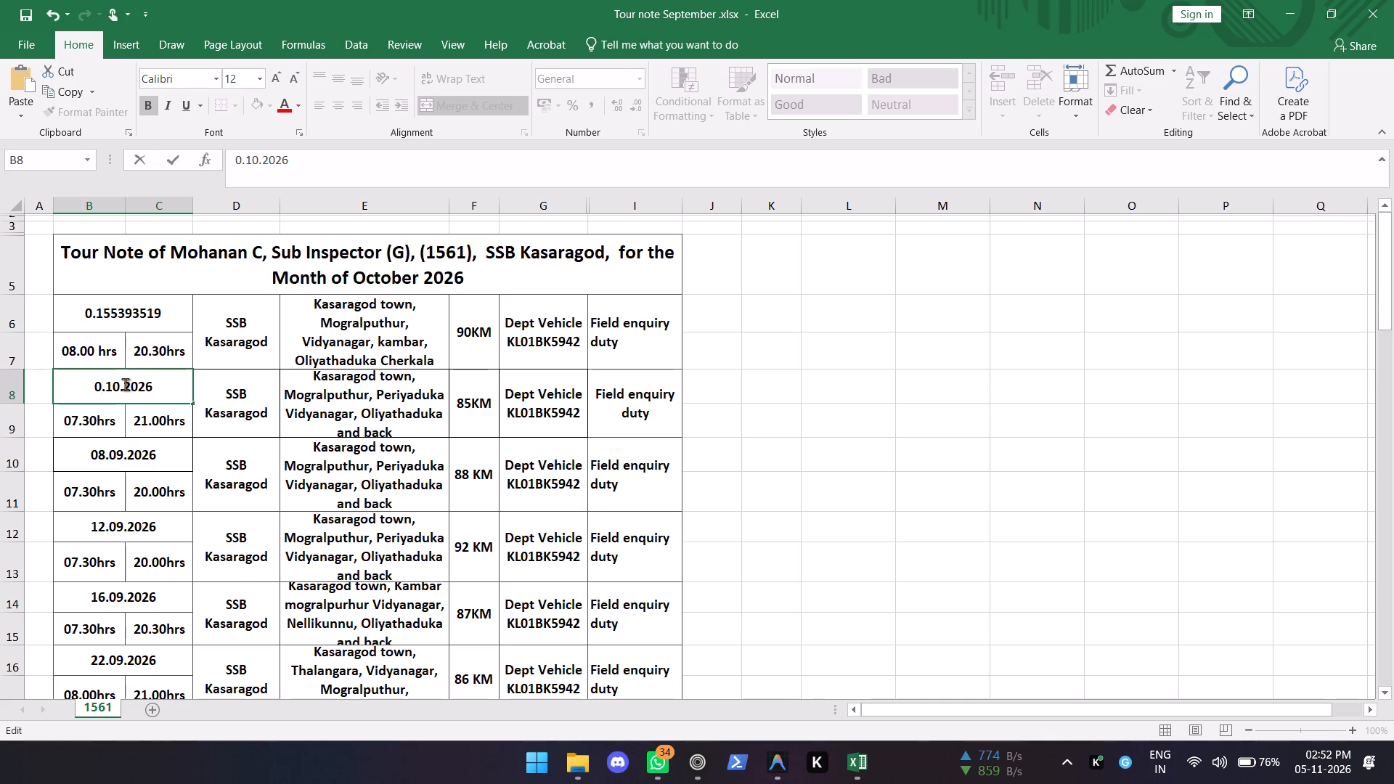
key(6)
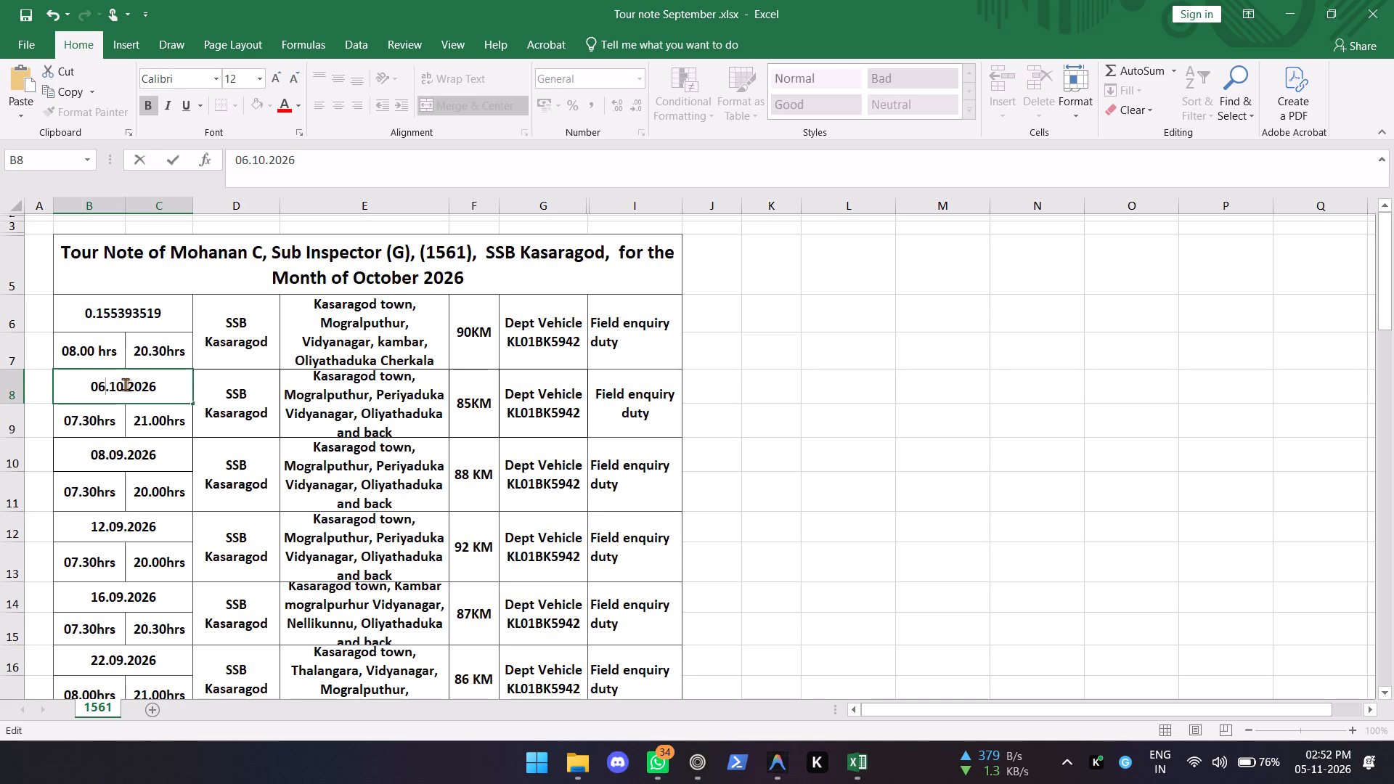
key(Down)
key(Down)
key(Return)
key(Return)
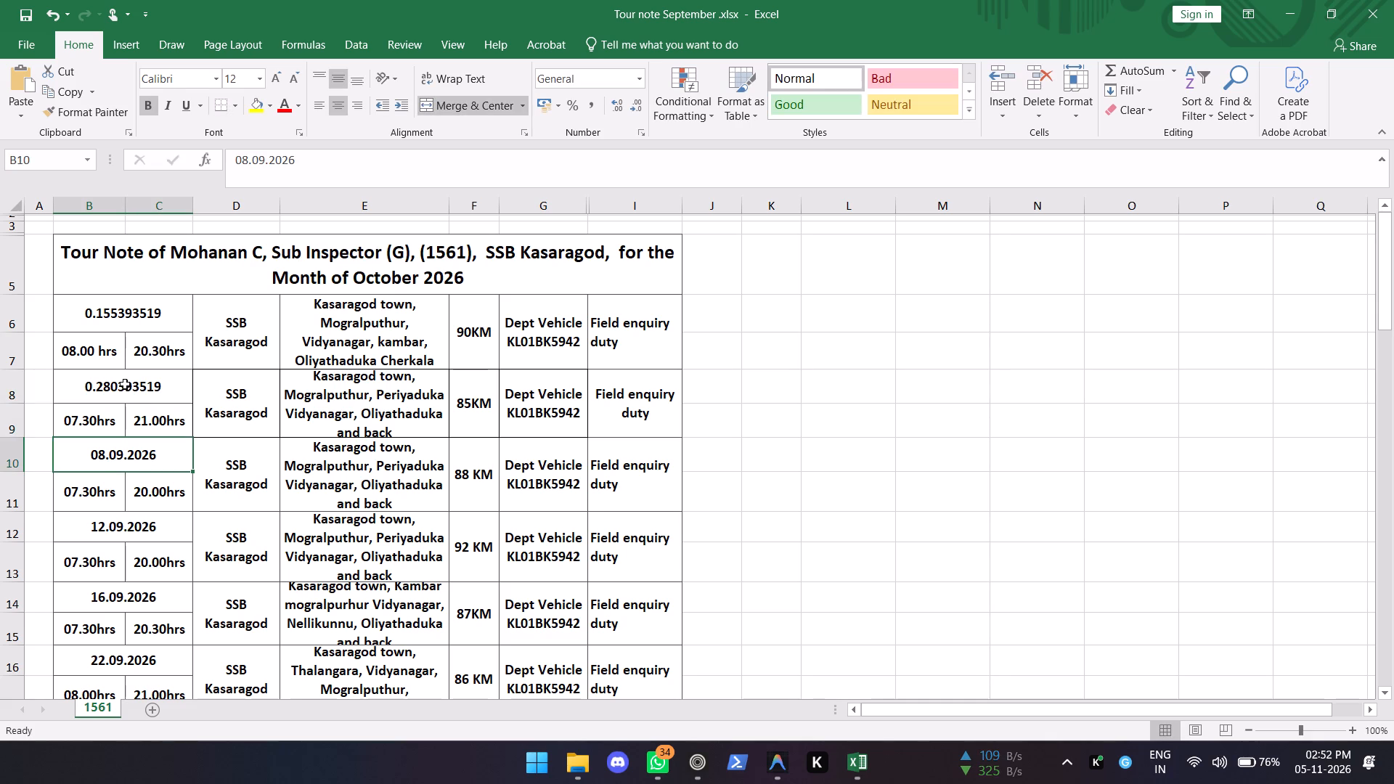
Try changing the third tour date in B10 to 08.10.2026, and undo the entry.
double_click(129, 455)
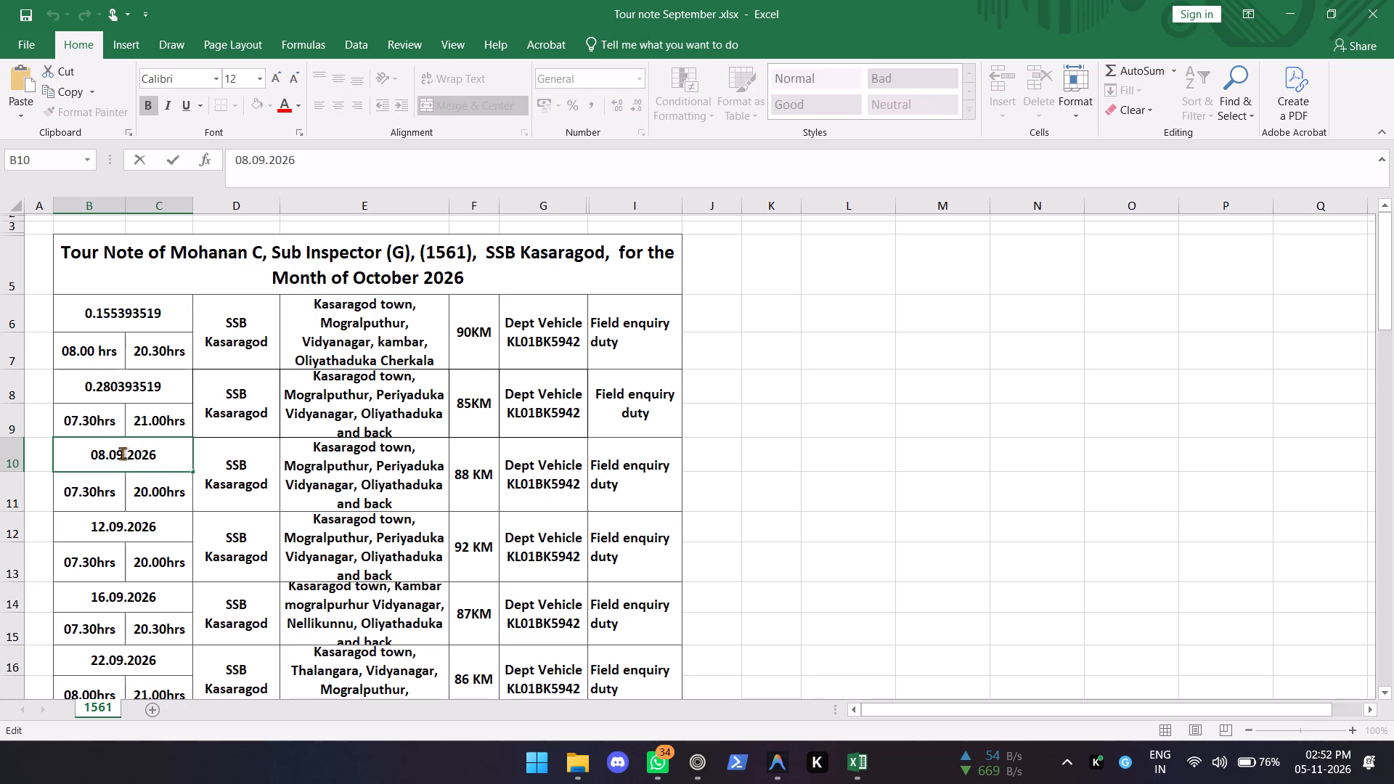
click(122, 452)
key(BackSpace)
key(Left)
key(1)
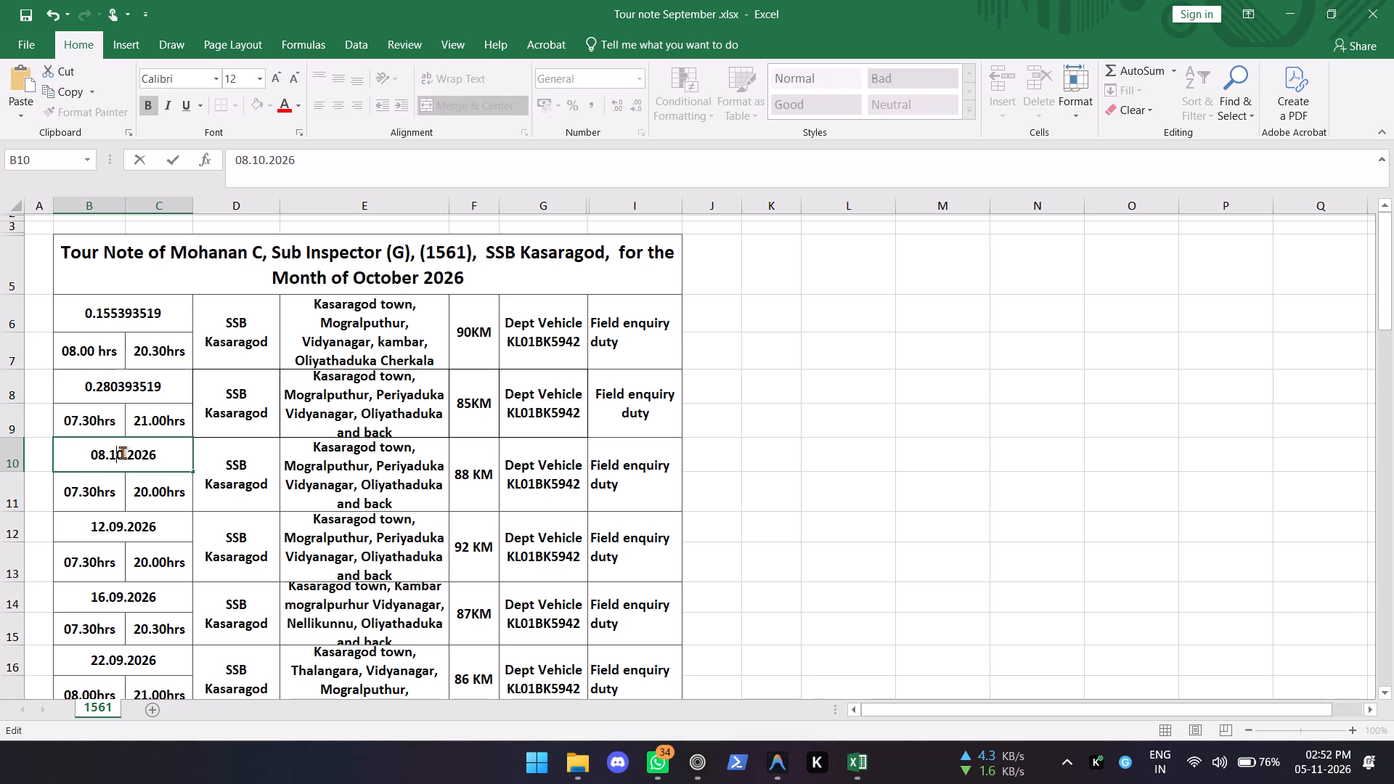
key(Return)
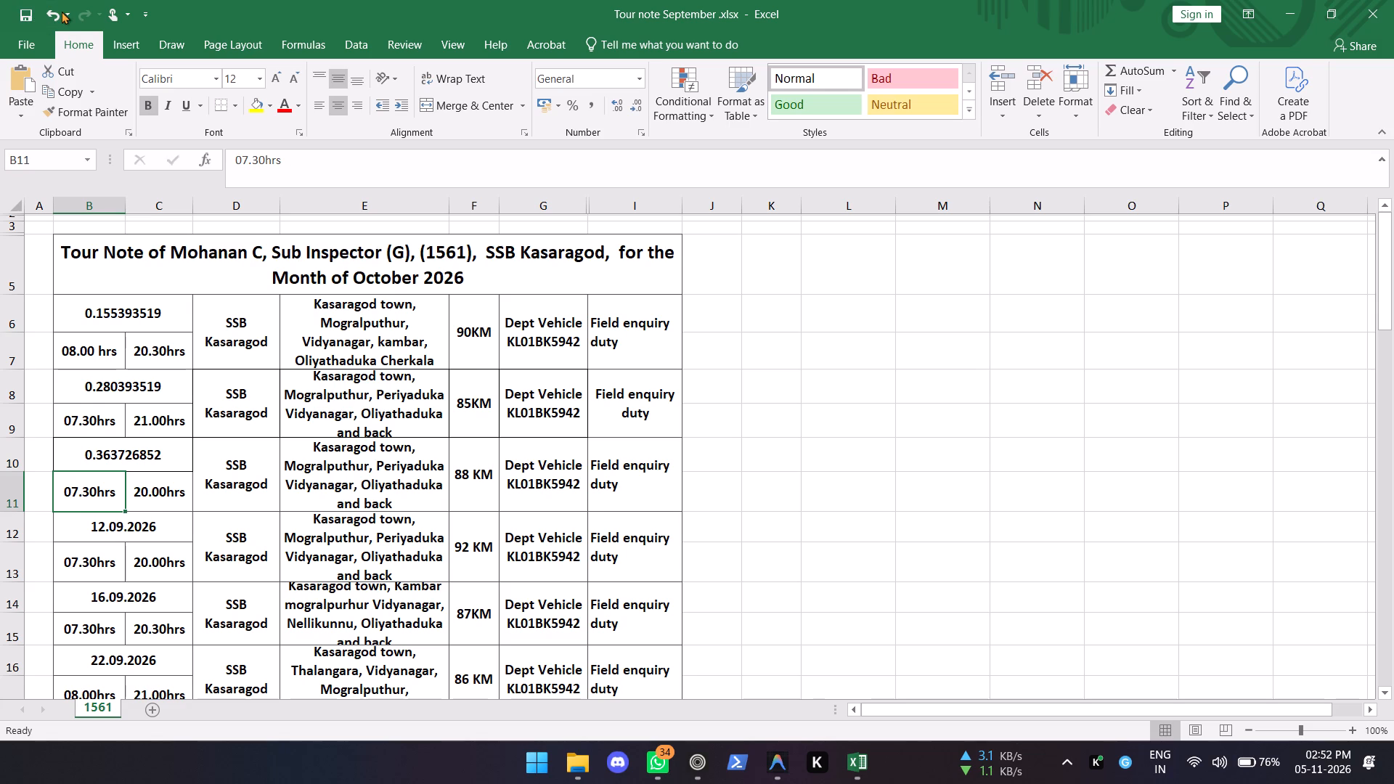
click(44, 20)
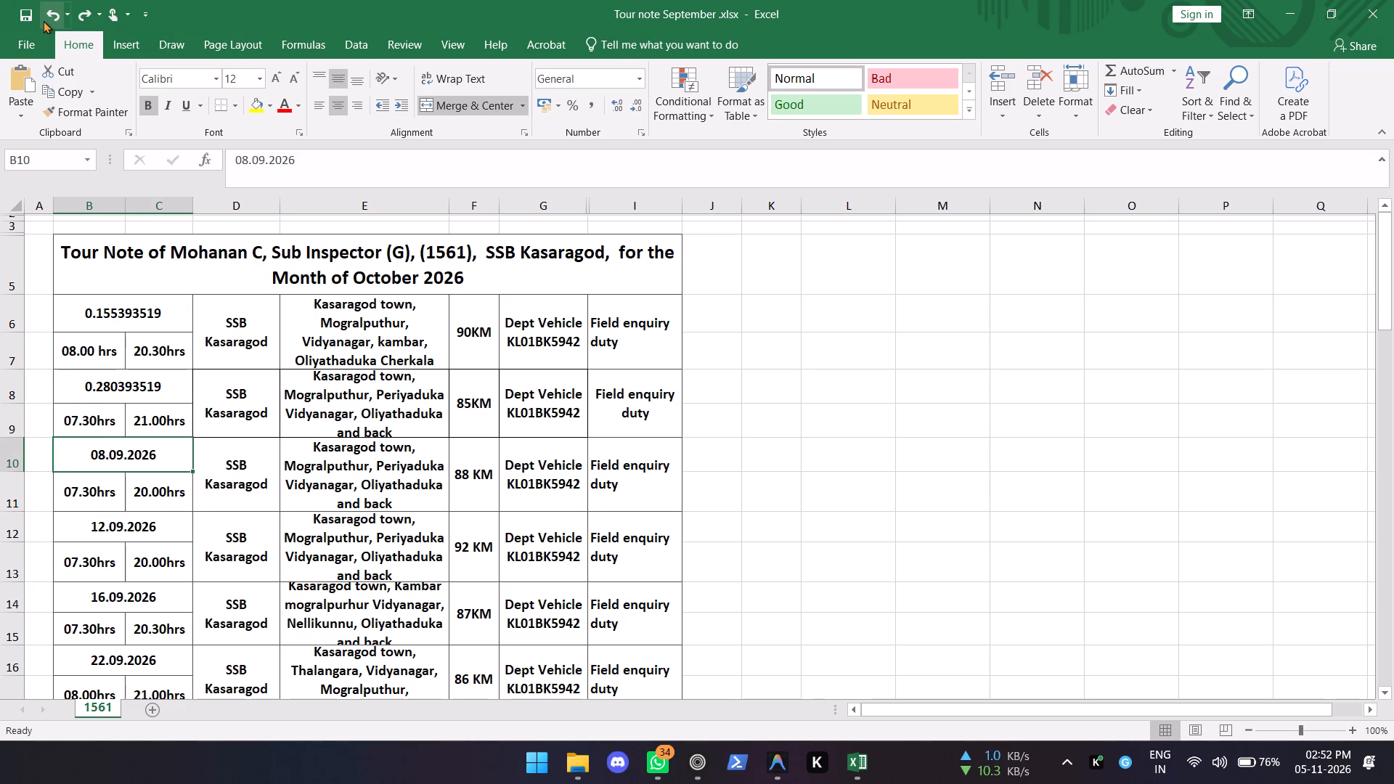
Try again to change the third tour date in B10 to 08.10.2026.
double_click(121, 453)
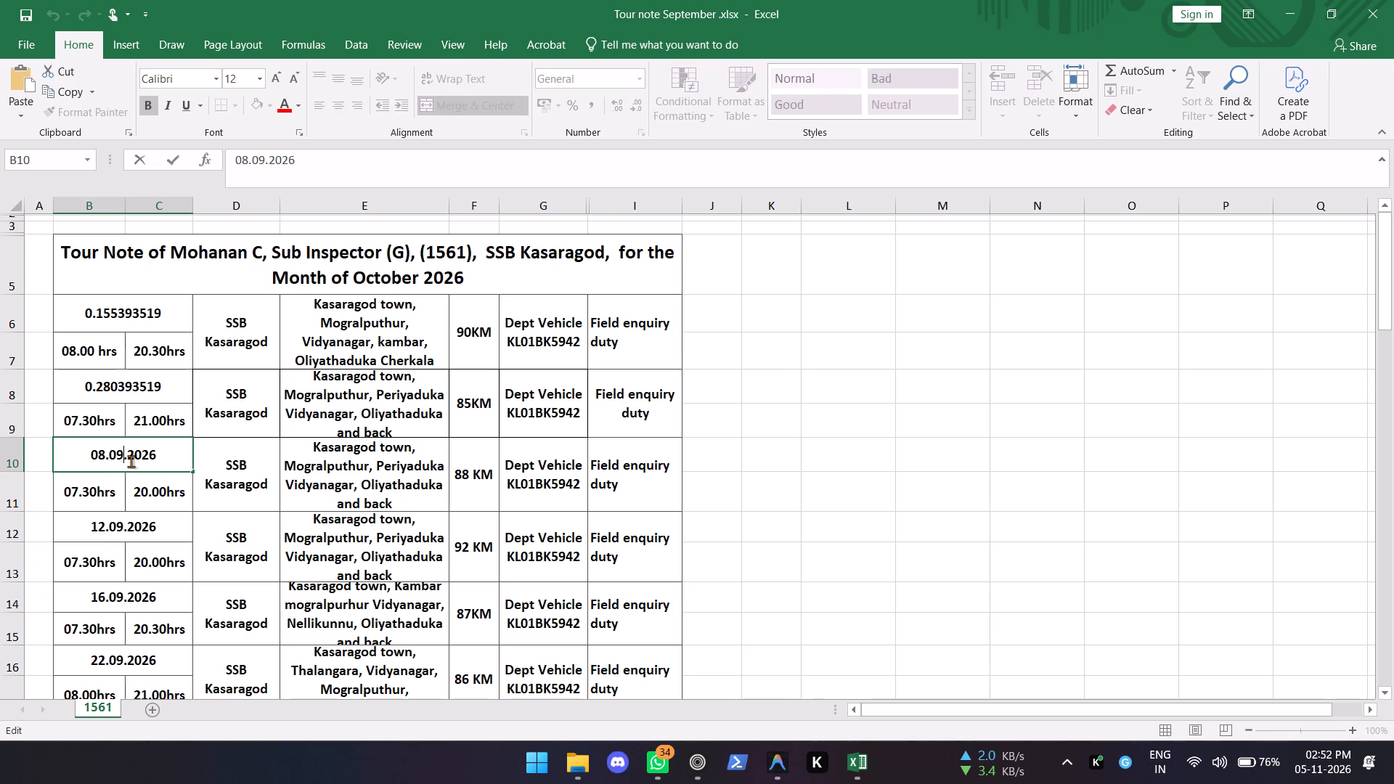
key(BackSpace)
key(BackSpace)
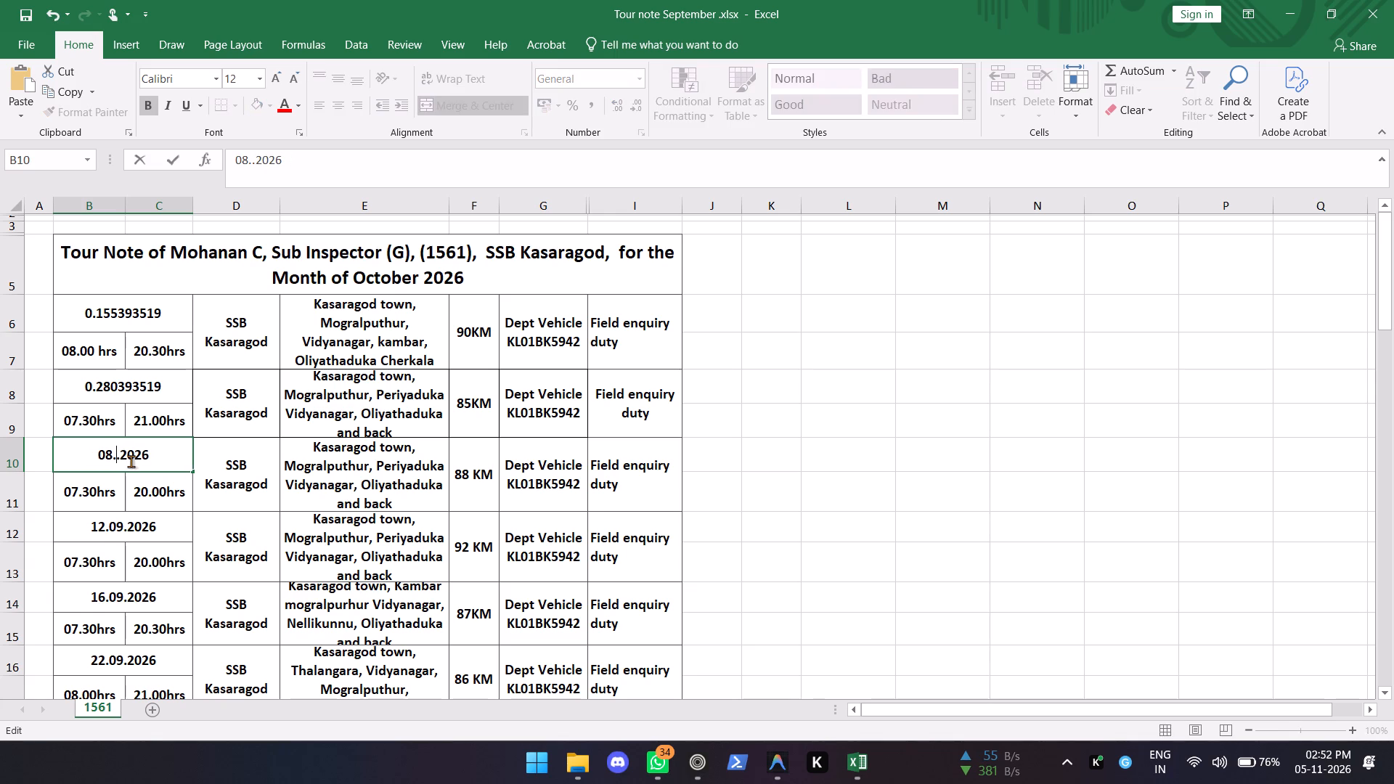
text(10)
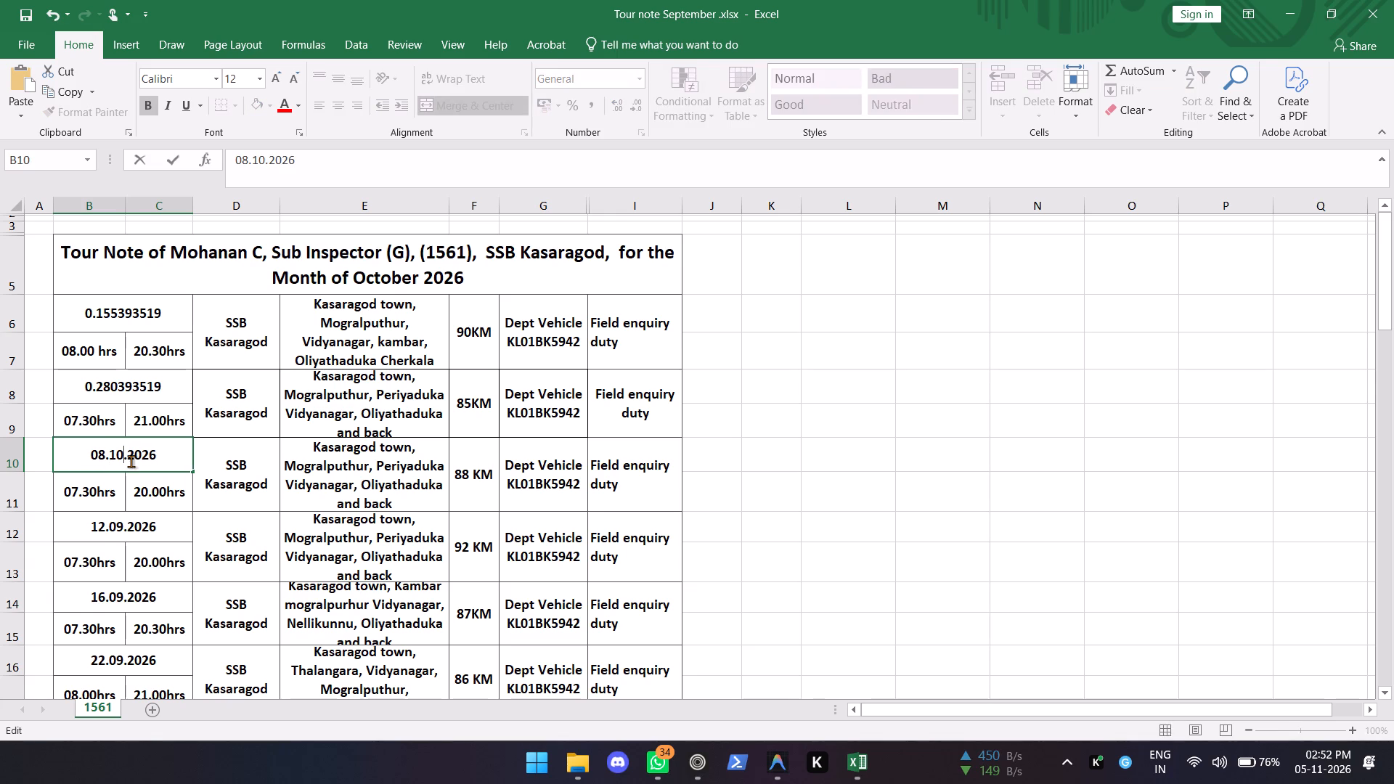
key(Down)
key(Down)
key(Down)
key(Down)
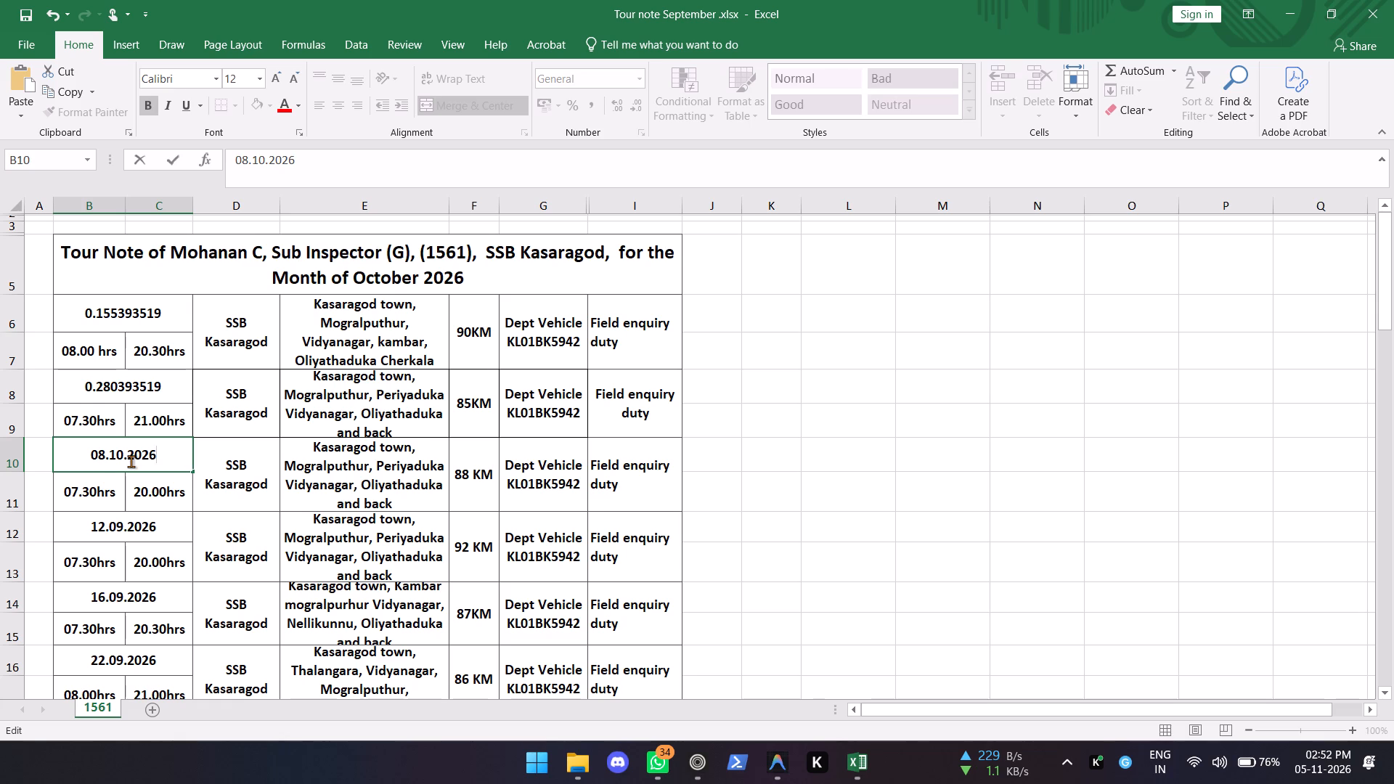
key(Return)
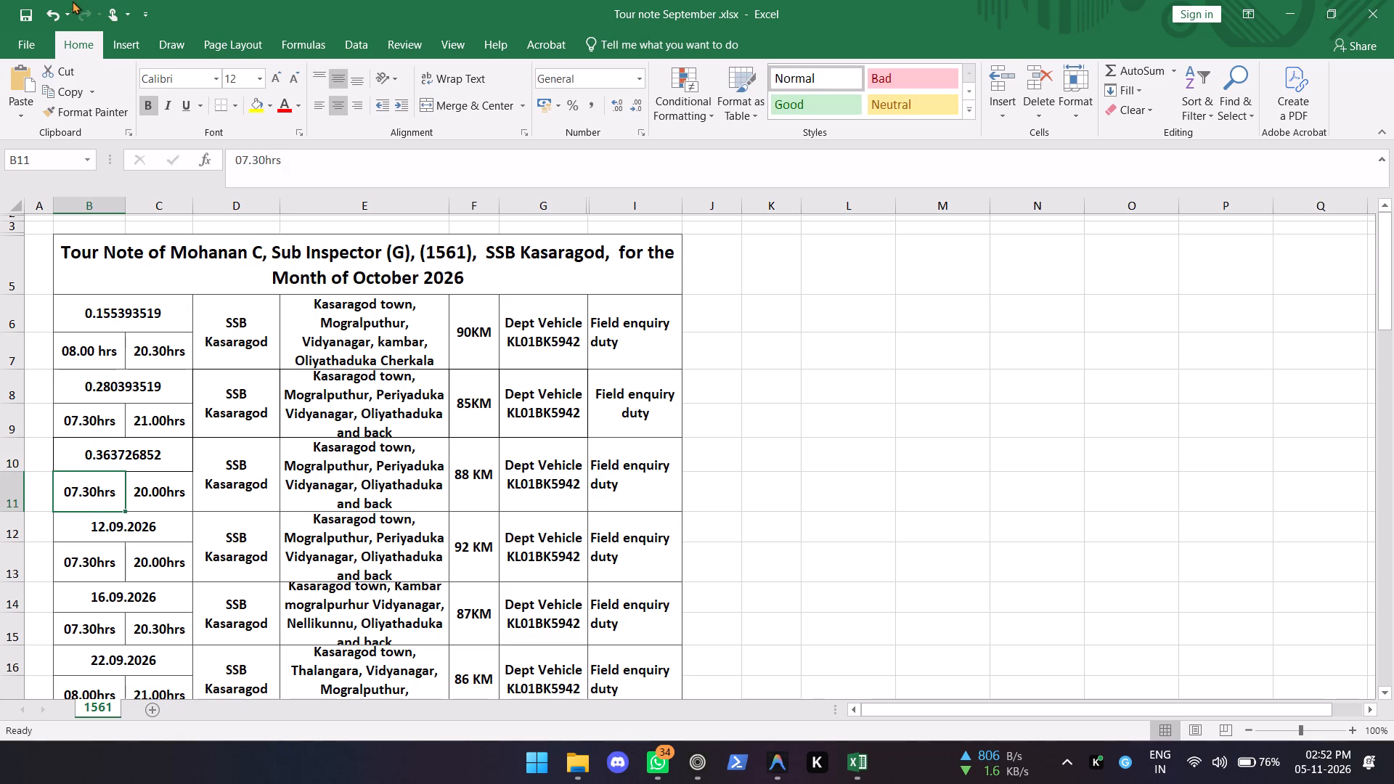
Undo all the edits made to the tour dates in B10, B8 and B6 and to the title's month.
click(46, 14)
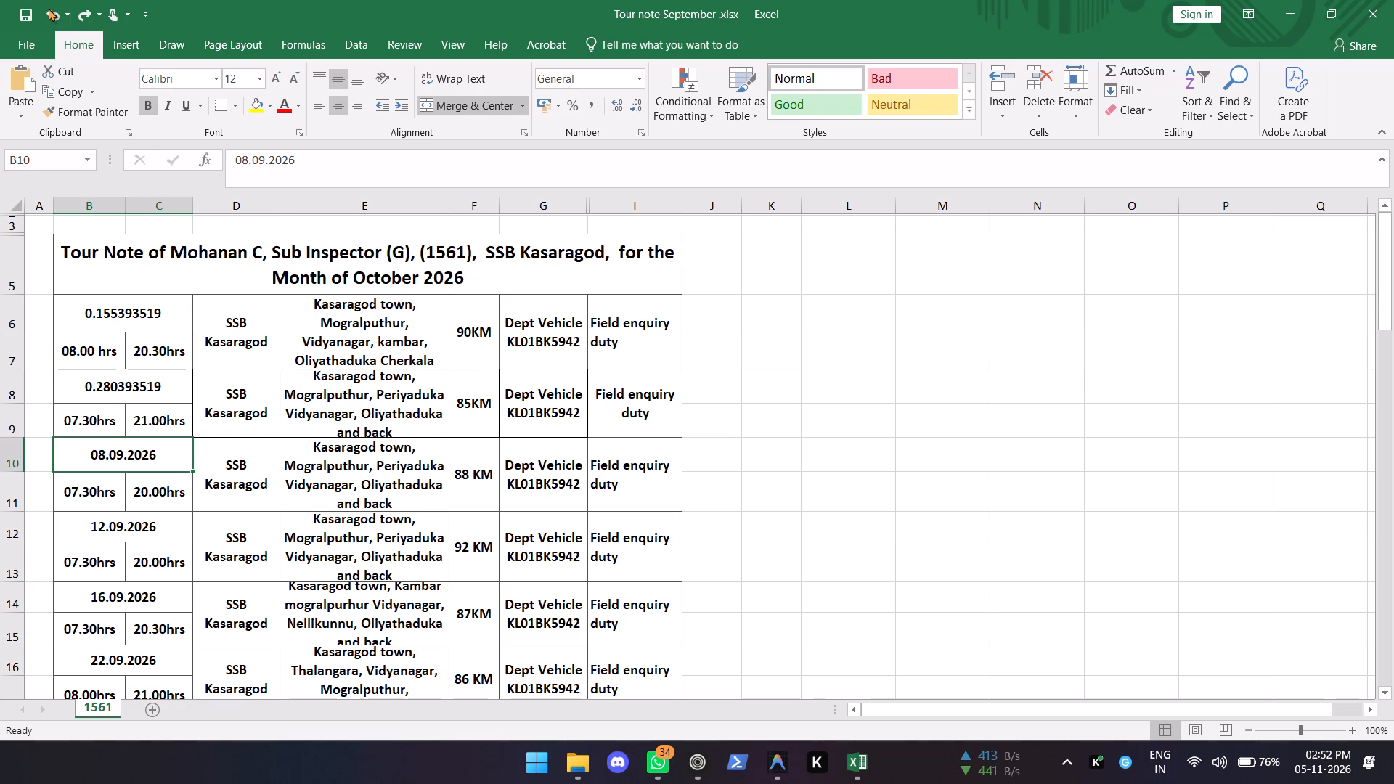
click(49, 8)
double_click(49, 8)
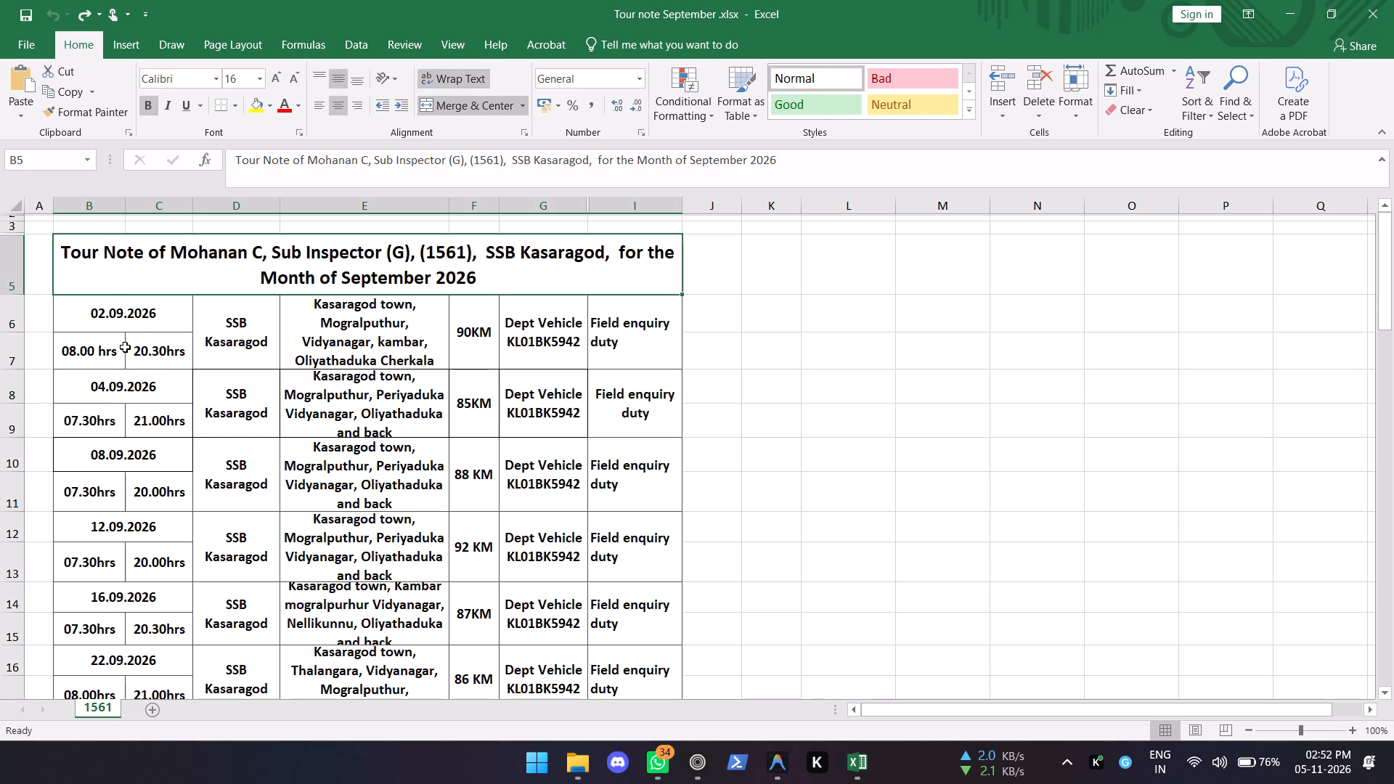
Change the first tour date in B6 to 02.10.2026 and reselect the cell.
double_click(118, 311)
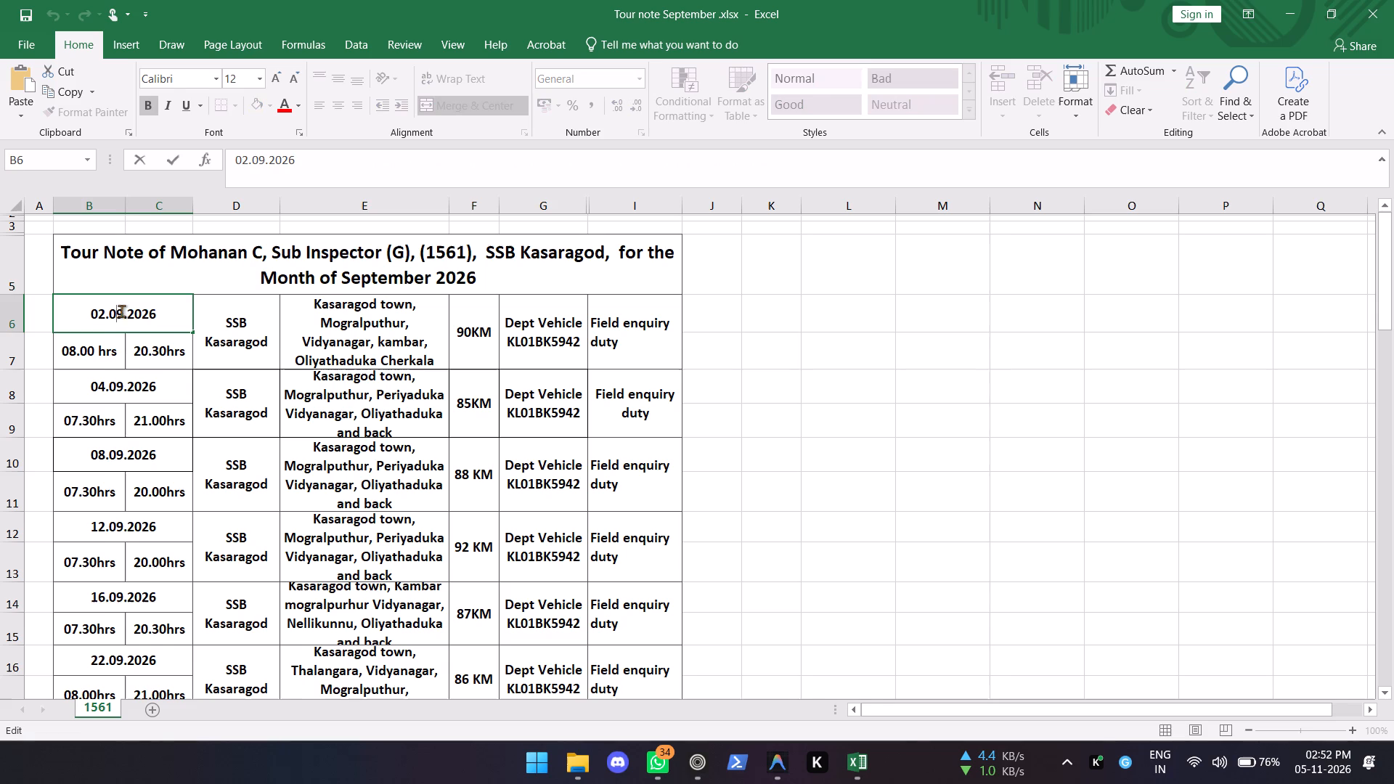
click(126, 313)
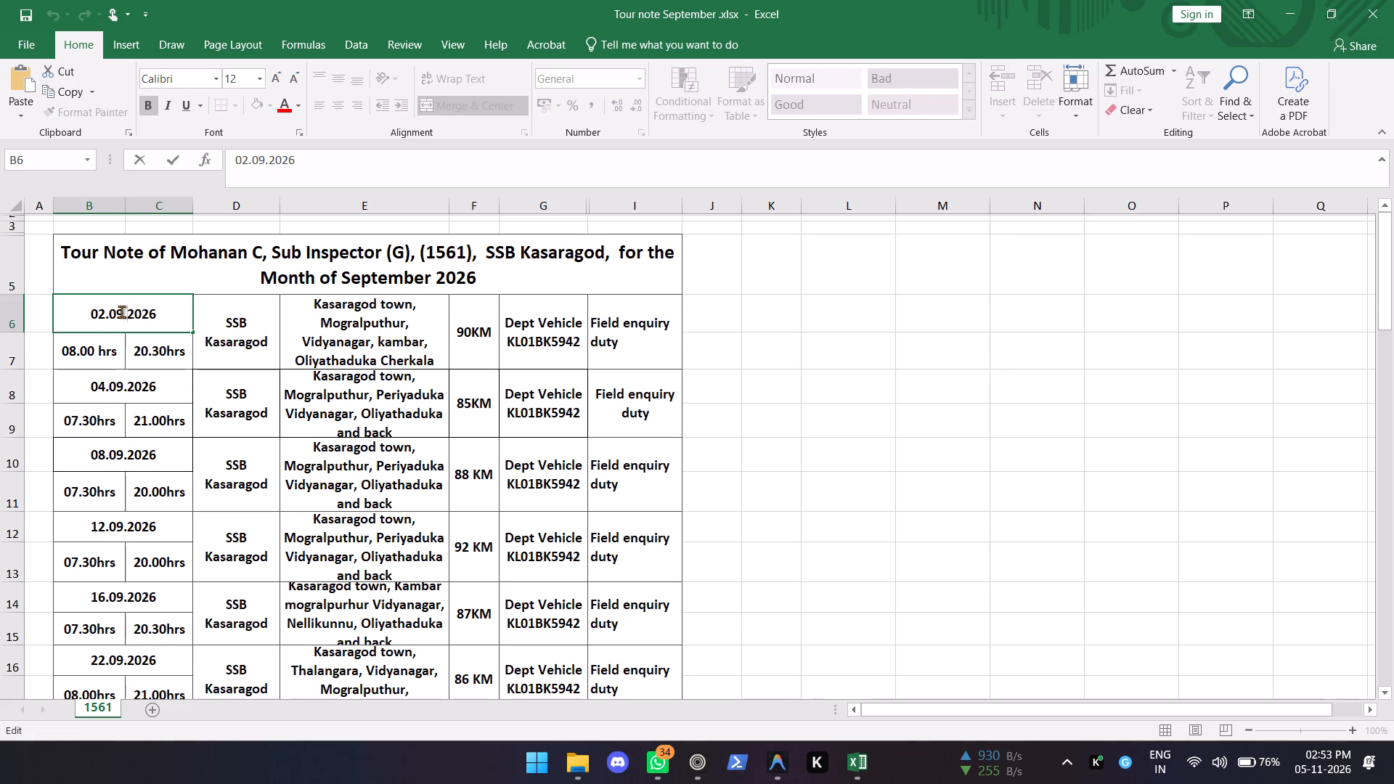
click(121, 311)
key(BackSpace)
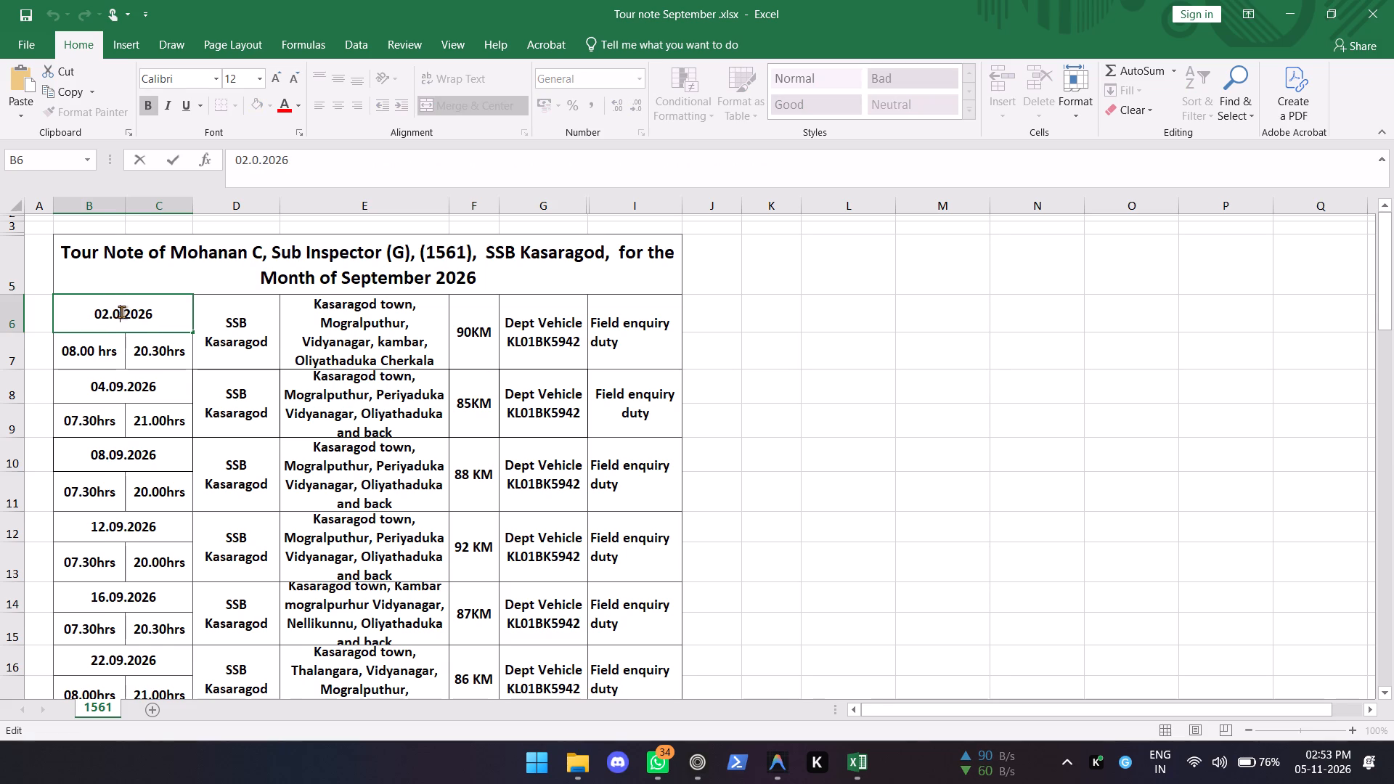
key(BackSpace)
text(10)
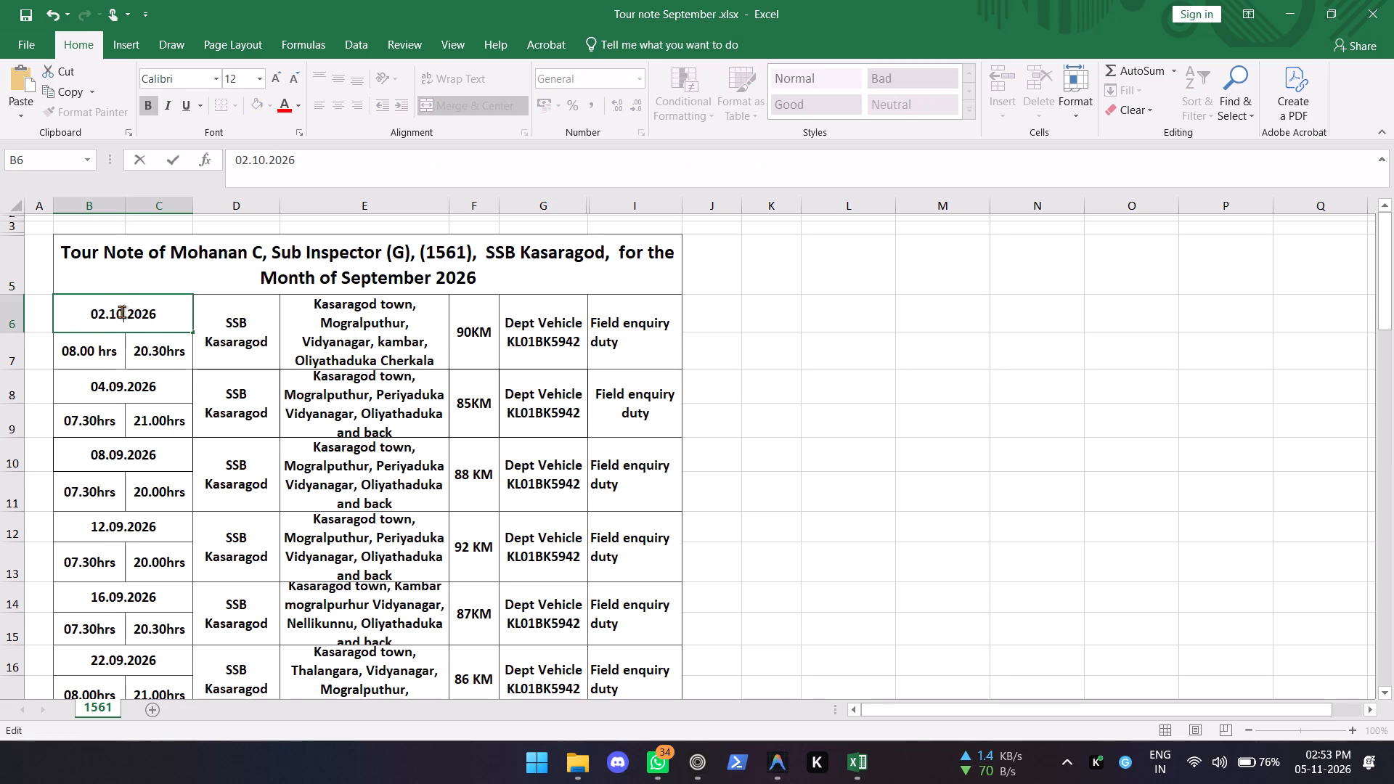
click(88, 352)
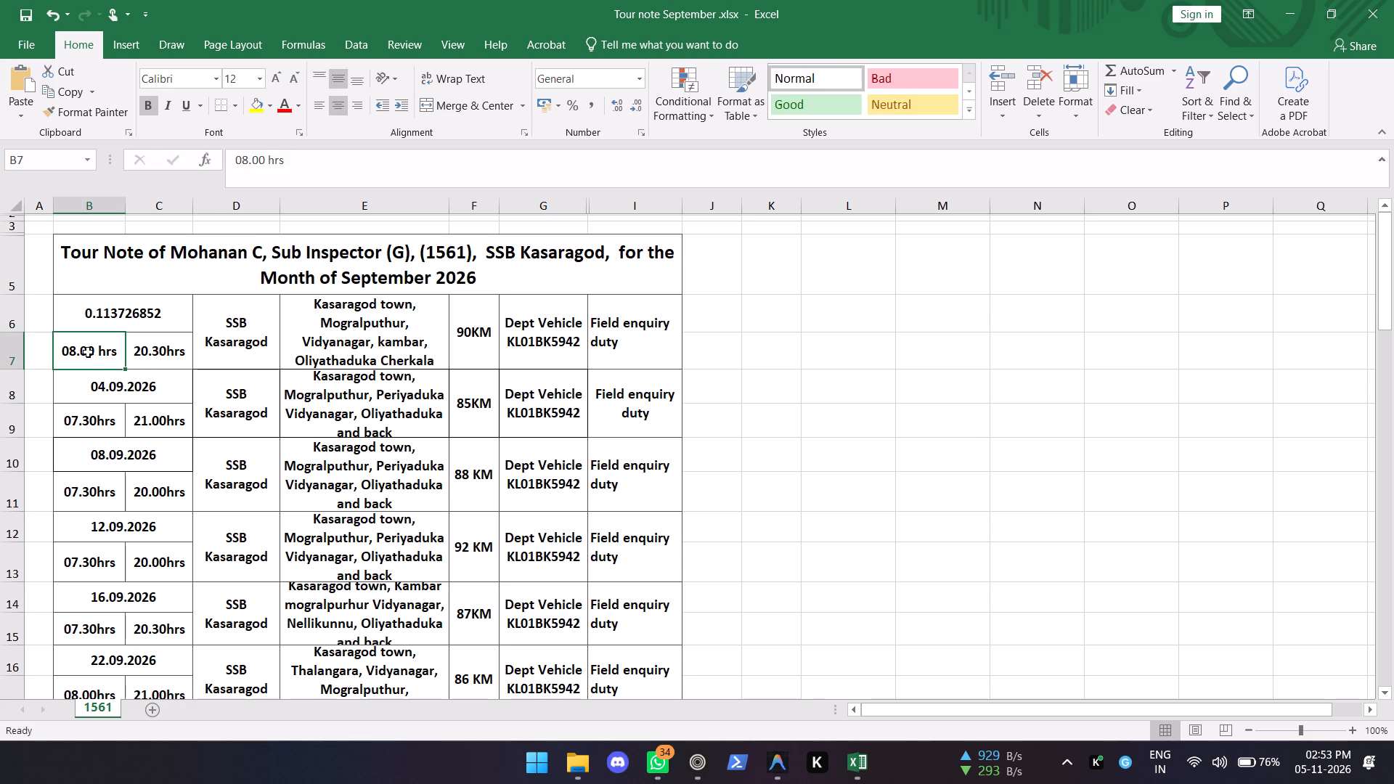
click(129, 322)
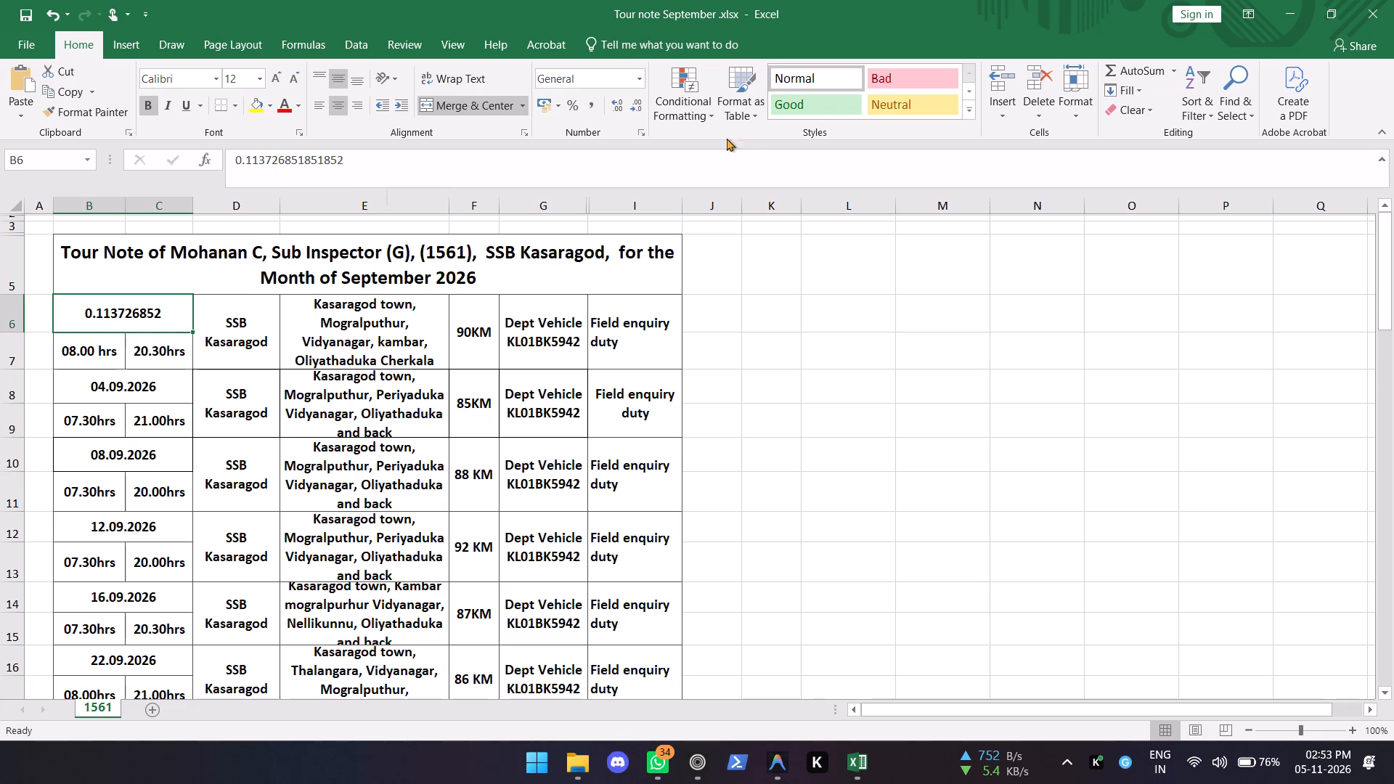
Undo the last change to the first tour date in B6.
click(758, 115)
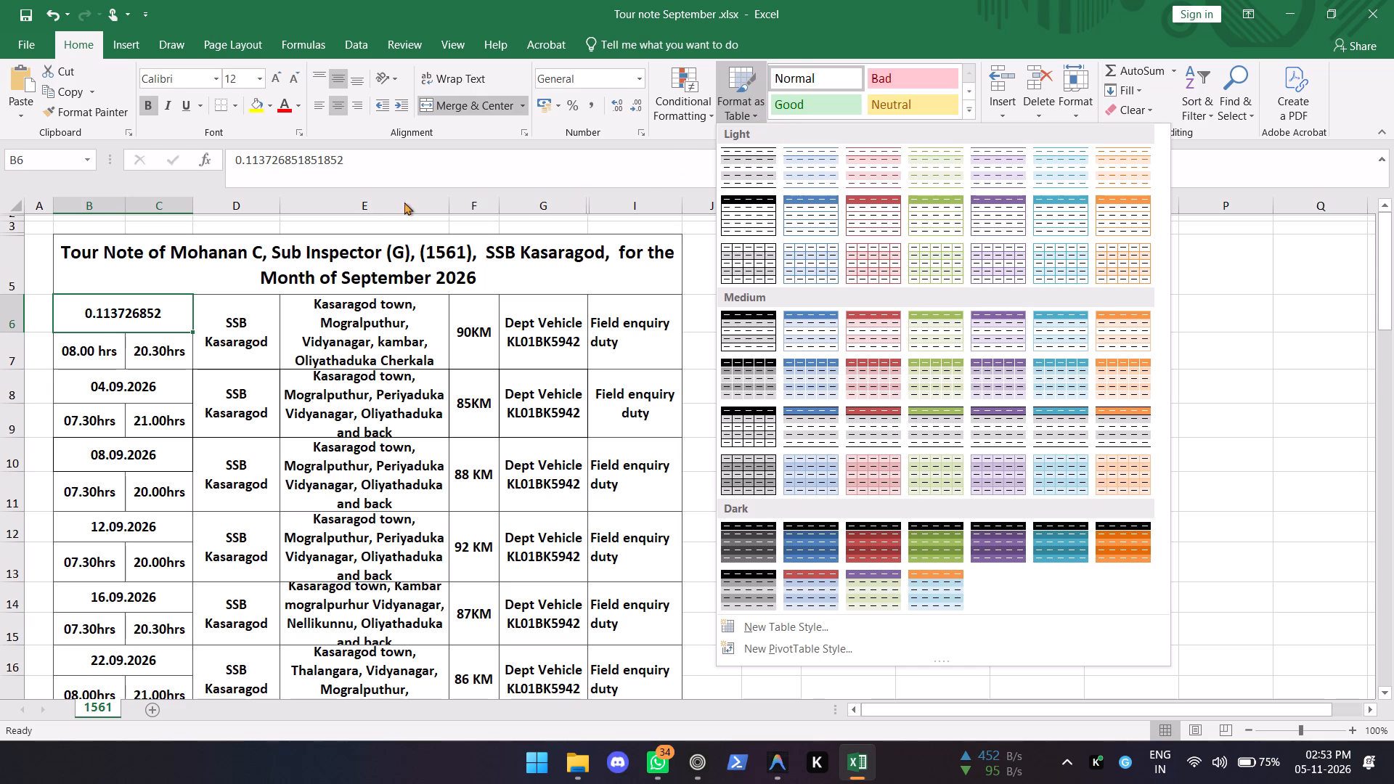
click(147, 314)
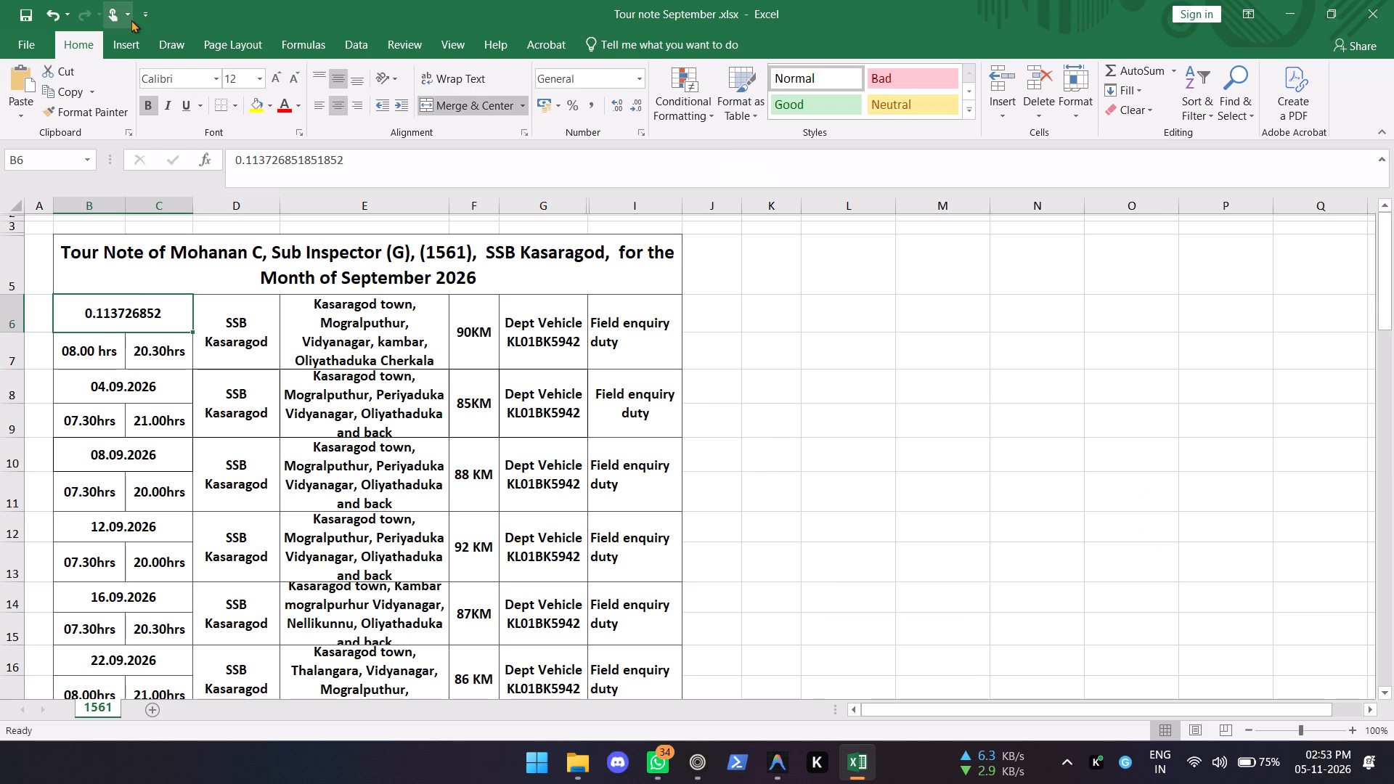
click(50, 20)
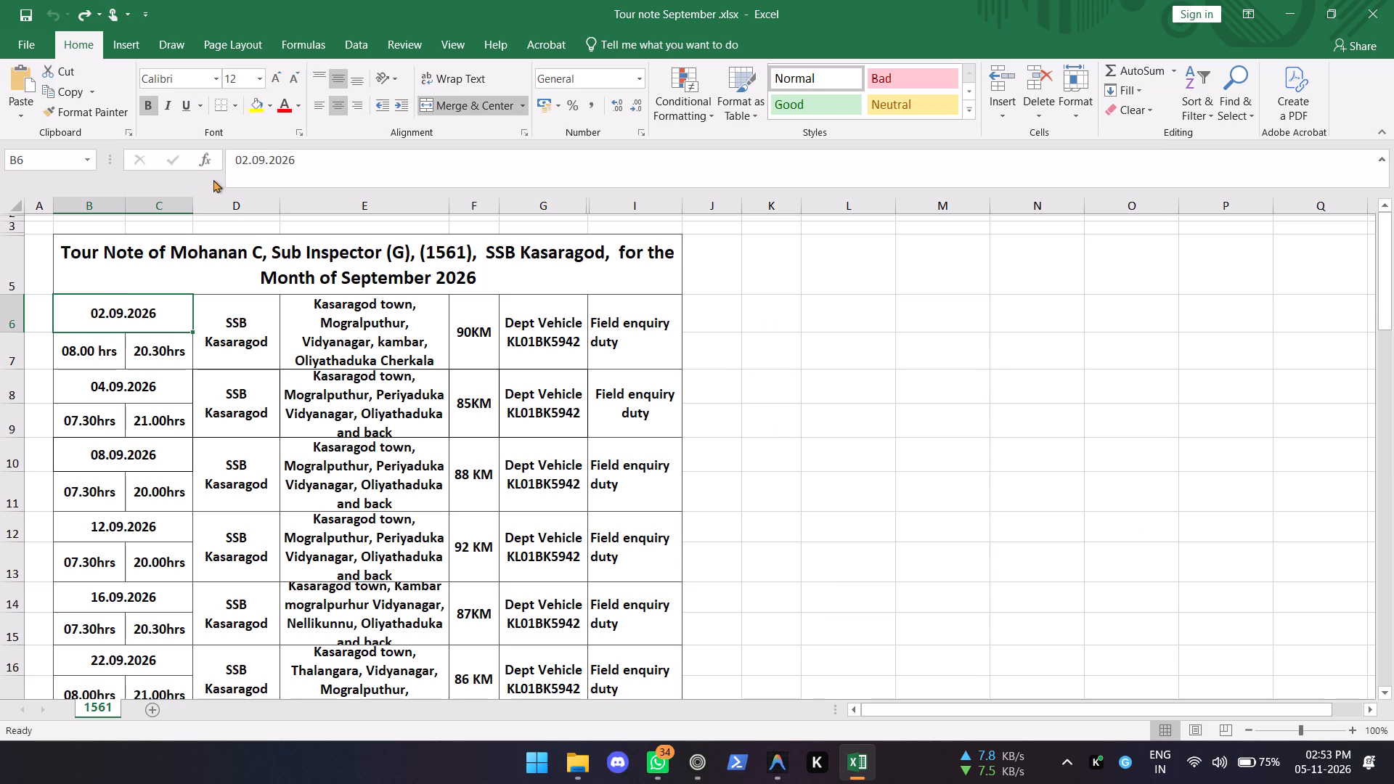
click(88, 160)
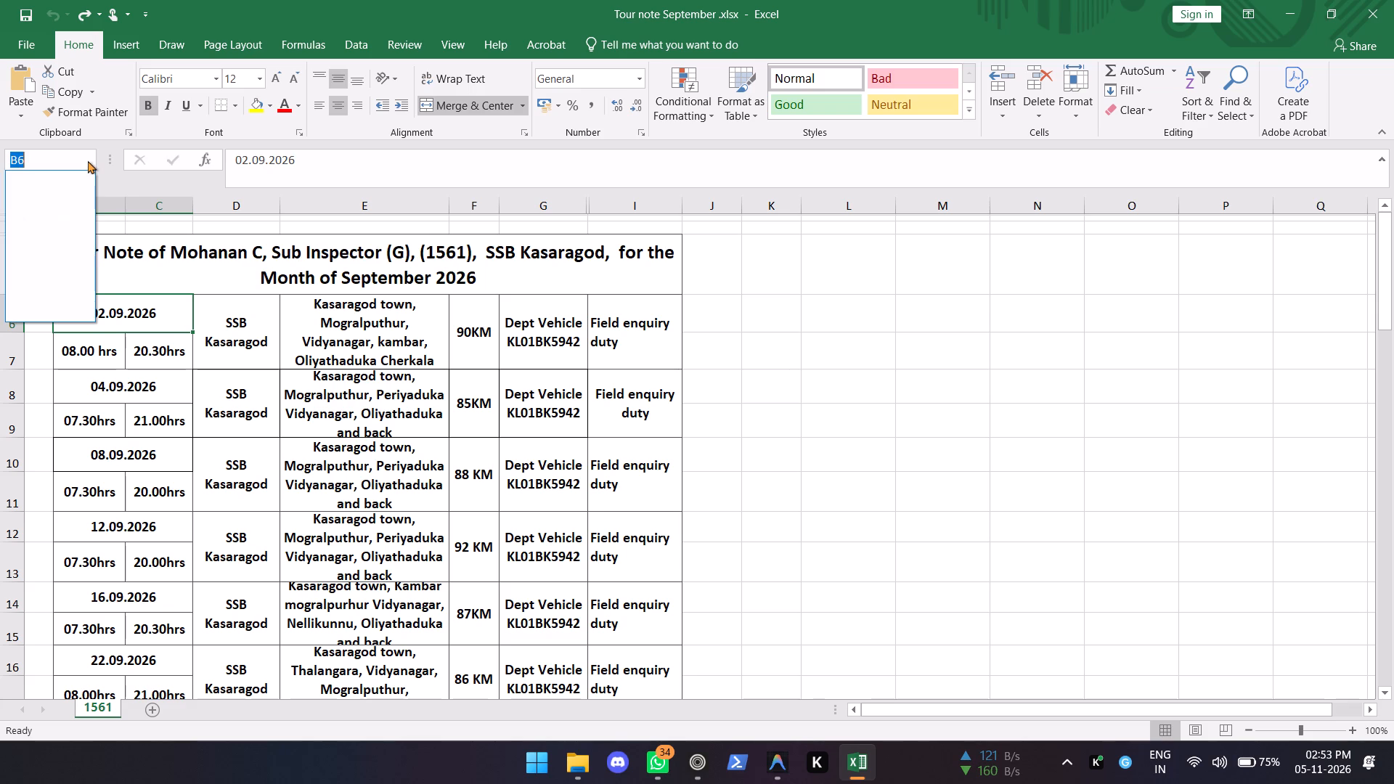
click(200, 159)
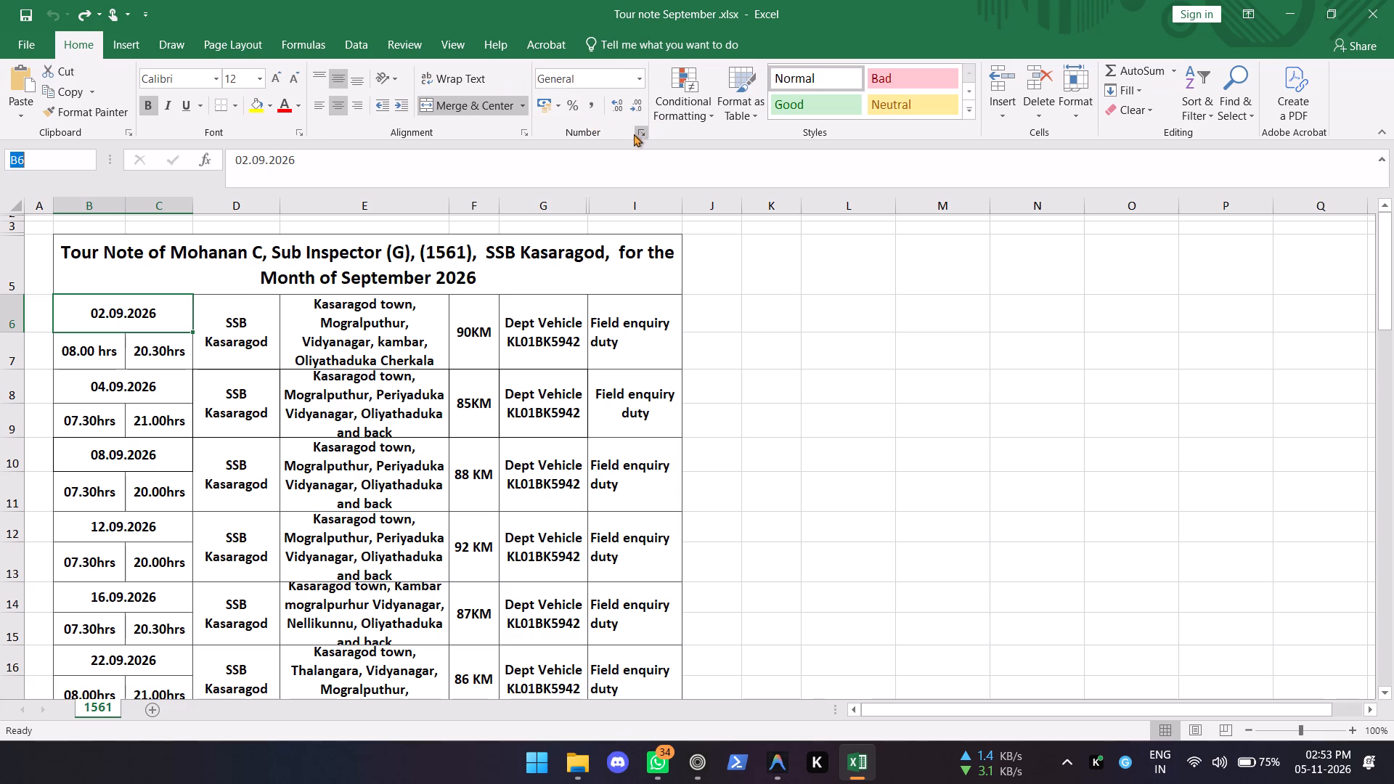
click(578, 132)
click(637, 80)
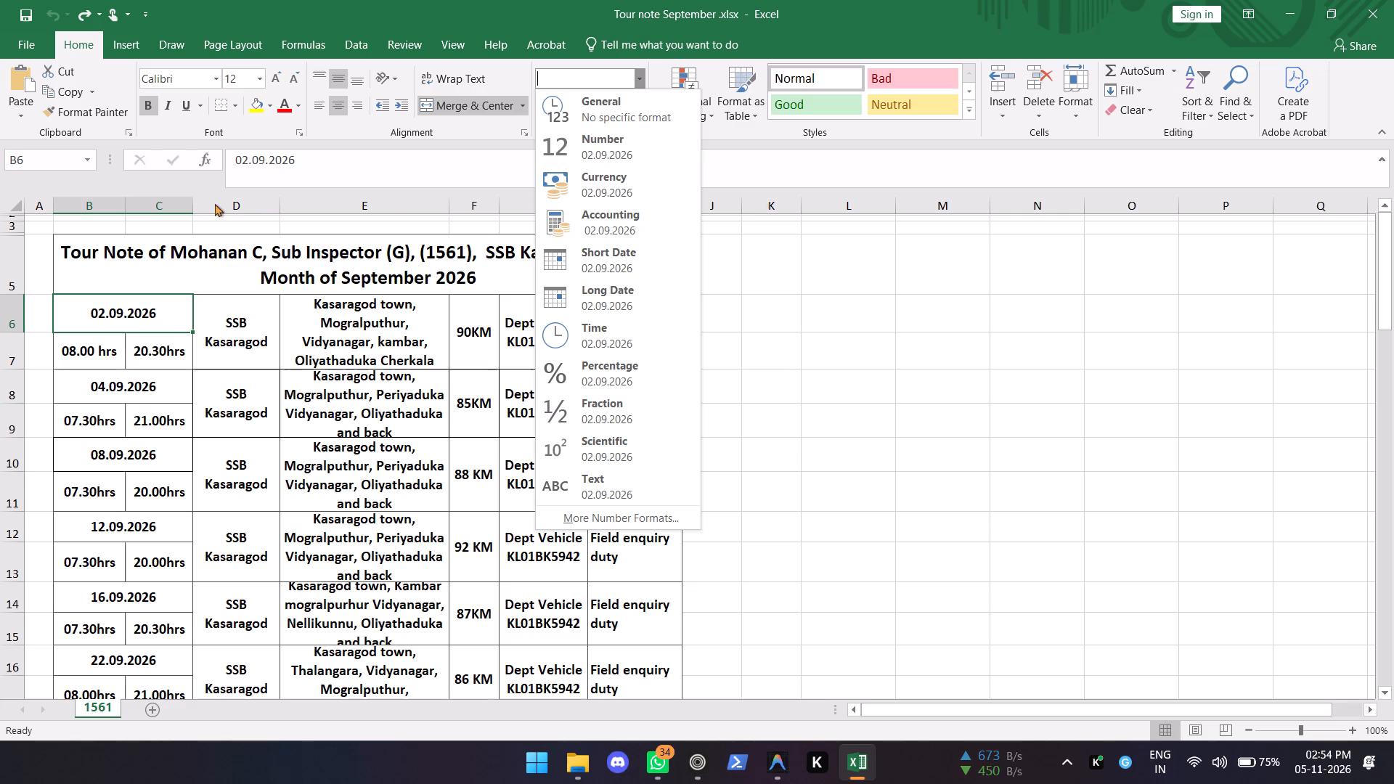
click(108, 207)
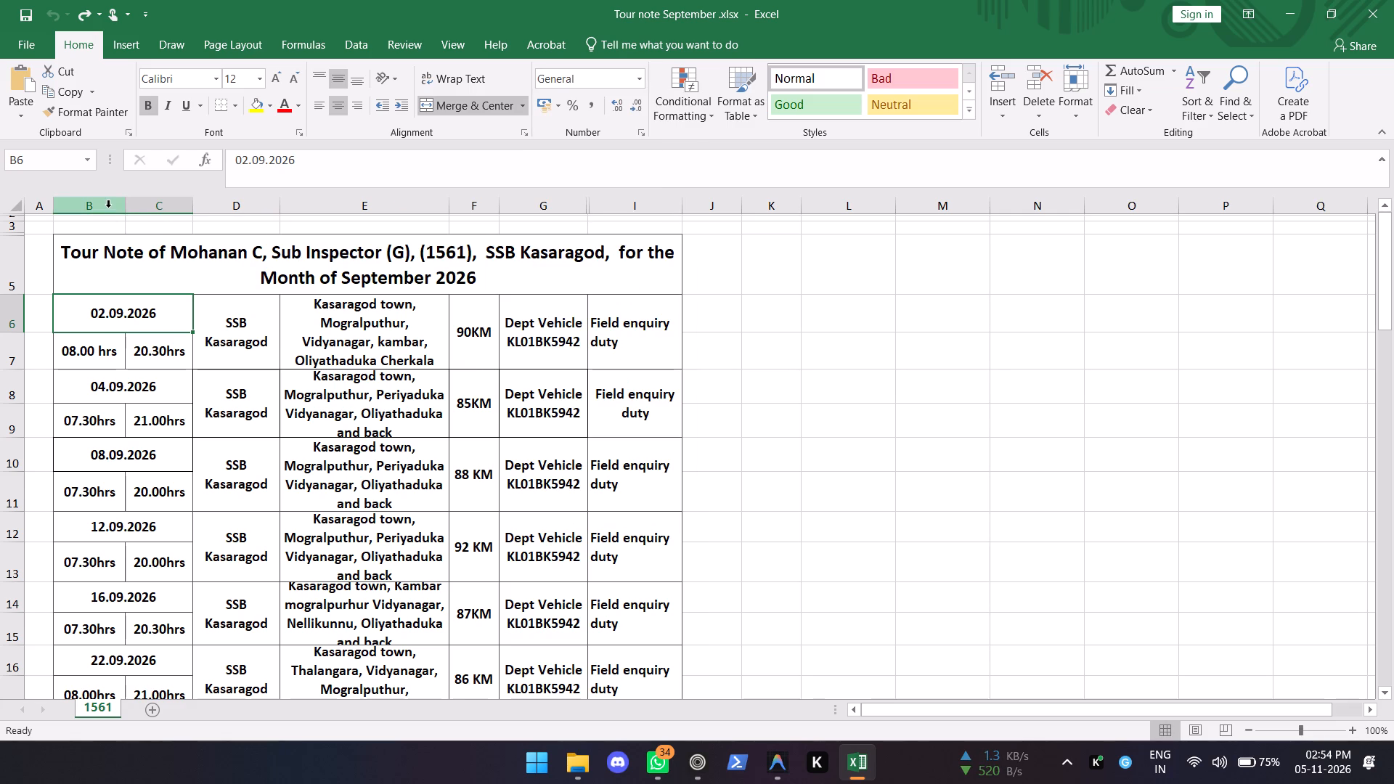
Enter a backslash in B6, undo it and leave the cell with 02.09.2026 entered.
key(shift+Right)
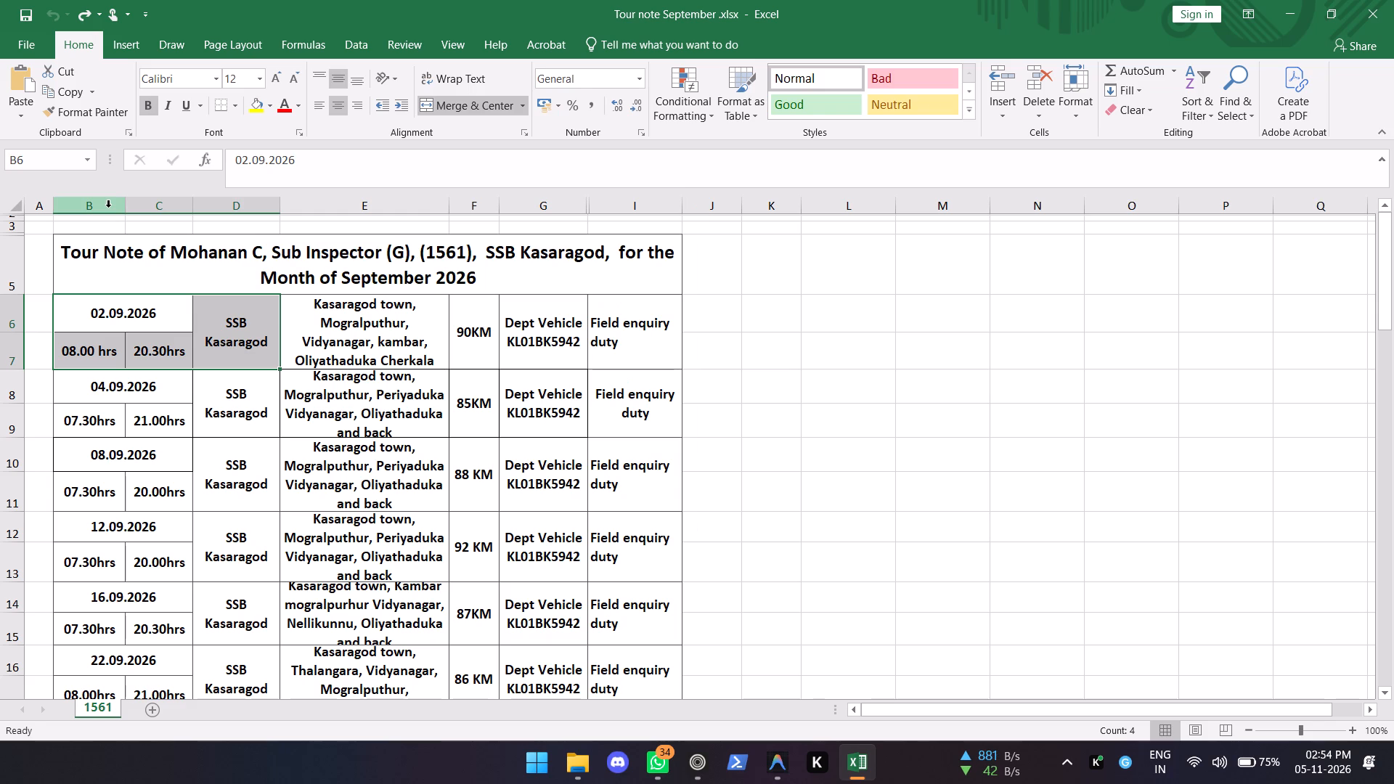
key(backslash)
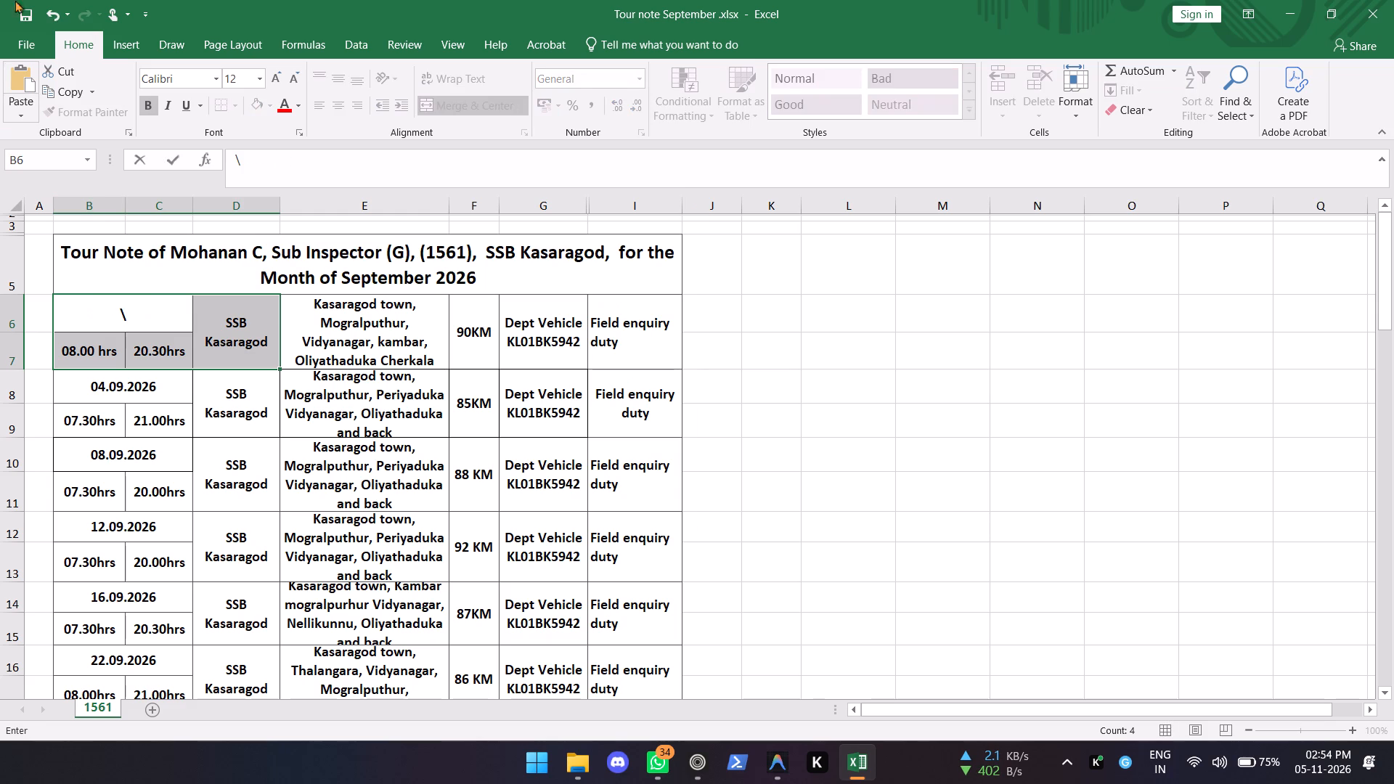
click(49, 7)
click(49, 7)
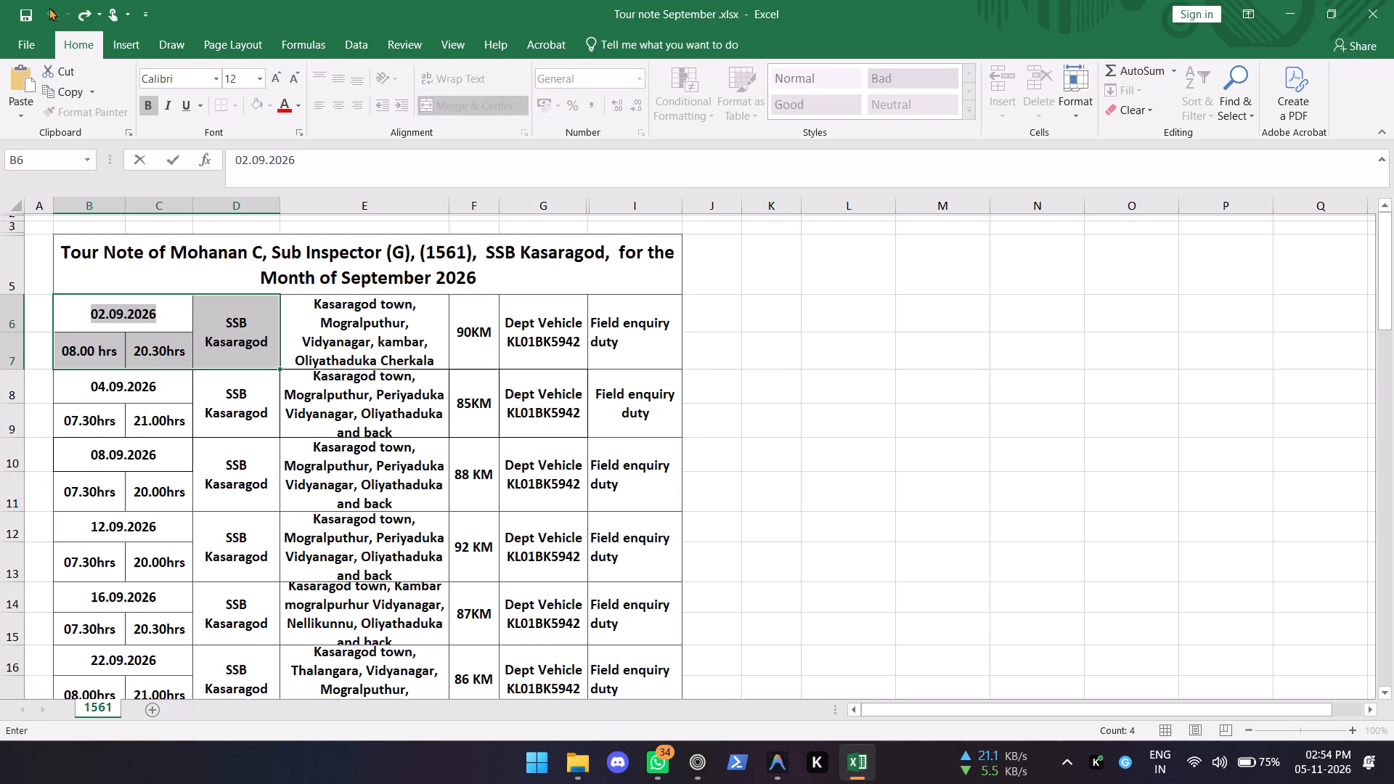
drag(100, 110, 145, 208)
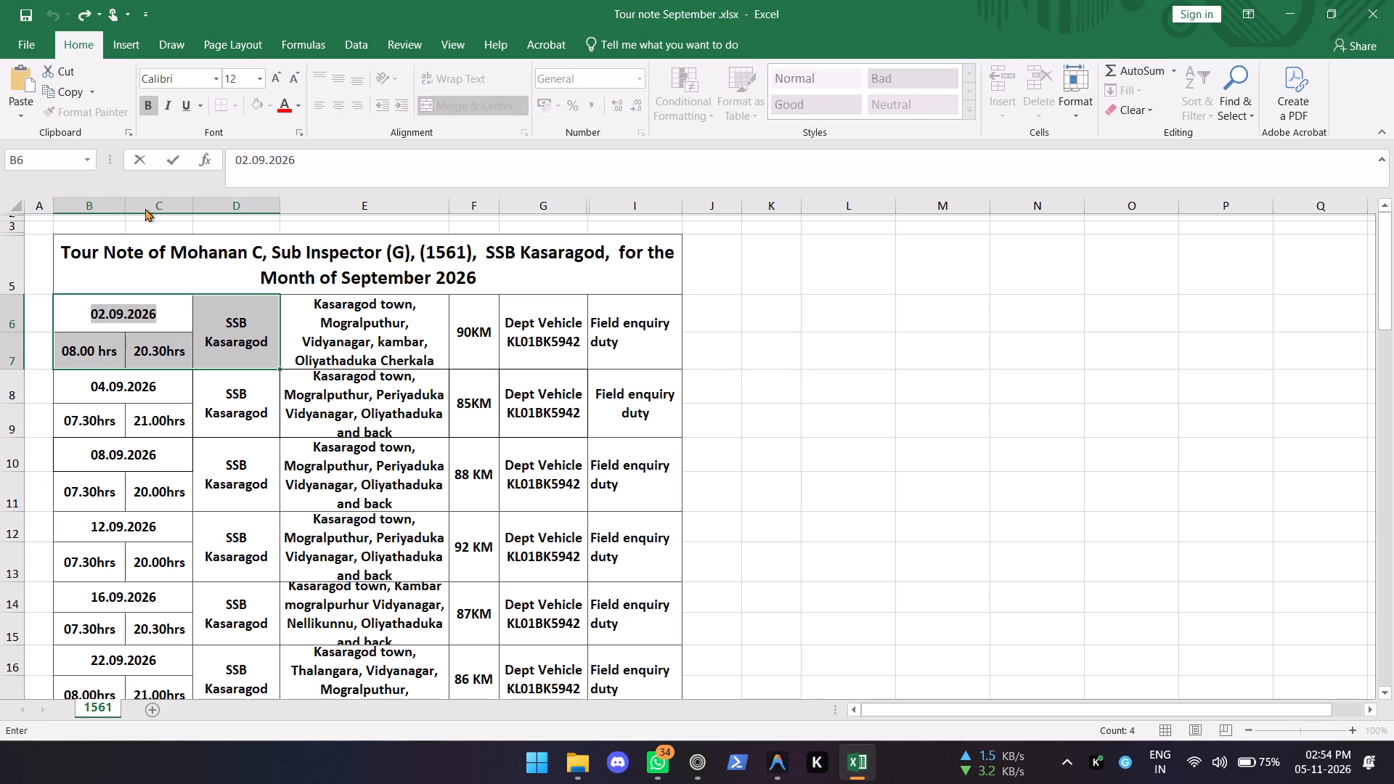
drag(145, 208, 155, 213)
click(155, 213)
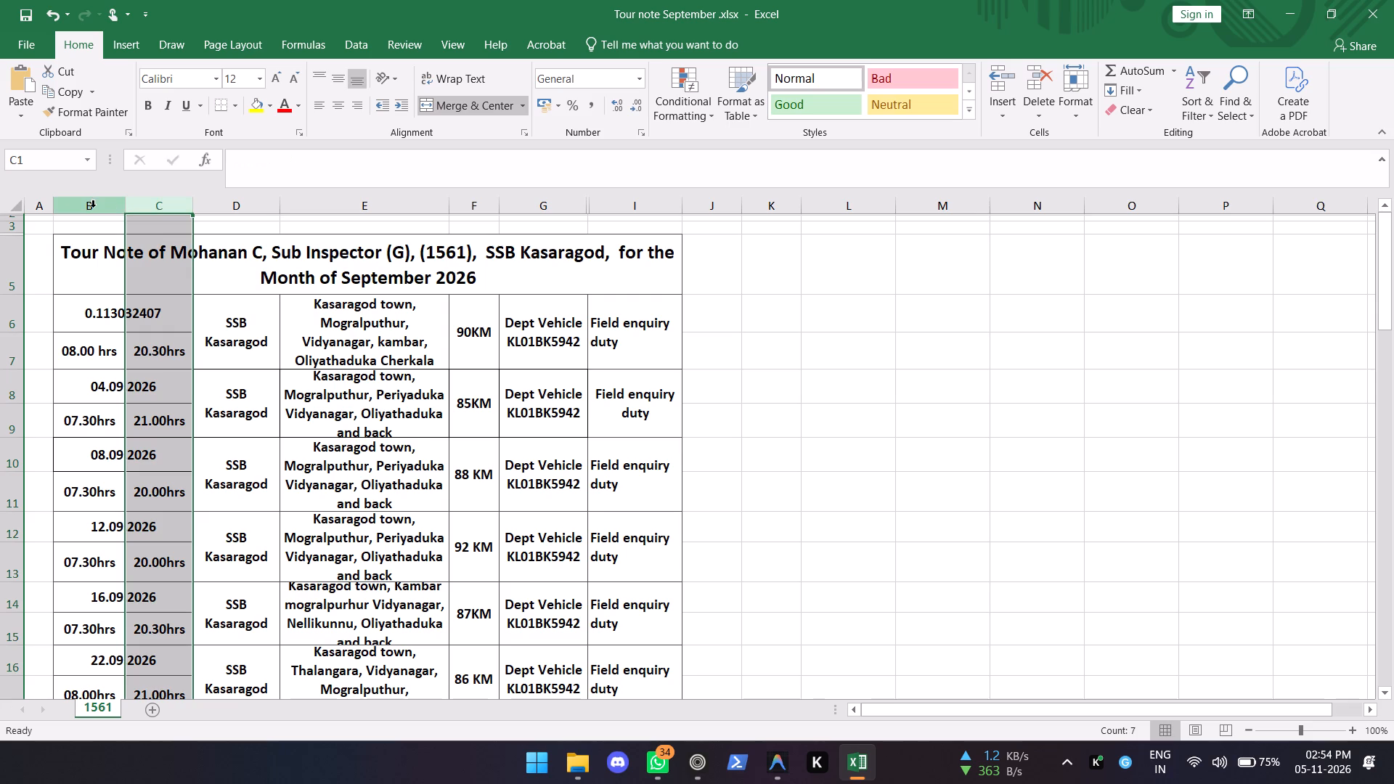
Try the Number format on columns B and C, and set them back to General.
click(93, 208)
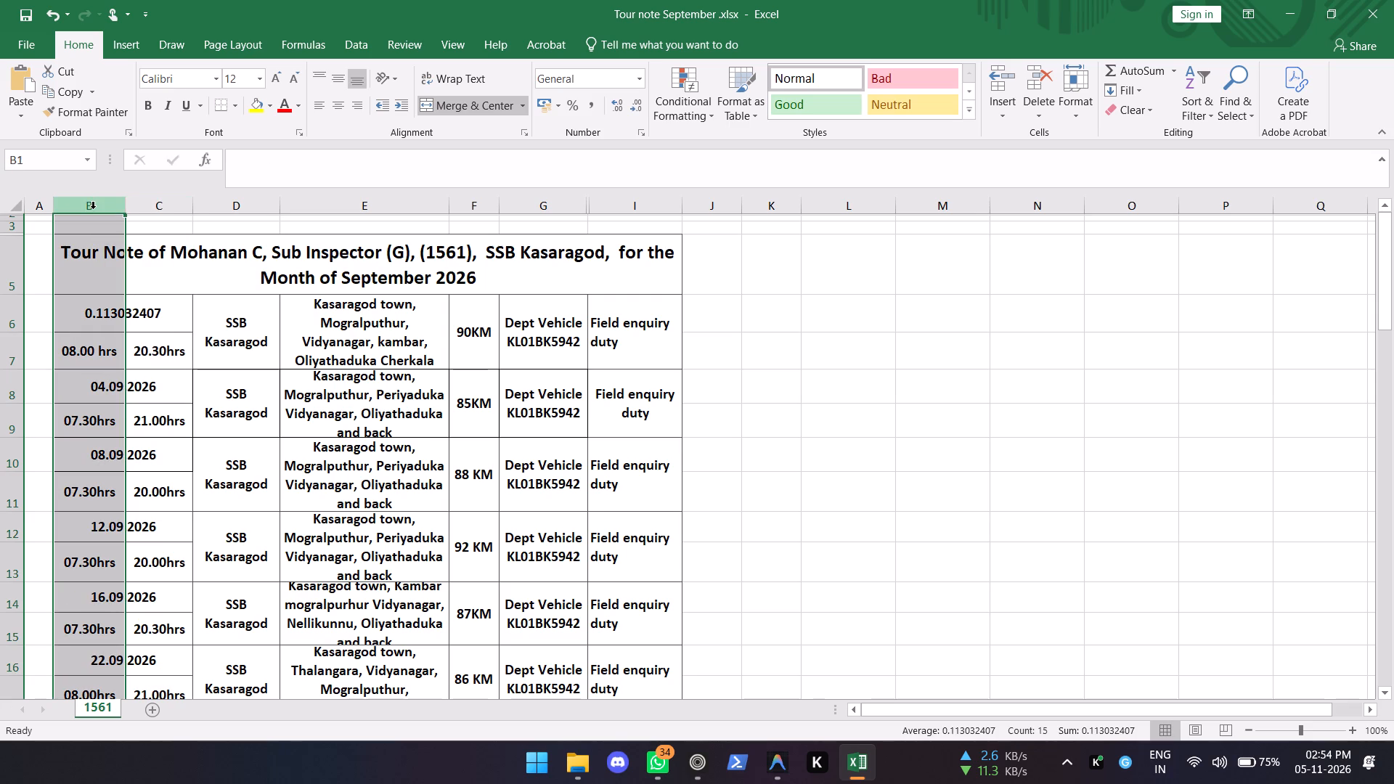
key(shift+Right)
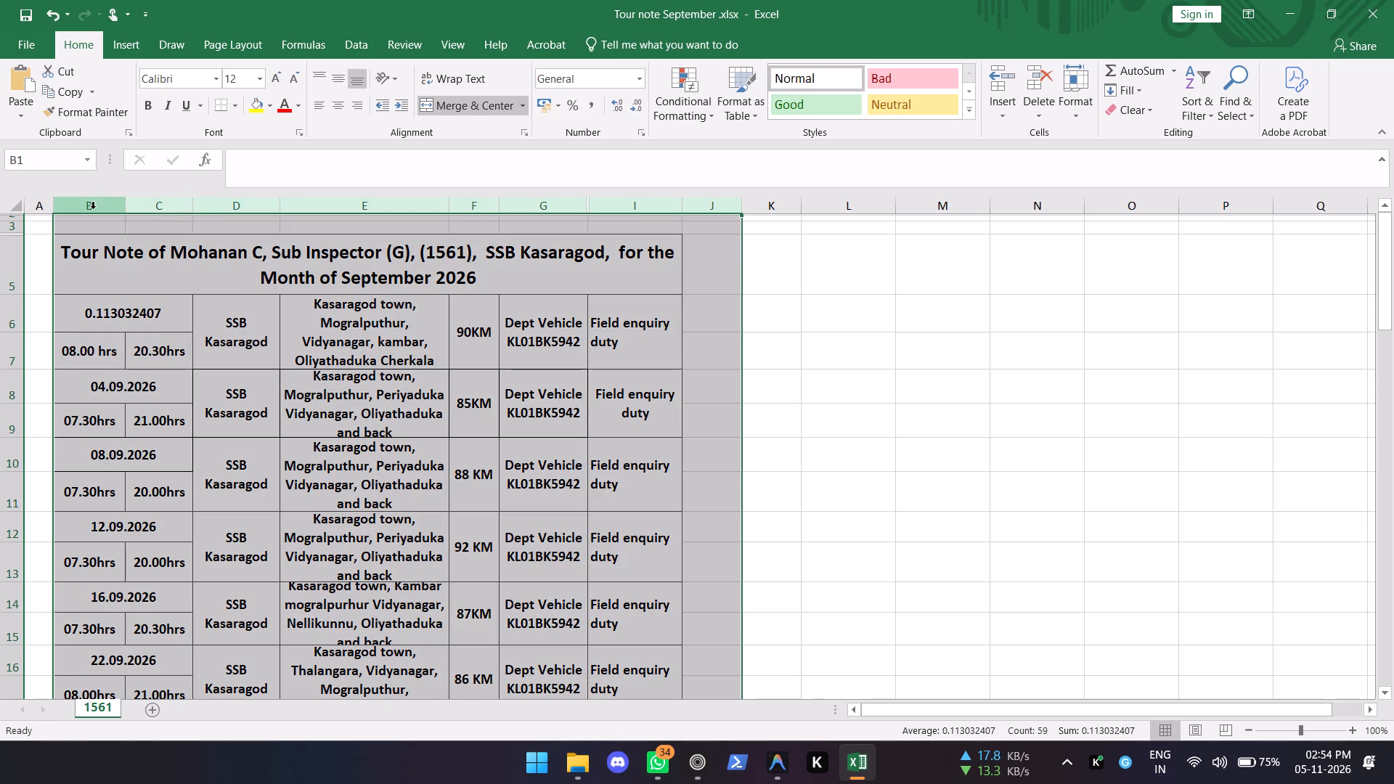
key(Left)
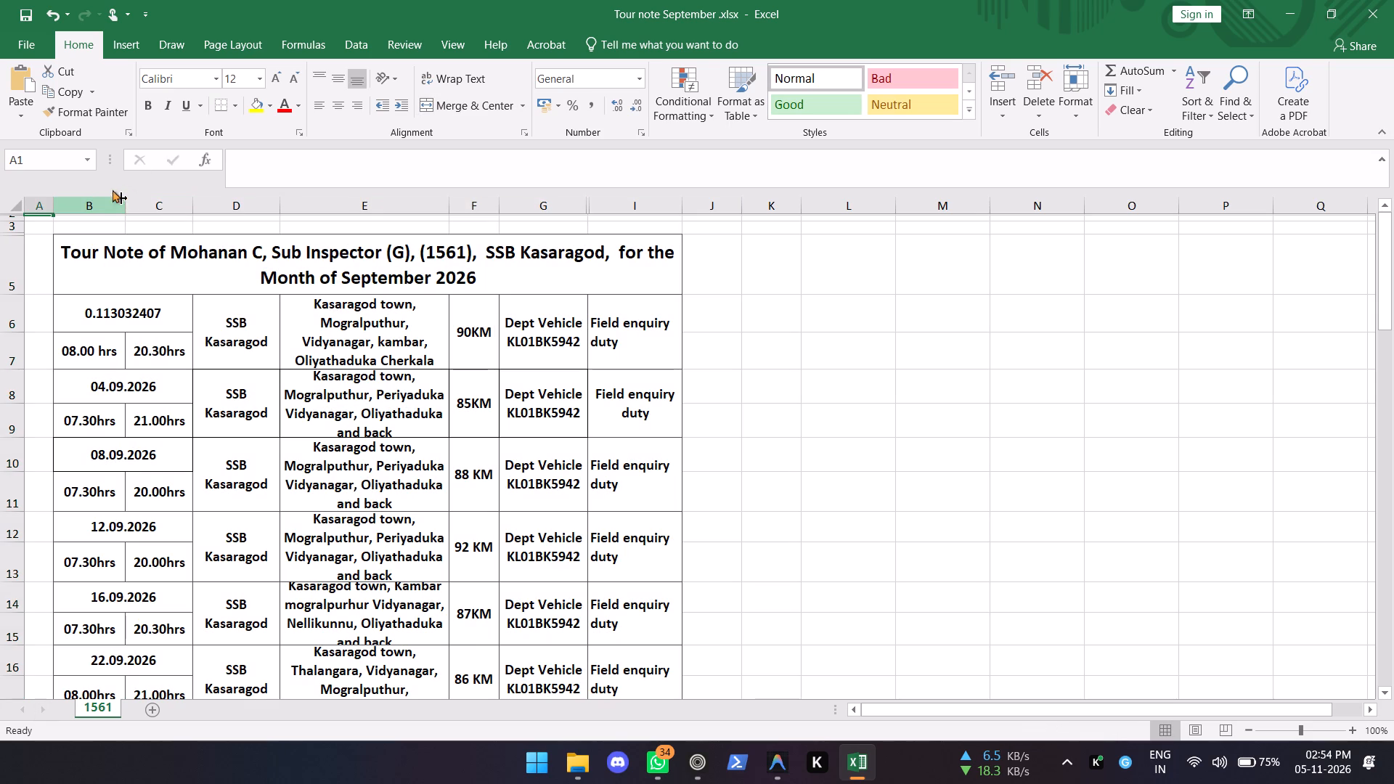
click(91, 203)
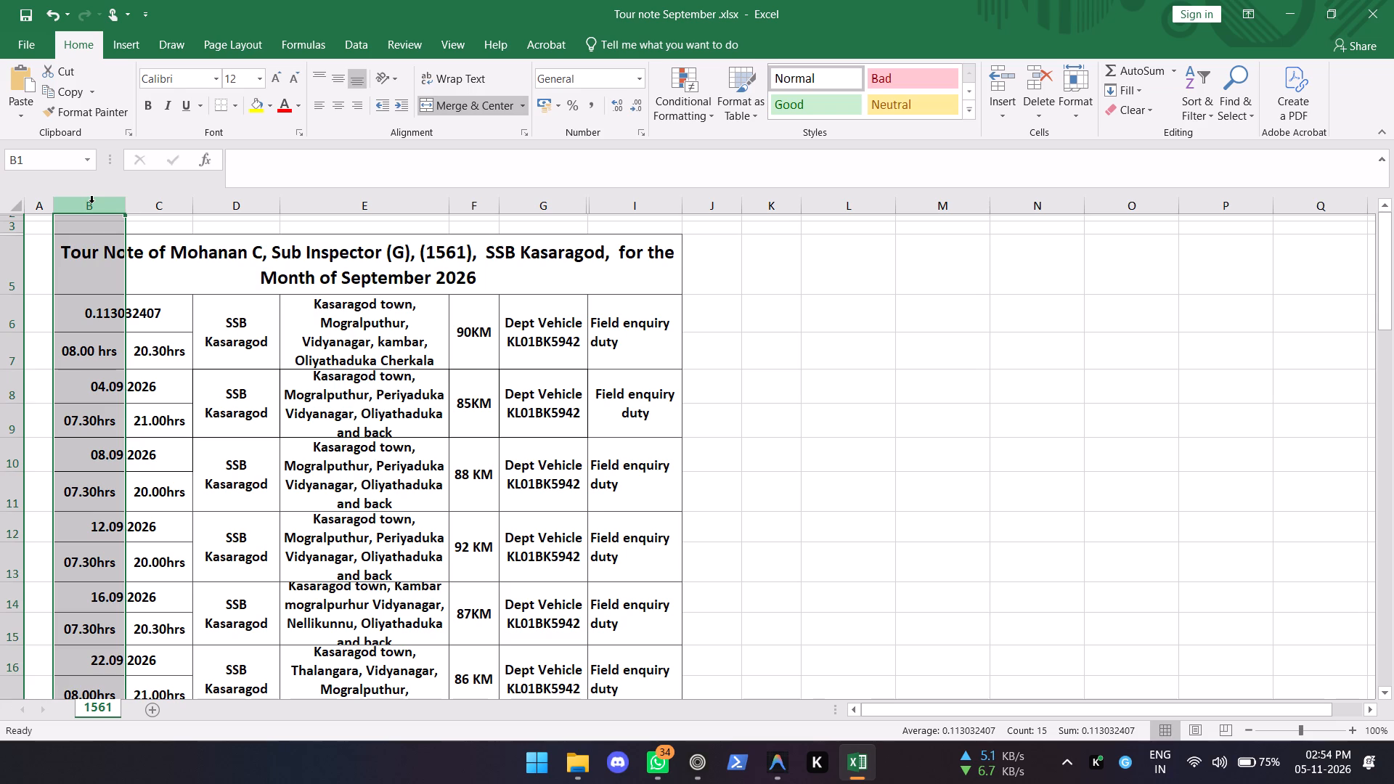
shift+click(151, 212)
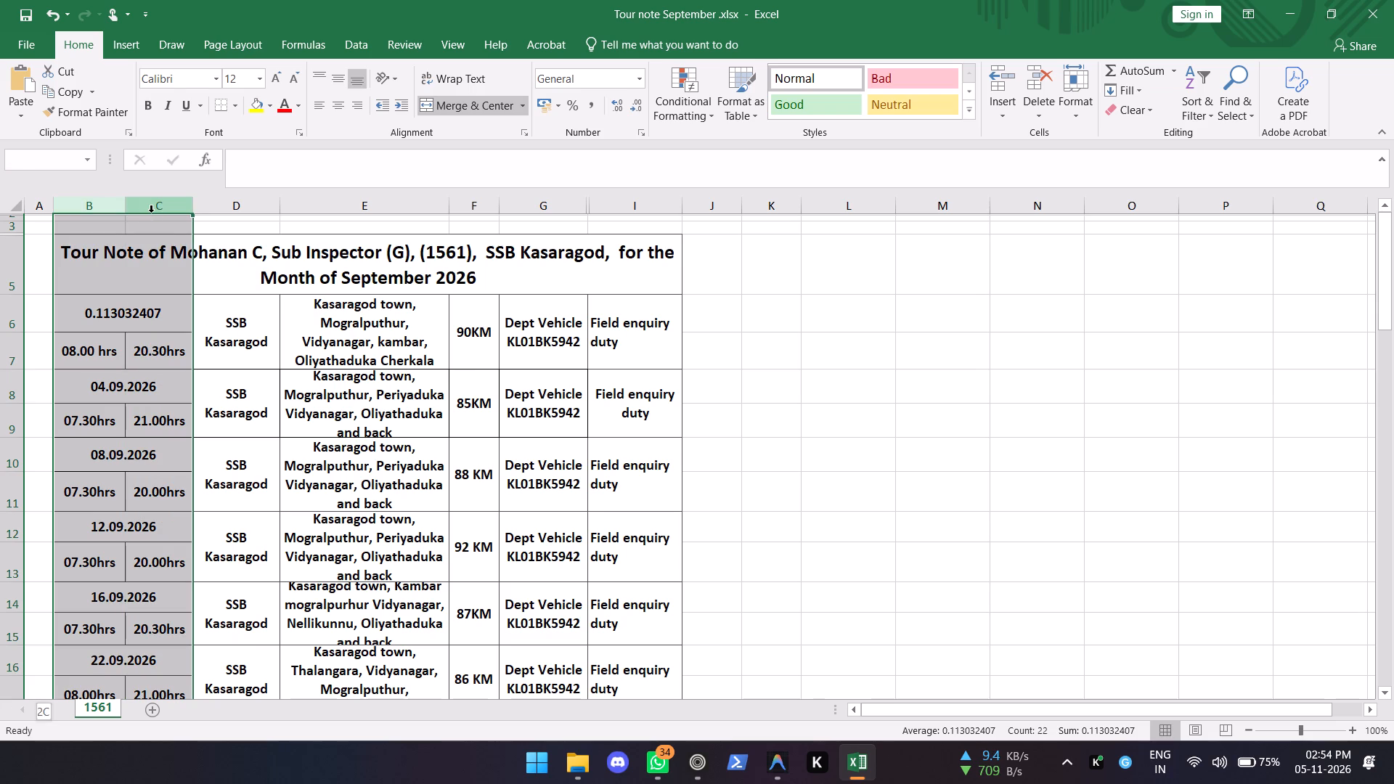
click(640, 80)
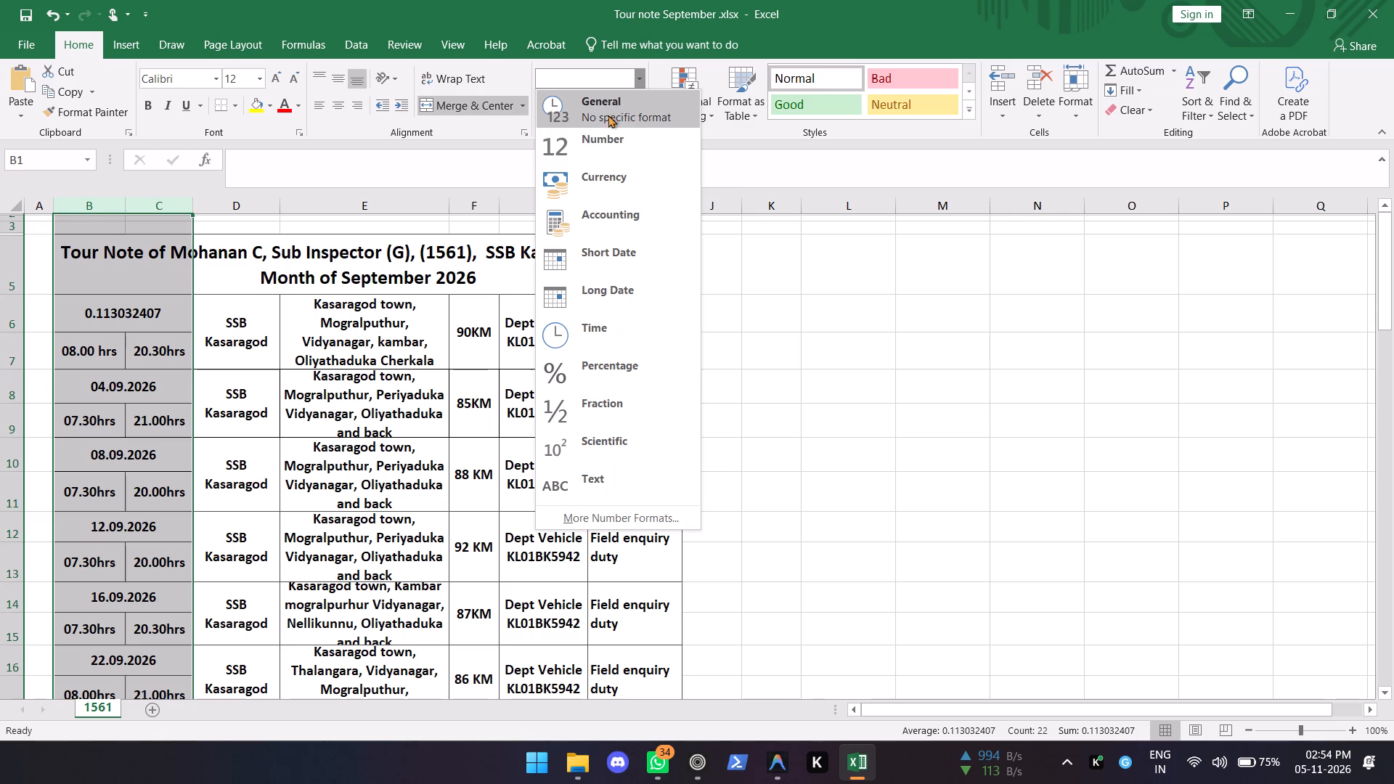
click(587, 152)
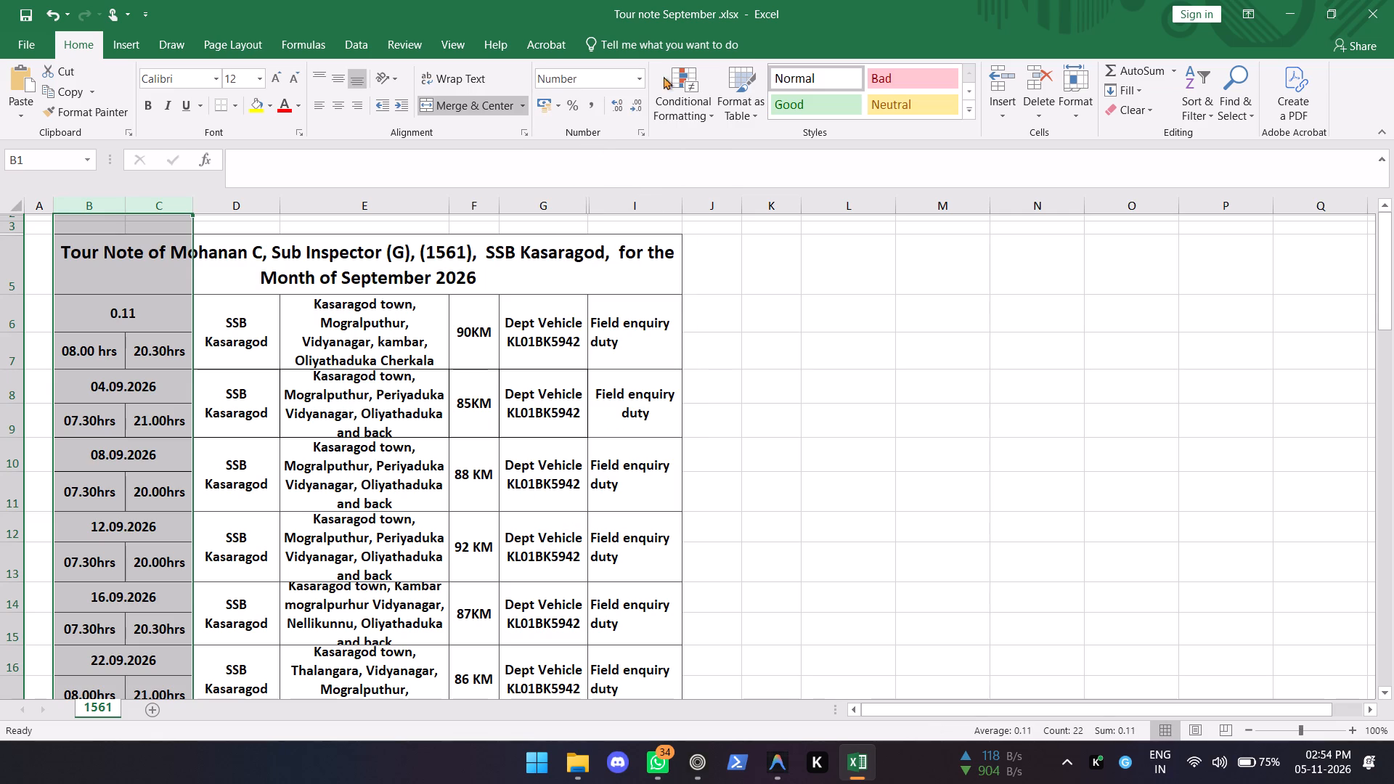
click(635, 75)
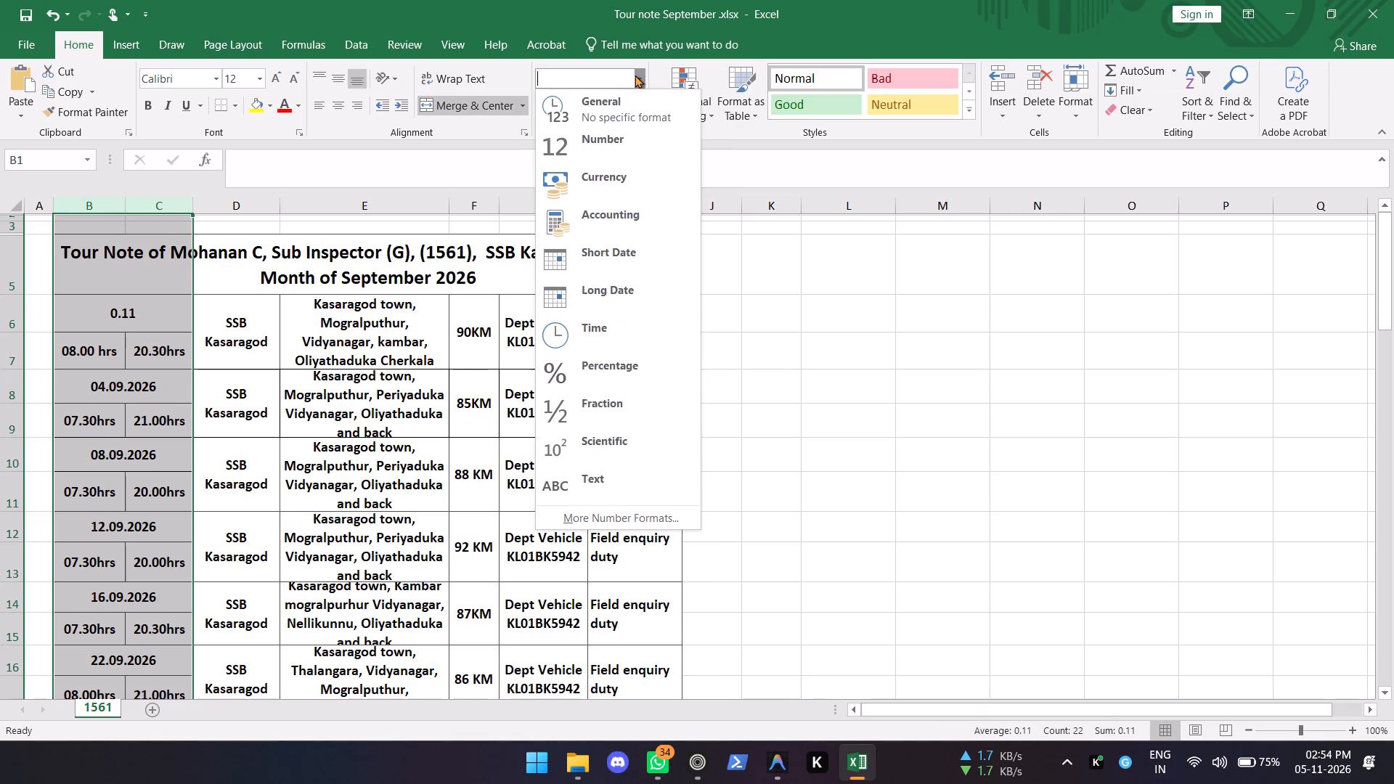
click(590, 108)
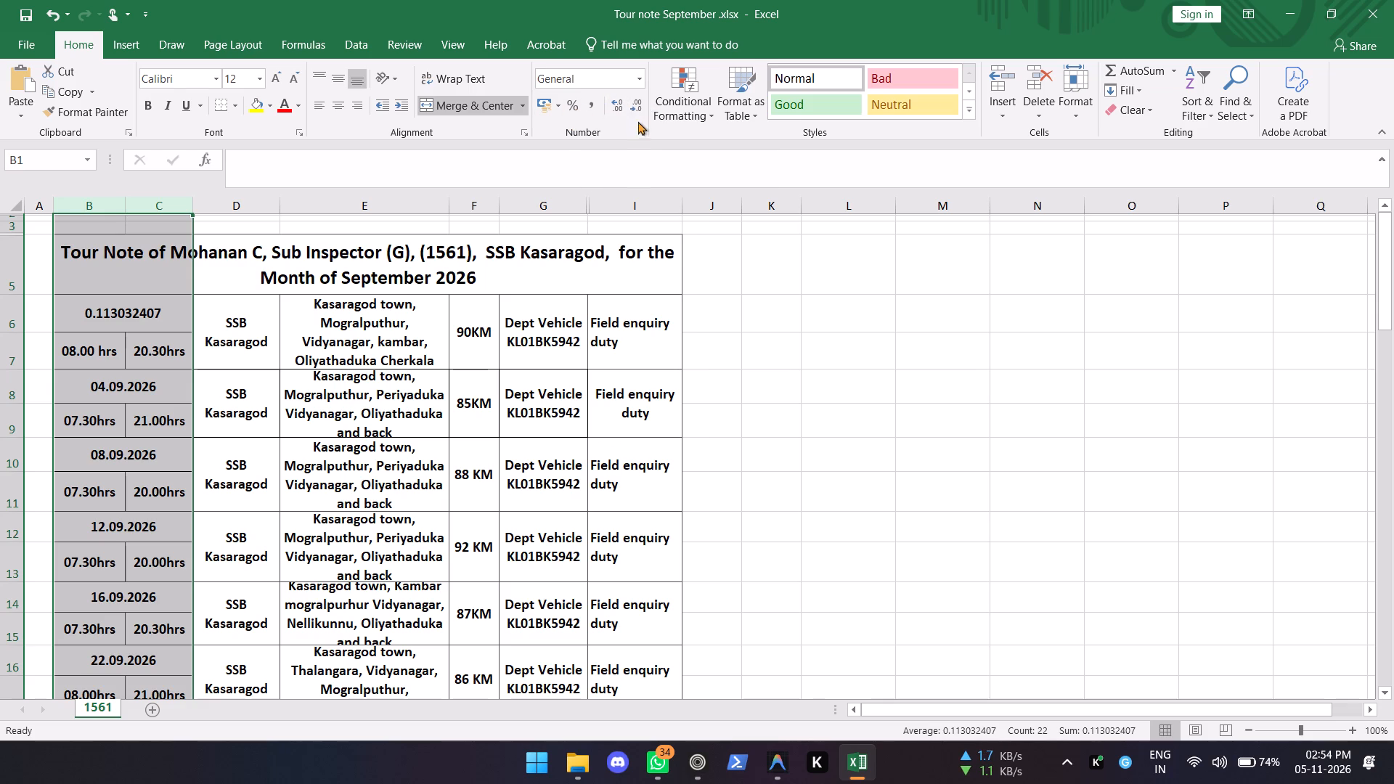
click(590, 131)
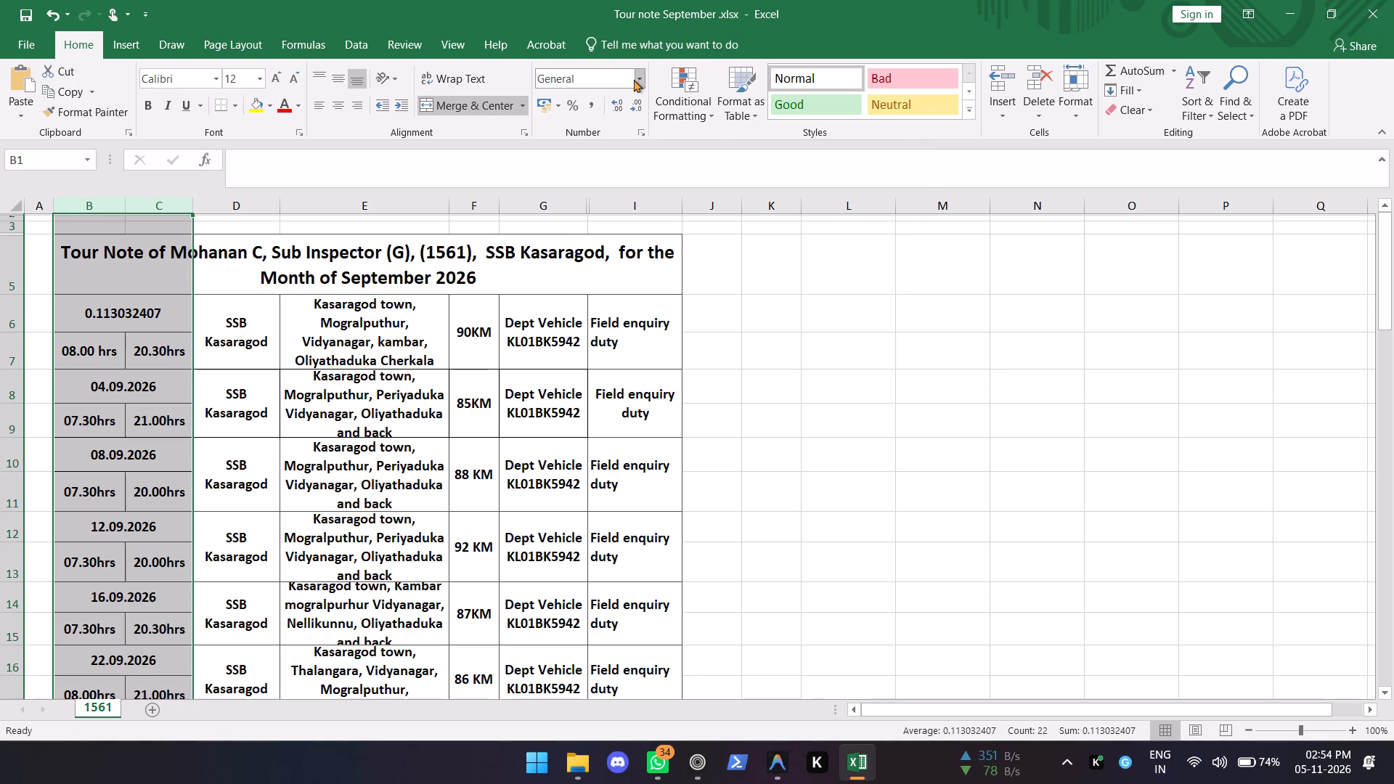
Set the number format of columns B and C to Short Date.
click(637, 76)
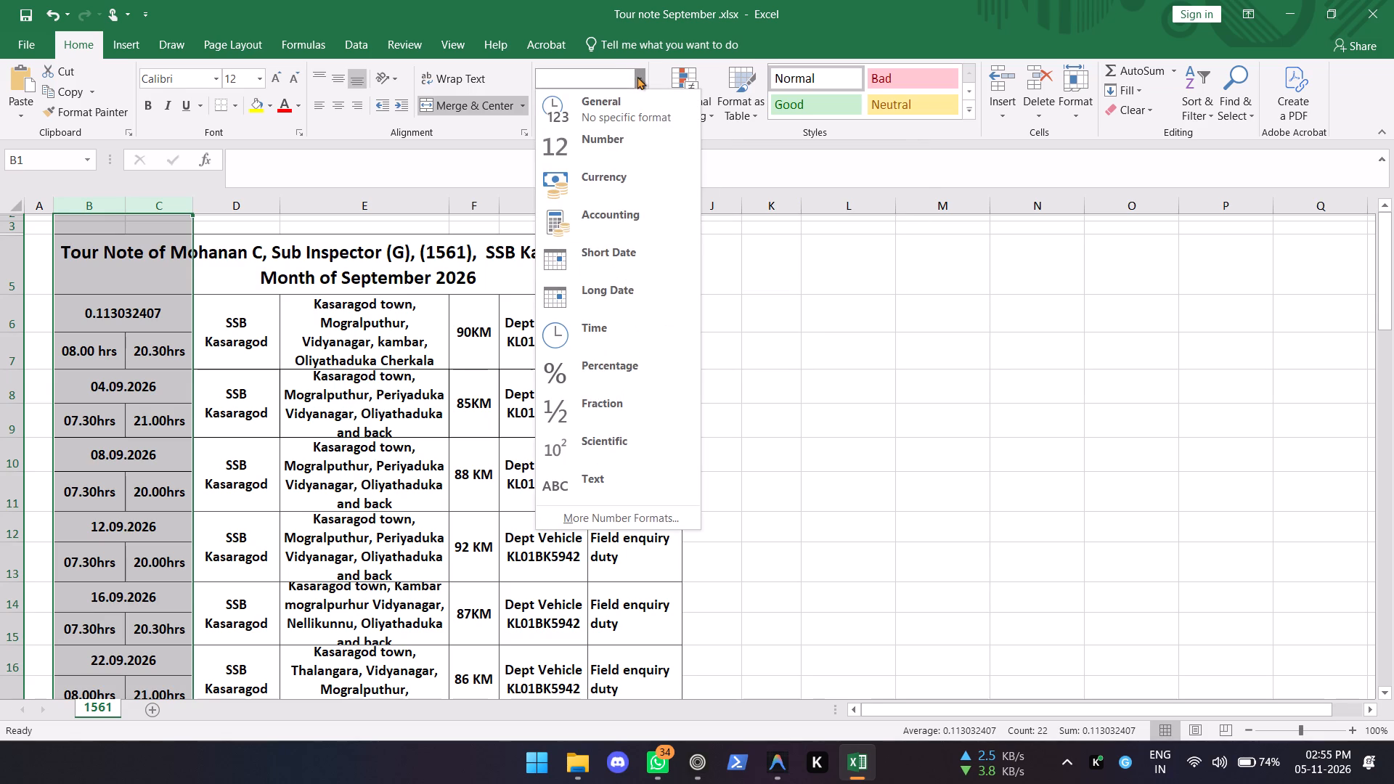
click(649, 259)
click(649, 259)
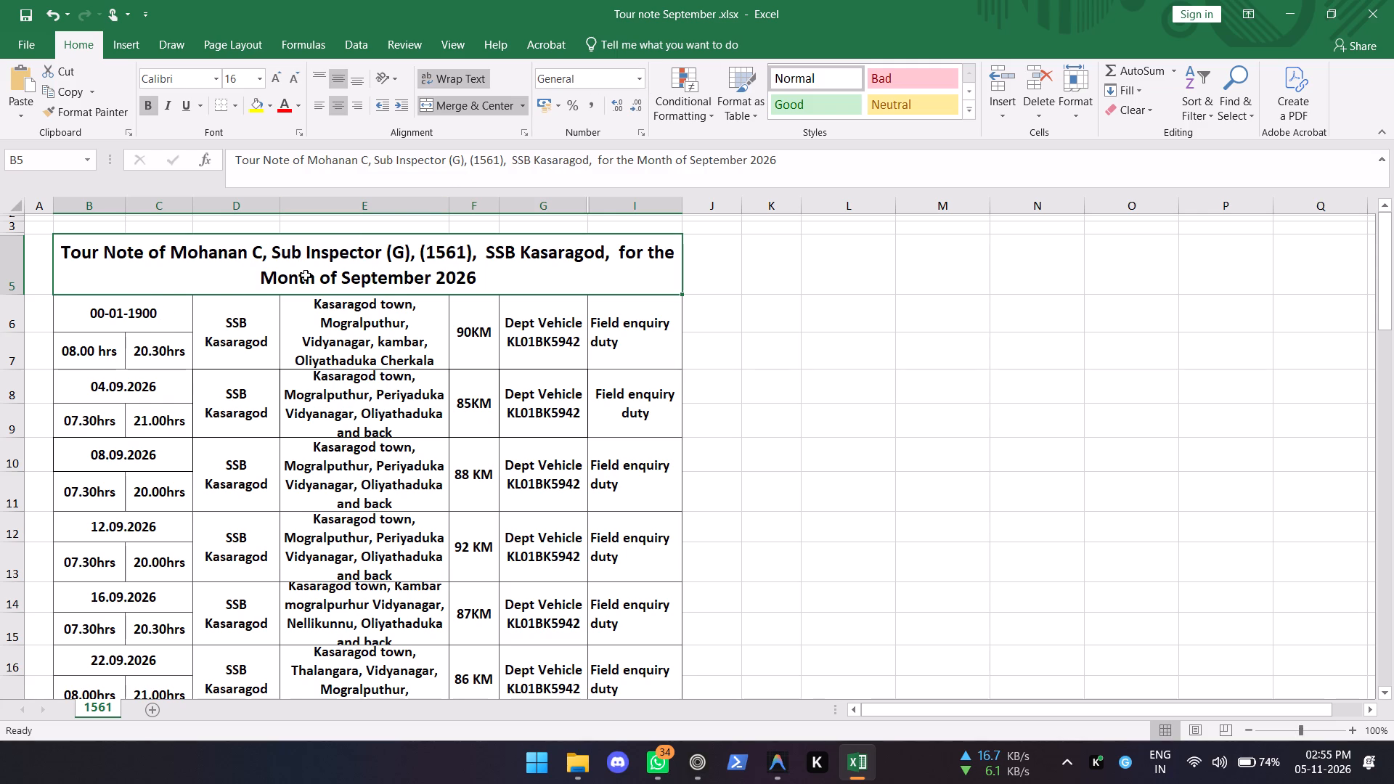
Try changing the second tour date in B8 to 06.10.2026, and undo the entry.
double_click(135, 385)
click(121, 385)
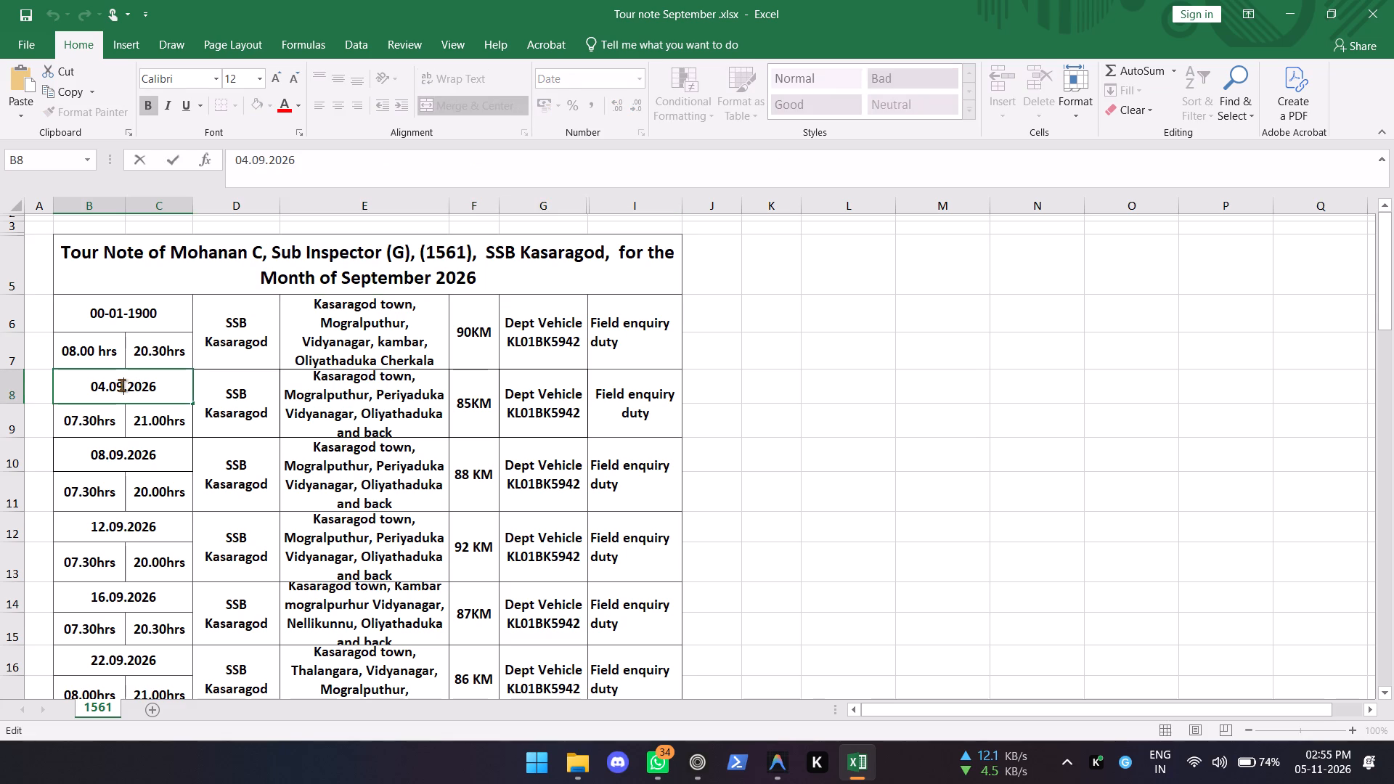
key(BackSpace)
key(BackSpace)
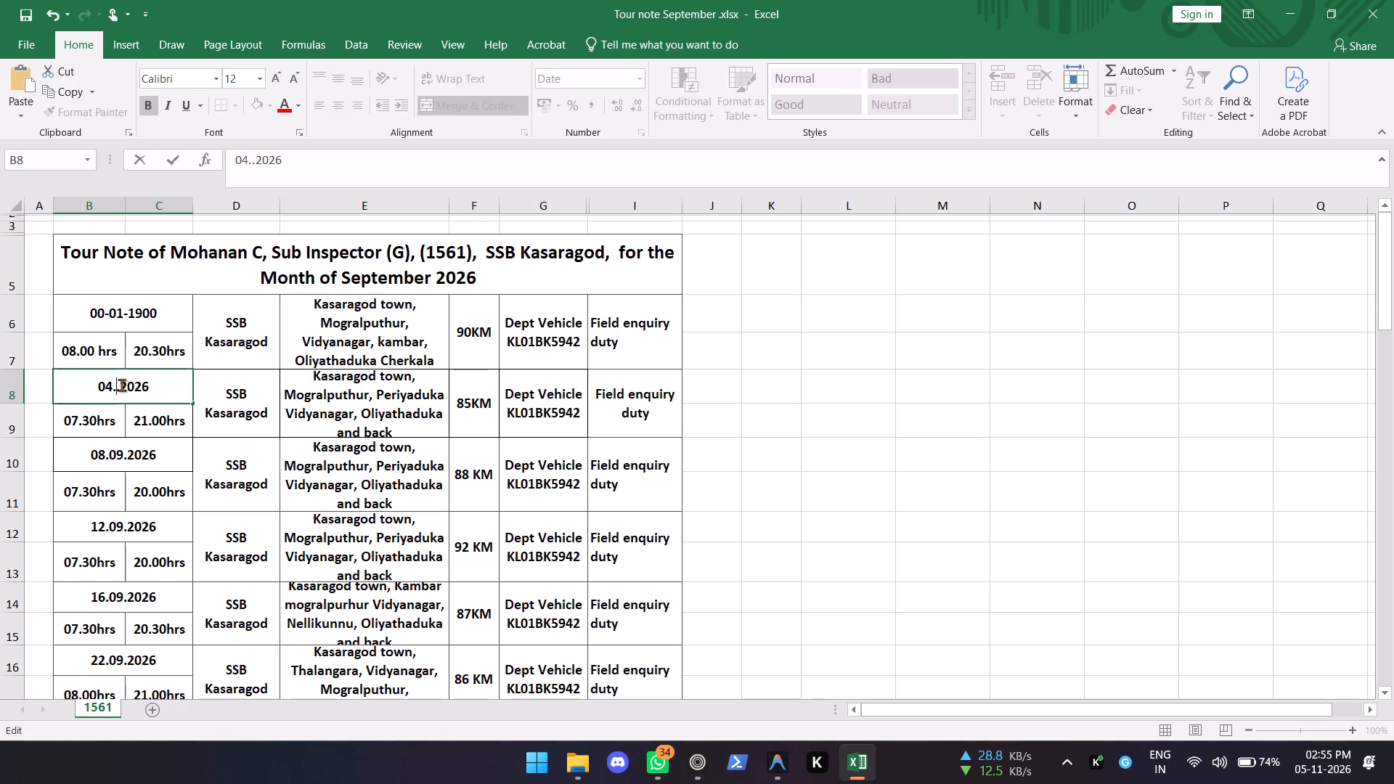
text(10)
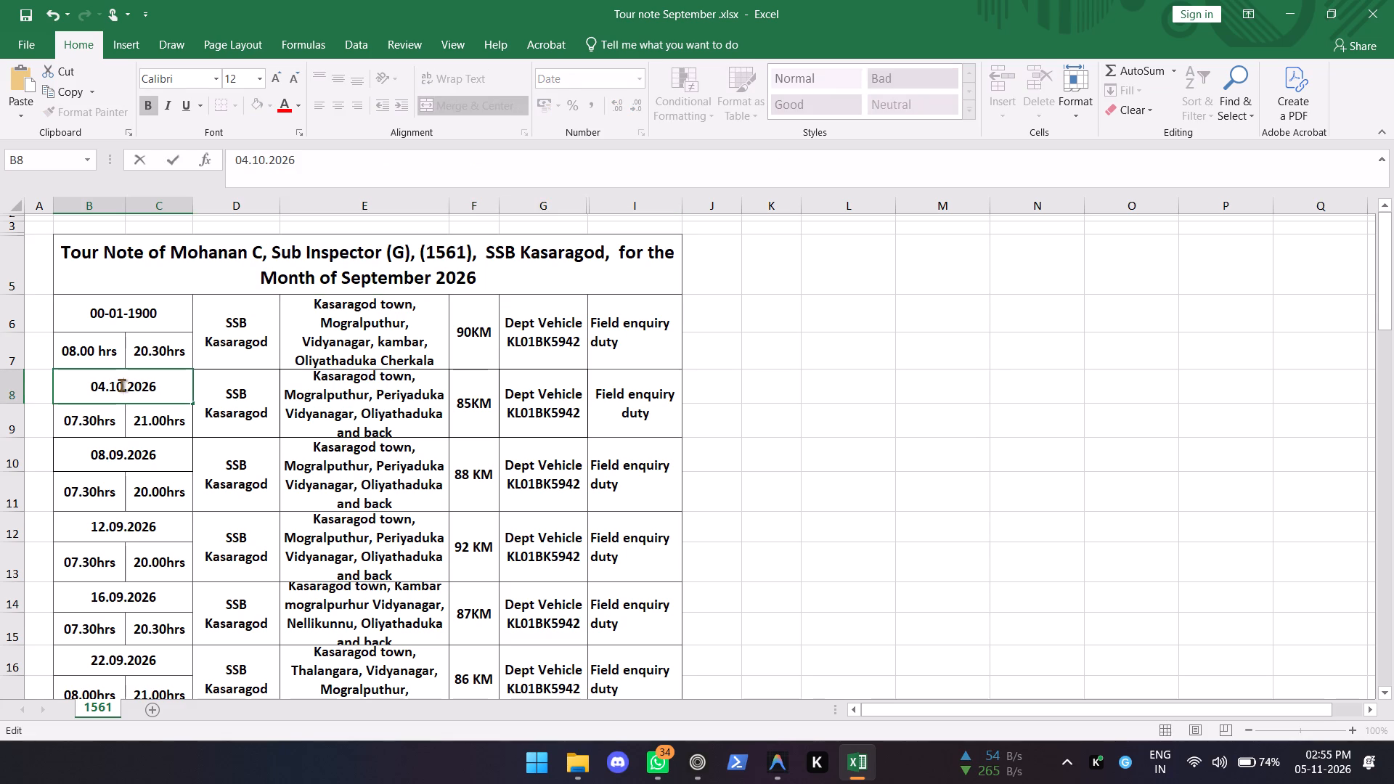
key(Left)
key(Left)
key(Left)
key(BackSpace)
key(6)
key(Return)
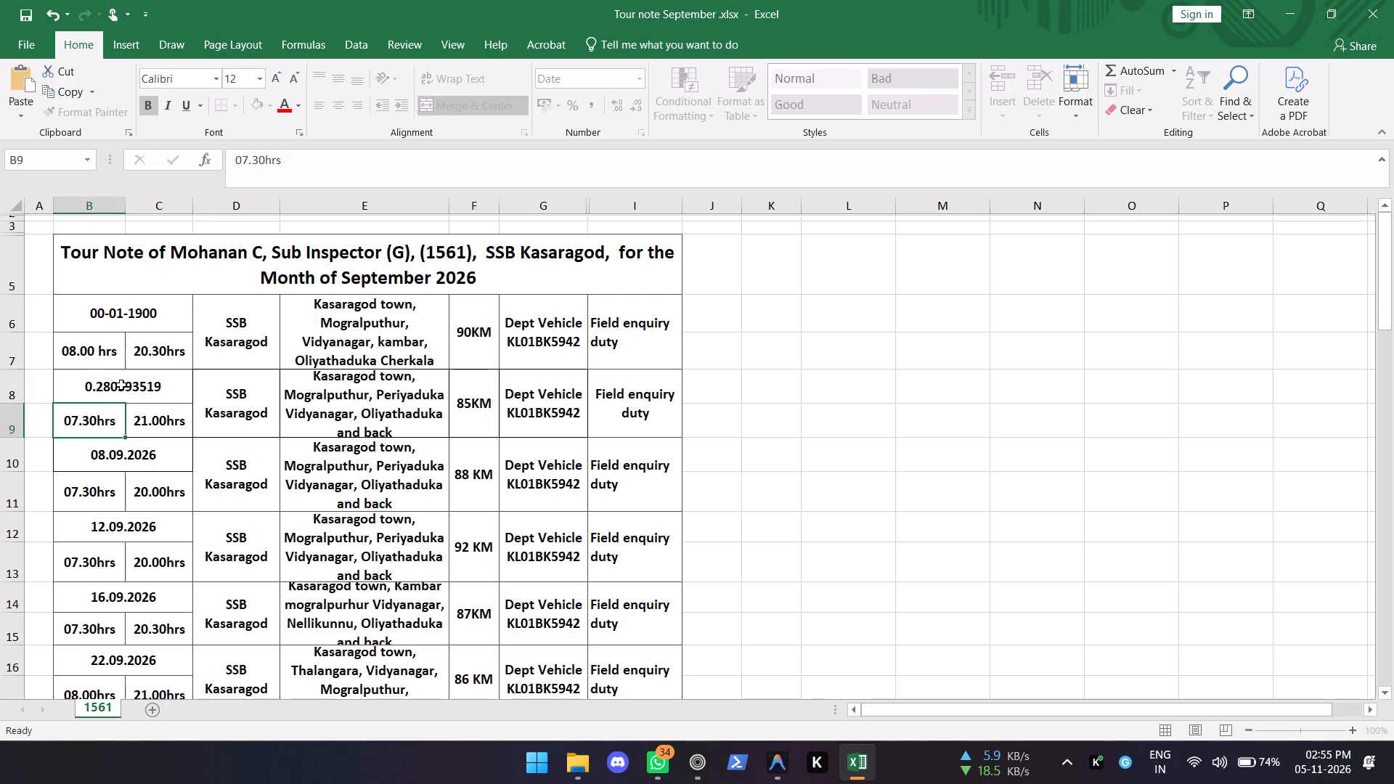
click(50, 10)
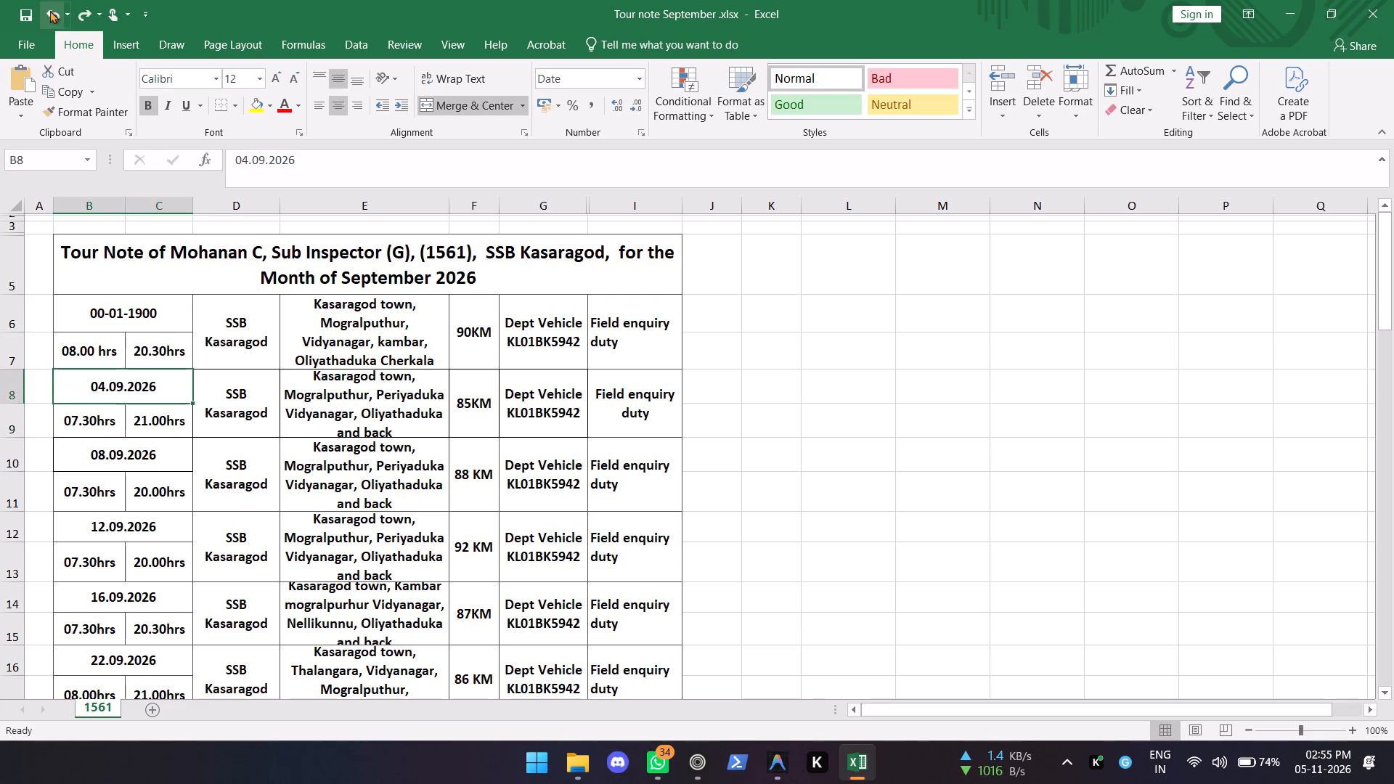
Set the number format of the second tour date in B8 to General.
double_click(635, 83)
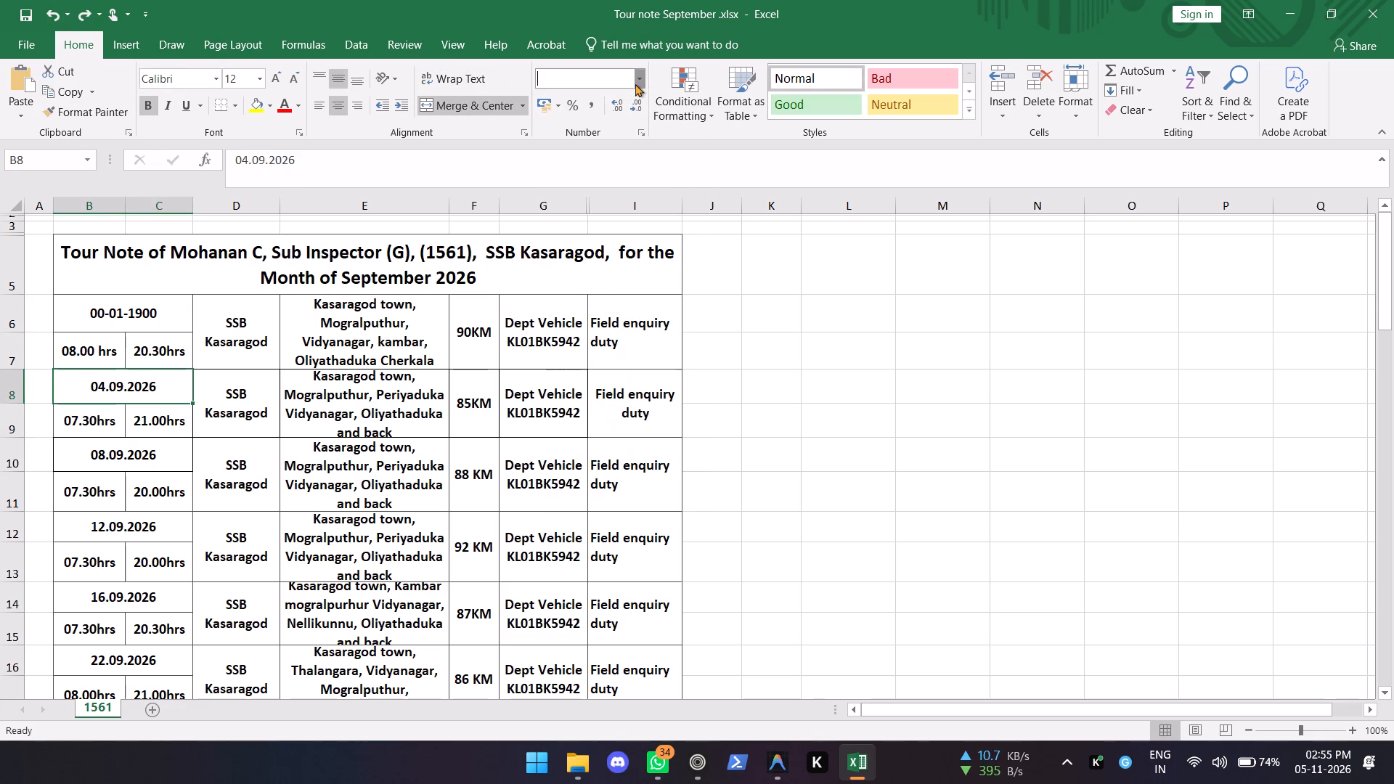
click(635, 83)
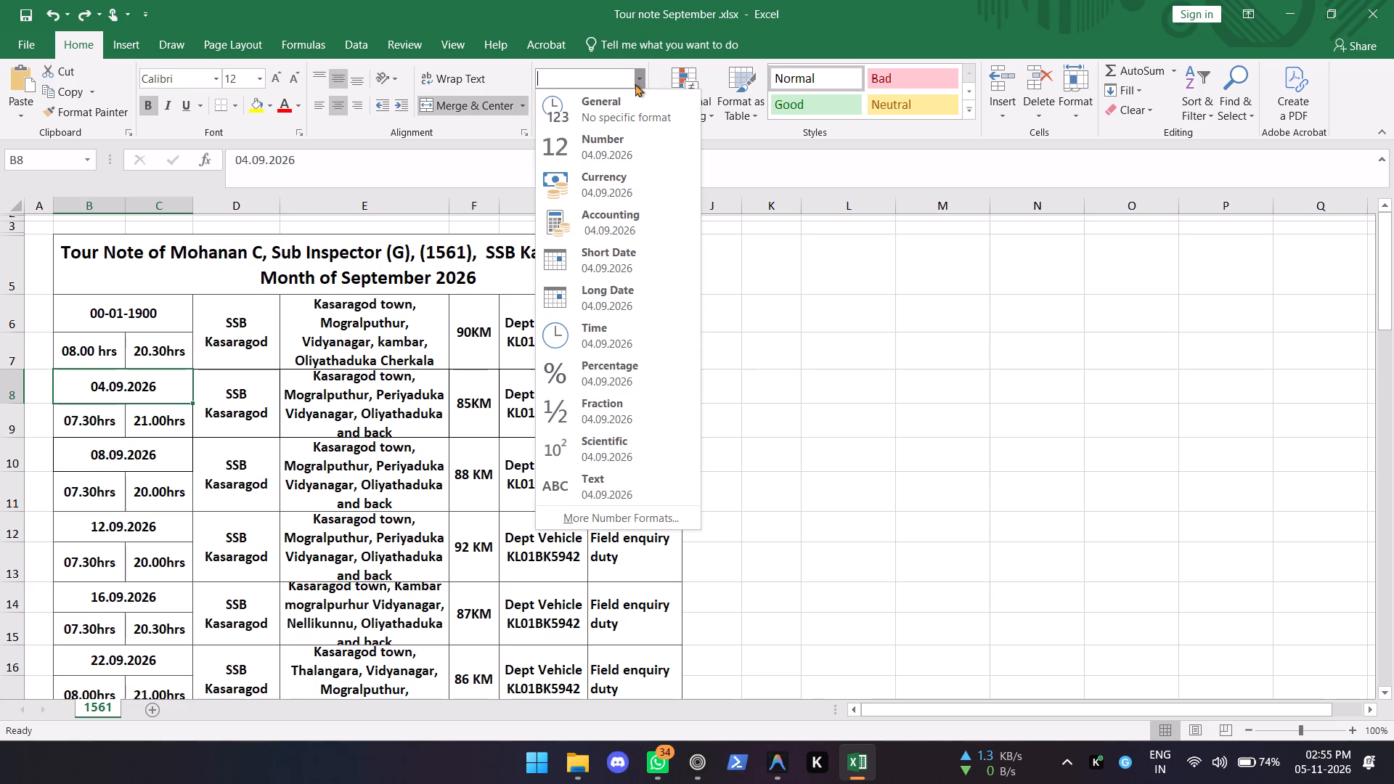
click(613, 105)
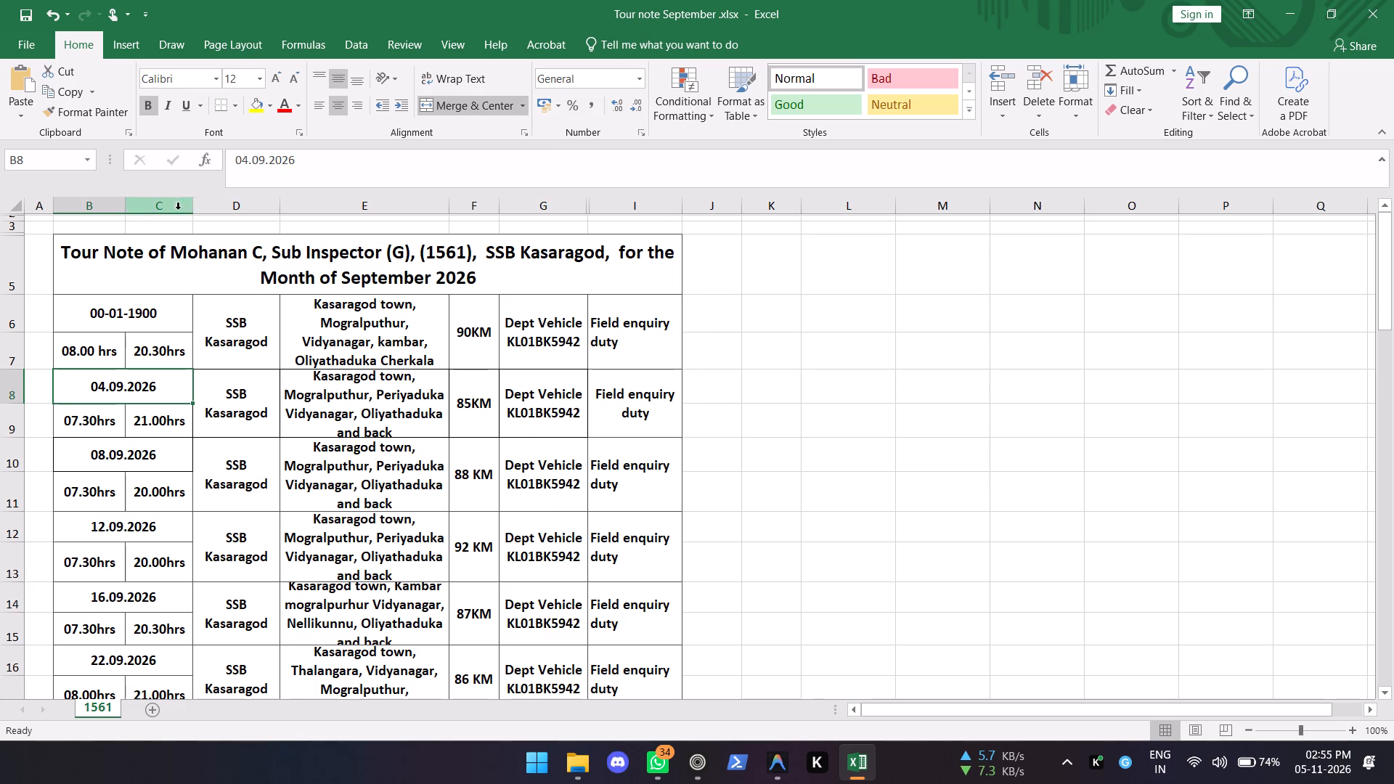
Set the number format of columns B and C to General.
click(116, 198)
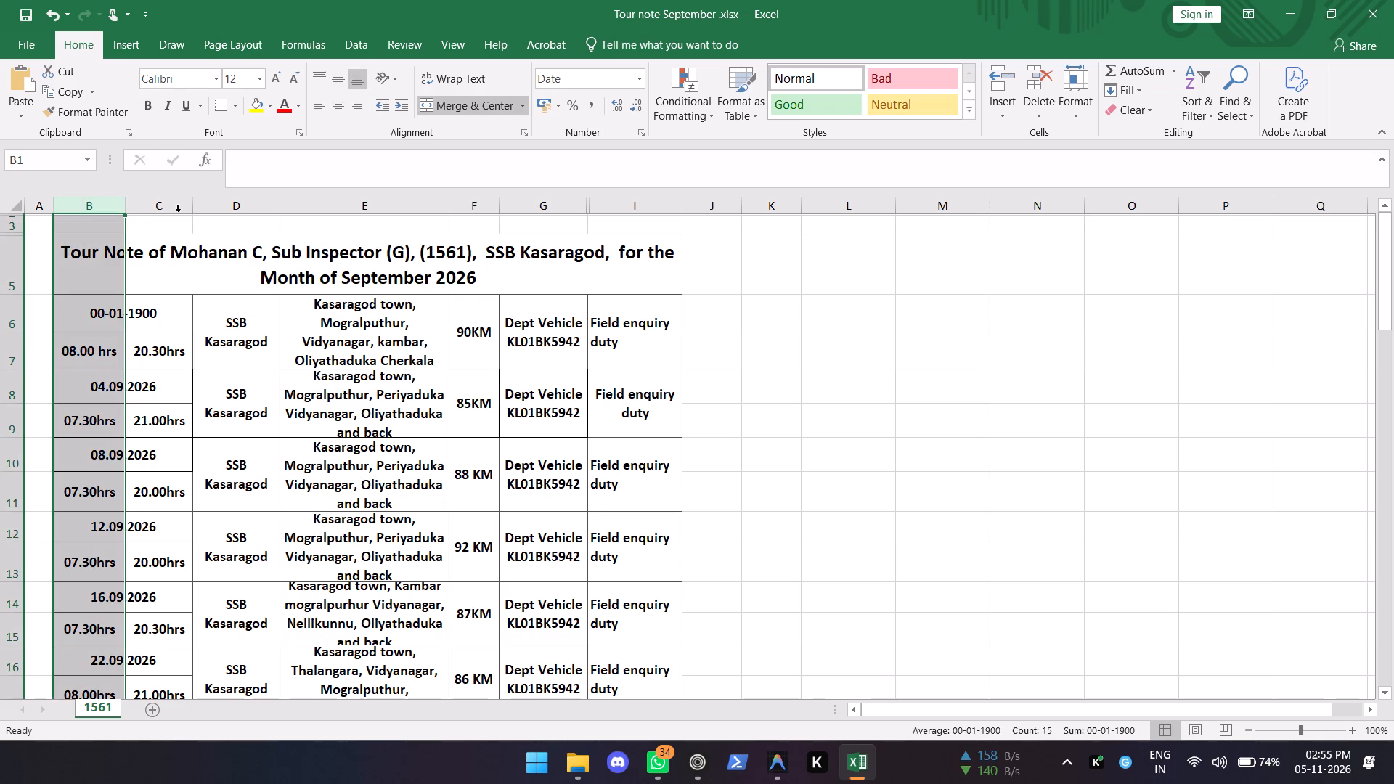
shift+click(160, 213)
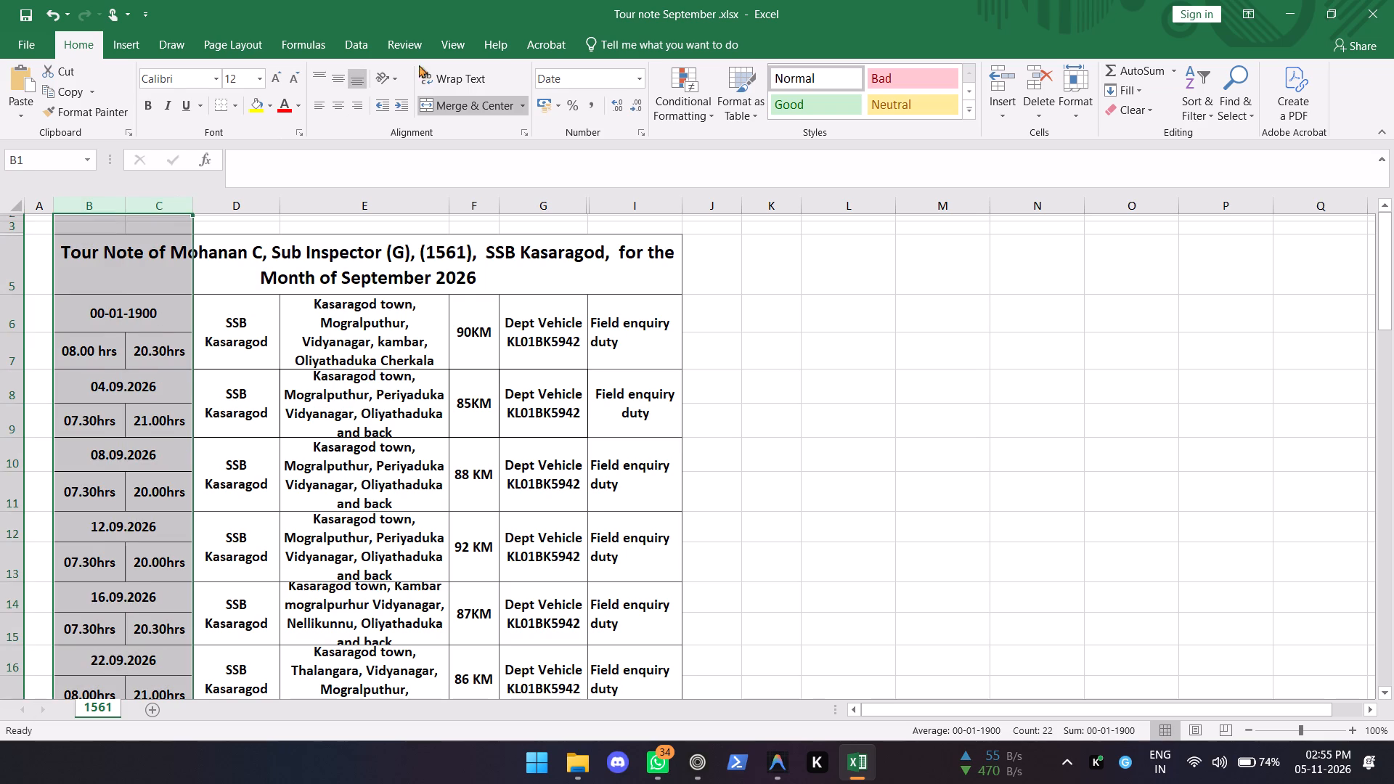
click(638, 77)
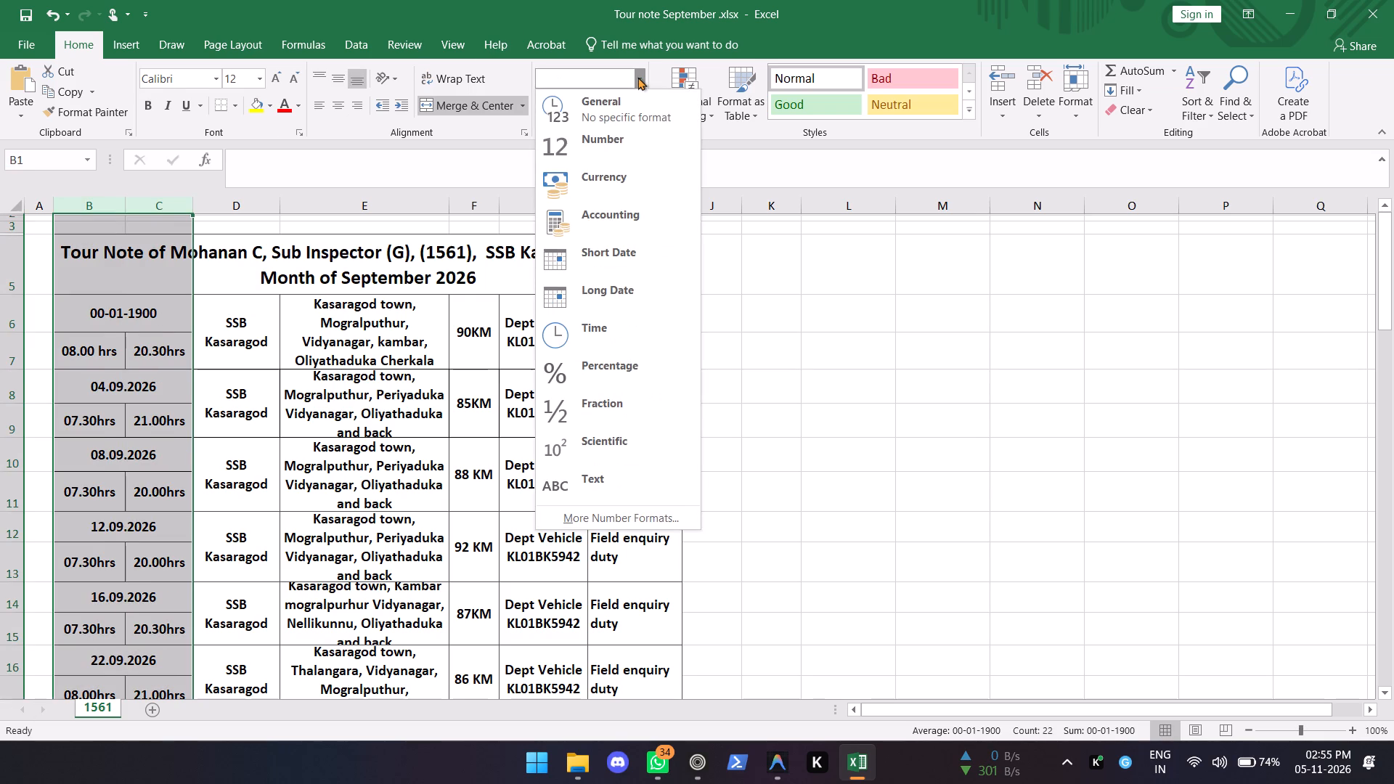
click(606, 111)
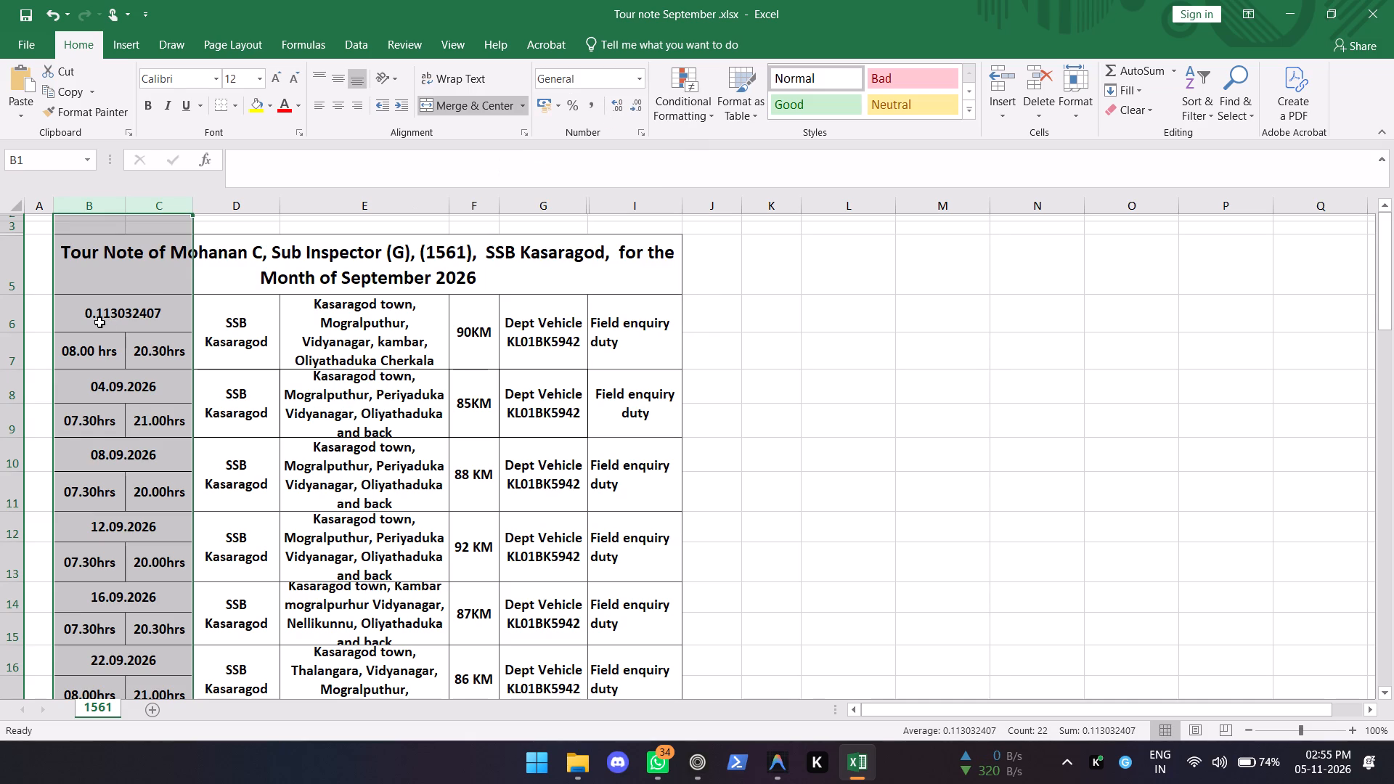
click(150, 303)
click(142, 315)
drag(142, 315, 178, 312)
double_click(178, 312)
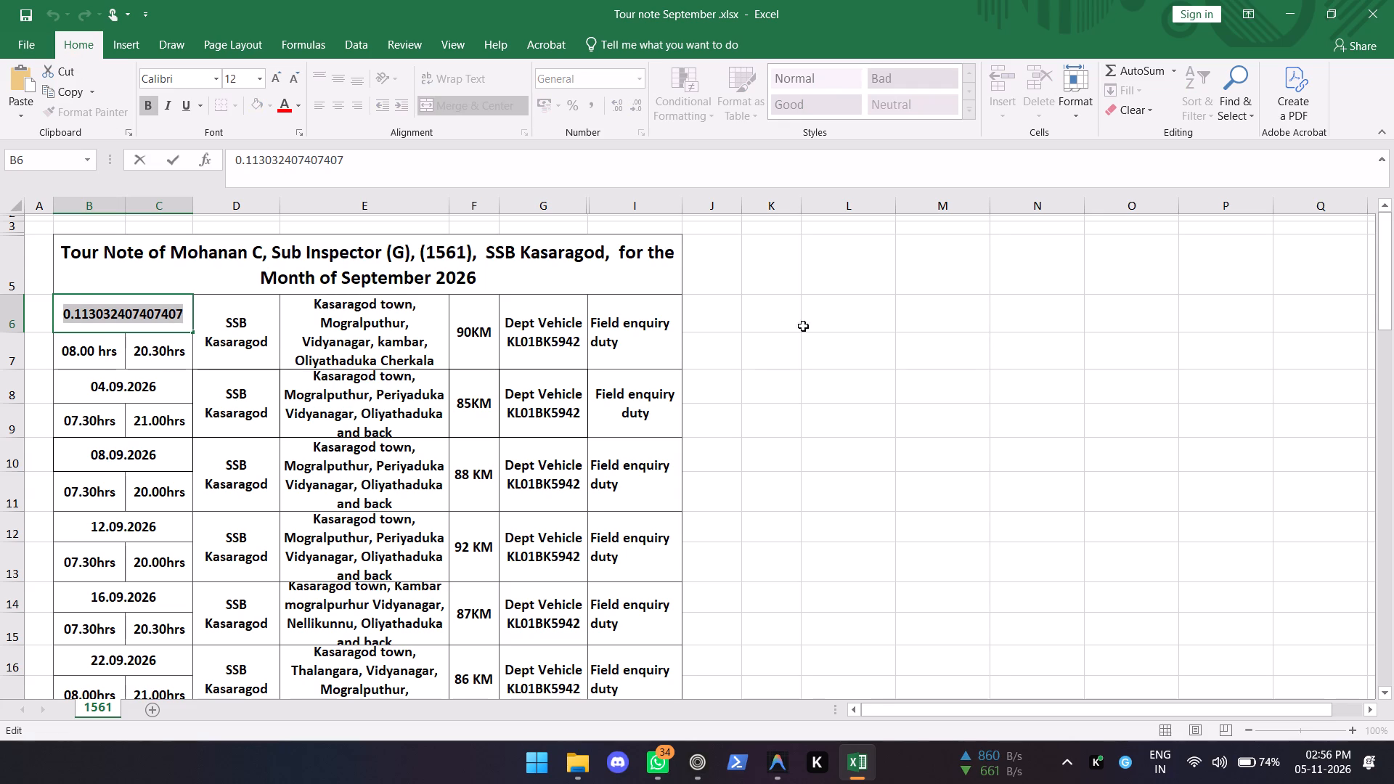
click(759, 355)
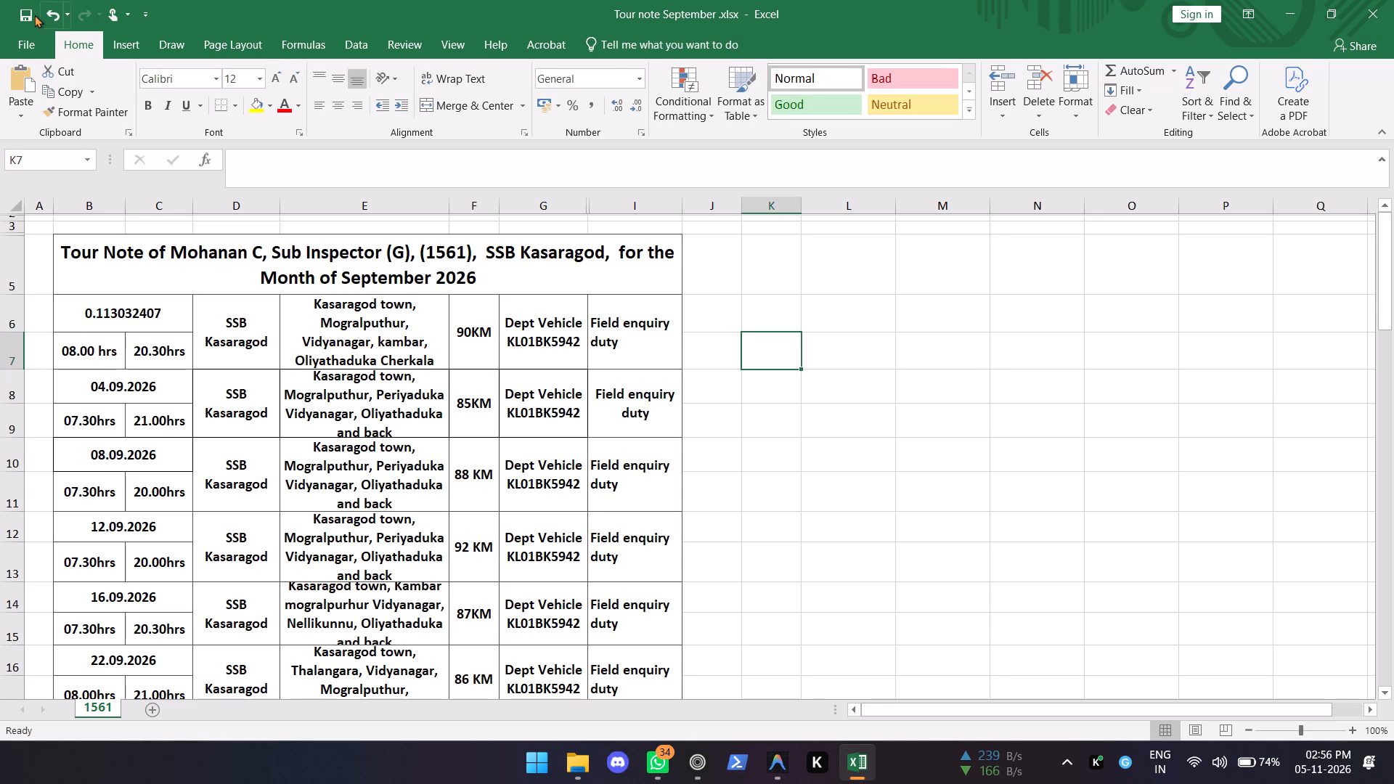
Undo all number format changes and the first date entry, back to 02.09.2026 in B6.
click(54, 11)
click(54, 11)
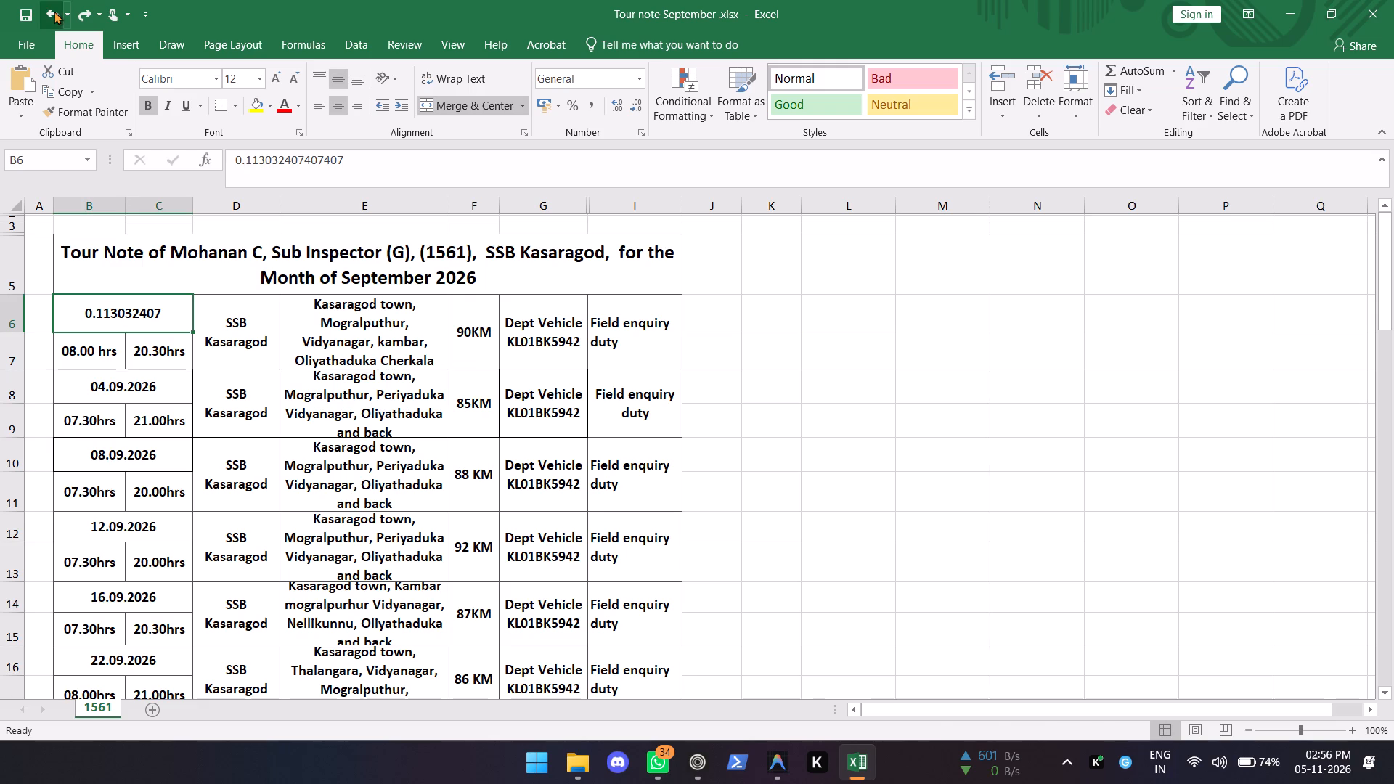
click(54, 11)
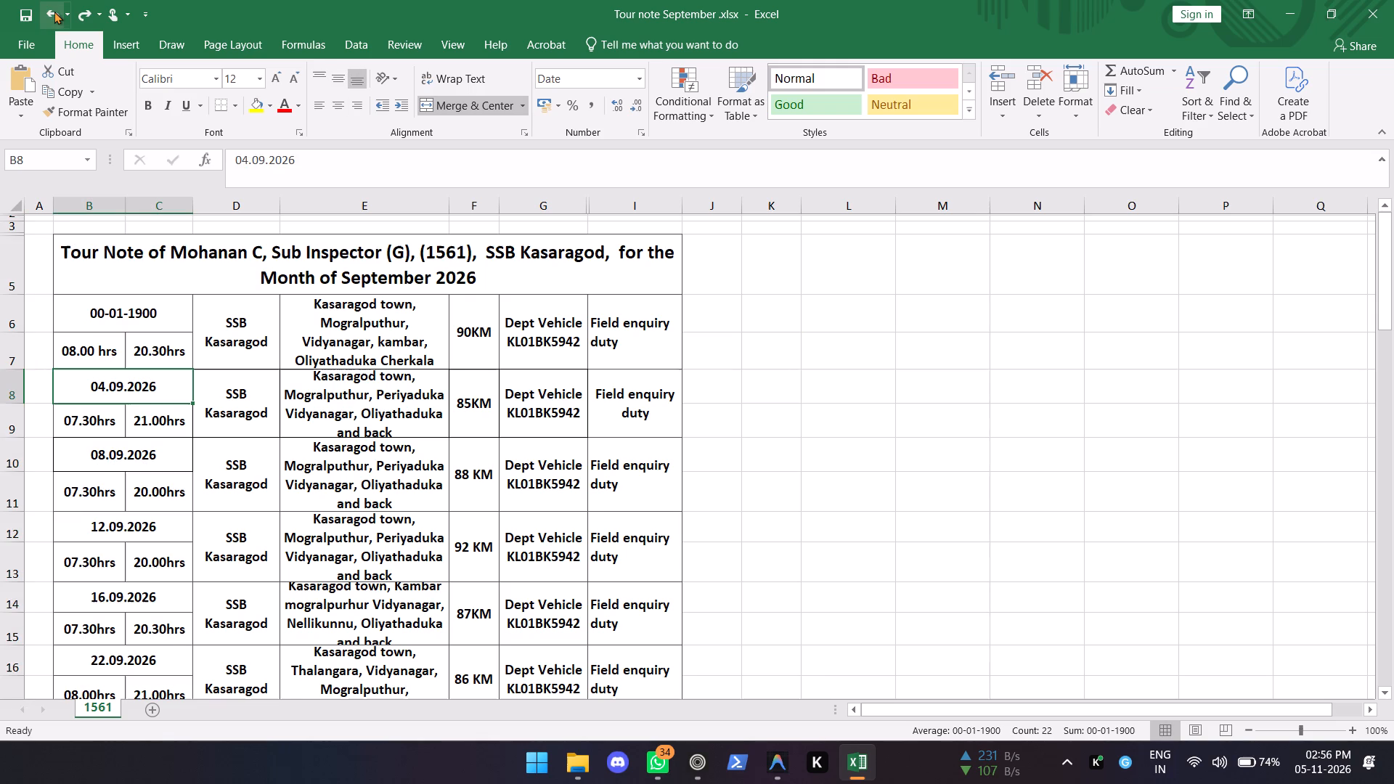
click(54, 11)
click(54, 11)
click(54, 11)
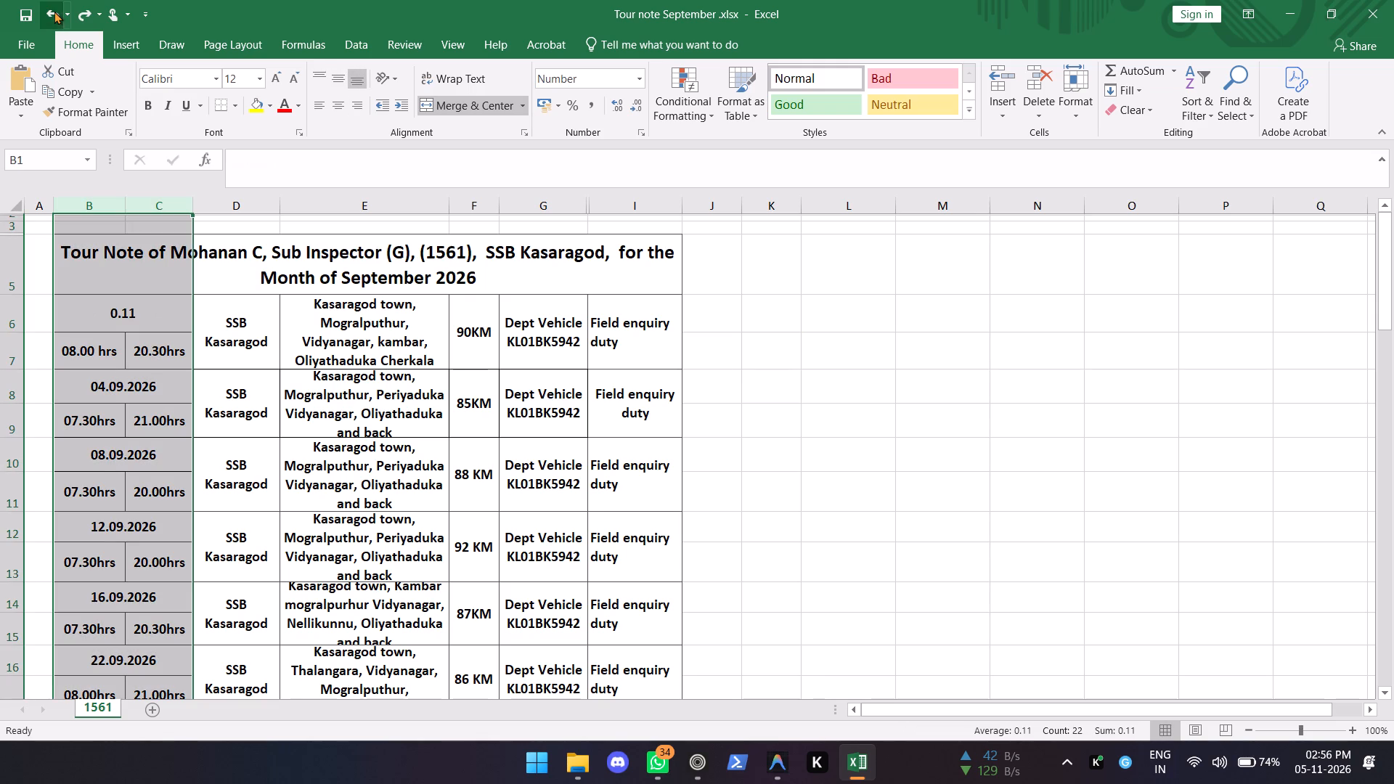
click(54, 11)
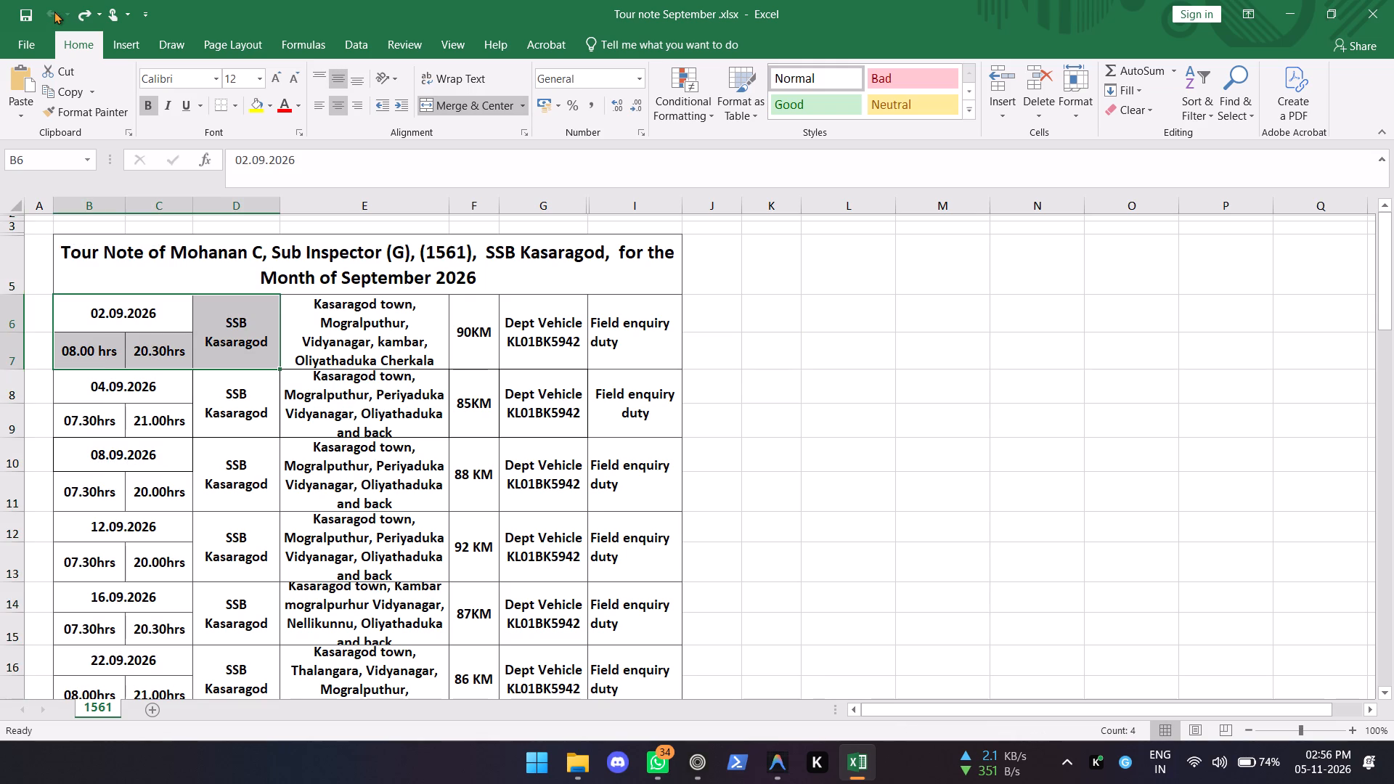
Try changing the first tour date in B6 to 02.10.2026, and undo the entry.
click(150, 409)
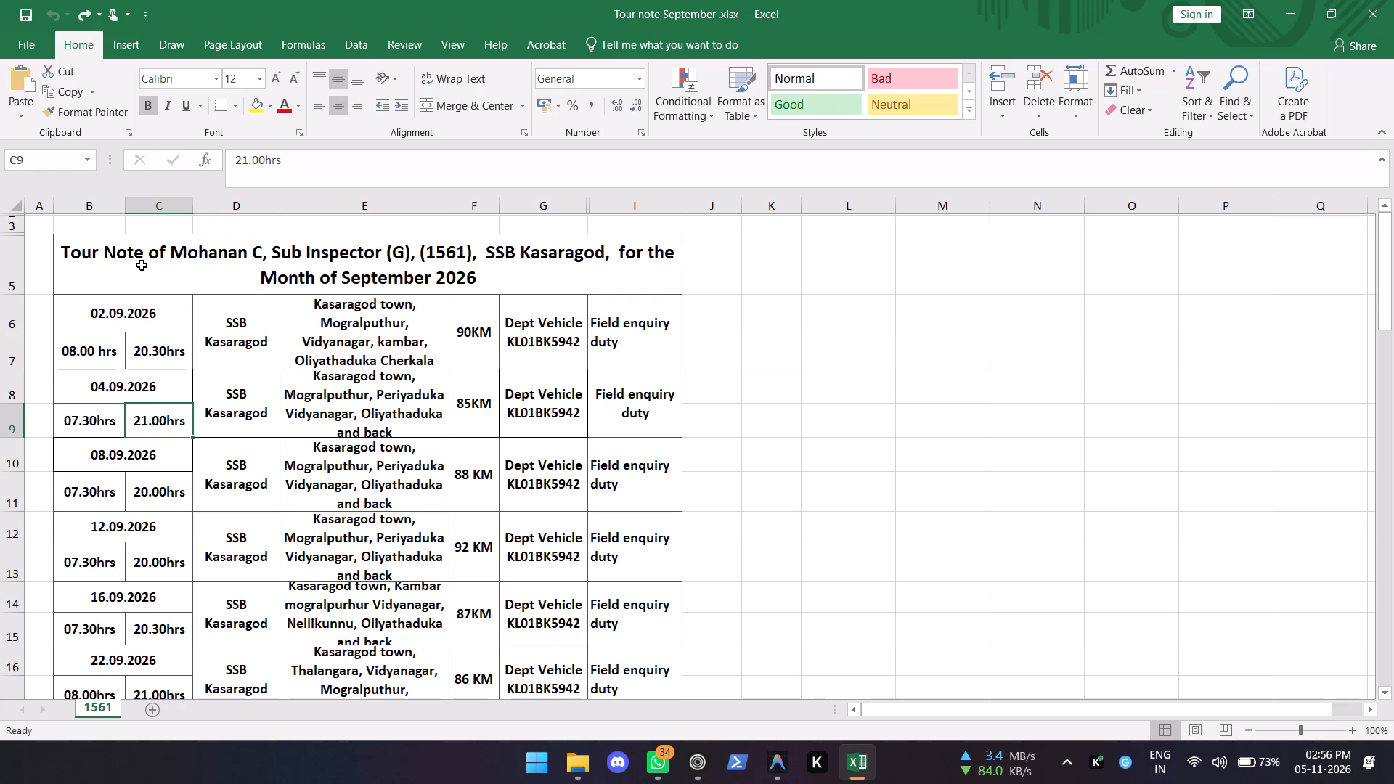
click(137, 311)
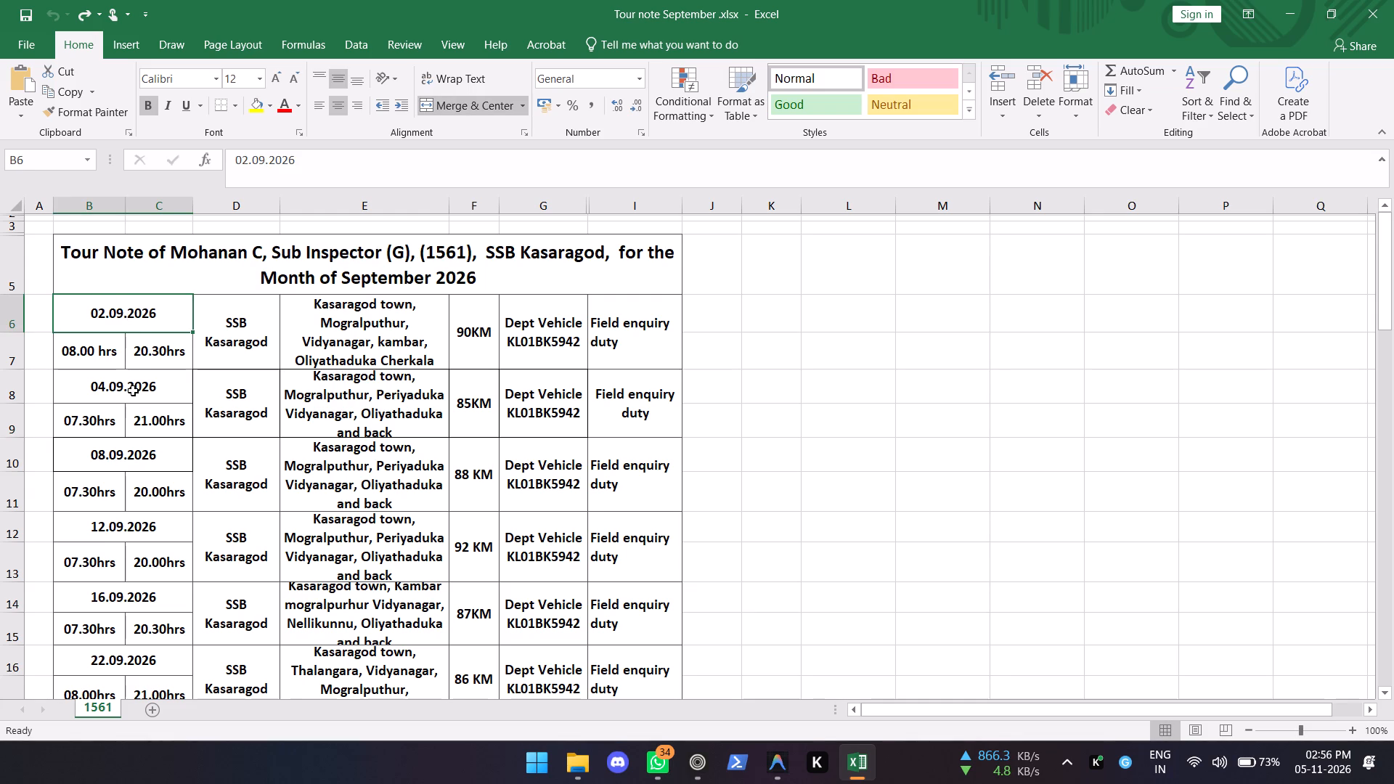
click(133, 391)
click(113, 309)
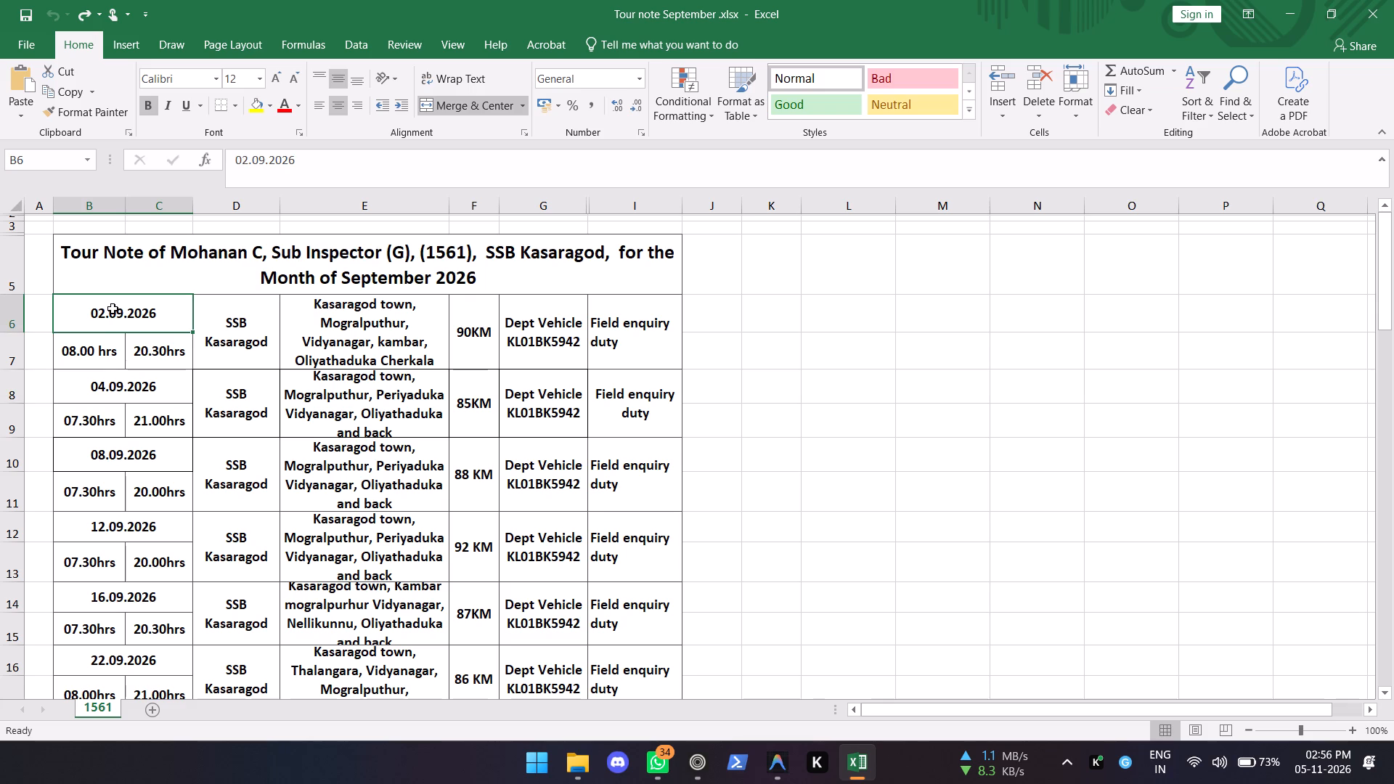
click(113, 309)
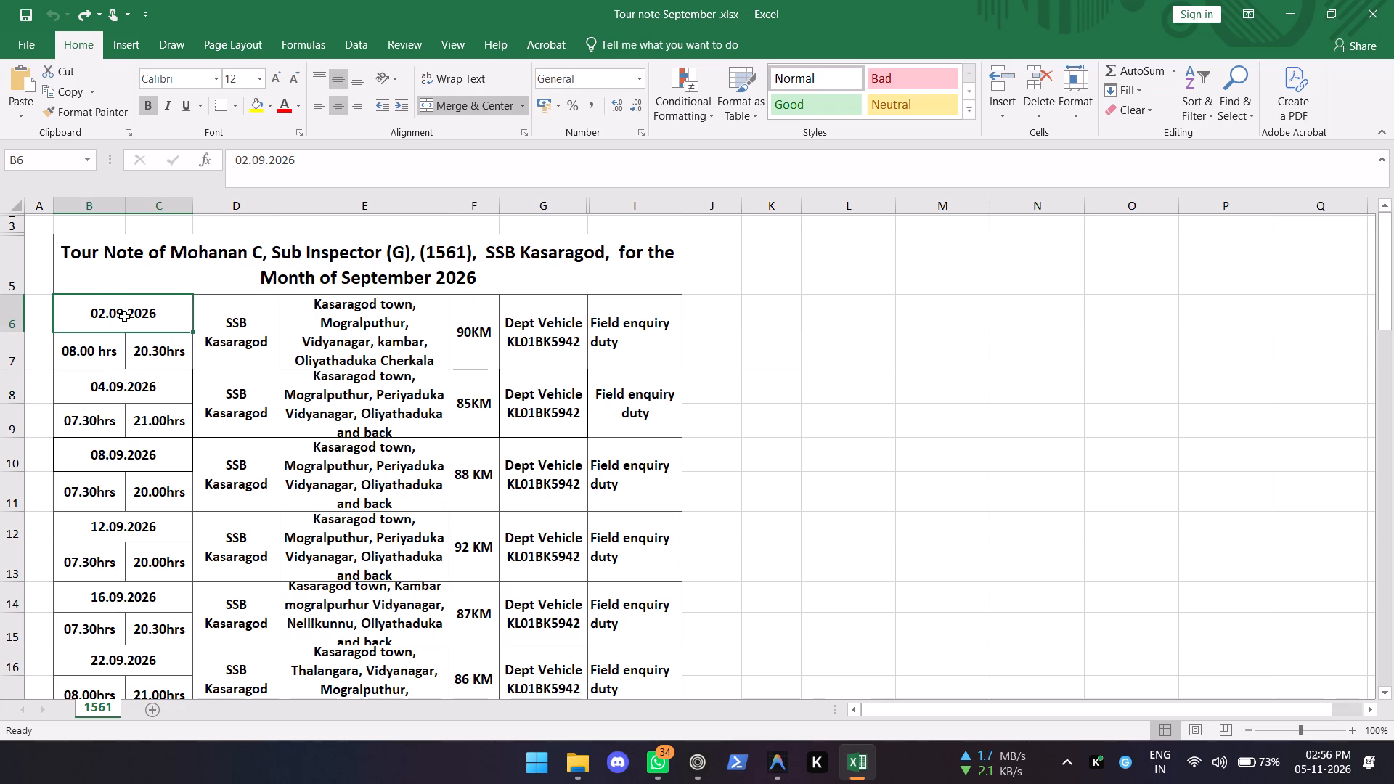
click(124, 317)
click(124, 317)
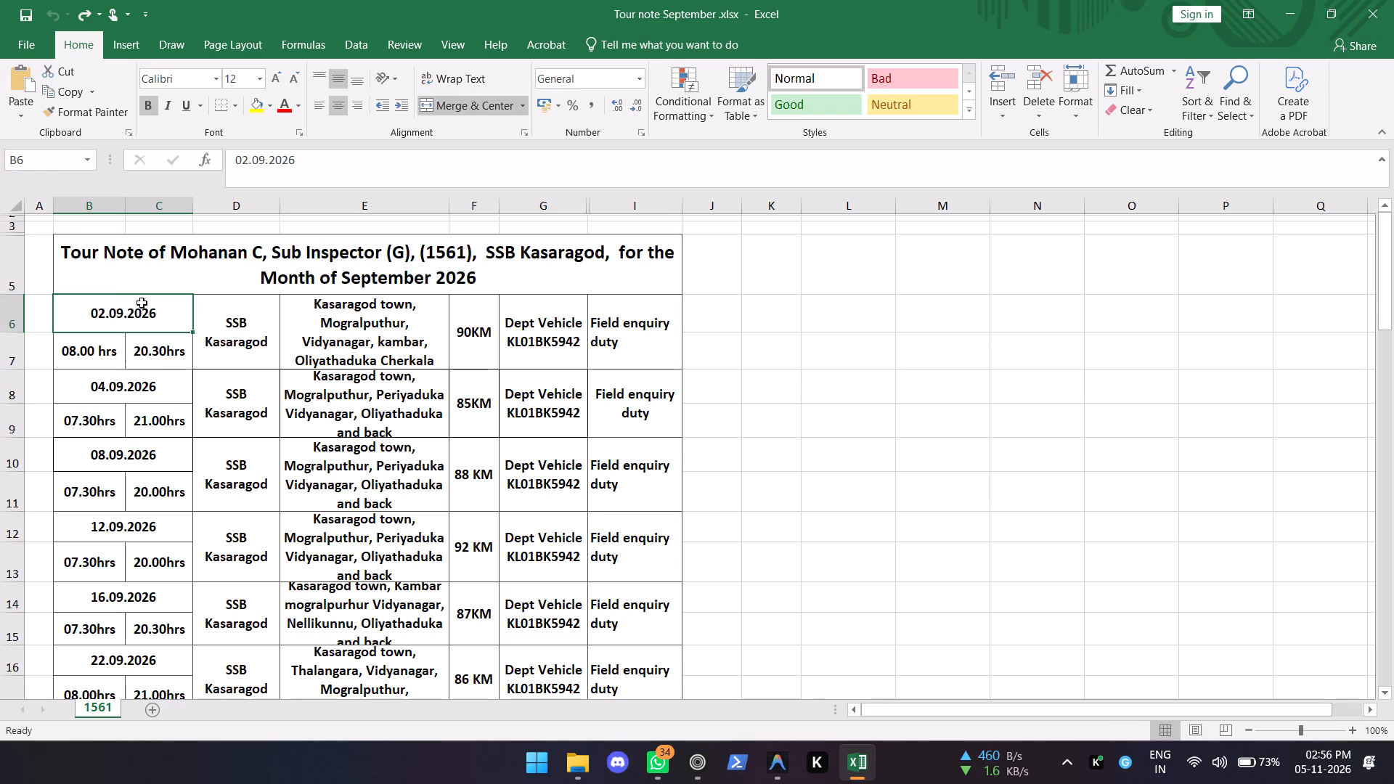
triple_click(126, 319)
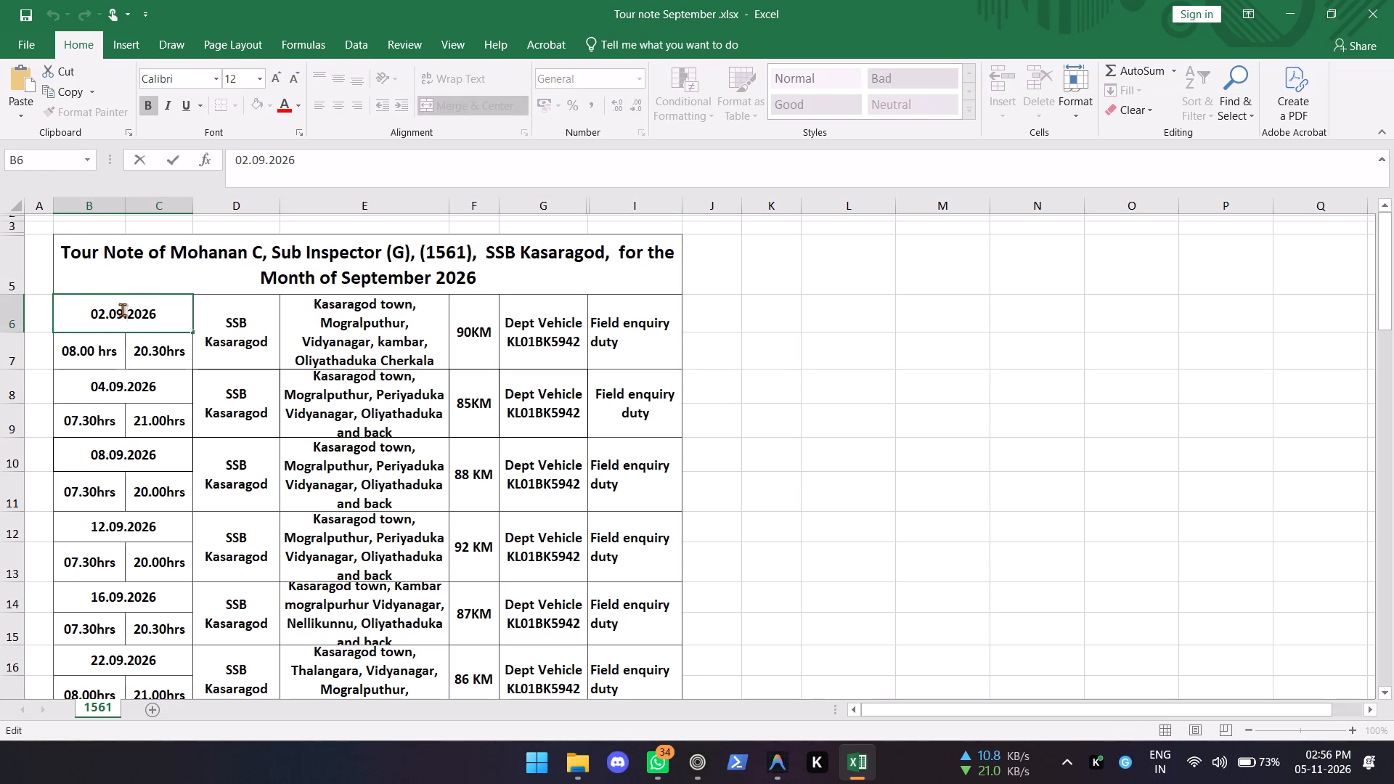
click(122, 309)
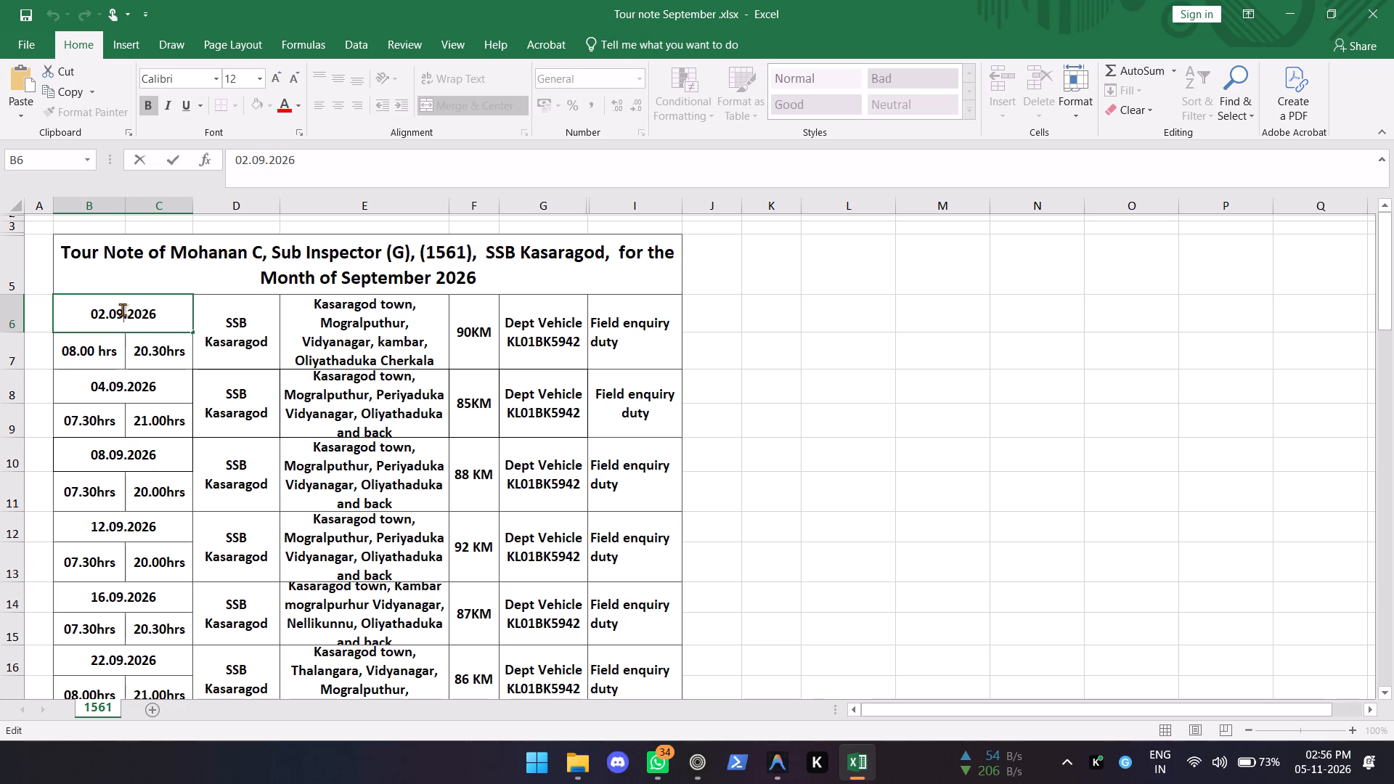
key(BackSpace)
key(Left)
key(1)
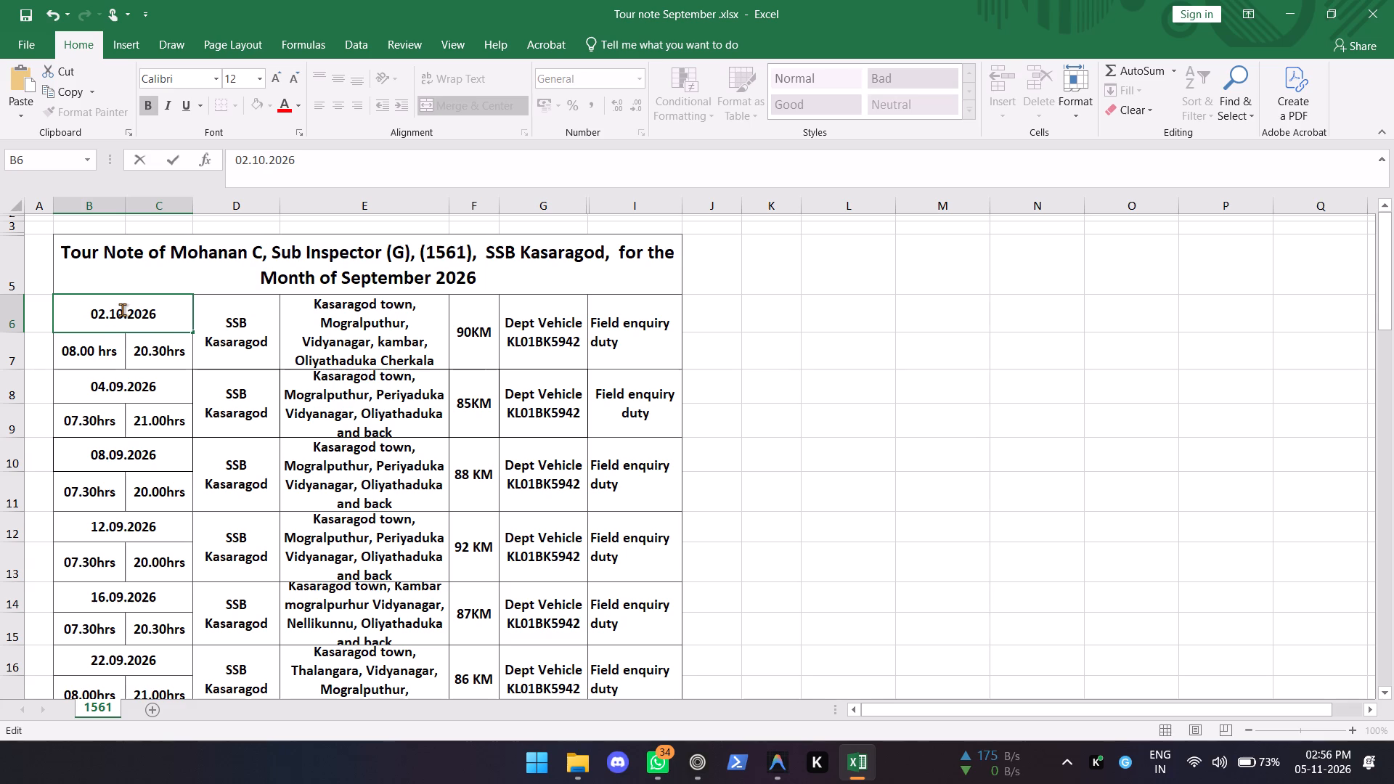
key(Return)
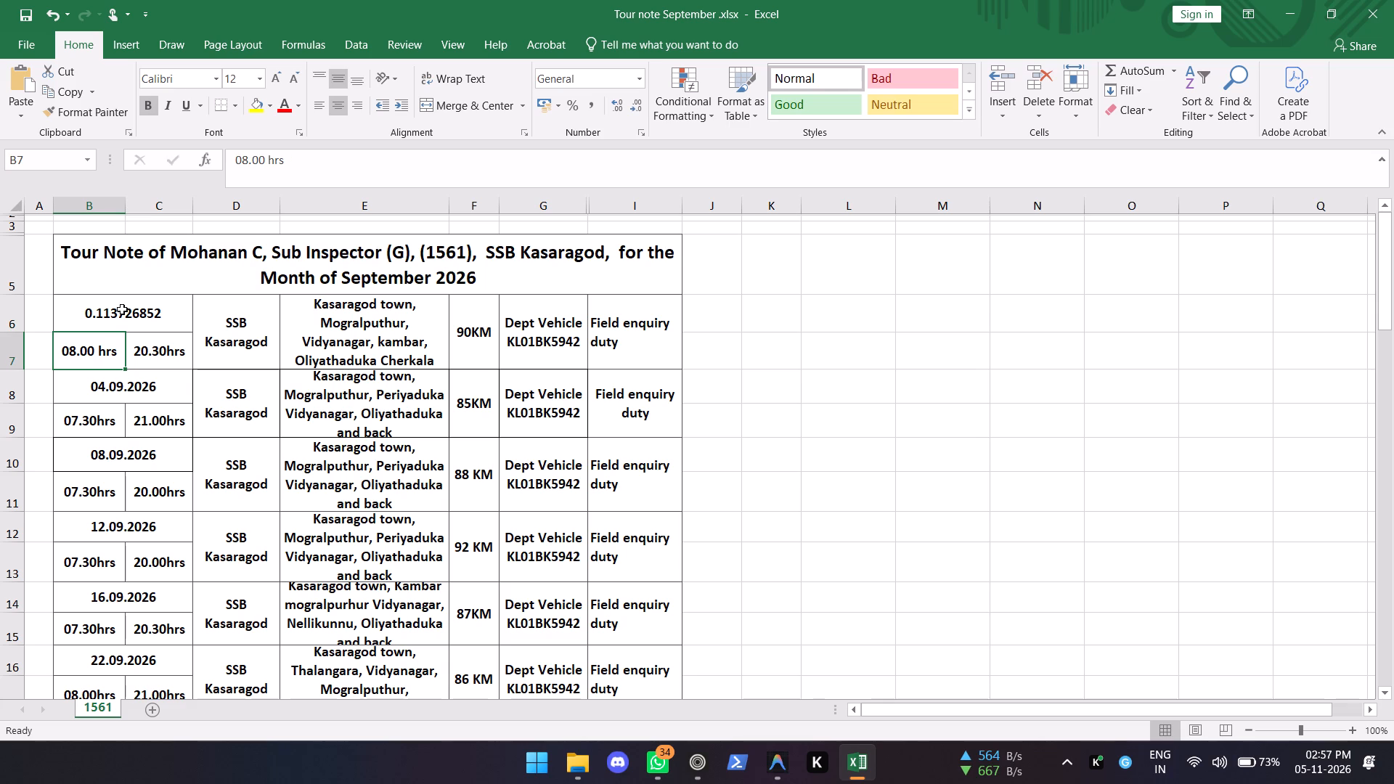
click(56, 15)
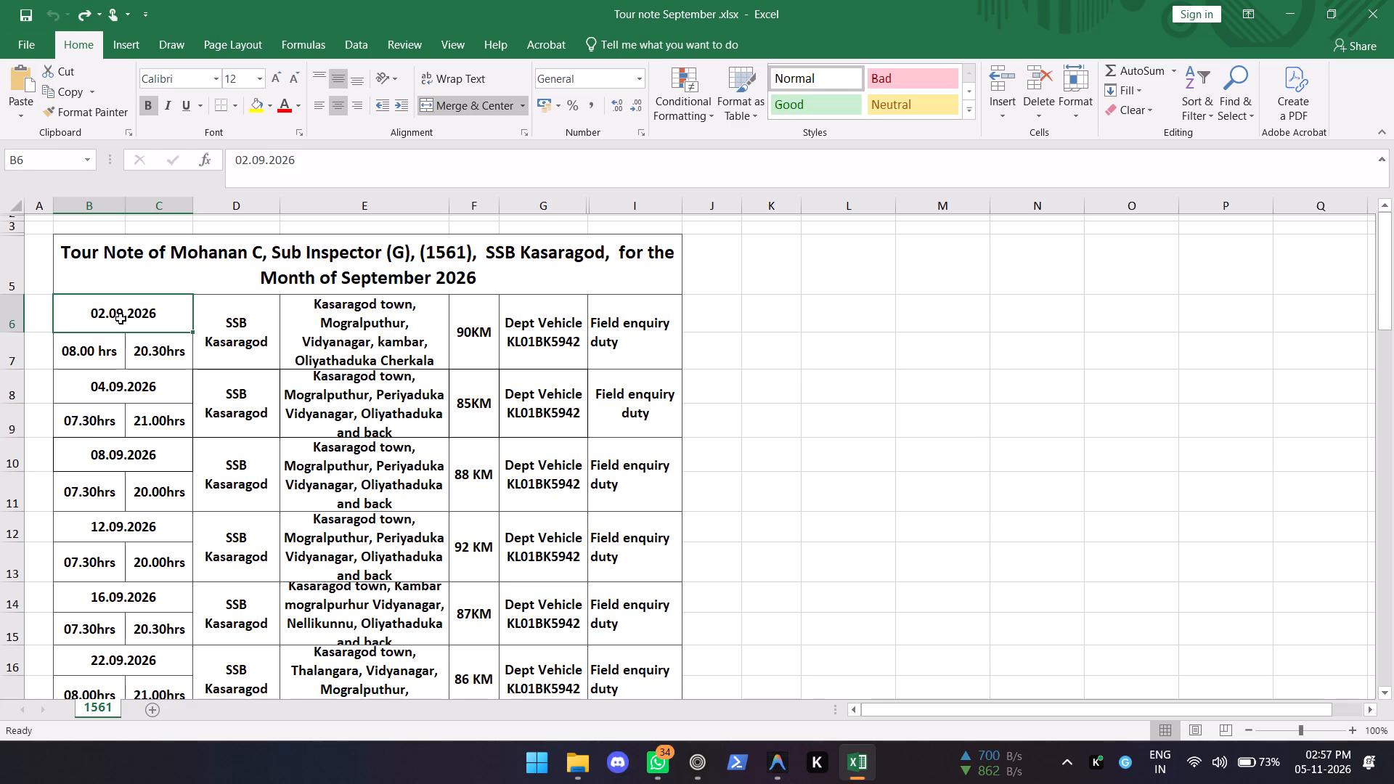
Change the first tour date in B6 to 02.10.2026.
double_click(120, 316)
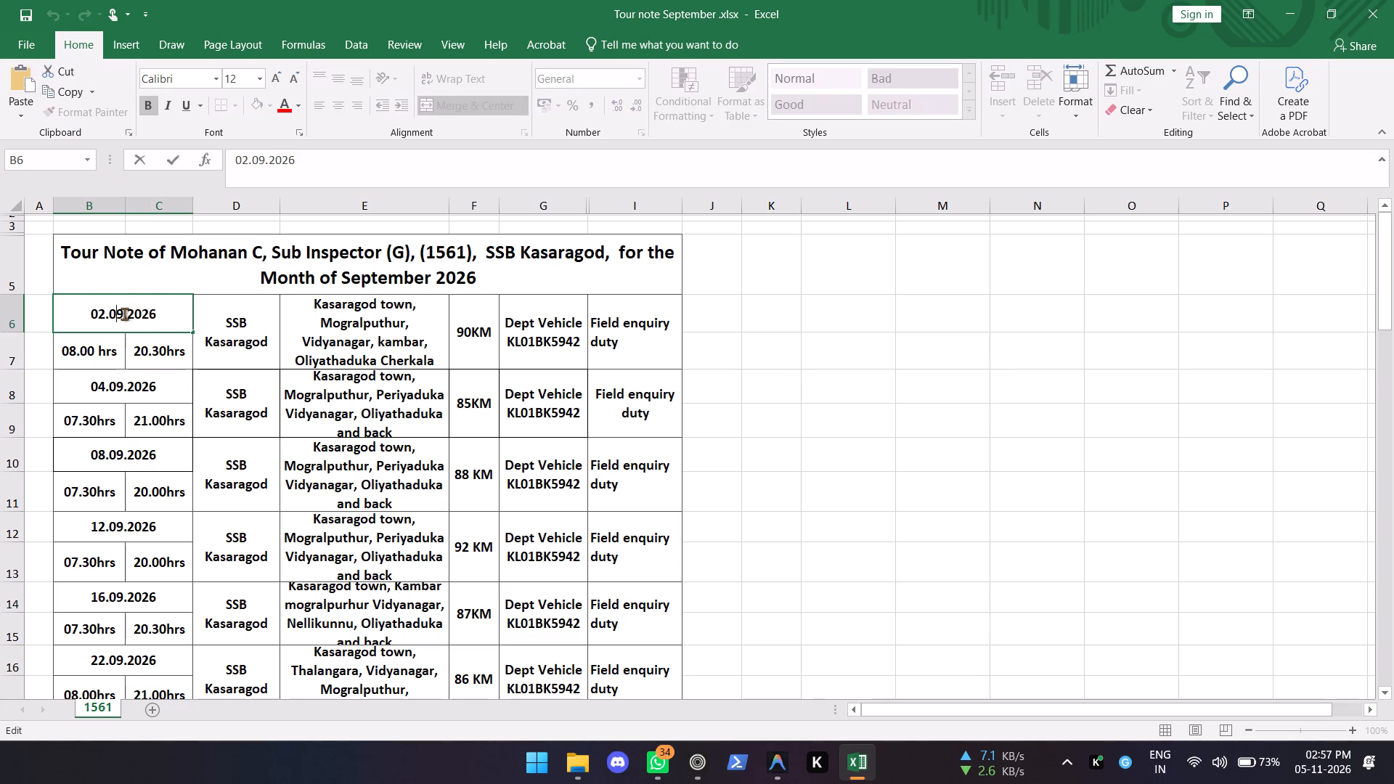
click(124, 313)
key(BackSpace)
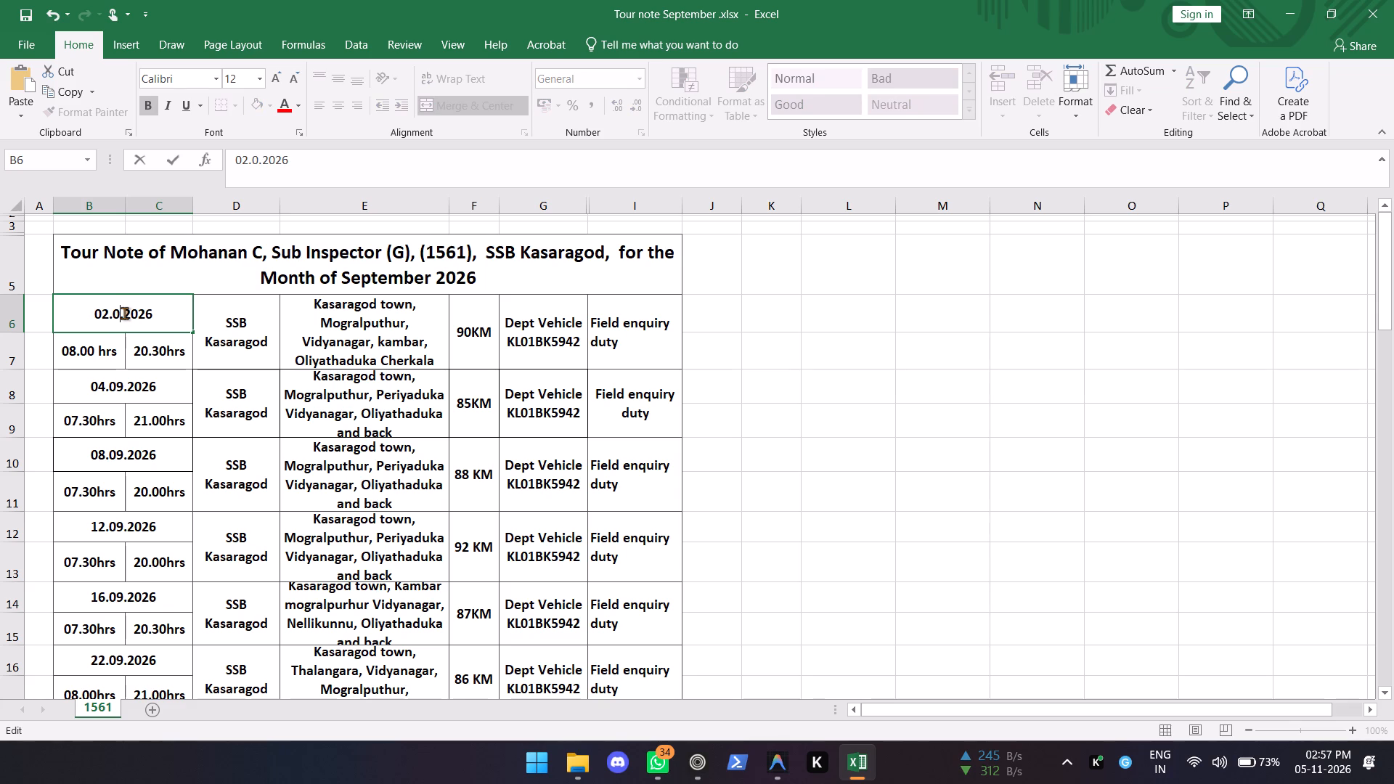
key(BackSpace)
text(10)
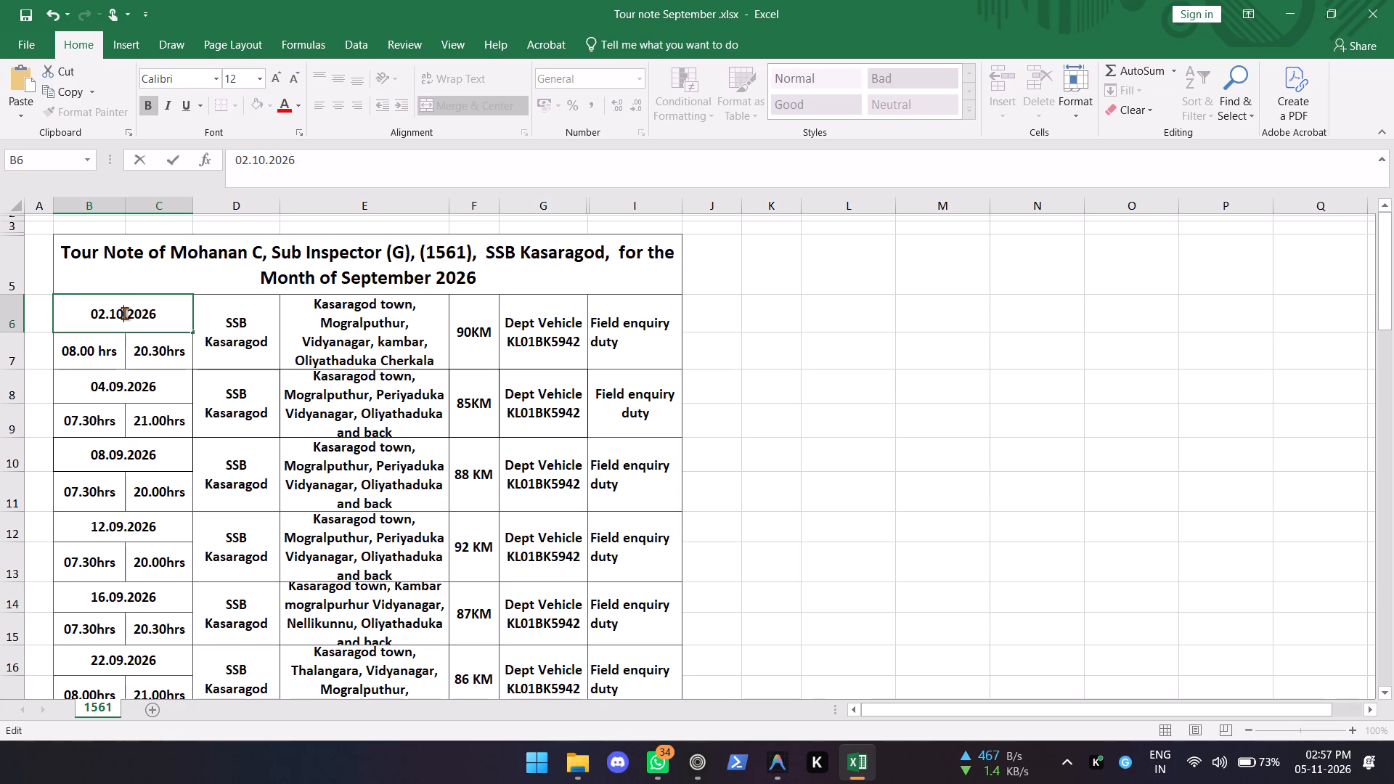
key(Down)
key(Down)
key(Down)
click(160, 356)
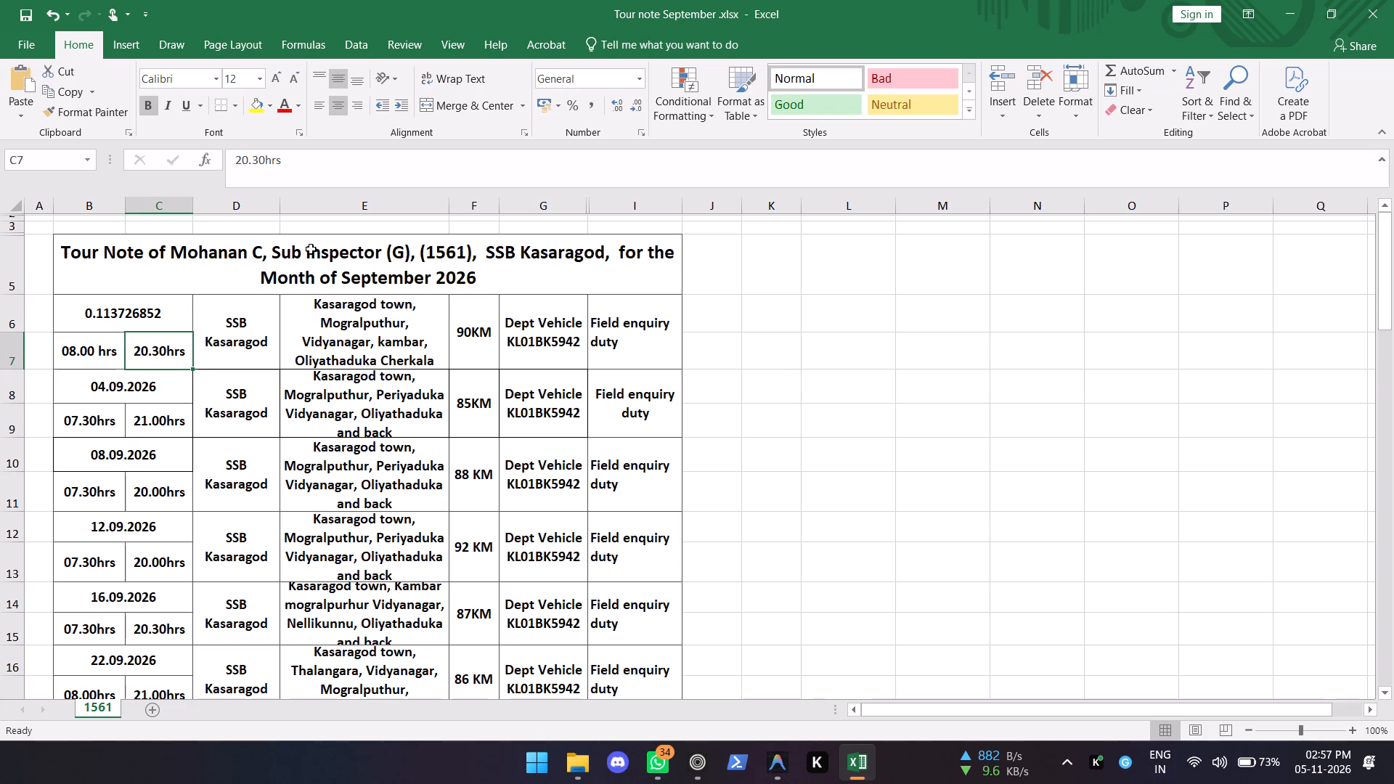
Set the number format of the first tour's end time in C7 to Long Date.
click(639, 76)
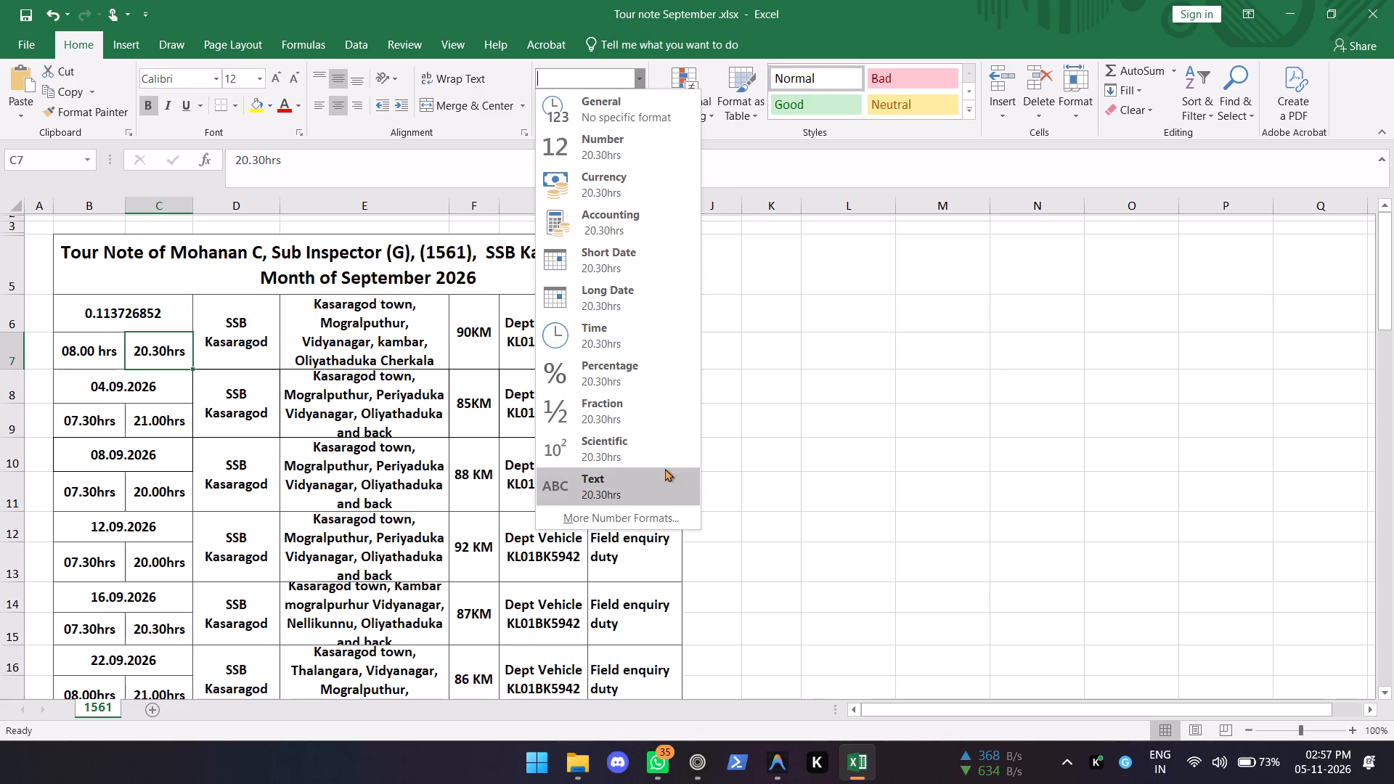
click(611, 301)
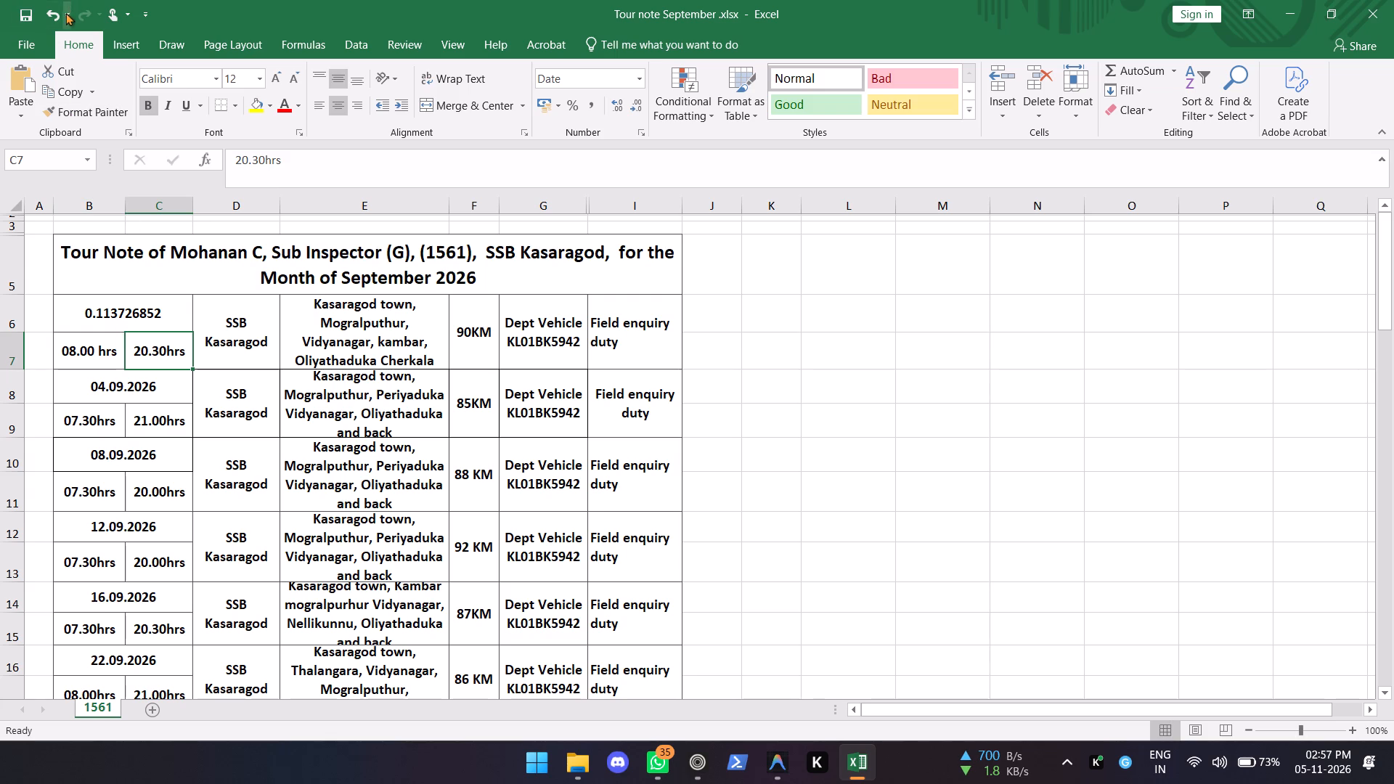
Try the Long Date number format on columns B and C, and set them to Short Date instead.
click(93, 210)
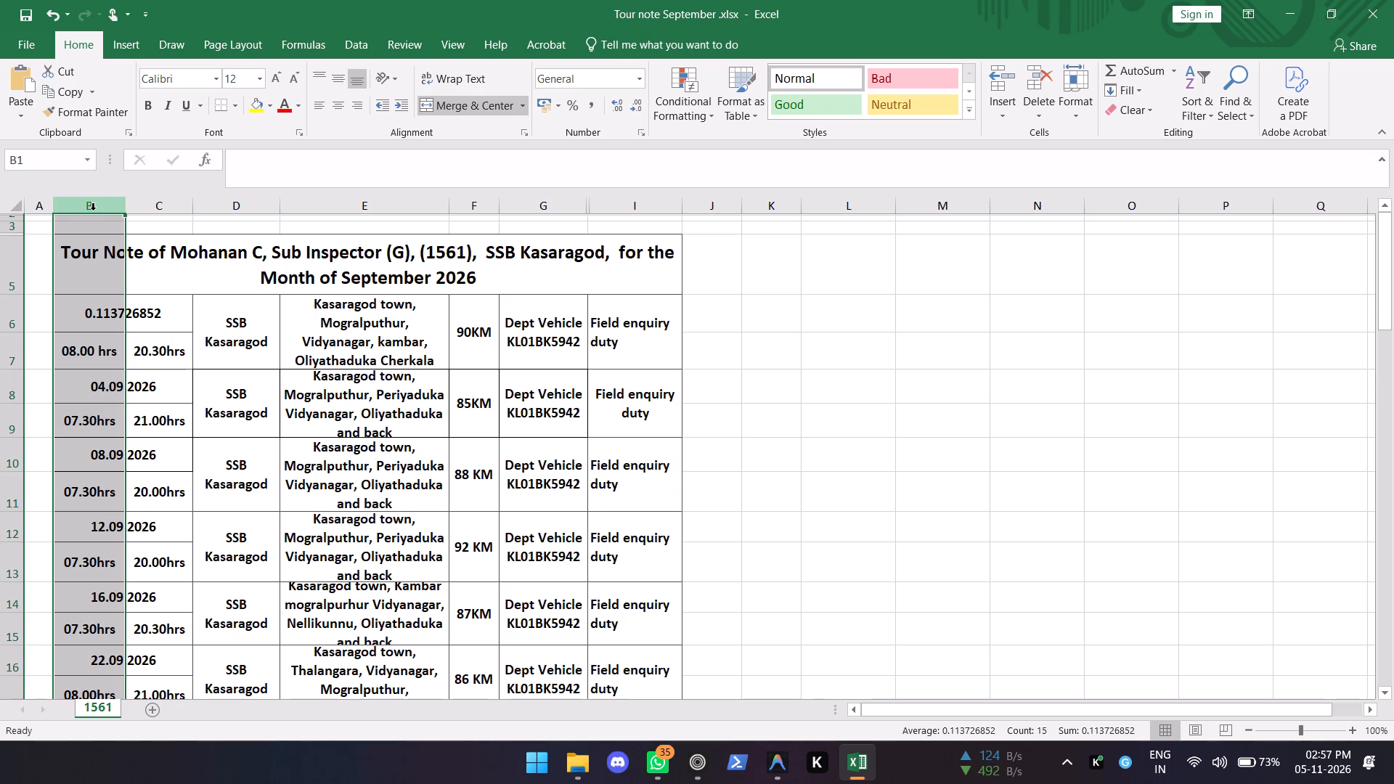
shift+click(163, 213)
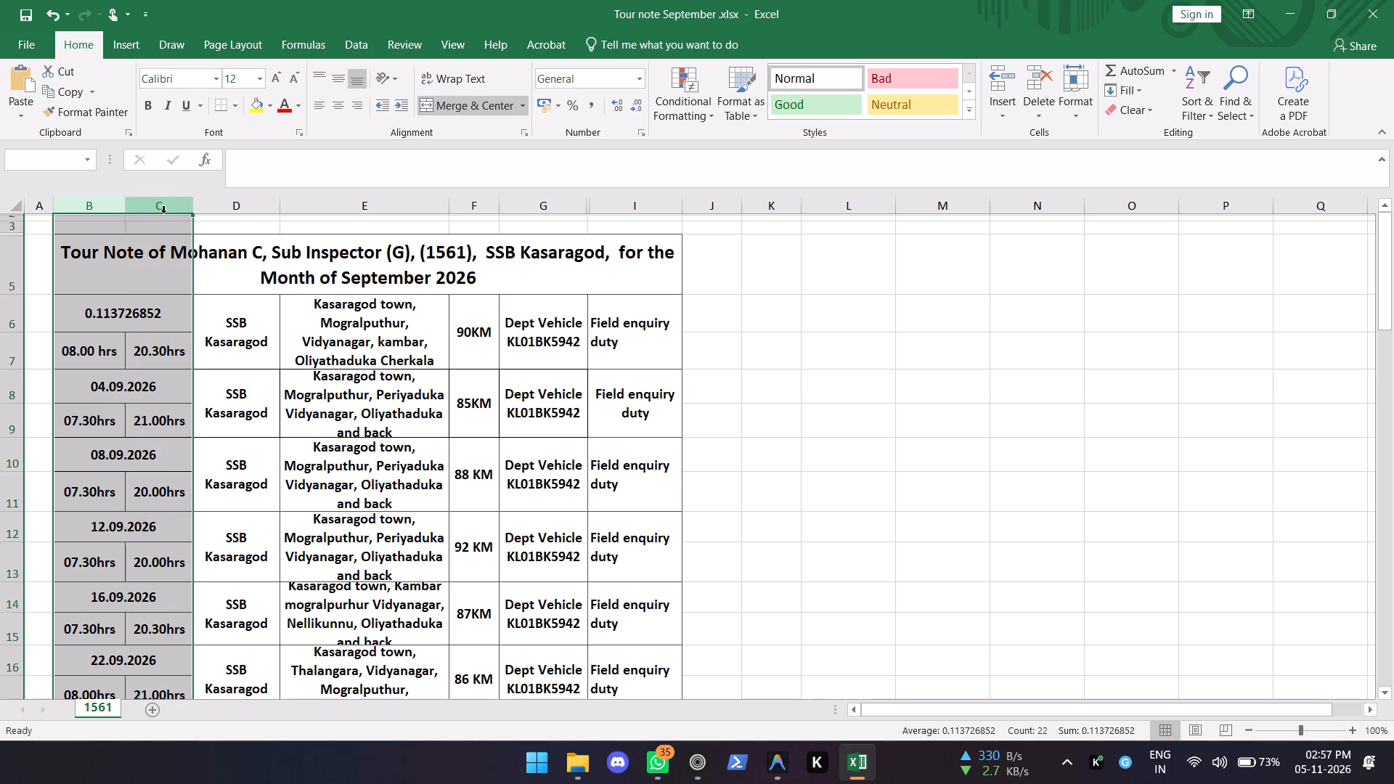
click(638, 76)
click(604, 285)
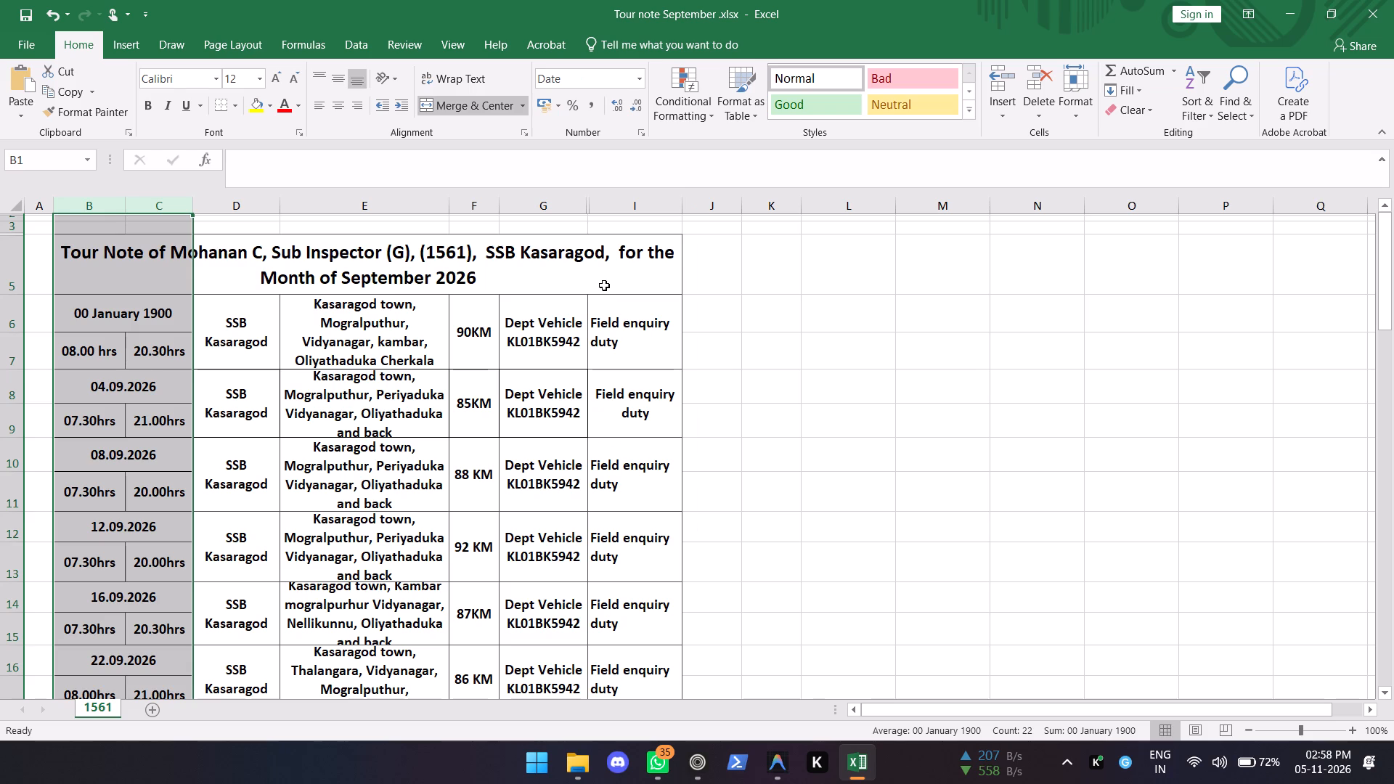
click(637, 75)
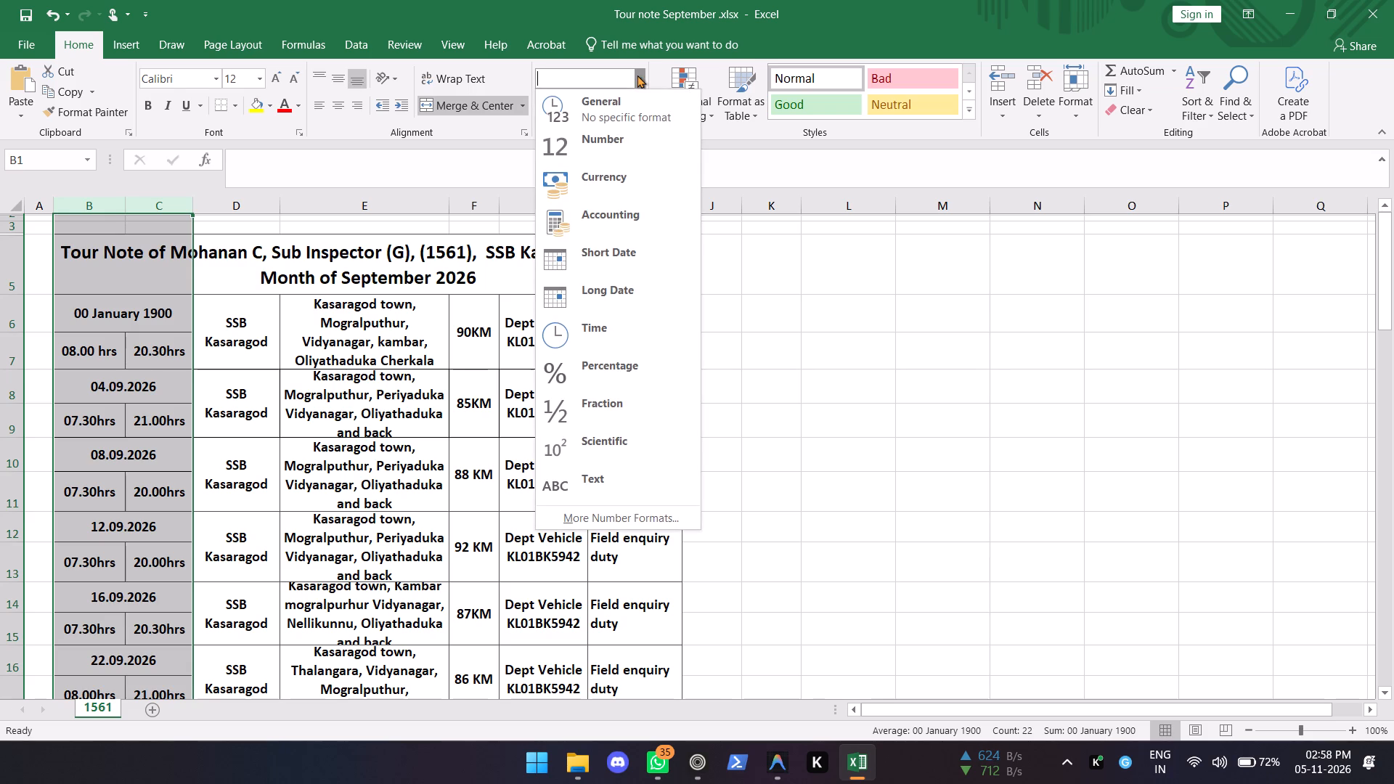
click(629, 257)
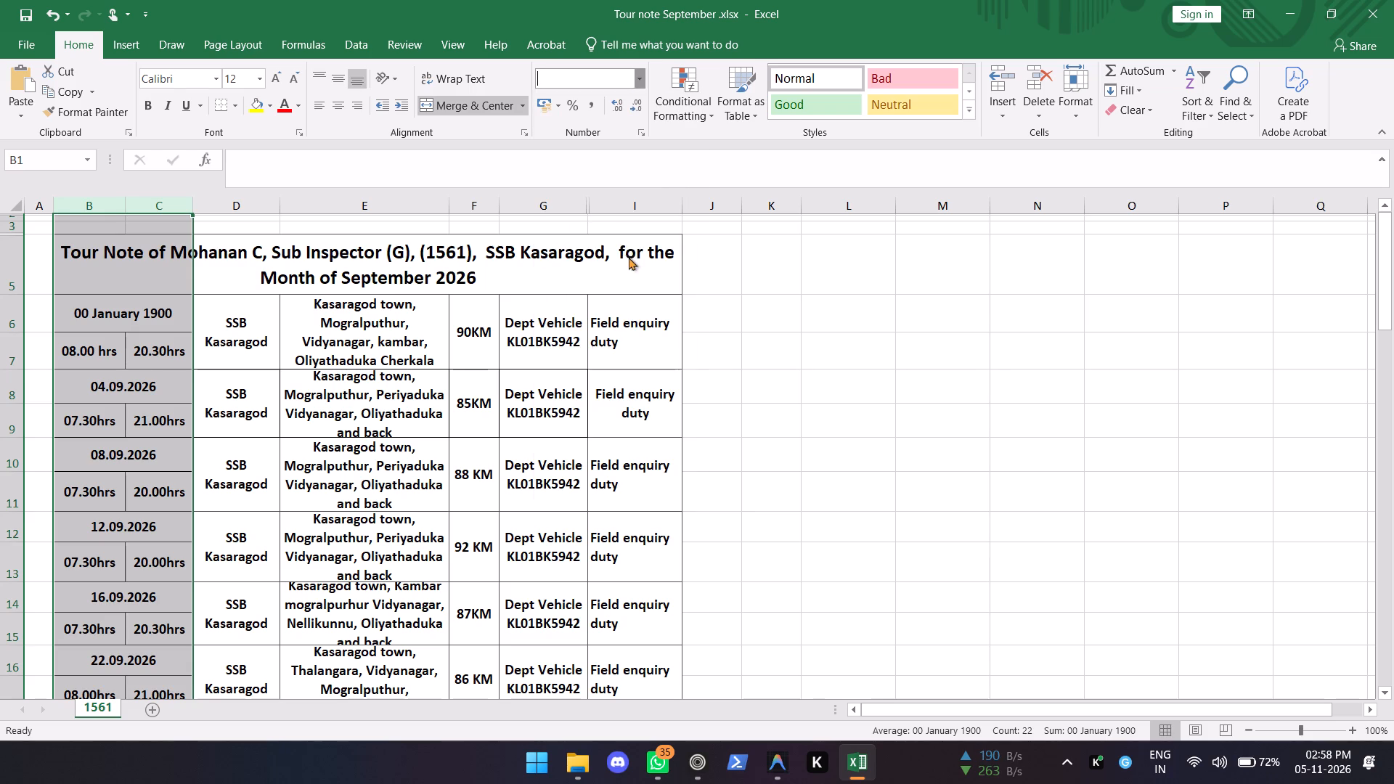
Replace the first tour date in B6 with 03.10.26.
click(177, 308)
double_click(160, 309)
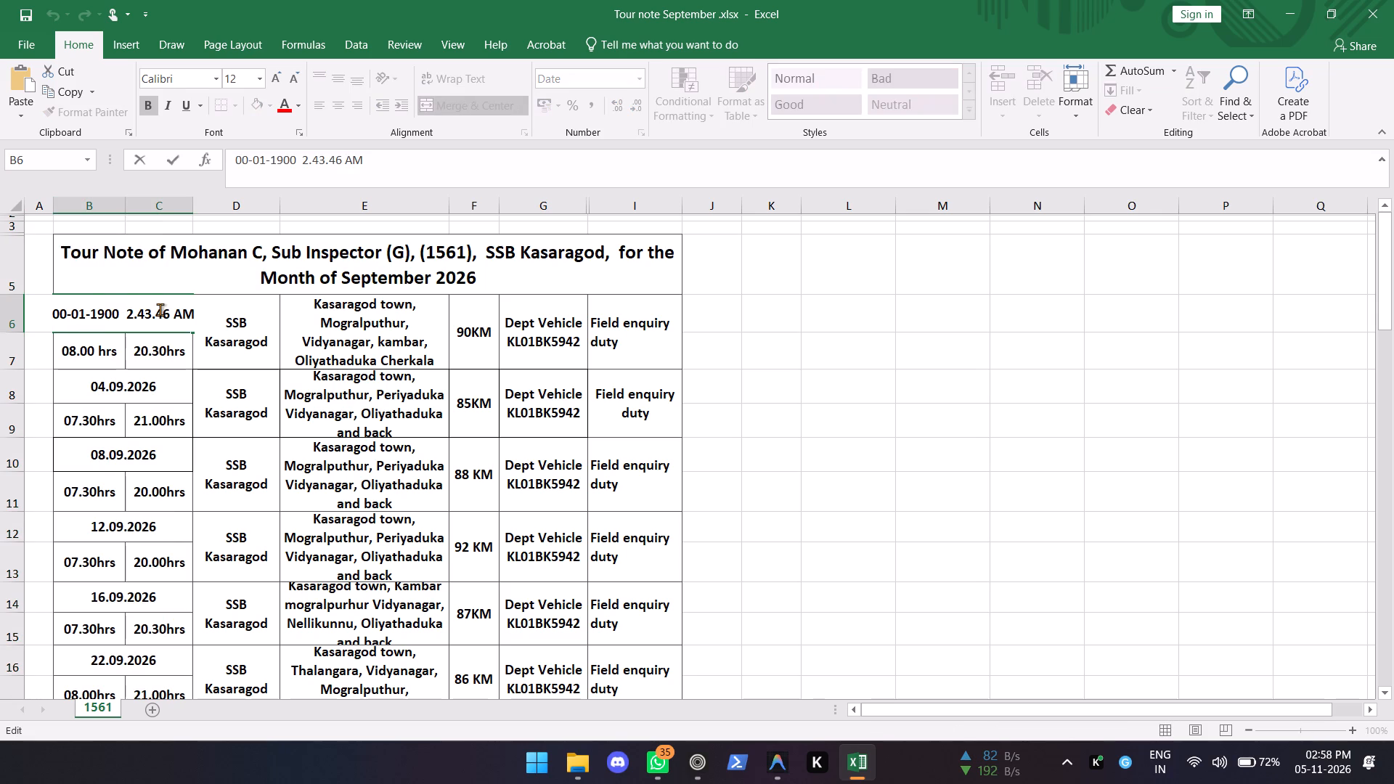
click(200, 313)
click(200, 313)
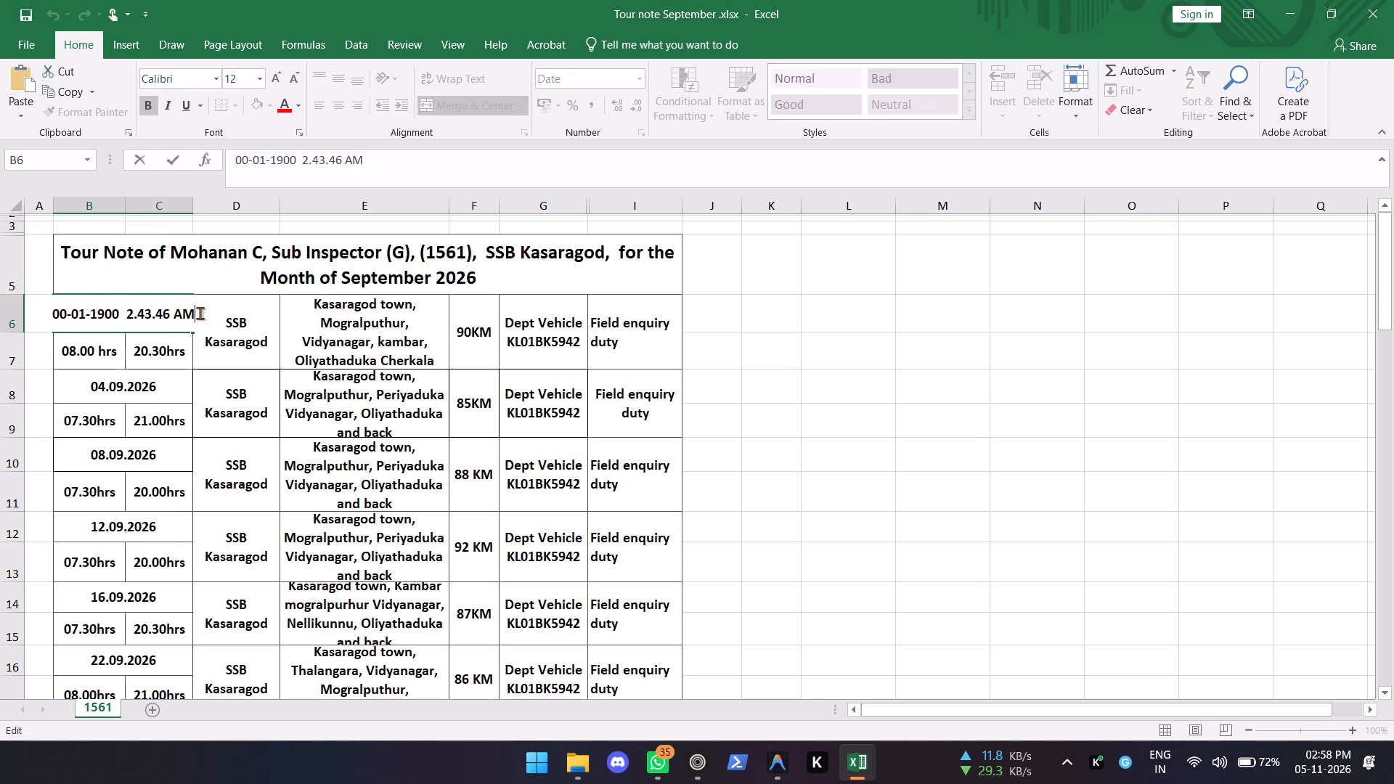
key(BackSpace)
key(BackSpace)
key(BackSpace)
key(BackSpace)
key(BackSpace)
key(BackSpace)
key(BackSpace)
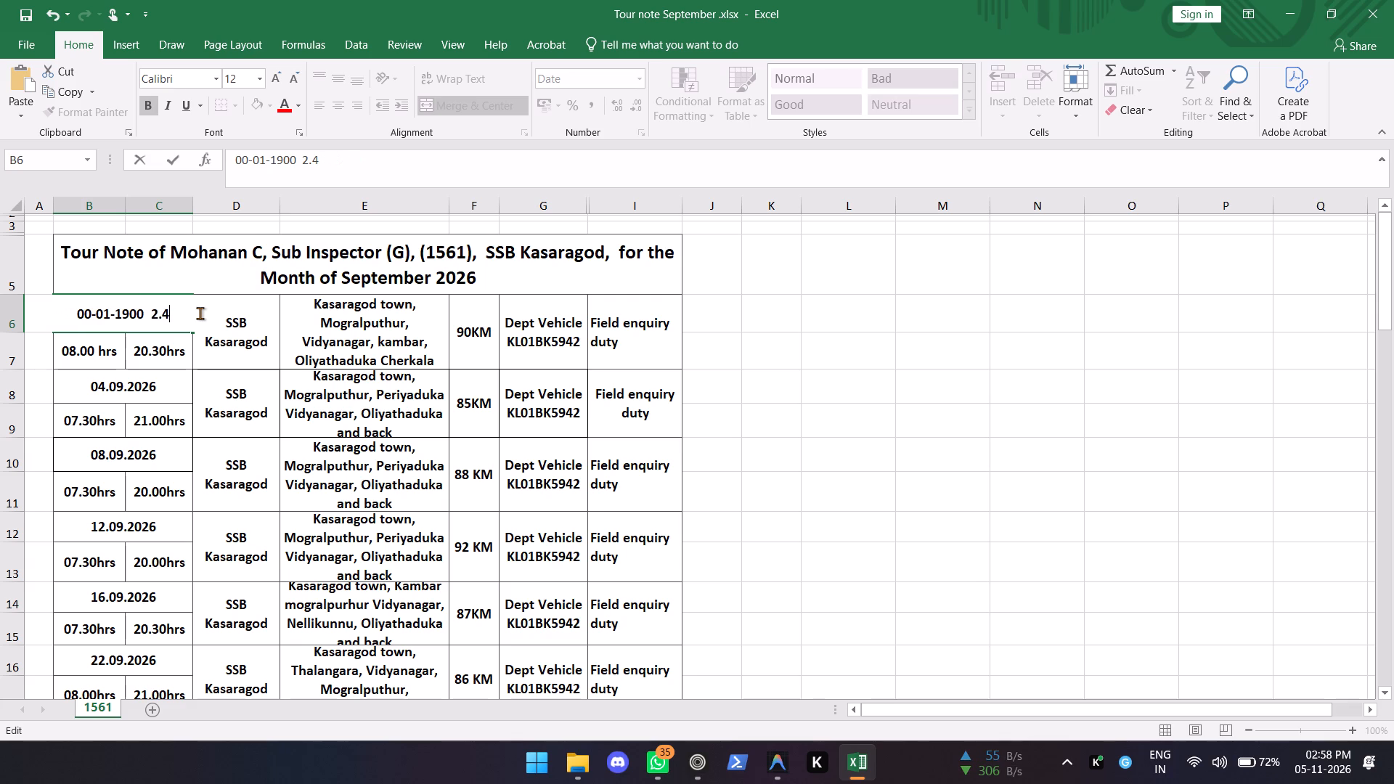
key(BackSpace)
key(BackSpace)
key(BackSpace)
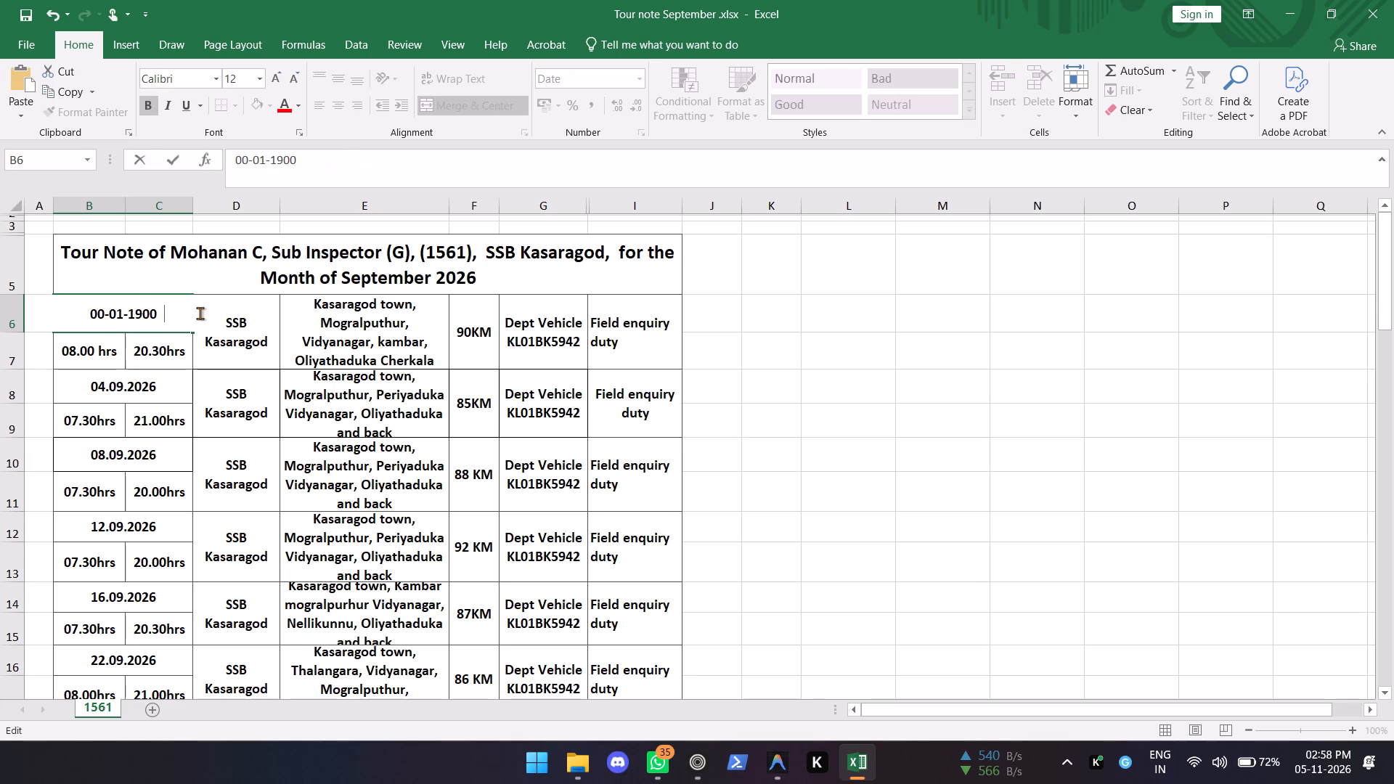
key(BackSpace)
key(BackSpace)
key(BackSpace)
key(BackSpace)
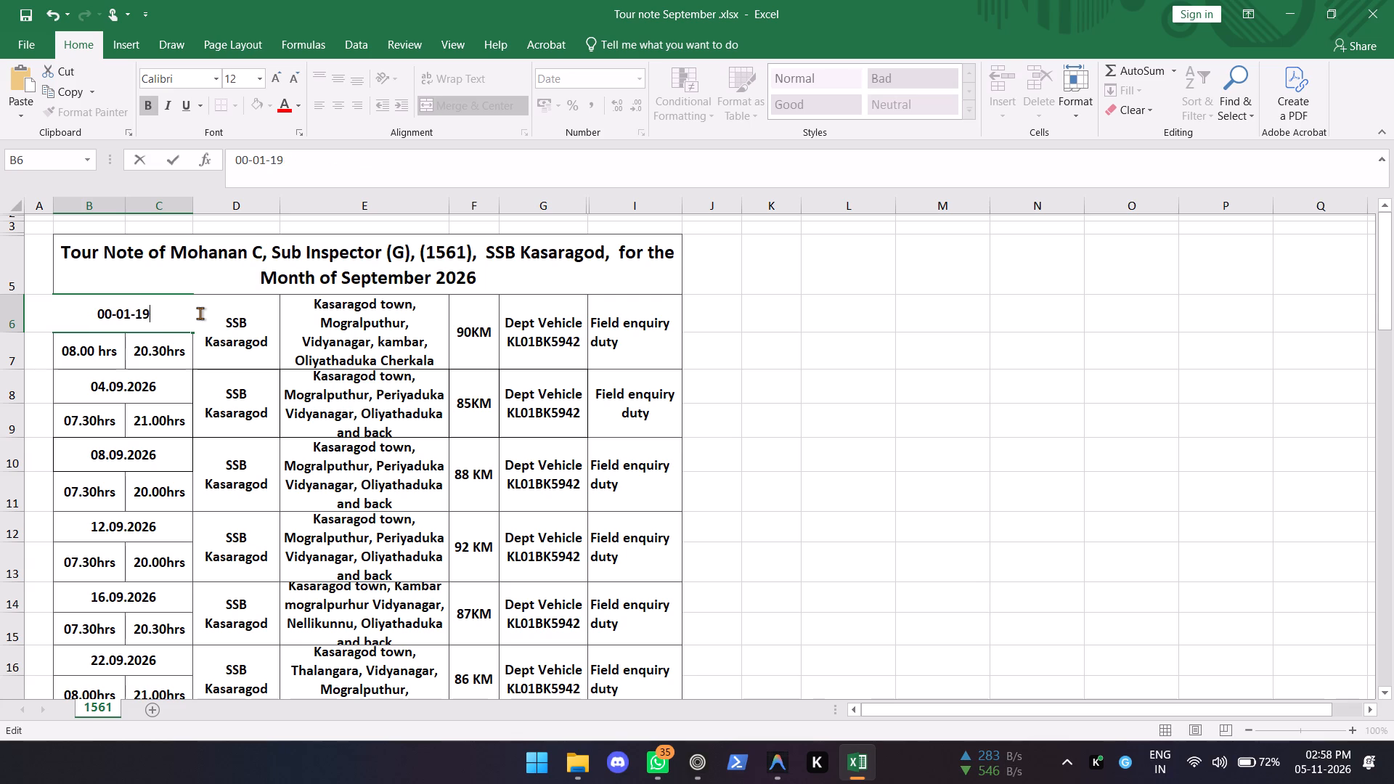
key(BackSpace)
key(BackSpace)
key(BackSpace)
key(BackSpace)
key(BackSpace)
key(BackSpace)
key(BackSpace)
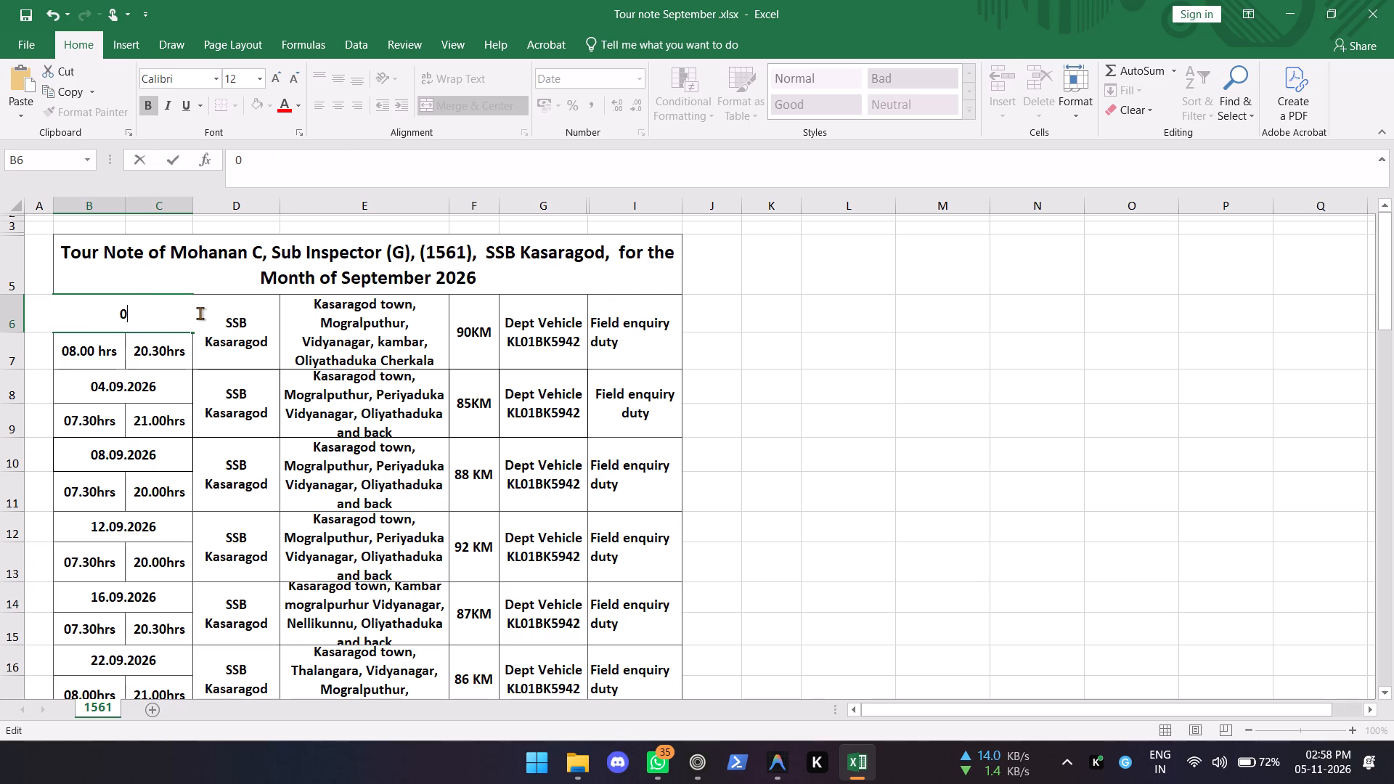
key(BackSpace)
text(03)
text(.10)
text(.26)
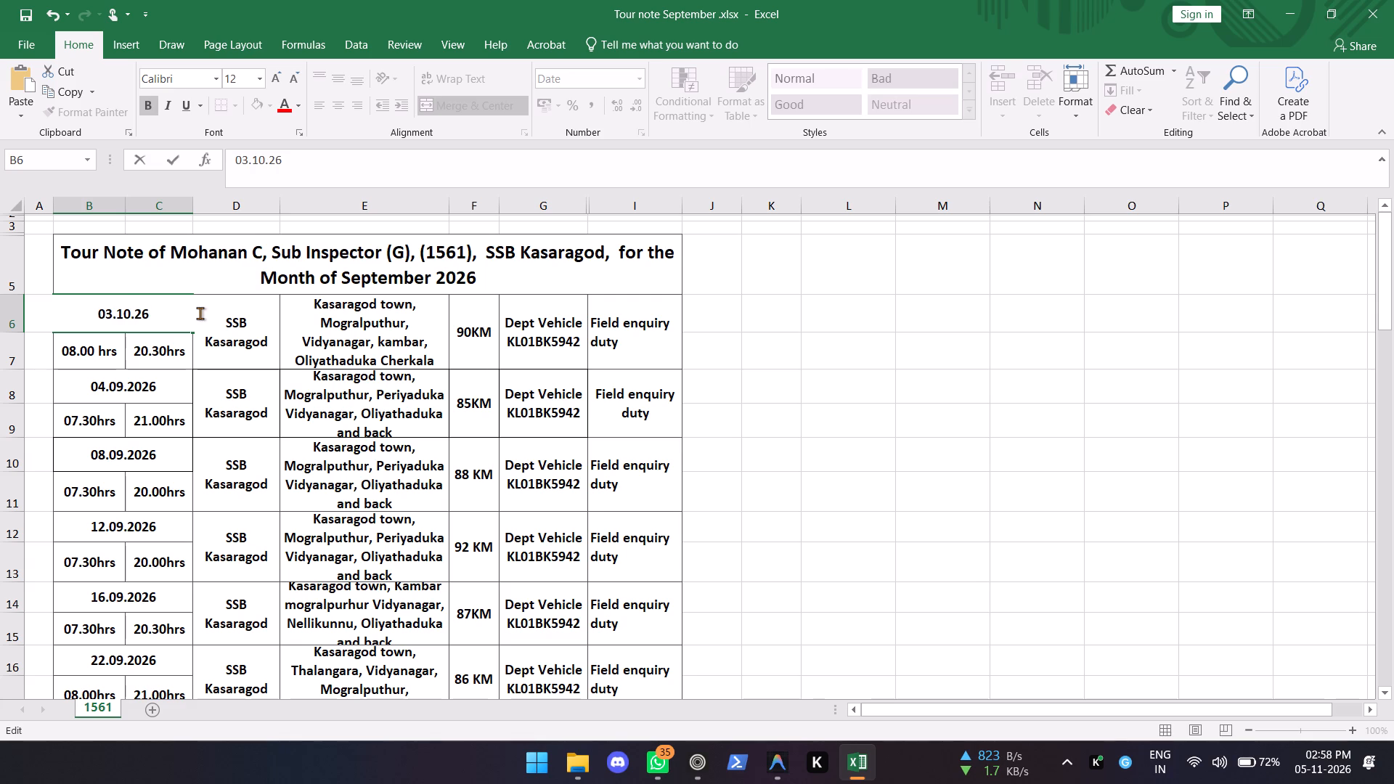
key(Return)
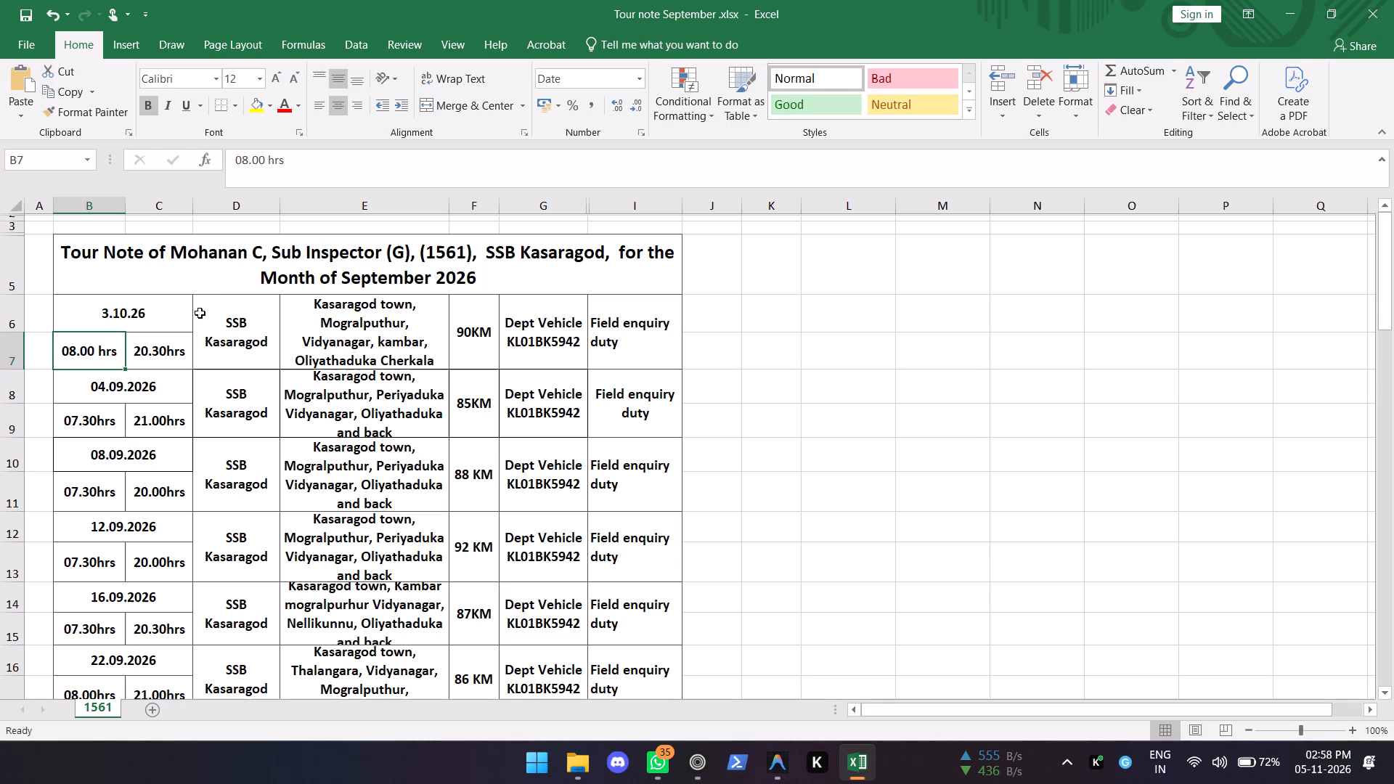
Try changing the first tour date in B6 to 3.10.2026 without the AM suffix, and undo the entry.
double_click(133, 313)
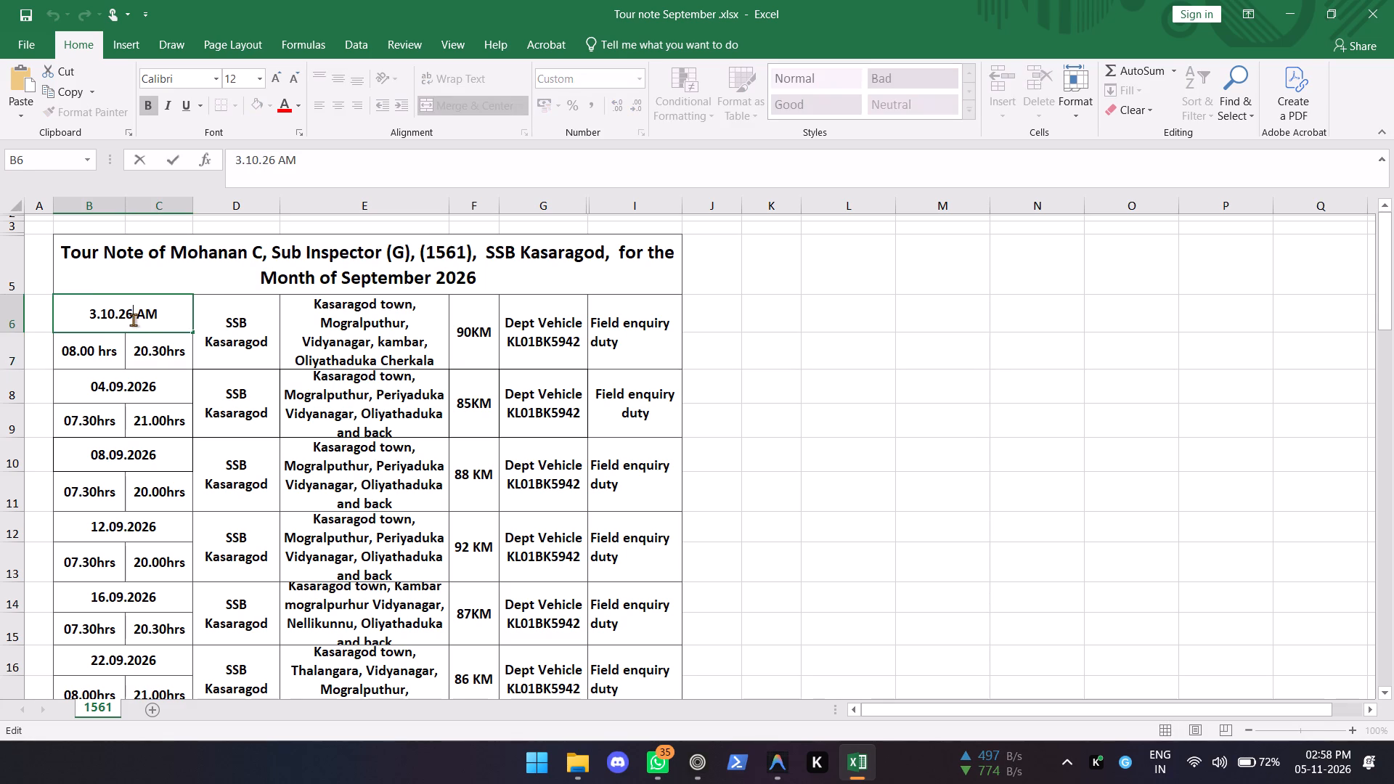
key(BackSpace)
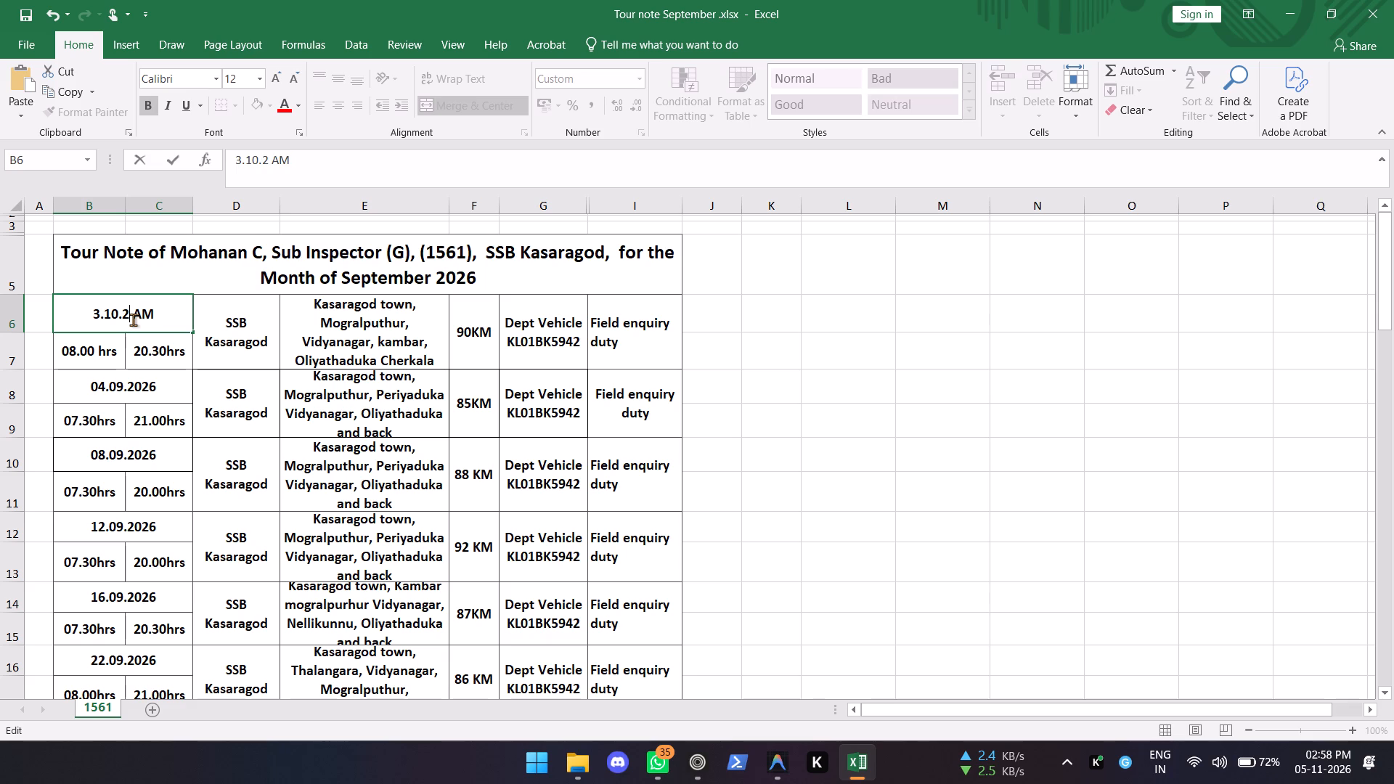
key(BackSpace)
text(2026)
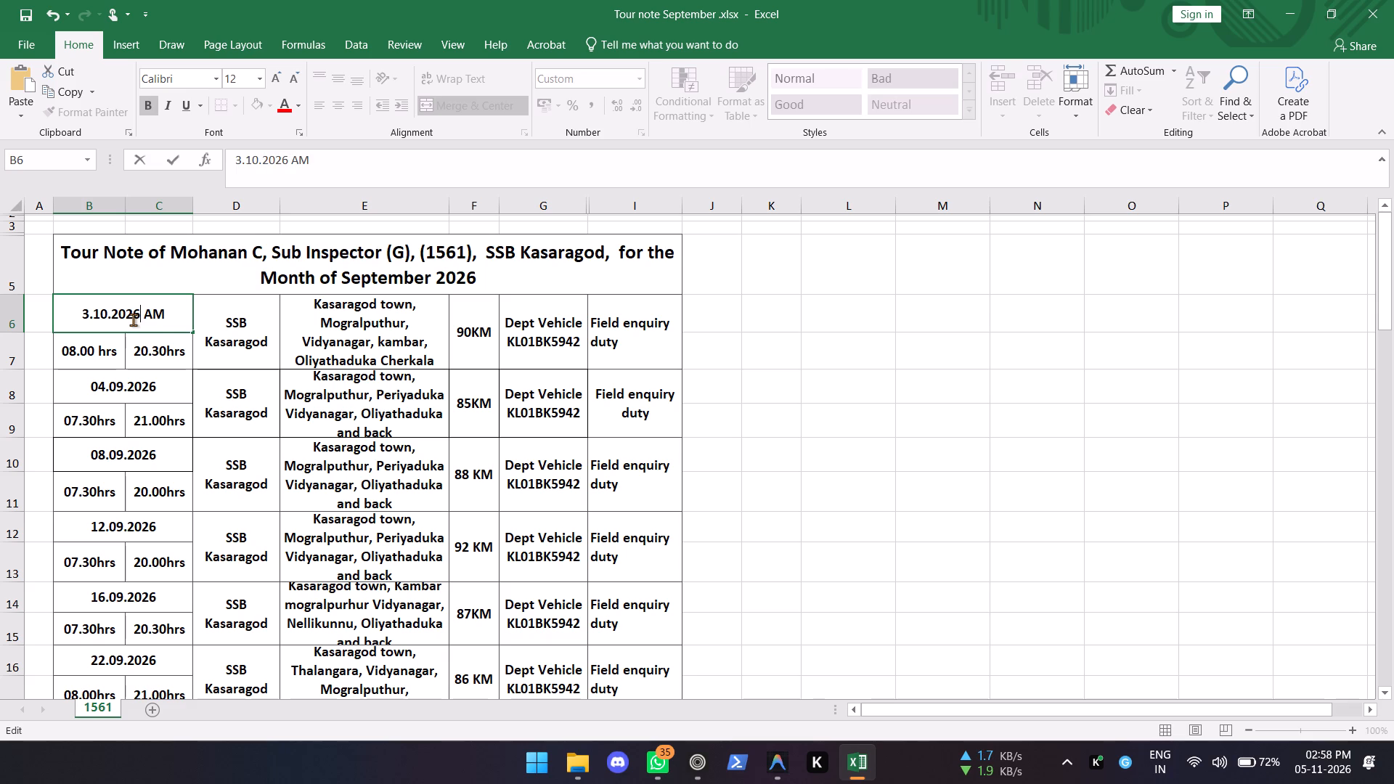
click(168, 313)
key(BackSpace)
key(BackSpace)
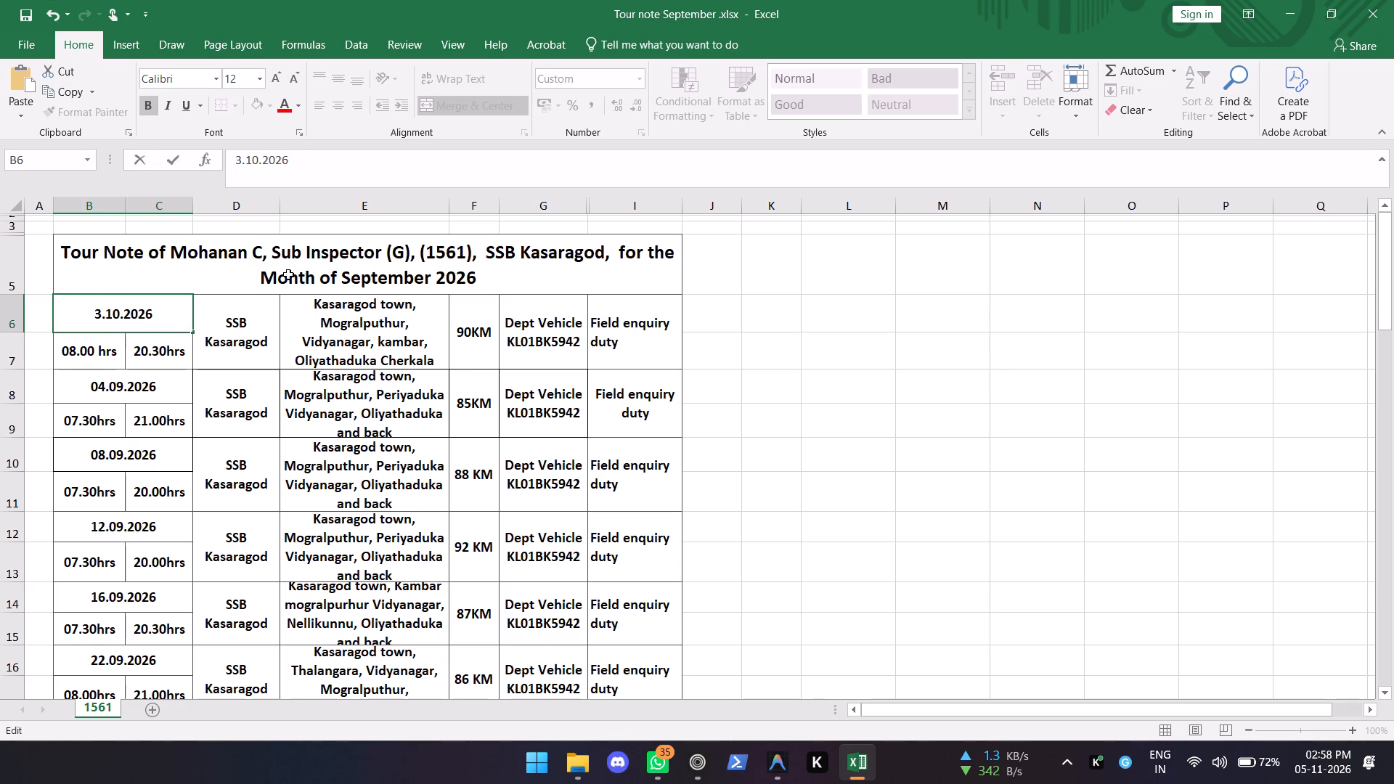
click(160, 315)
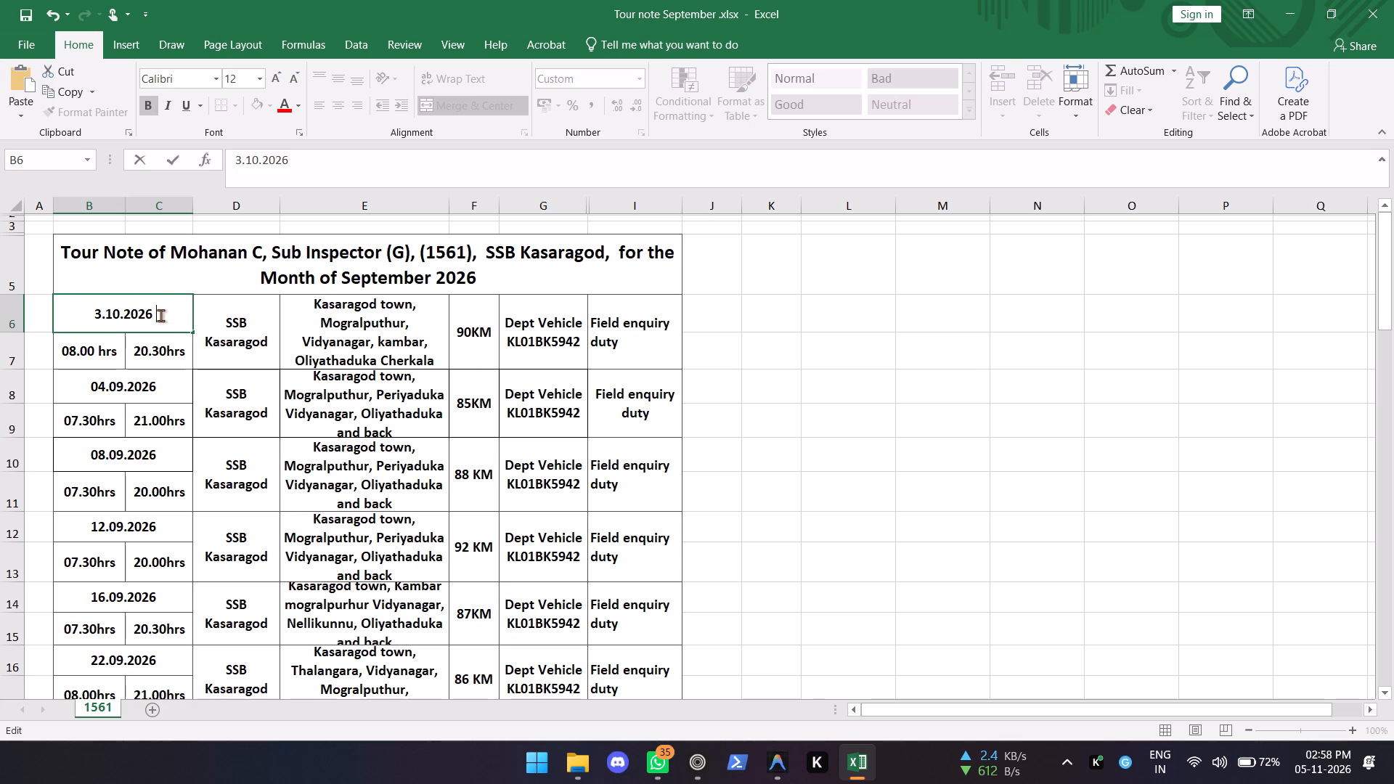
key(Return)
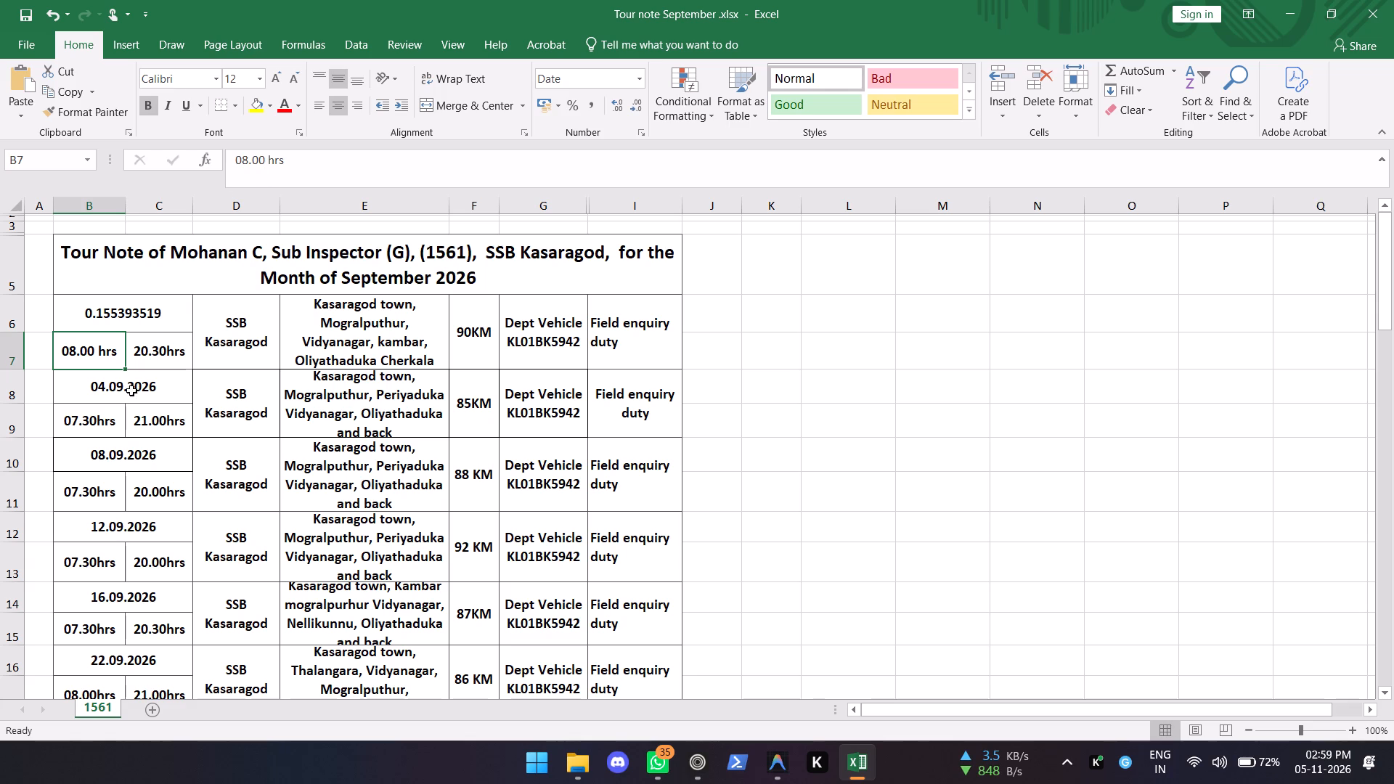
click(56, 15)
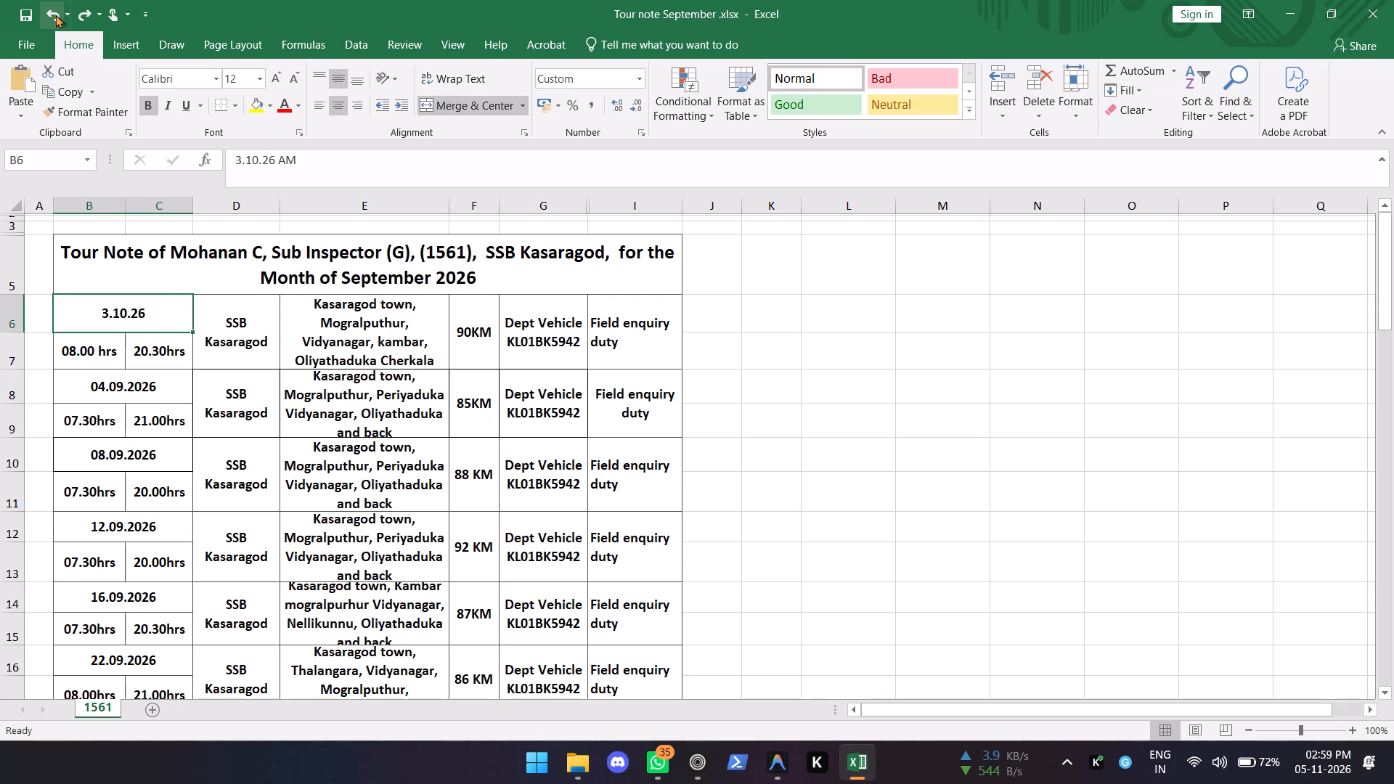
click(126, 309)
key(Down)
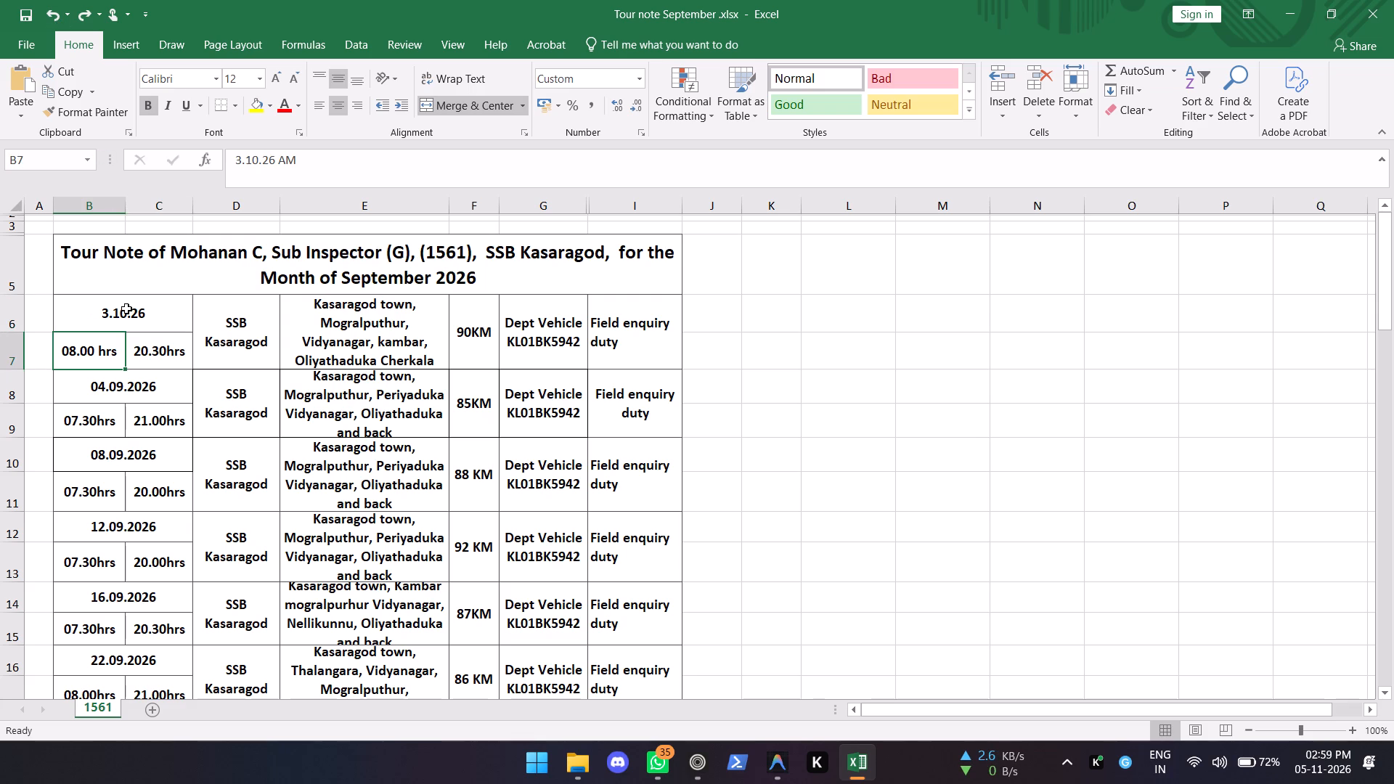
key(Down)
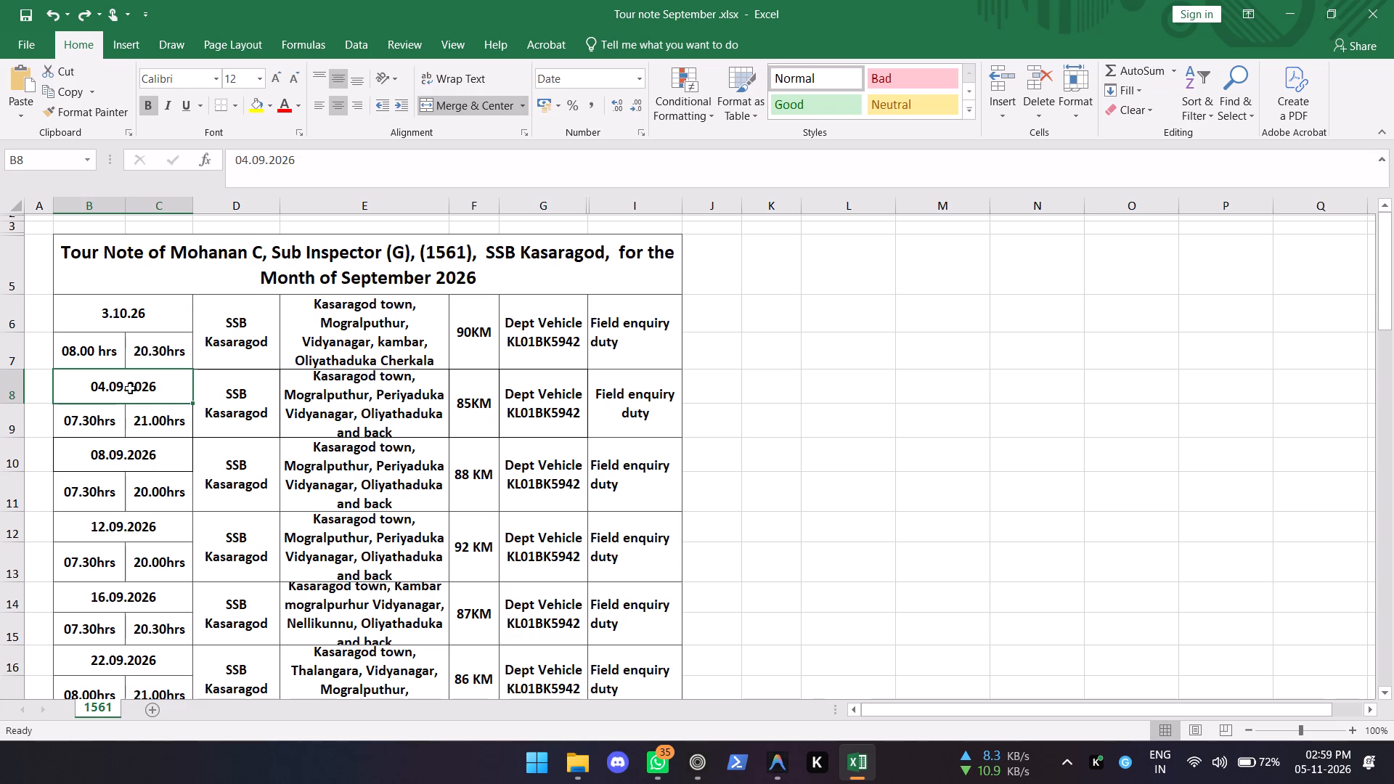
Remove the AM suffix from the first tour date in B6, leaving 3.10.26.
double_click(99, 315)
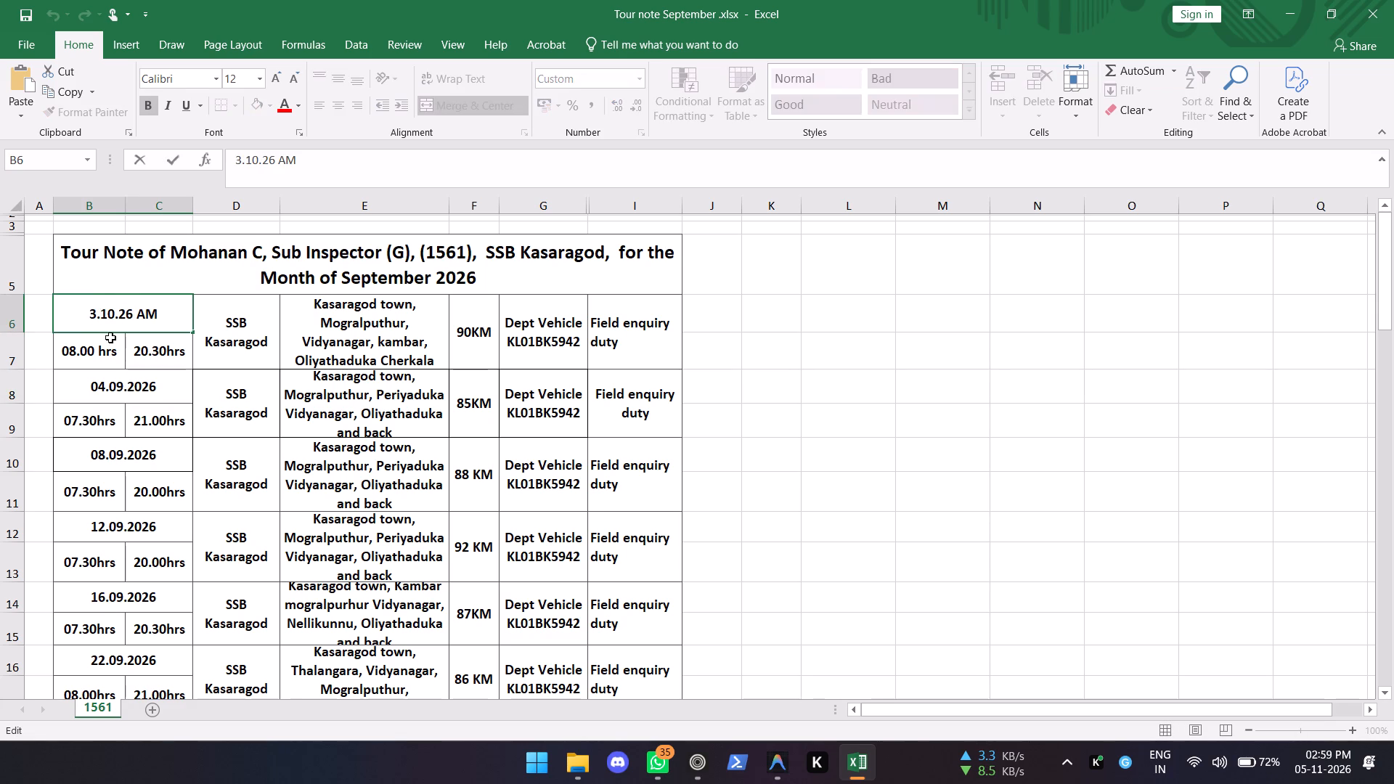
click(166, 310)
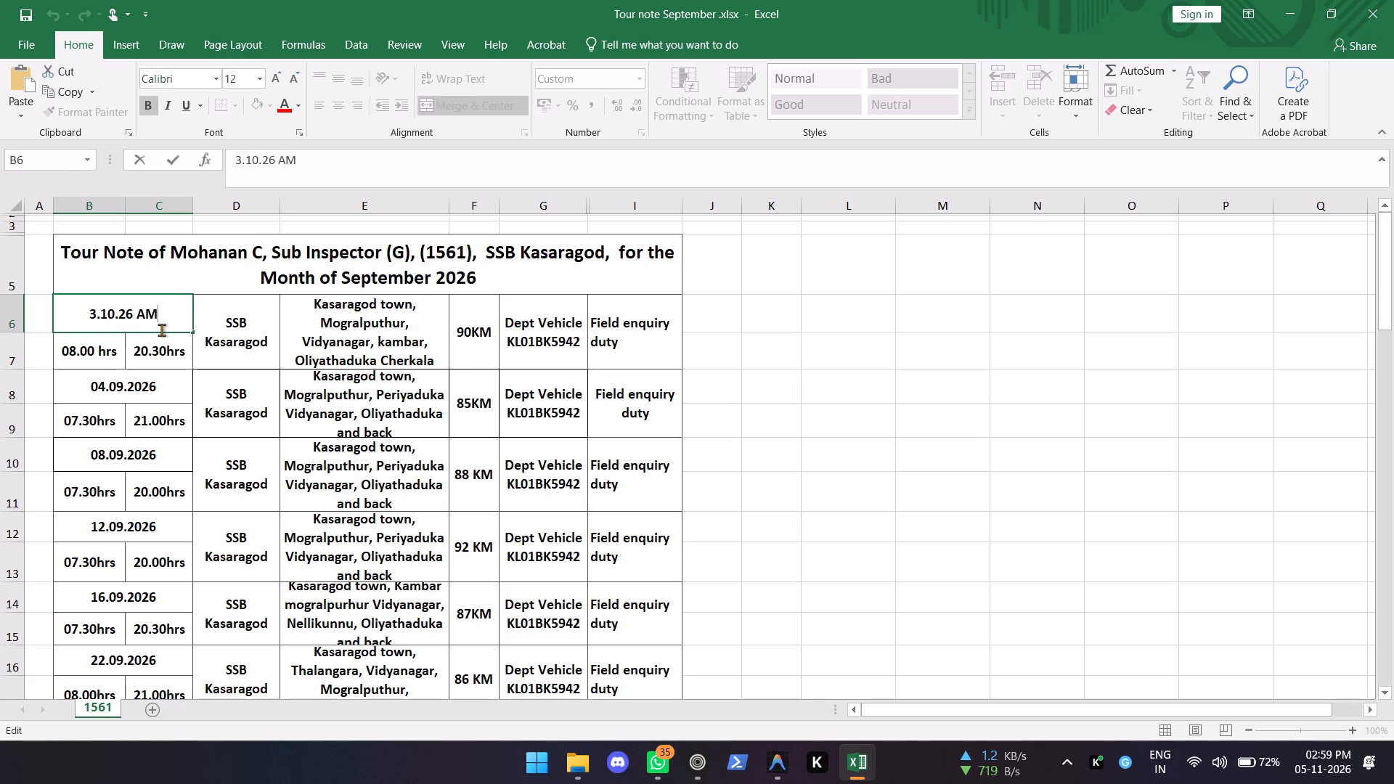
key(BackSpace)
key(BackSpace)
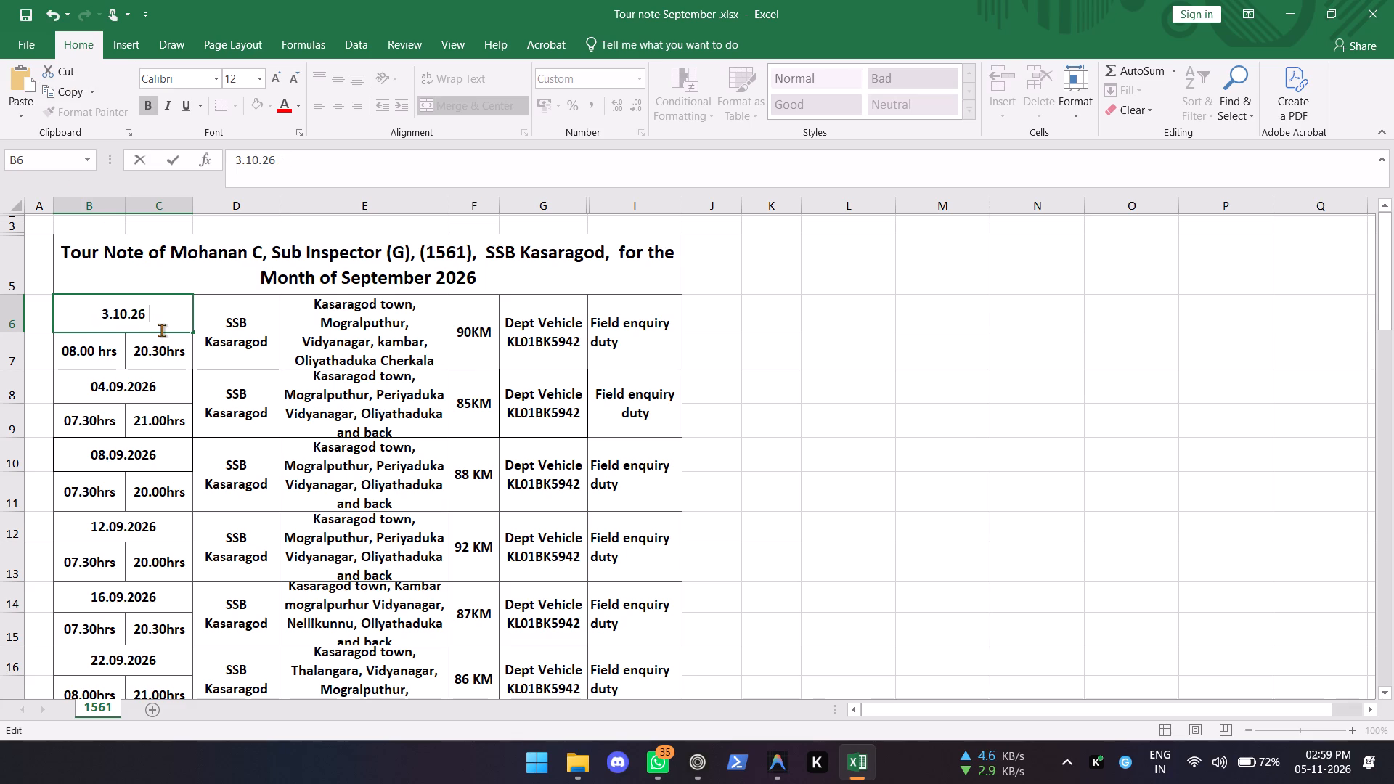
key(Down)
key(Down)
key(Return)
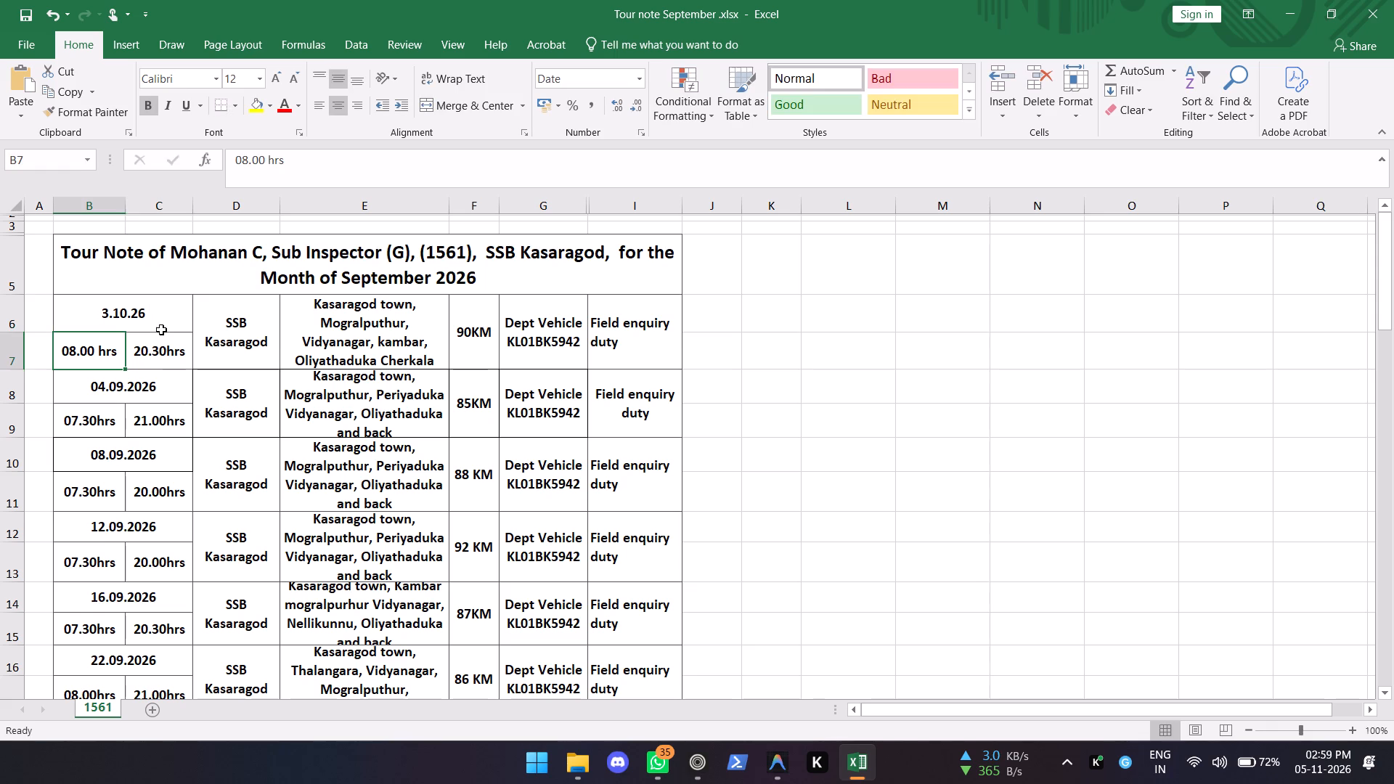
Change the second tour date in B8 to 04.10.2026.
key(Down)
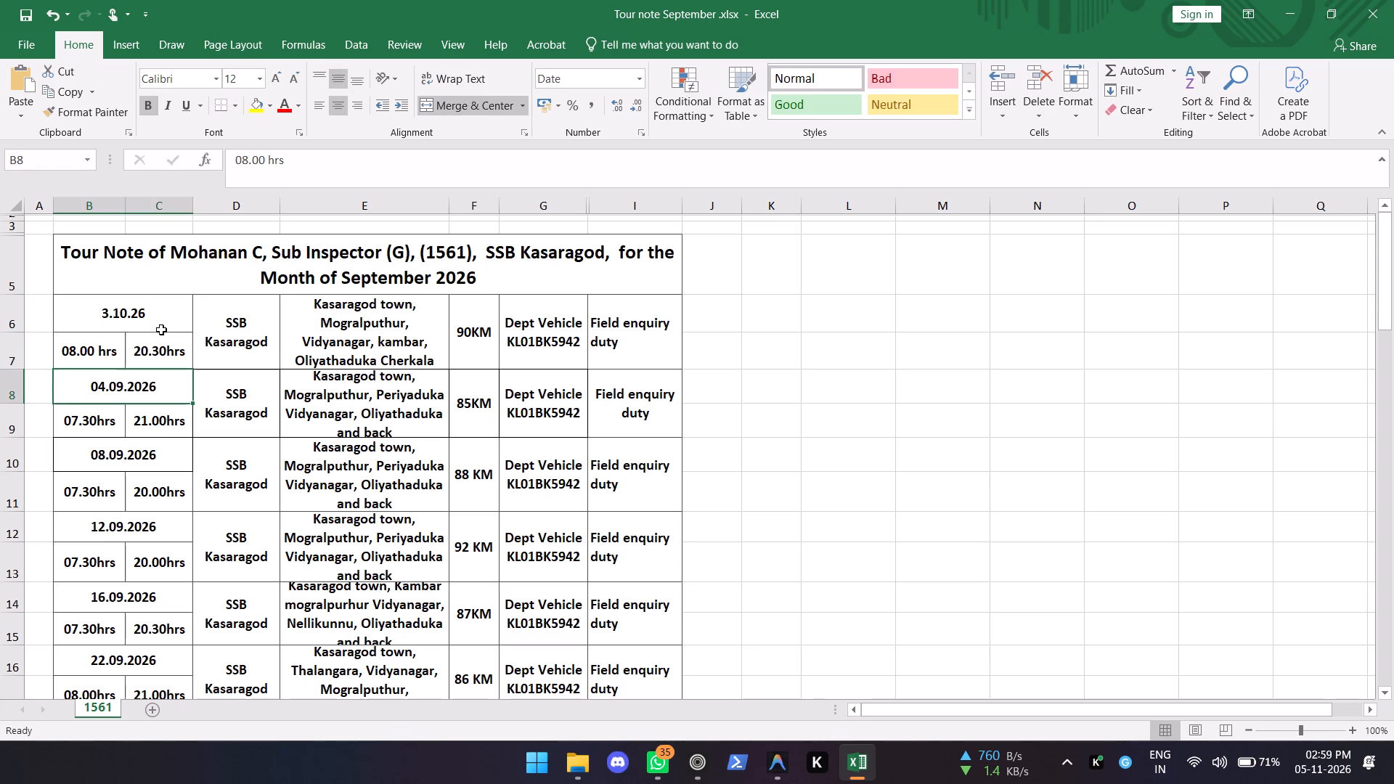
double_click(125, 392)
click(125, 392)
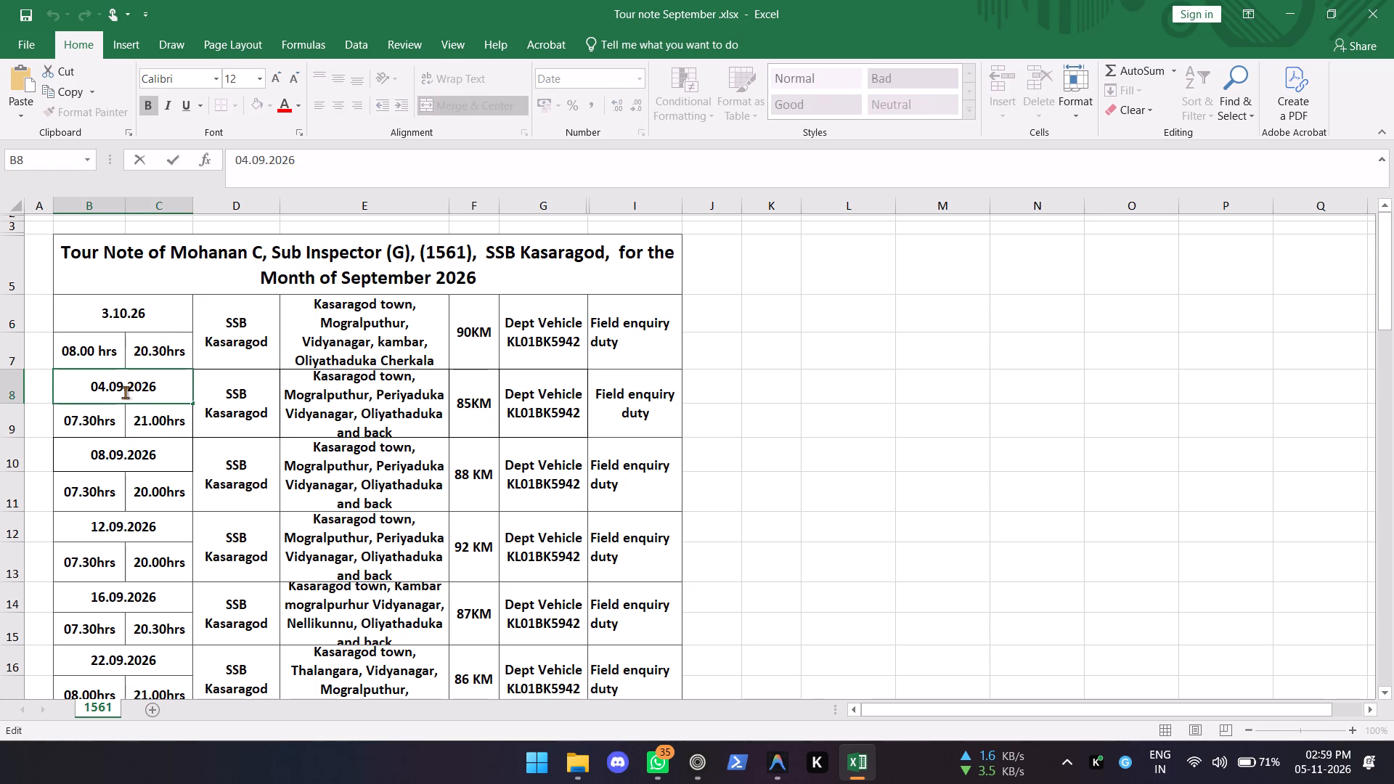
key(BackSpace)
key(Left)
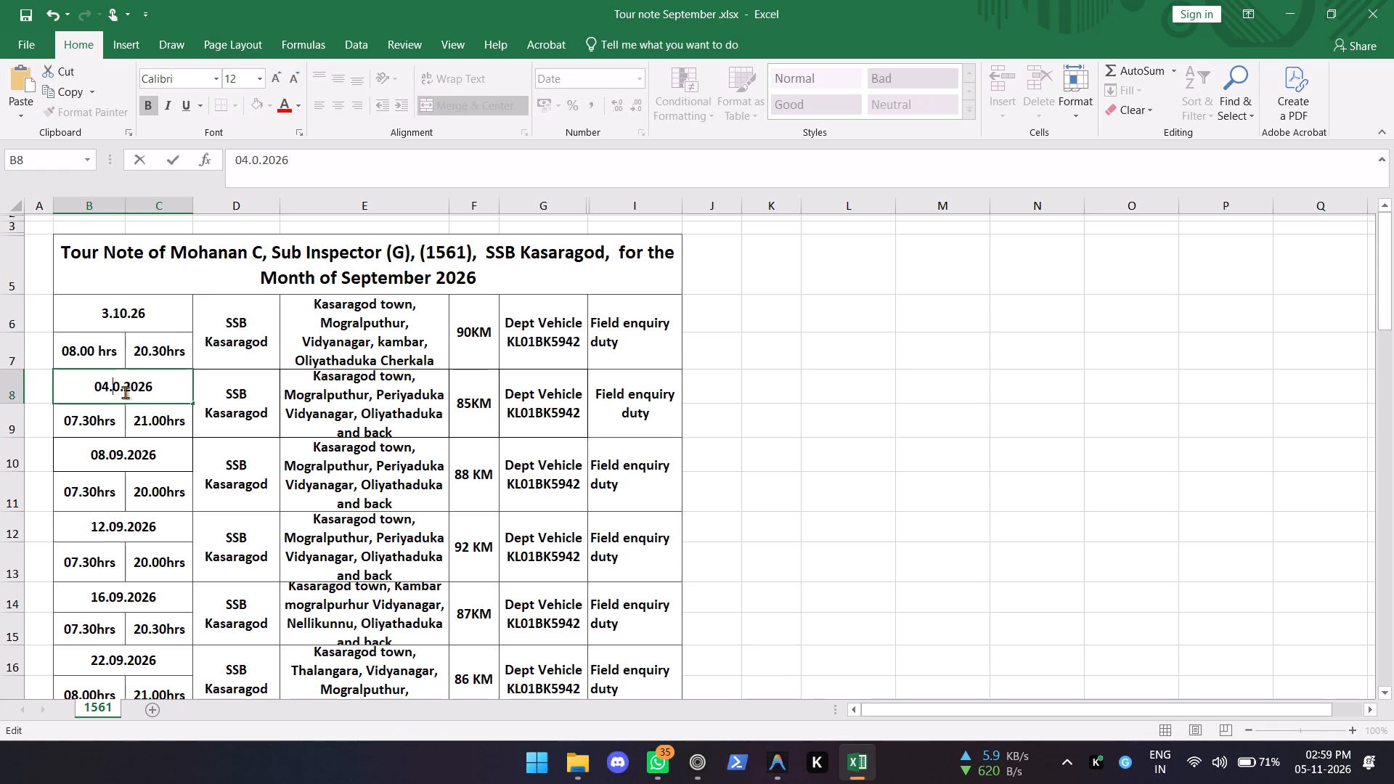
key(1)
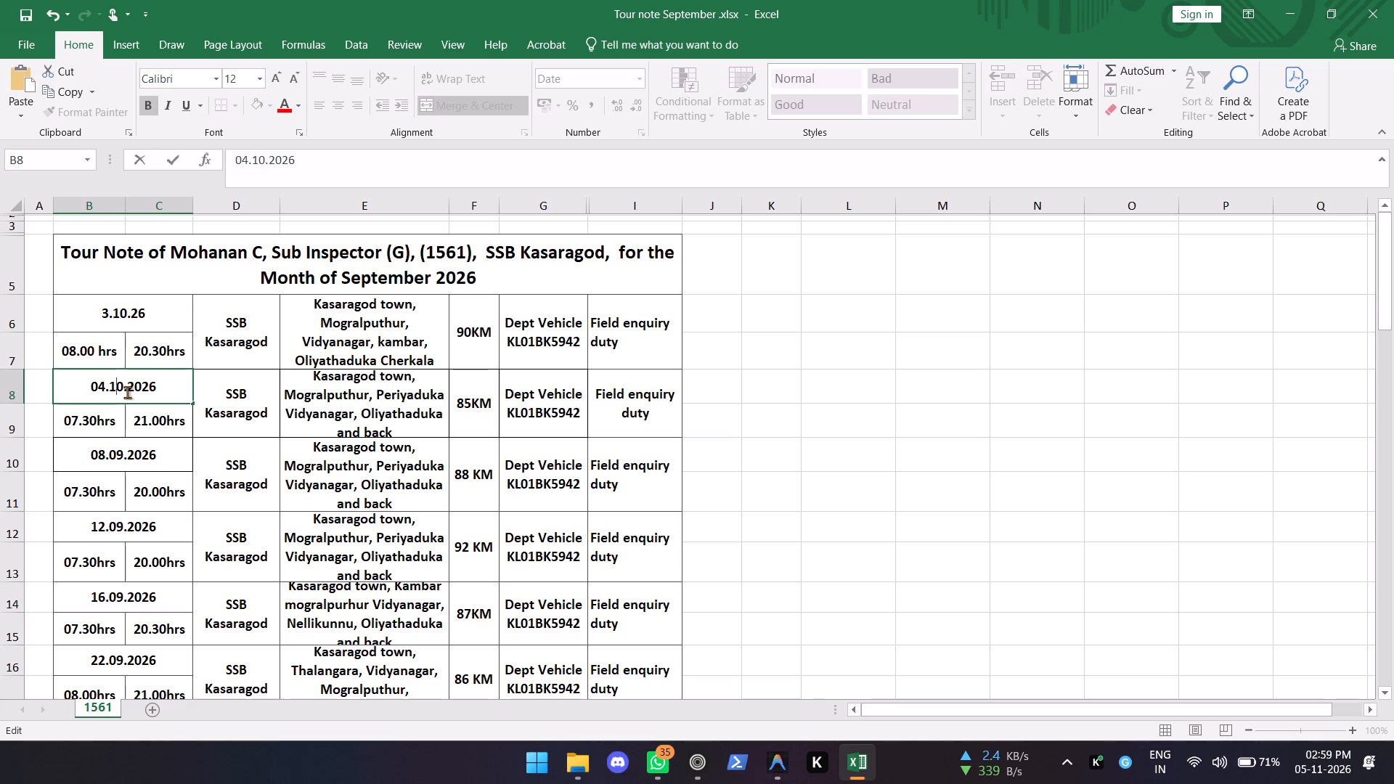
key(Down)
key(Down)
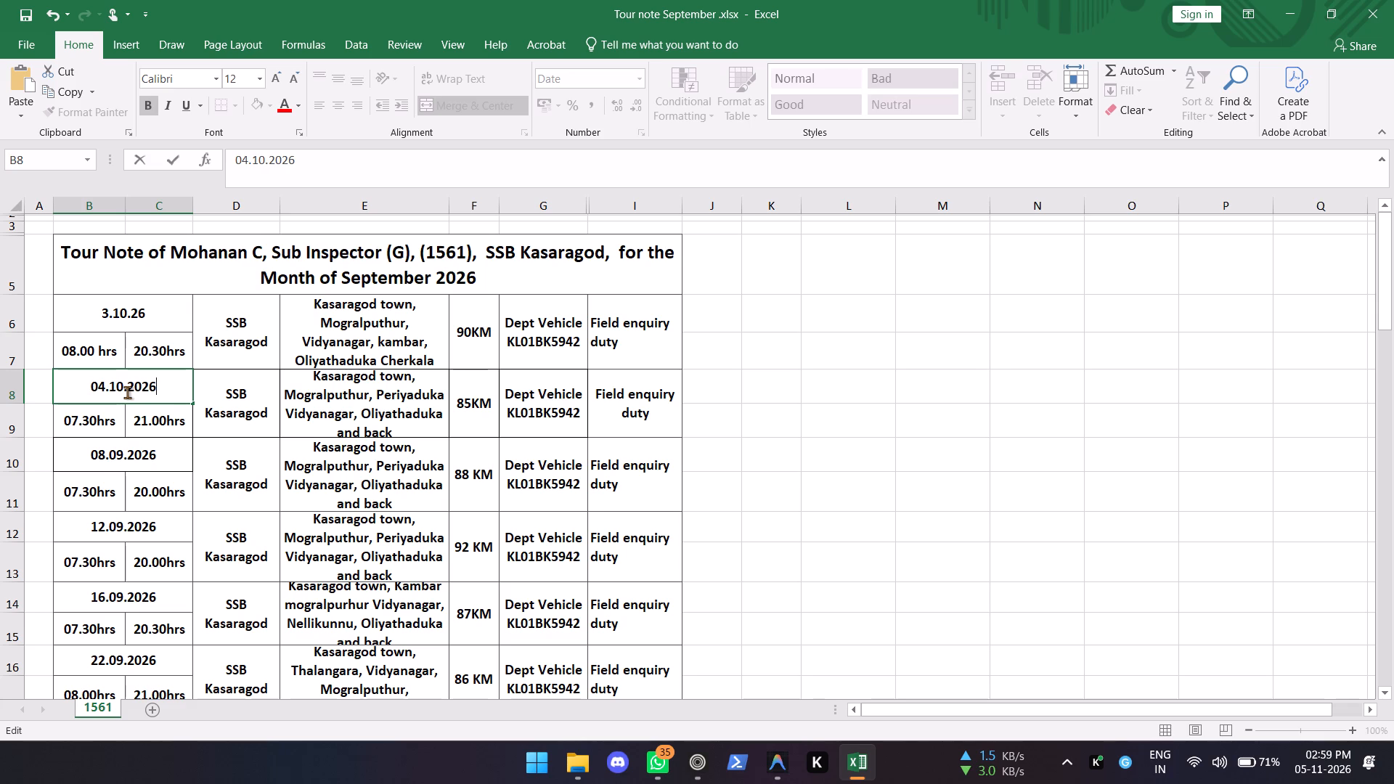
key(Return)
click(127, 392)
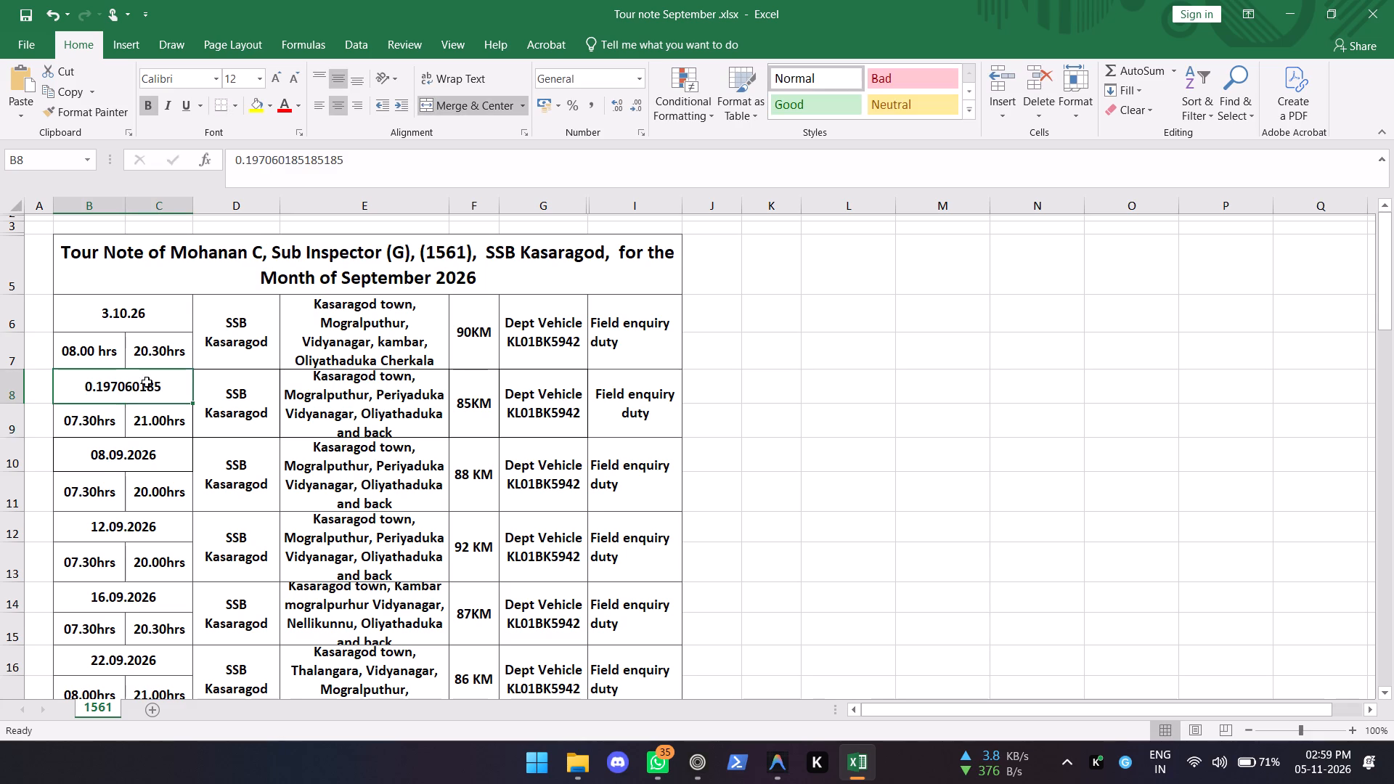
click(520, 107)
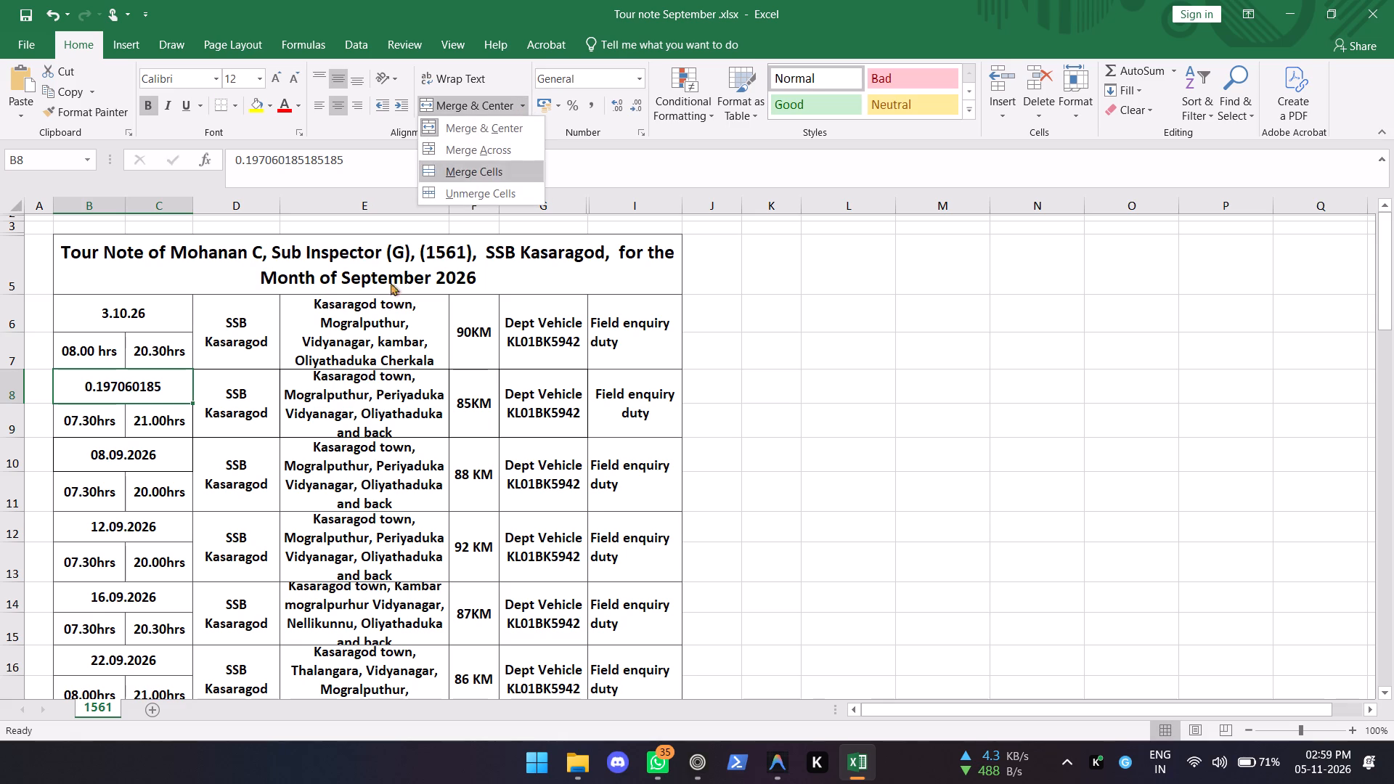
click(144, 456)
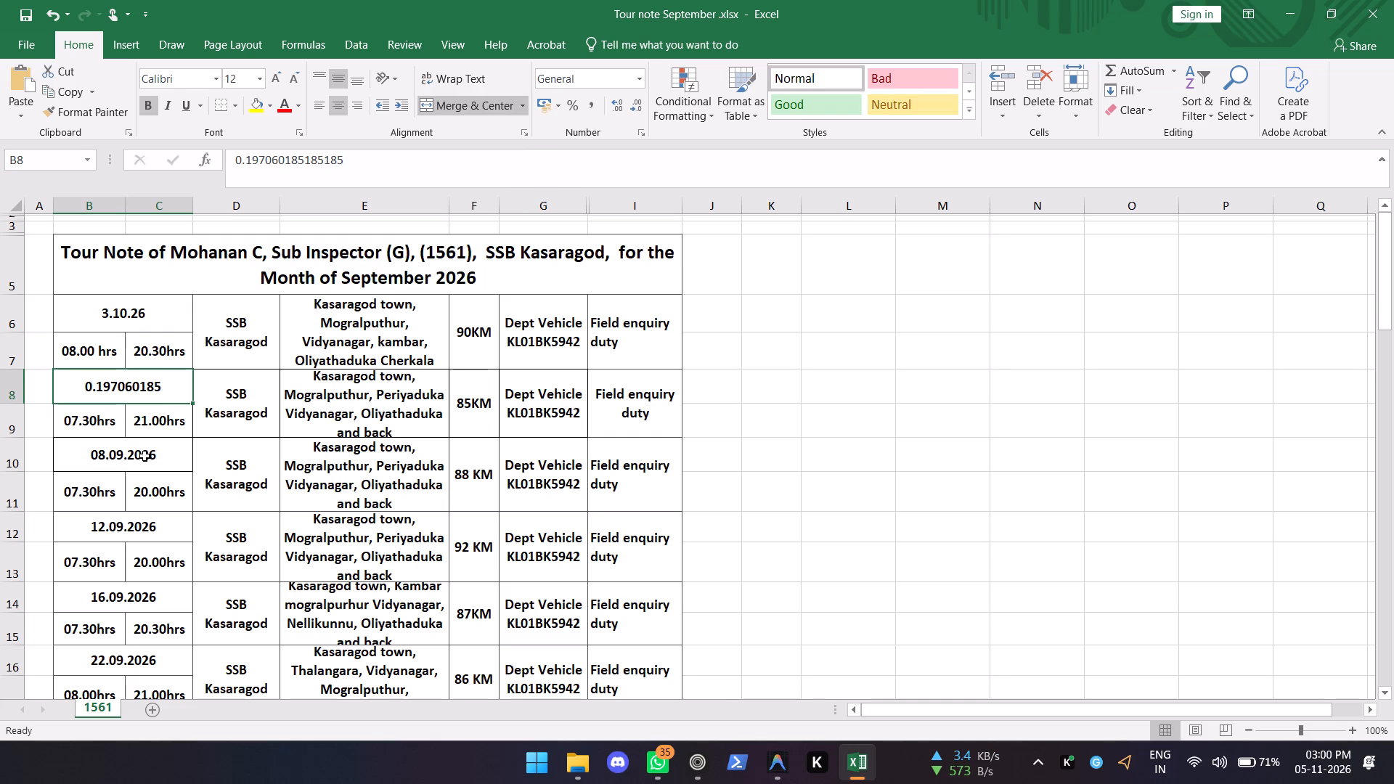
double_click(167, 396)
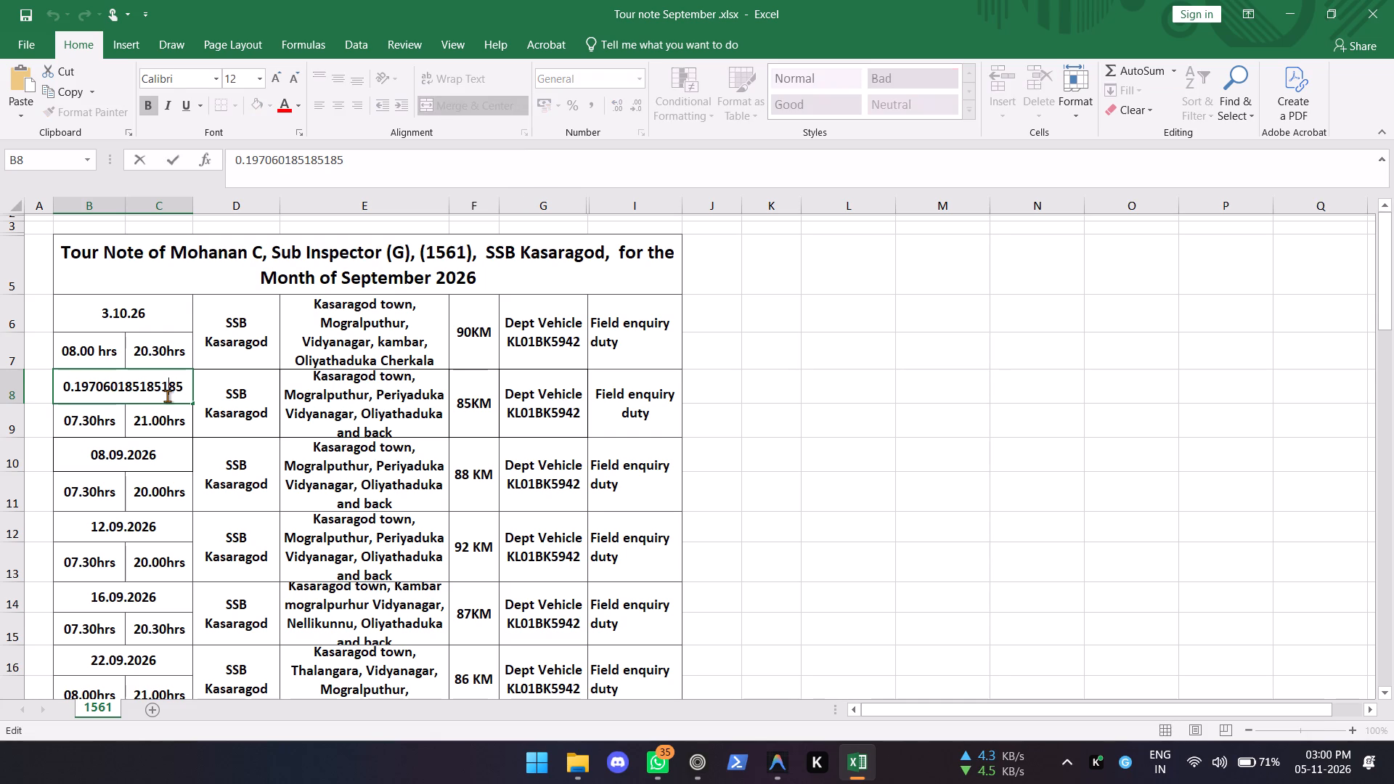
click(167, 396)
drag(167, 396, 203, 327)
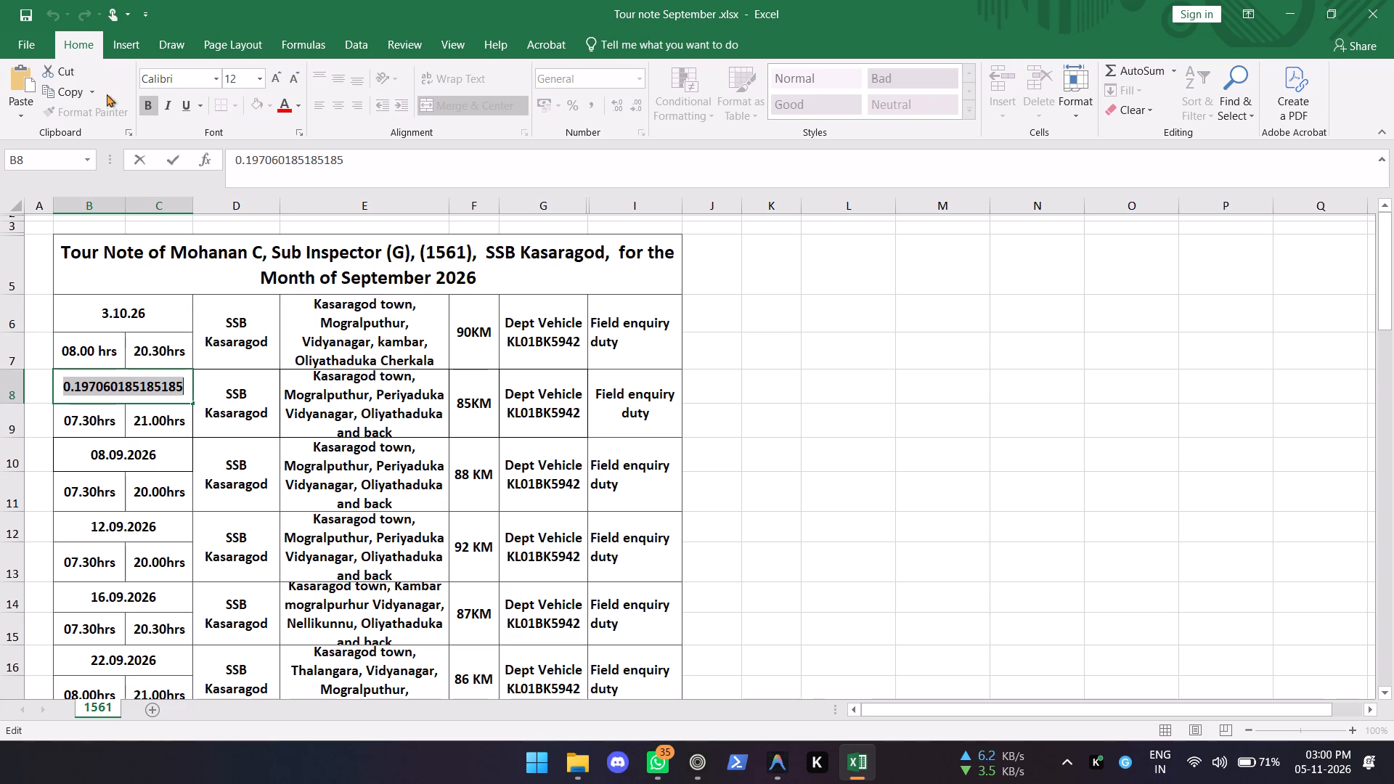
Close the September tour note workbook, backing out of the save prompt once and closing it again.
click(1368, 8)
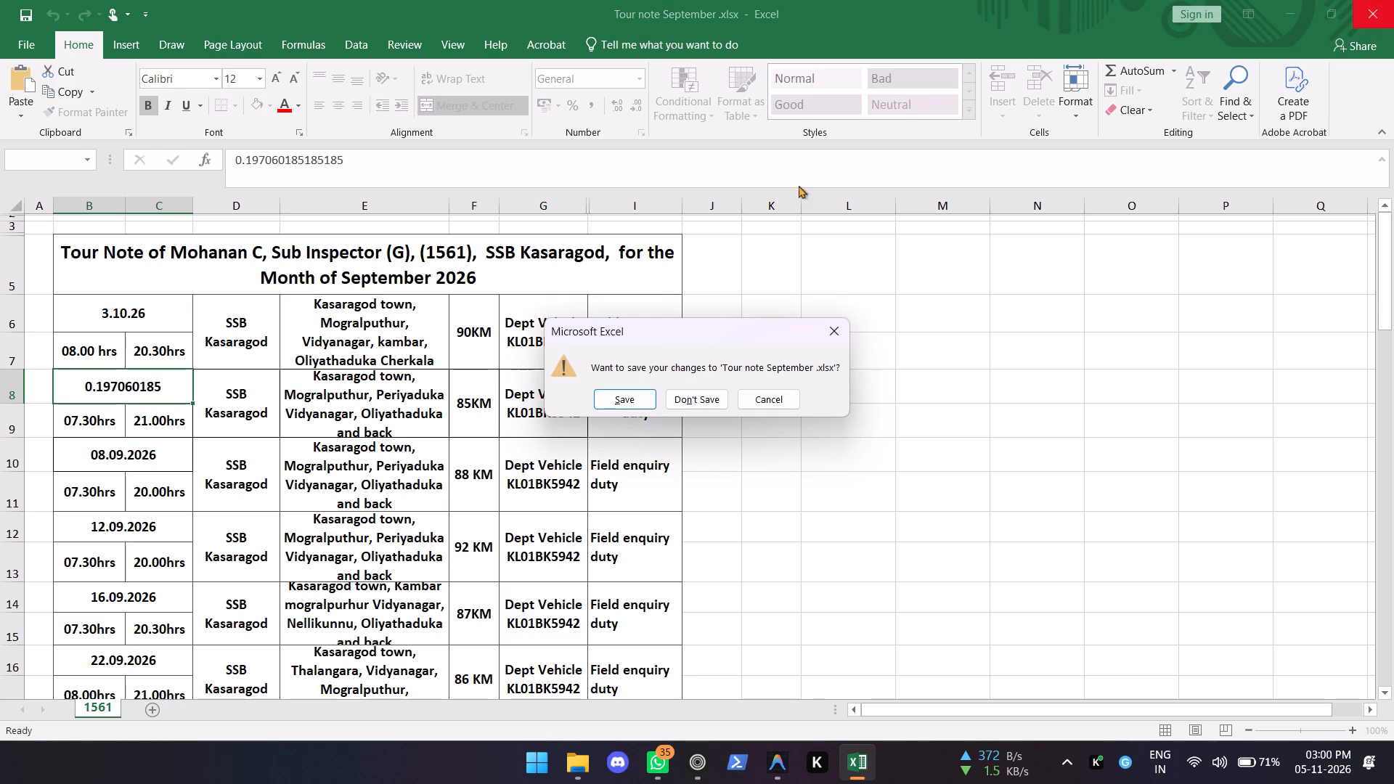
click(835, 336)
click(1382, 14)
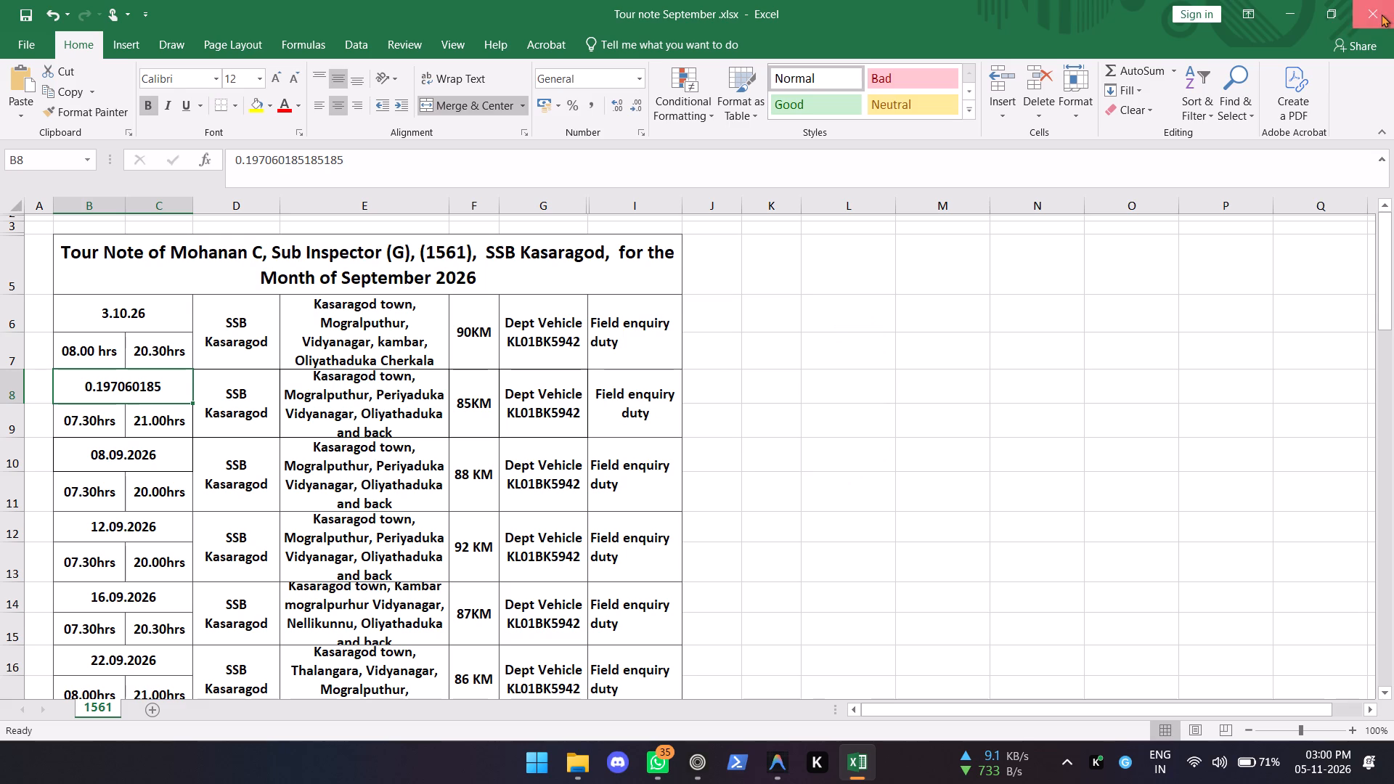
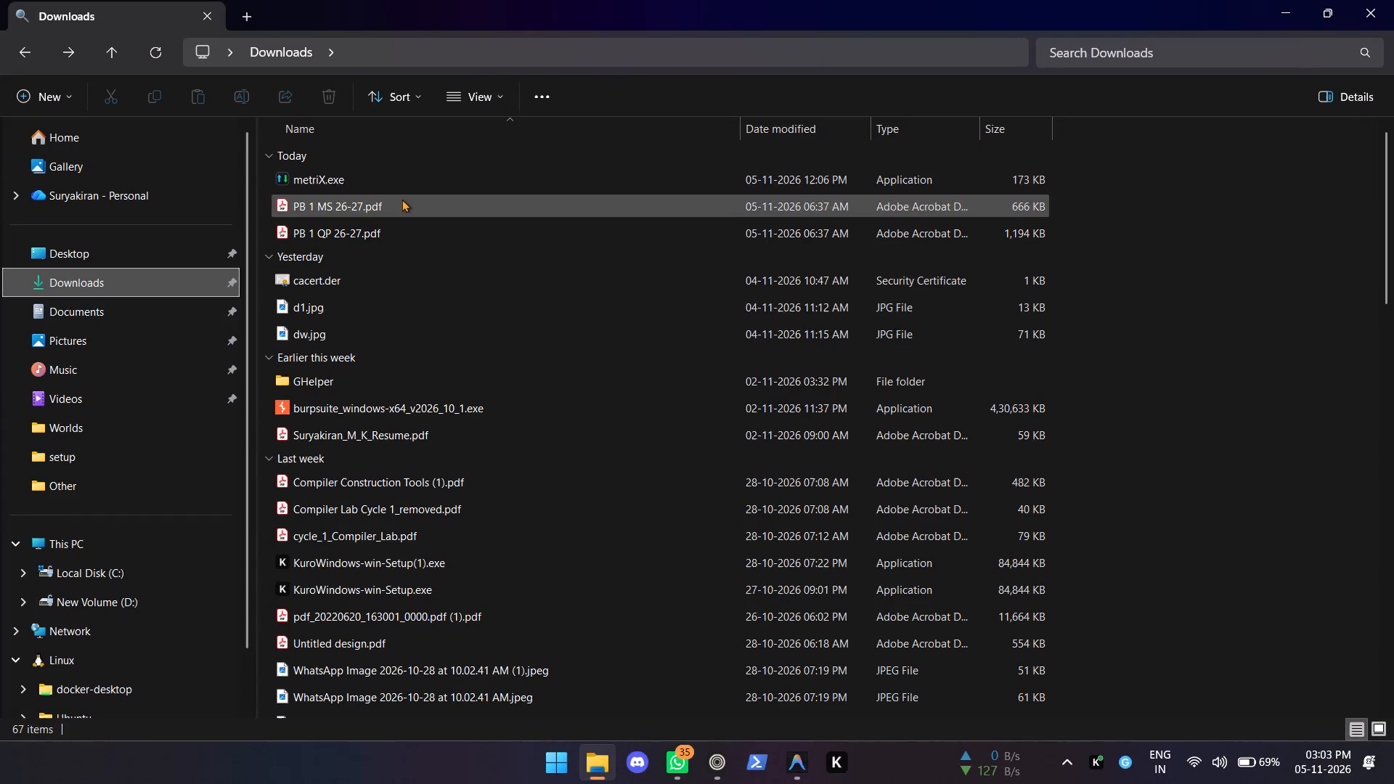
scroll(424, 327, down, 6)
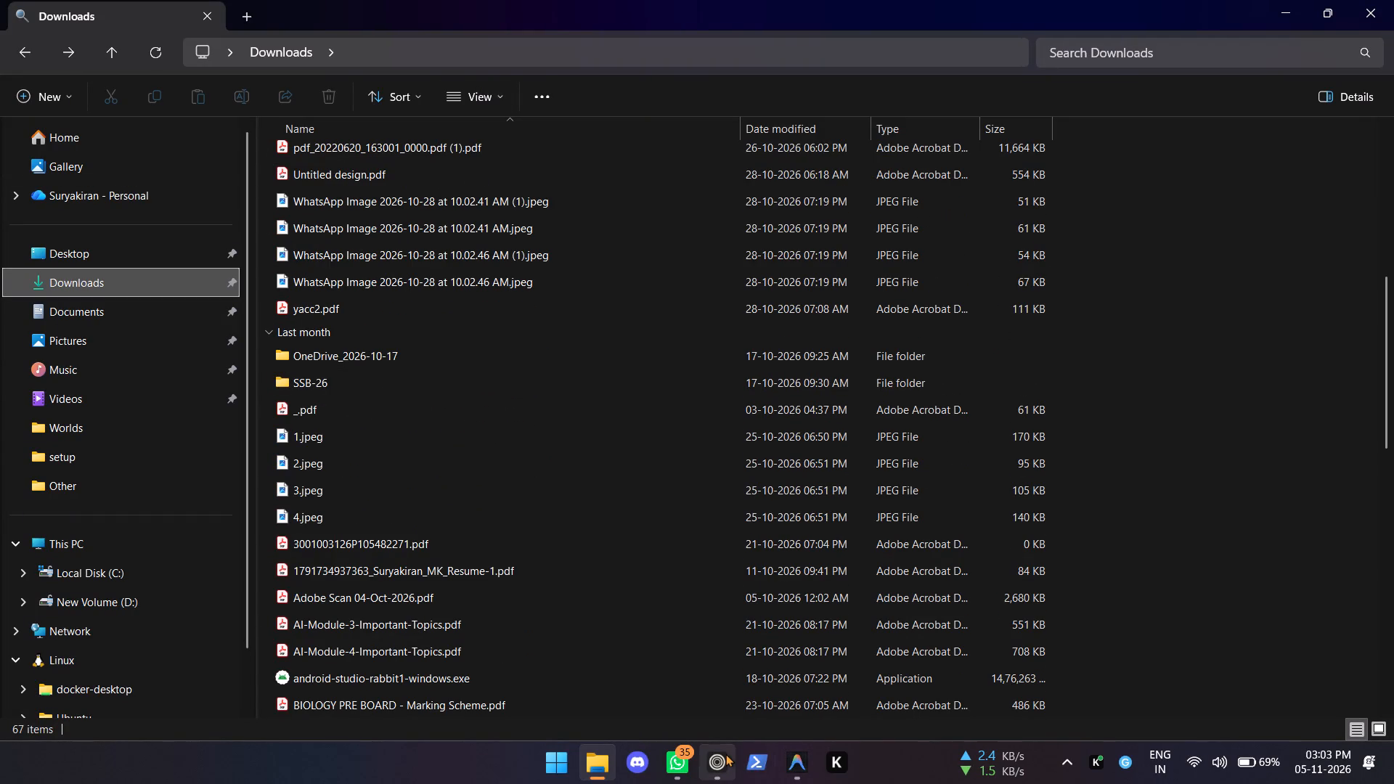
Launch Excel and open the recent workbook list.xlsx from the Documents setup folder.
click(563, 754)
key(e)
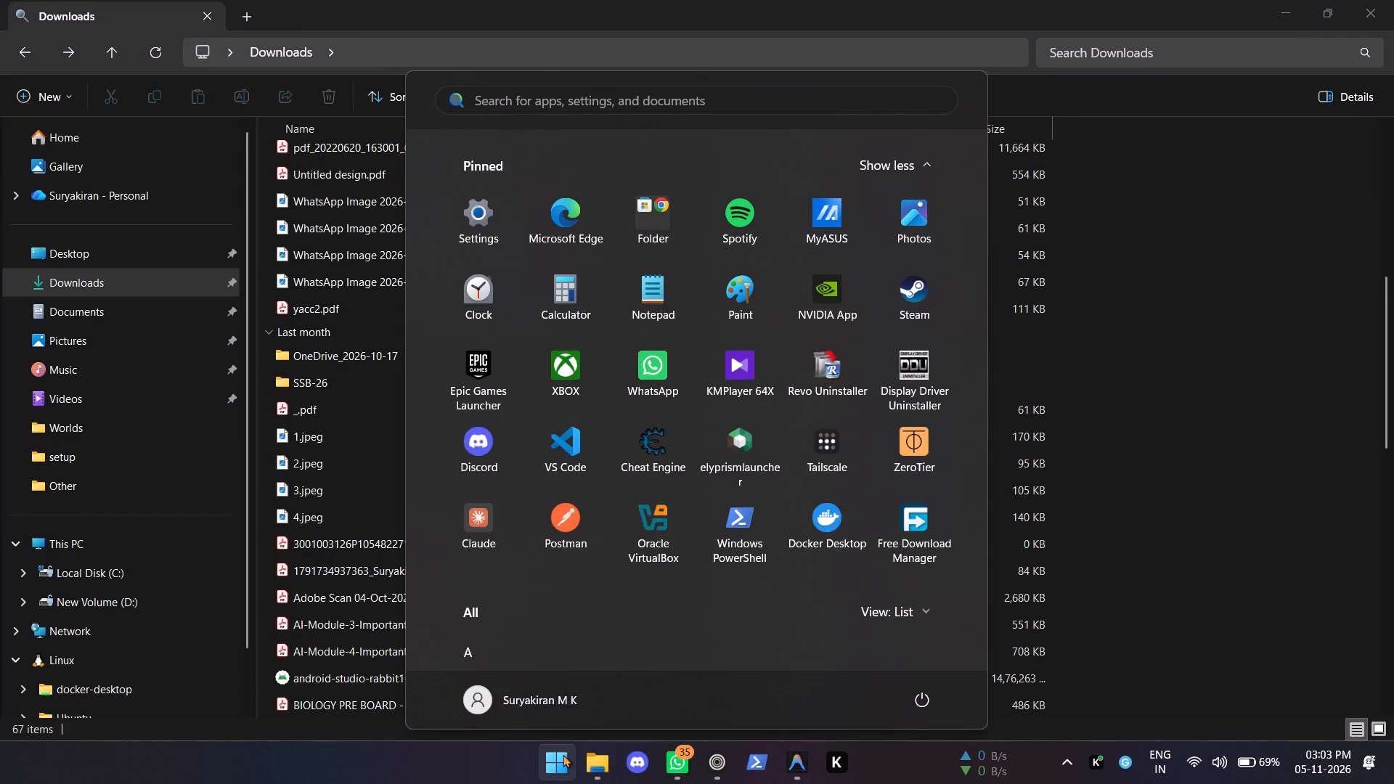
key(x)
click(486, 234)
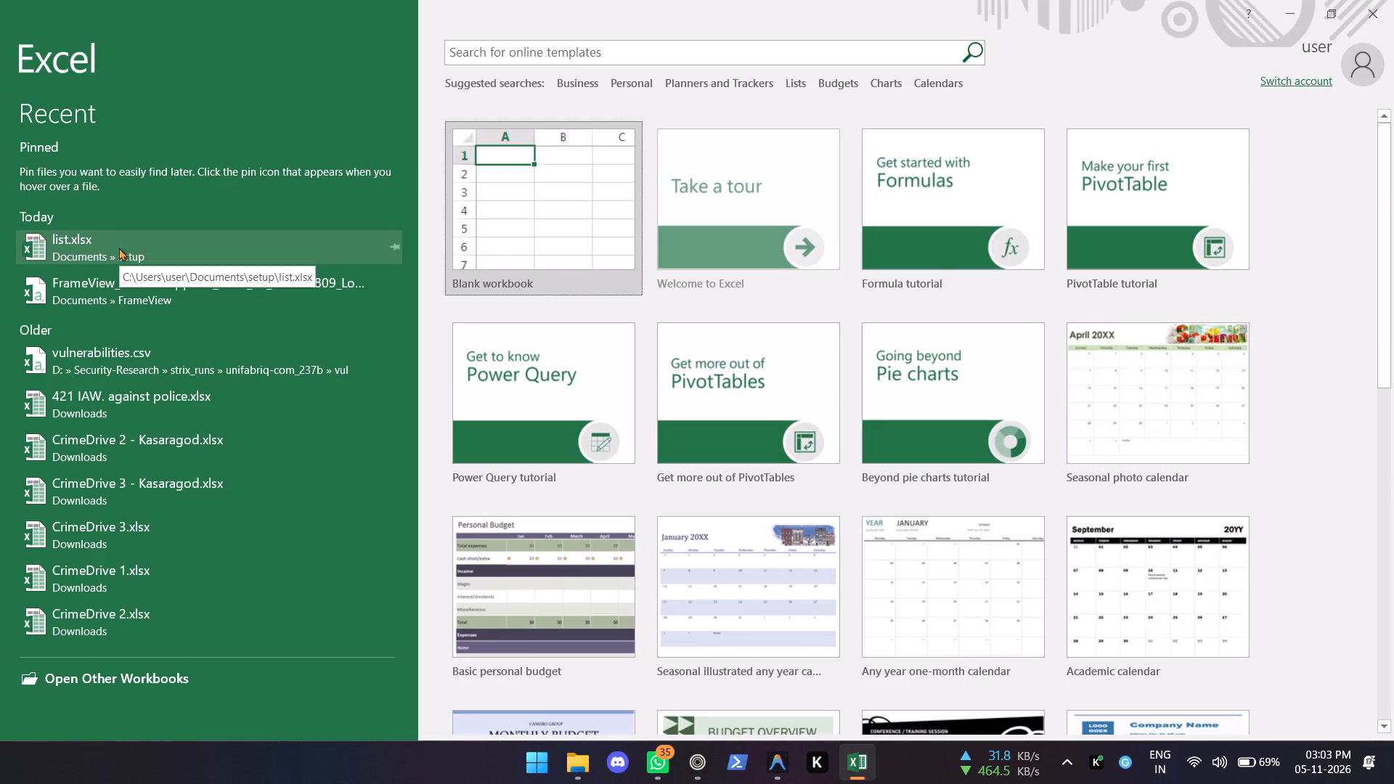
click(129, 248)
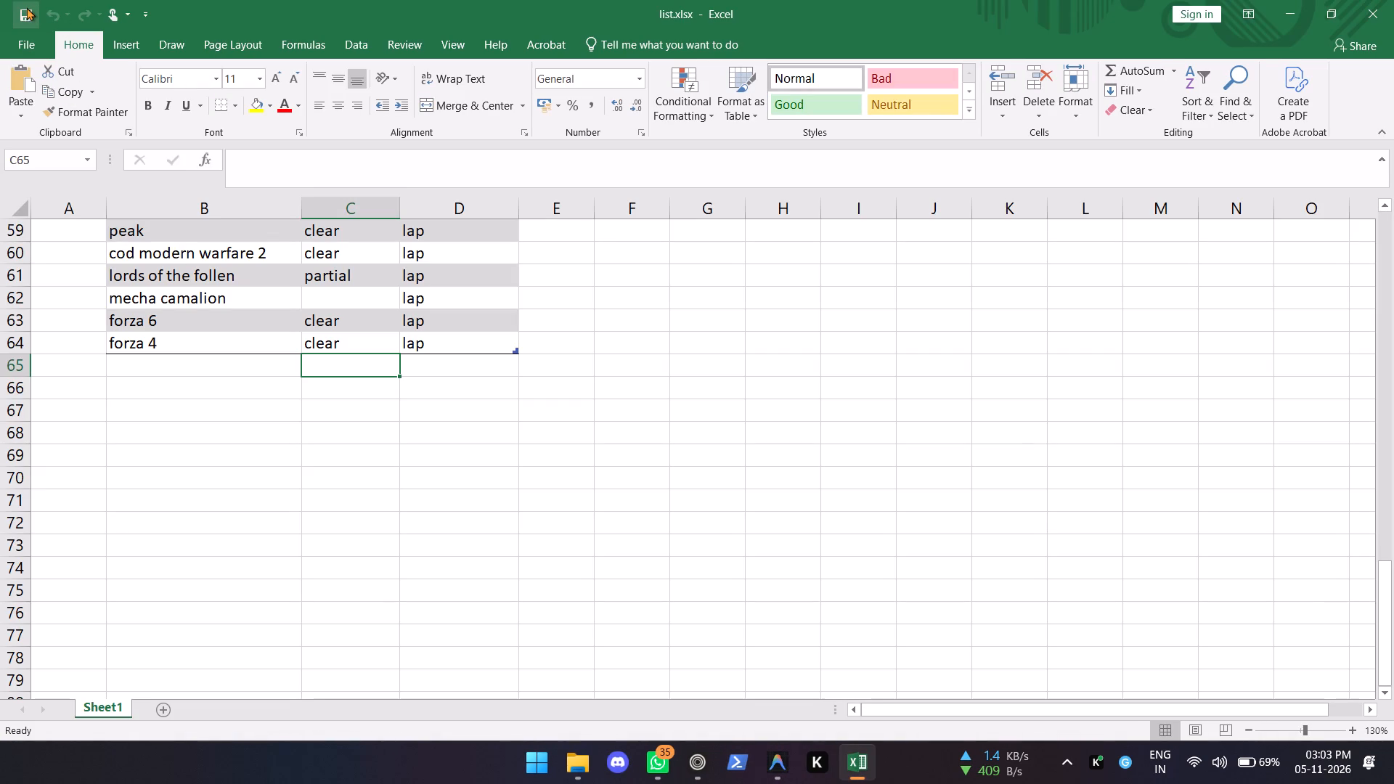
Look through the recently opened workbooks, including the older entries such as the tour notes.
click(27, 47)
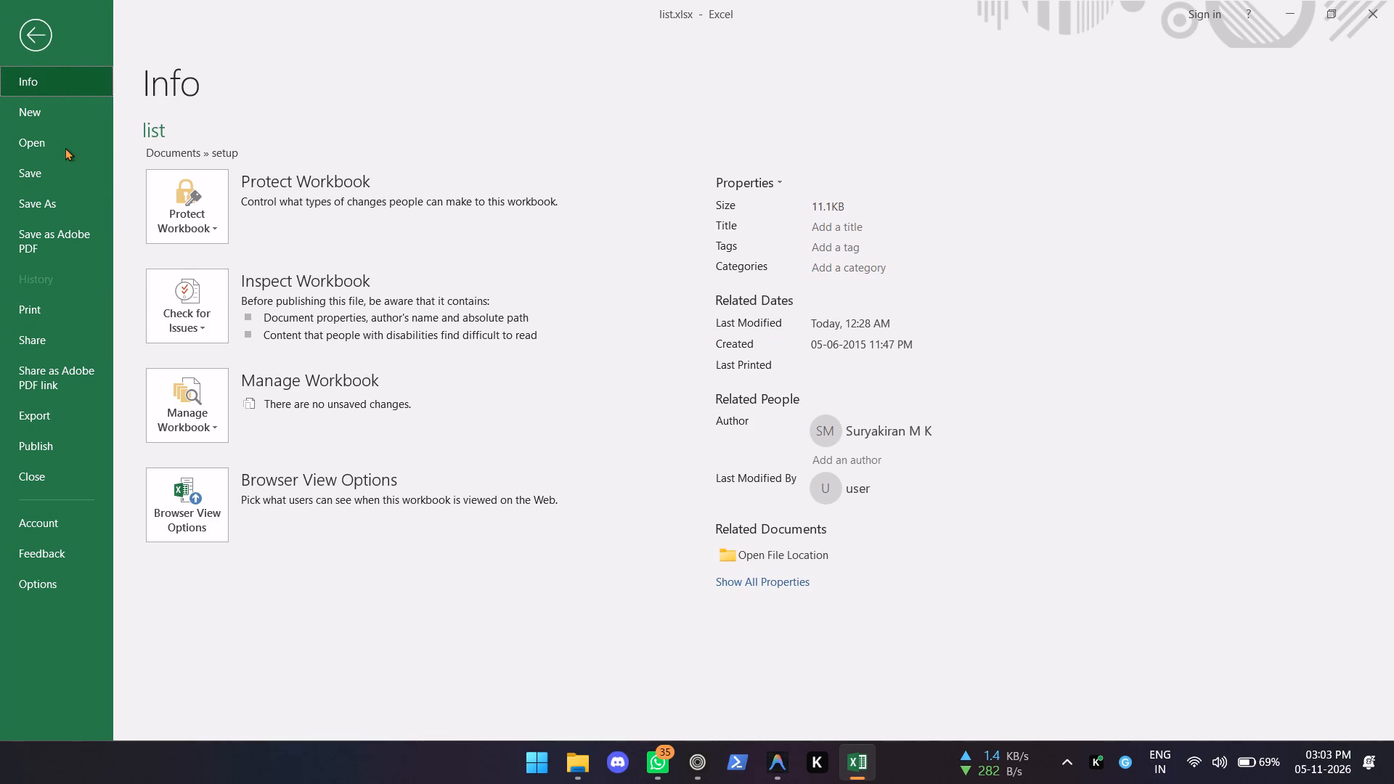
click(47, 286)
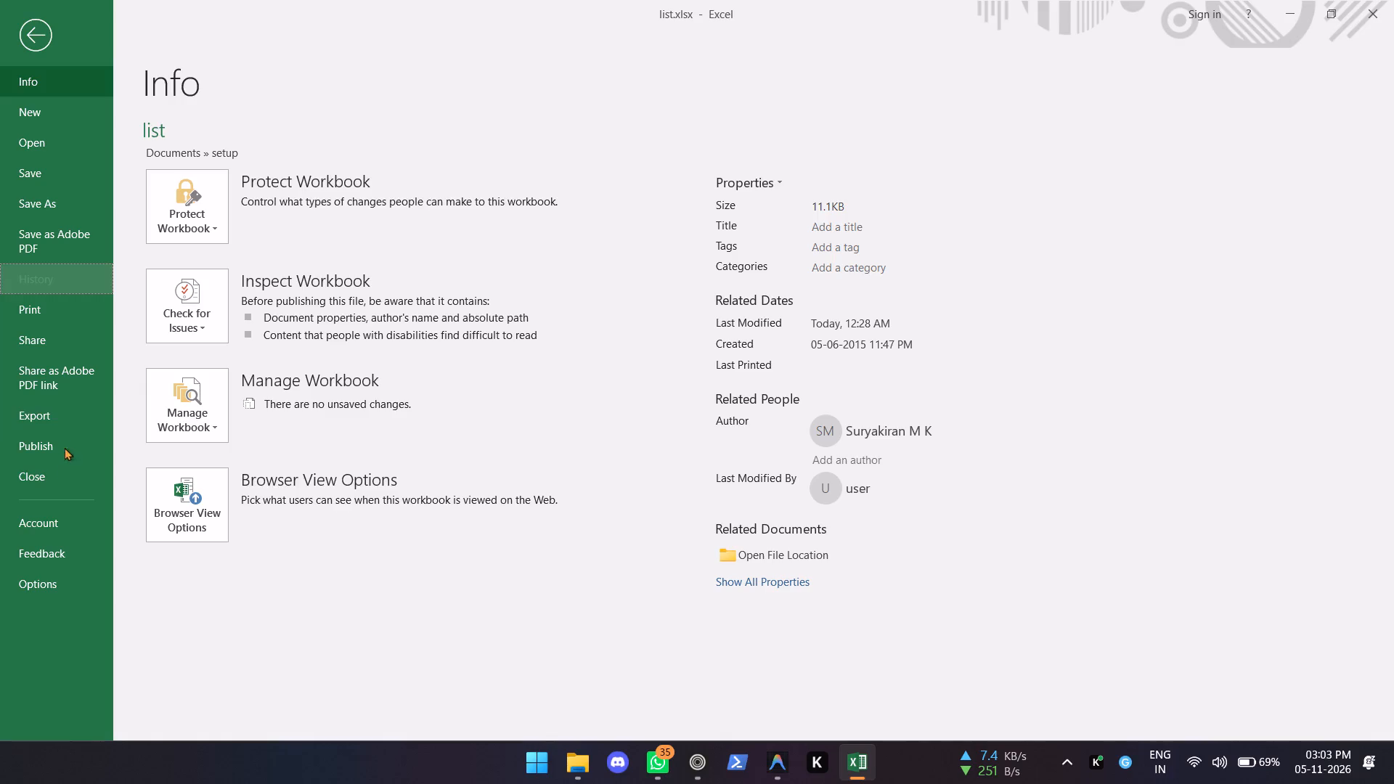
click(41, 78)
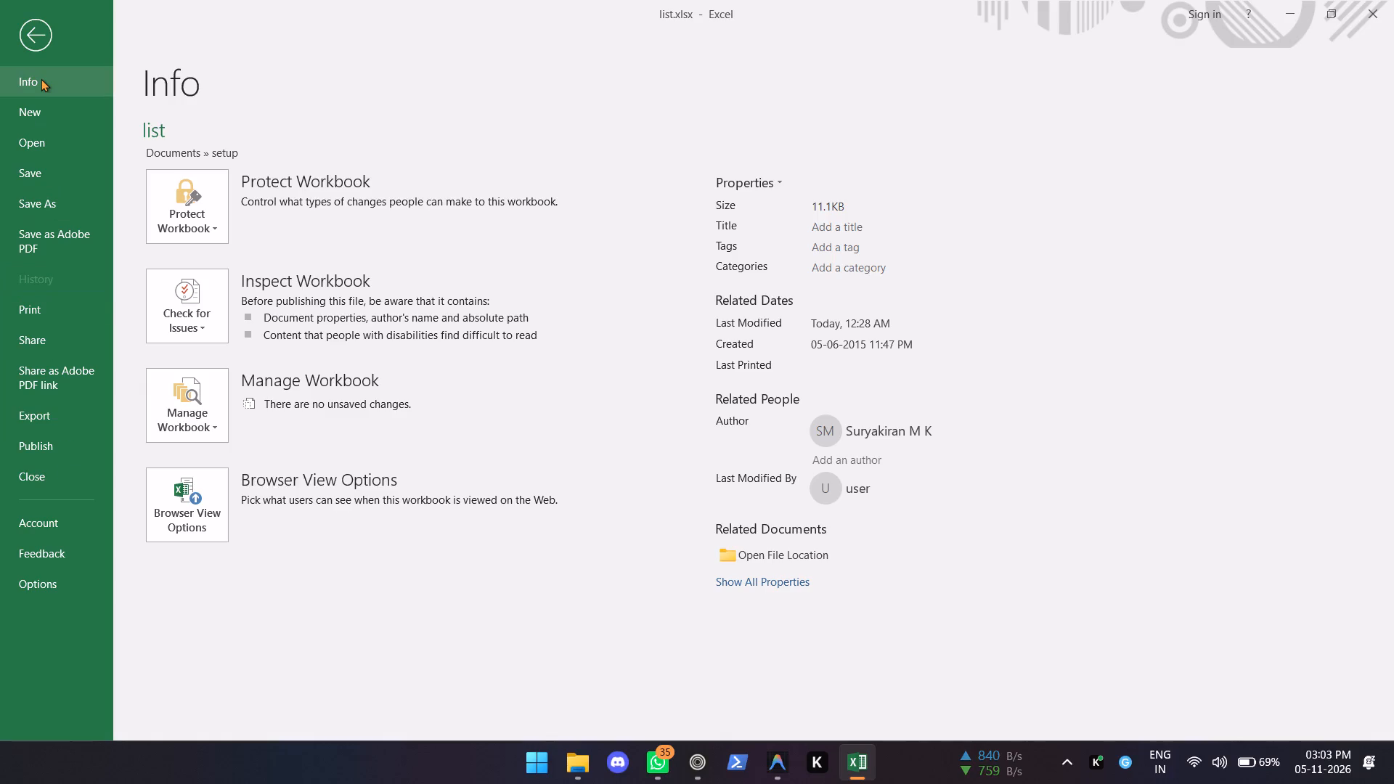
click(43, 144)
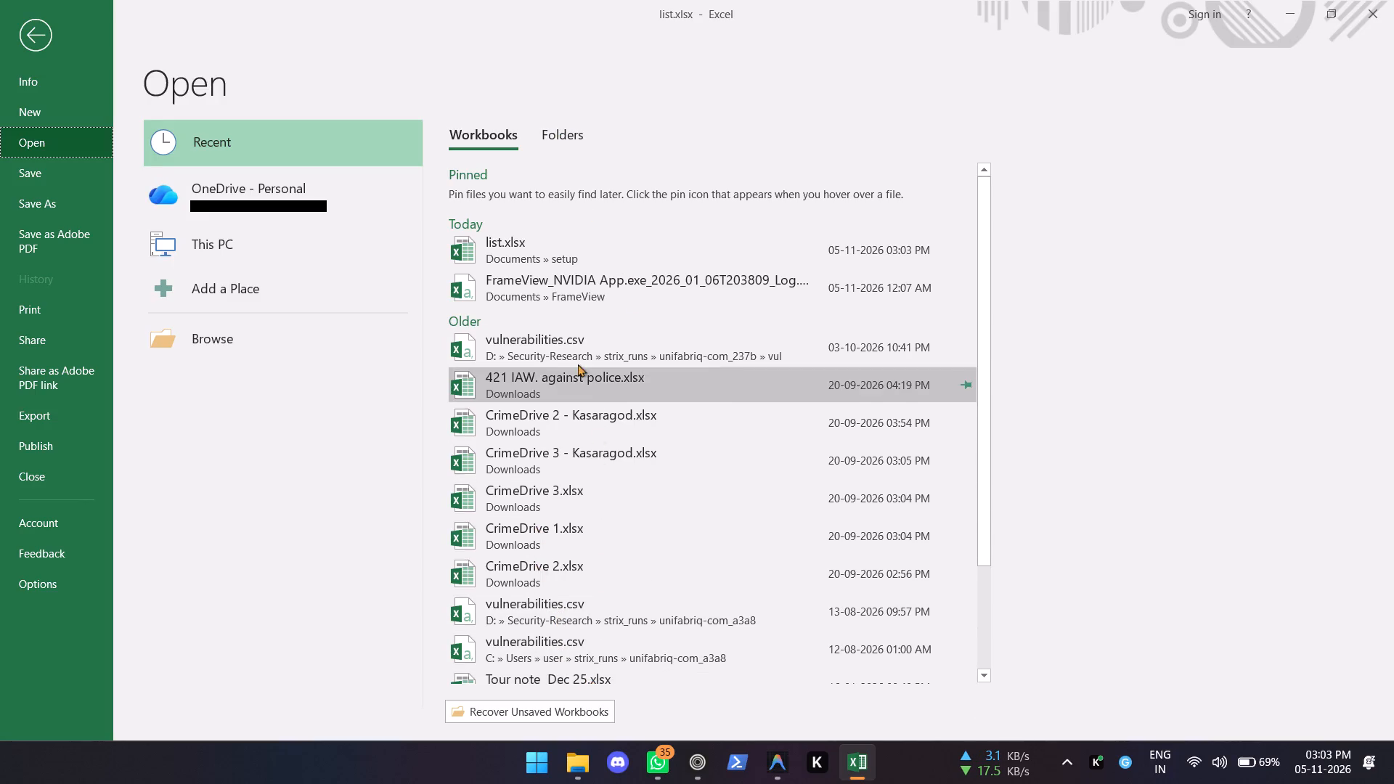
scroll(569, 396, down, 2)
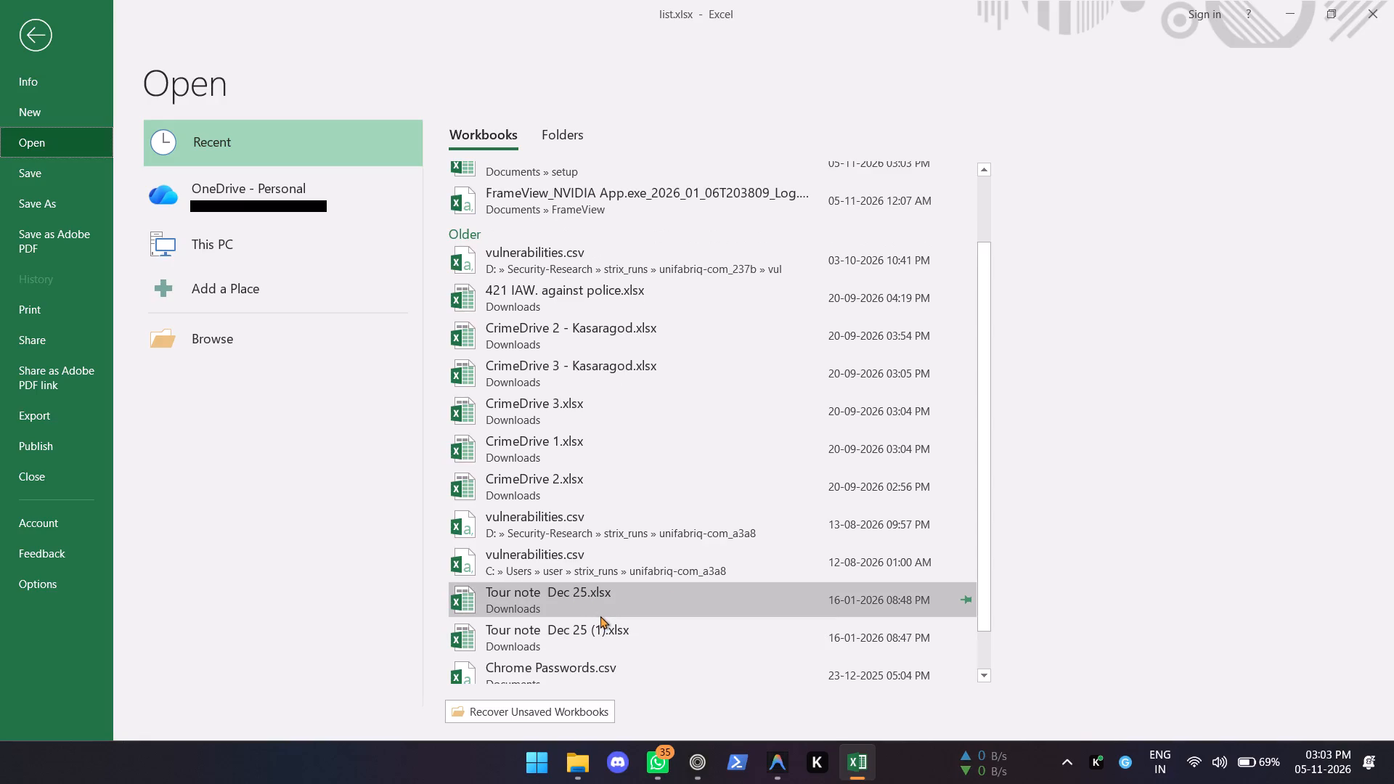
scroll(600, 616, up, 3)
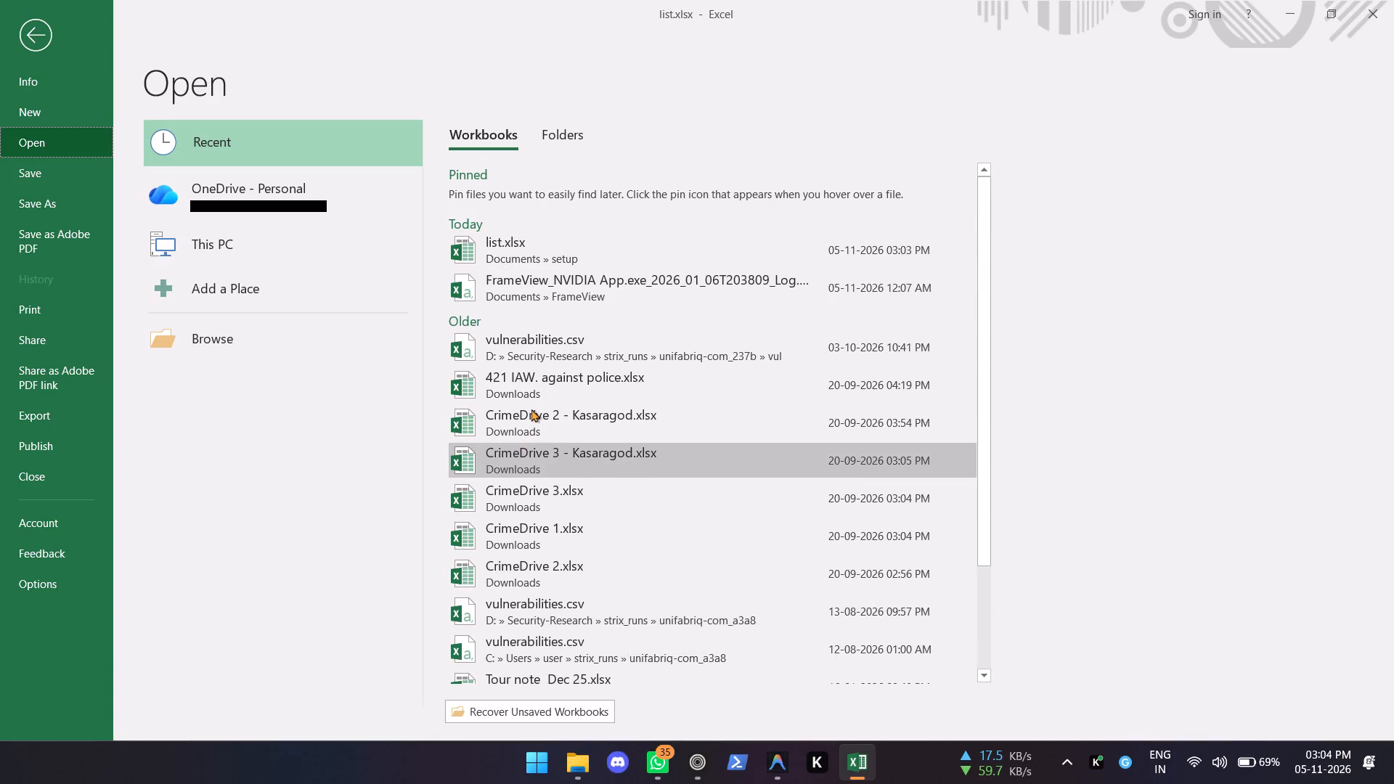
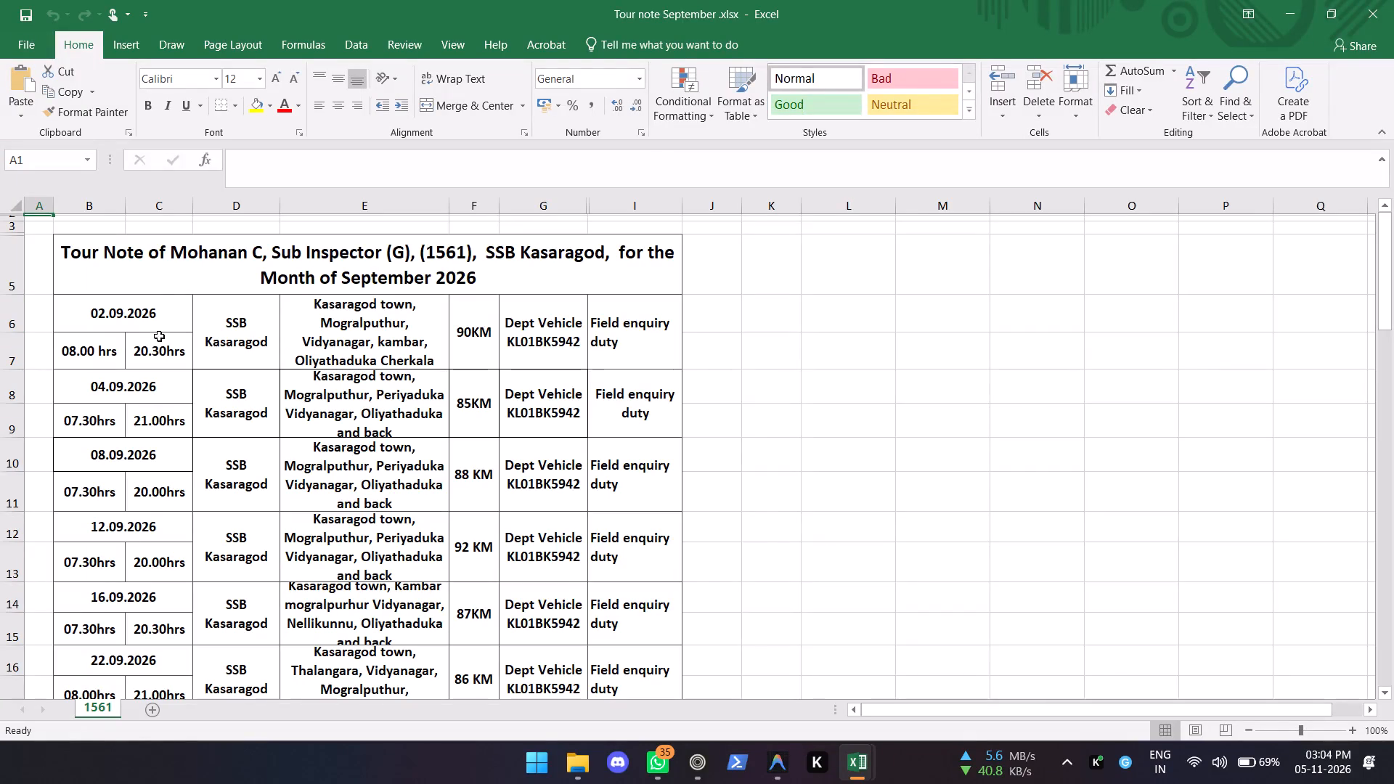
Close the Tour note September workbook.
click(1393, 0)
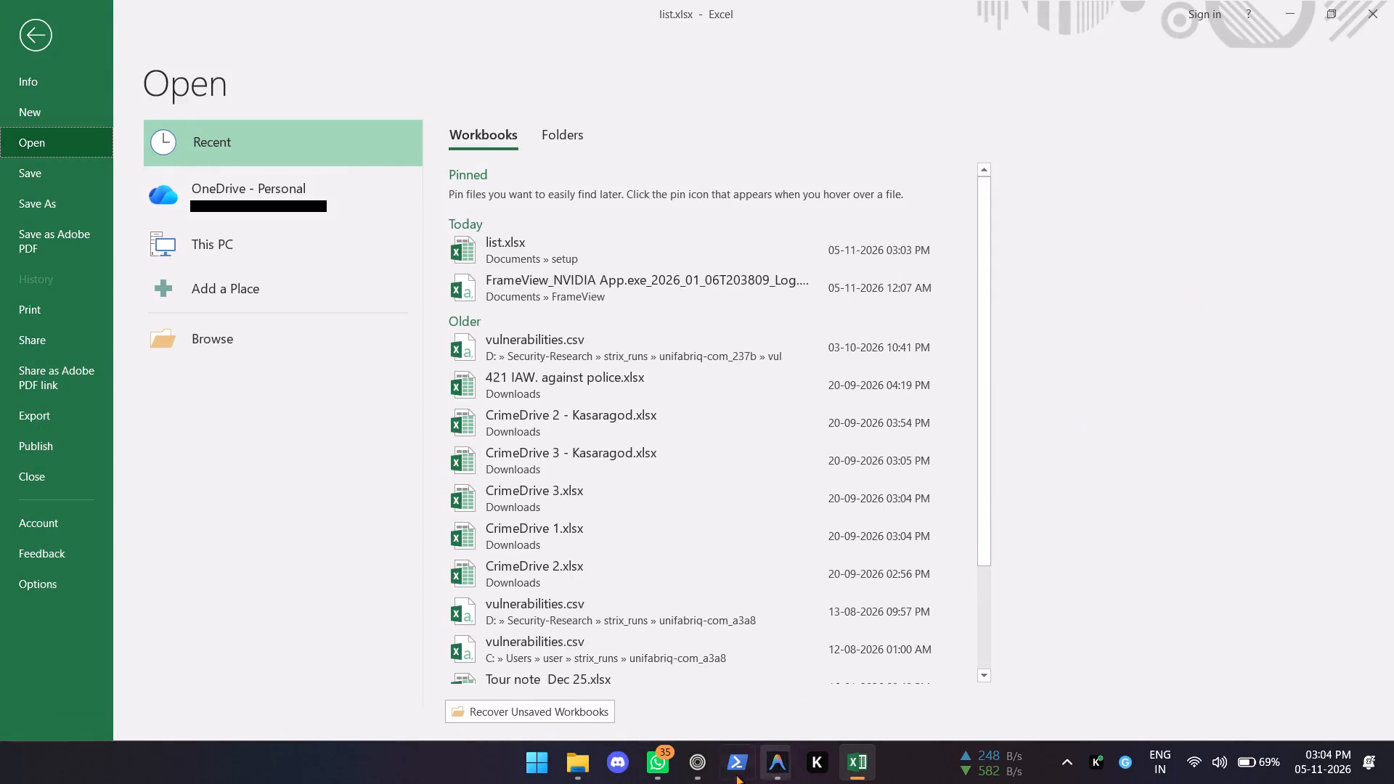
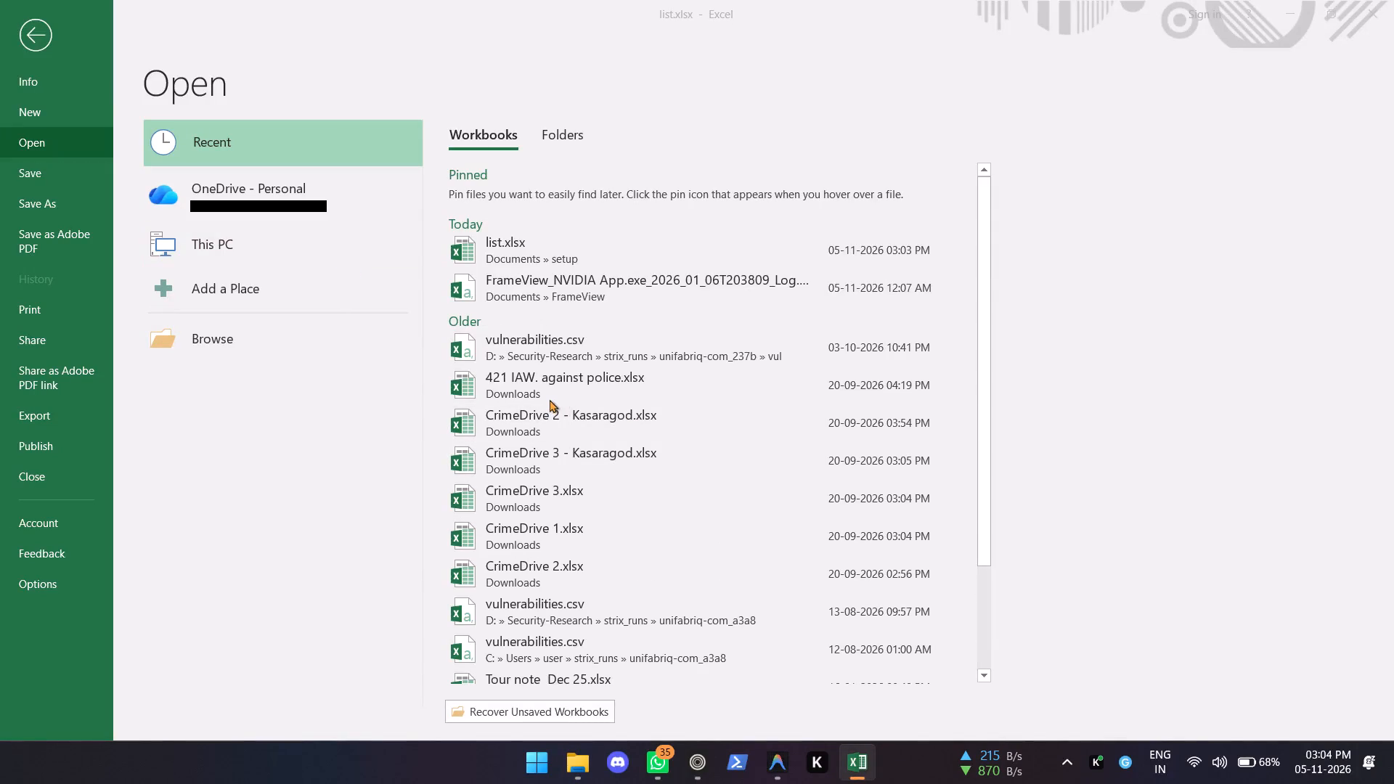
Enable editing in the Tour note September workbook opened in Protected View.
double_click(100, 261)
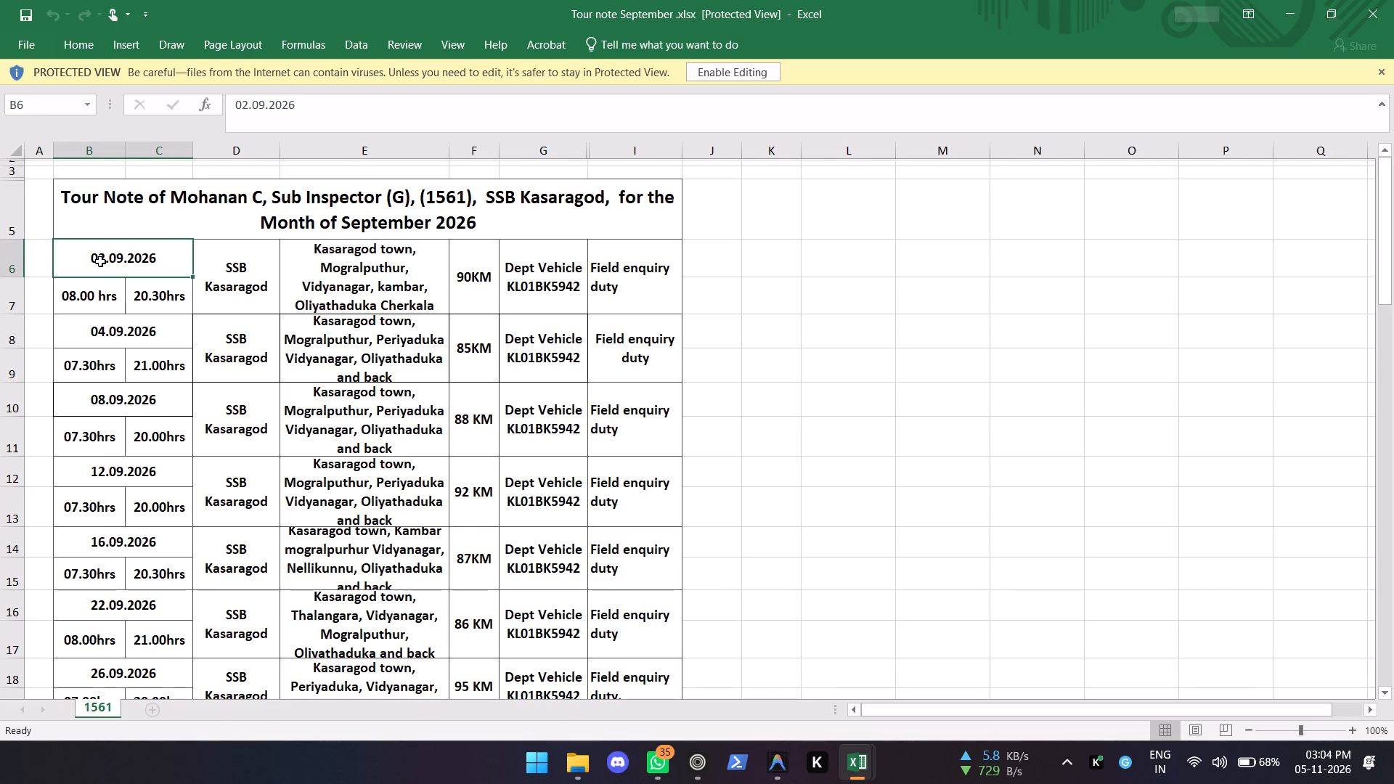
click(712, 73)
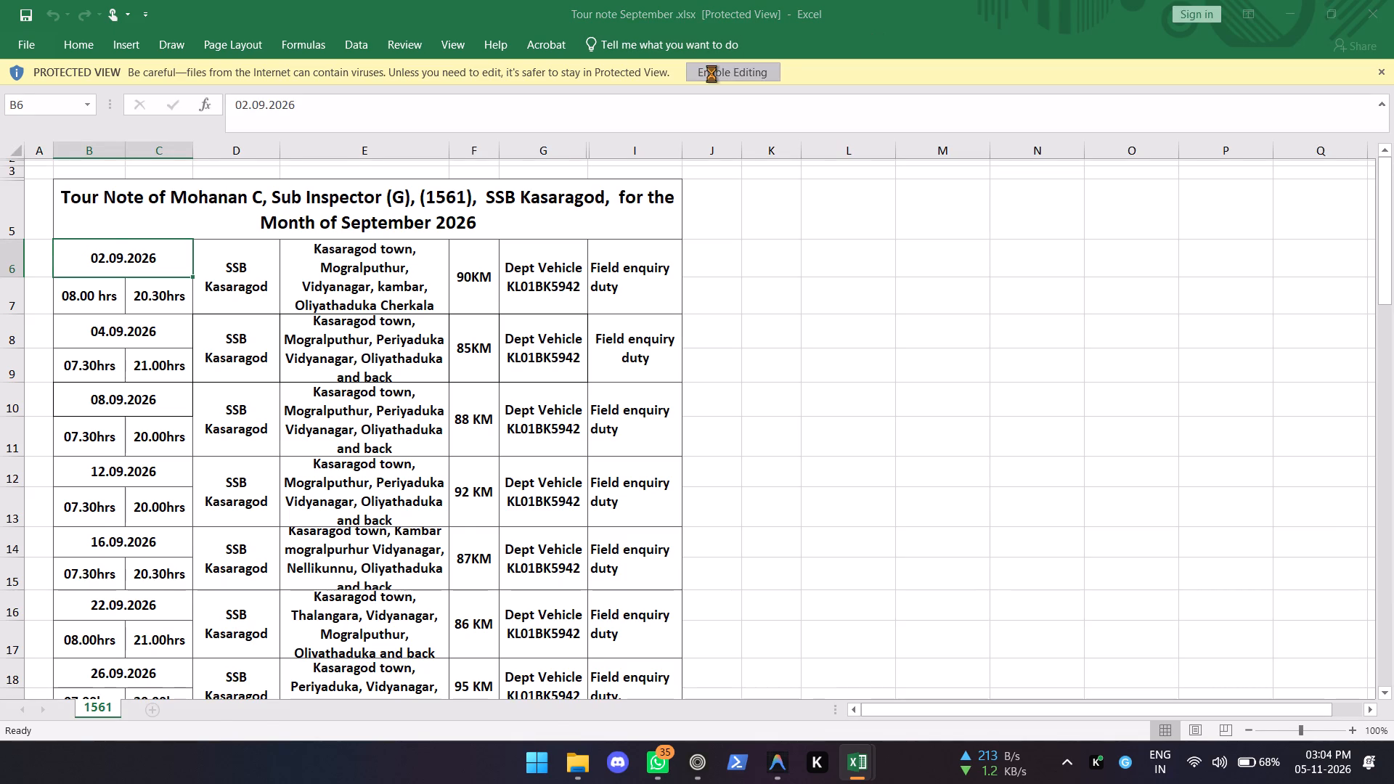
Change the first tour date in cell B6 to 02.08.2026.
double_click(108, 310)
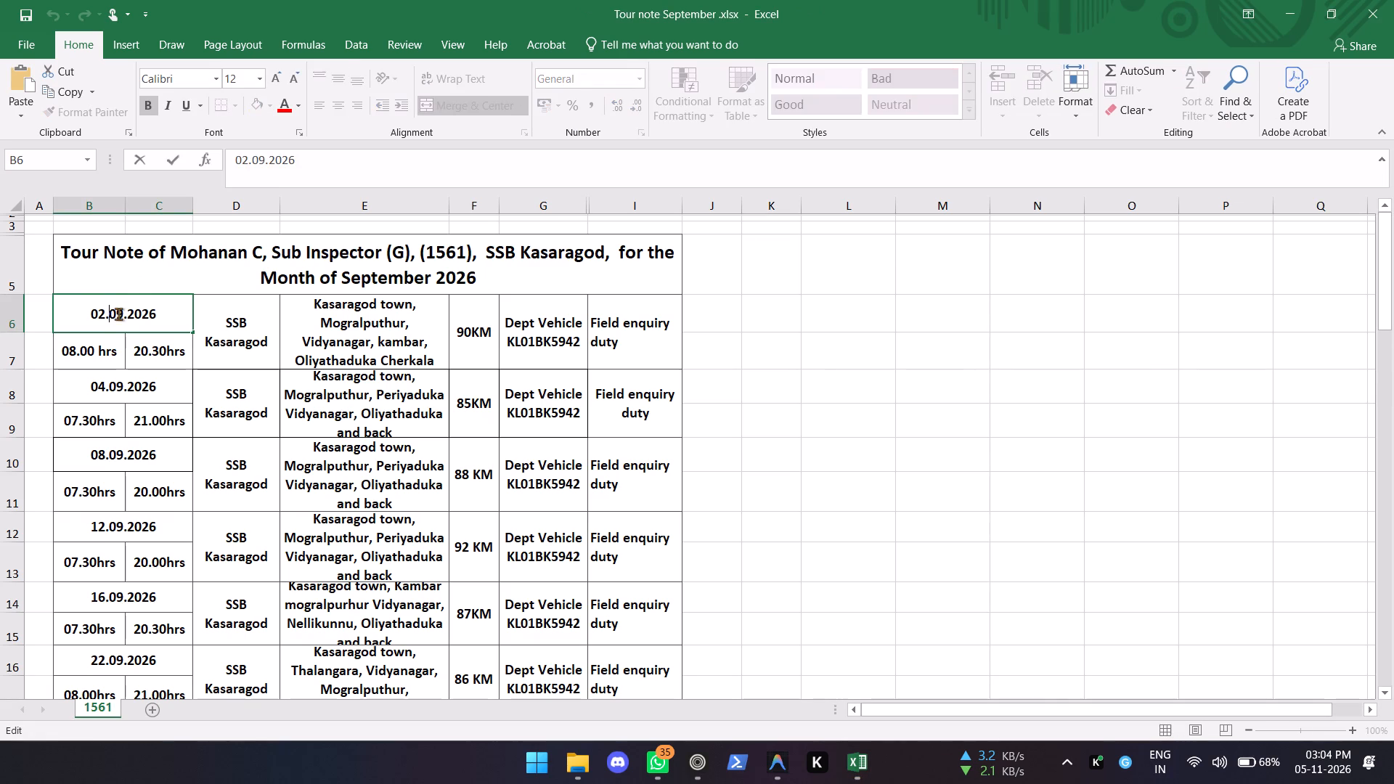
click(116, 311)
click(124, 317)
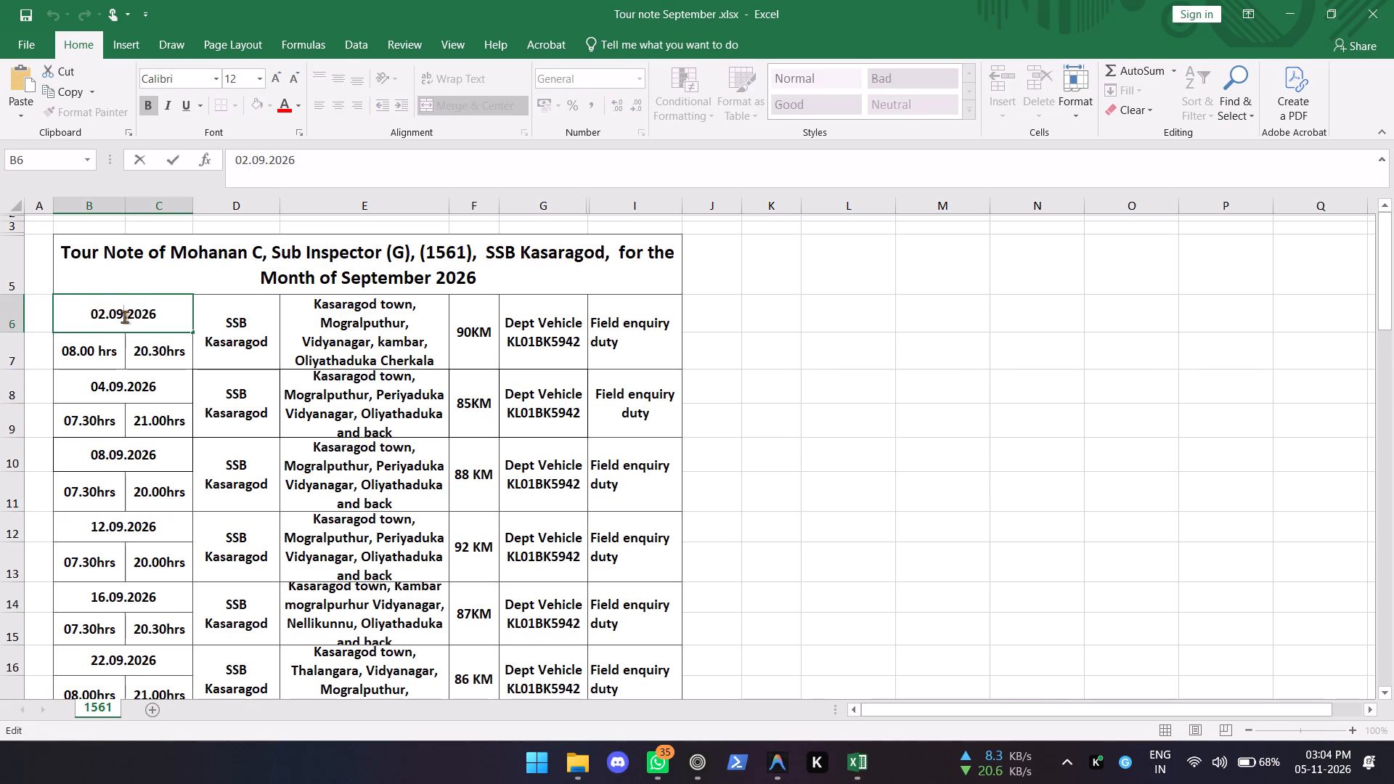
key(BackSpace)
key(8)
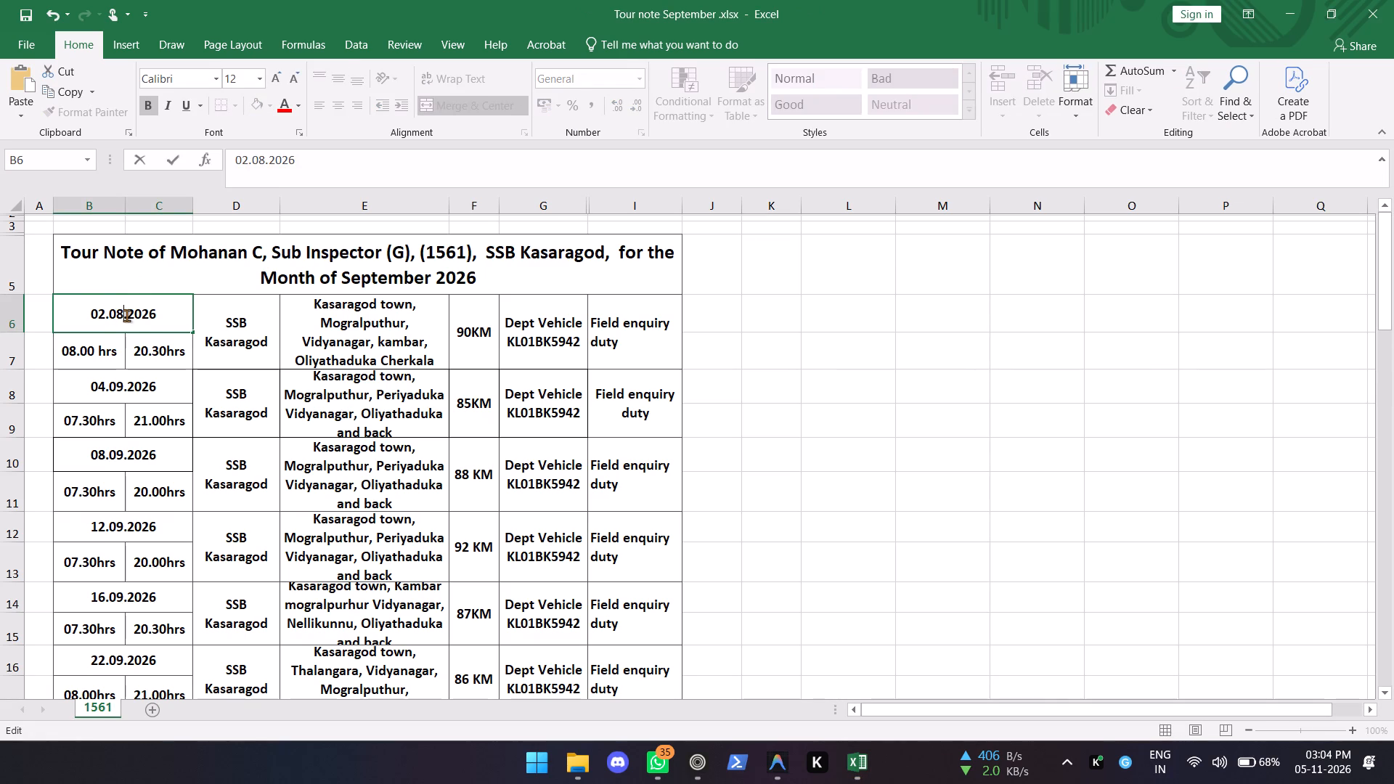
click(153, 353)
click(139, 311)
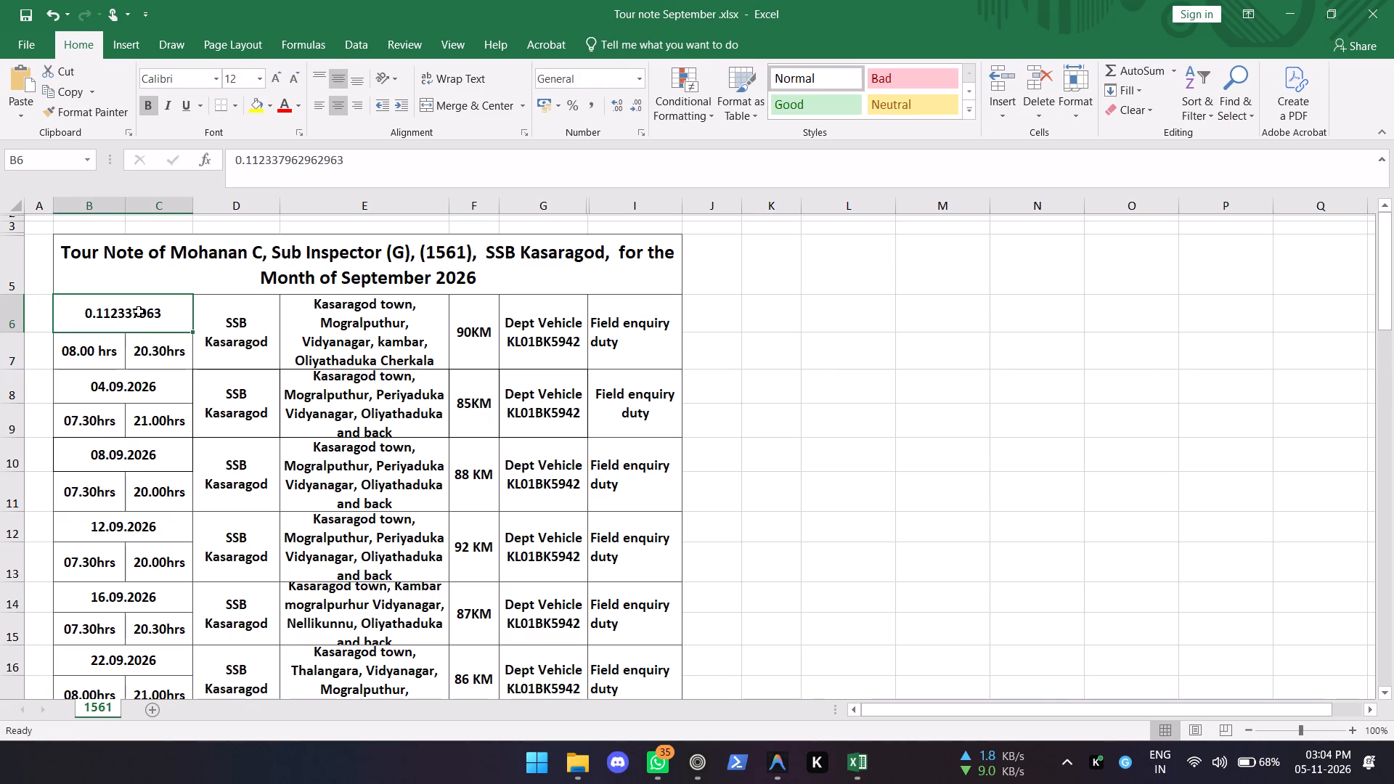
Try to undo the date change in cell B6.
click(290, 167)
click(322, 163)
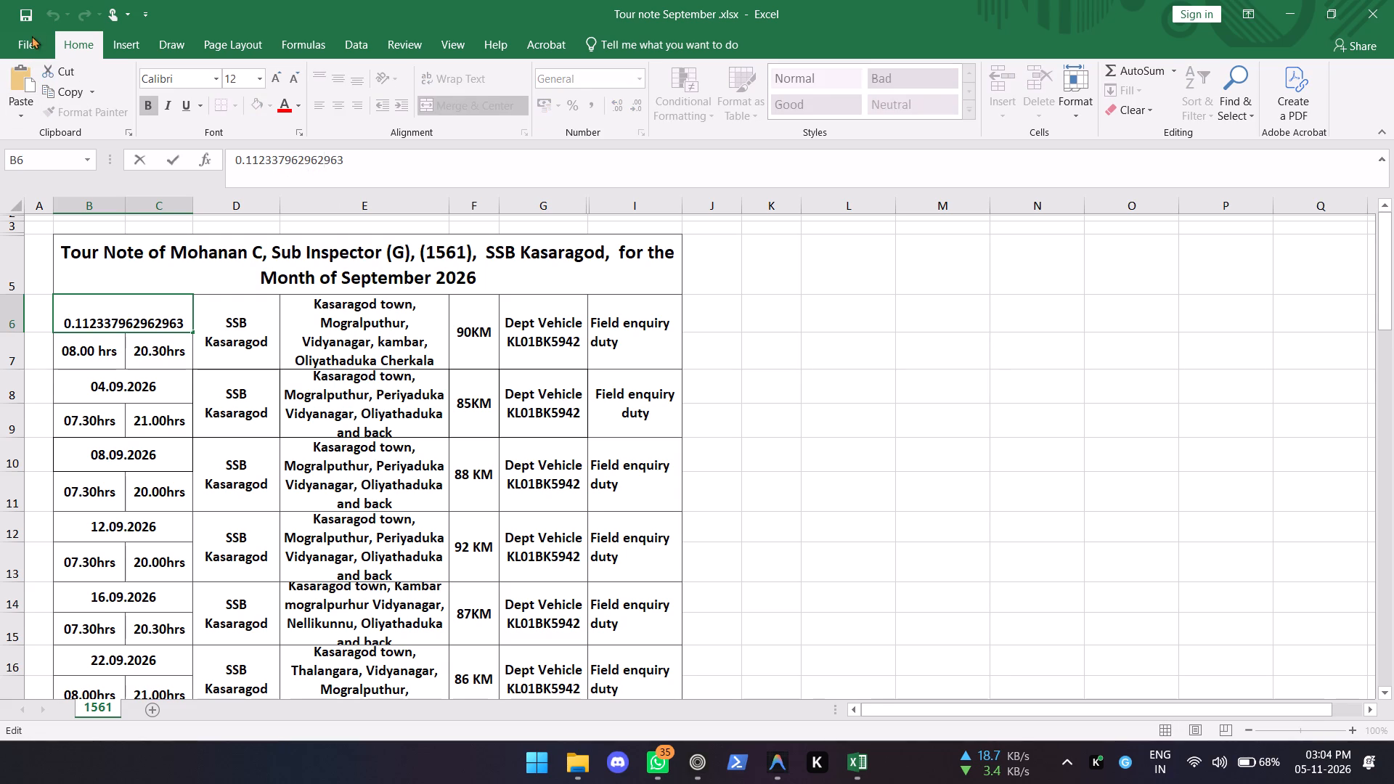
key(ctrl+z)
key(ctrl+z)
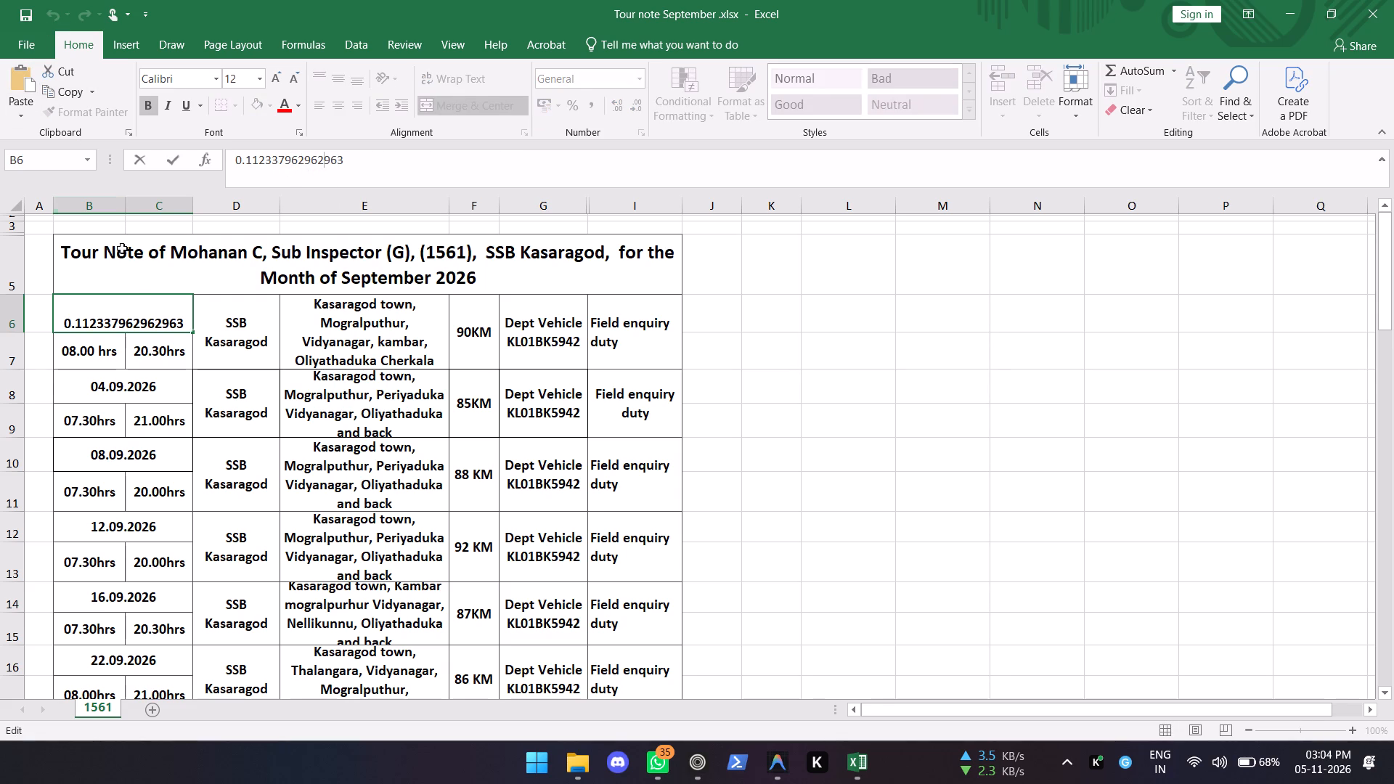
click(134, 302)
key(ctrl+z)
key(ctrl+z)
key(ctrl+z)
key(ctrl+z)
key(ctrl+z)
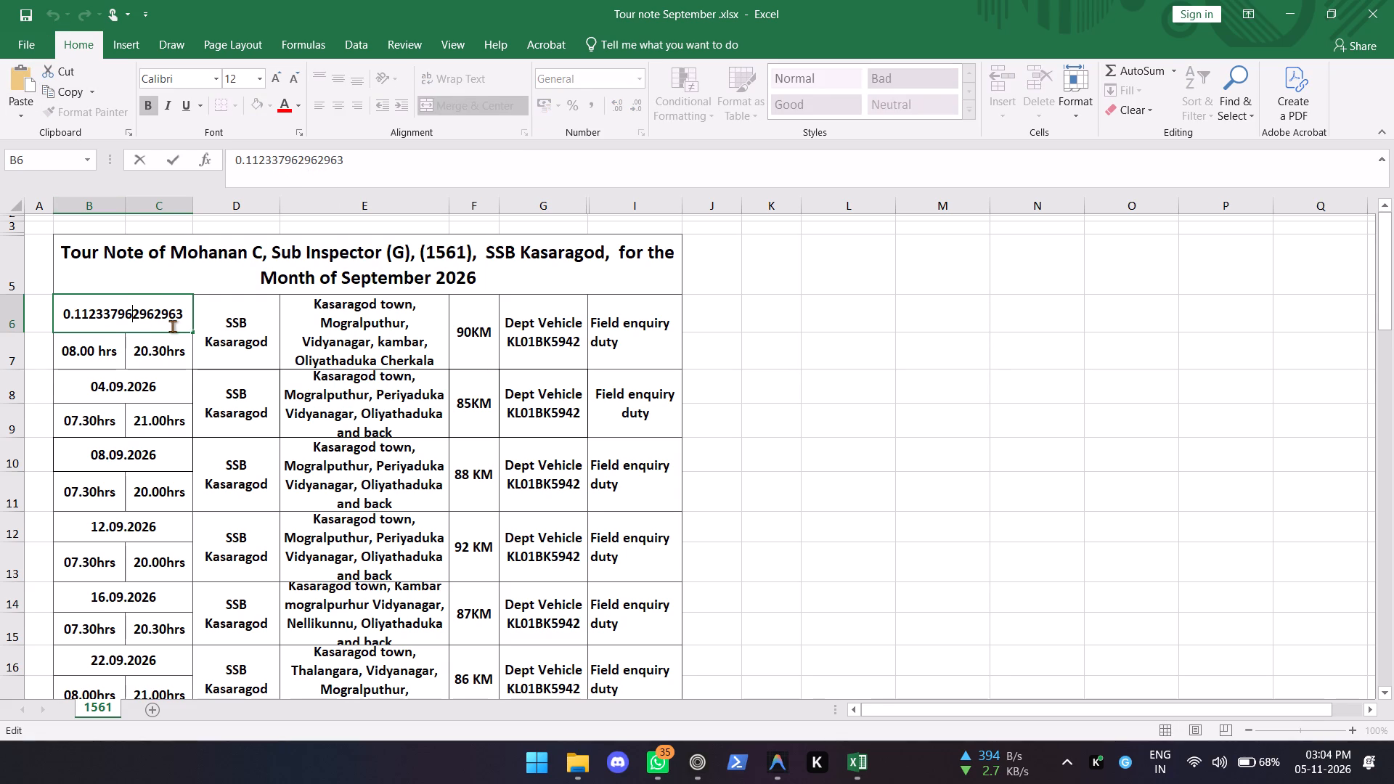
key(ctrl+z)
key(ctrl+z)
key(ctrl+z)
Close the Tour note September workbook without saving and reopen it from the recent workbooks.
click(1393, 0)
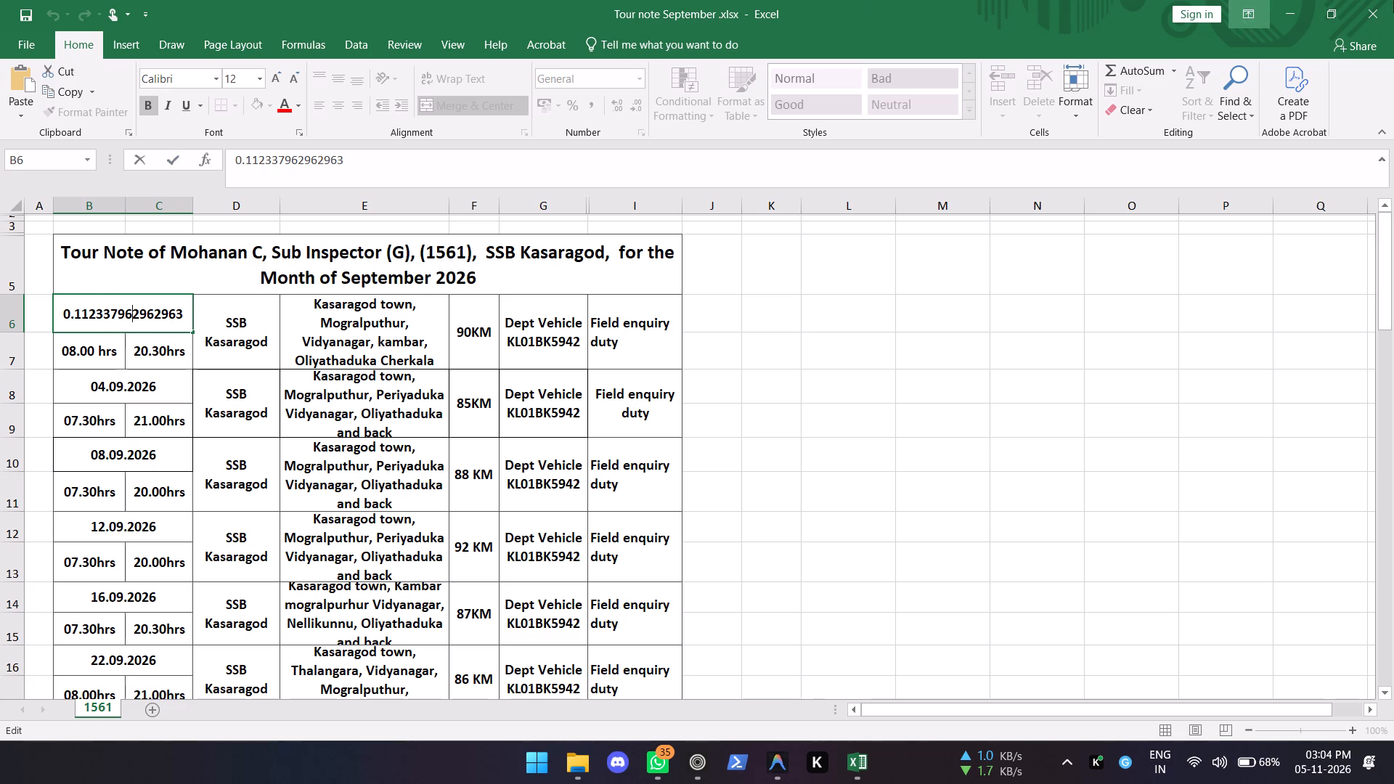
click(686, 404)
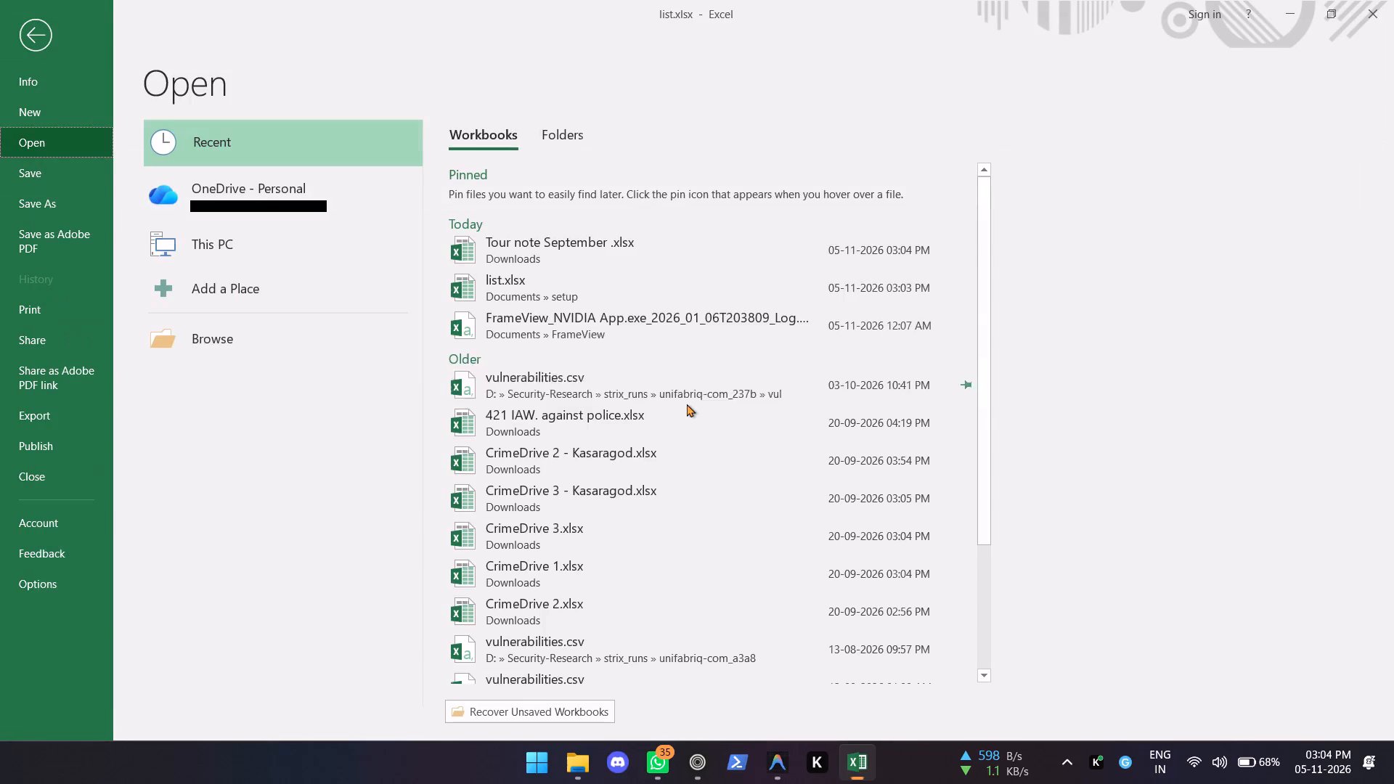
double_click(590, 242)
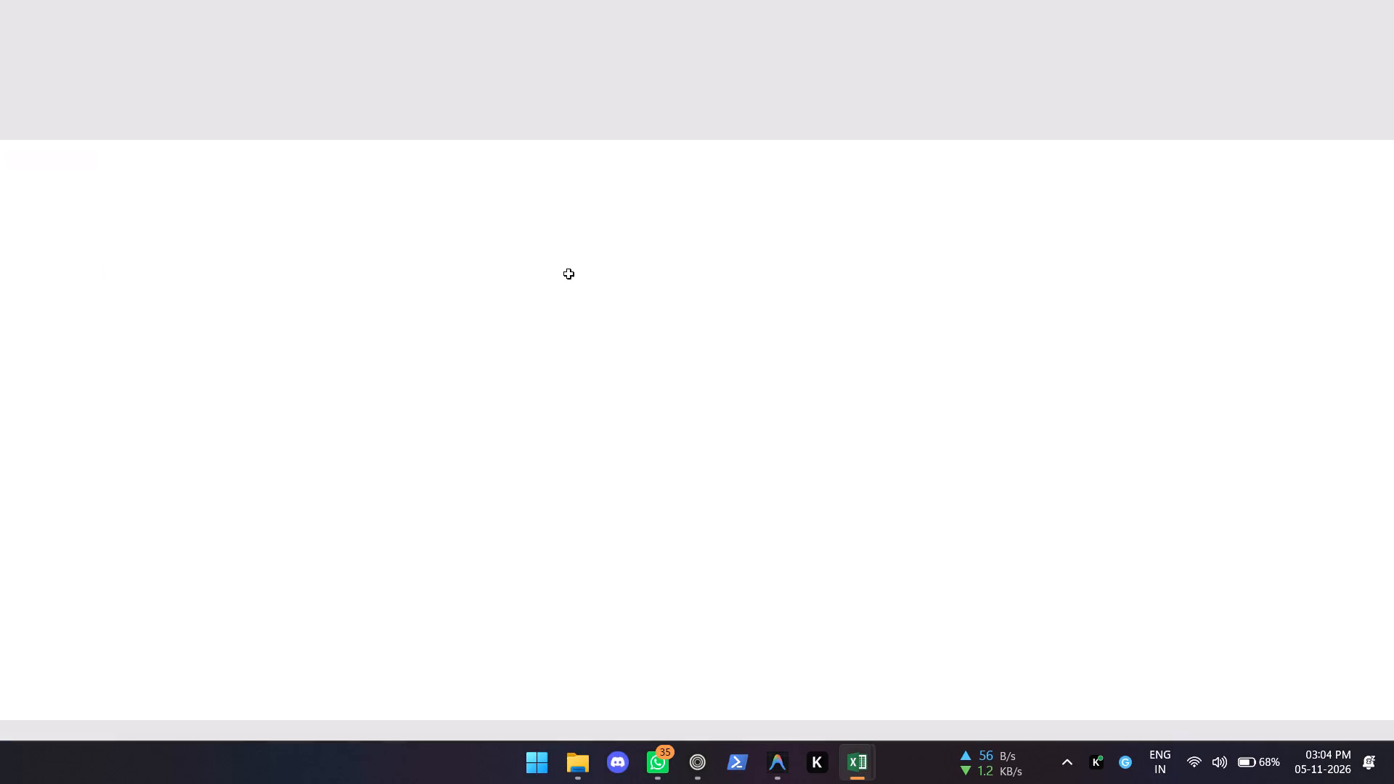
Capture a screenshot of the area around cell B6 showing the original first tour date.
click(120, 322)
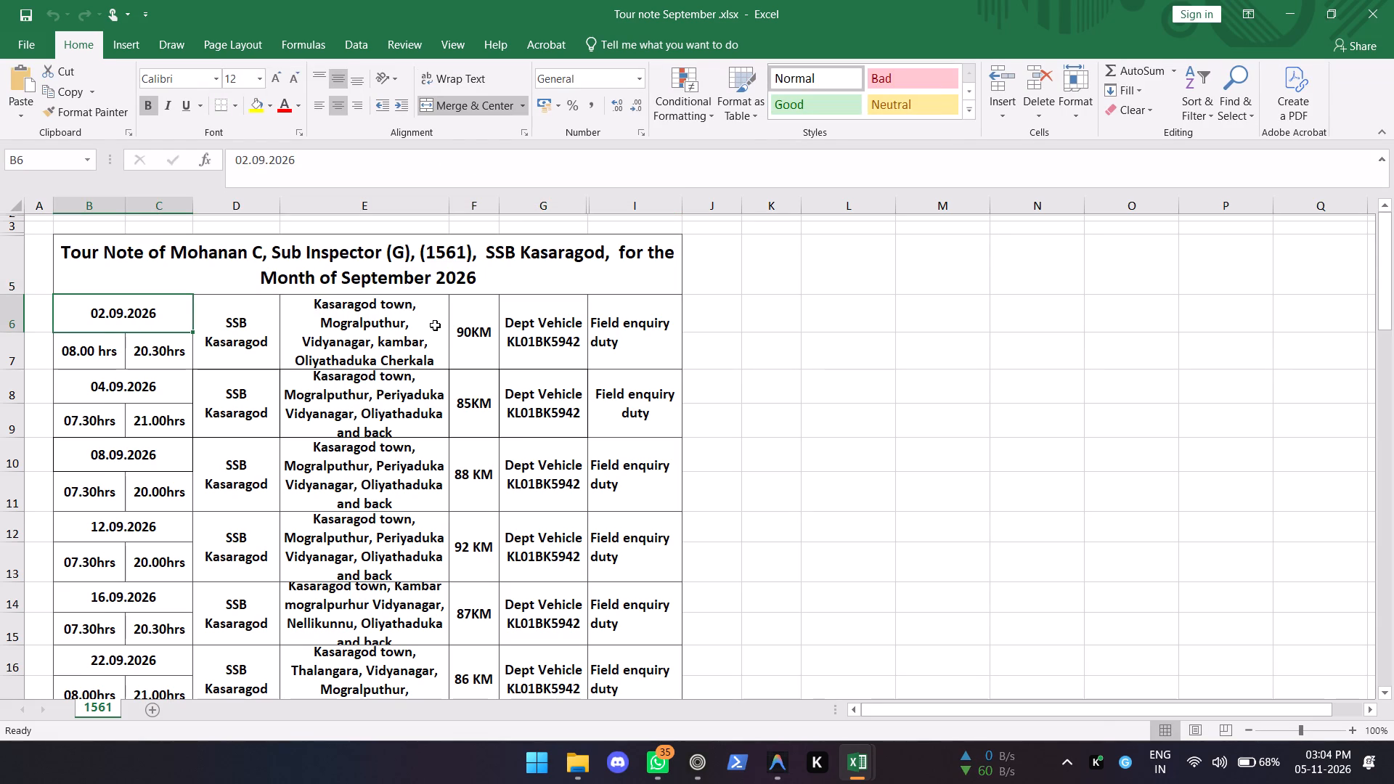
key(Print)
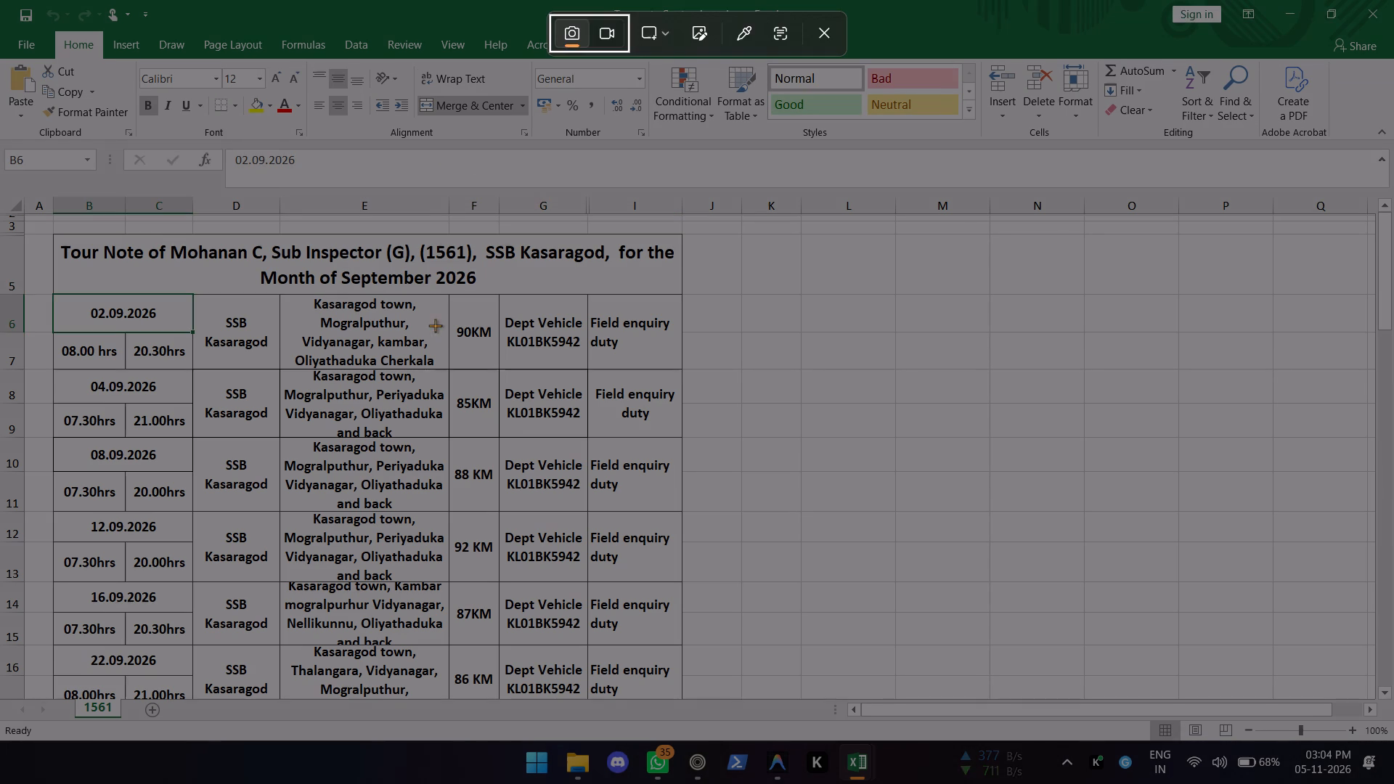
drag(33, 238, 259, 397)
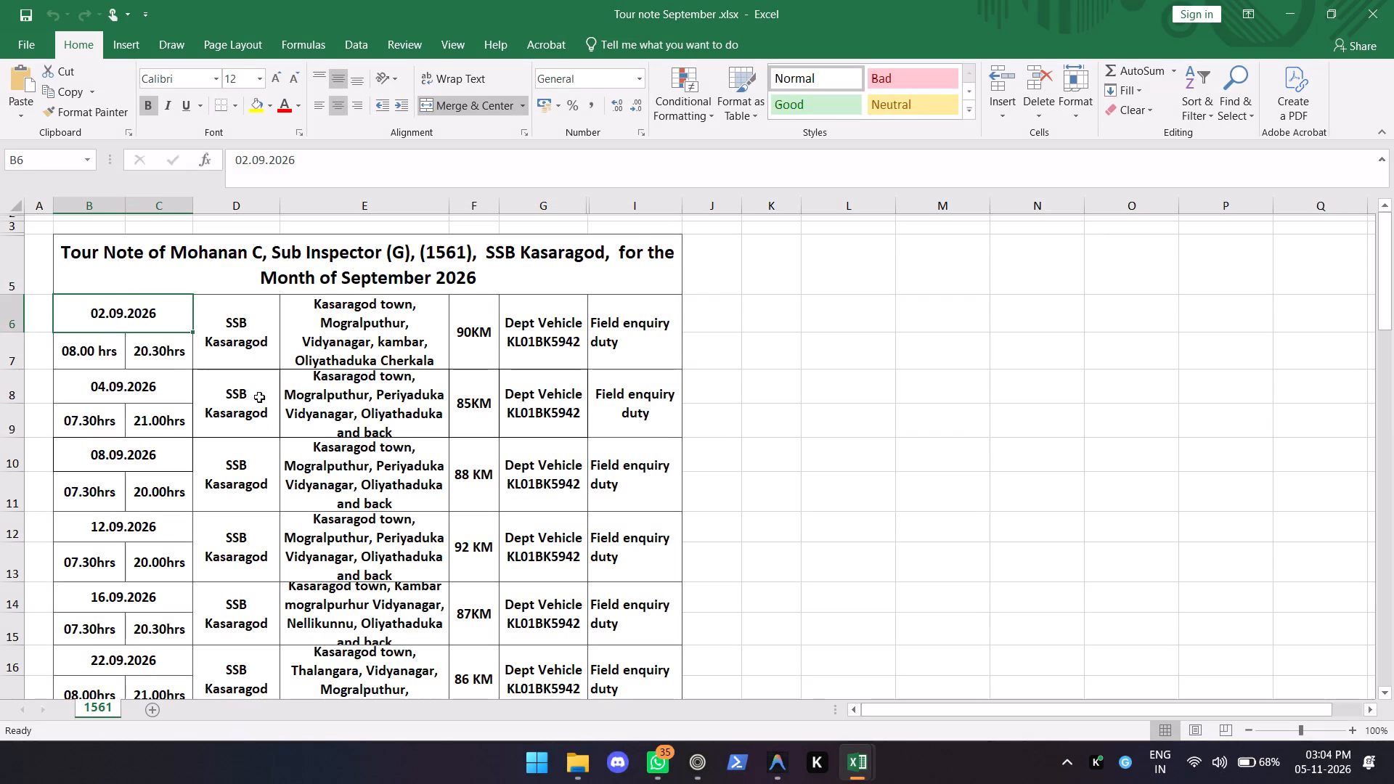
Retype the month digit of the first tour date in cell B6 so the entry reads 02.09.2026.
click(153, 313)
double_click(121, 319)
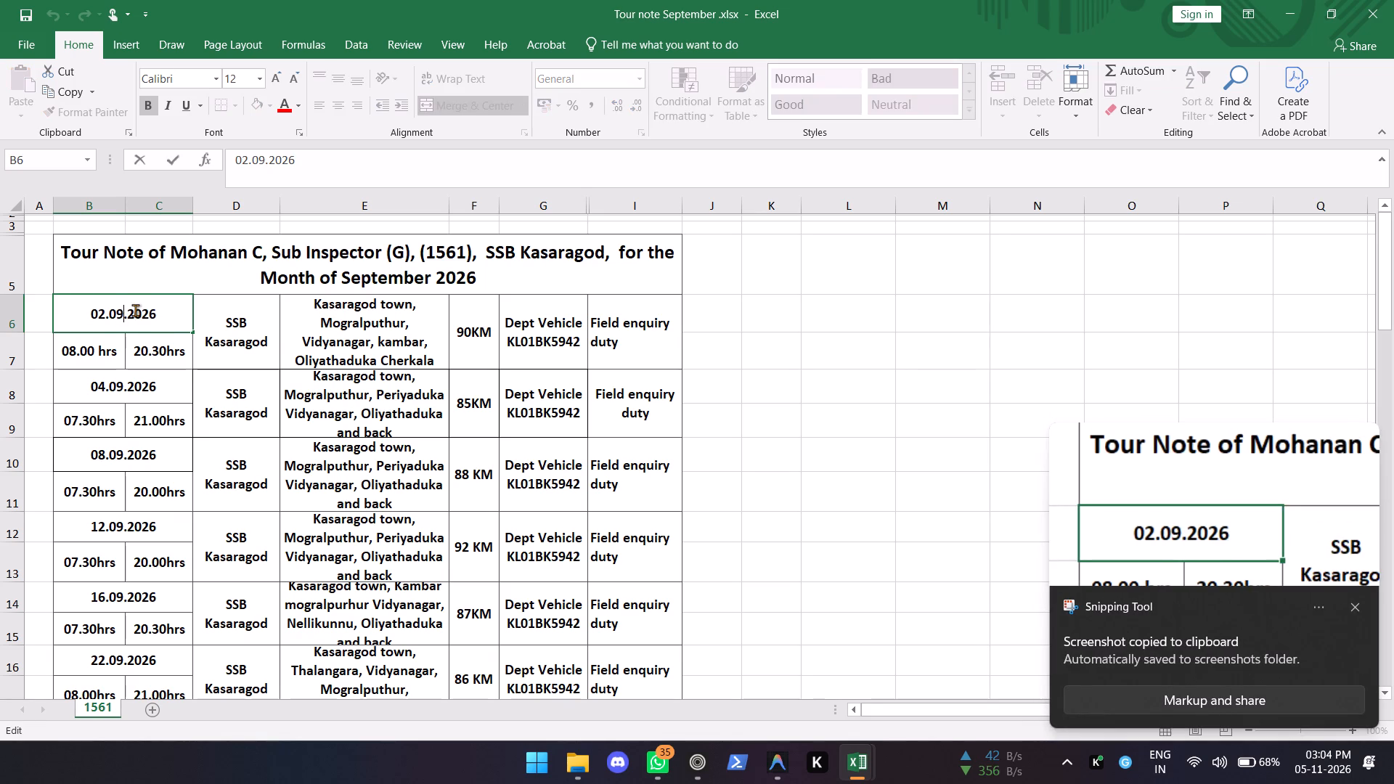
key(BackSpace)
key(9)
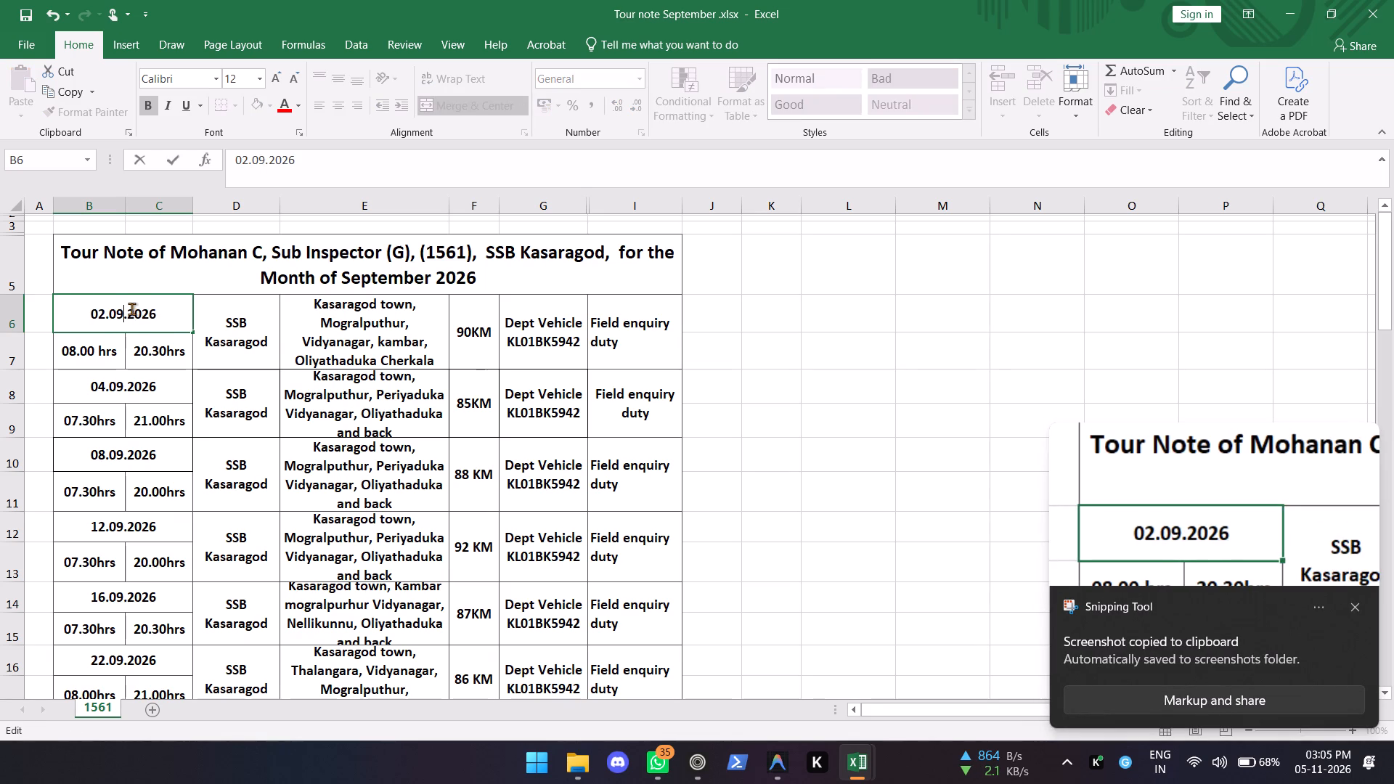
key(Return)
click(116, 312)
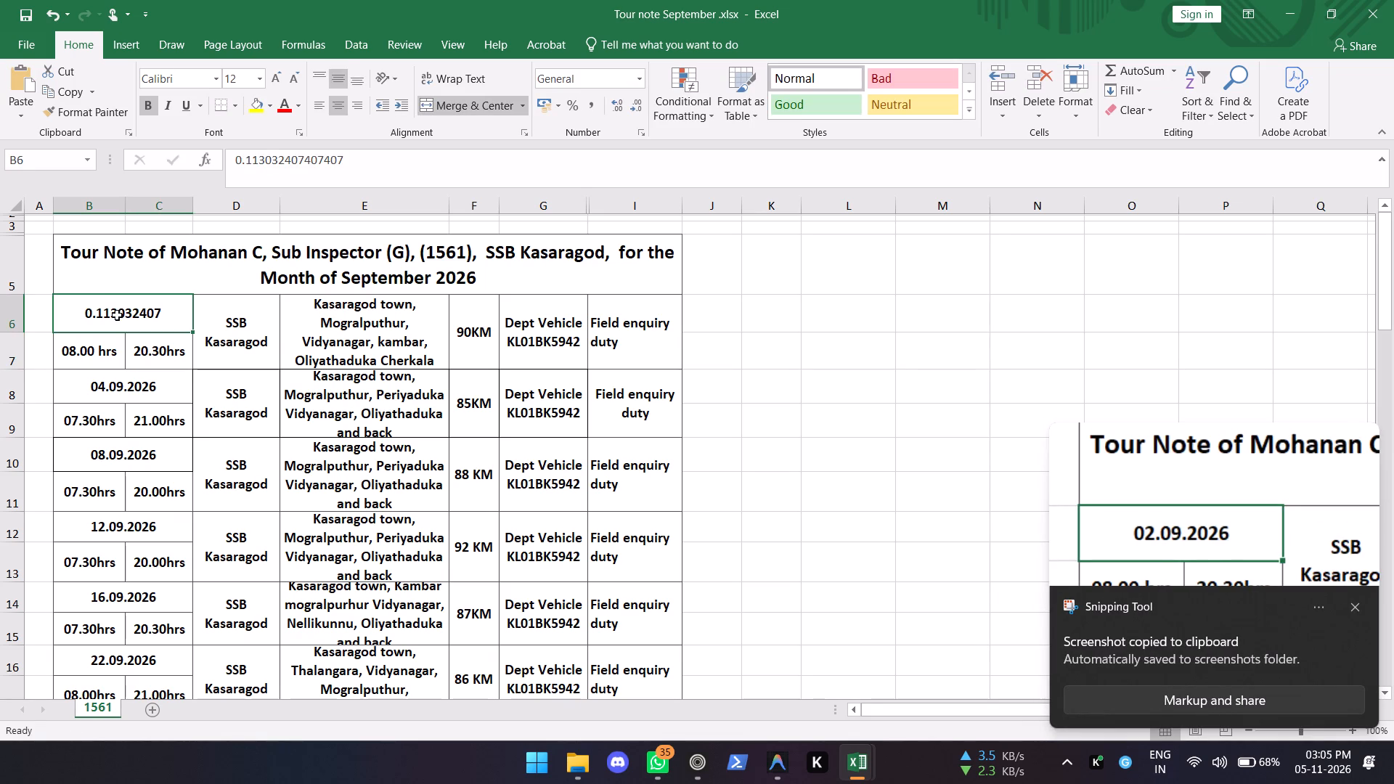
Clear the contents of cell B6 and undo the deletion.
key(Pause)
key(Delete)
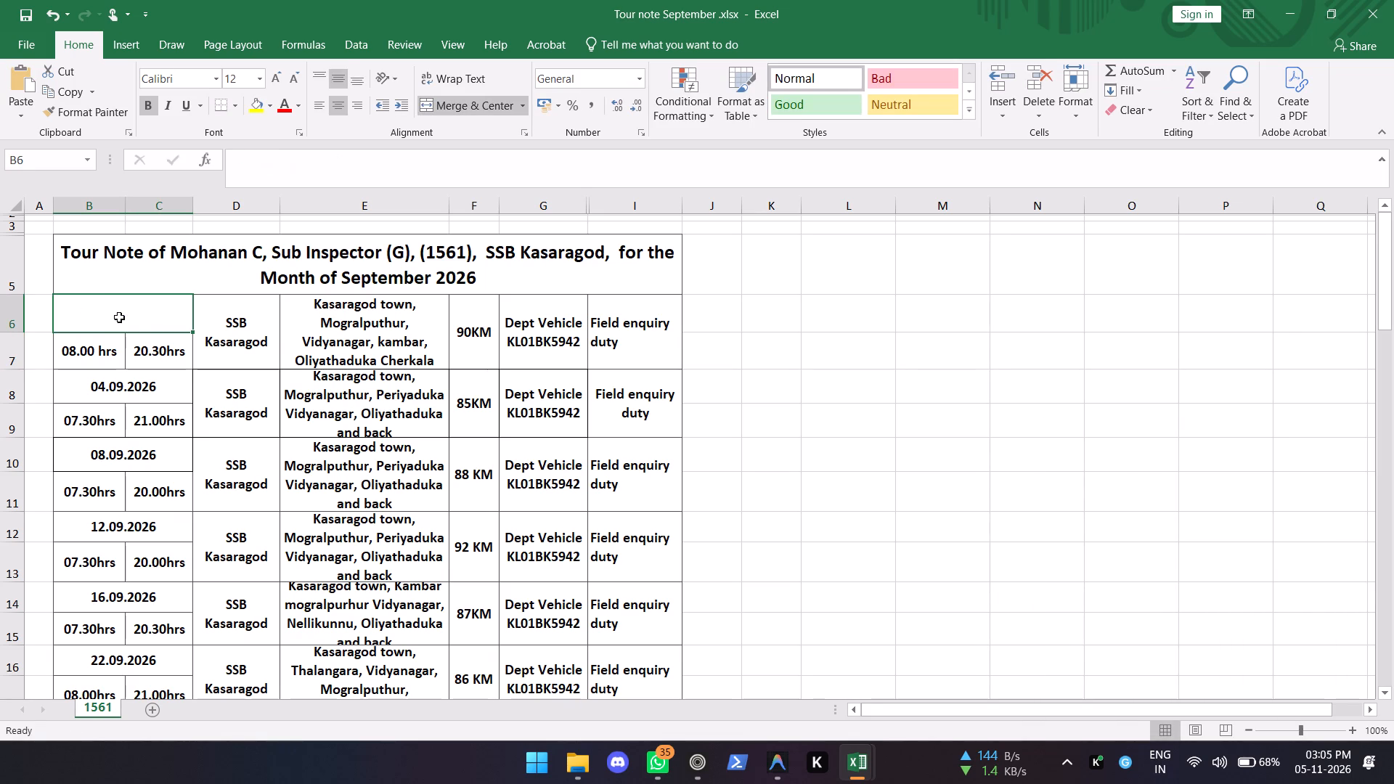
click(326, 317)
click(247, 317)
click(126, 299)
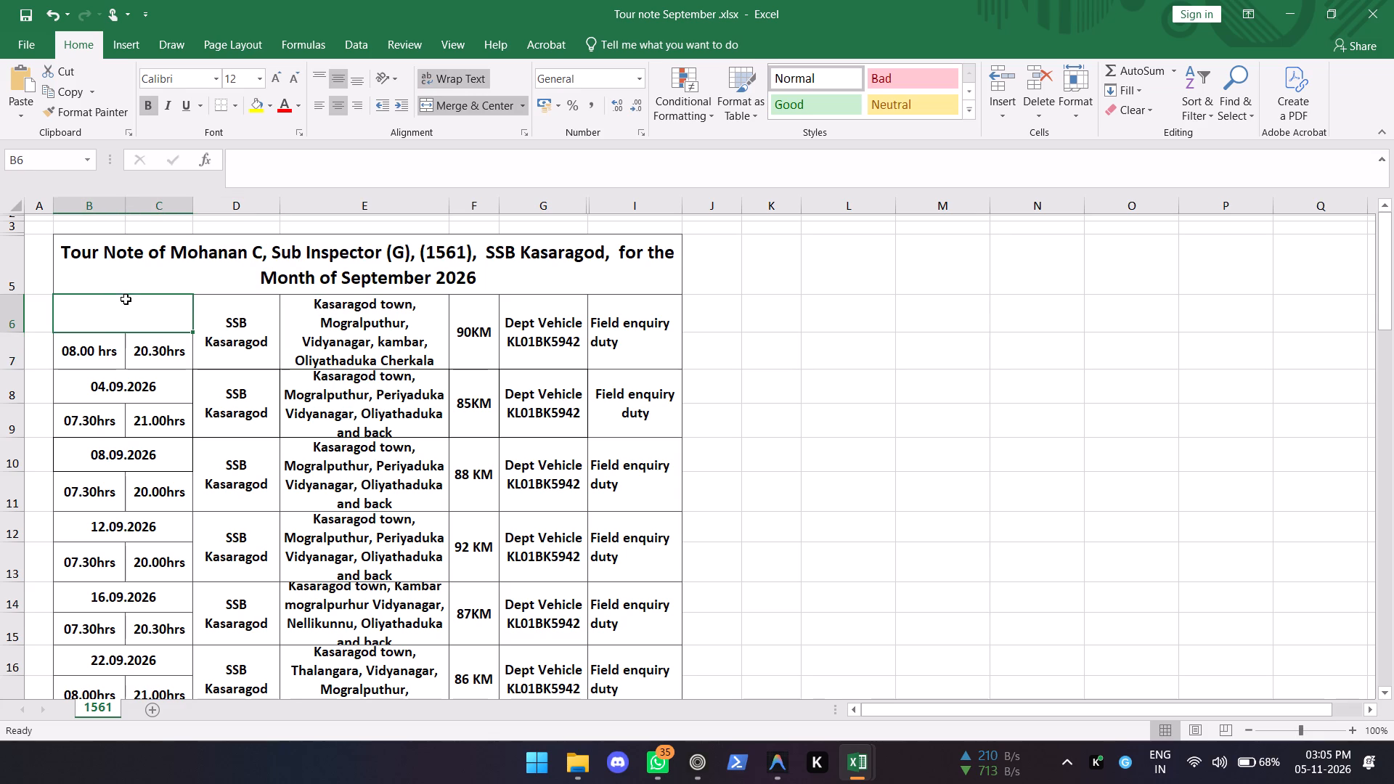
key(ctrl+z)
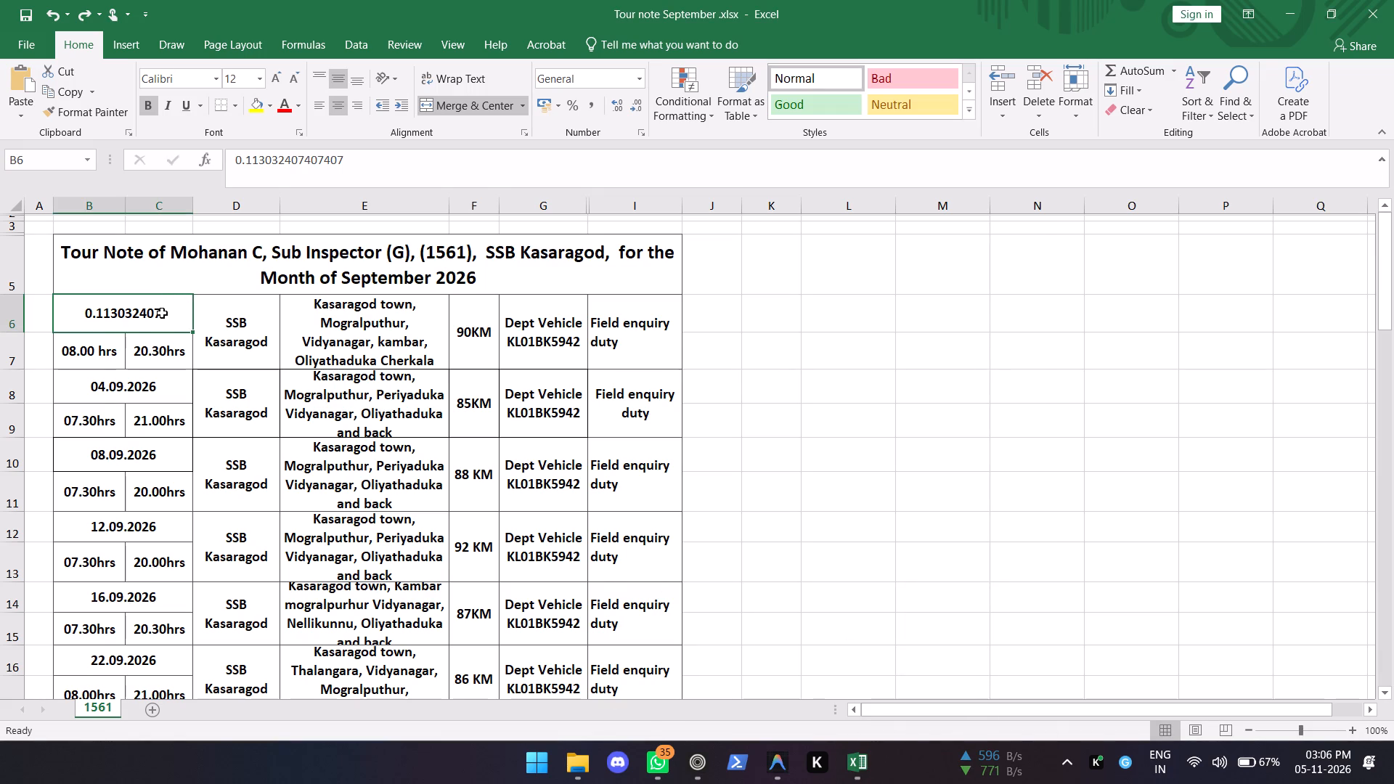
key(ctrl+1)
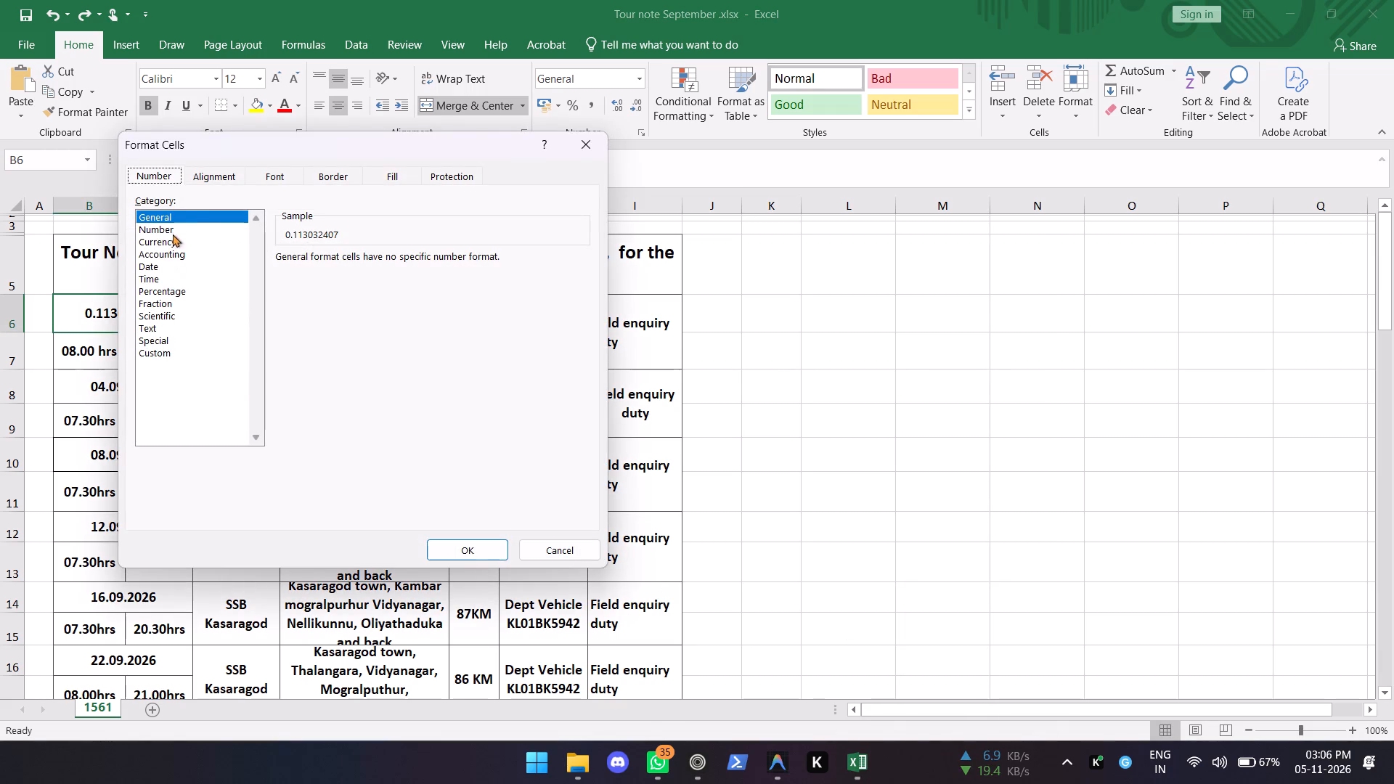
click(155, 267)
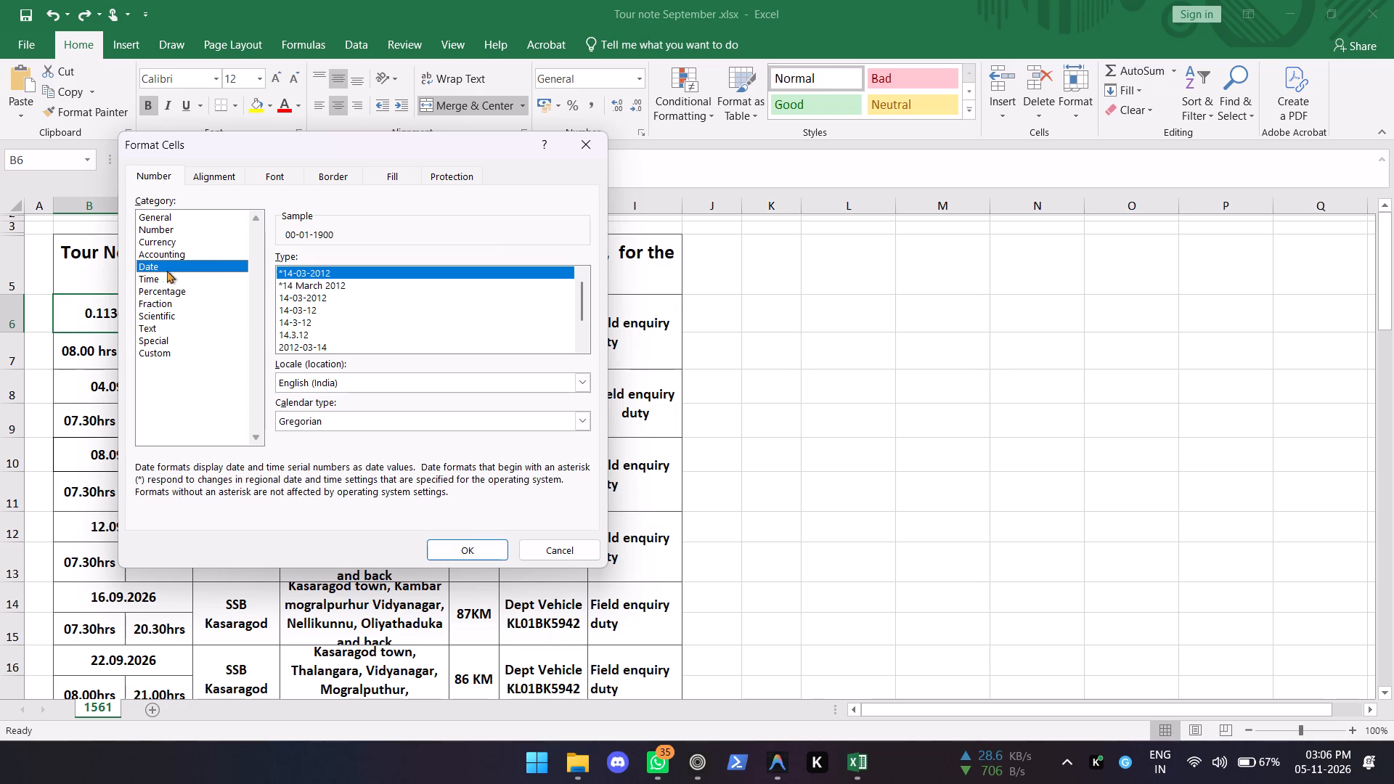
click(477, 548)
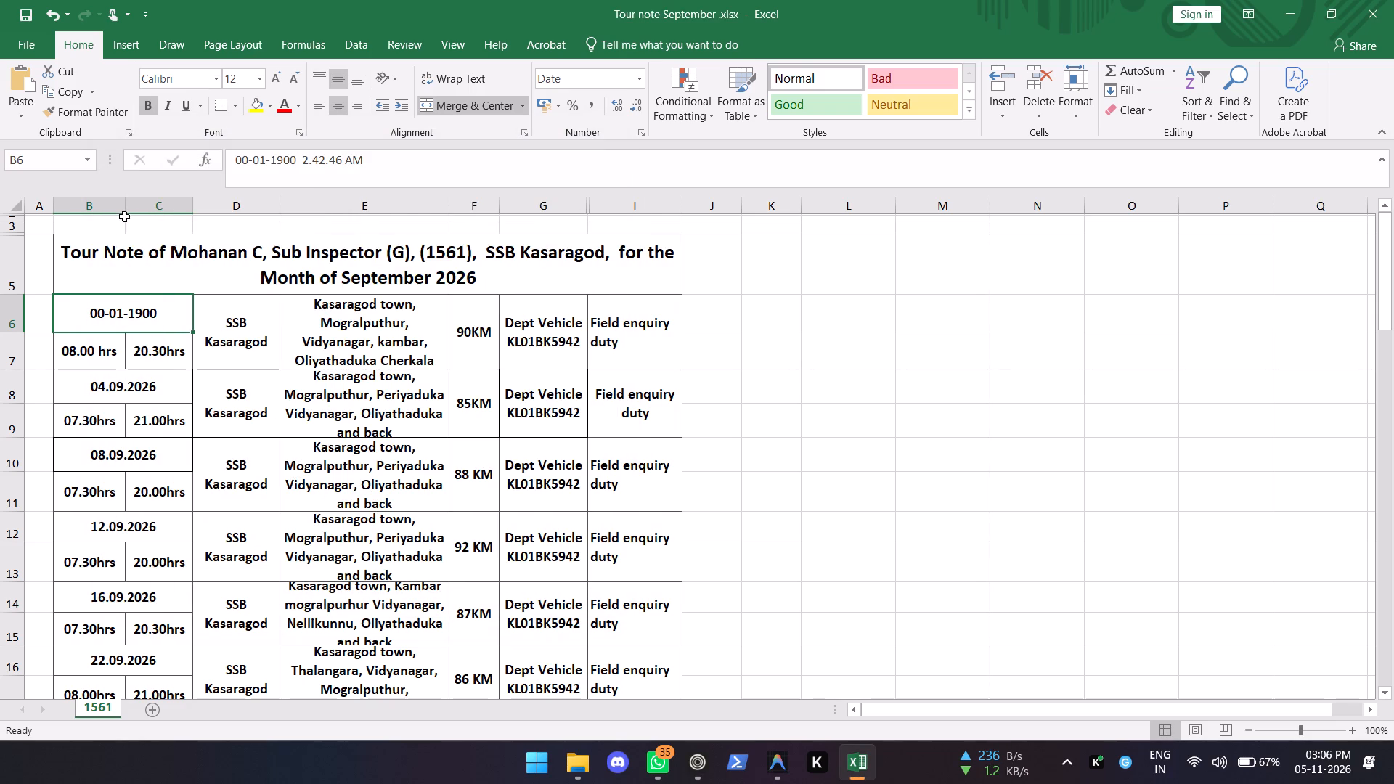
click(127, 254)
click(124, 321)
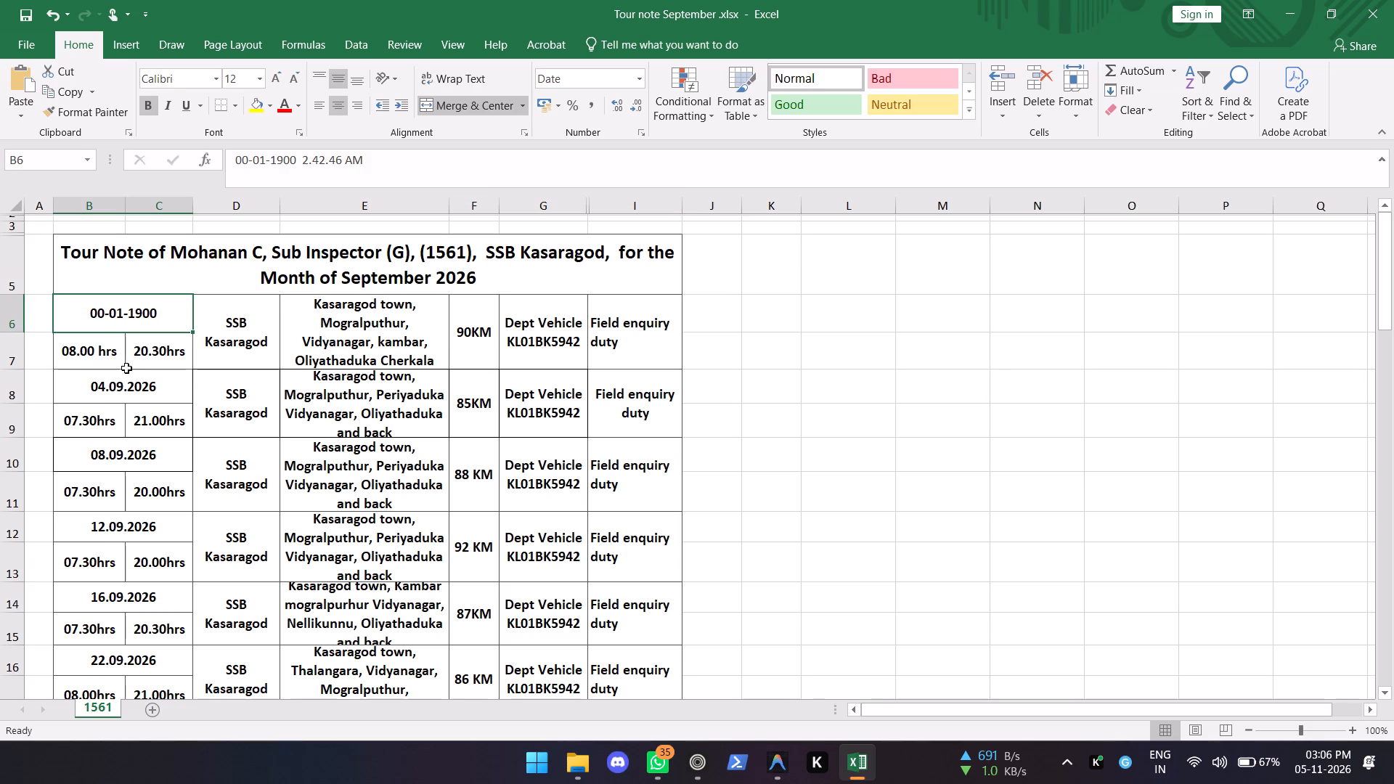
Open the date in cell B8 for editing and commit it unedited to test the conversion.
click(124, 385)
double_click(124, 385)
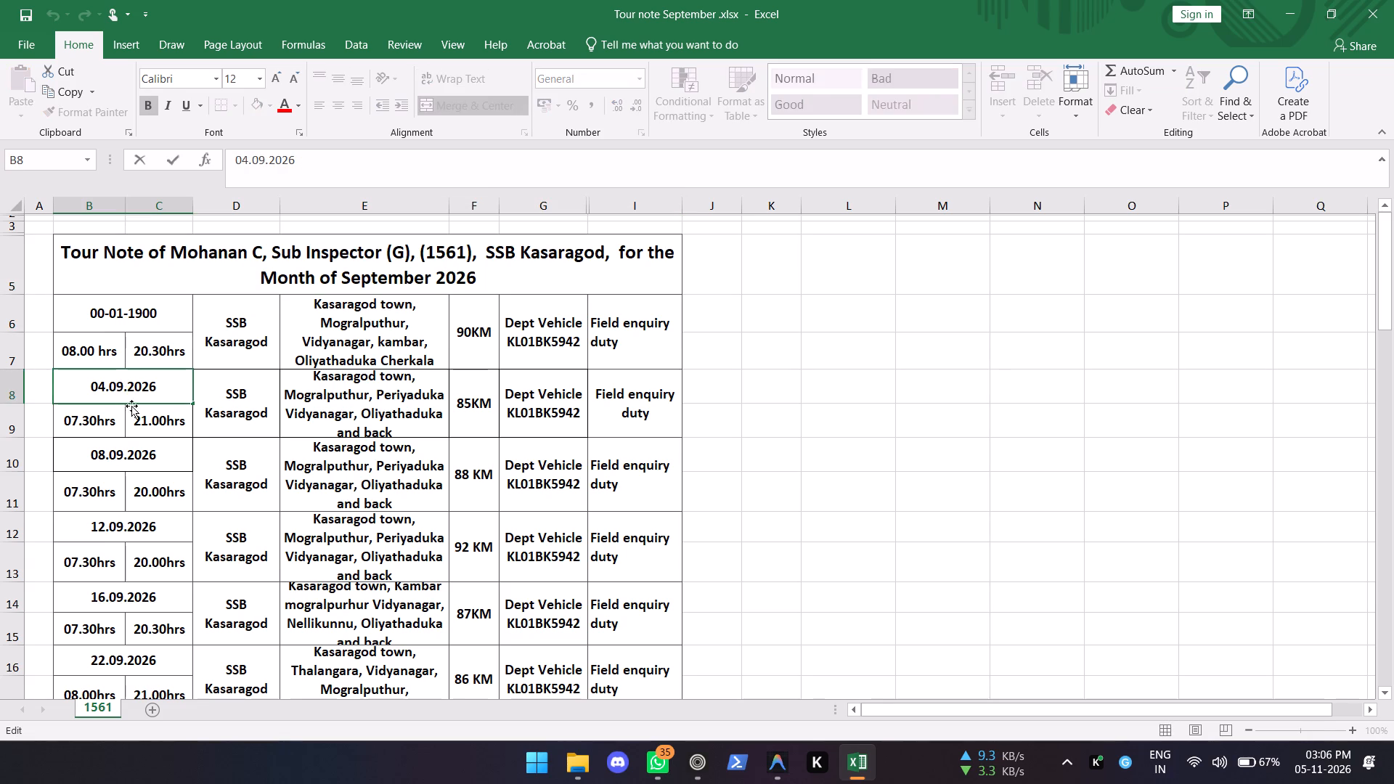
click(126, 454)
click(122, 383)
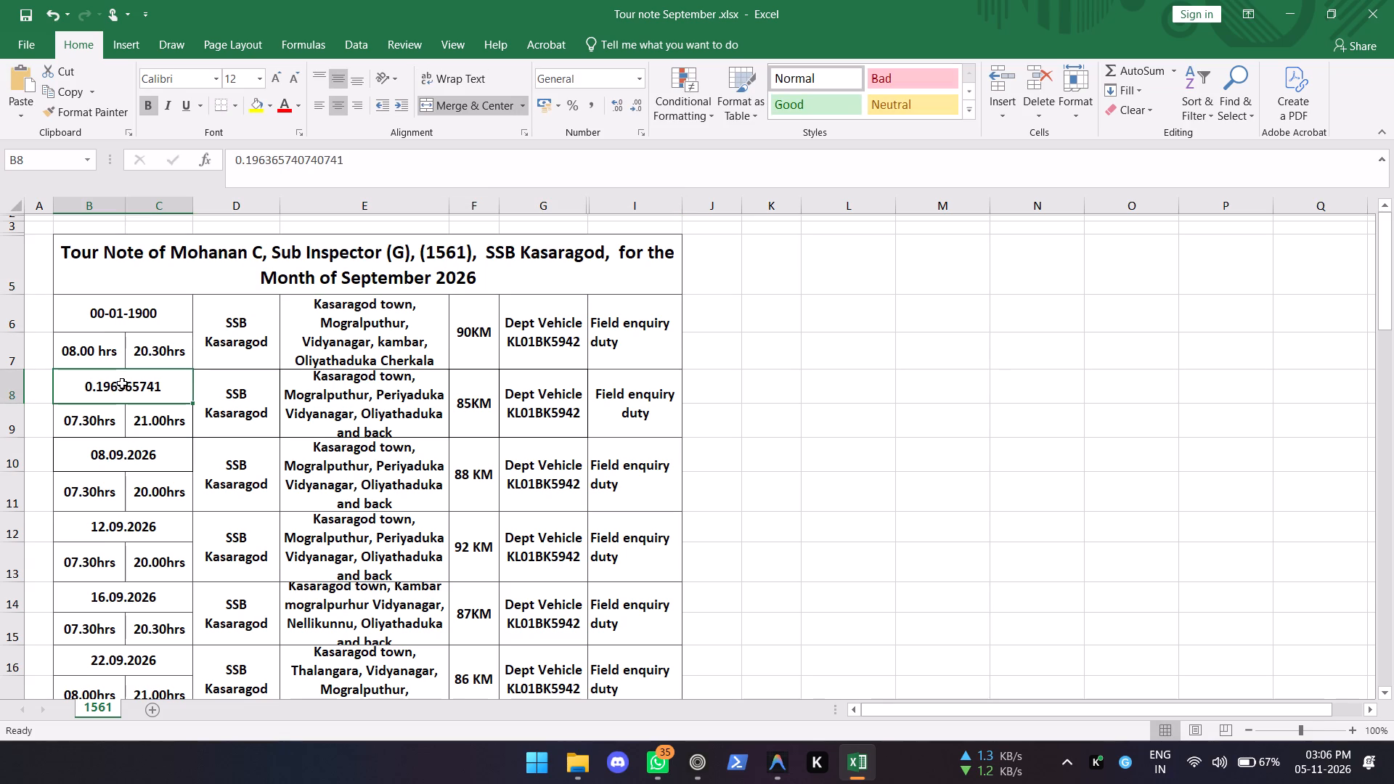
Undo the last three changes: cell B8's re-entry, cell B6's Date format and cell B6's earlier re-entry.
right_click(122, 383)
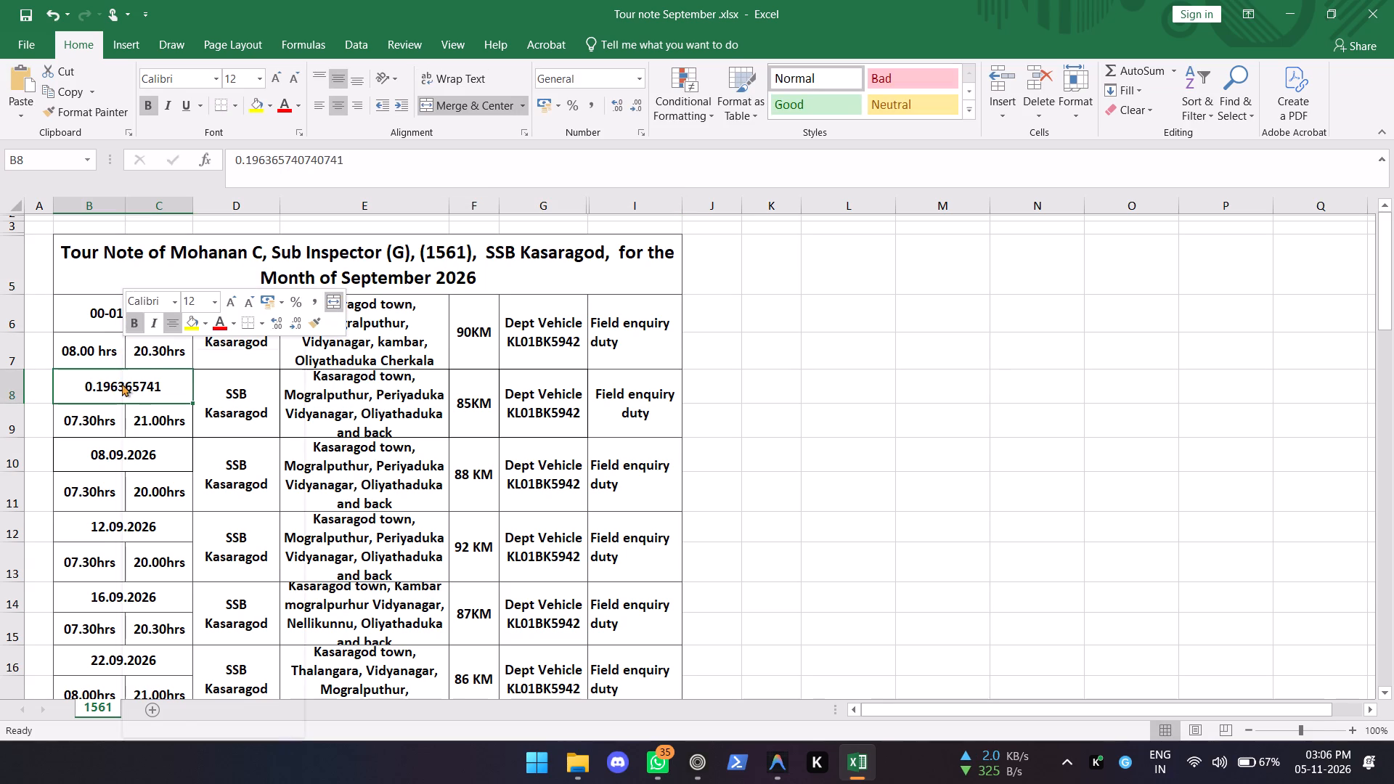
click(97, 385)
key(ctrl+z)
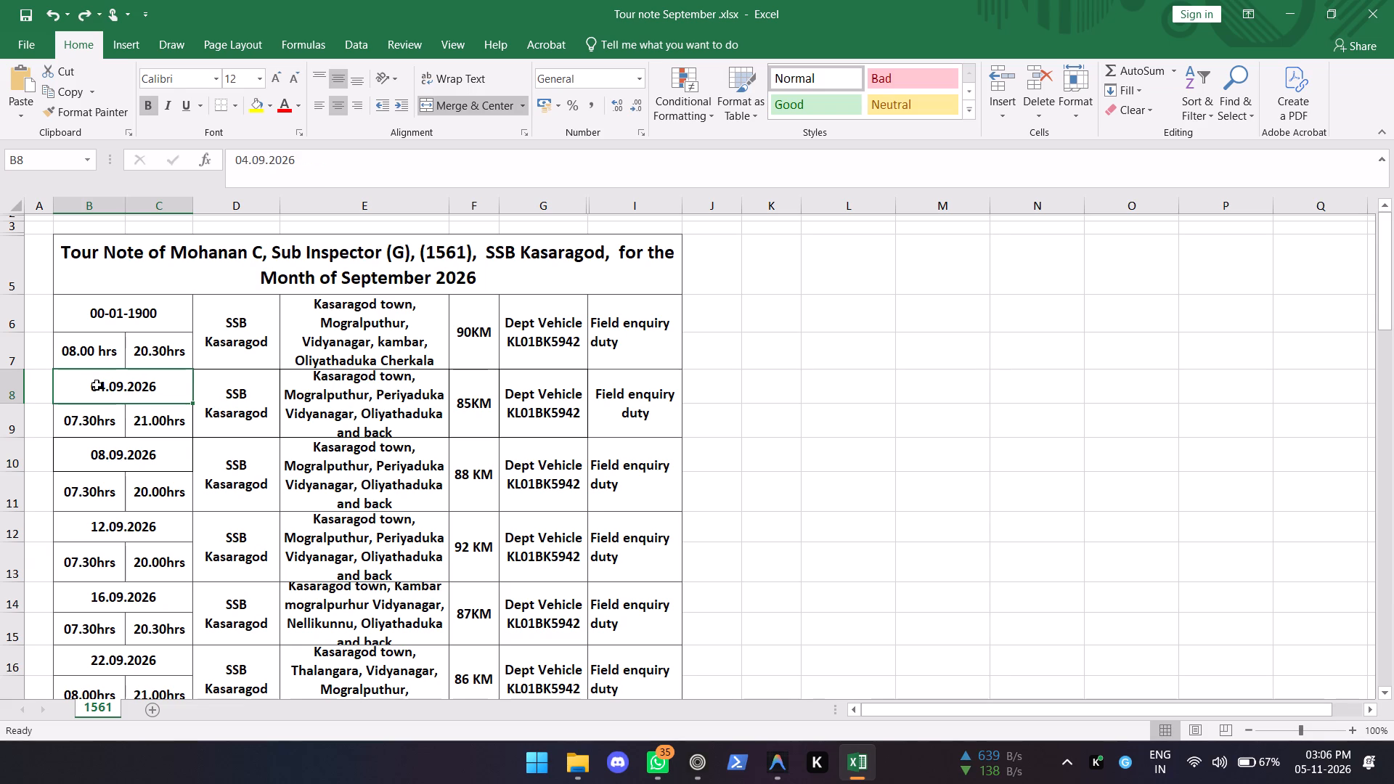
key(ctrl+z)
key(ctrl+z)
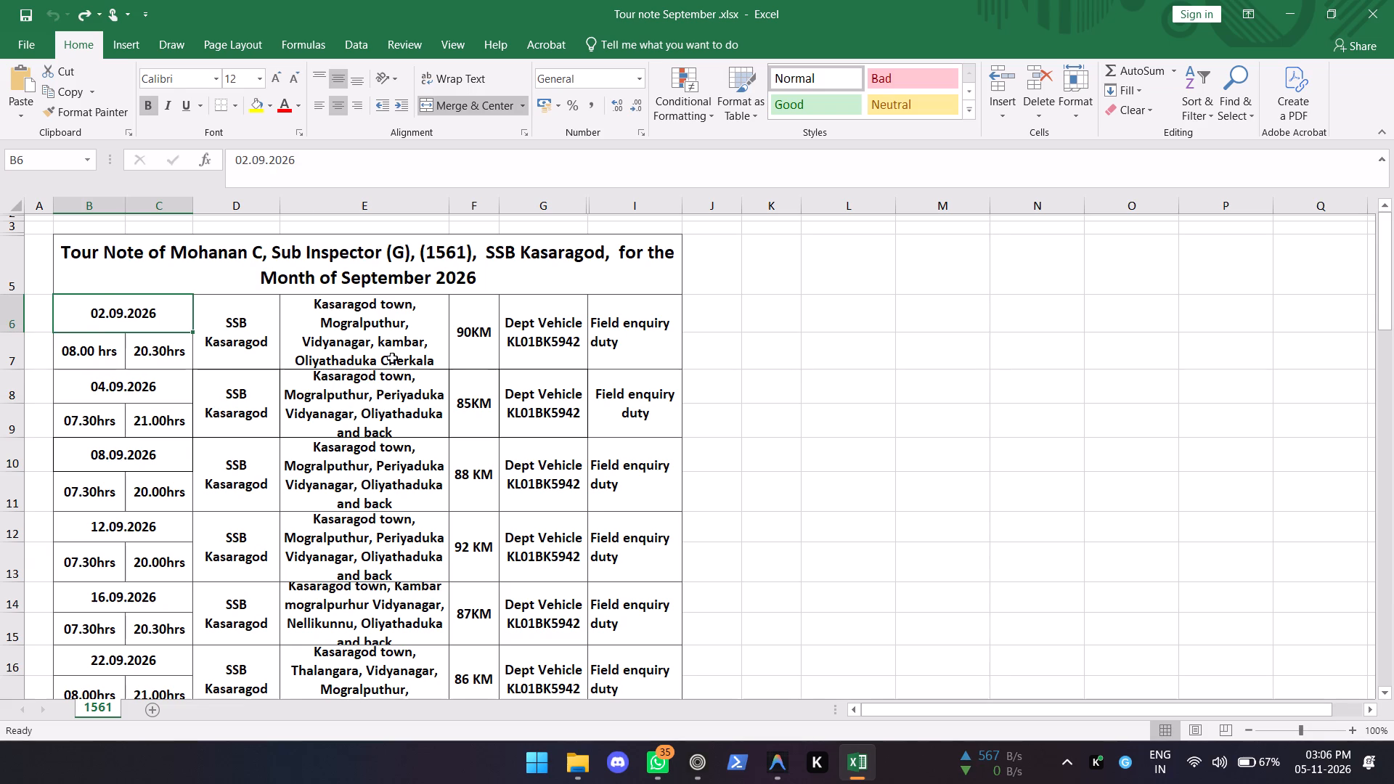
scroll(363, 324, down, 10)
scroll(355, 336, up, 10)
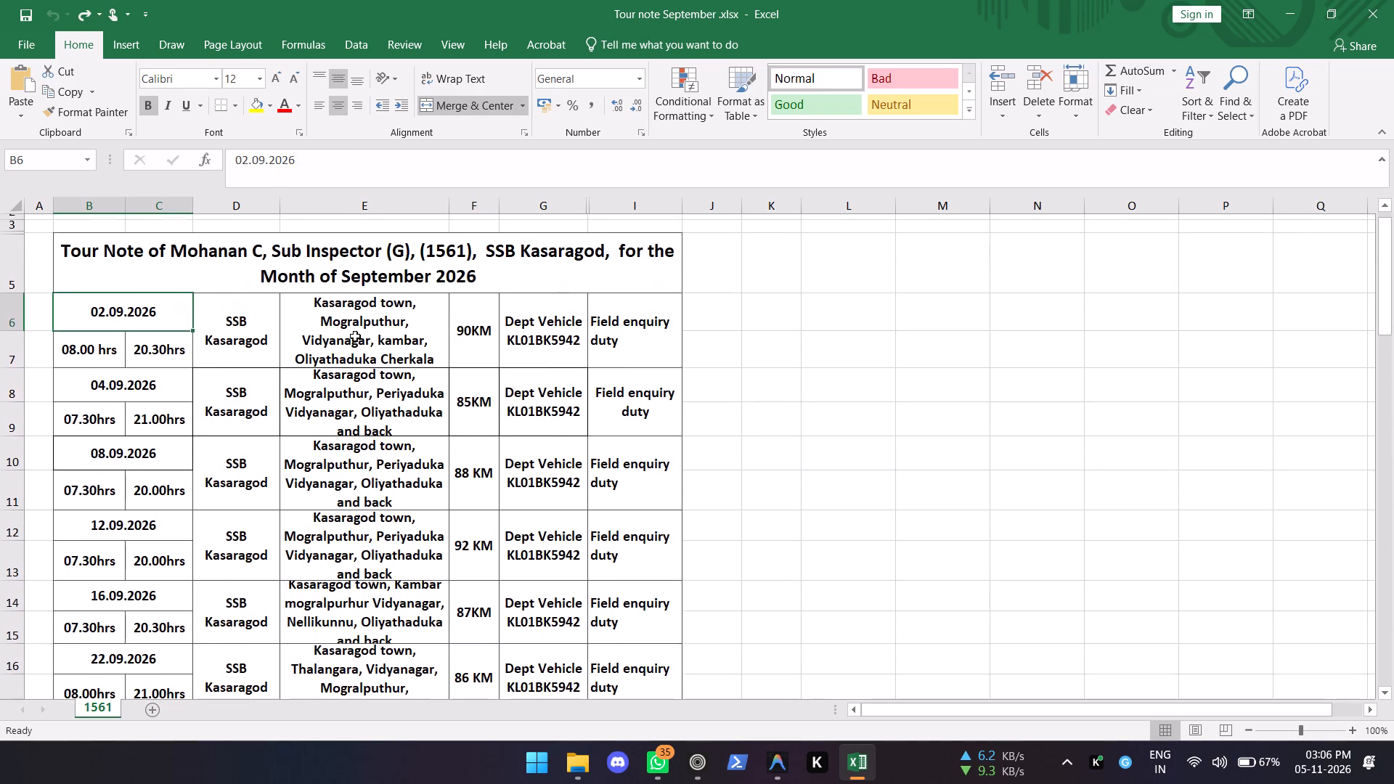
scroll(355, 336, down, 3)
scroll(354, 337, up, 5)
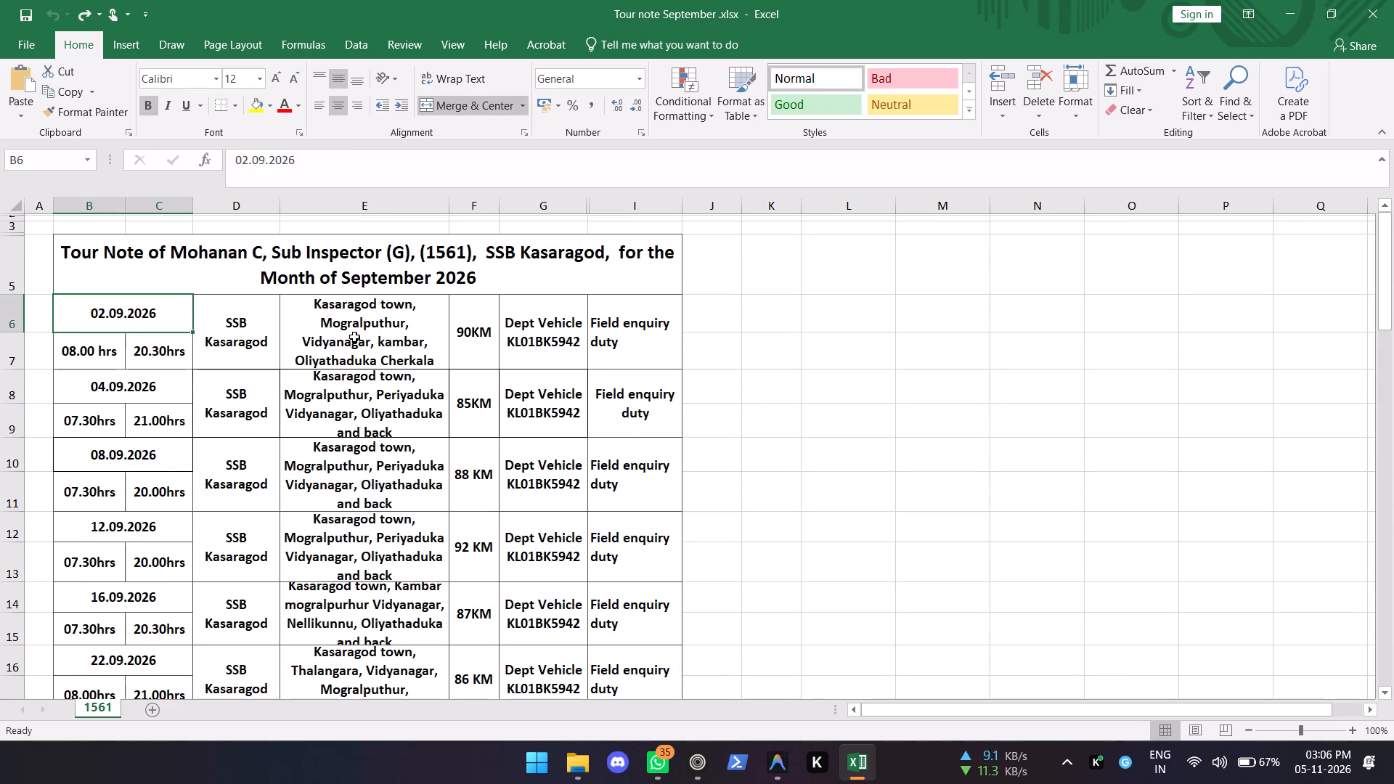
Format cell B6, containing 02.09.2026, as Date with the type *14-03-2012.
click(149, 317)
key(ctrl+1)
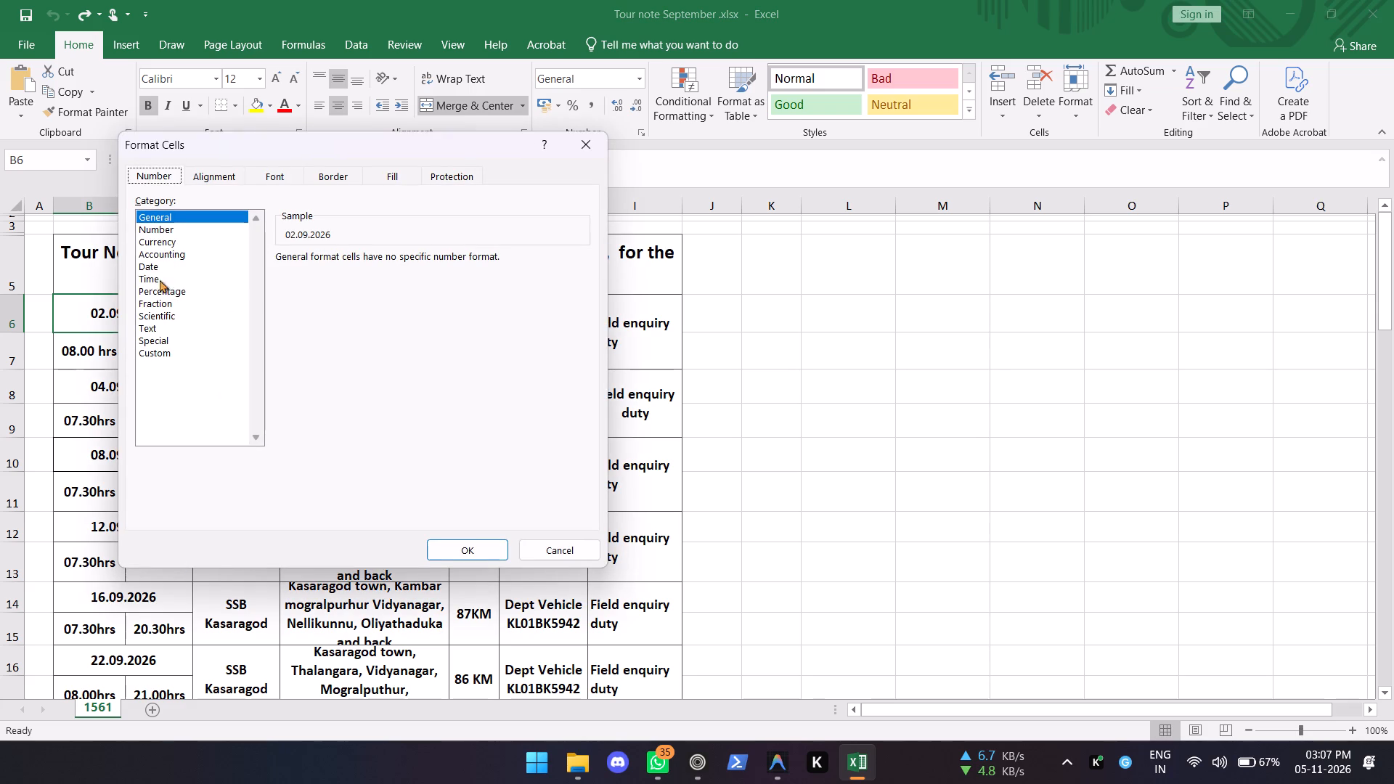
click(158, 268)
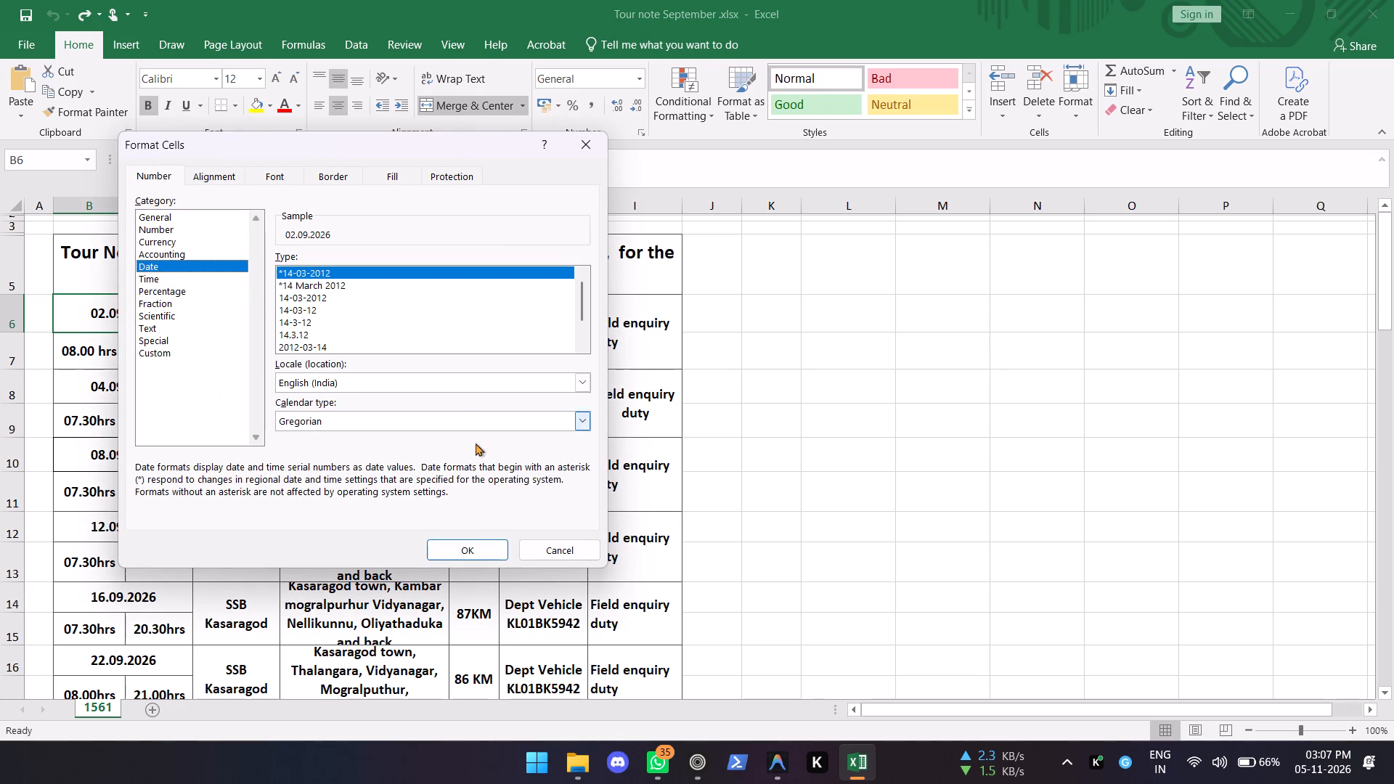
click(477, 544)
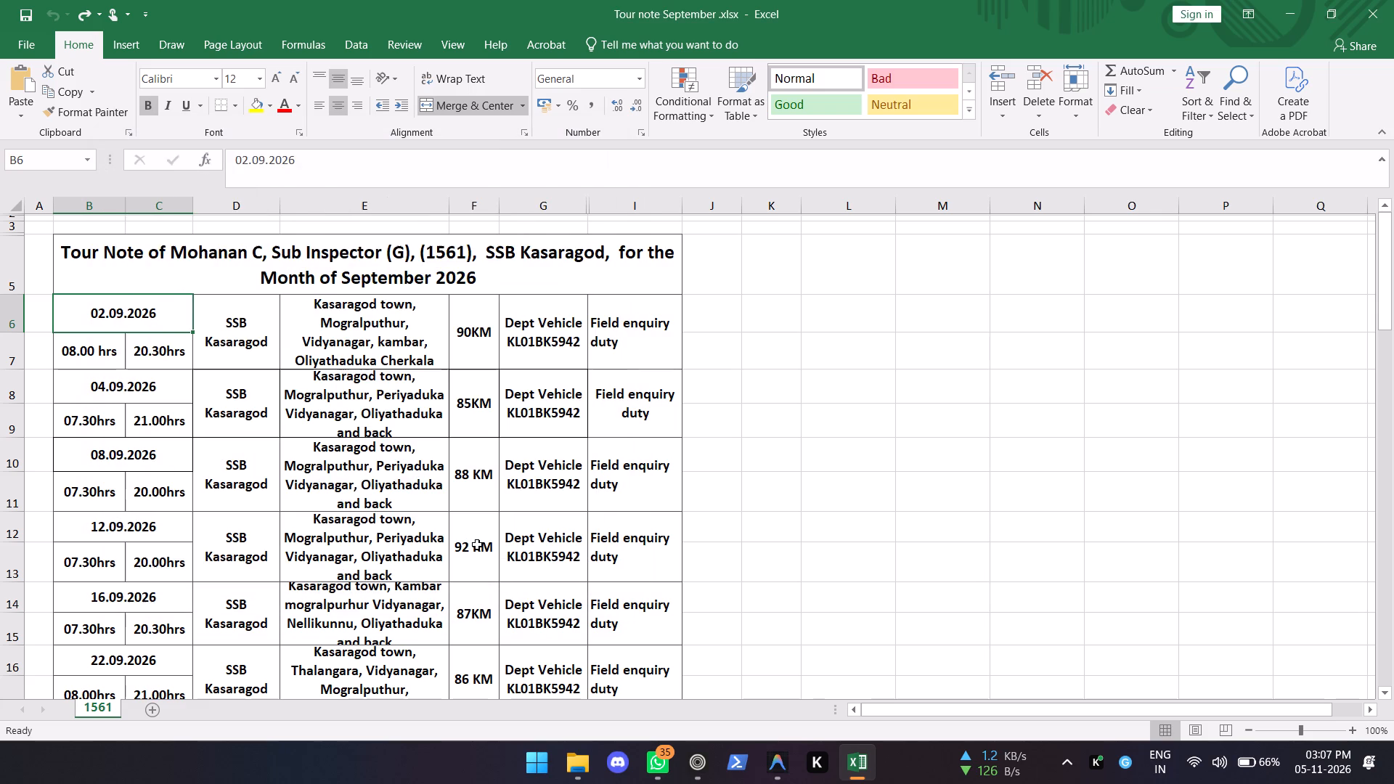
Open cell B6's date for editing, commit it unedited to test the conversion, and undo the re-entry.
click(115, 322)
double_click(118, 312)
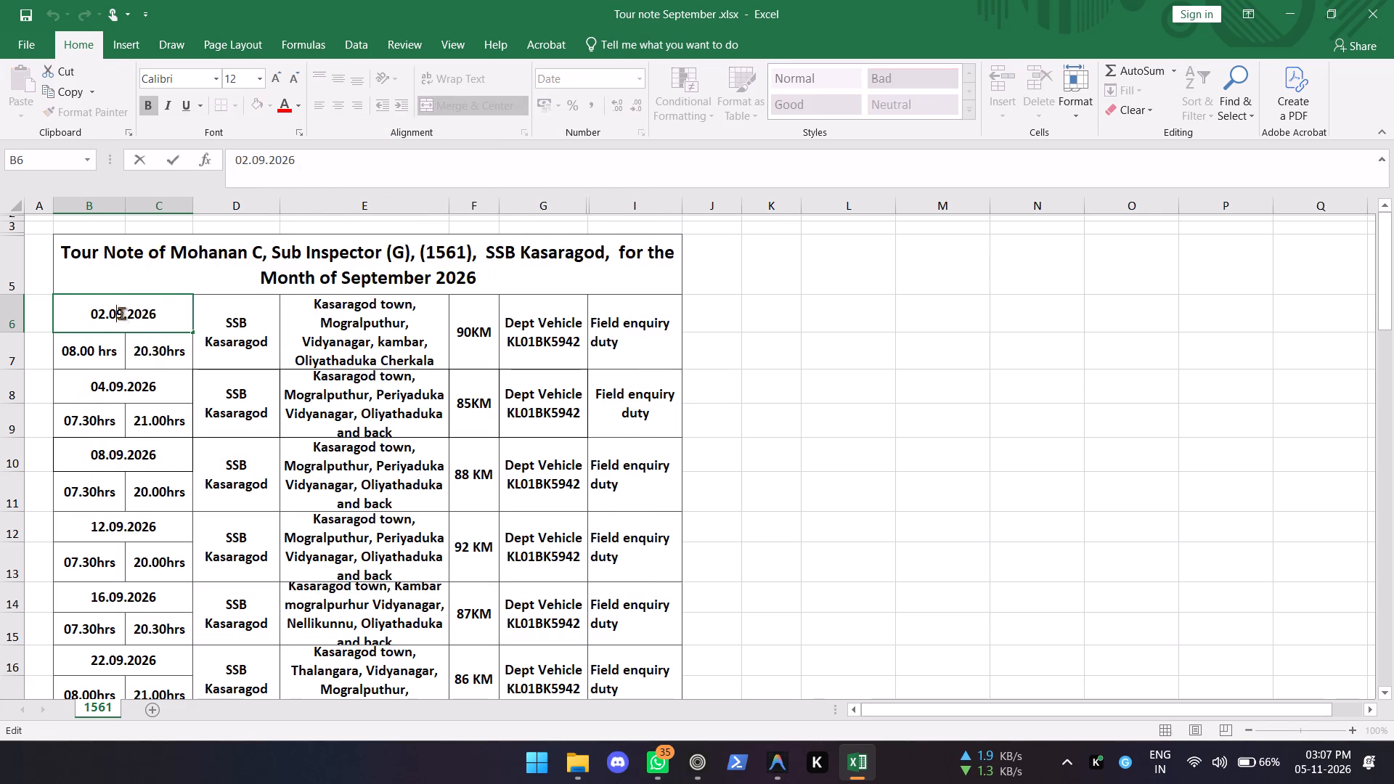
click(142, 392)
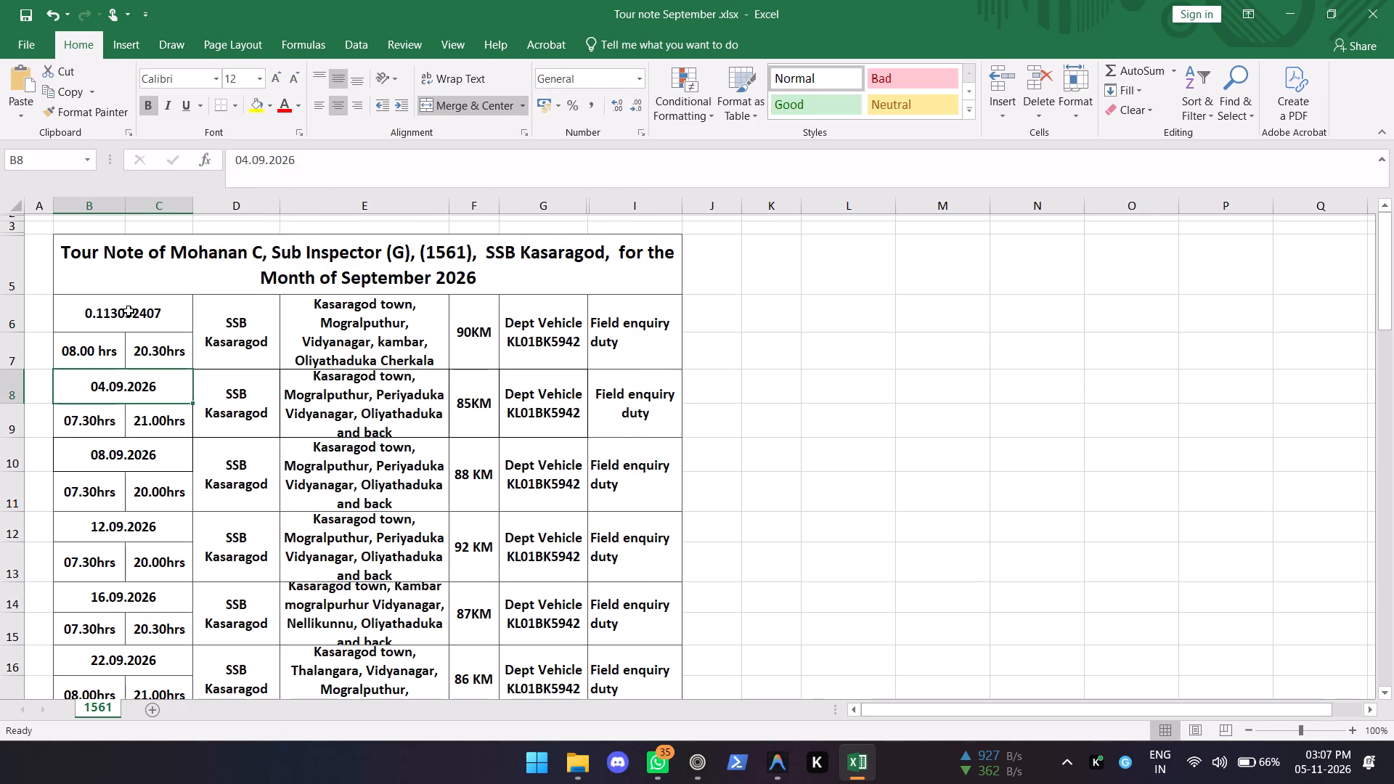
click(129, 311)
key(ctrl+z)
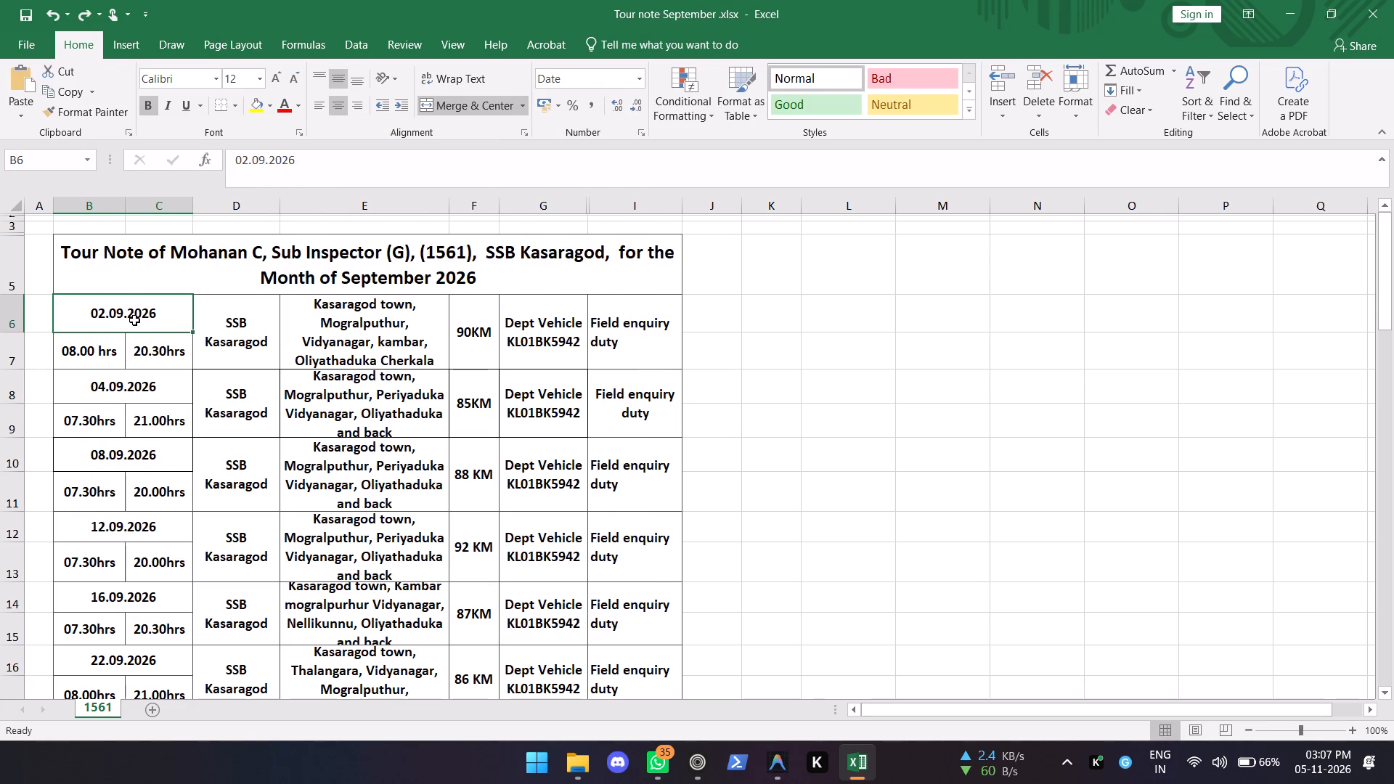
Reapply the Date format *14-03-2012 to cell B6 with the English (India) locale.
right_click(134, 312)
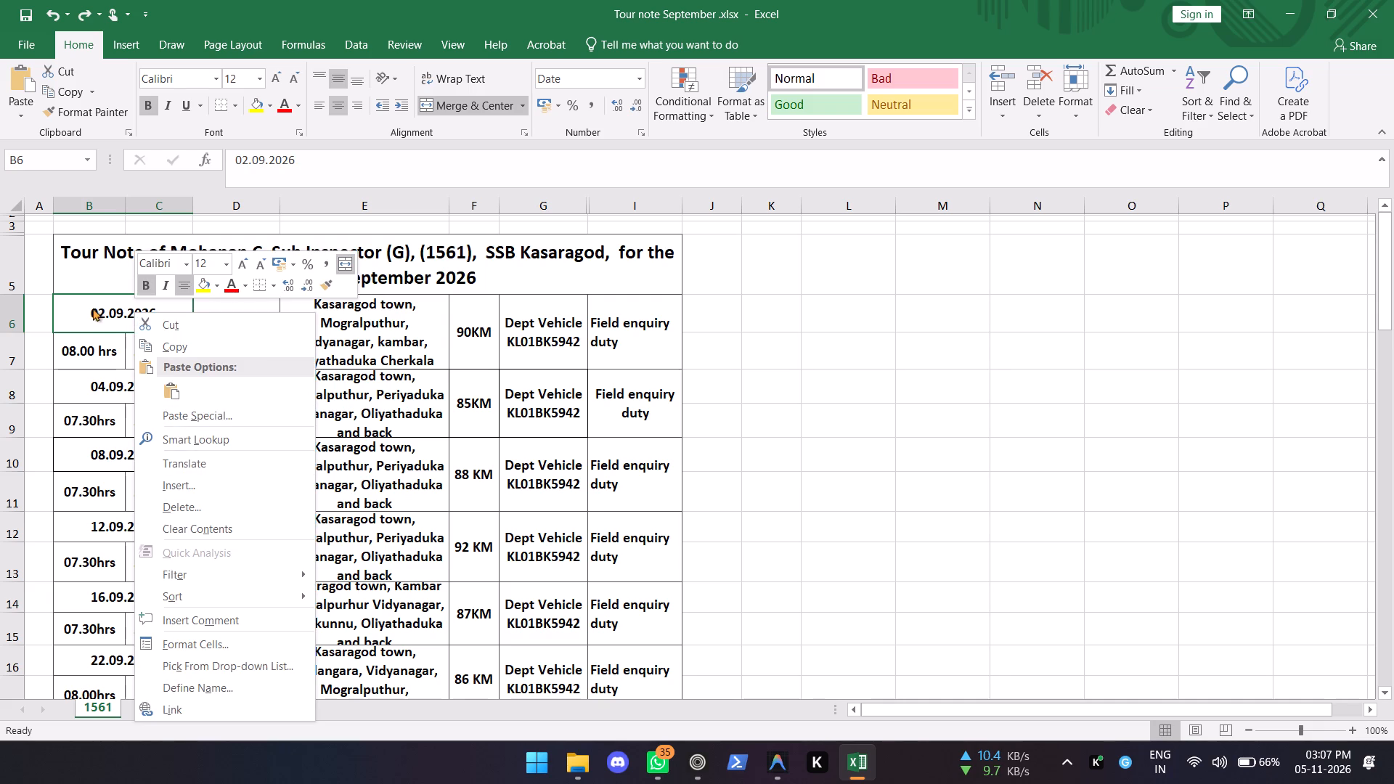
click(231, 641)
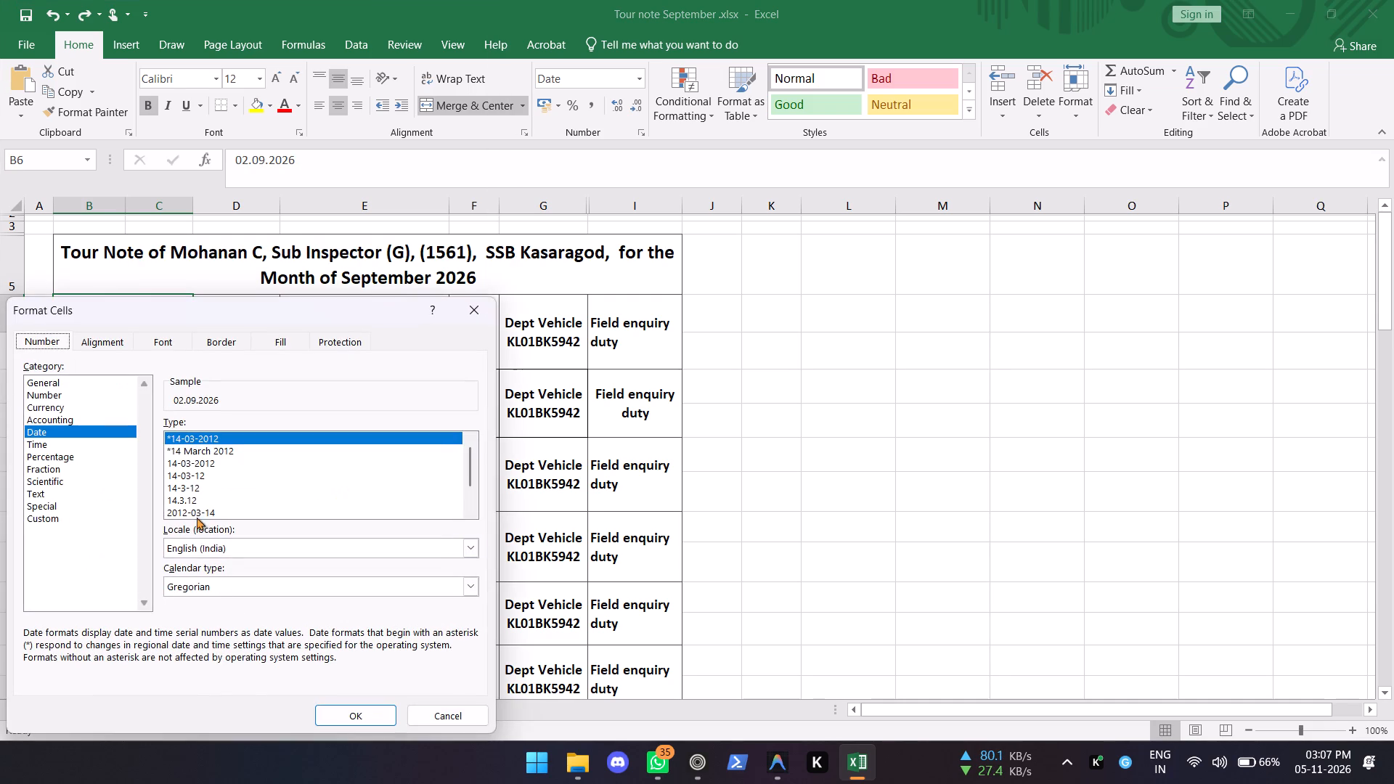
click(197, 438)
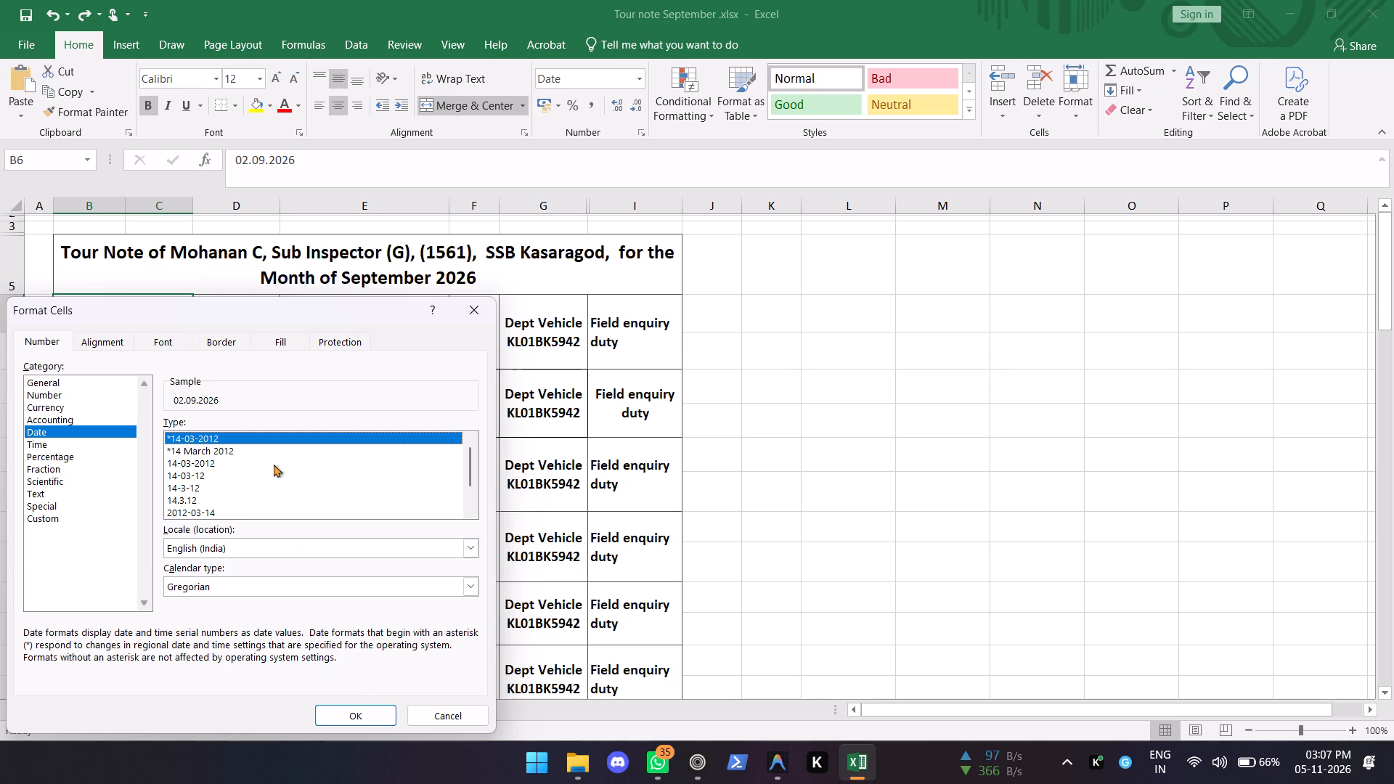
drag(237, 318, 484, 268)
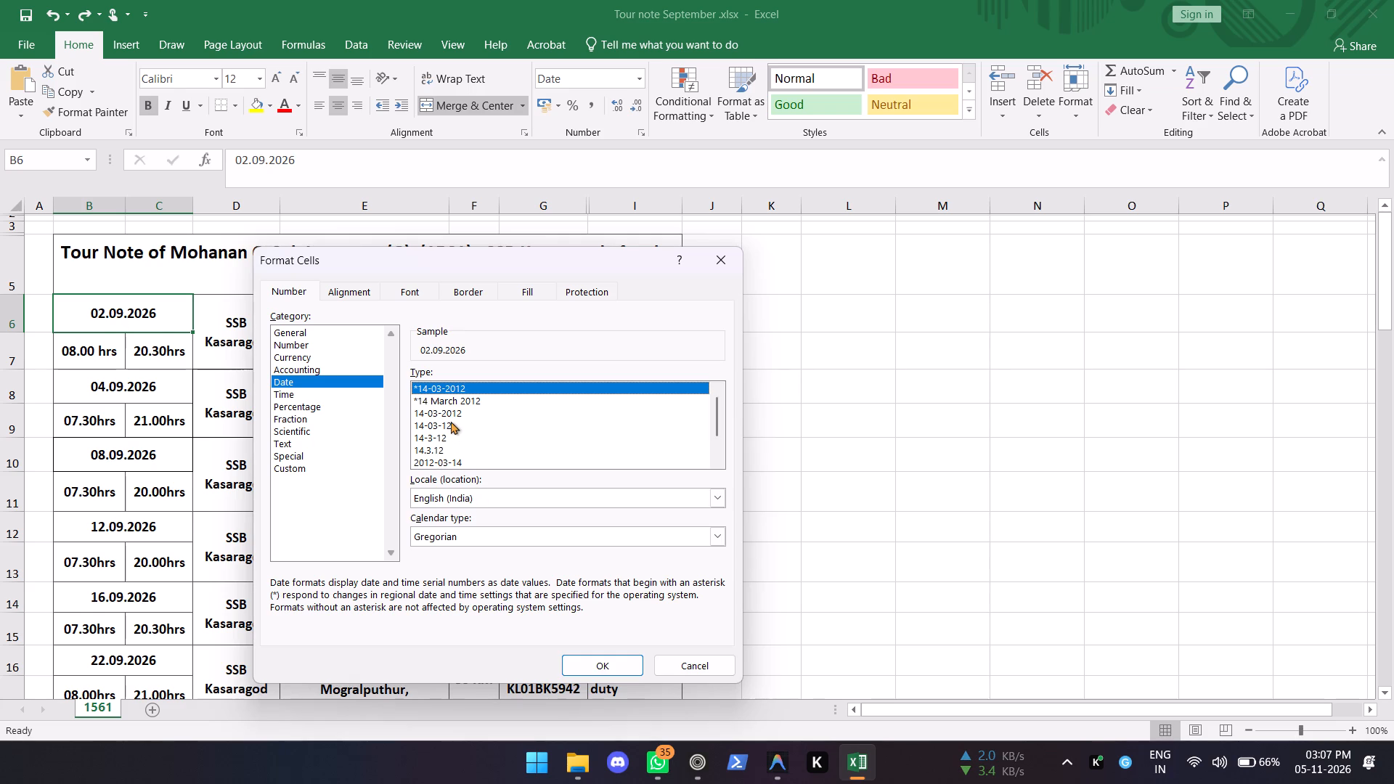
click(618, 661)
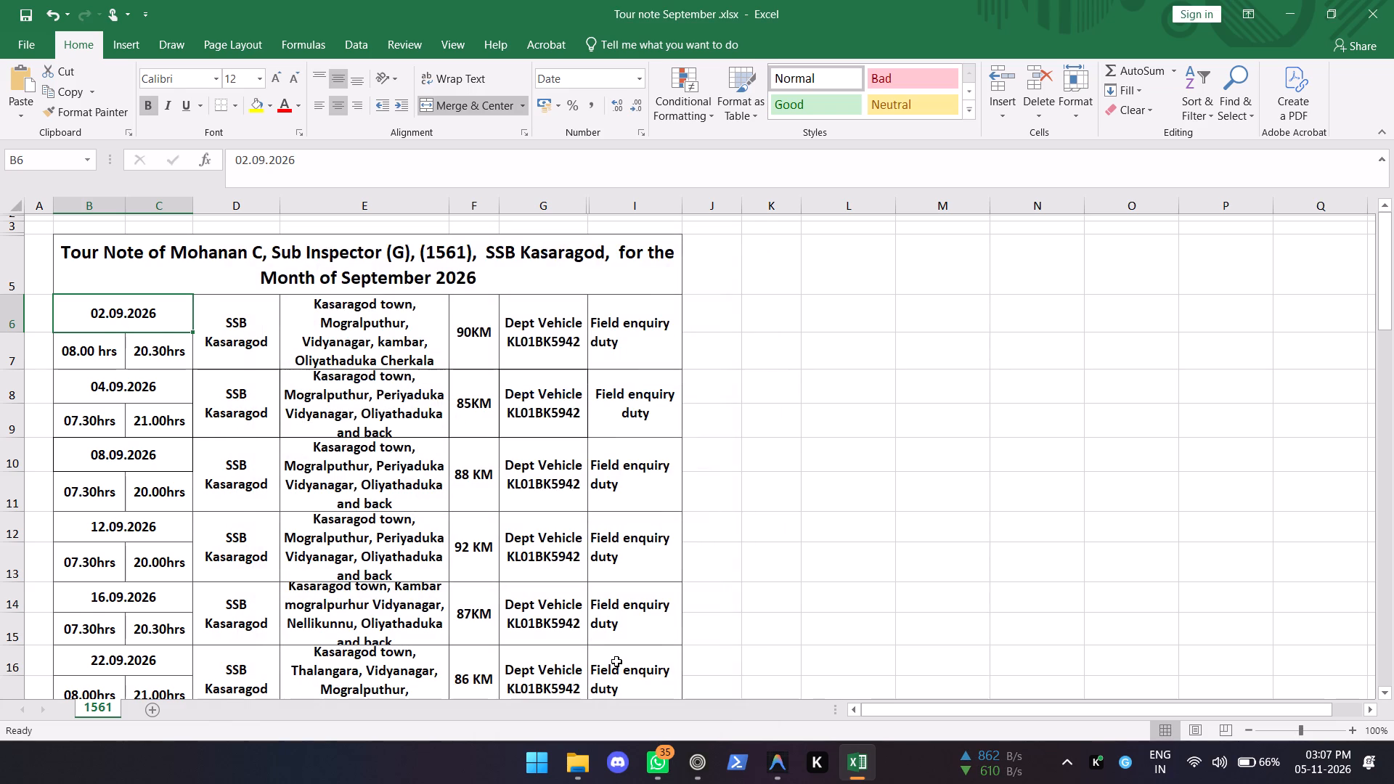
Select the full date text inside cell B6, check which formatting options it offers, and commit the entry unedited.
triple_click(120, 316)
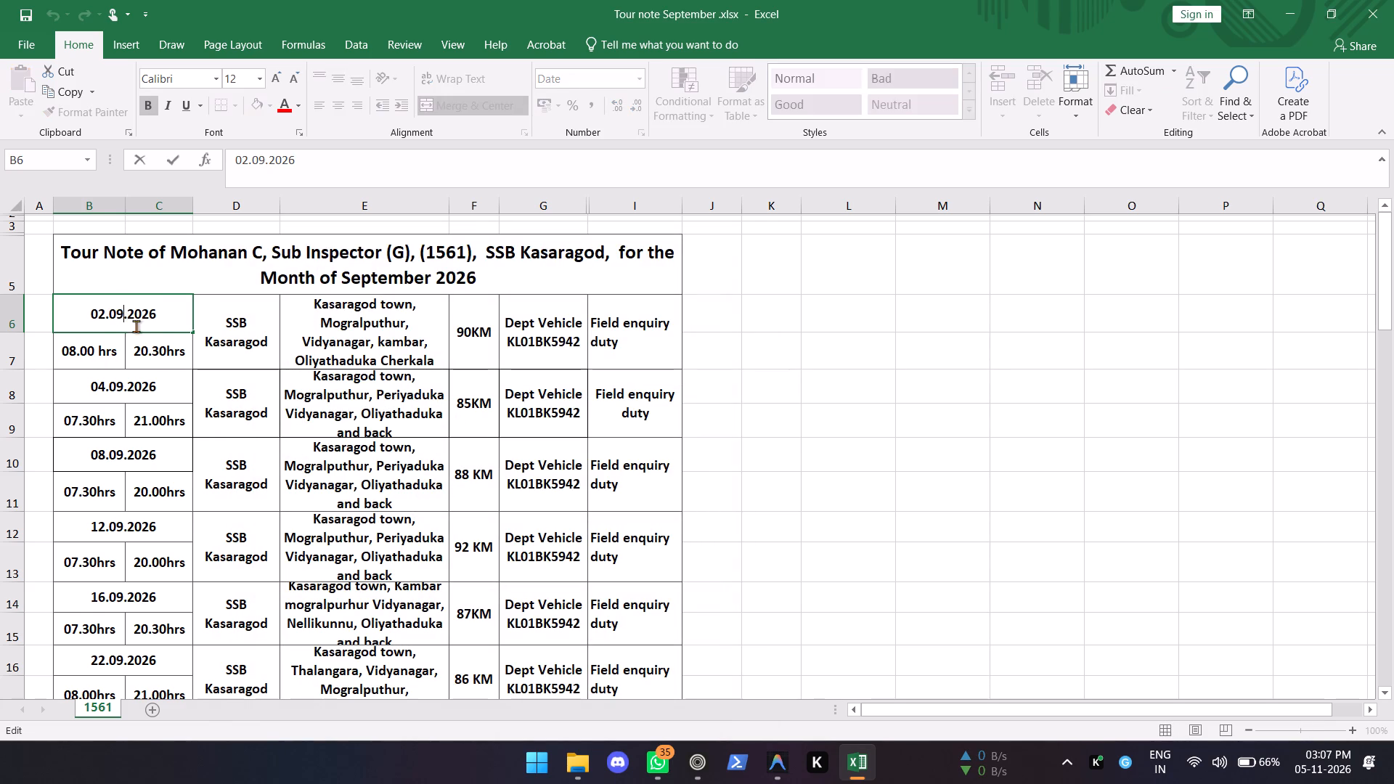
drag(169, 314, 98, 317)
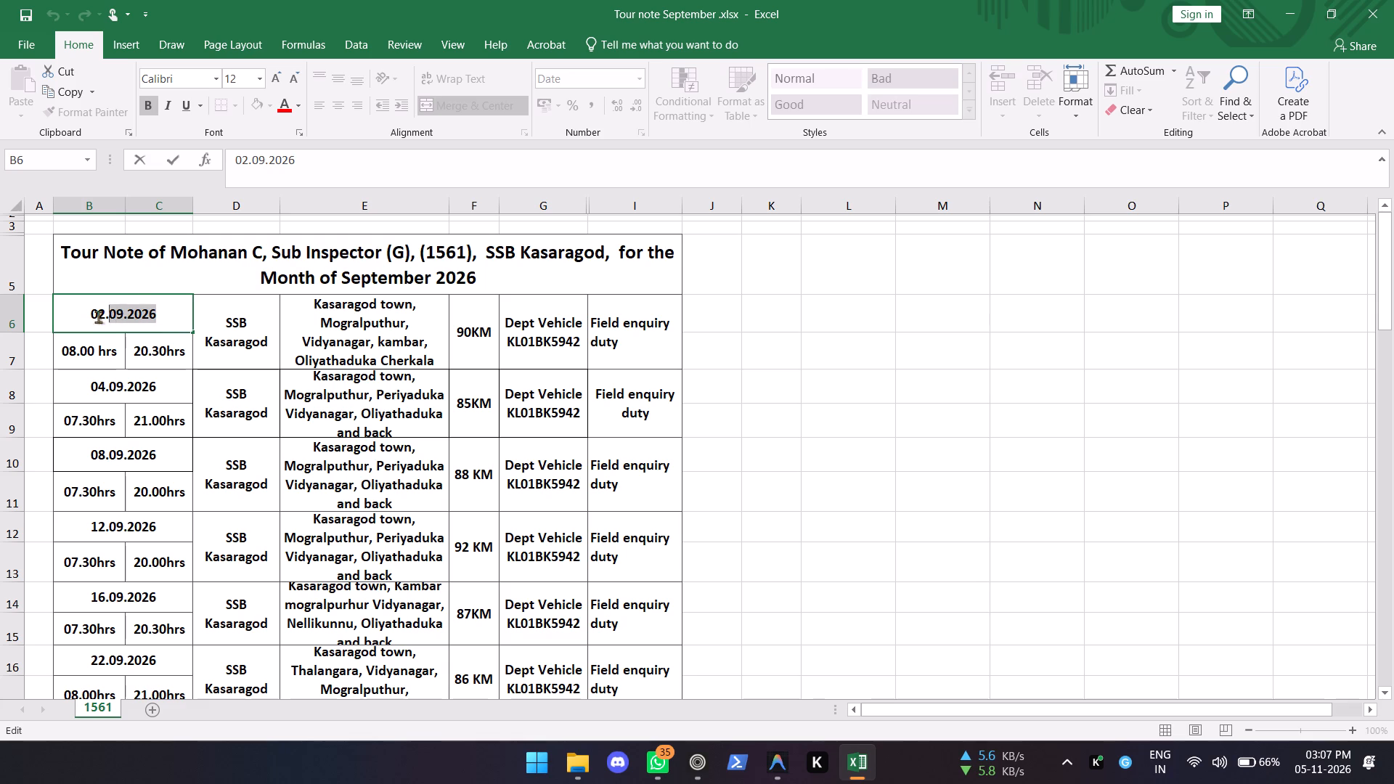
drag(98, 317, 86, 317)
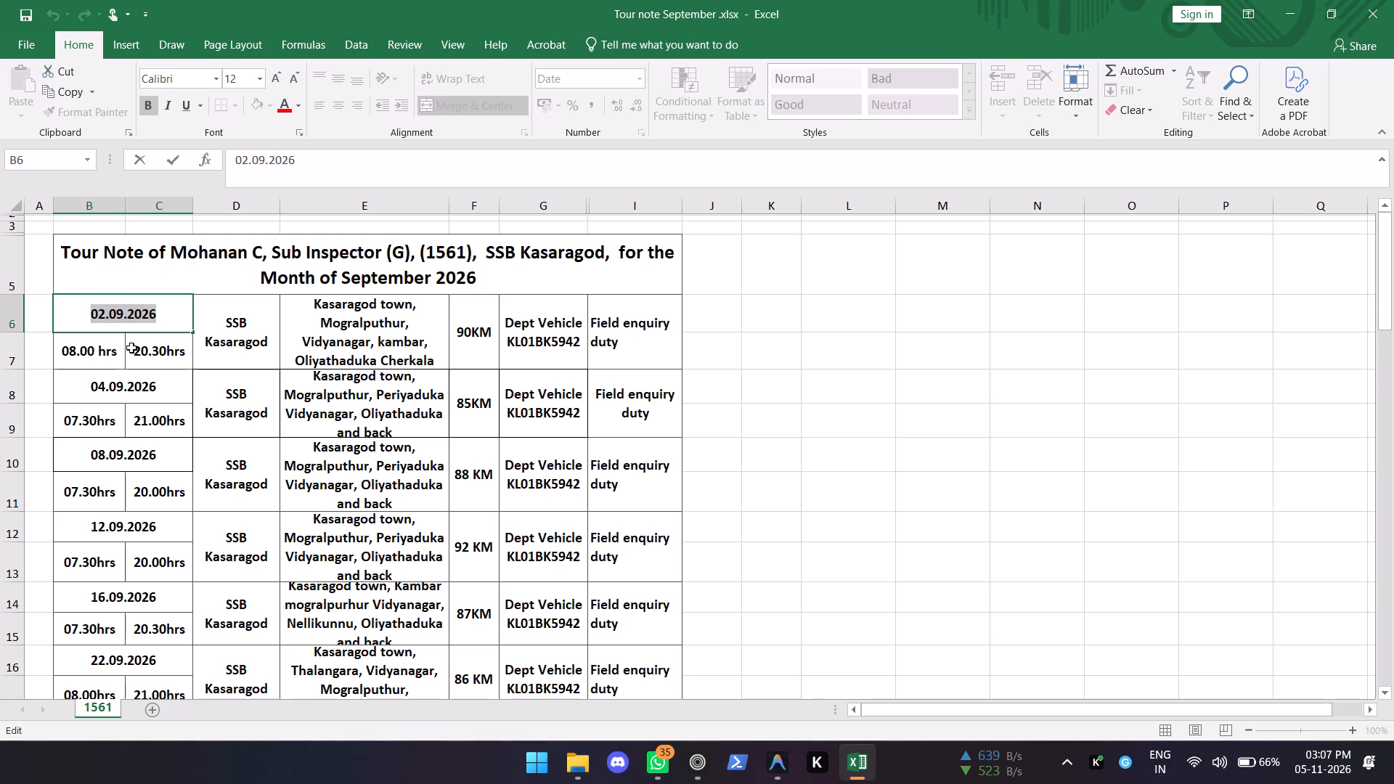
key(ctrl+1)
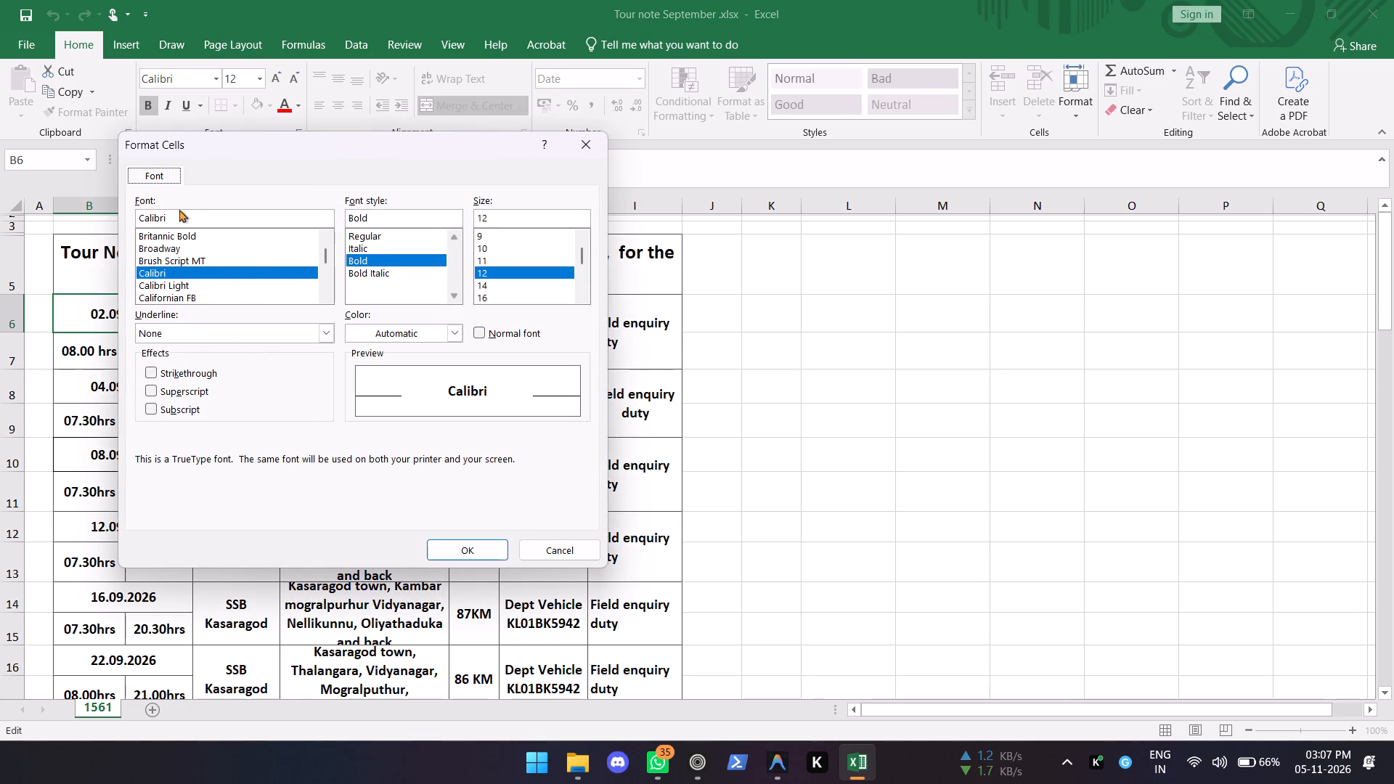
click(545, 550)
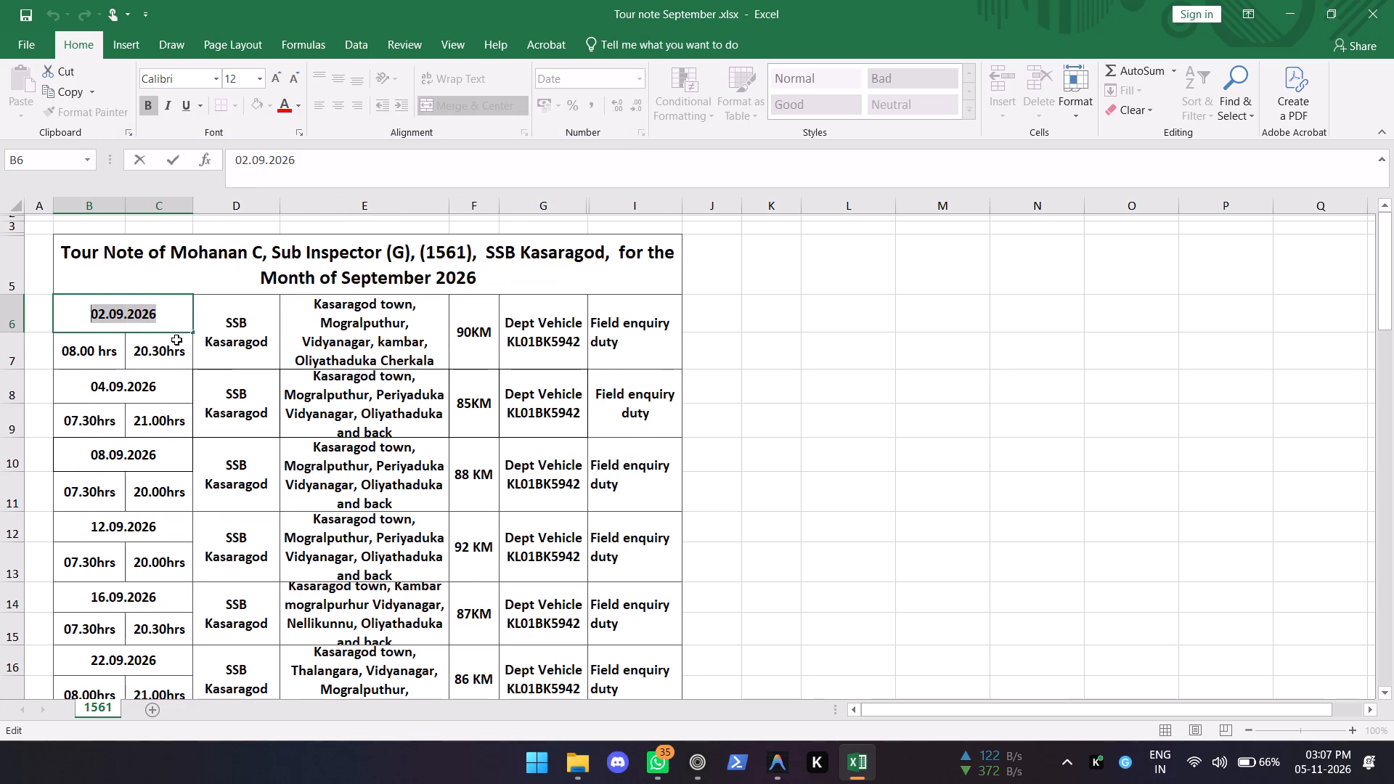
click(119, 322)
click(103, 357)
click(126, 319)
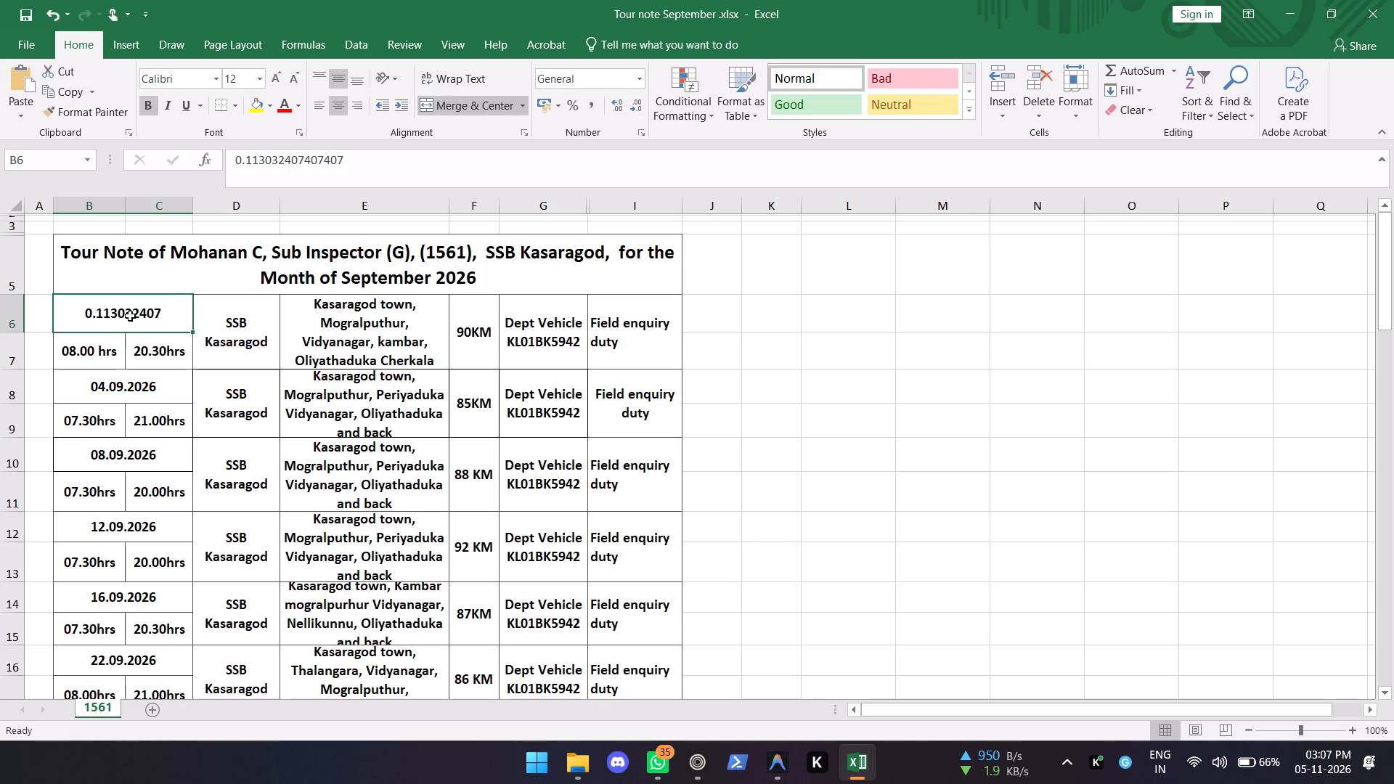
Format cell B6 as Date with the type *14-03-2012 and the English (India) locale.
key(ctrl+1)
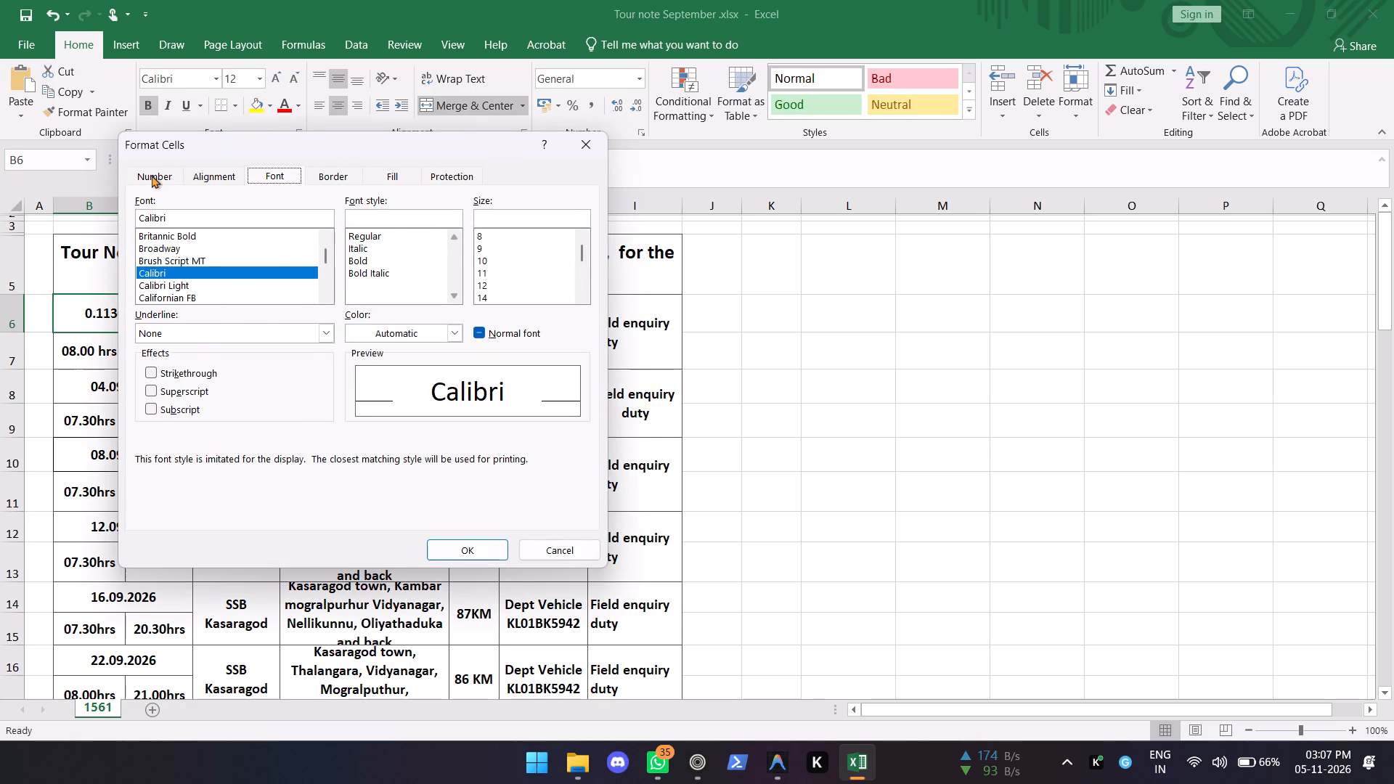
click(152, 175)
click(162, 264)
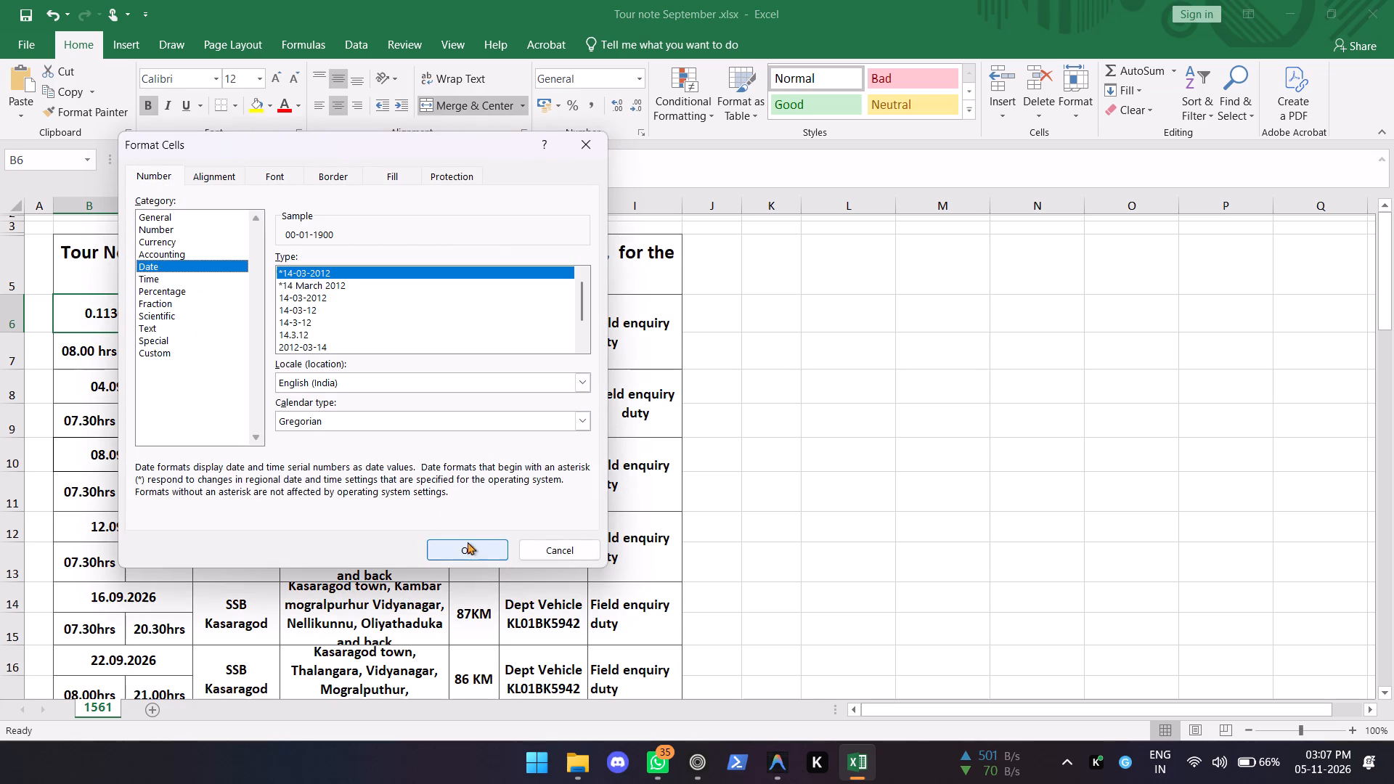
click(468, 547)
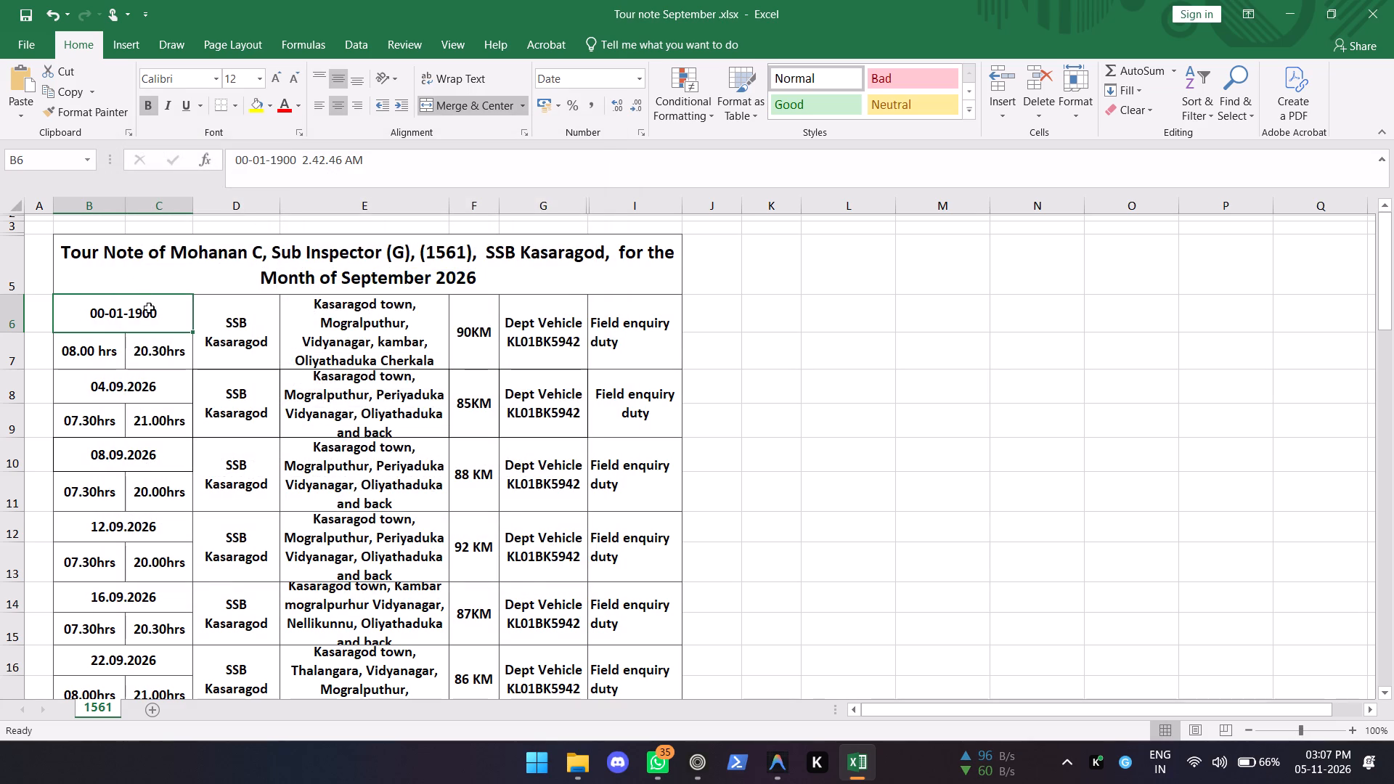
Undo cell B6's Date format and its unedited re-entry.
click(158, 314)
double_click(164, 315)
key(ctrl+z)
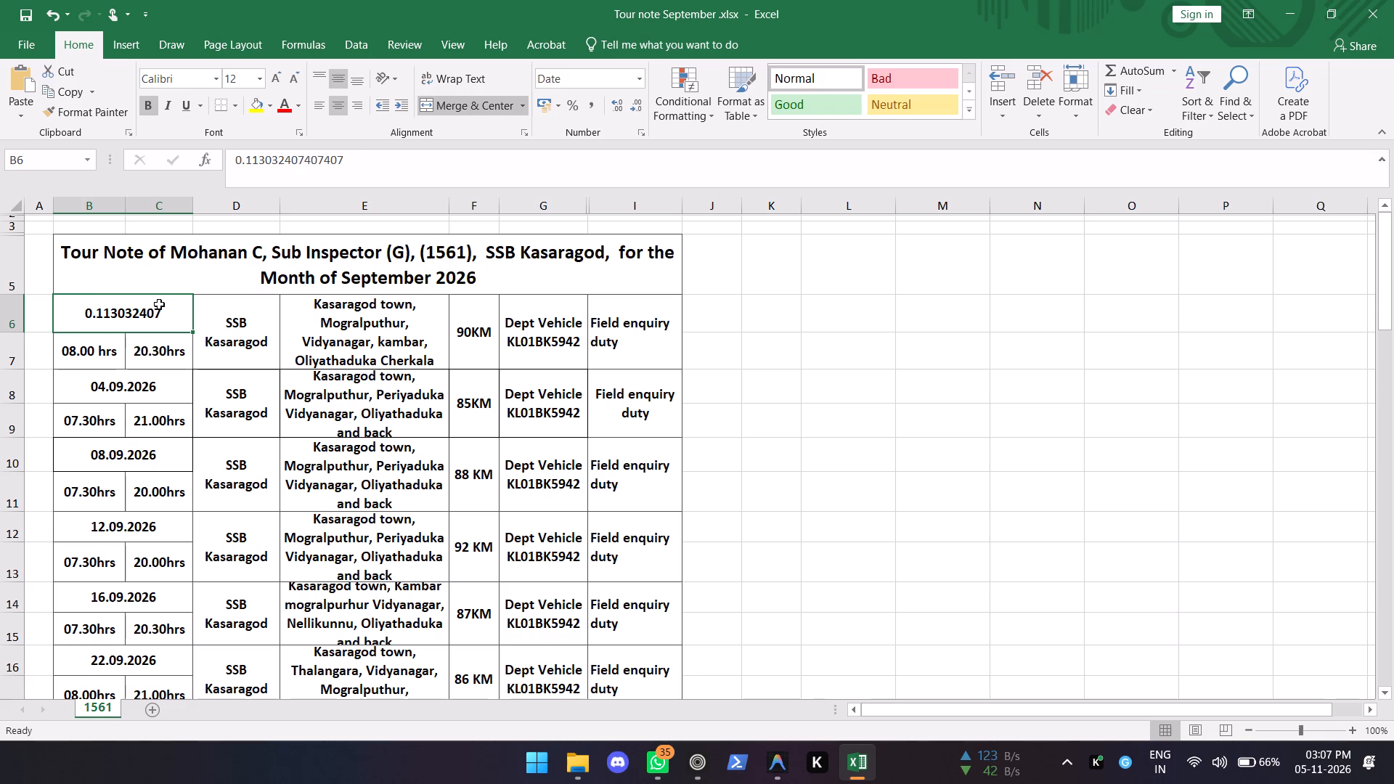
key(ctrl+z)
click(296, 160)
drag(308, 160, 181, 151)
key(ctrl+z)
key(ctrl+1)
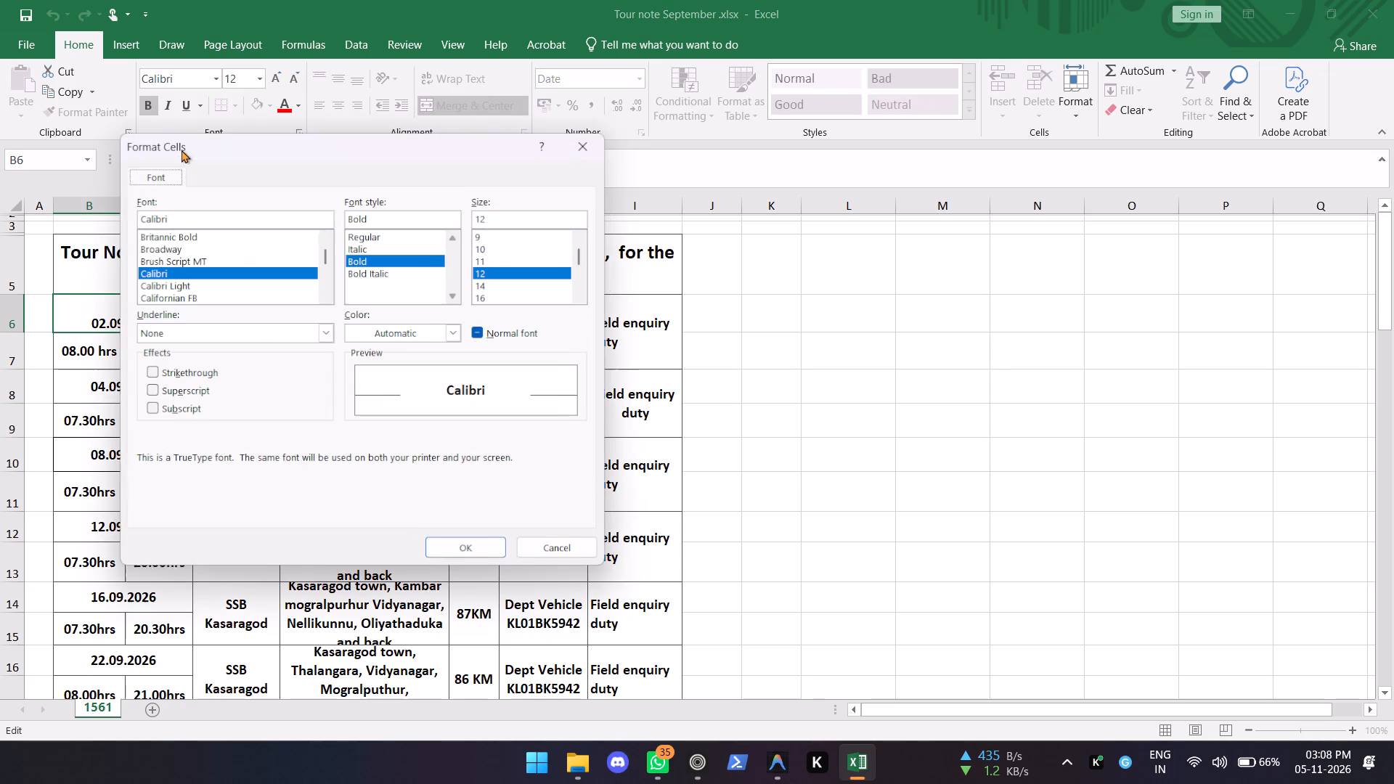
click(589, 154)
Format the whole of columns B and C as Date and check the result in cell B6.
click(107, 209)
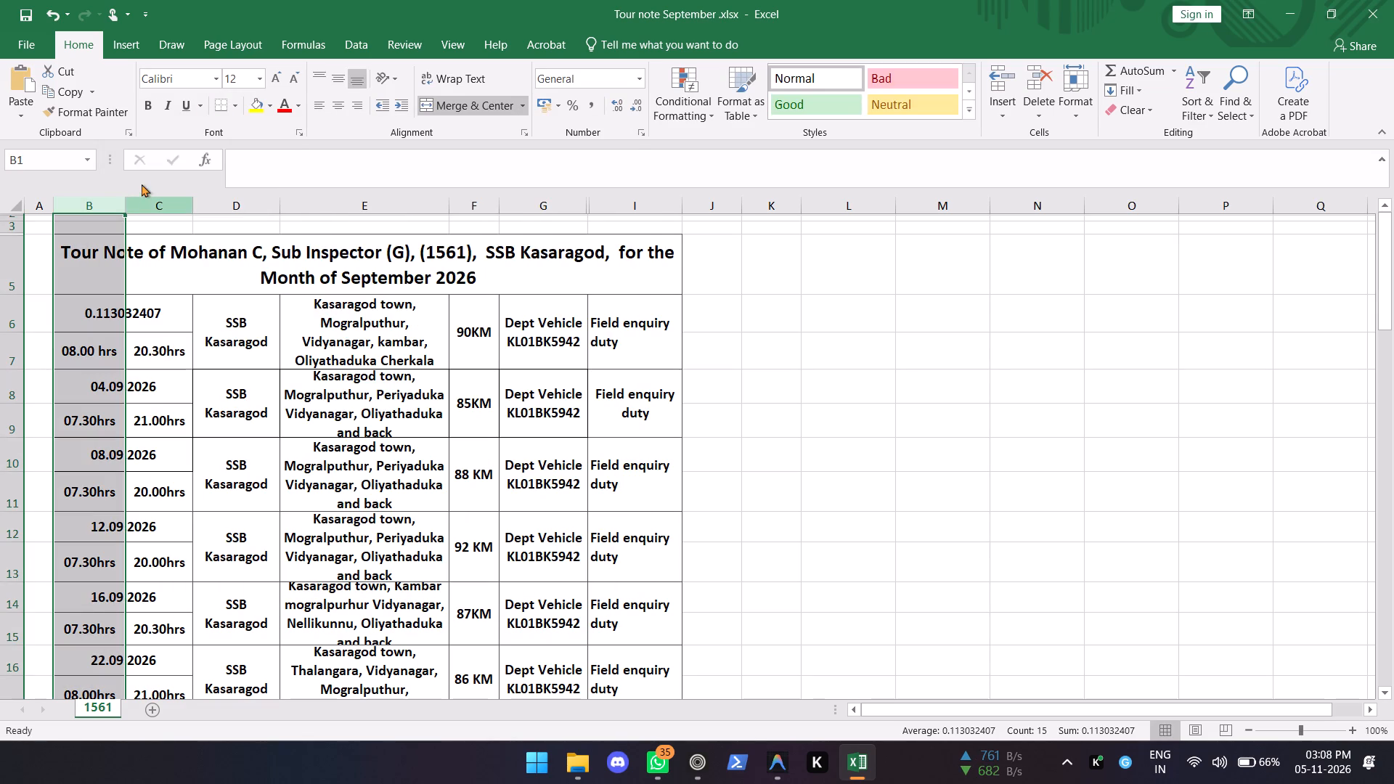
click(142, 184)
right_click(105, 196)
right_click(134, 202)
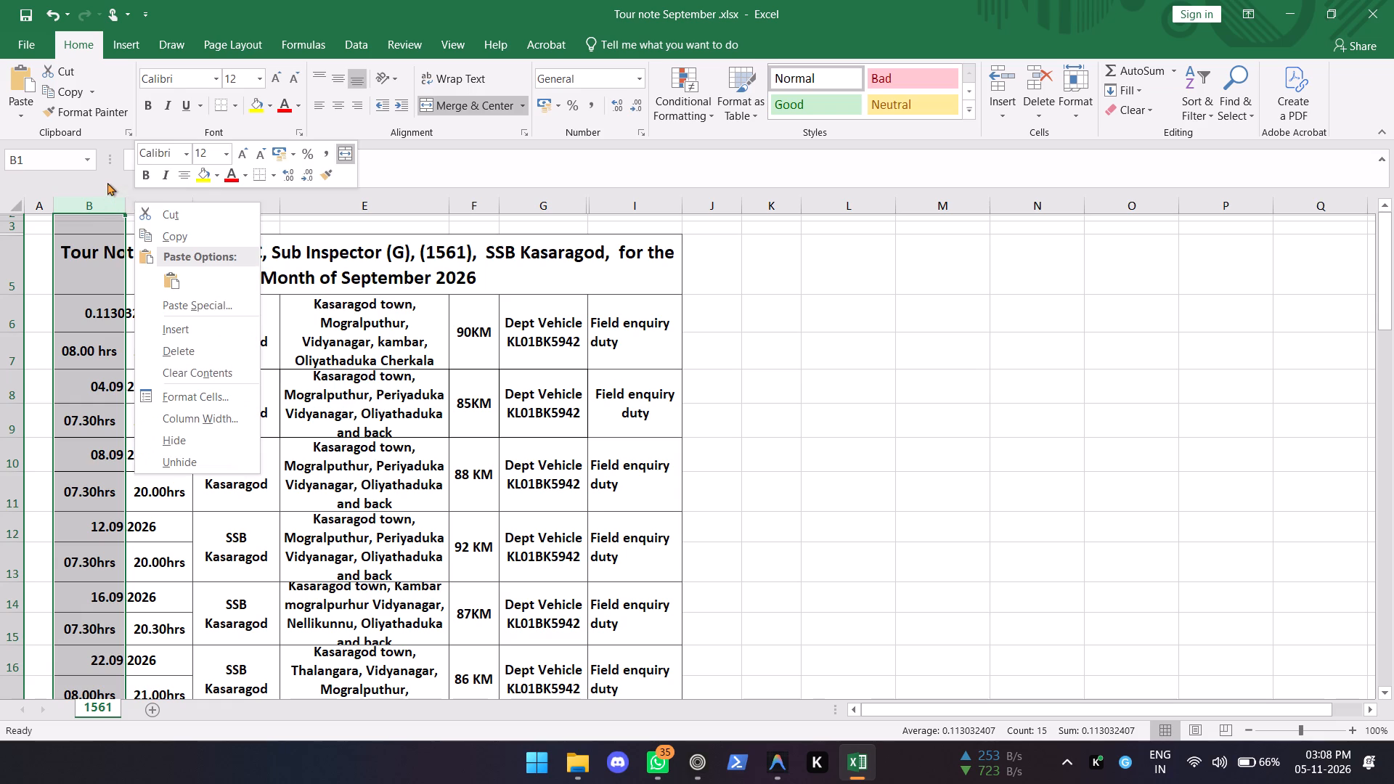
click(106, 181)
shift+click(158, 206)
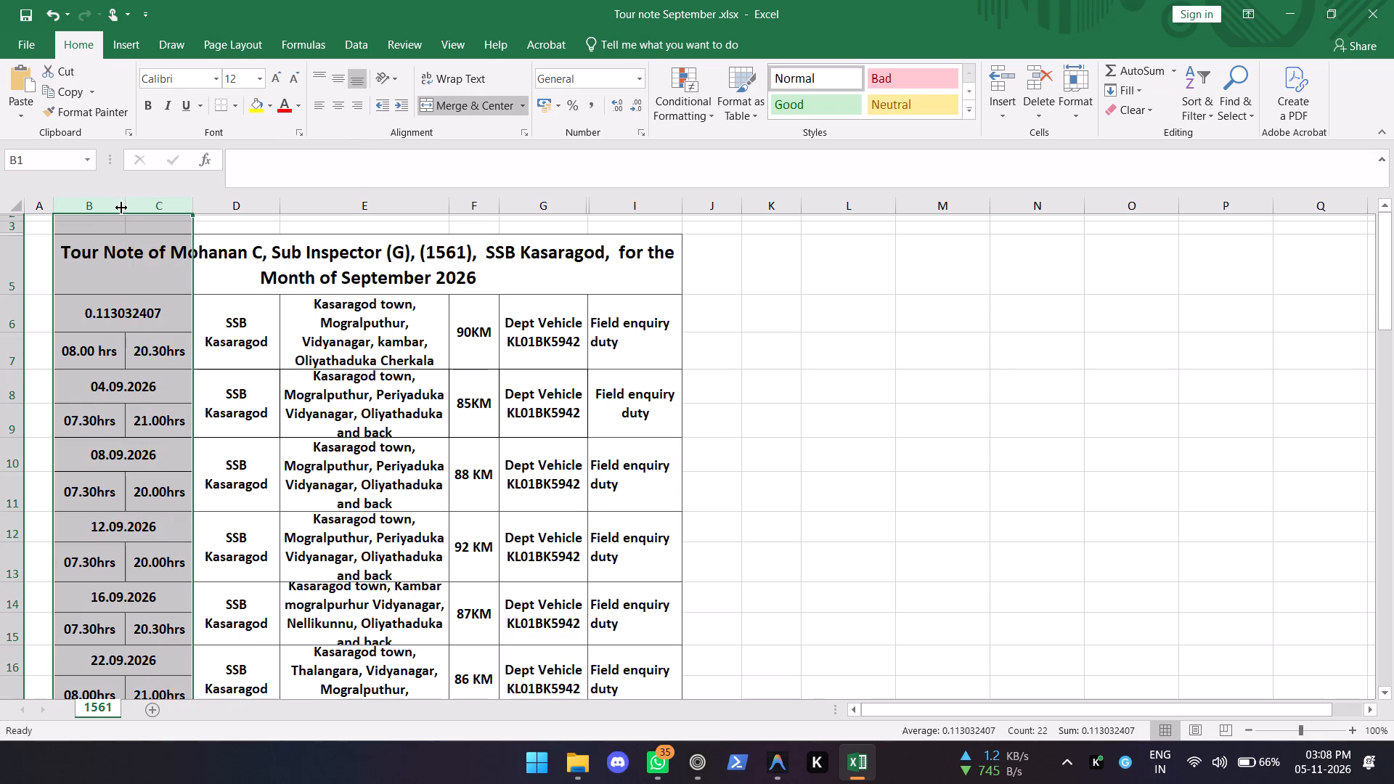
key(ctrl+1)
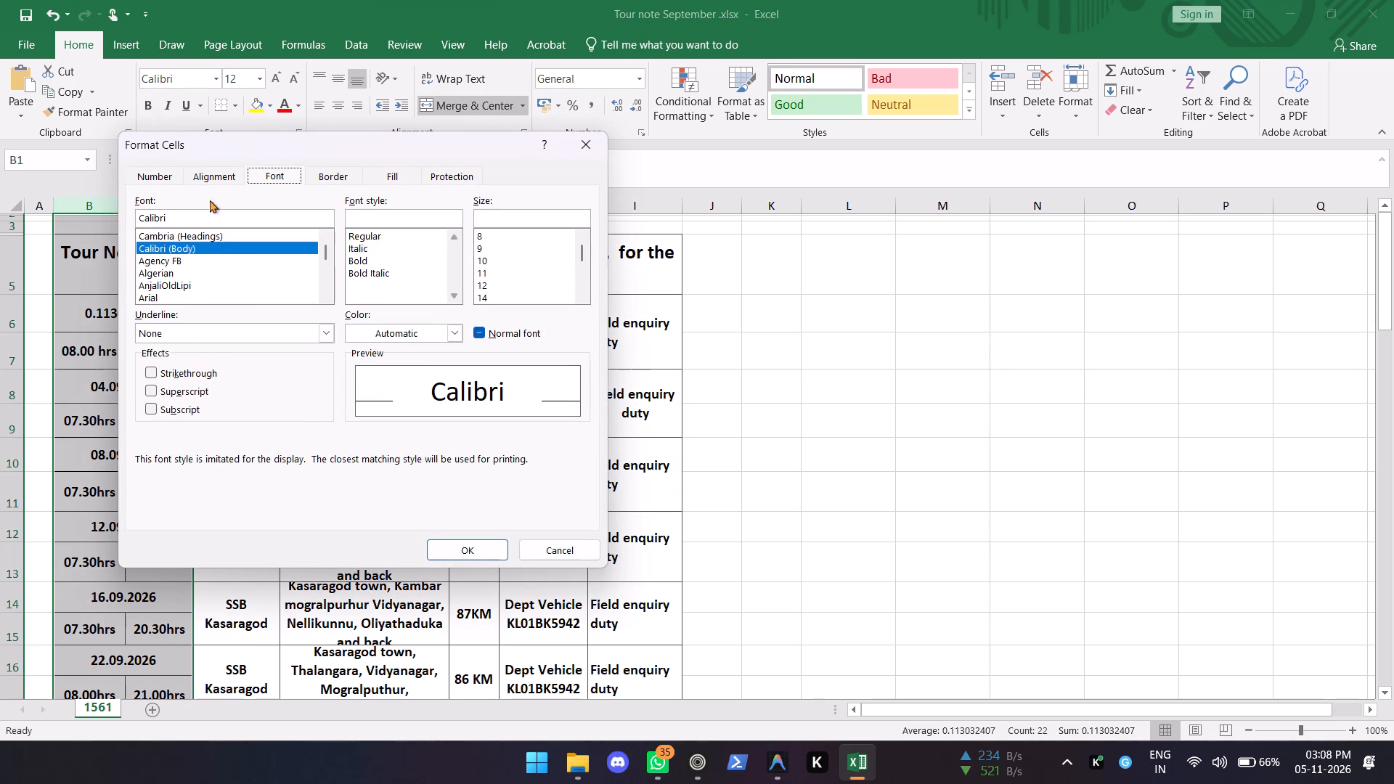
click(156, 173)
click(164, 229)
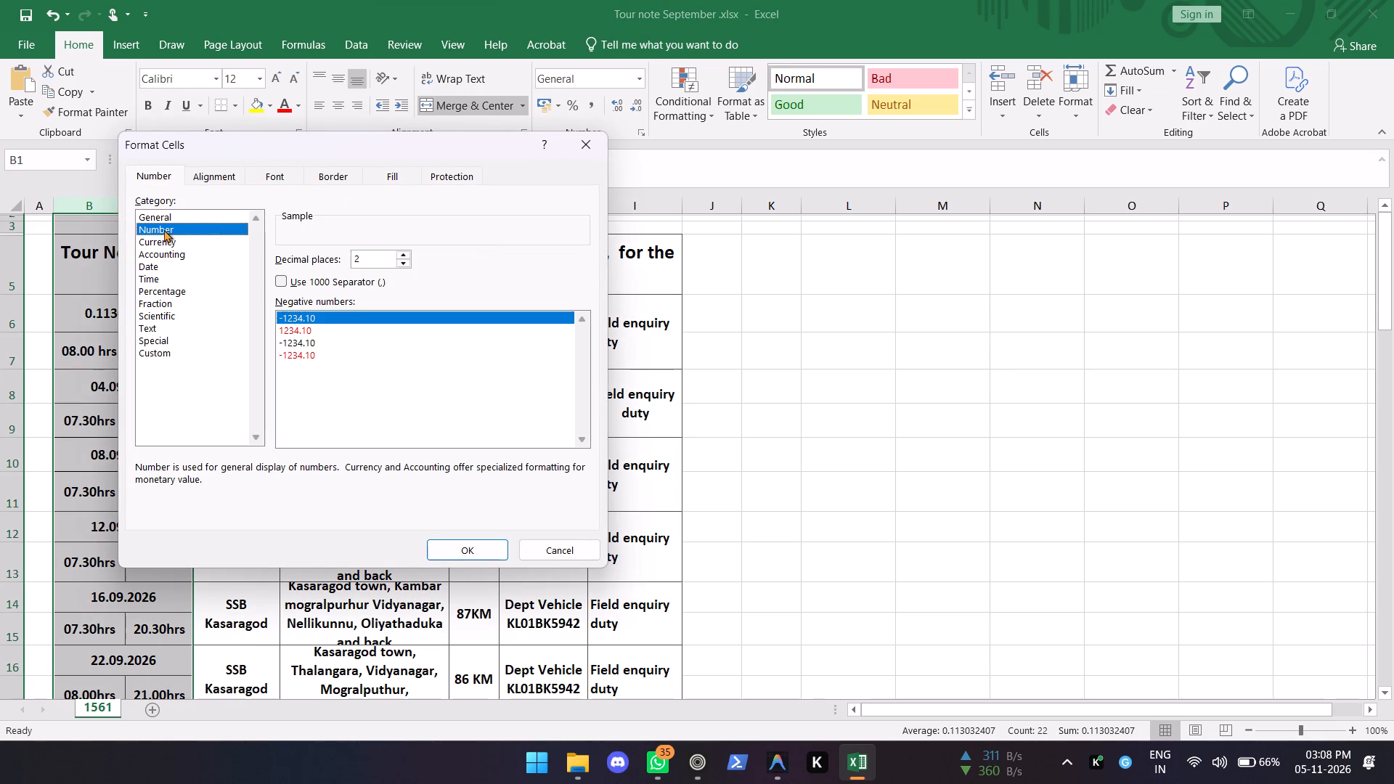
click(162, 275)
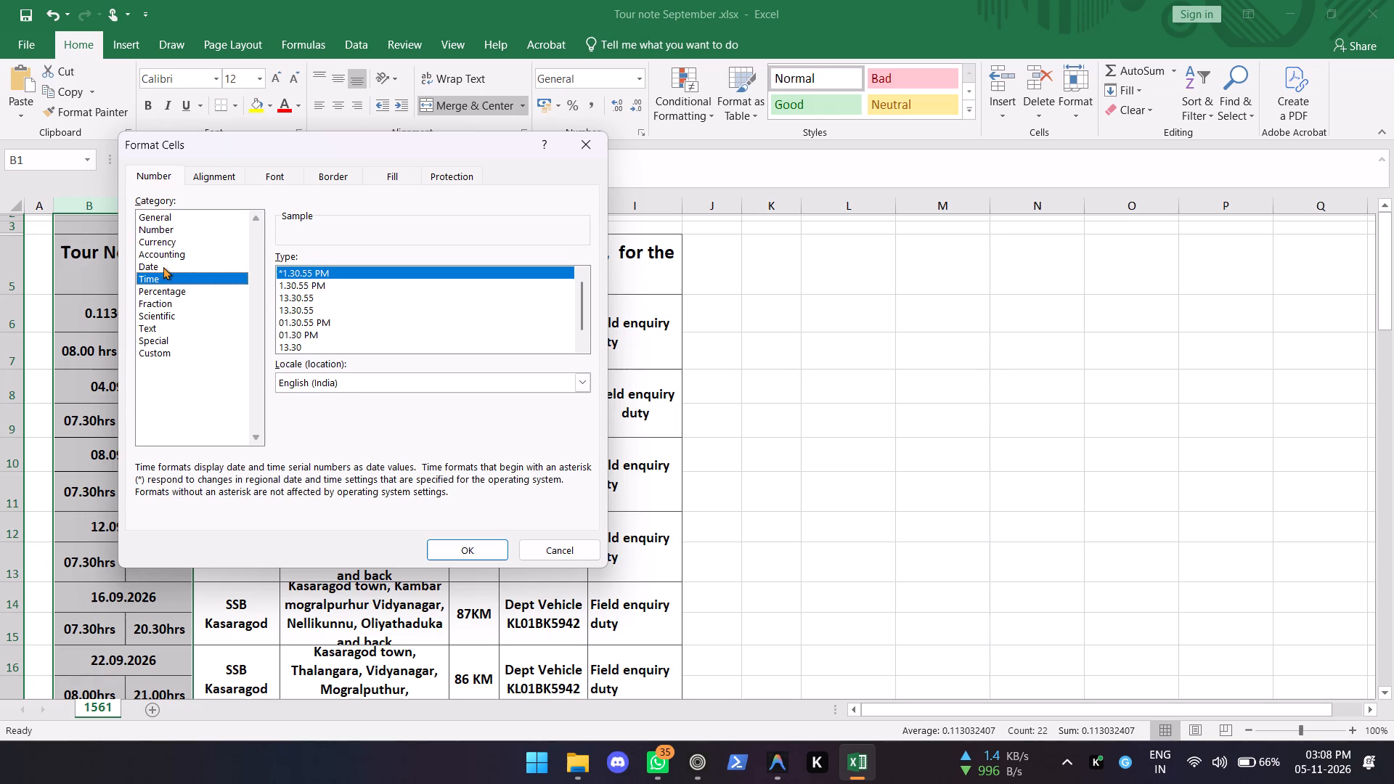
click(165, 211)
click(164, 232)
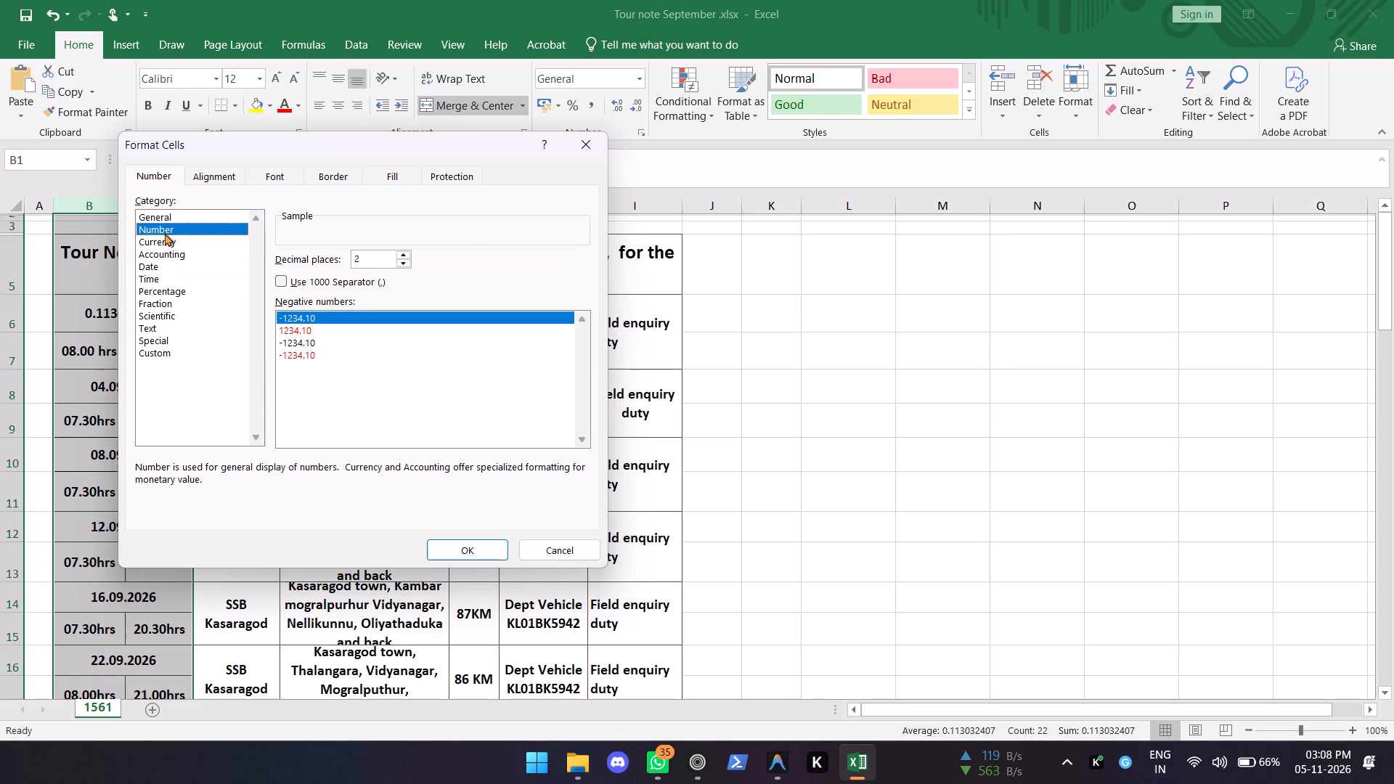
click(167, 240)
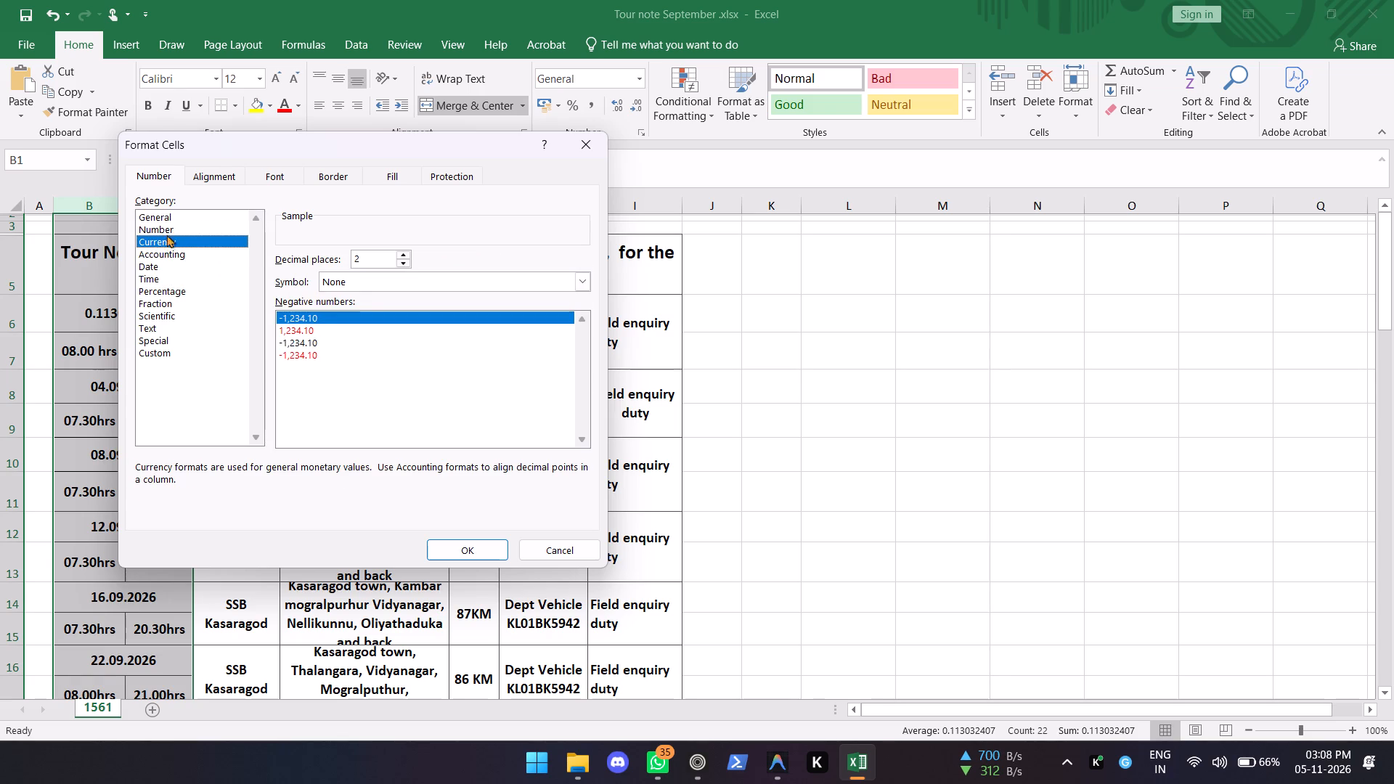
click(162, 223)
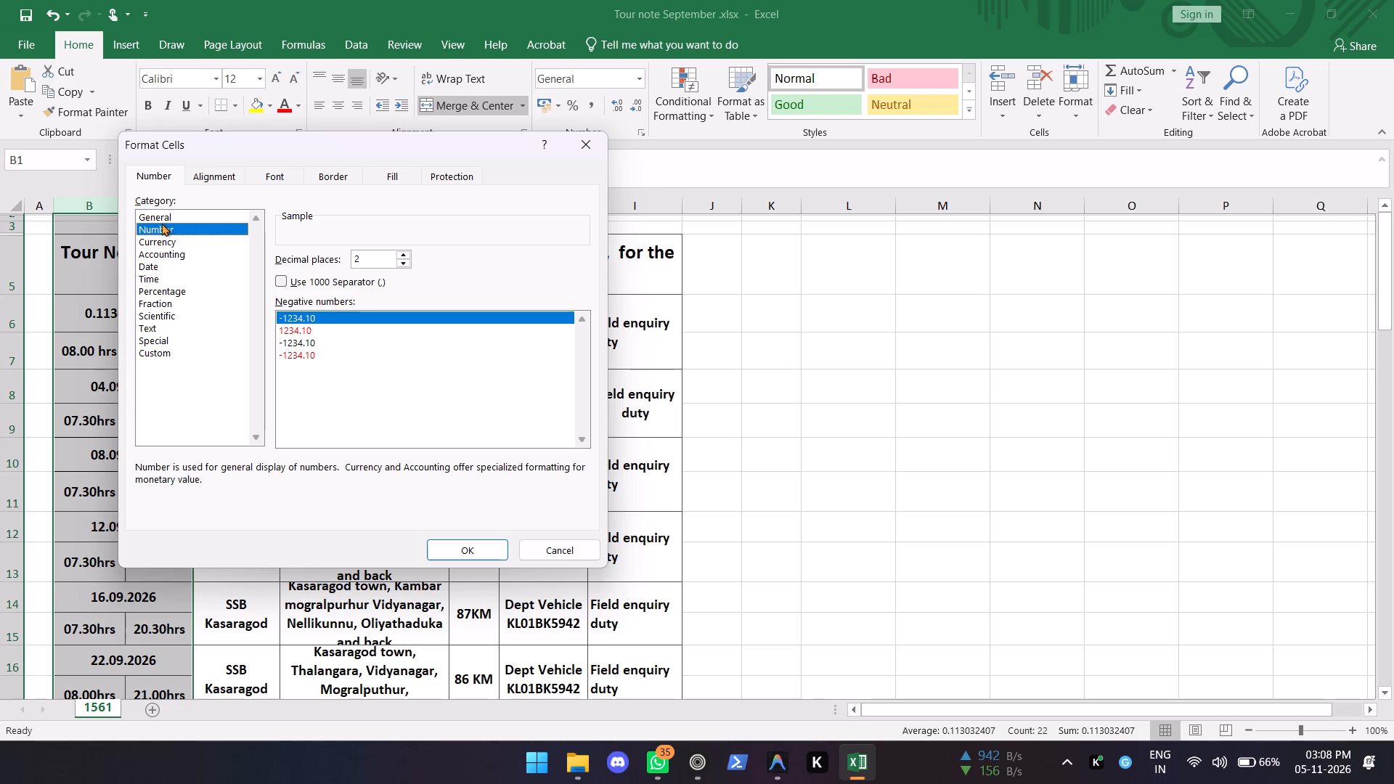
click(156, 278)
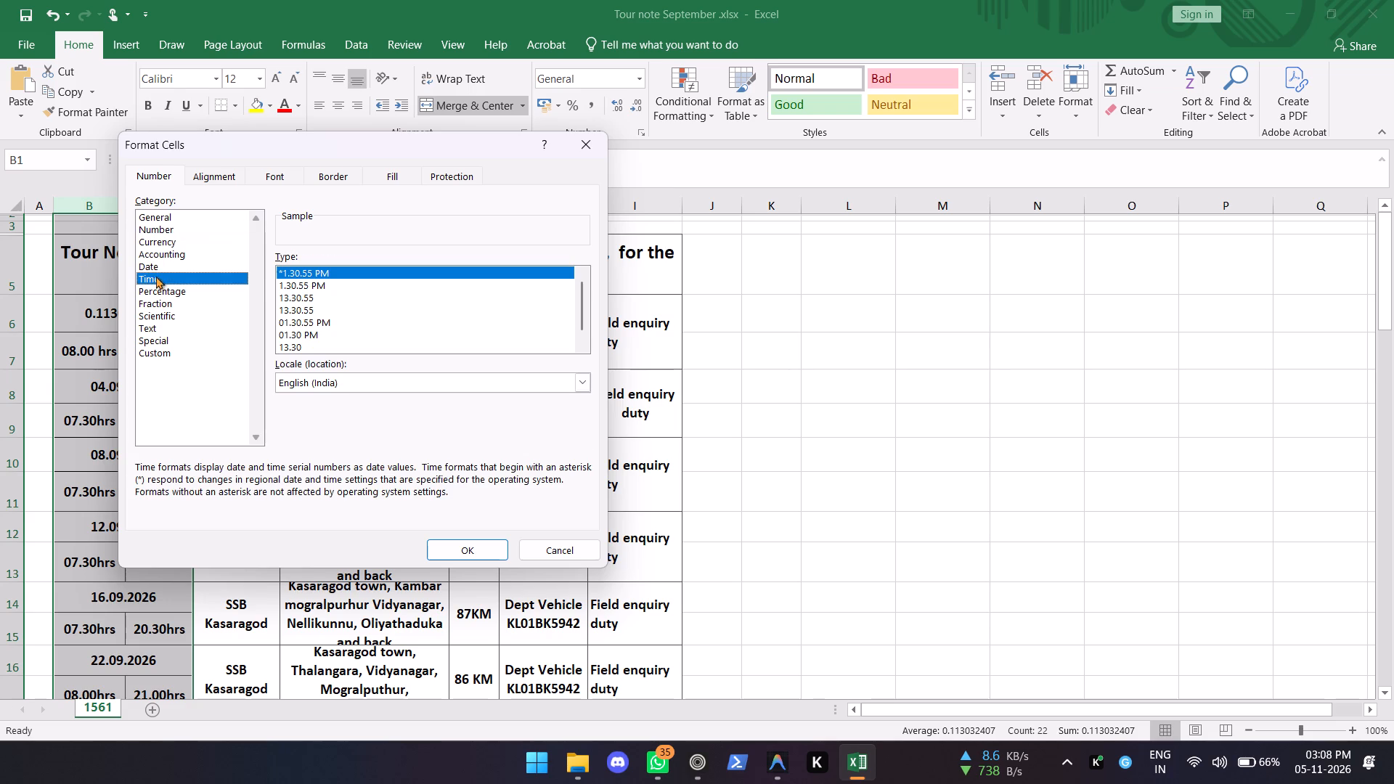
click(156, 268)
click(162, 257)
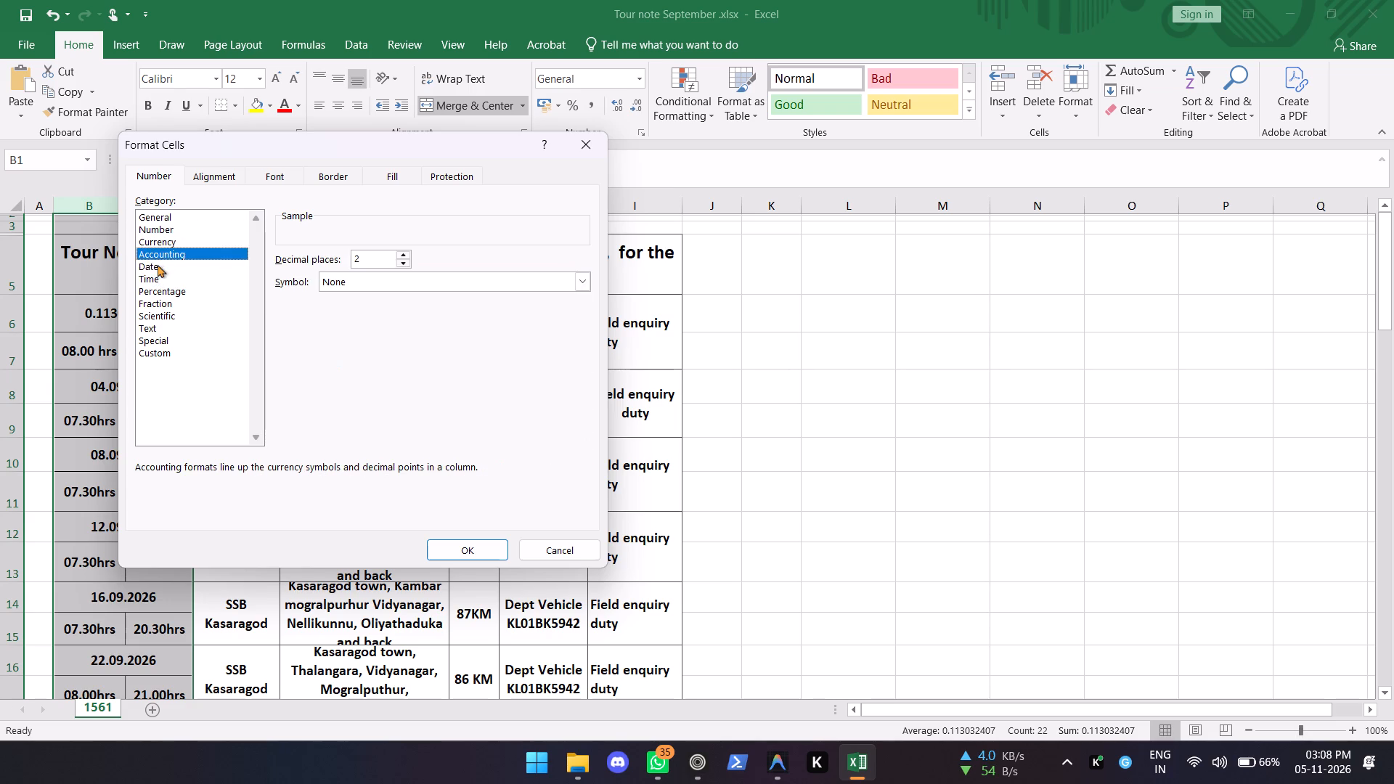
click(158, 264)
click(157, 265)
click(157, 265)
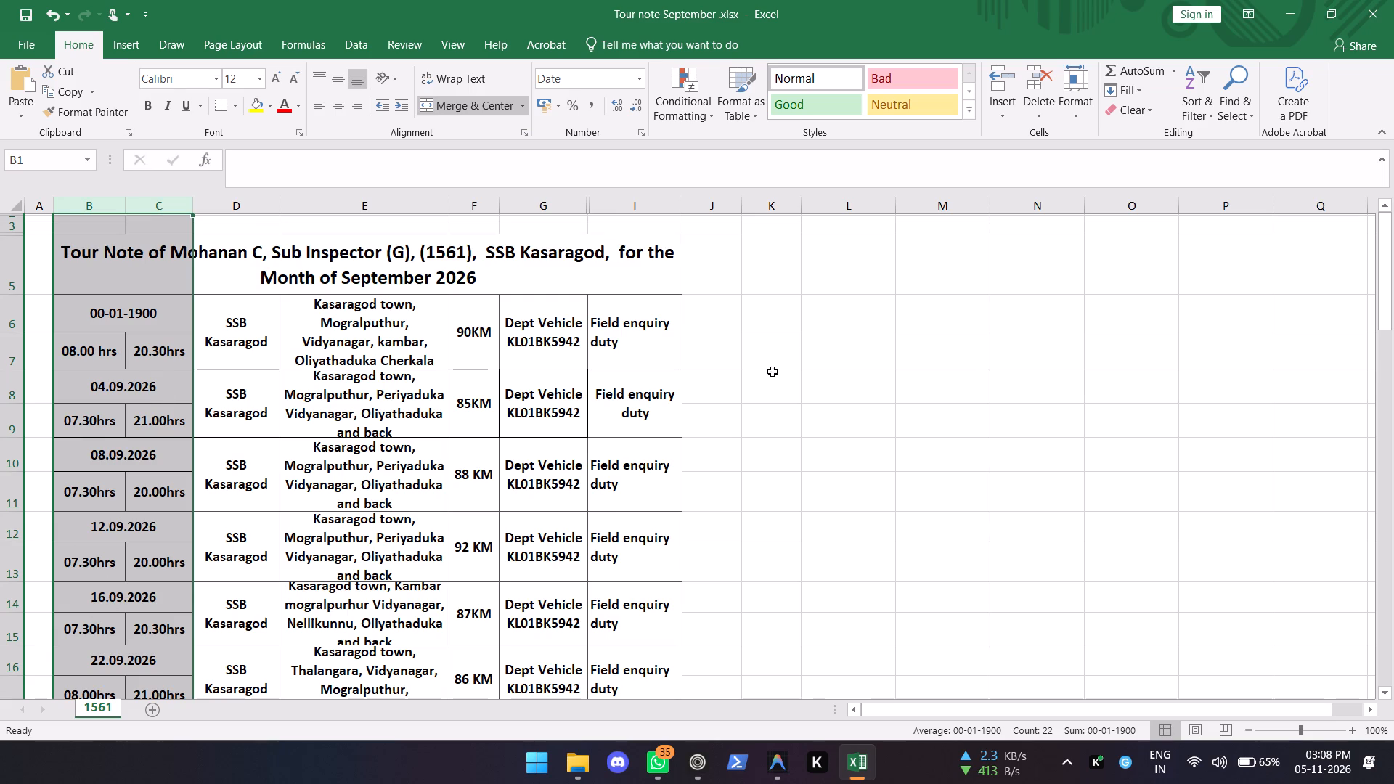
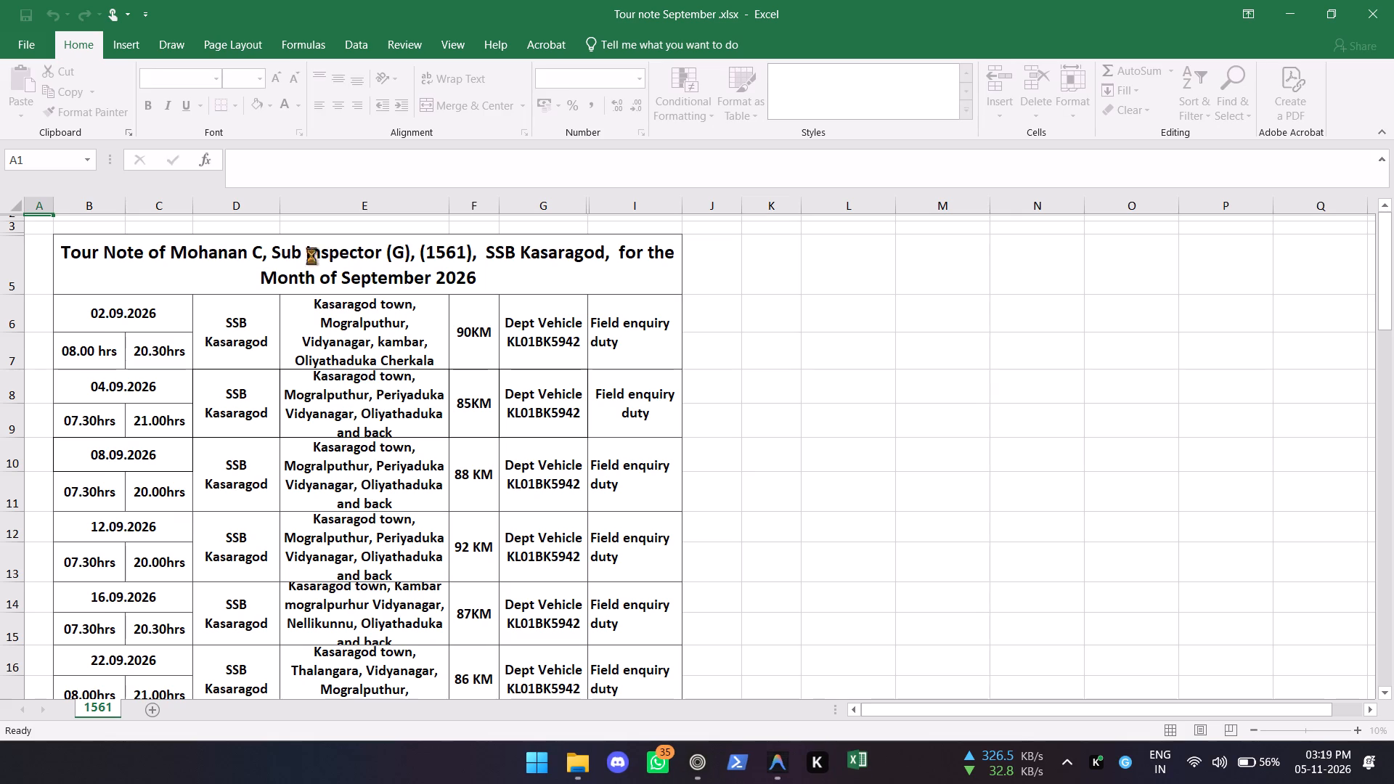
Check how the date cells in rows 6 to 14 behave when entered for editing and left without changes.
double_click(140, 309)
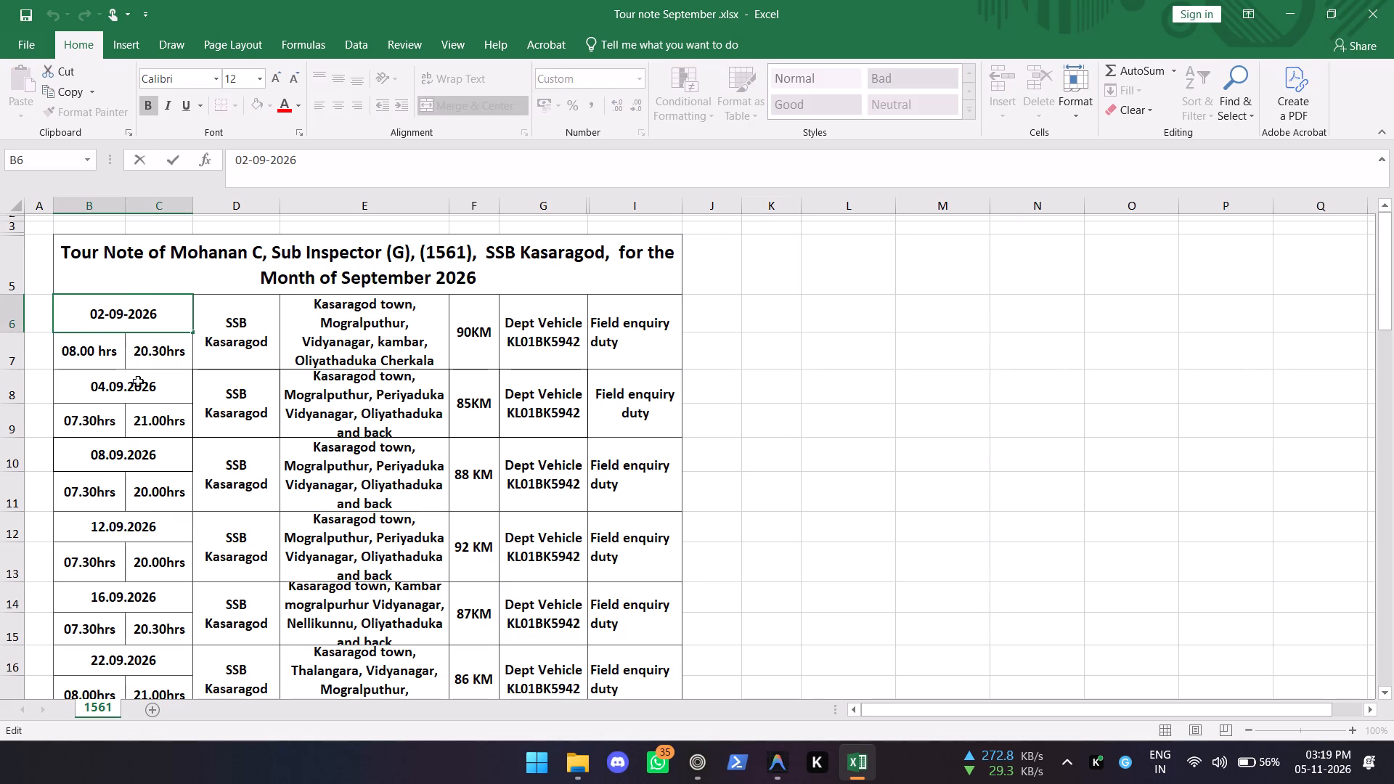
click(136, 388)
double_click(140, 319)
click(132, 397)
double_click(155, 306)
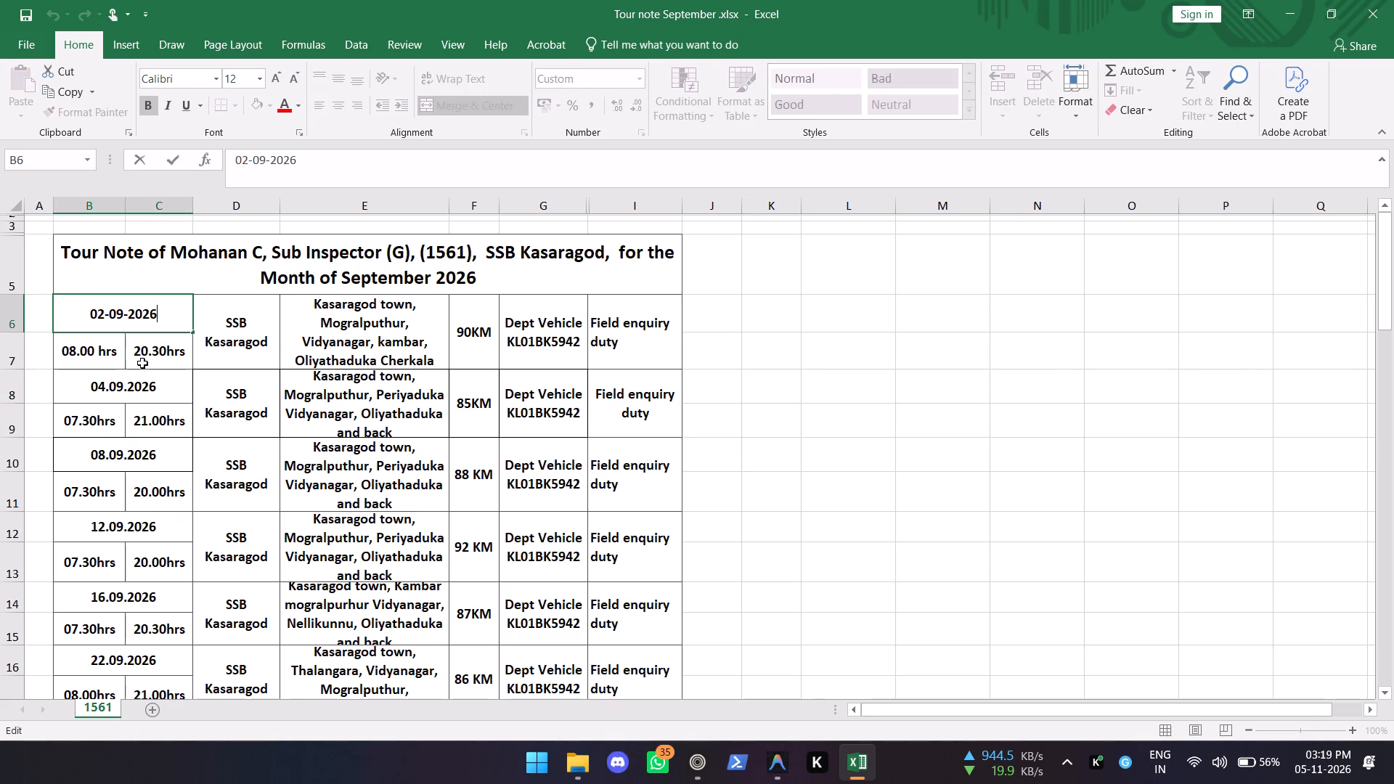
click(139, 383)
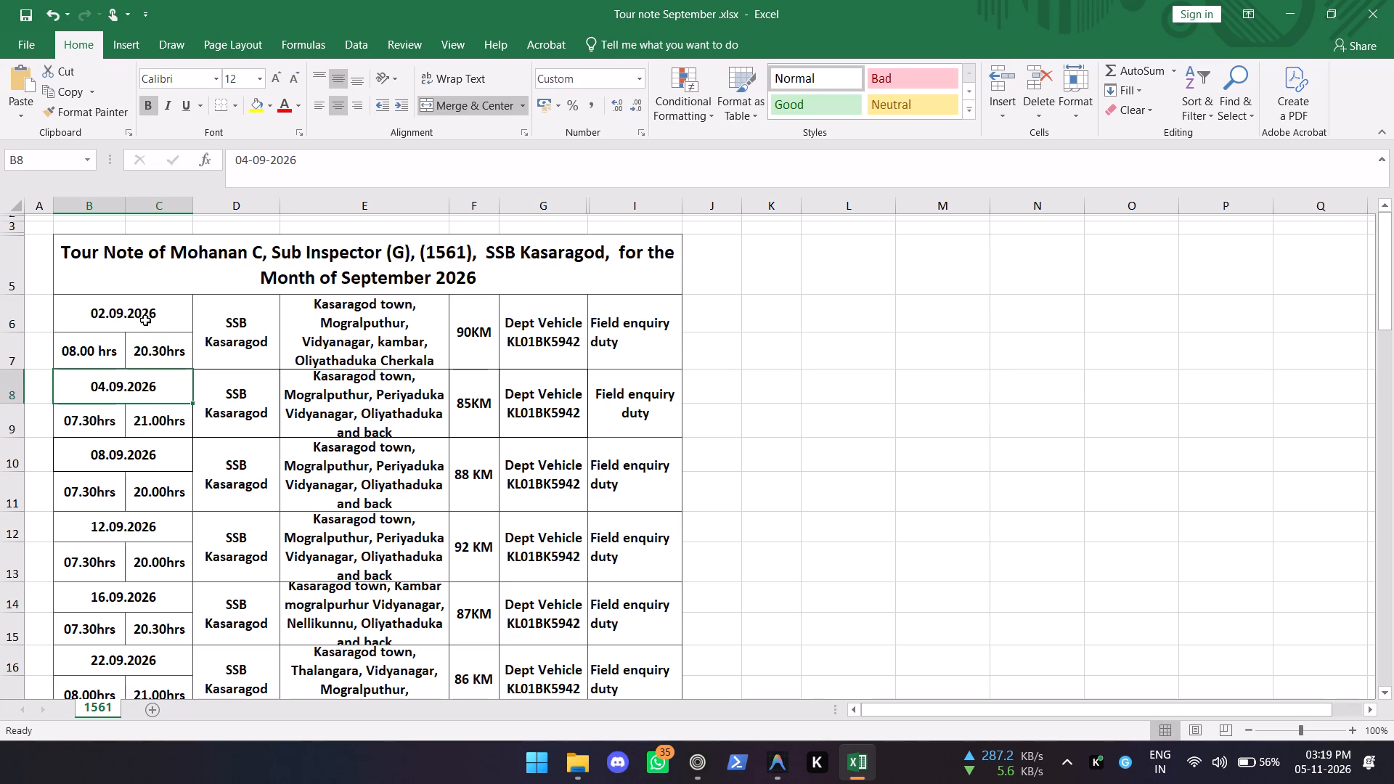
double_click(145, 314)
double_click(141, 383)
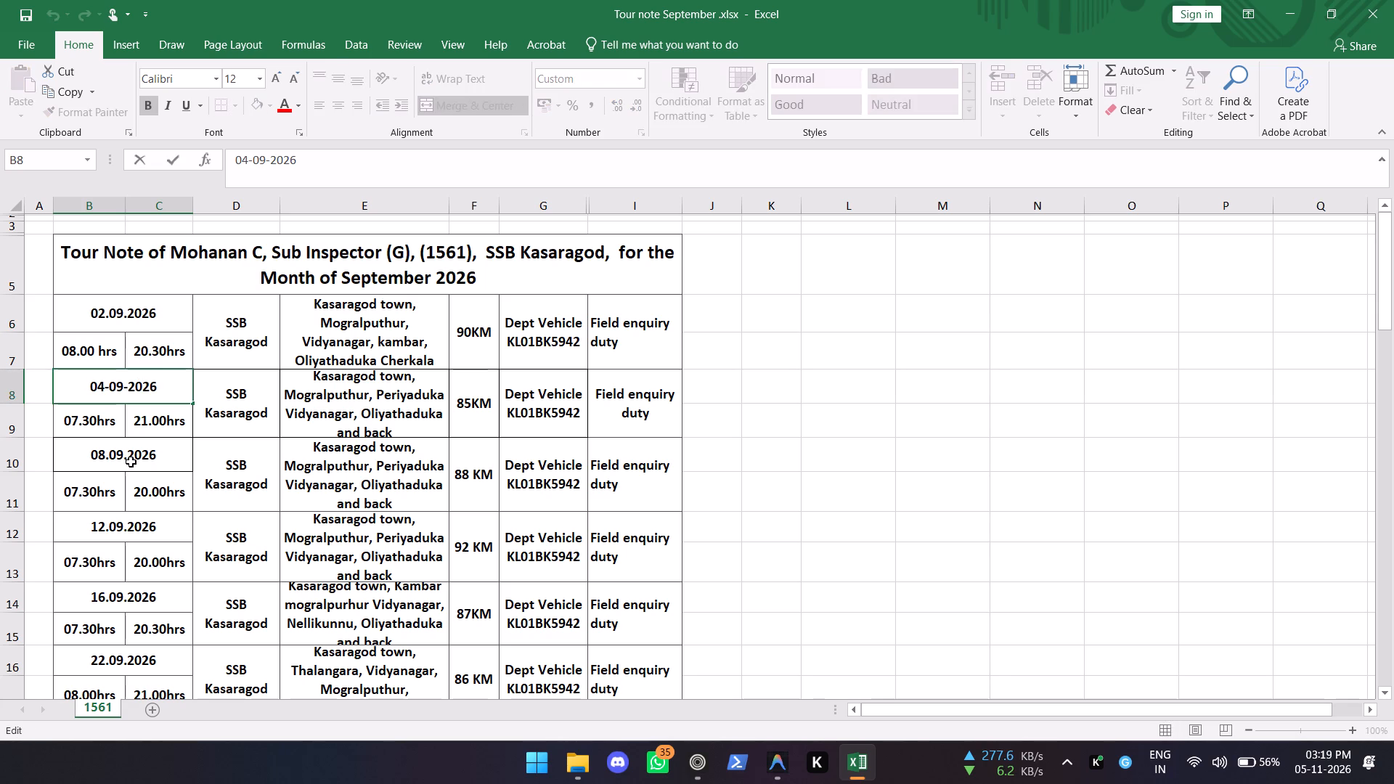
double_click(131, 462)
double_click(129, 531)
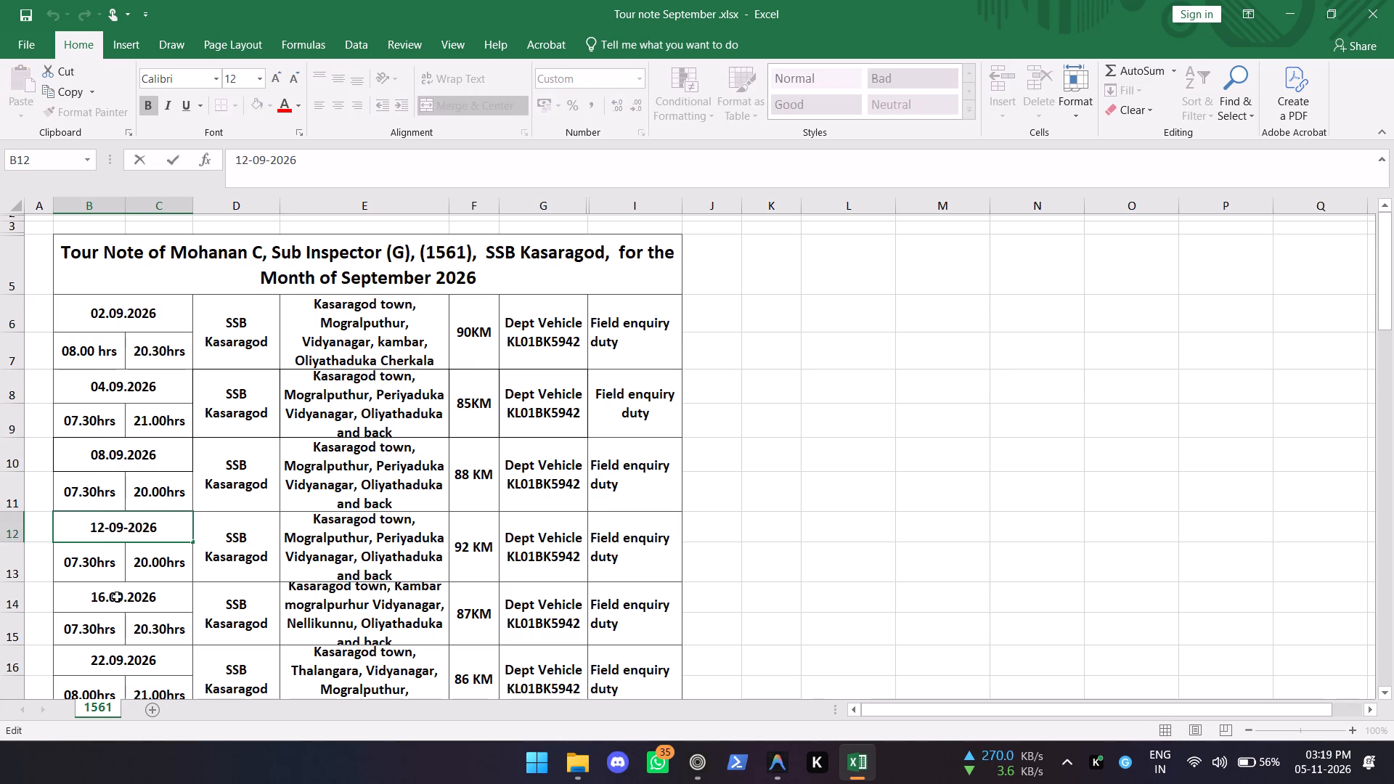
double_click(117, 597)
double_click(123, 310)
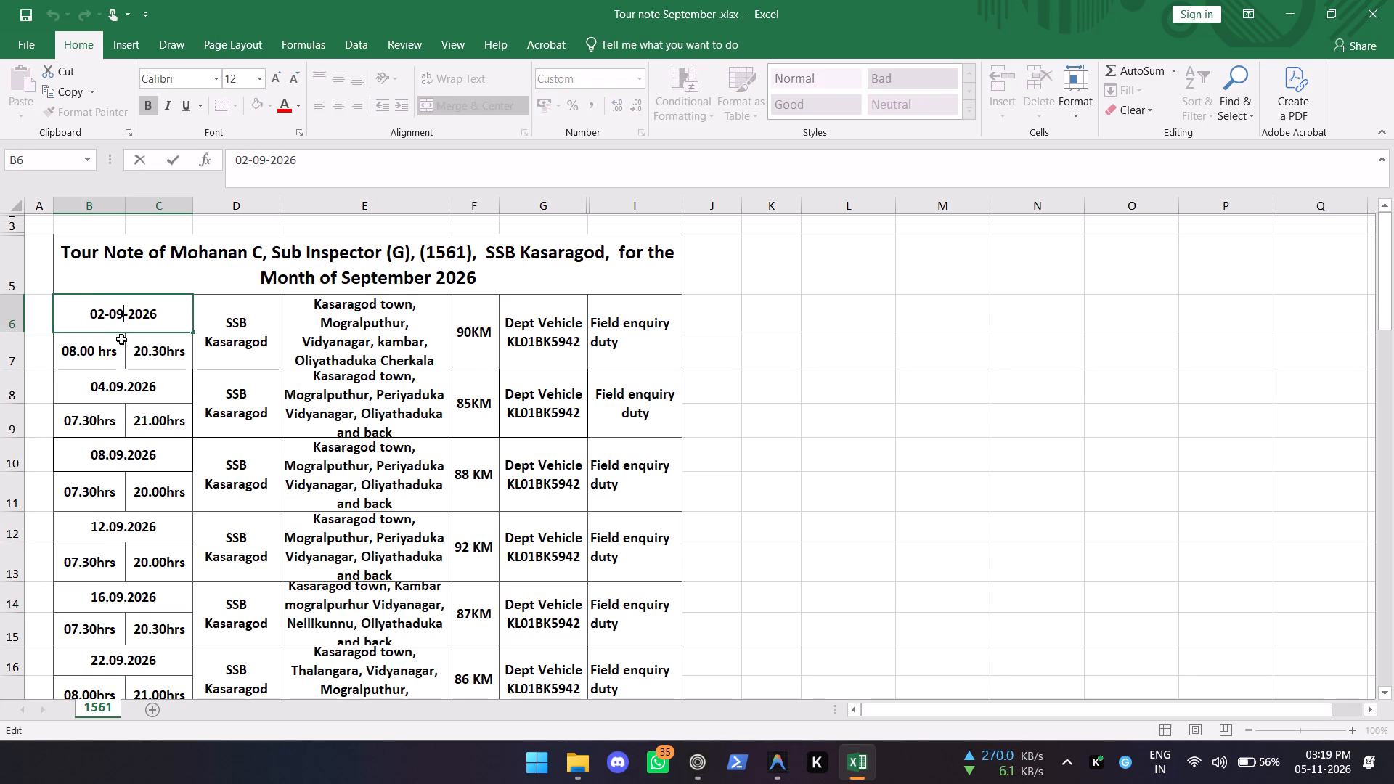
click(123, 380)
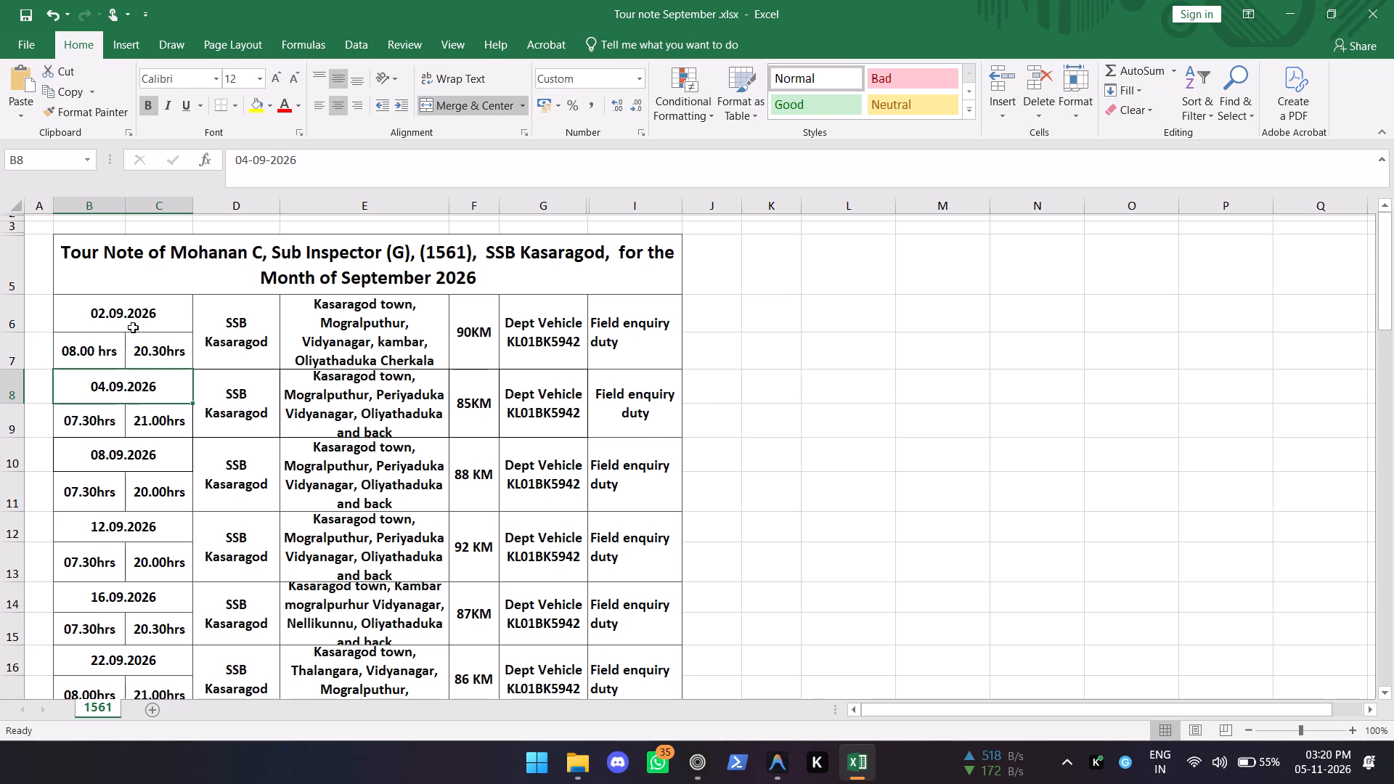
Set the first tour entry's date in cell B6 to 03-10-2026.
double_click(126, 310)
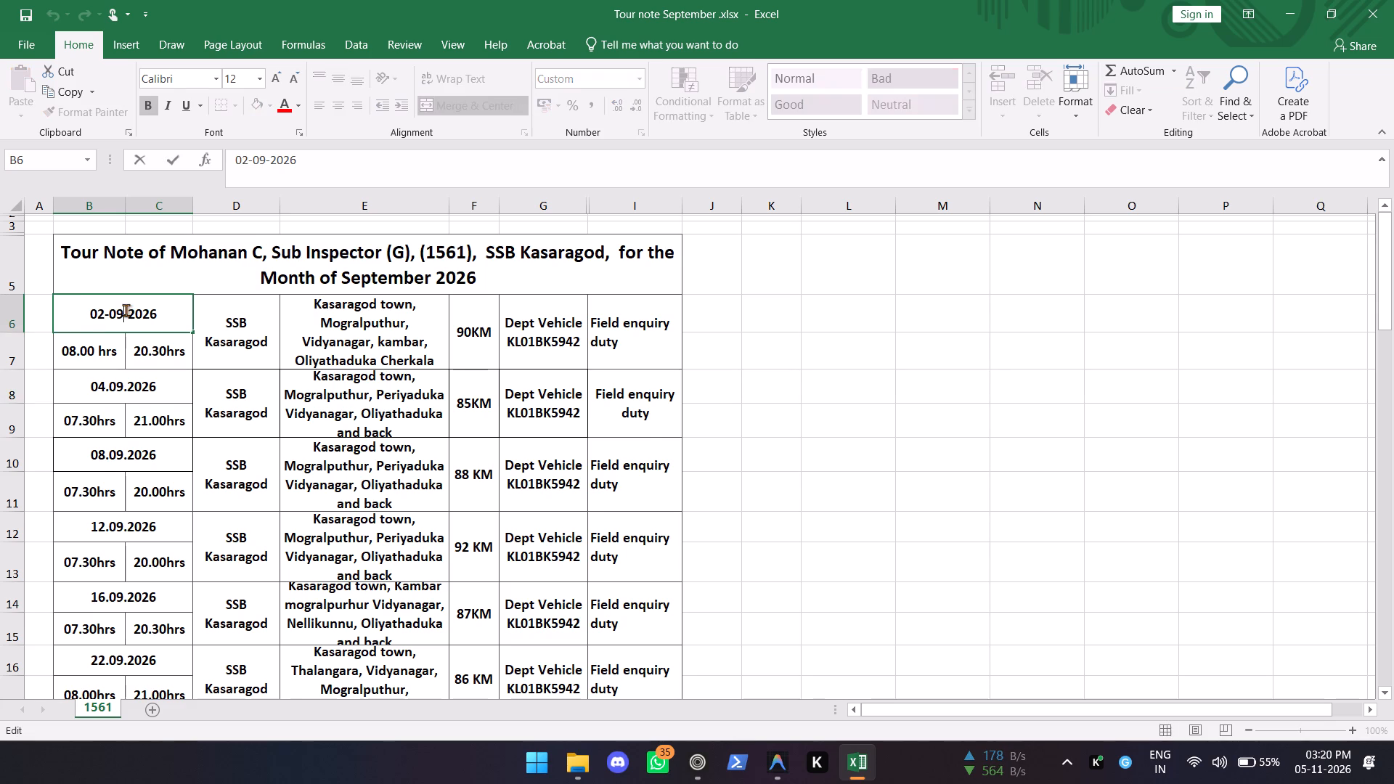
click(126, 310)
key(BackSpace)
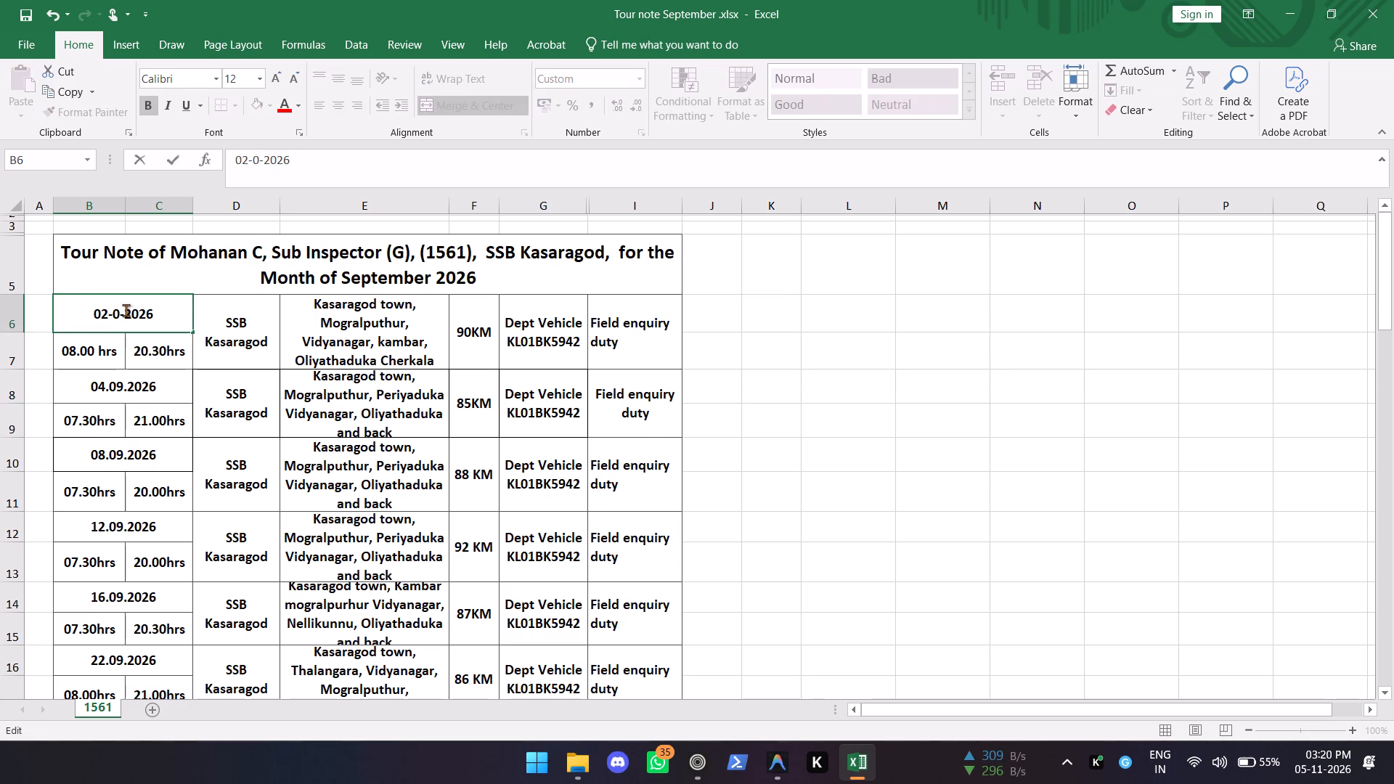
key(Left)
key(1)
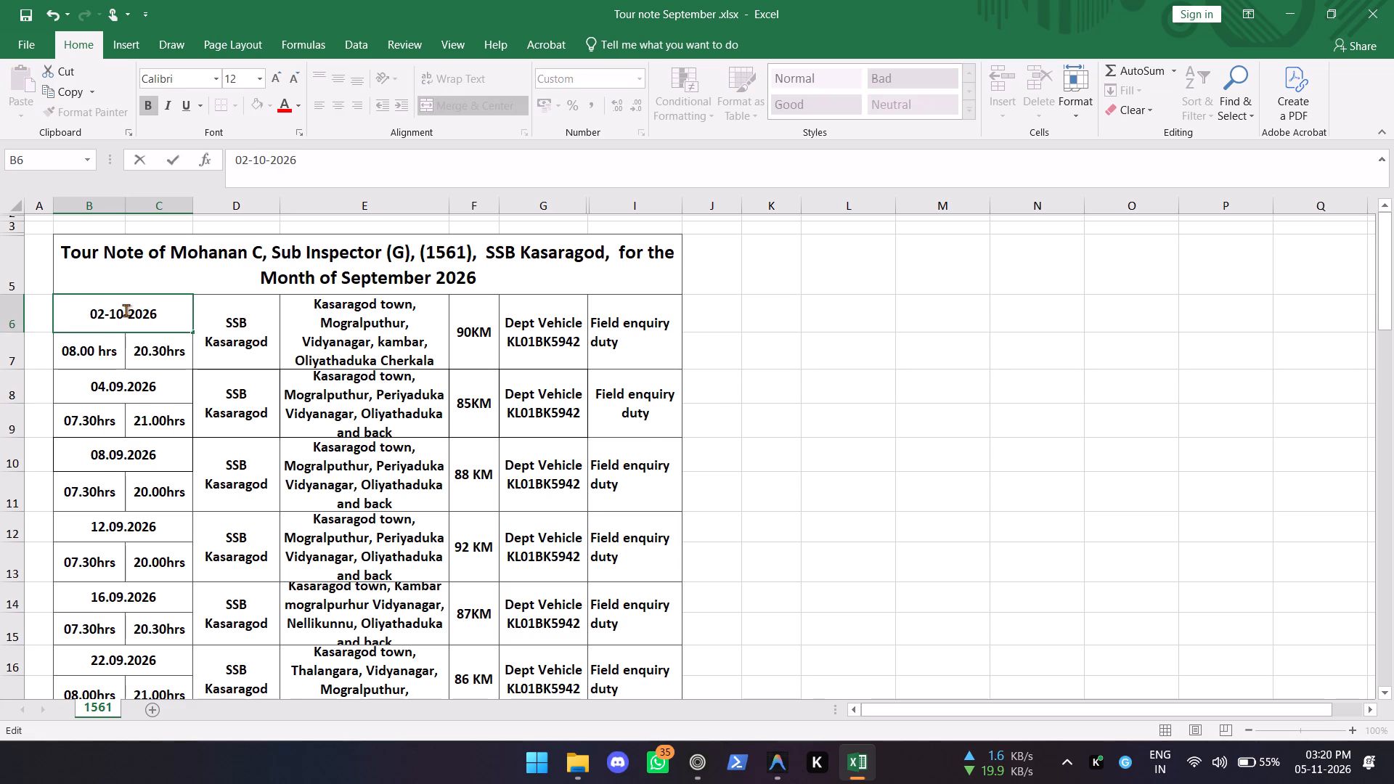
key(Left)
key(Left)
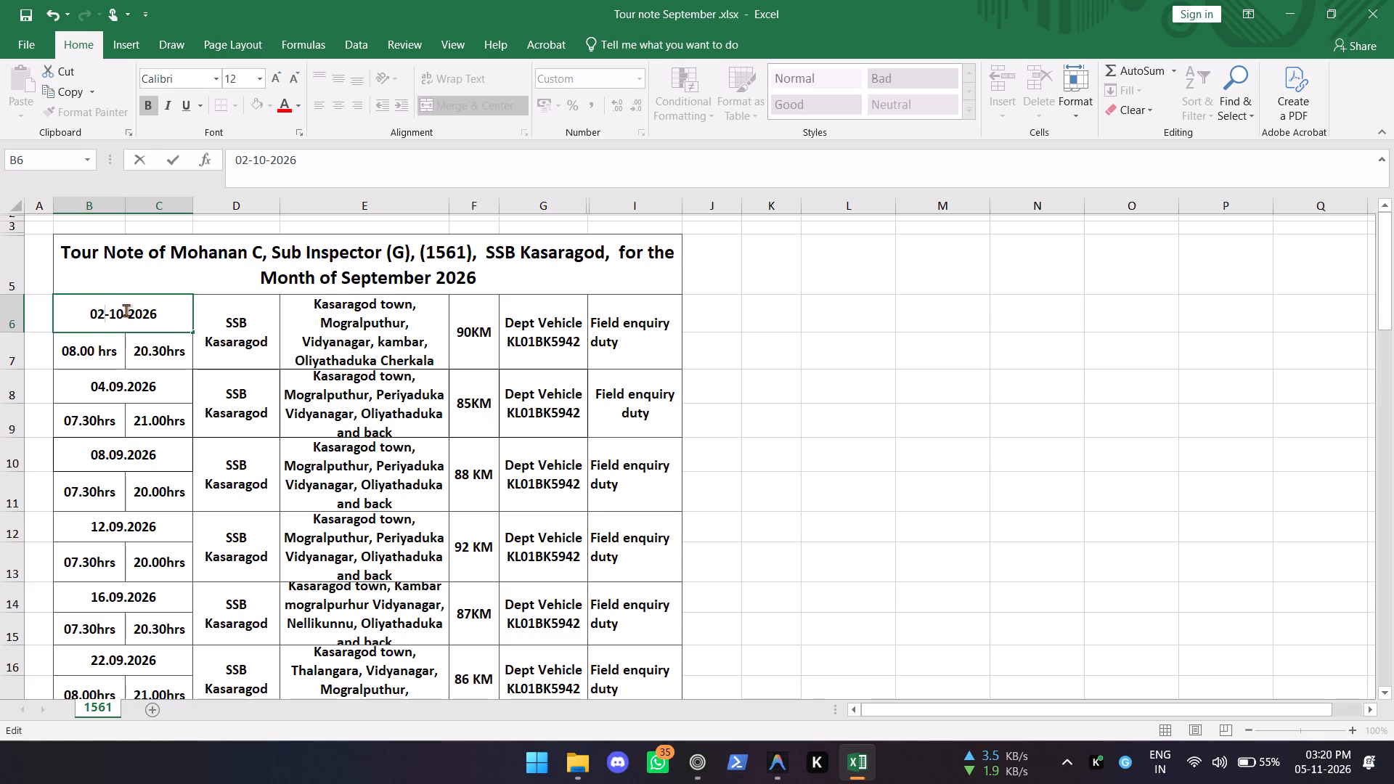
key(BackSpace)
key(3)
click(126, 310)
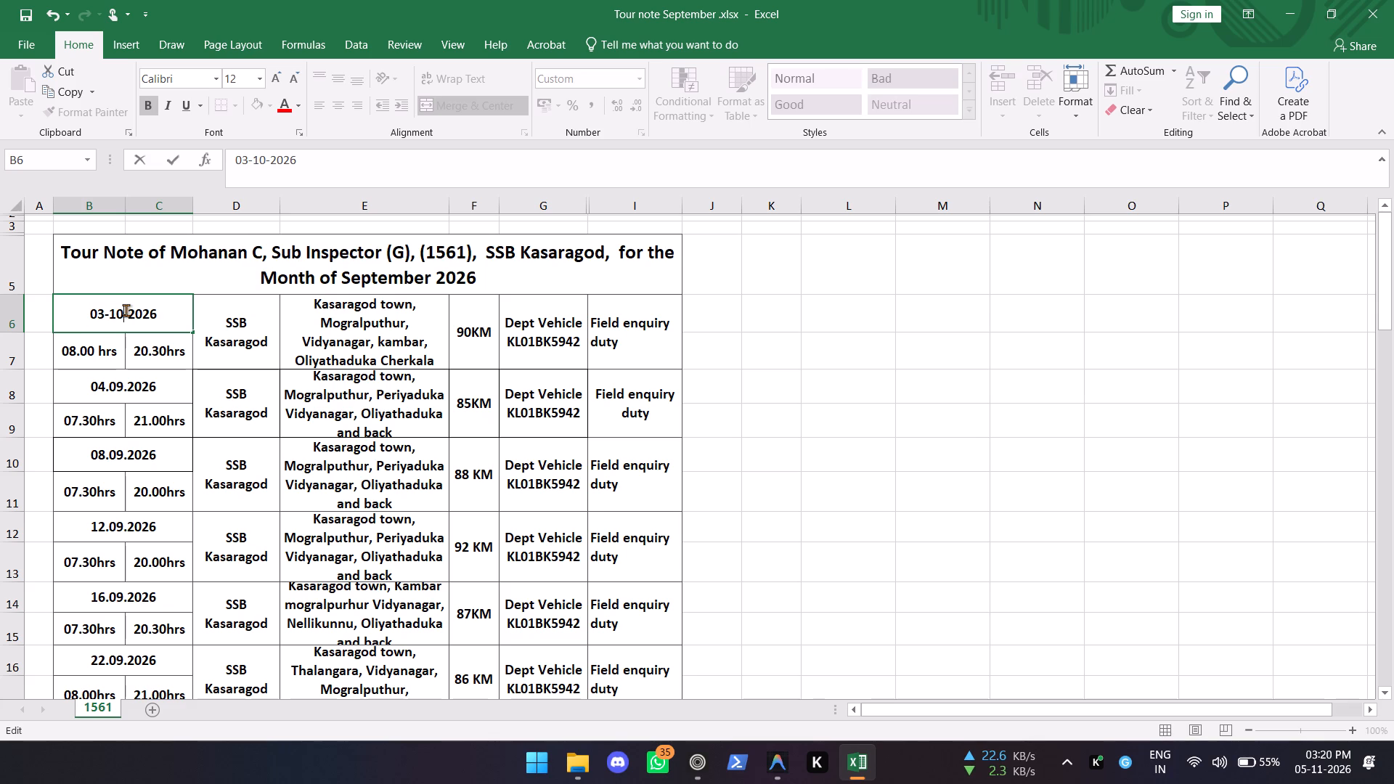
key(Return)
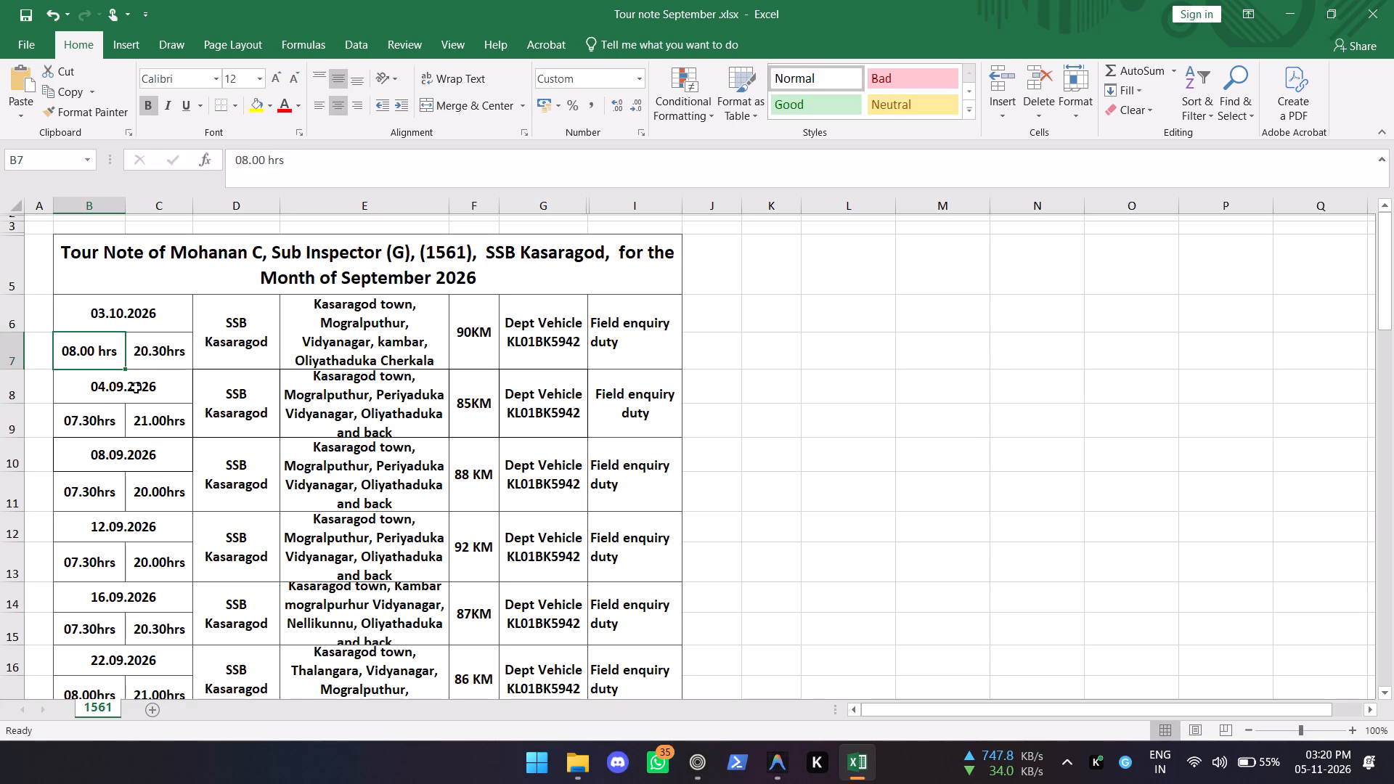
Set the second tour entry's date in cell B8 to 06-10-2026.
click(136, 388)
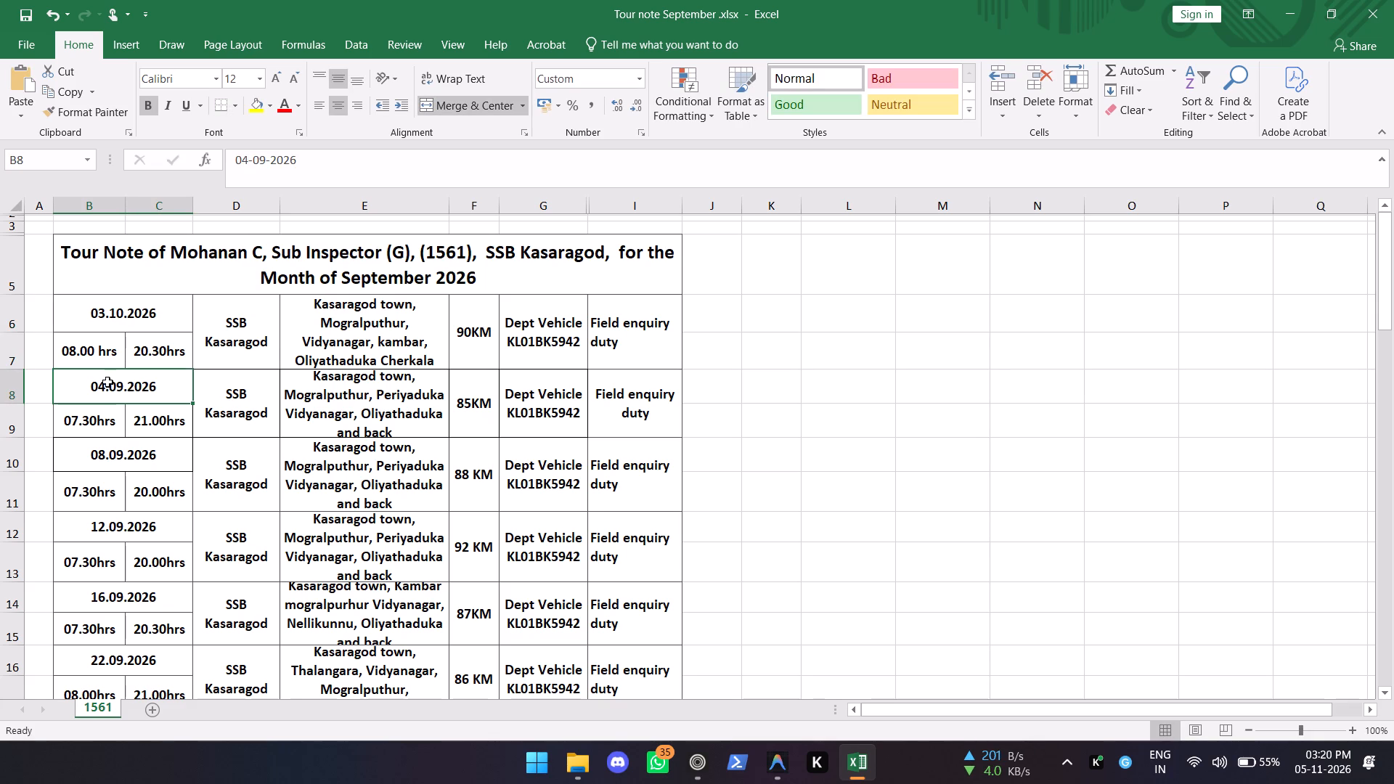
double_click(121, 388)
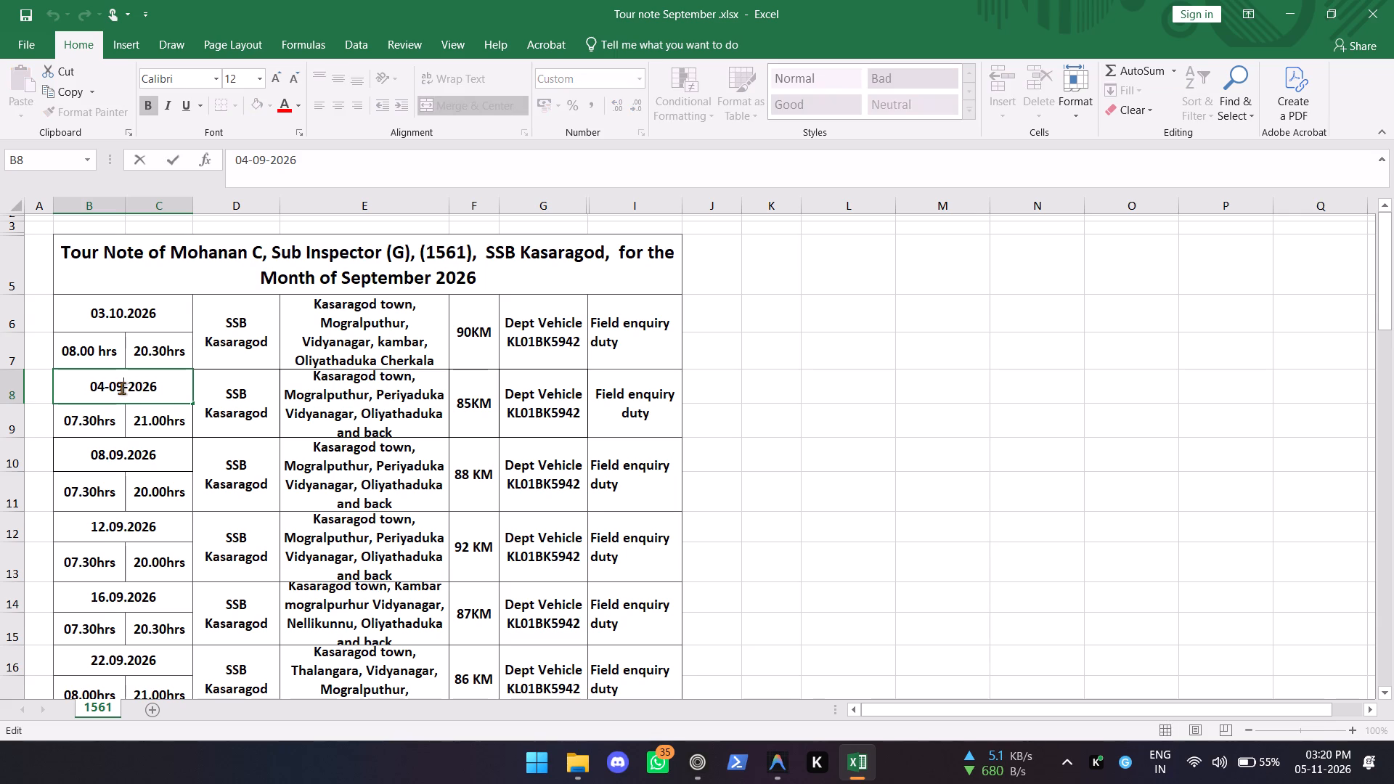
key(BackSpace)
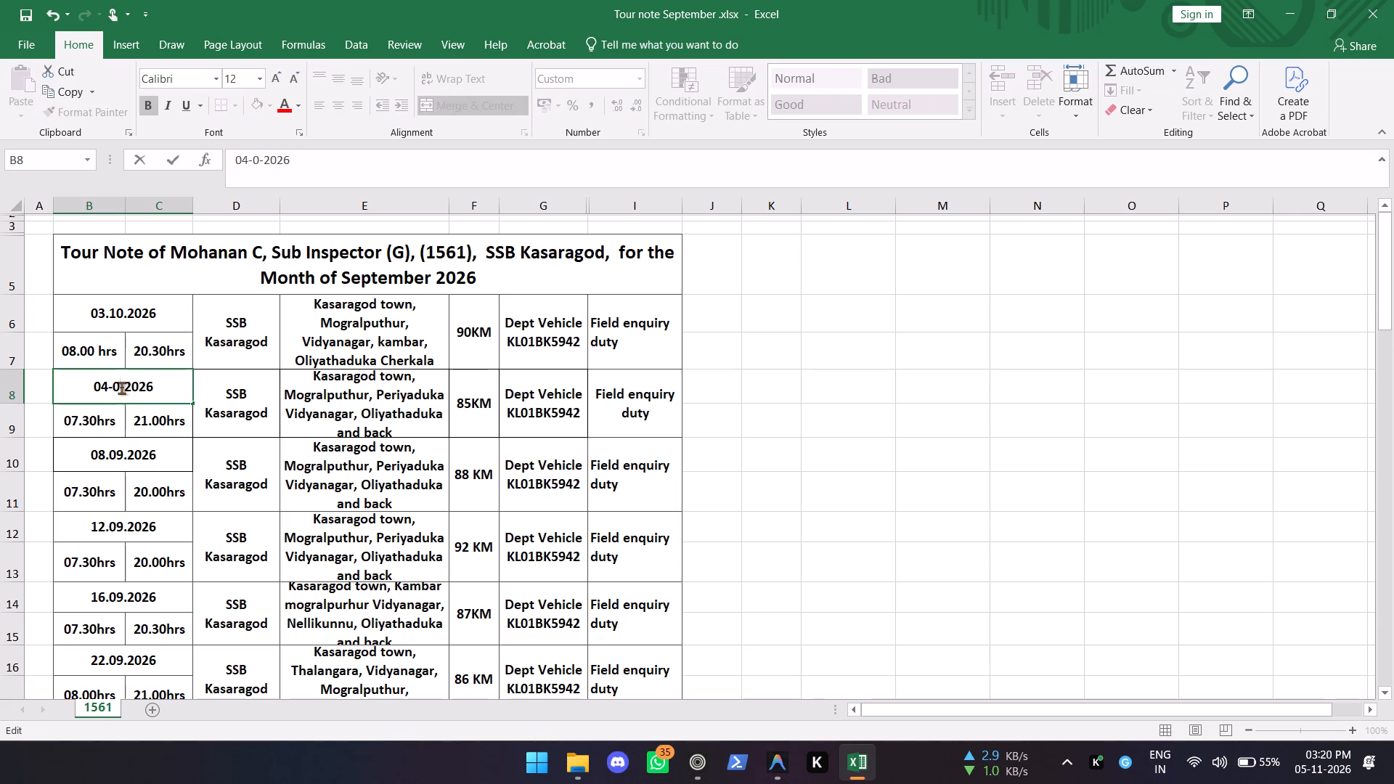
key(Left)
key(1)
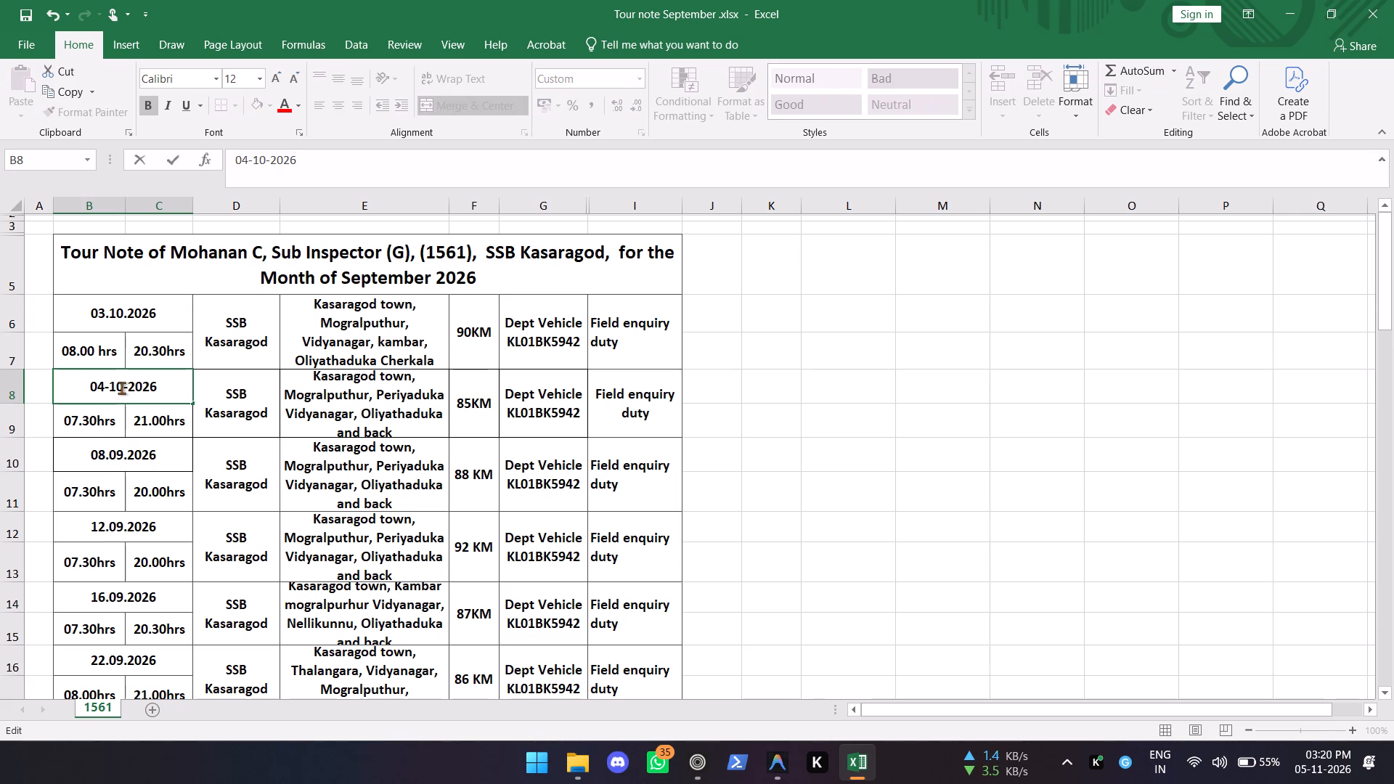
key(Left)
key(Left)
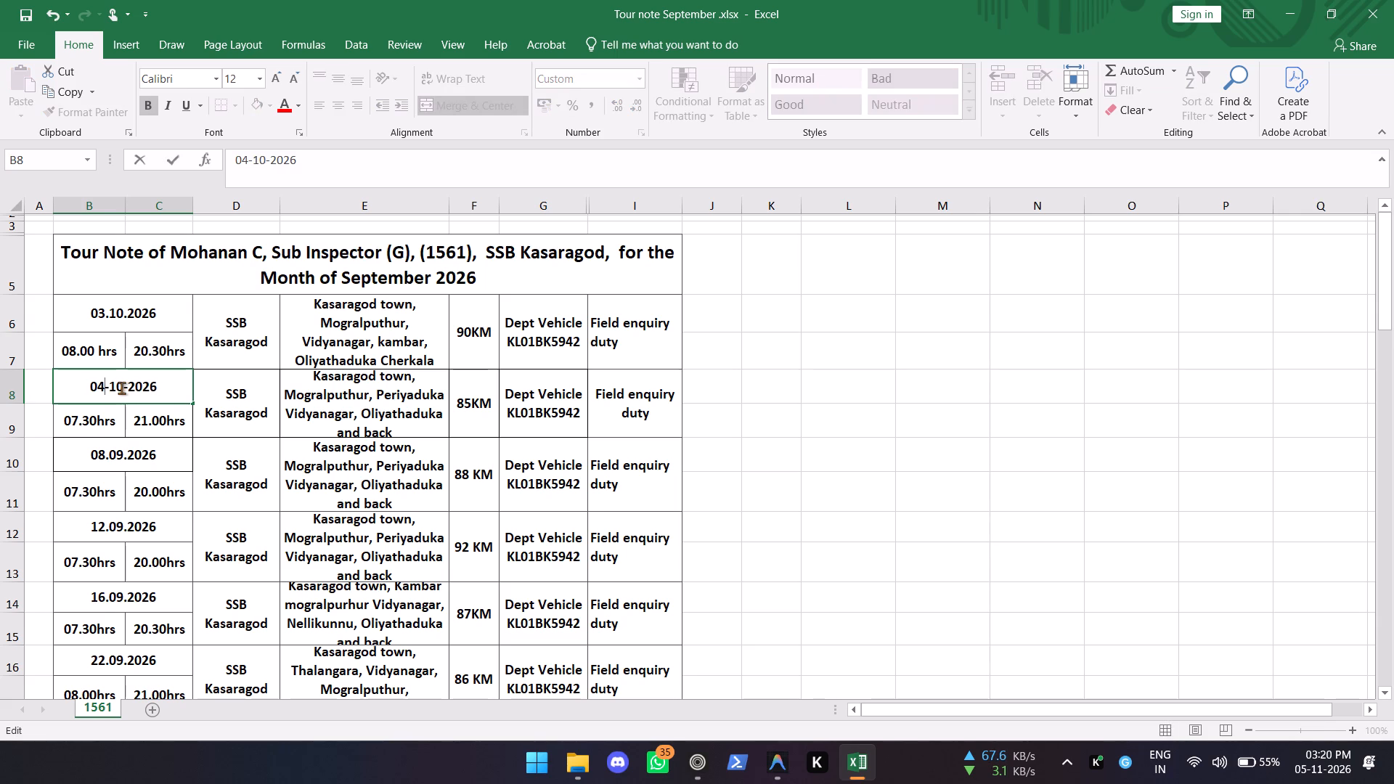
key(BackSpace)
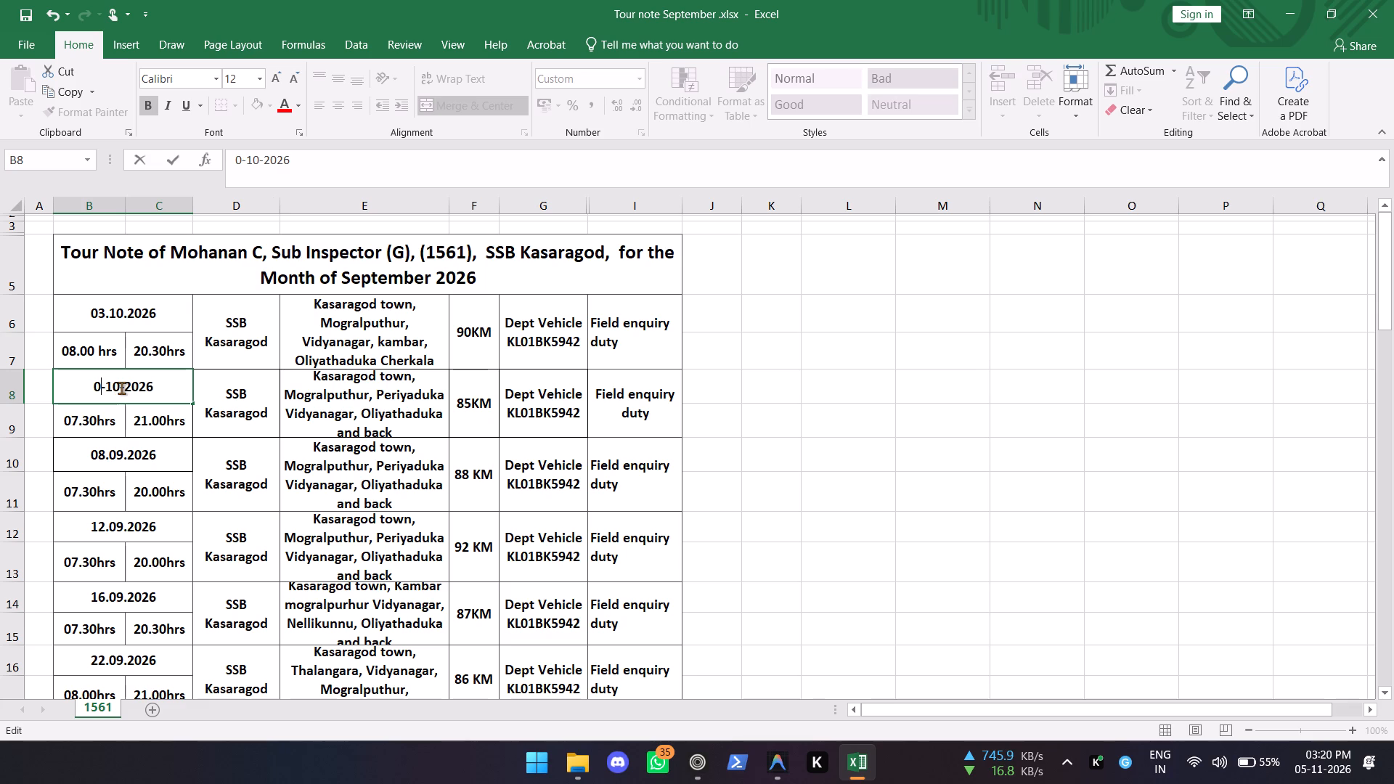
key(6)
key(Return)
key(Return)
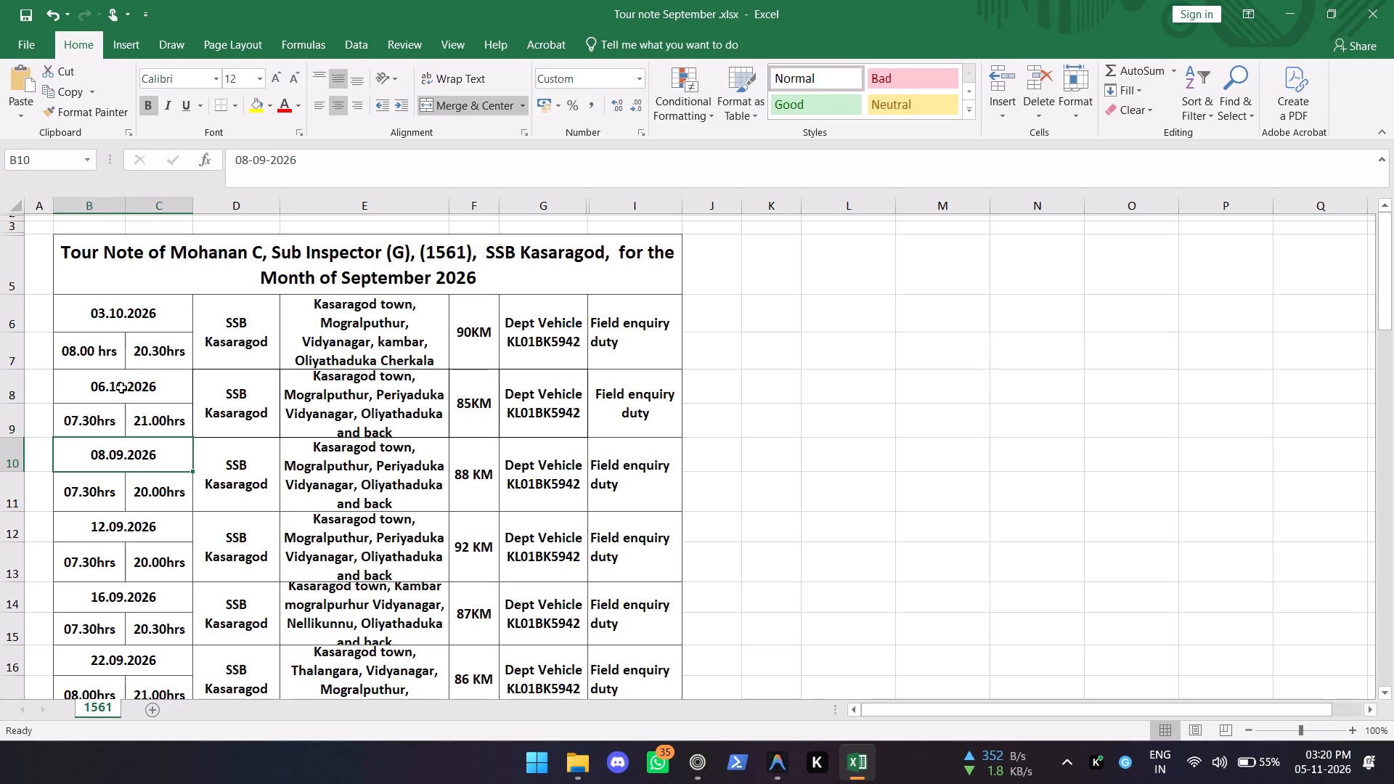
Set the third tour entry's date in cell B10 to 09-10-2026.
click(104, 456)
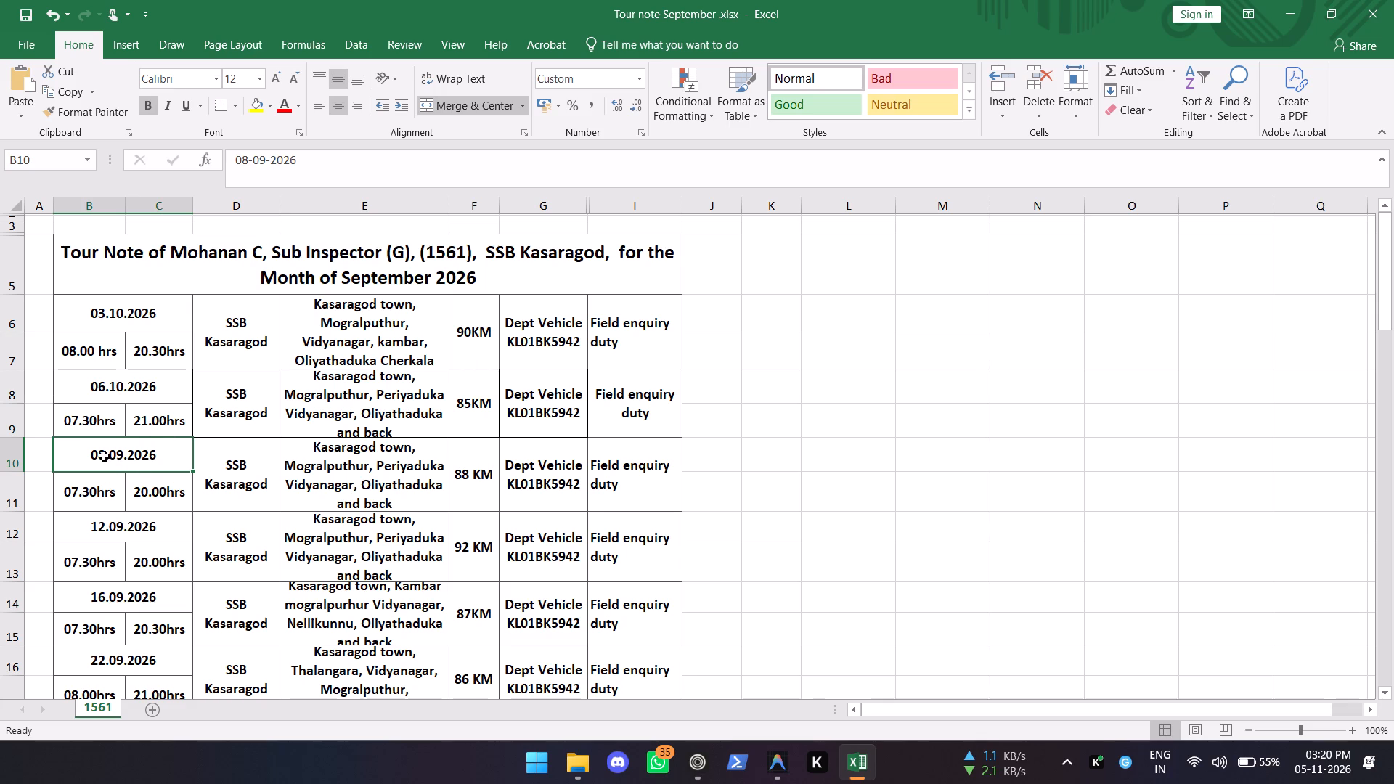
click(104, 456)
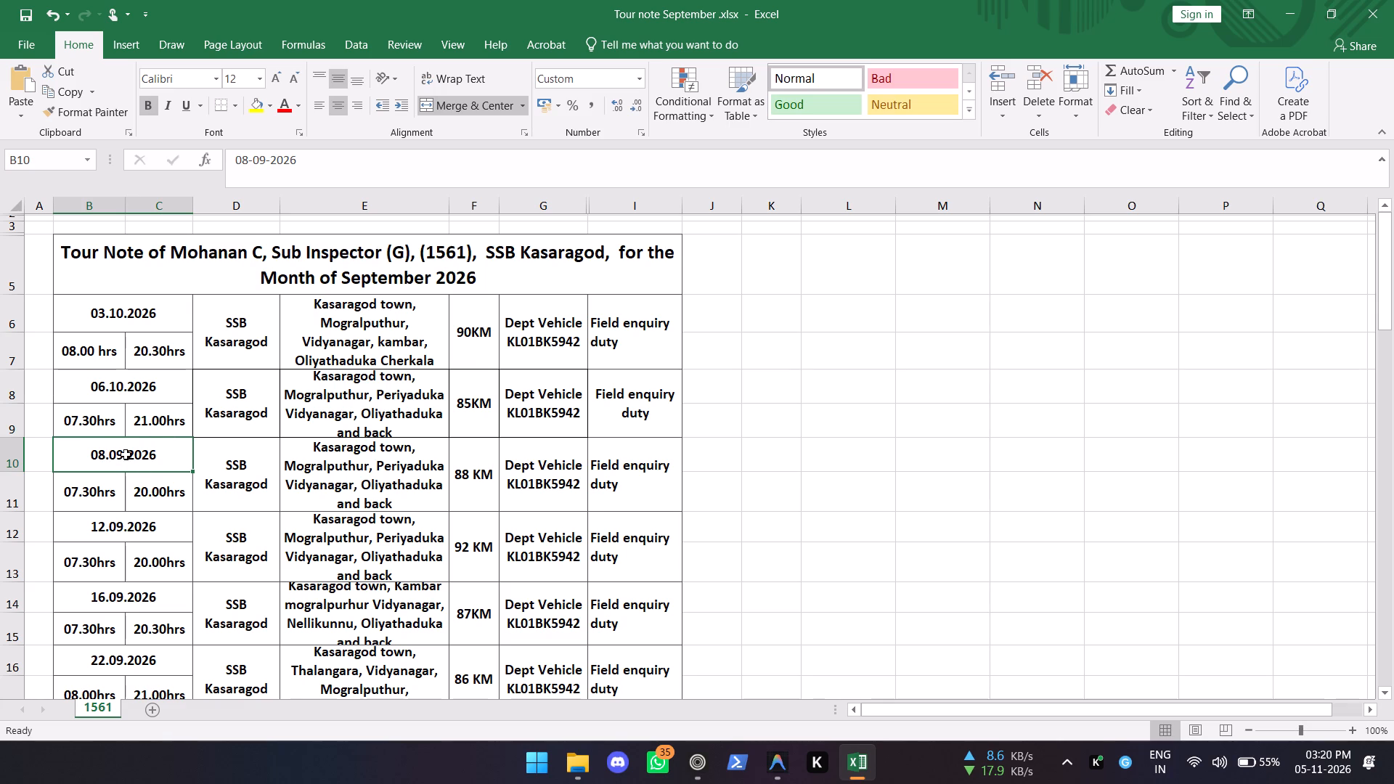
double_click(129, 454)
key(Left)
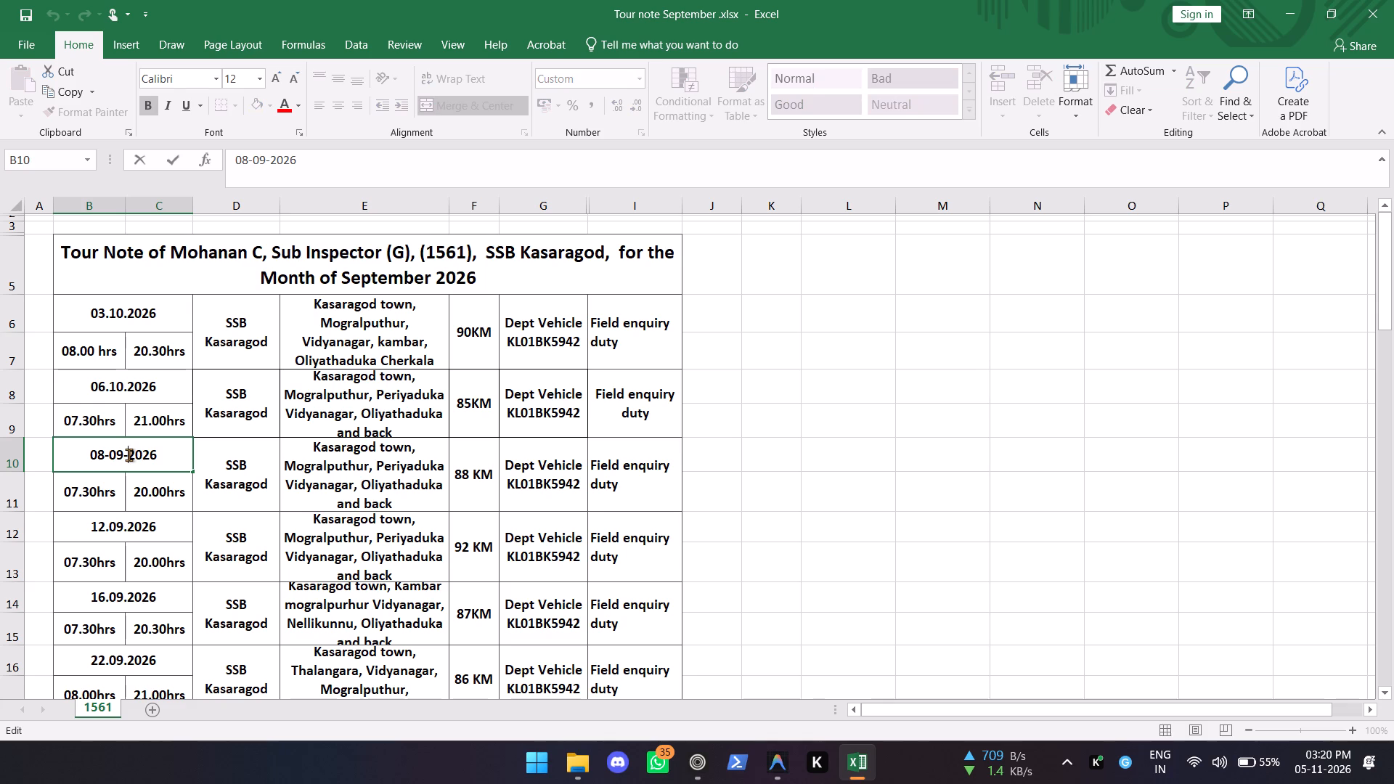
key(BackSpace)
key(BackSpace)
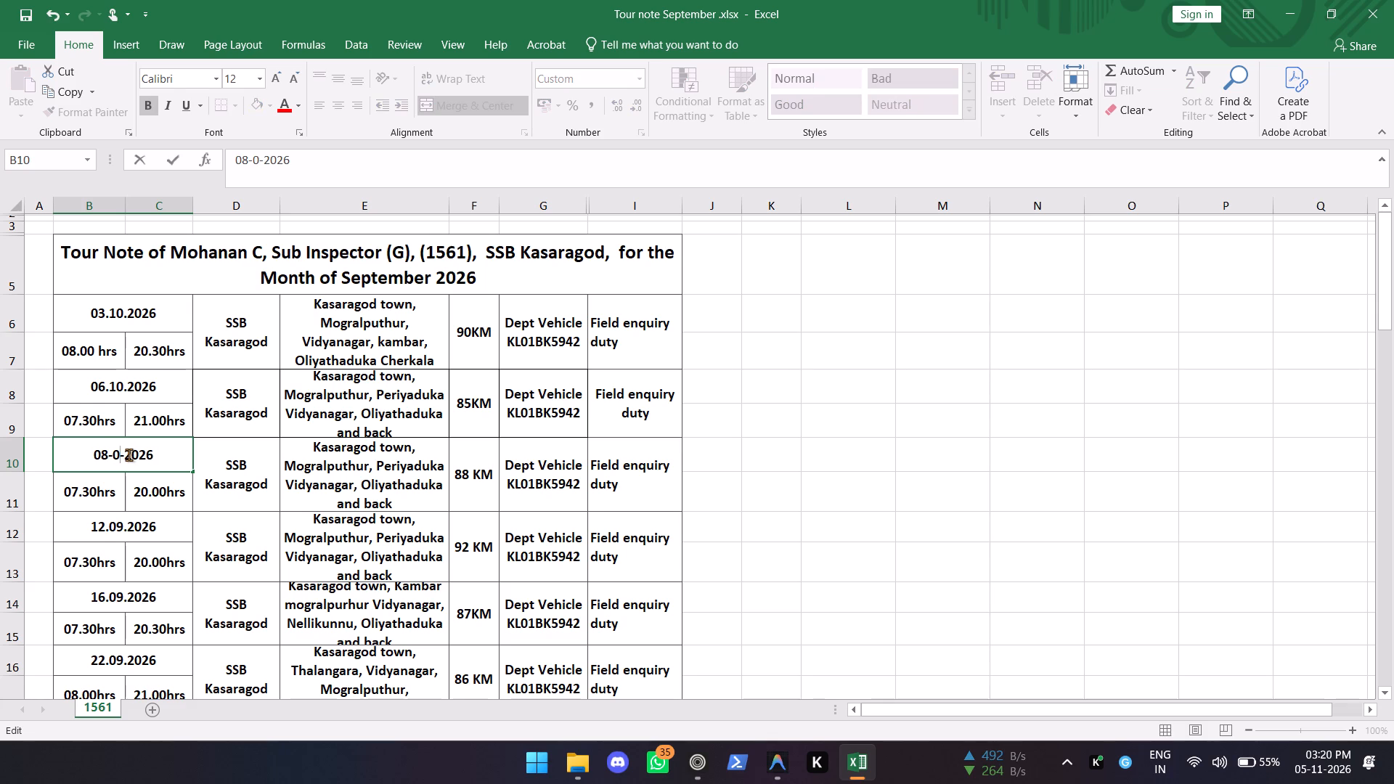
text(10)
key(Left)
key(Left)
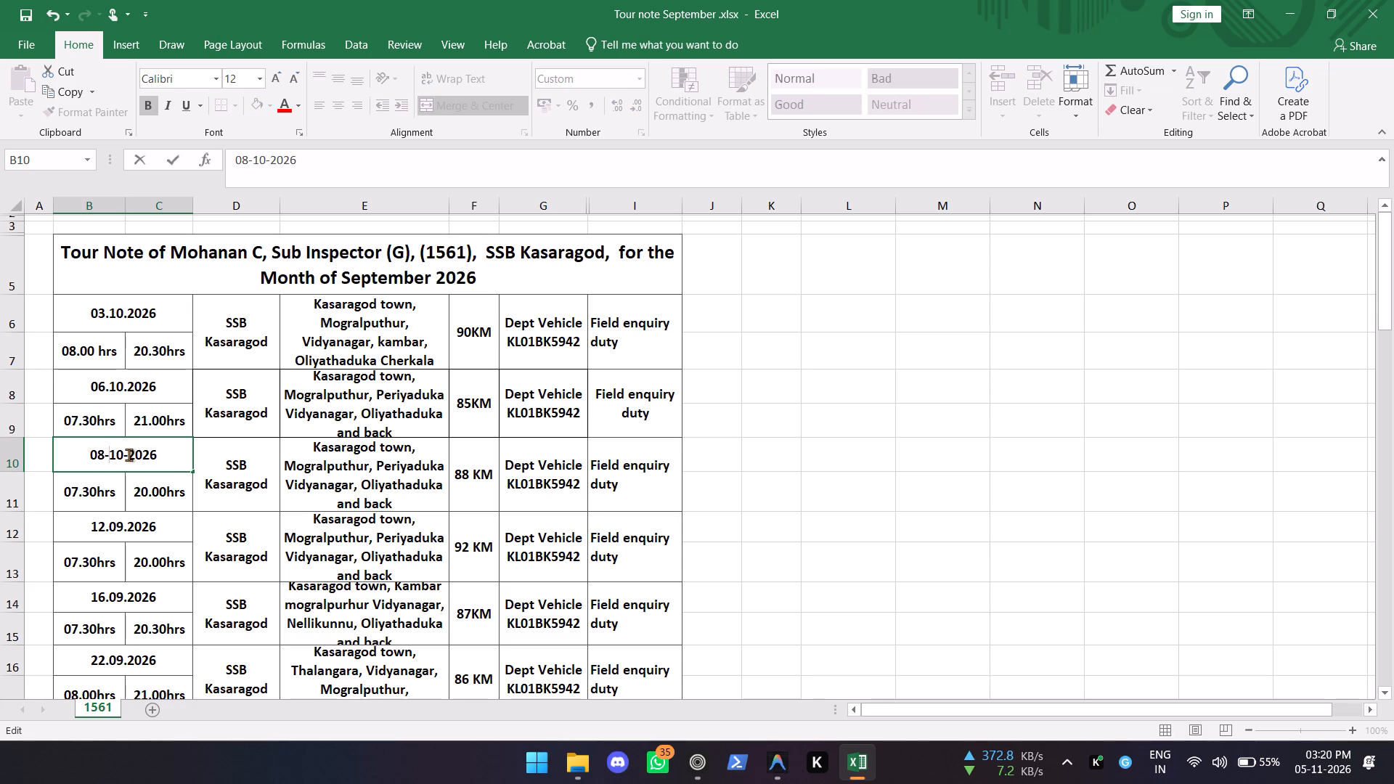
key(Left)
key(BackSpace)
key(9)
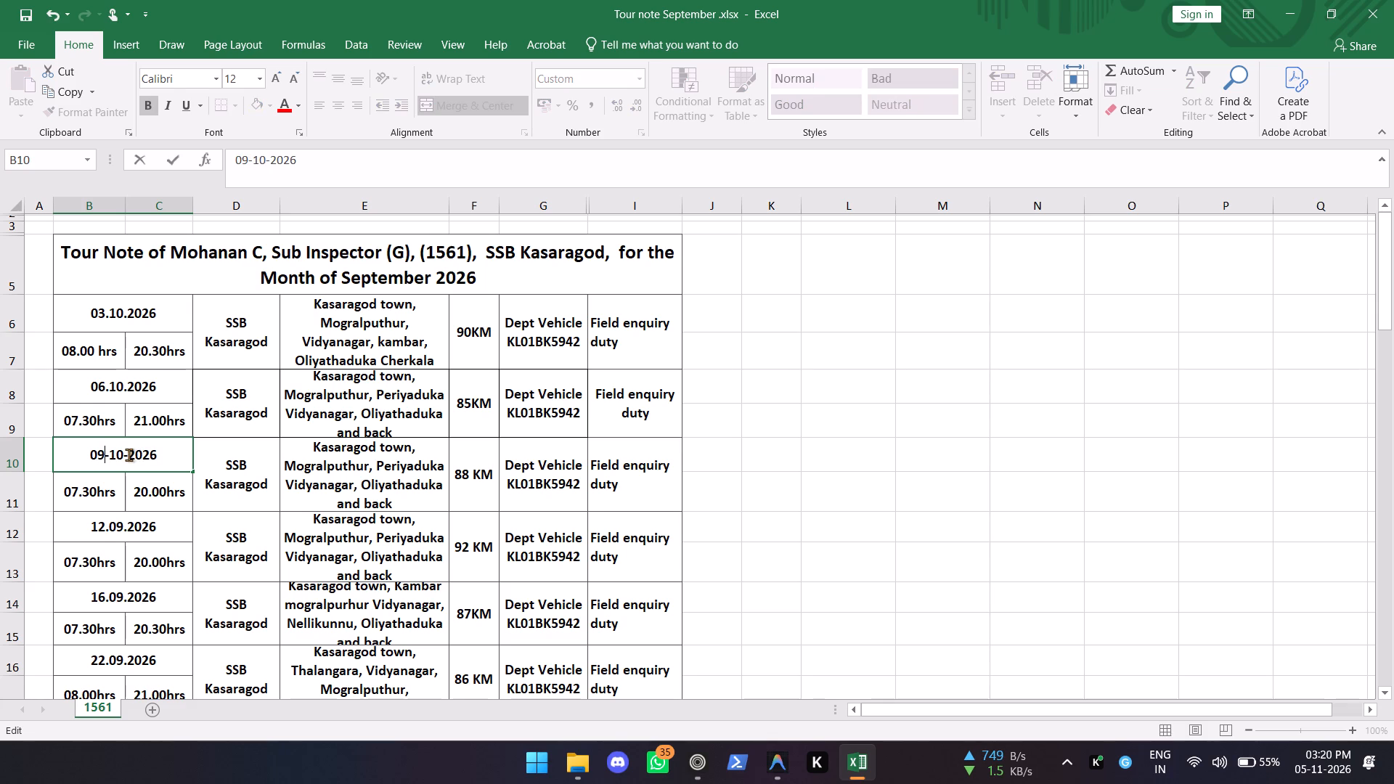
key(Return)
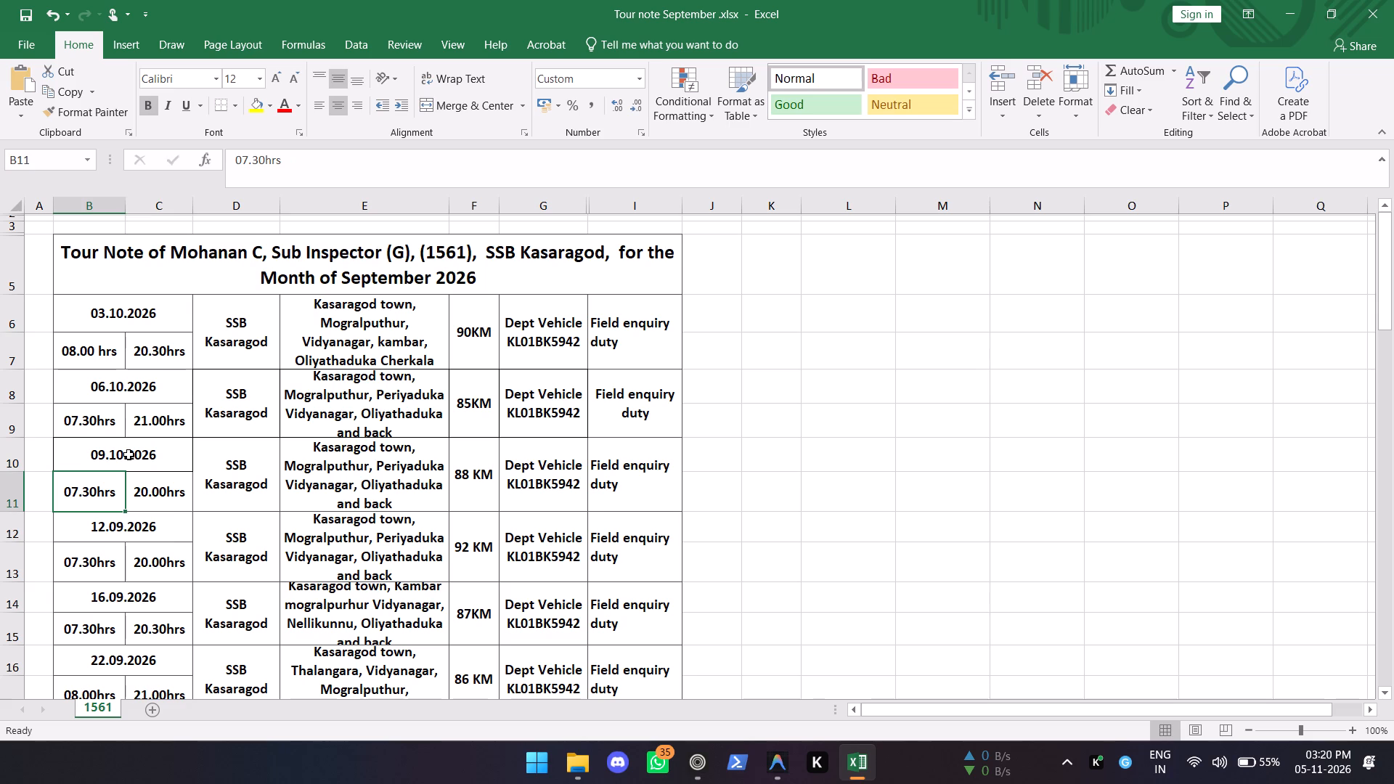
Set the fourth tour entry's date in cell B12 to 13-10-2026.
key(Down)
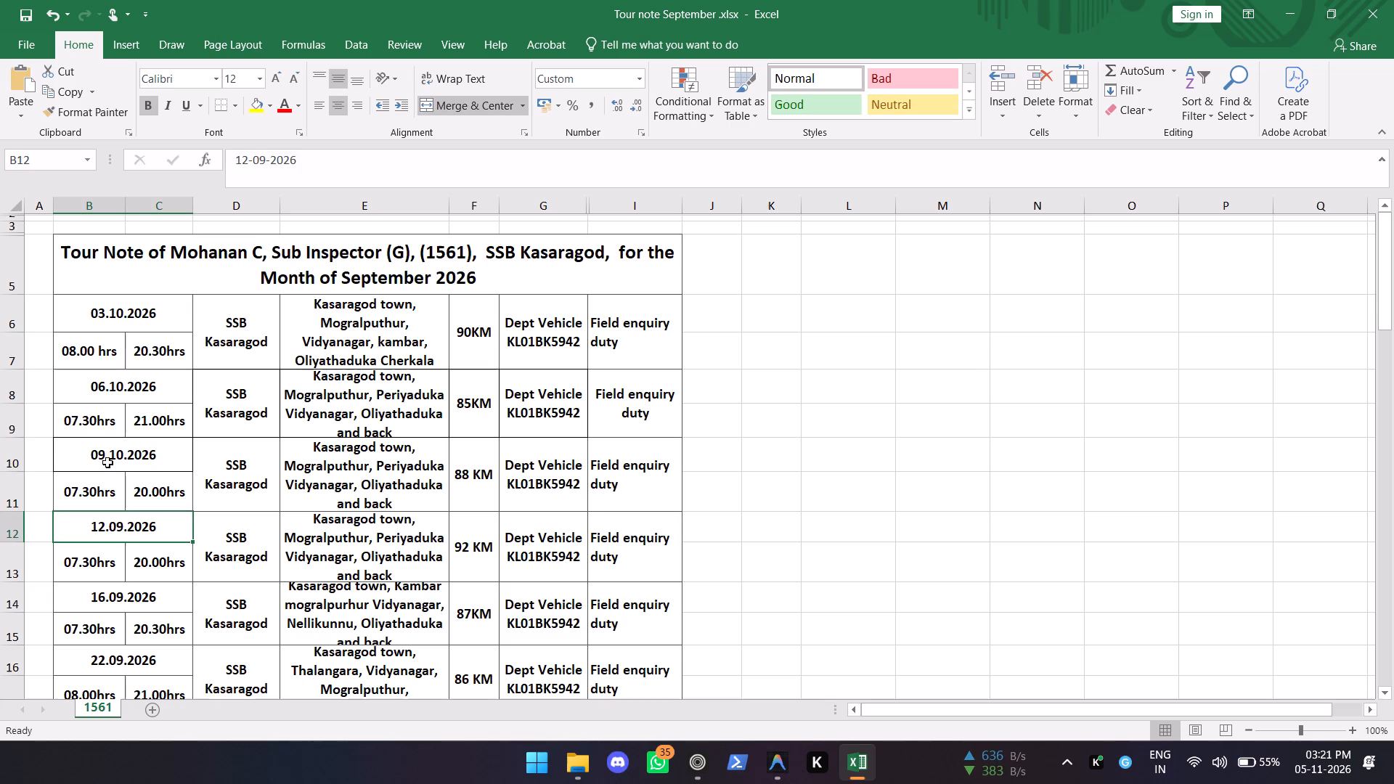
double_click(114, 524)
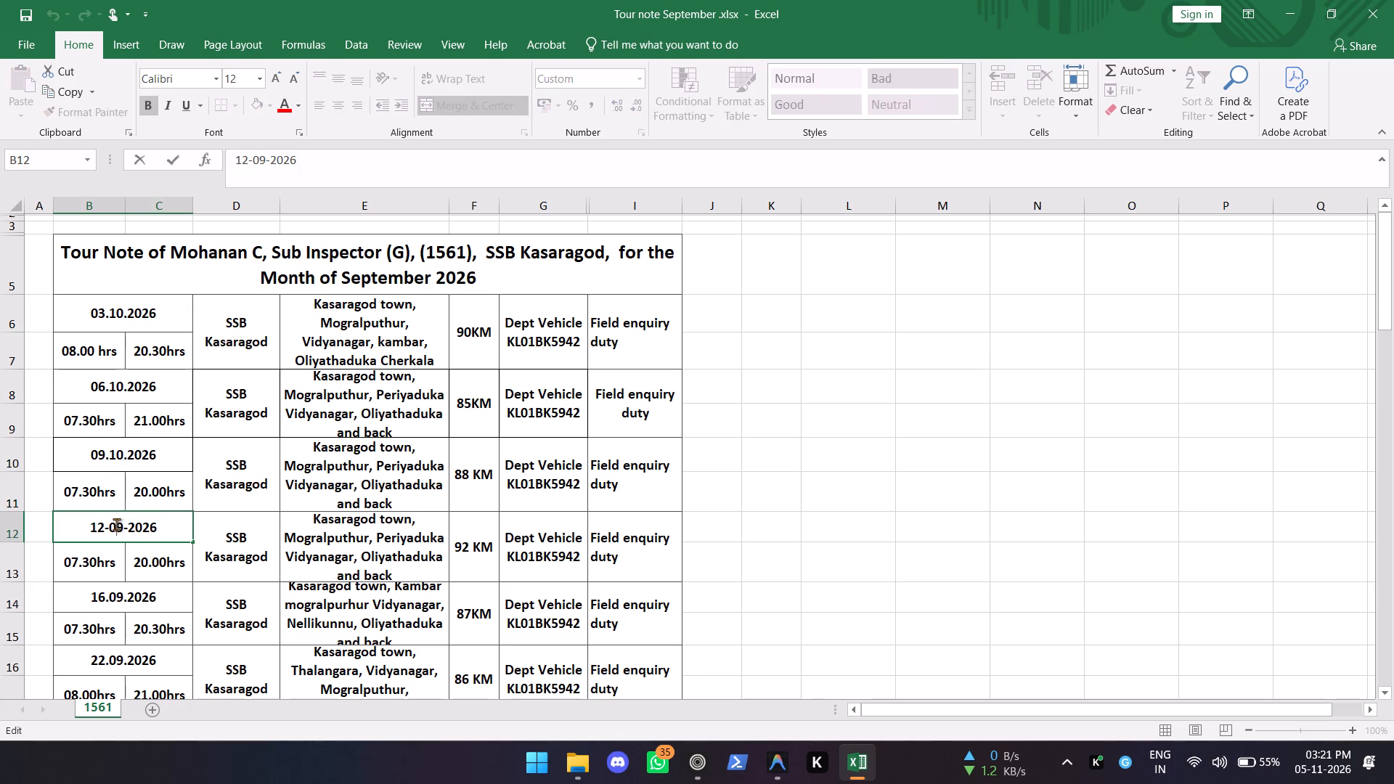
click(123, 527)
key(BackSpace)
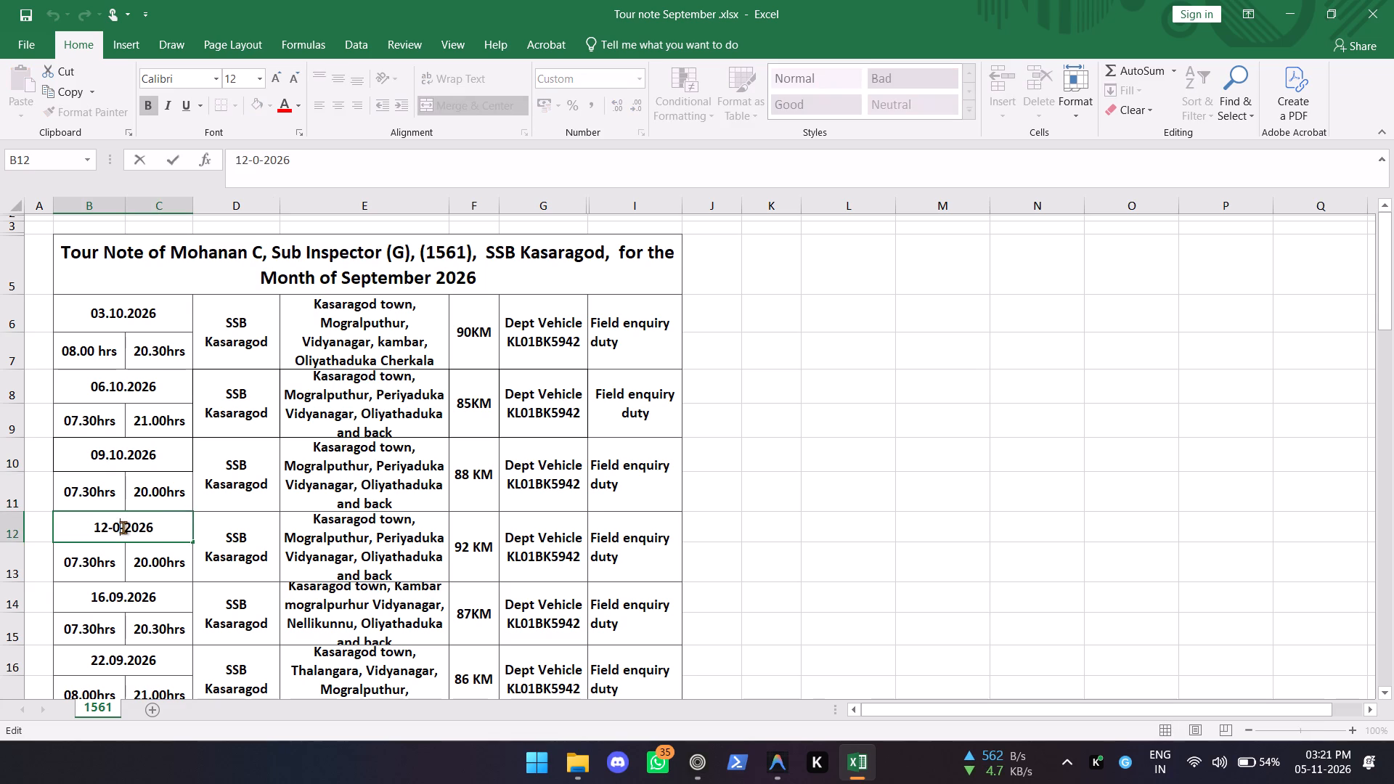
key(Left)
key(1)
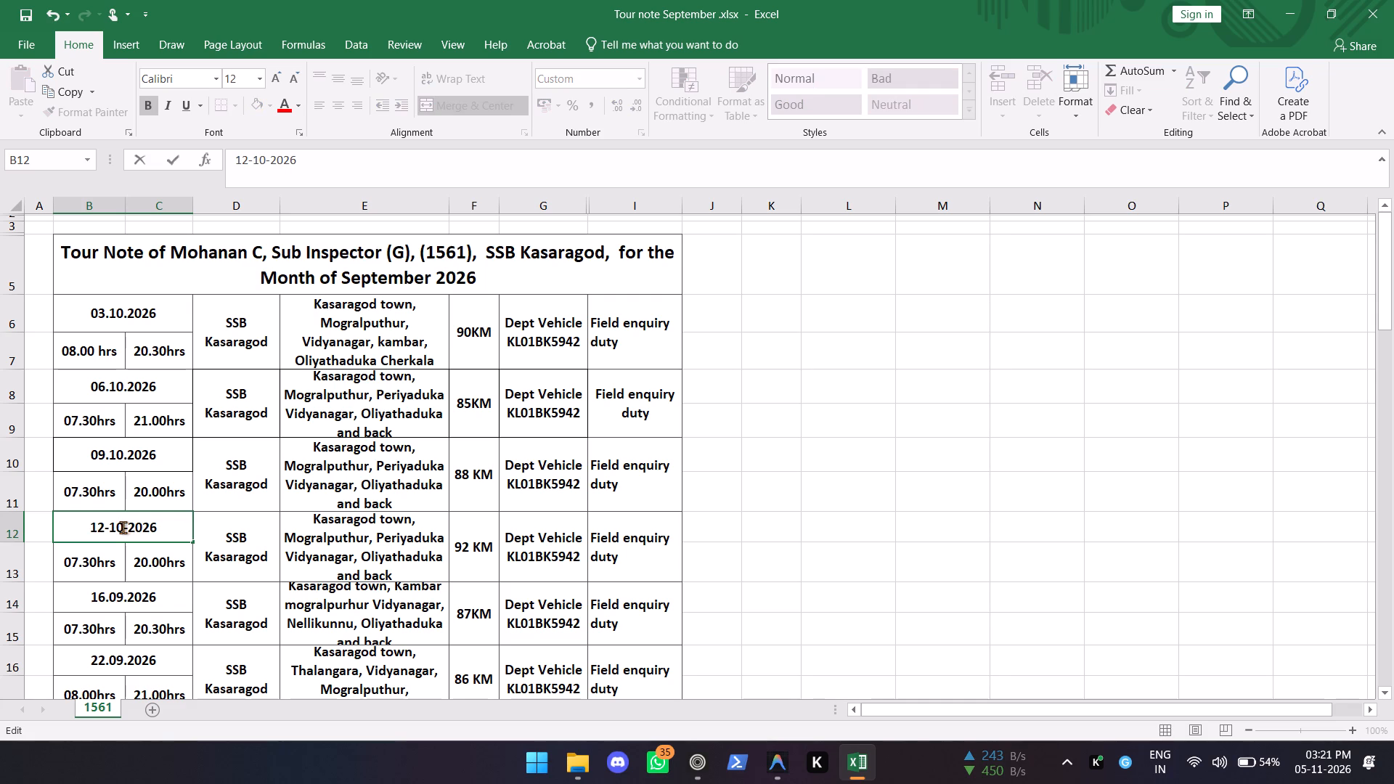
key(Left)
key(Left)
key(BackSpace)
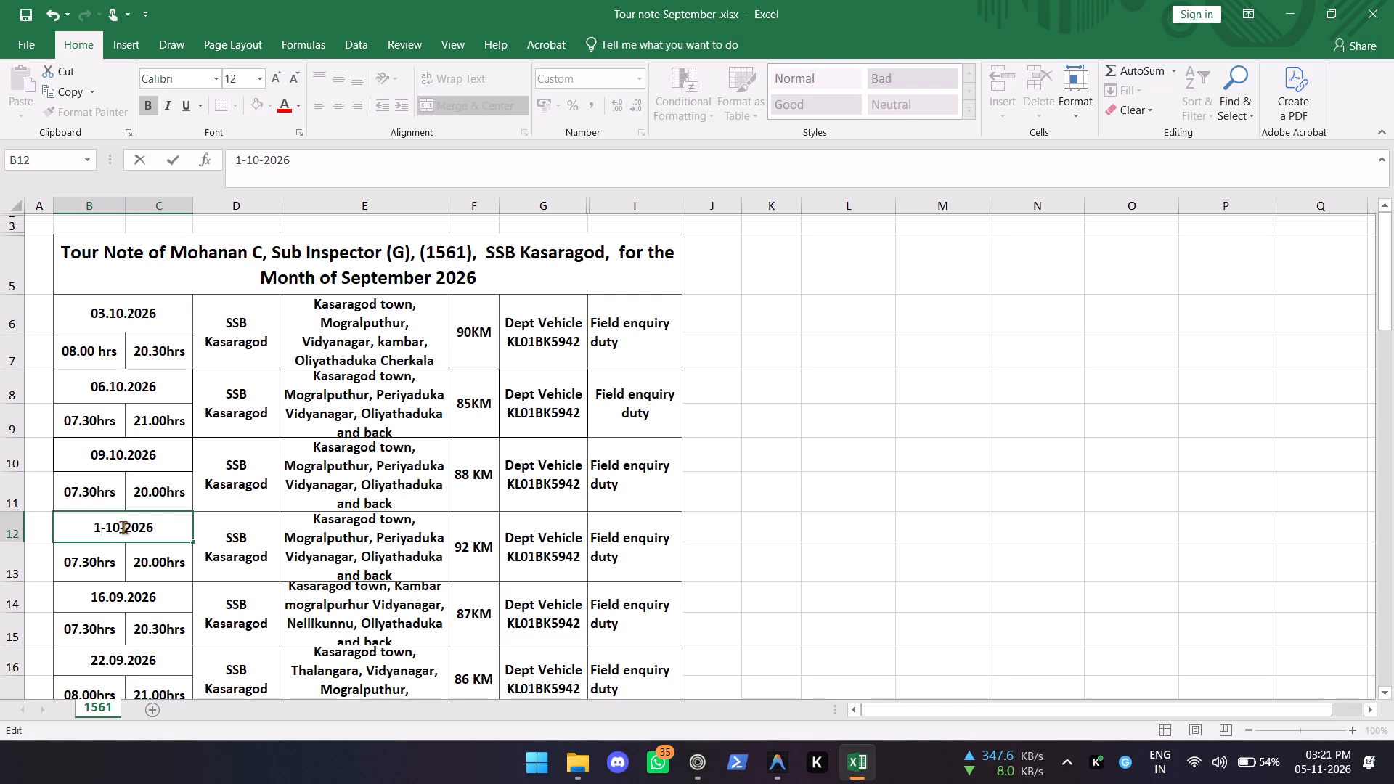
key(3)
key(Return)
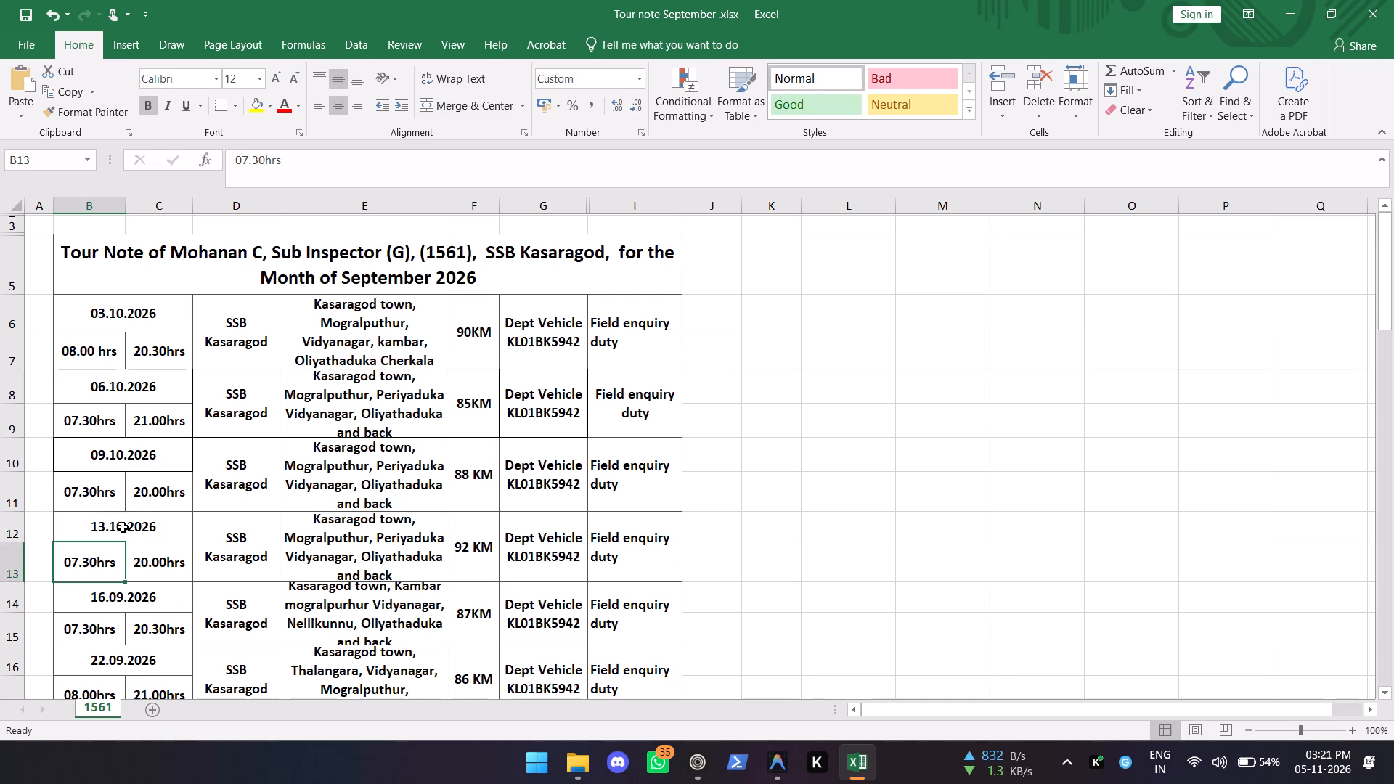
Set the fifth tour entry's date in cell B14 to 16-10-2026.
key(Return)
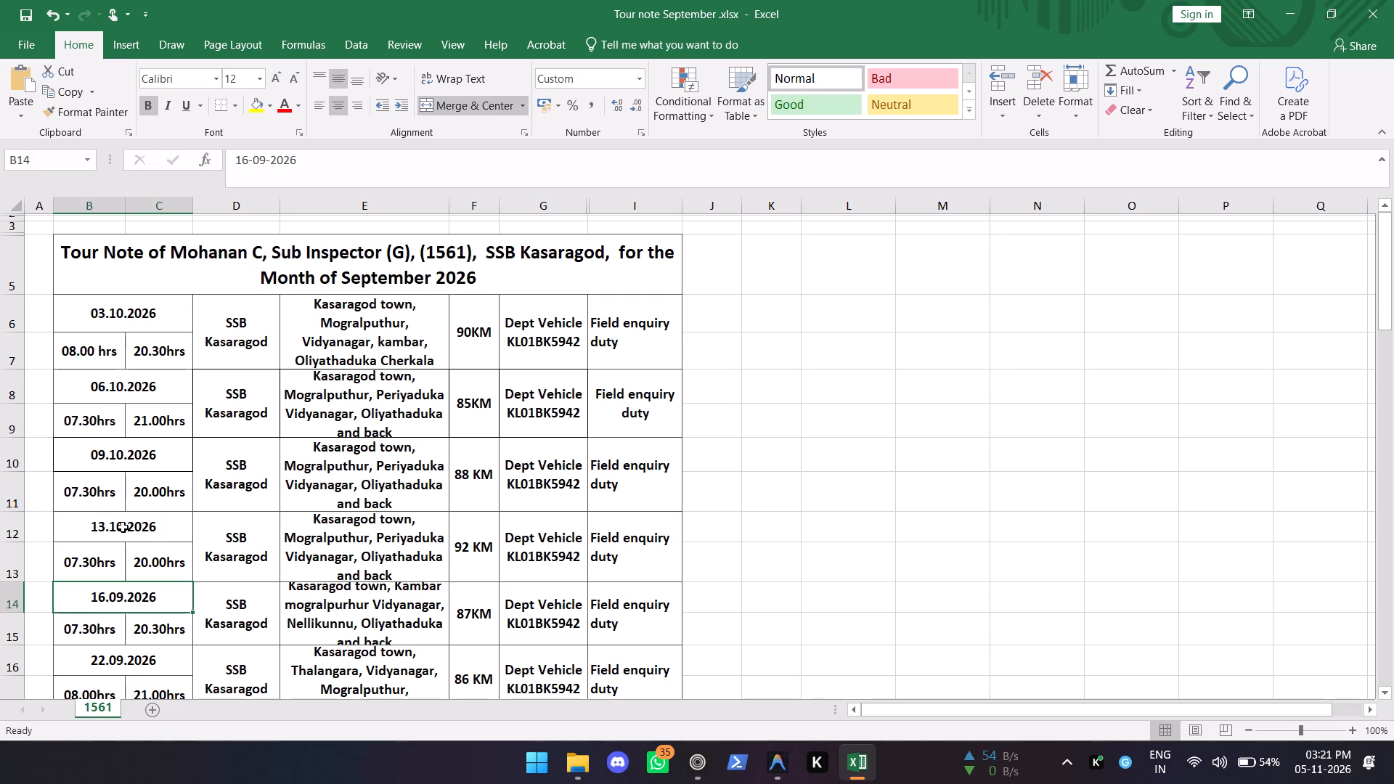
click(115, 596)
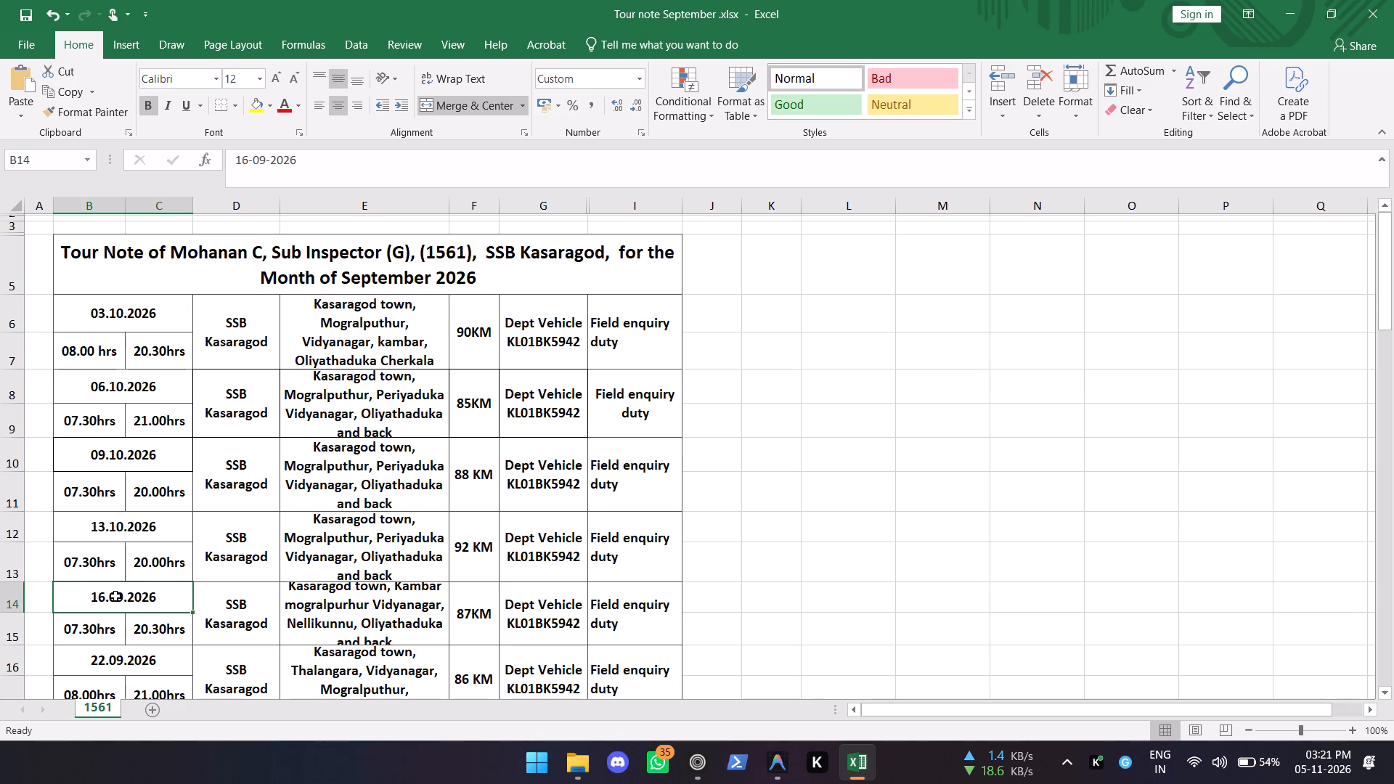
drag(115, 596, 127, 599)
click(126, 598)
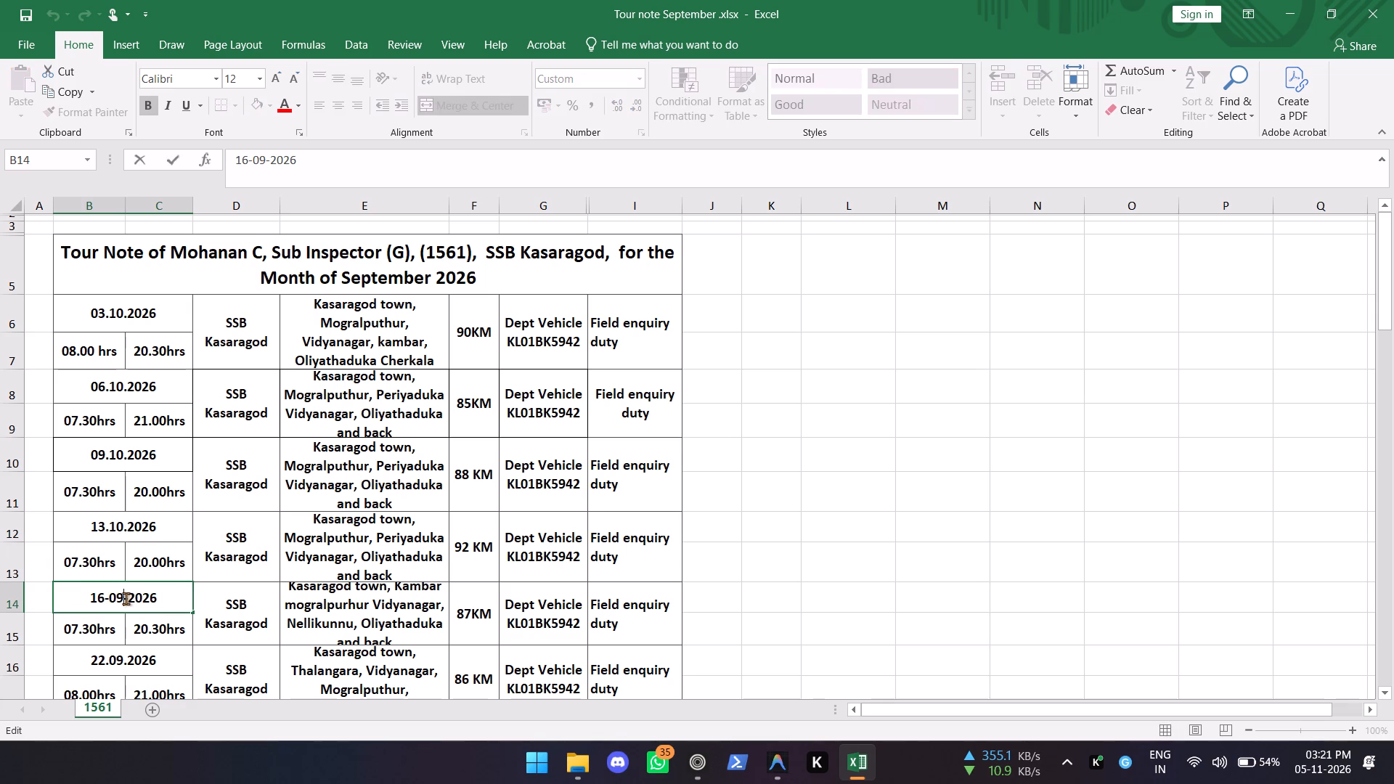
key(BackSpace)
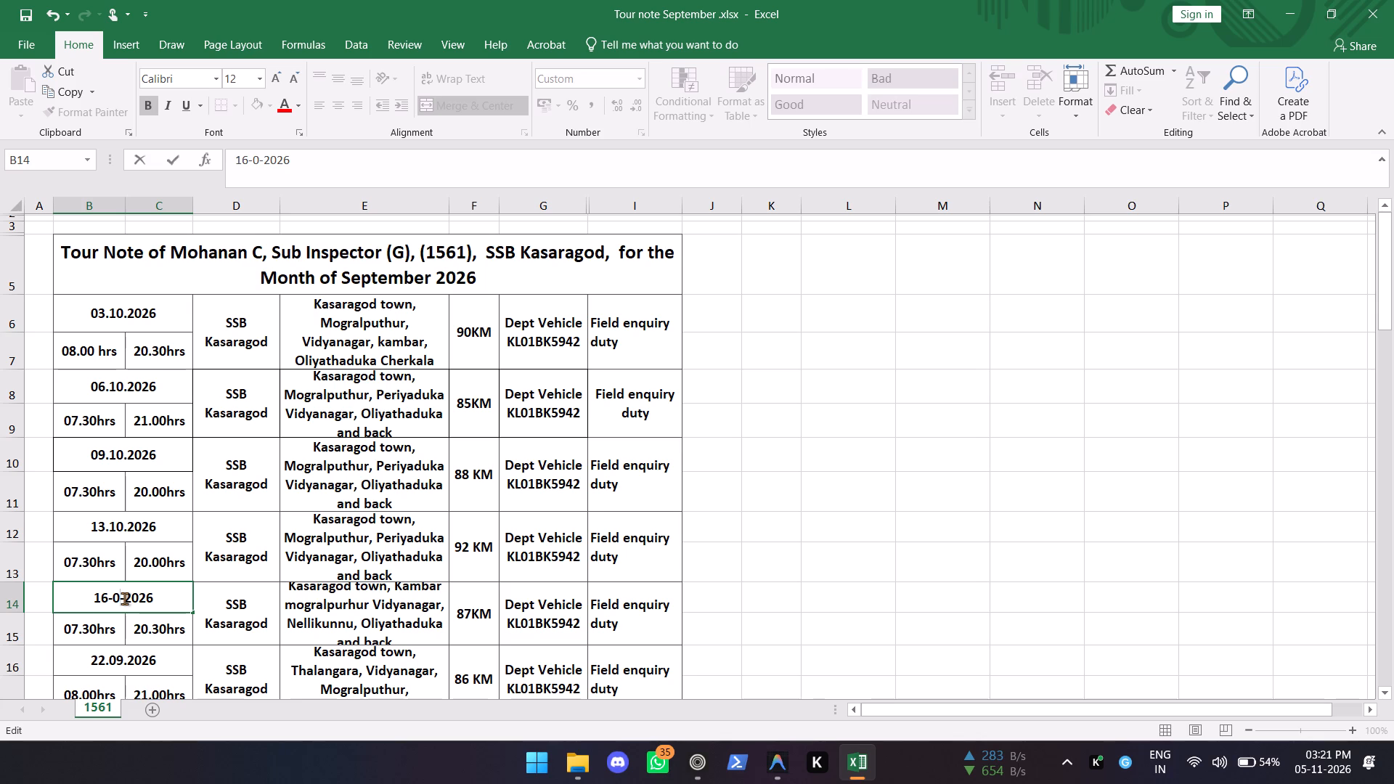
key(Left)
key(1)
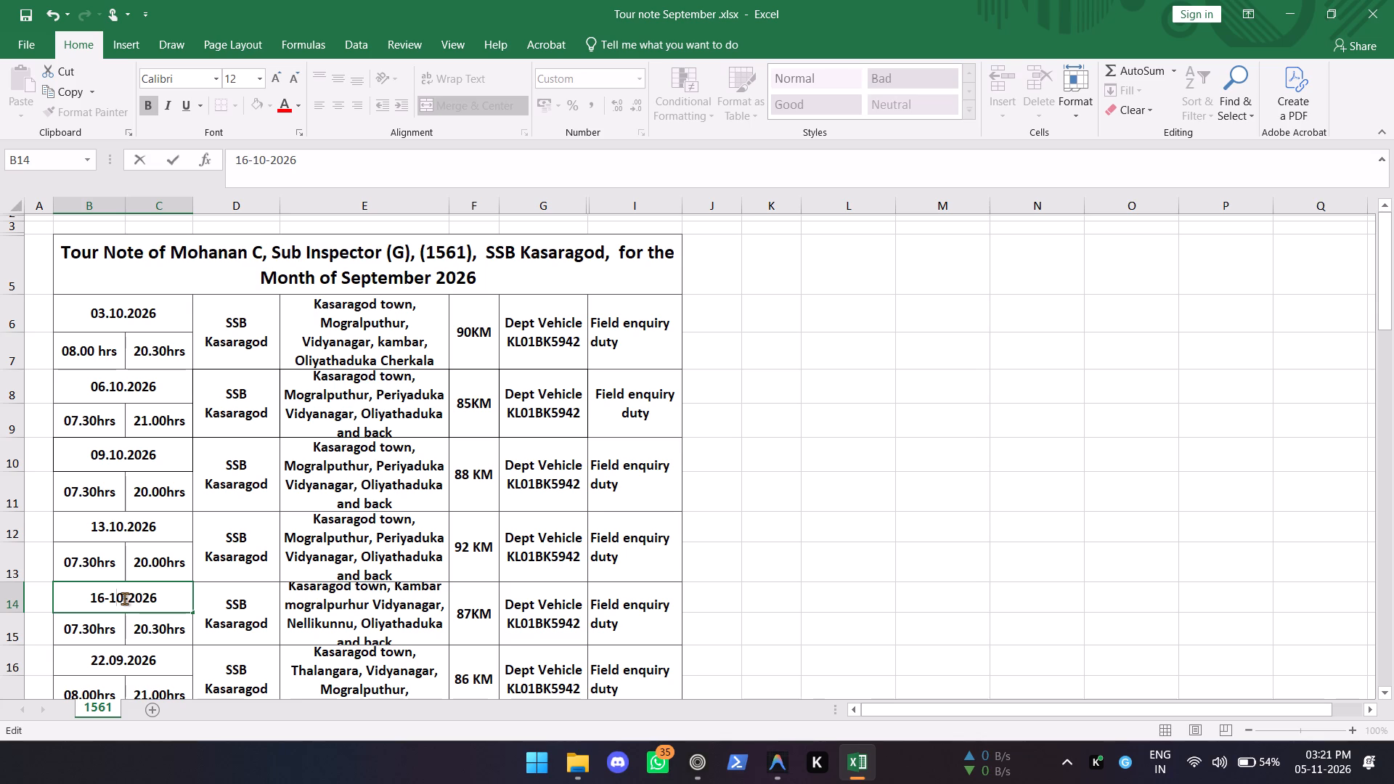
click(132, 664)
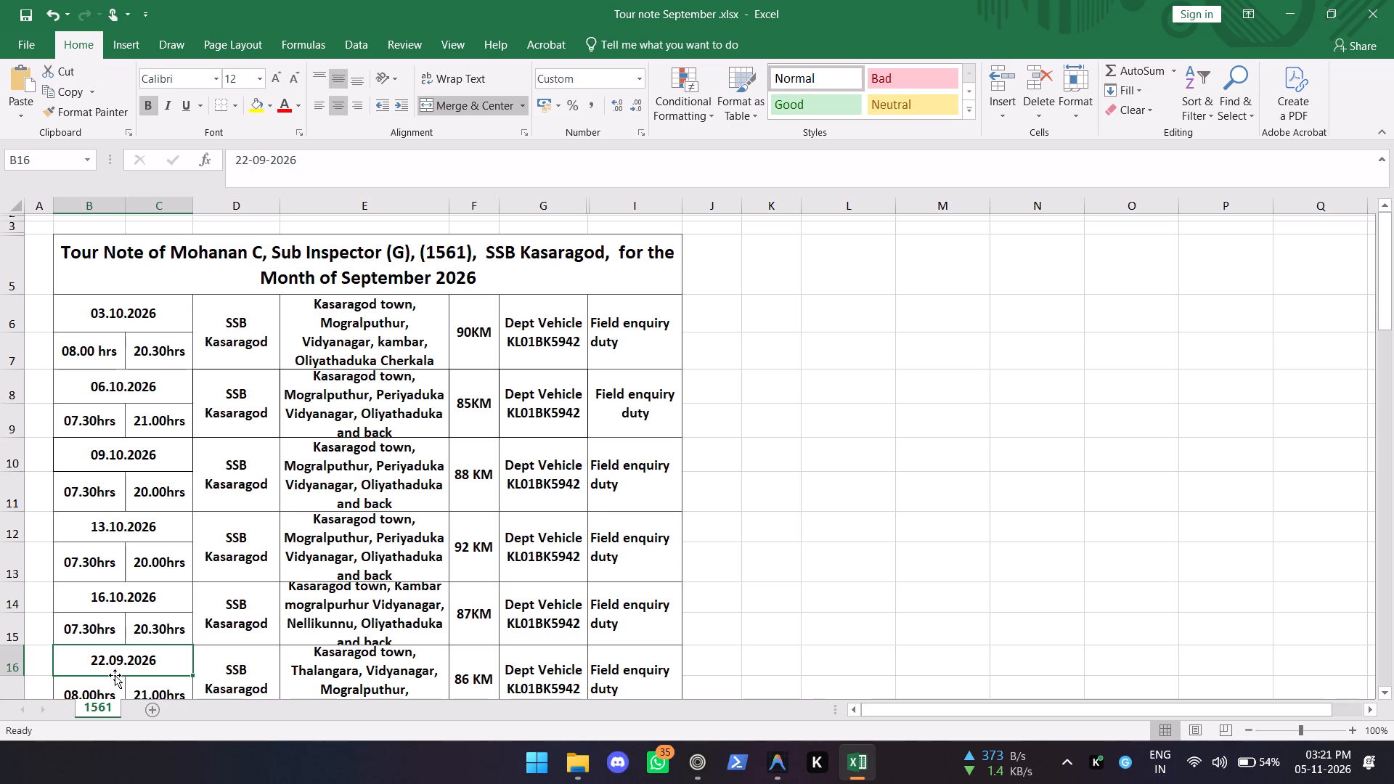
Set the sixth tour entry's date in cell B16 to 19-10-2026.
double_click(124, 658)
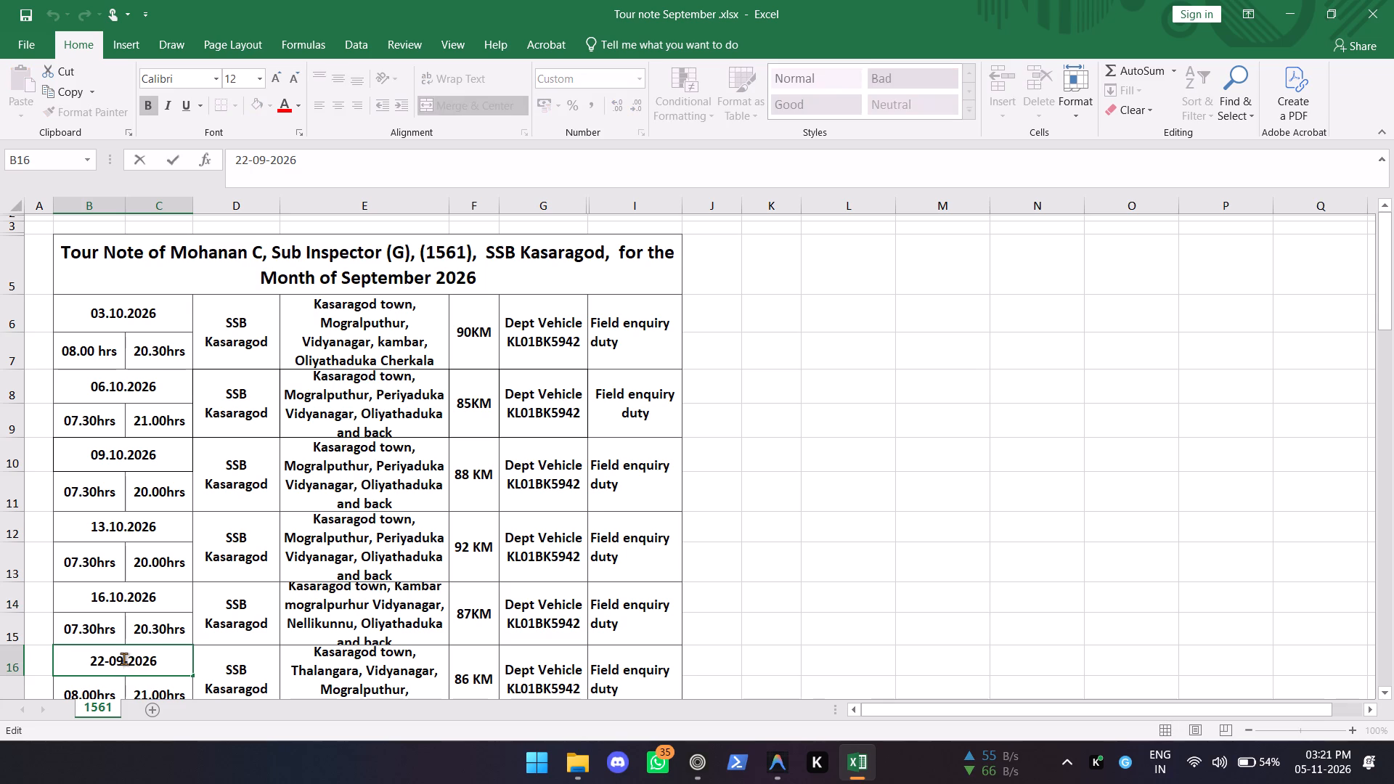
key(Left)
key(Right)
key(BackSpace)
key(Left)
key(1)
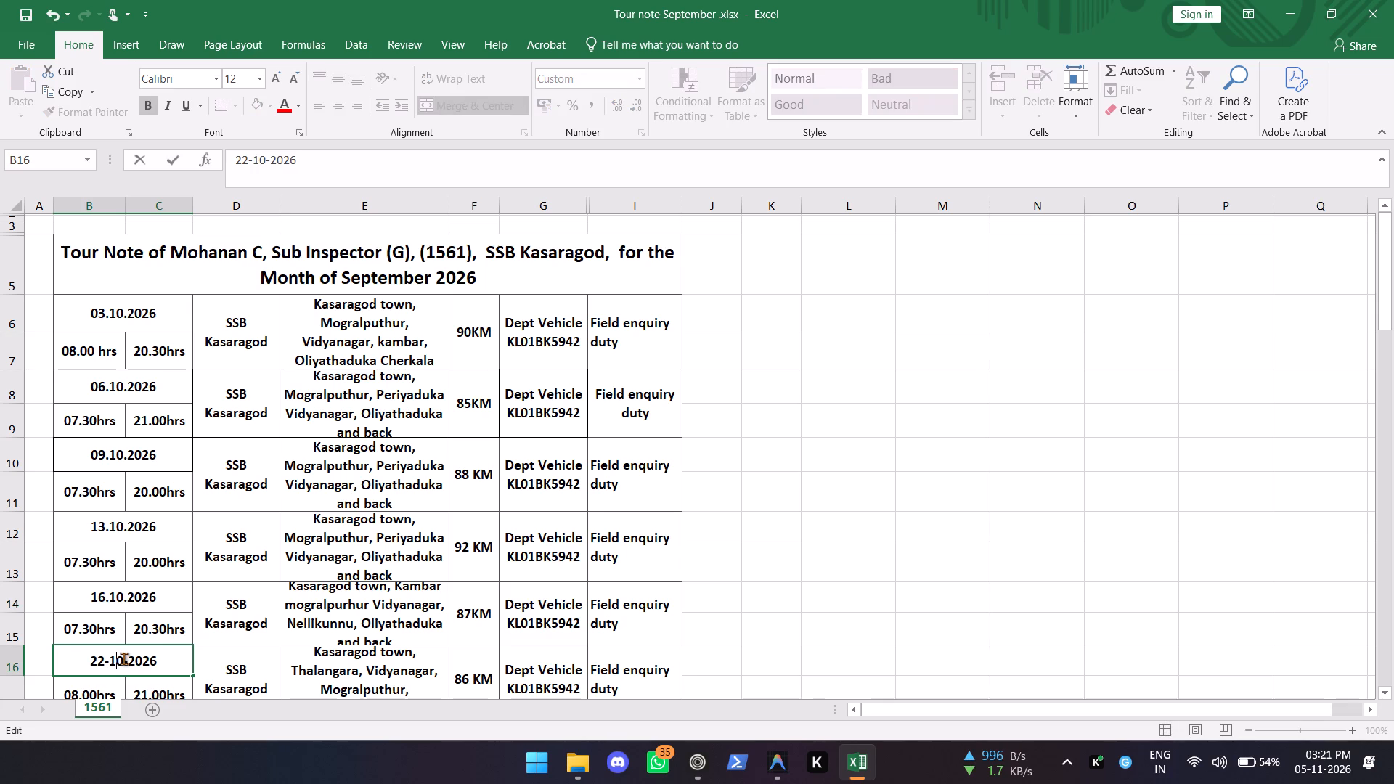
key(Left)
key(Left)
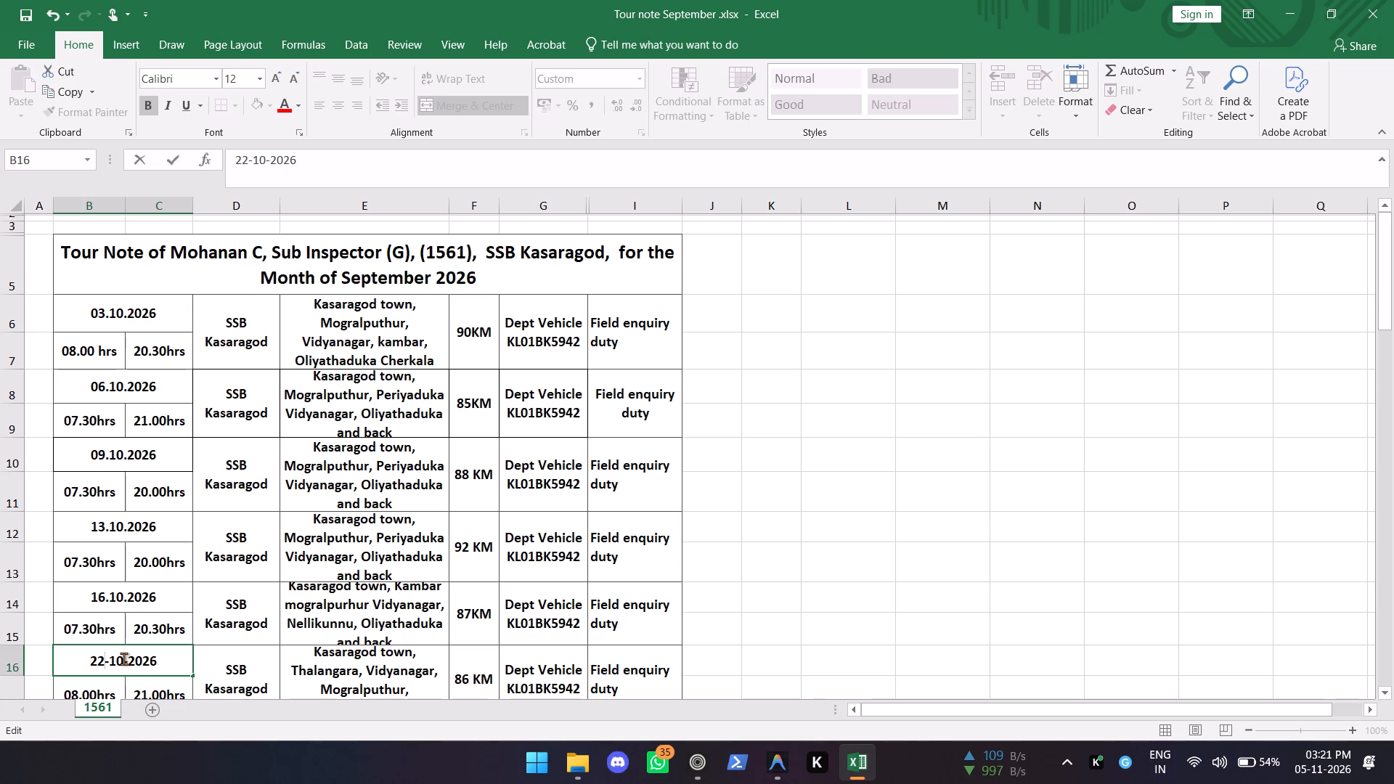
key(BackSpace)
key(BackSpace)
text(19)
key(Return)
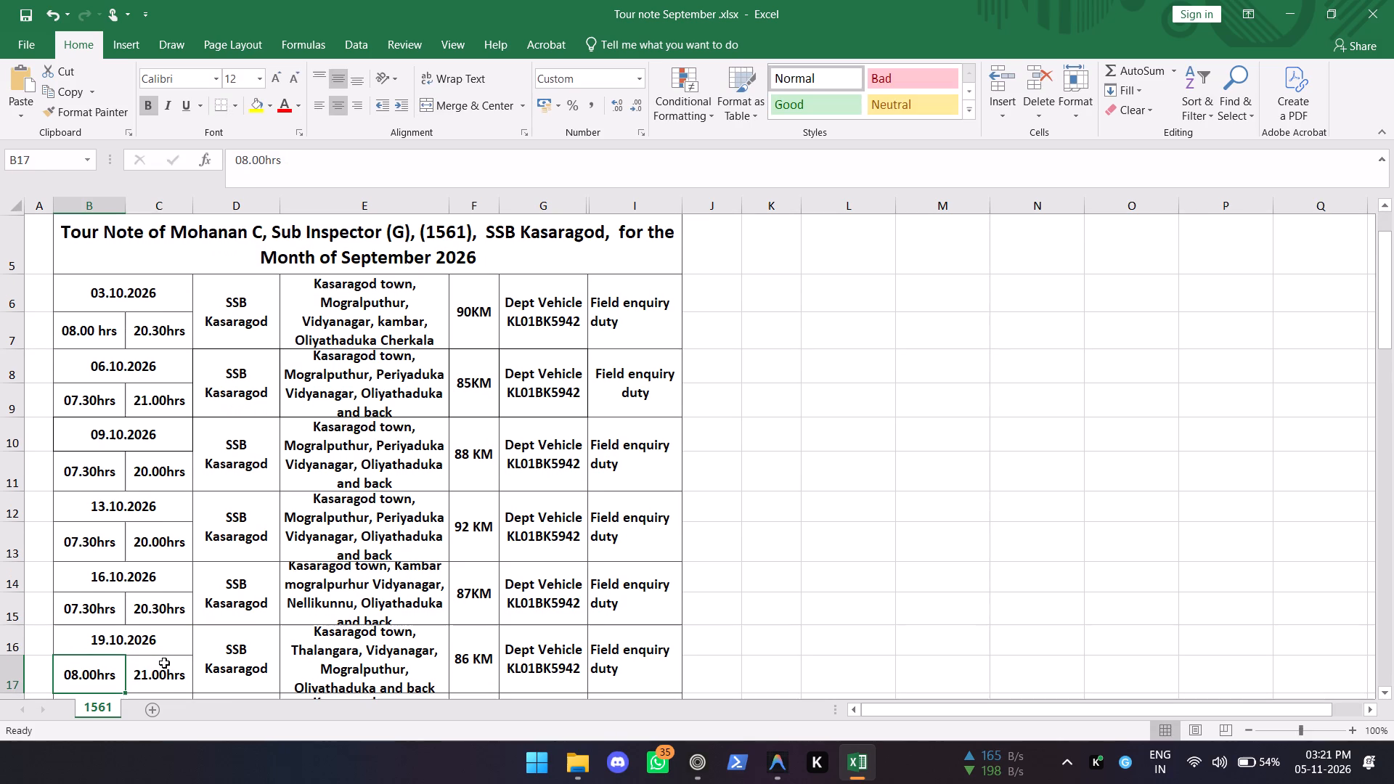
Change the seventh tour entry's date in cell B18 to day 22 and month 10, entered as 22-102026.
key(Return)
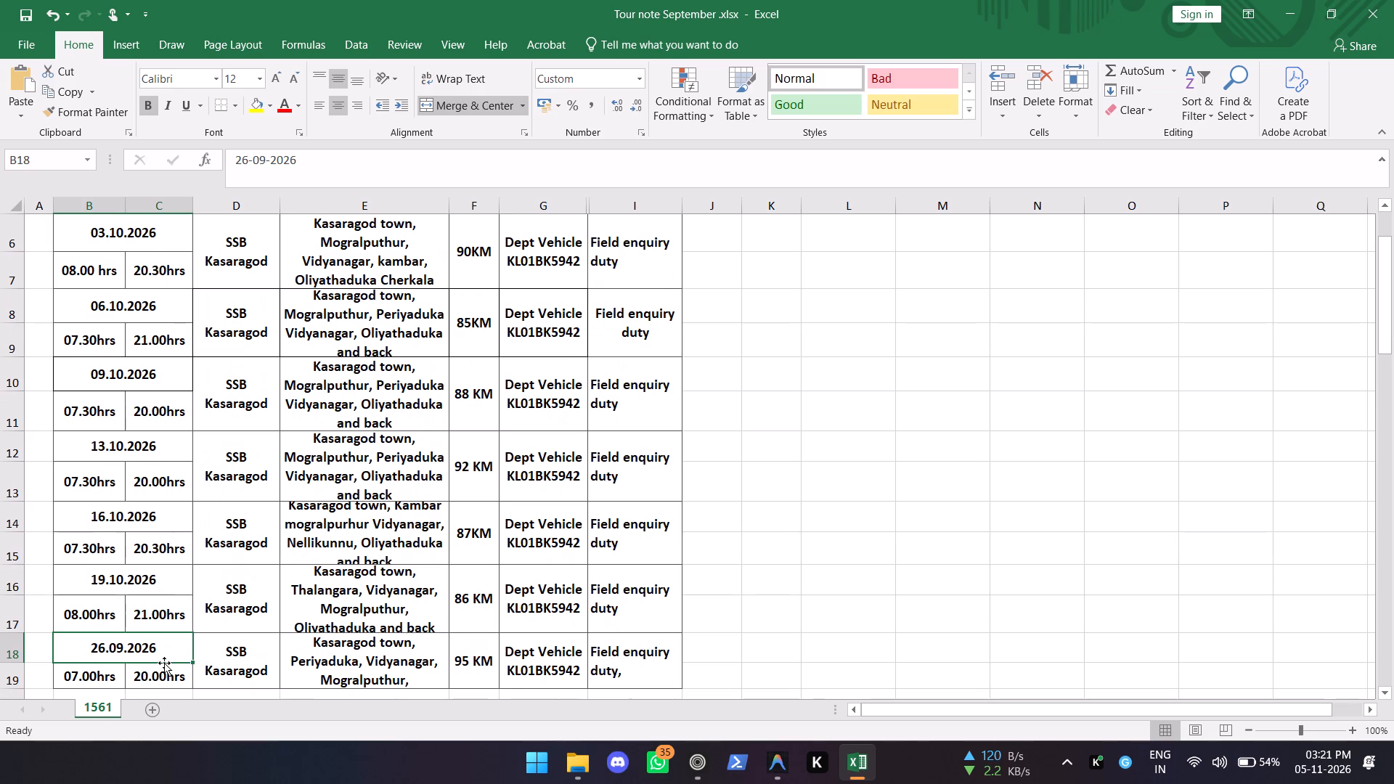
click(147, 650)
double_click(147, 650)
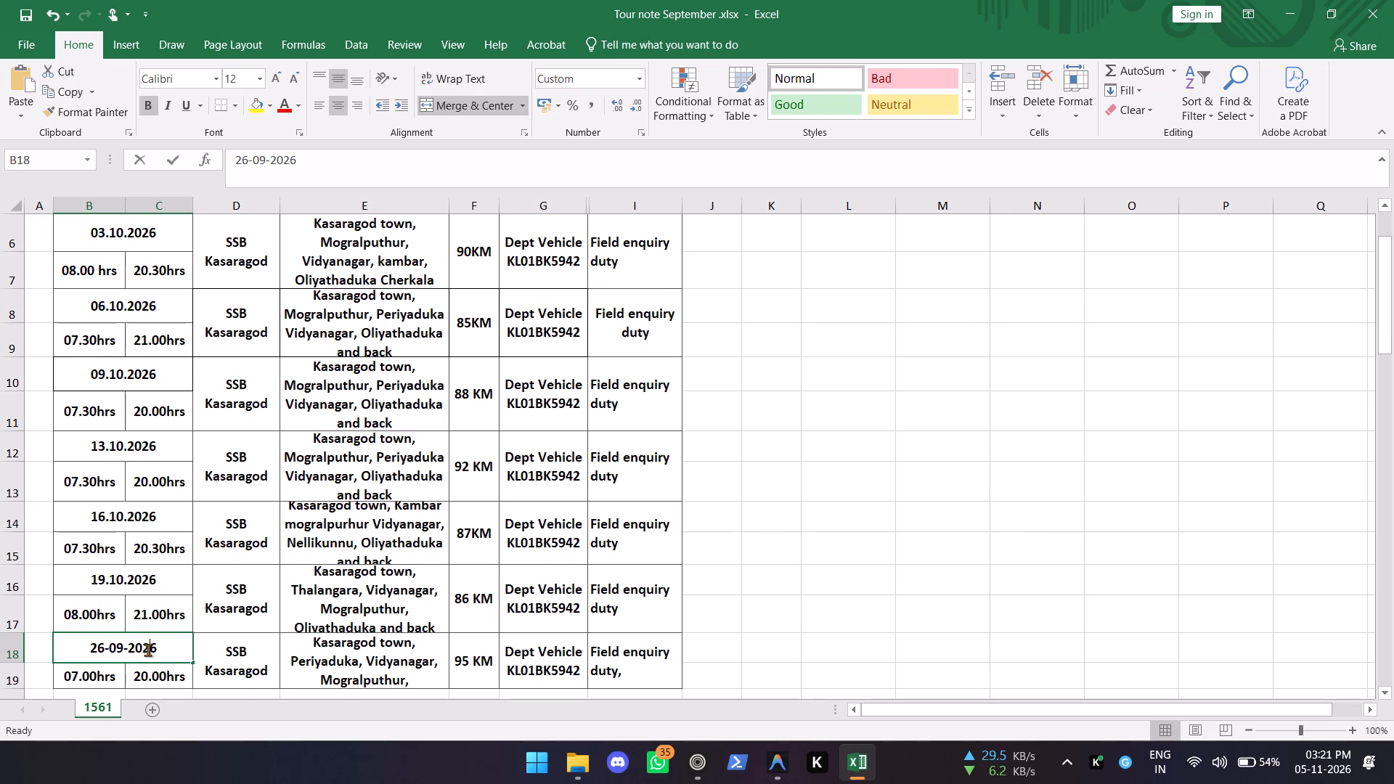
click(126, 648)
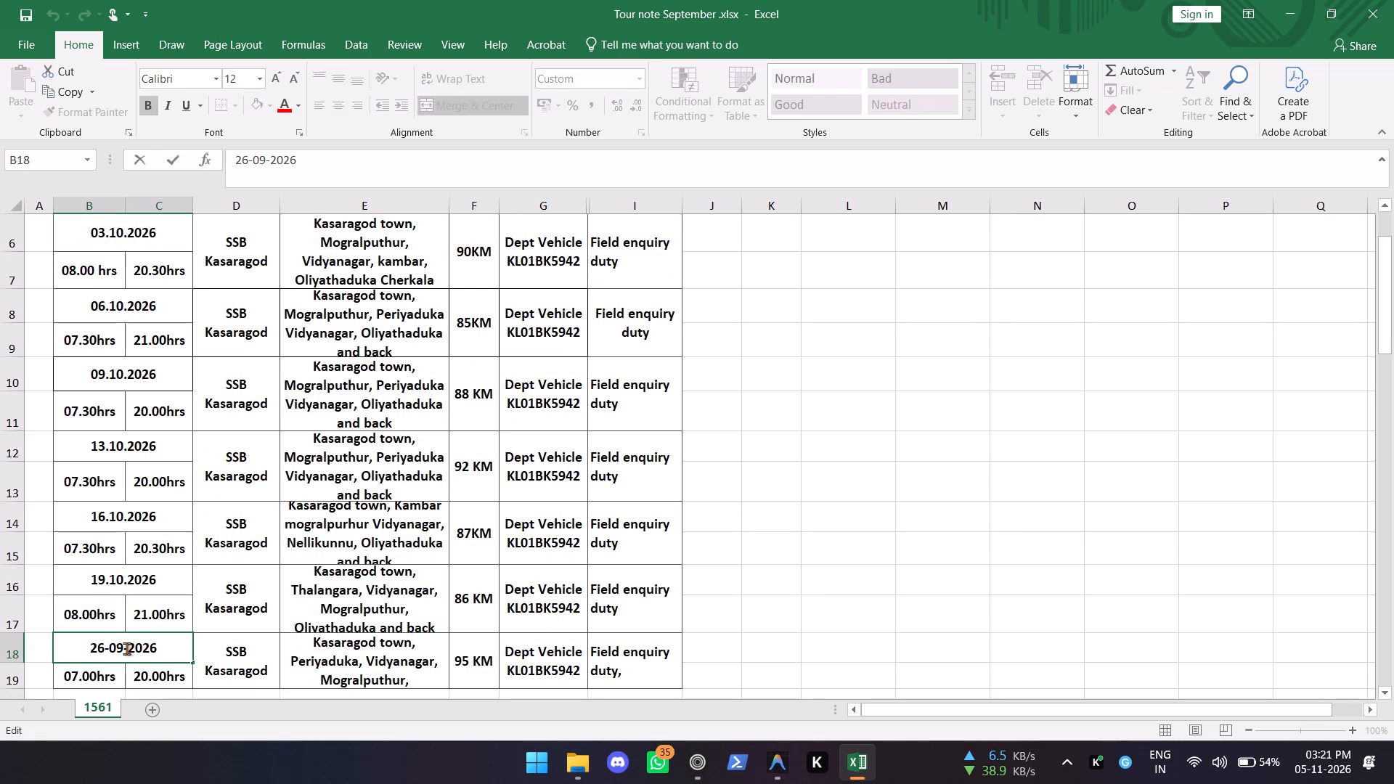
key(BackSpace)
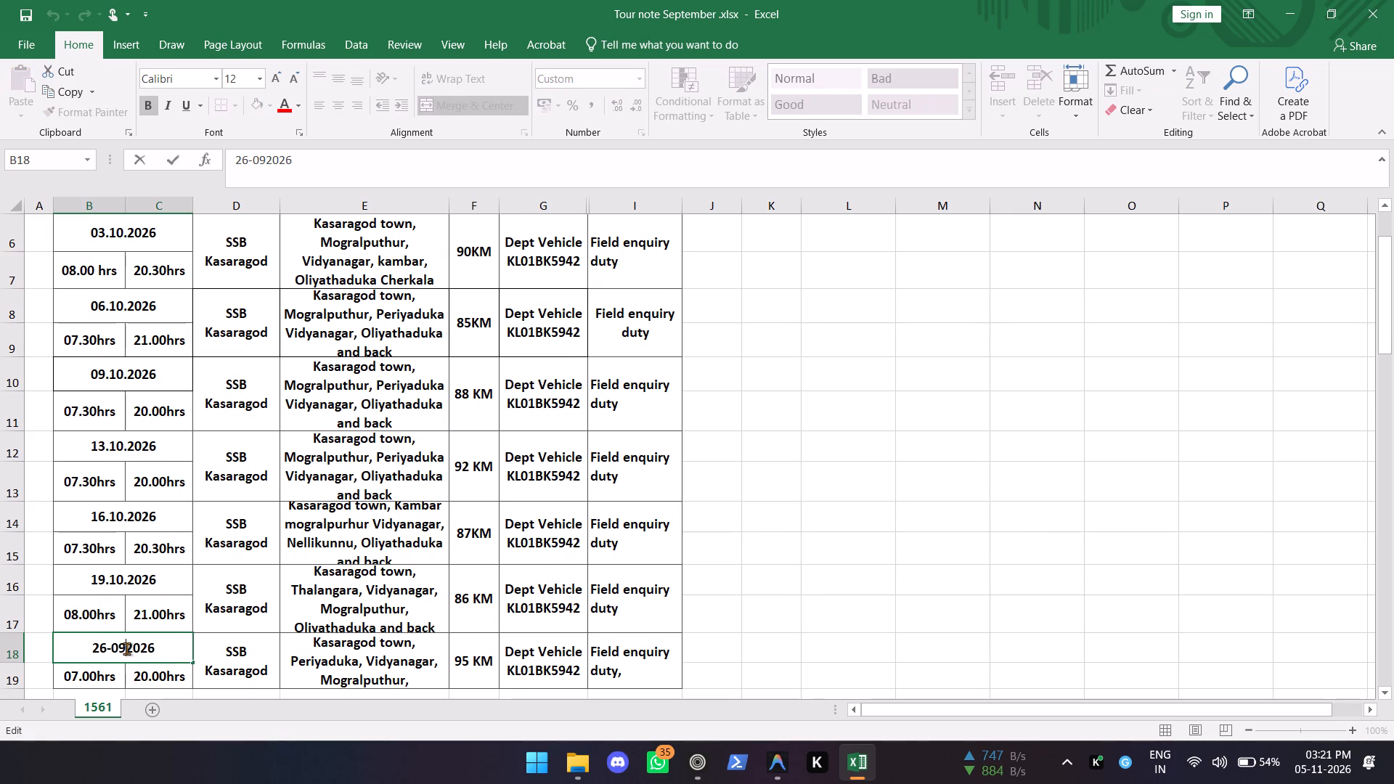
key(BackSpace)
key(BackSpace)
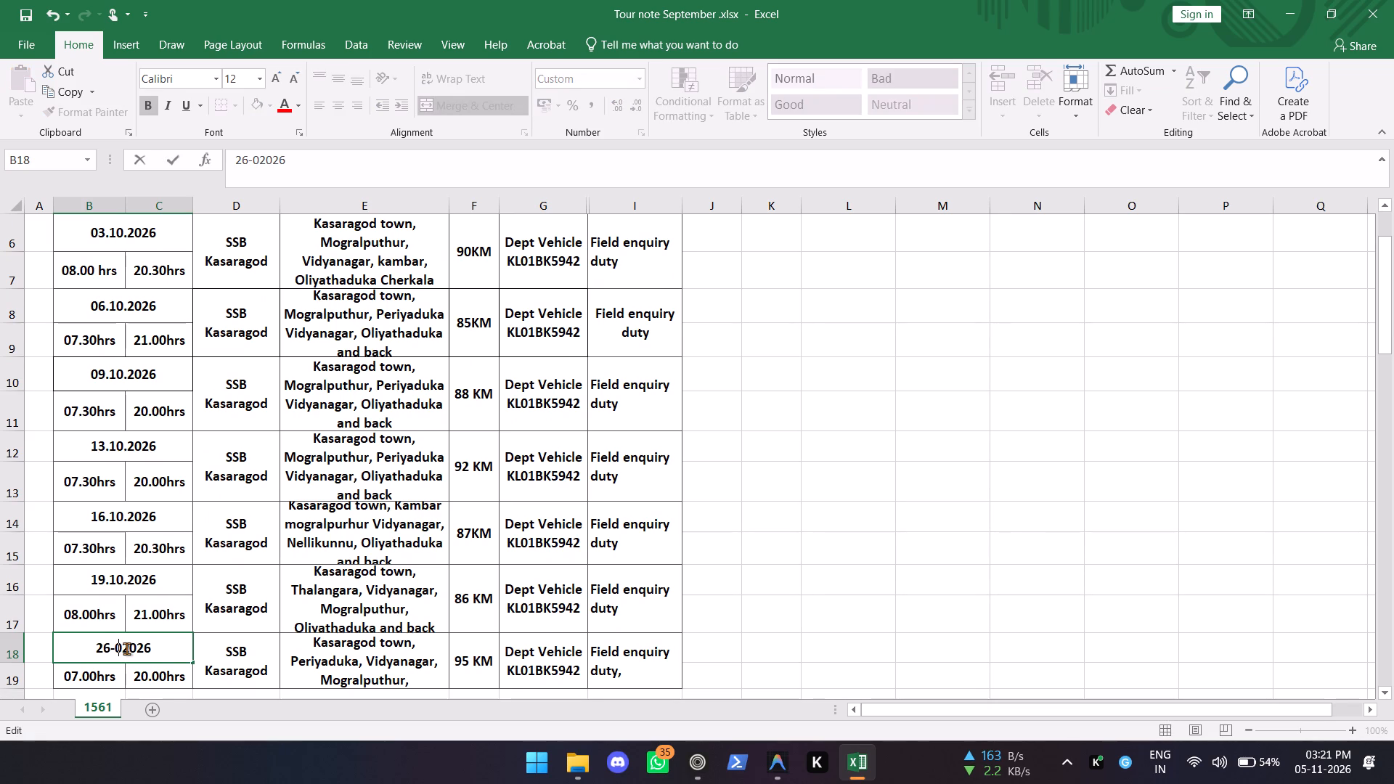
text(10)
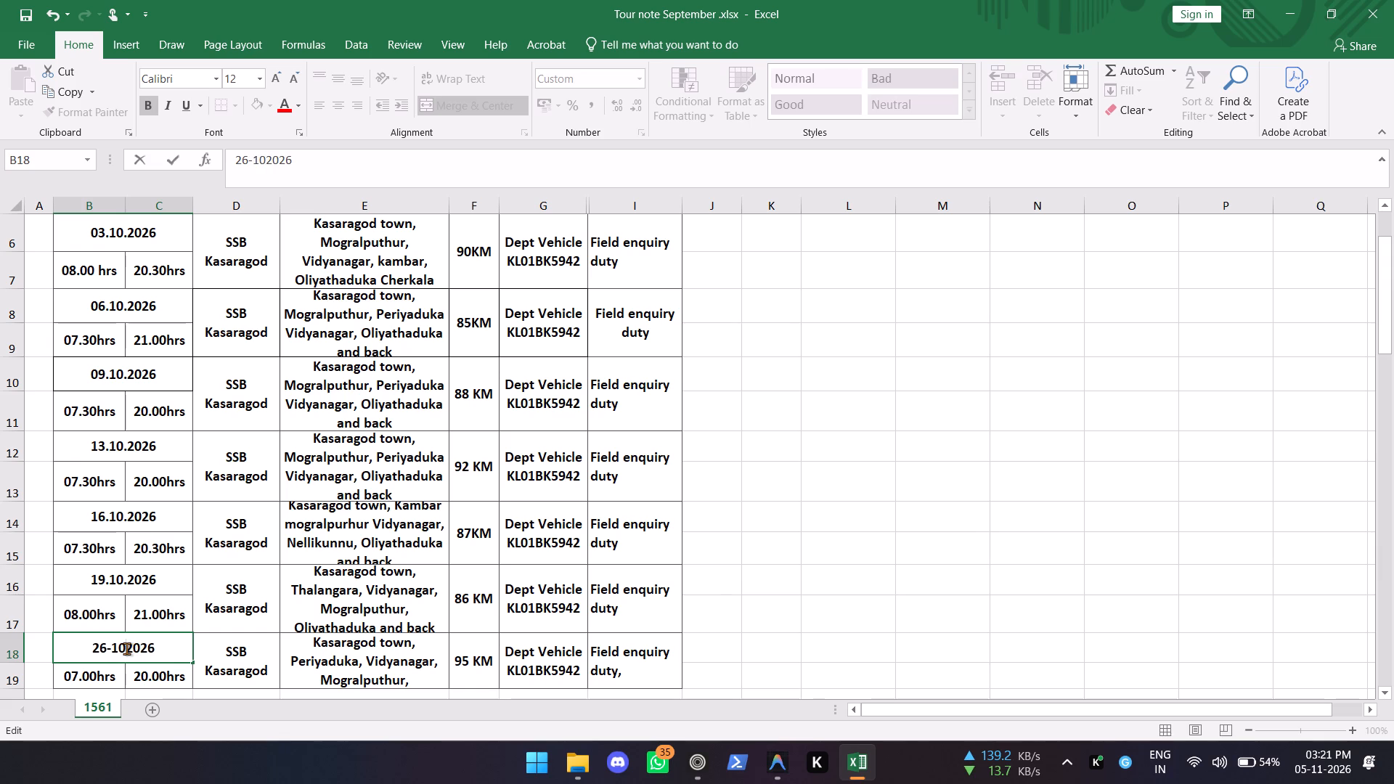
click(108, 647)
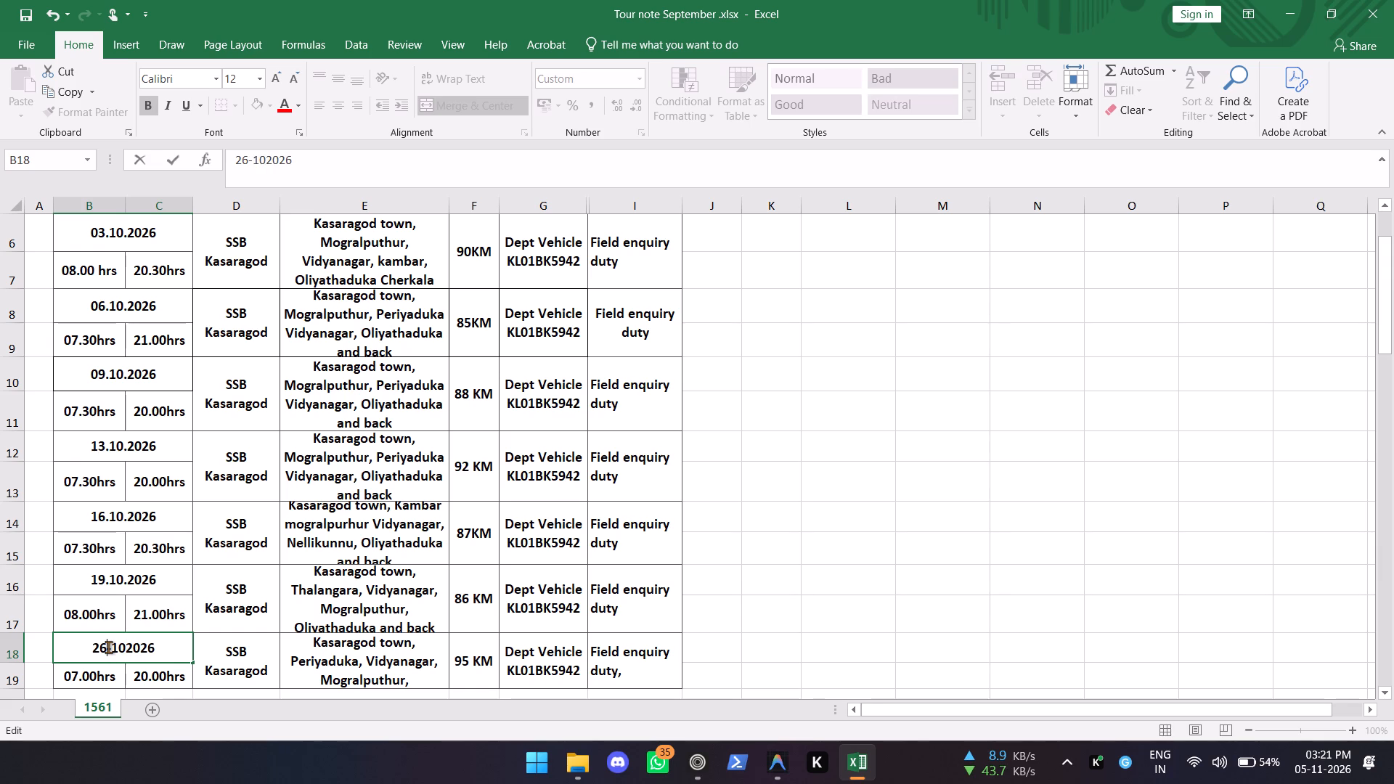
key(BackSpace)
key(2)
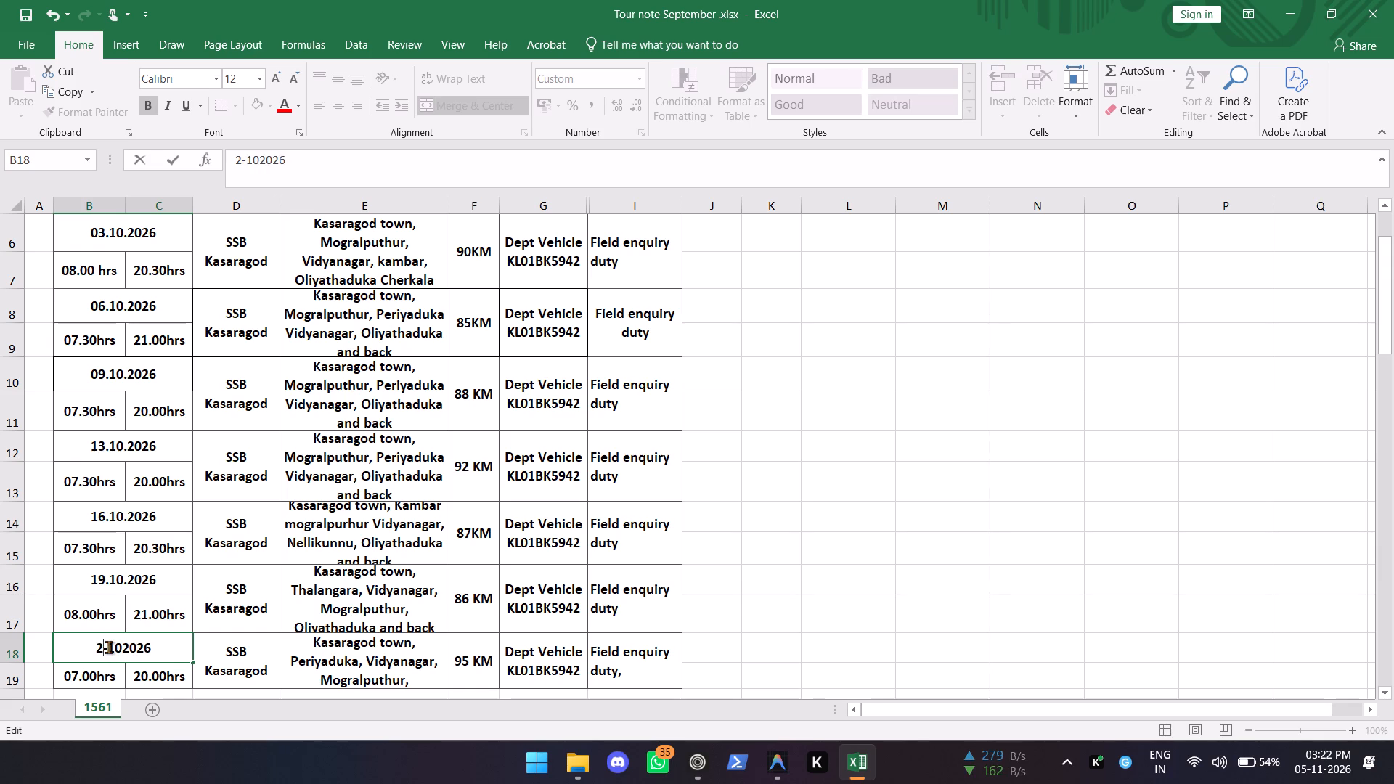
key(Return)
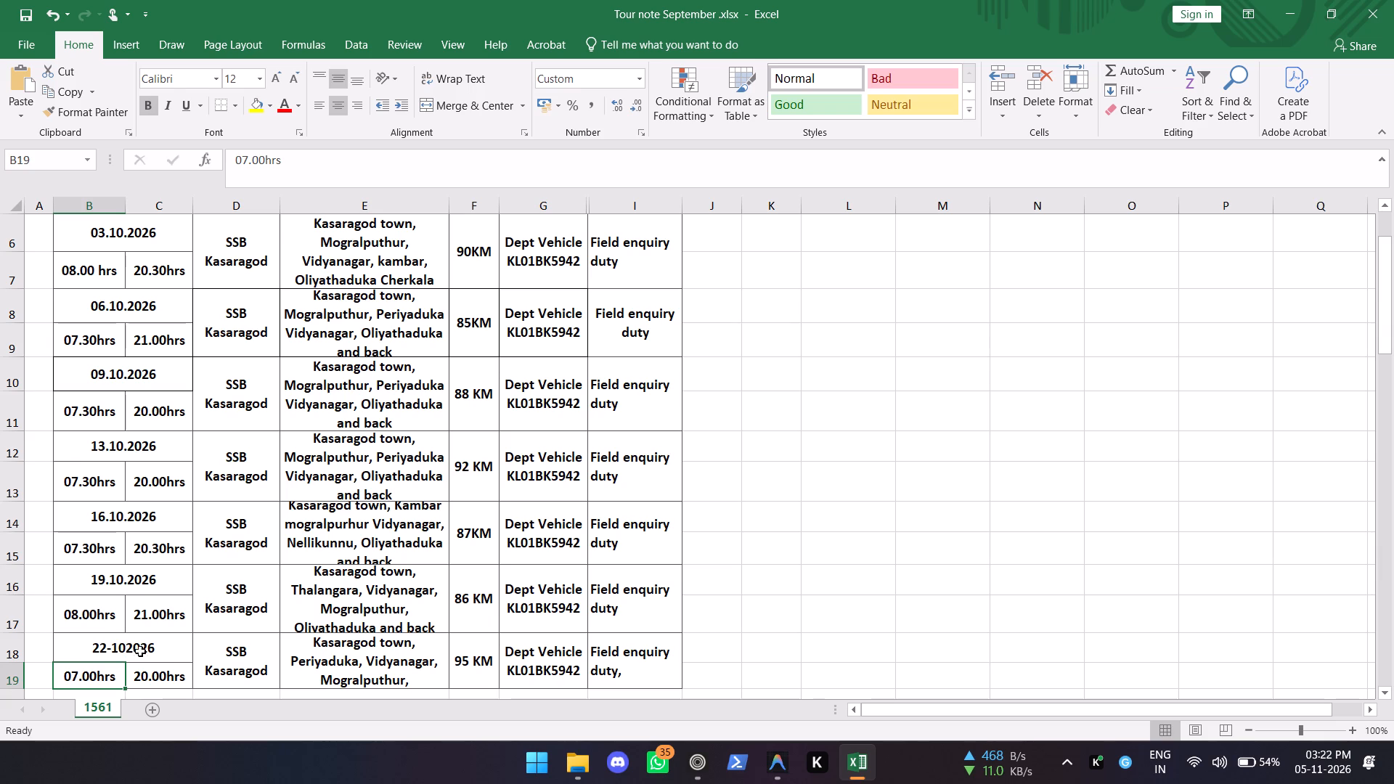
Correct the seventh tour entry's date in cell B18 to 22-10-2026.
drag(144, 653, 128, 644)
double_click(128, 644)
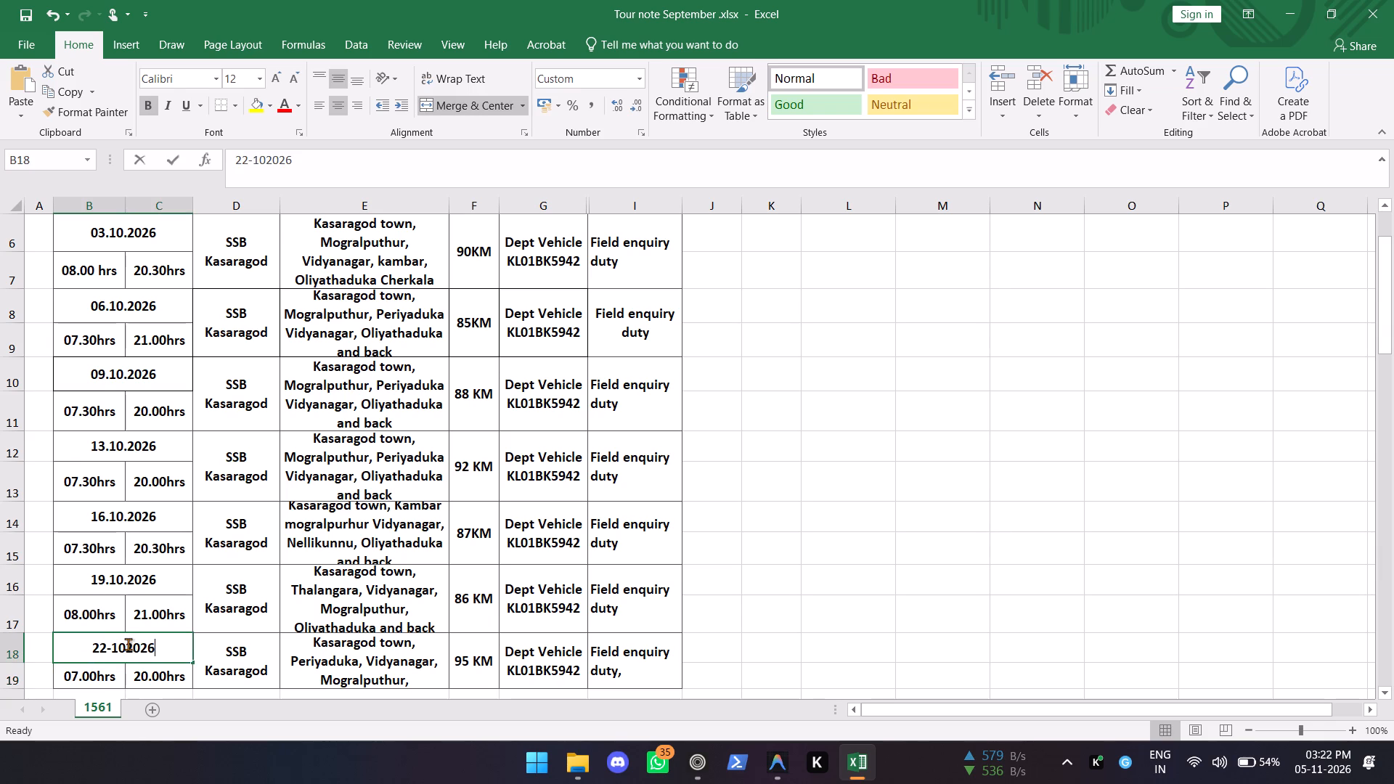
key(minus)
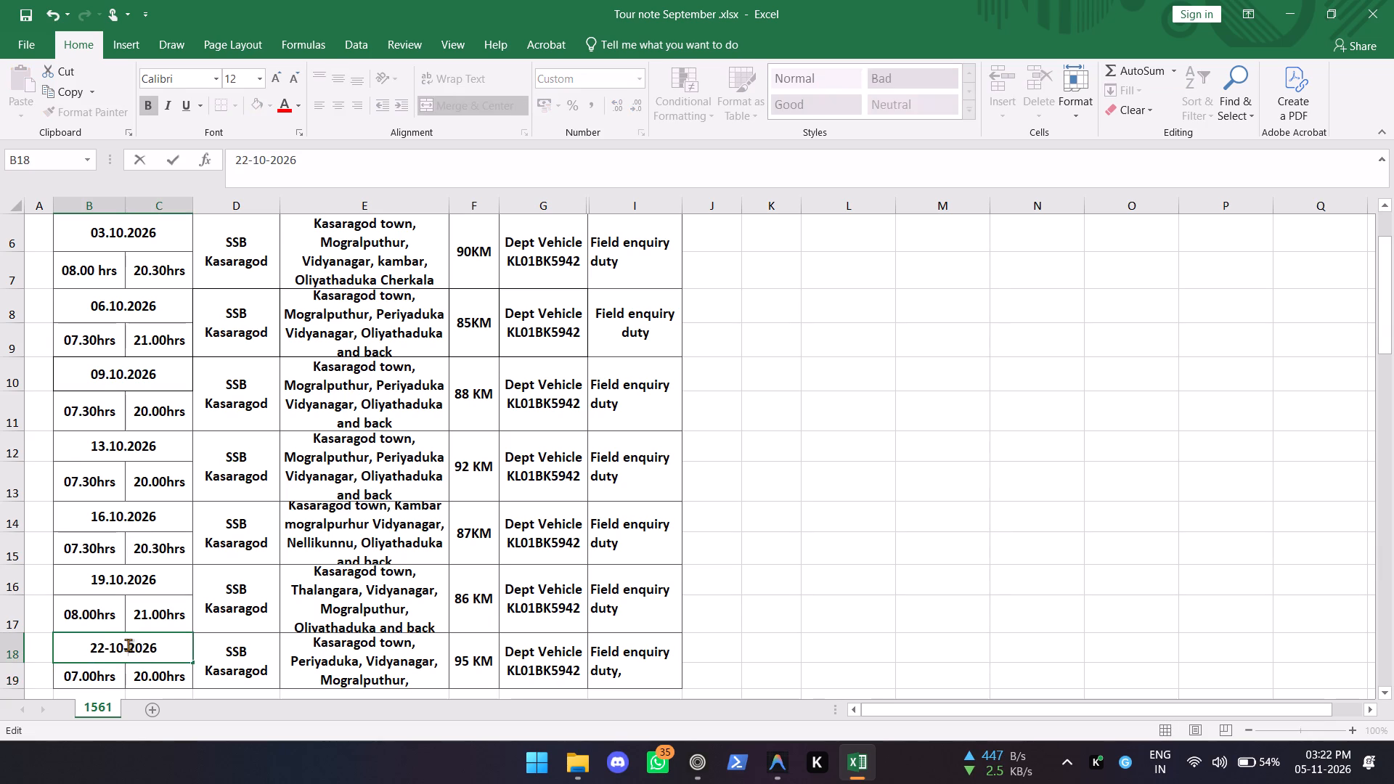
click(156, 650)
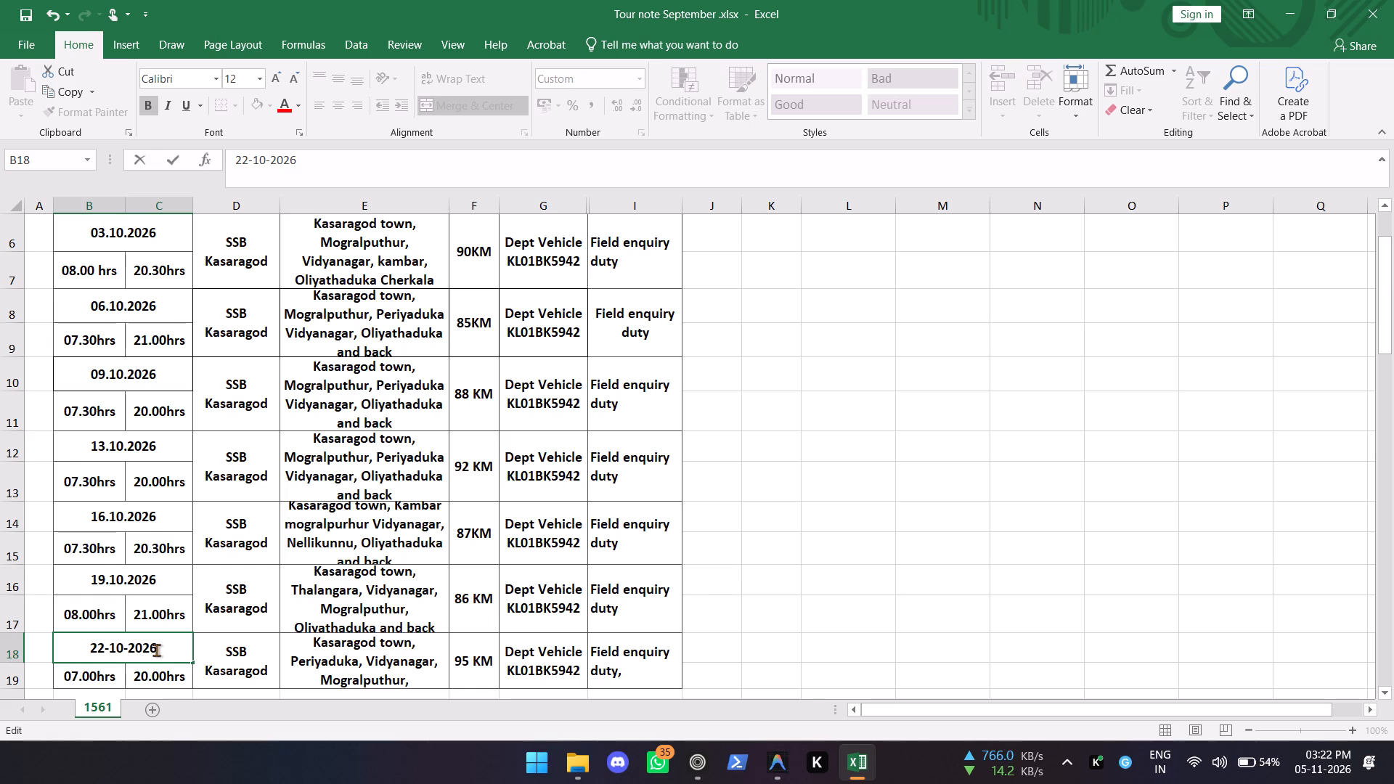
key(Return)
key(Return)
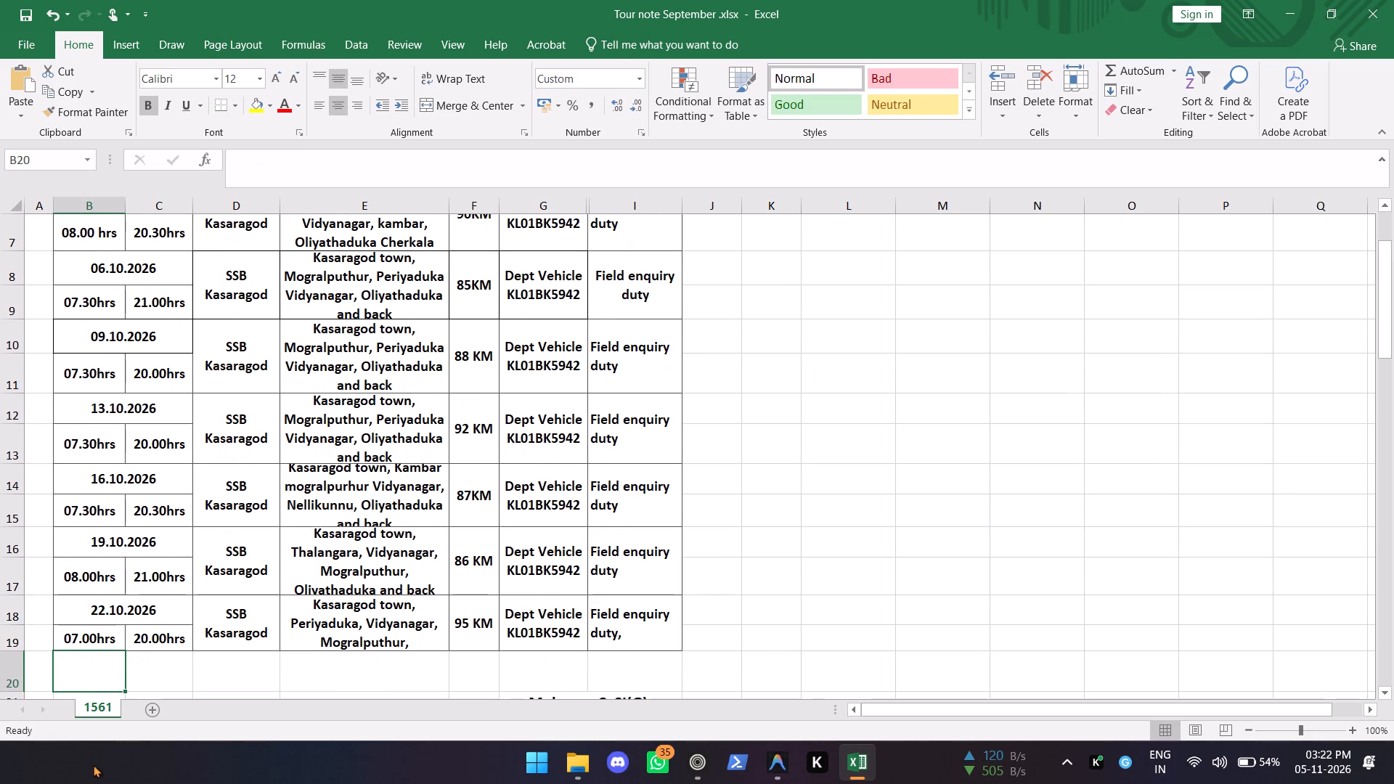
Copy the whole seventh tour entry, from the date in B18 through the duty column in I19.
drag(102, 611, 464, 618)
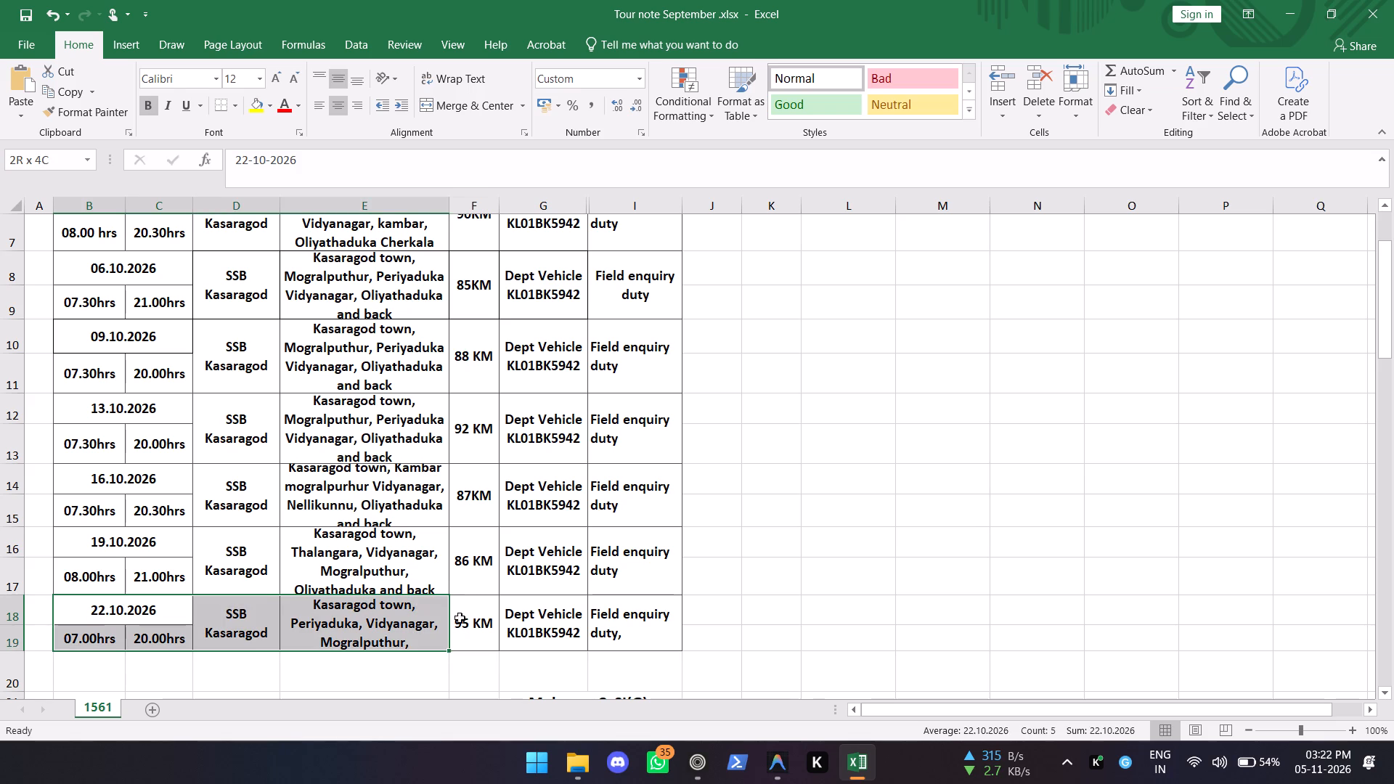
drag(464, 618, 603, 624)
right_click(603, 625)
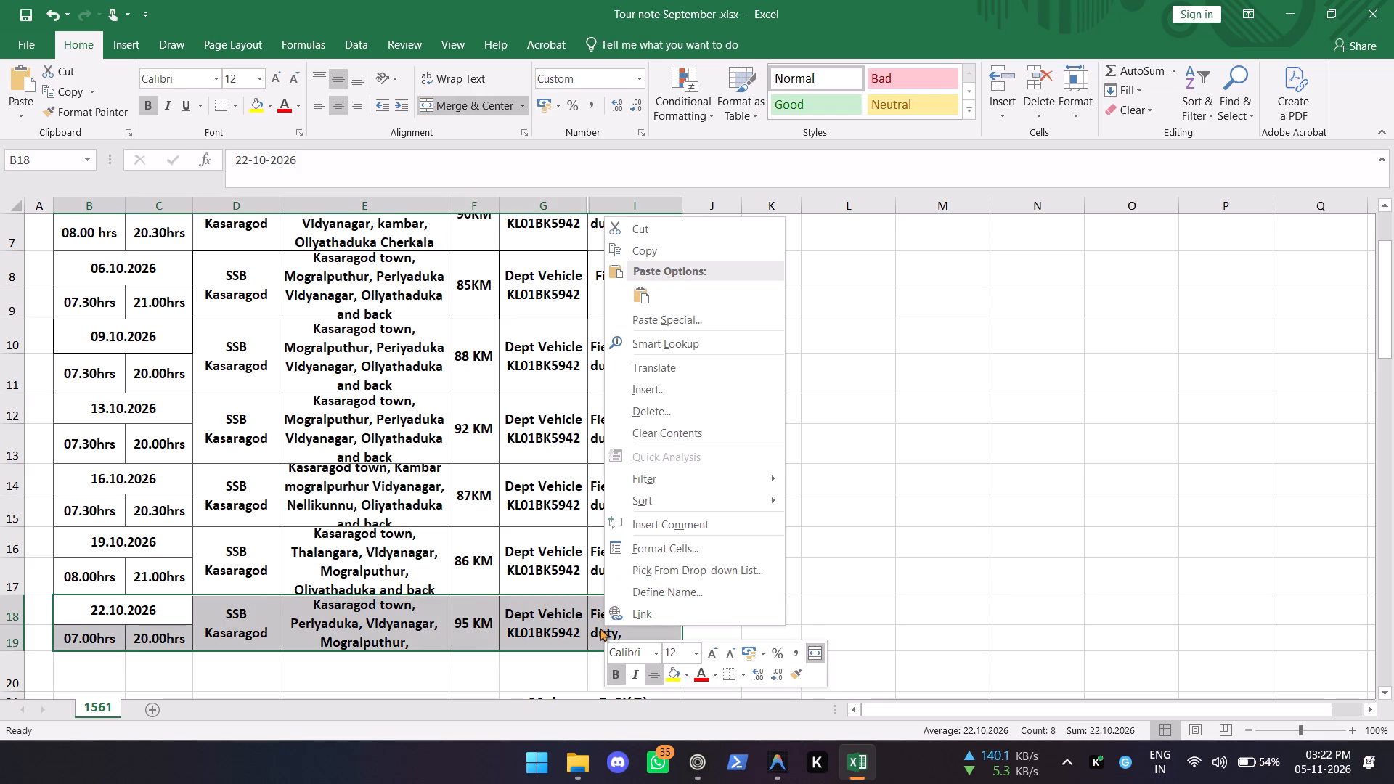
click(680, 242)
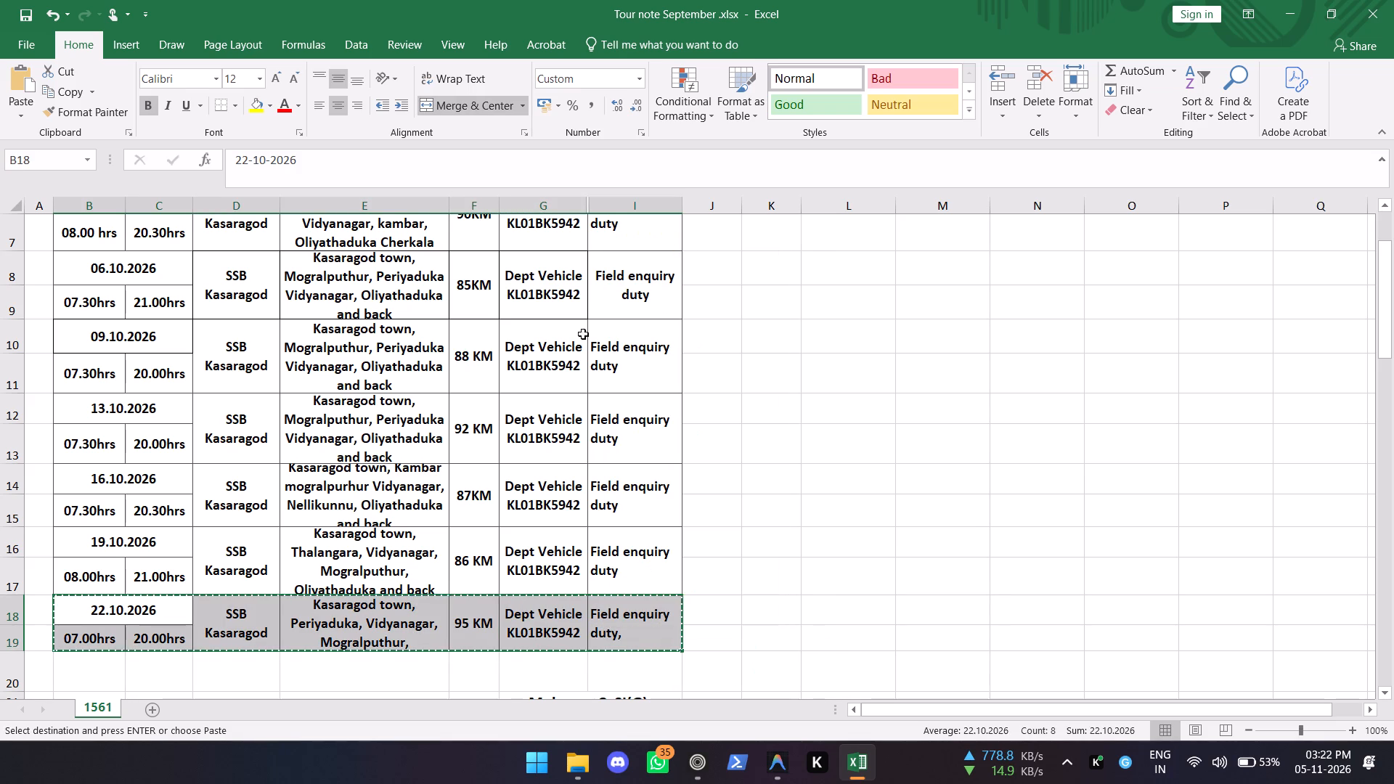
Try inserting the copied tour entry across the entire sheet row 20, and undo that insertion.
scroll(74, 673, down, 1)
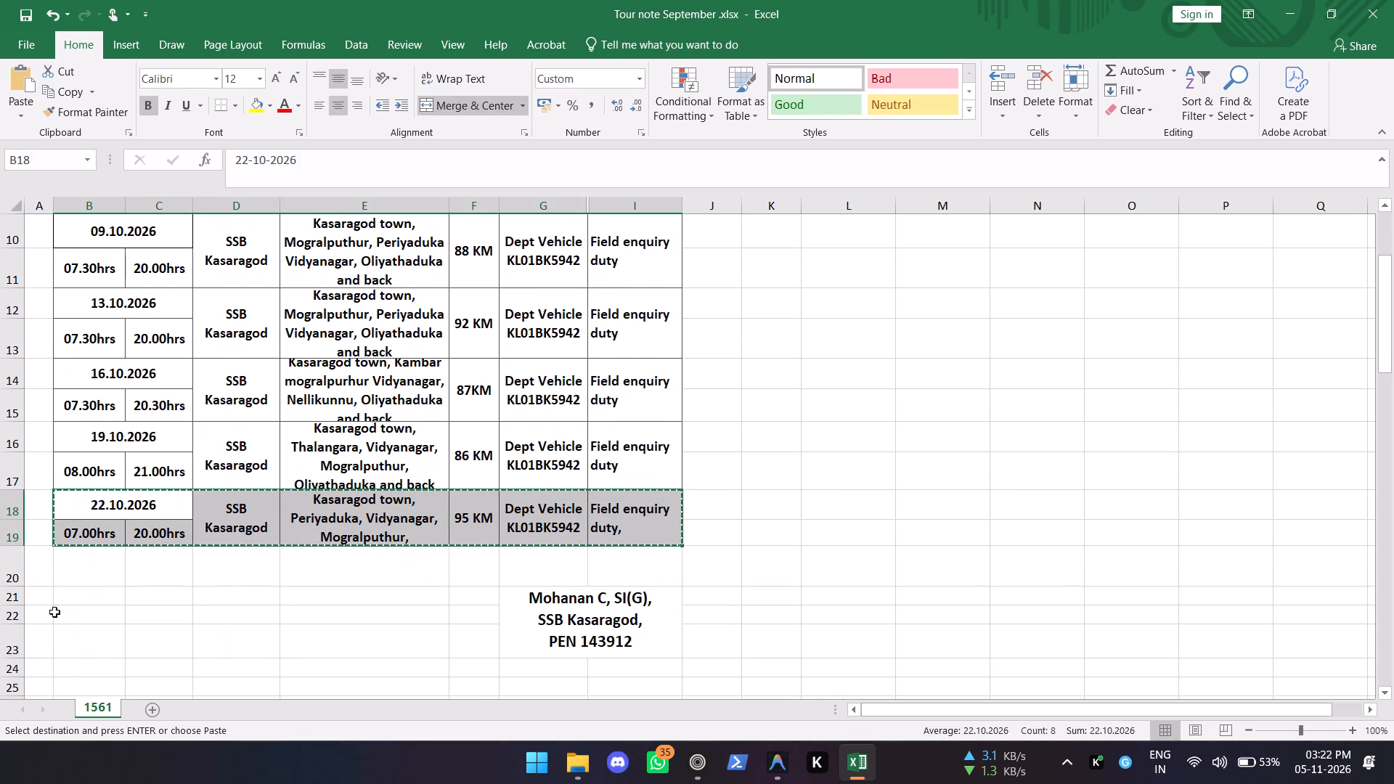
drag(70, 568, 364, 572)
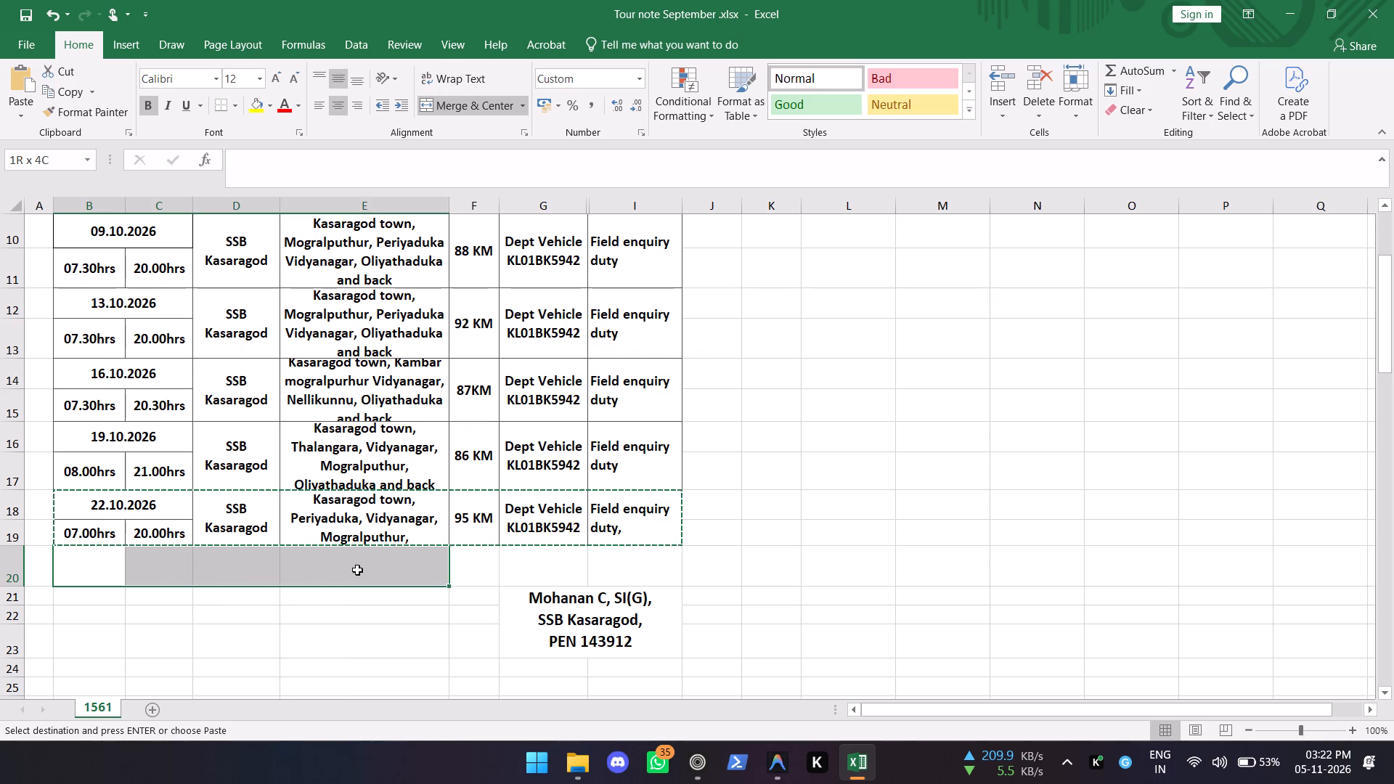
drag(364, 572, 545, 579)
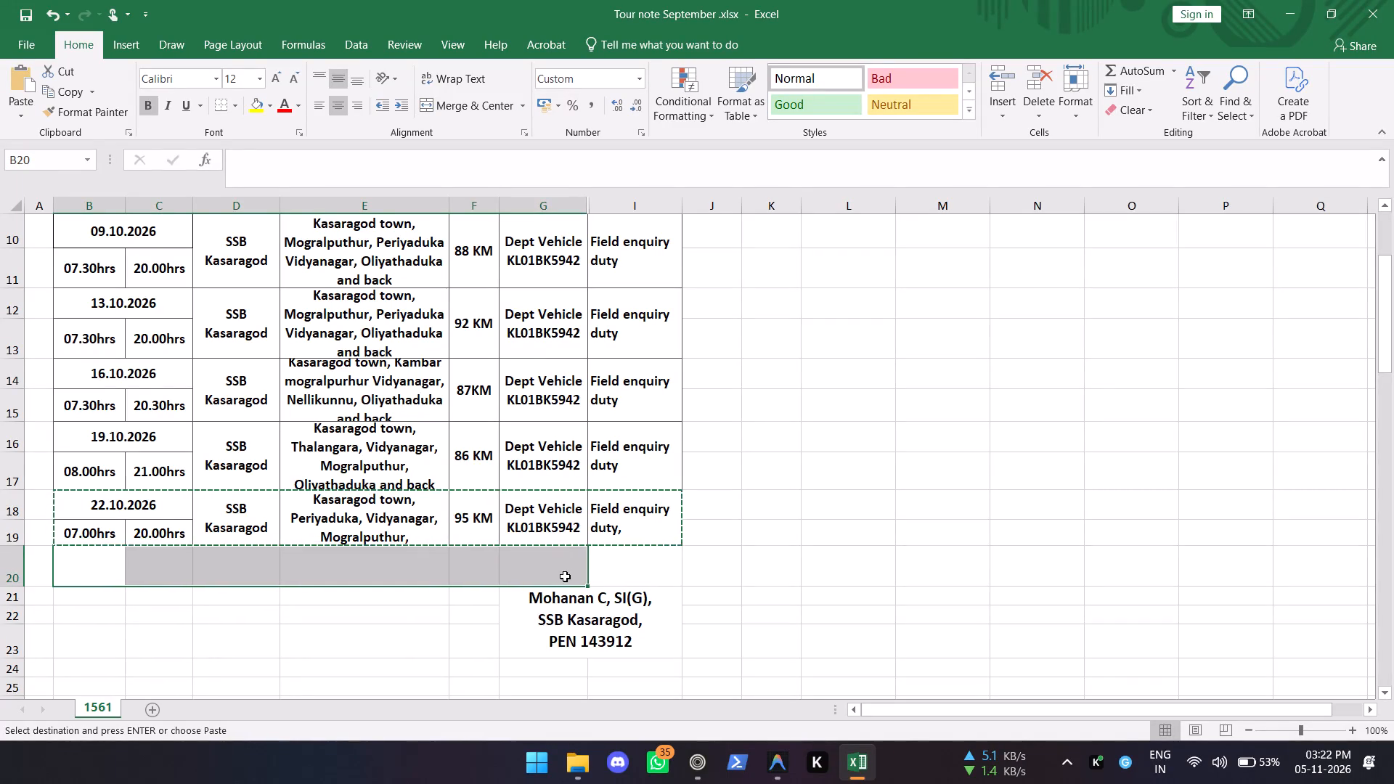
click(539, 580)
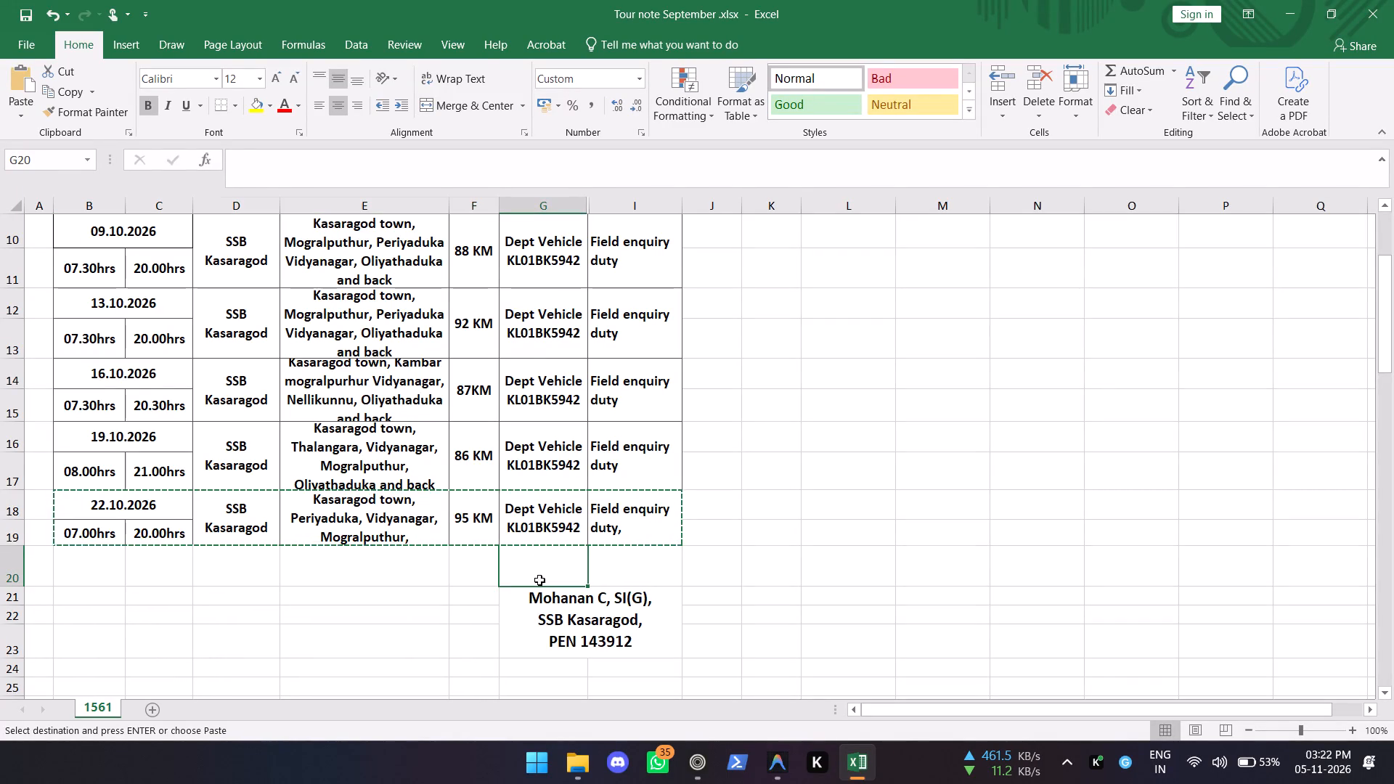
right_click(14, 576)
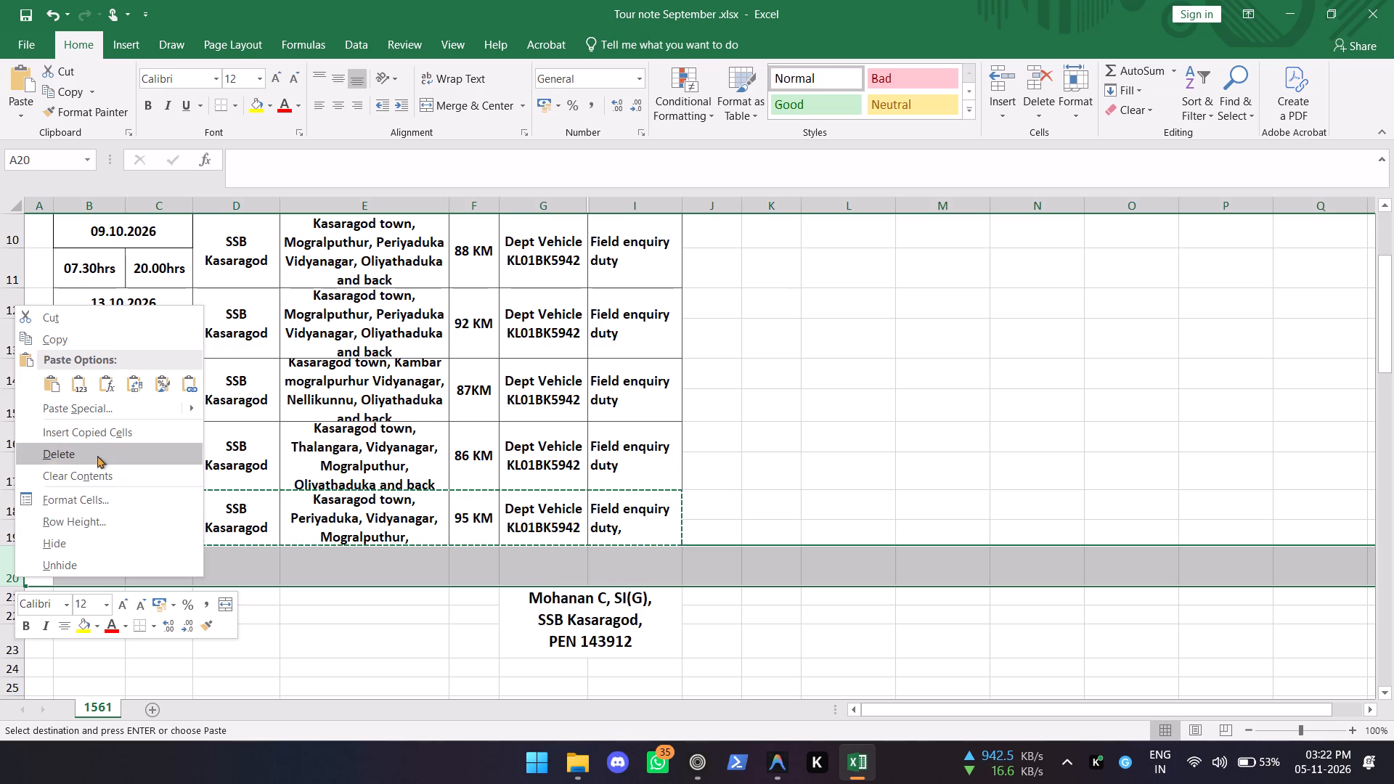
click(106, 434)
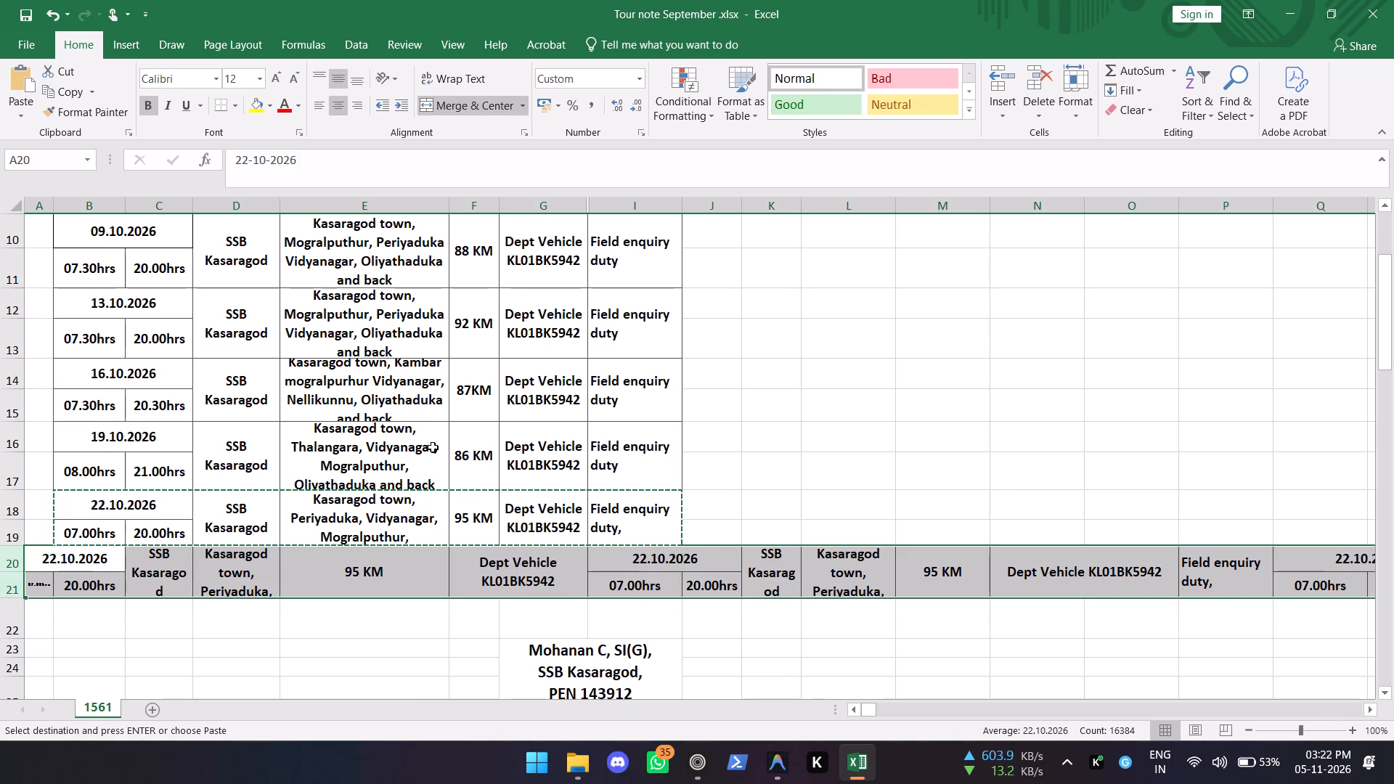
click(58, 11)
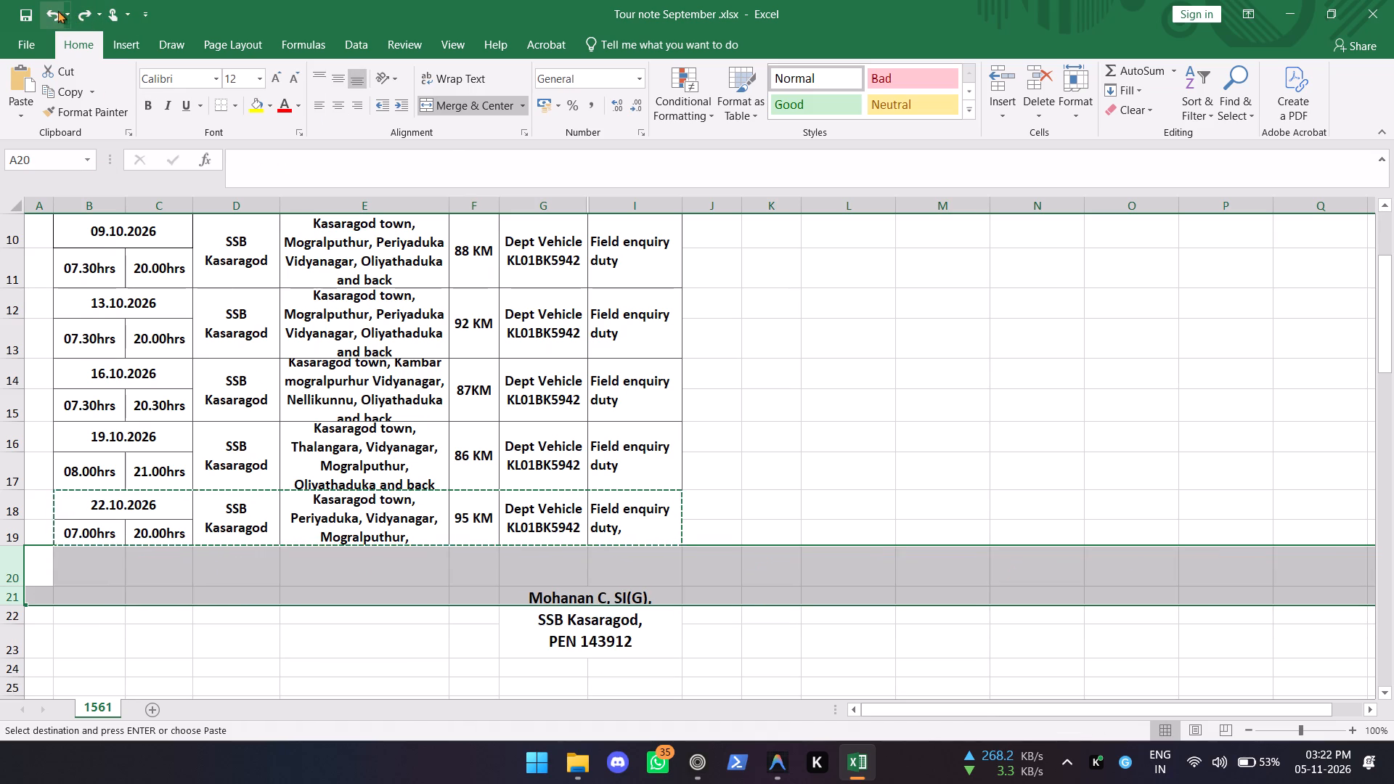
Insert the copied tour entry at cells B20 to I20 below the seventh entry, shifting cells down.
click(171, 570)
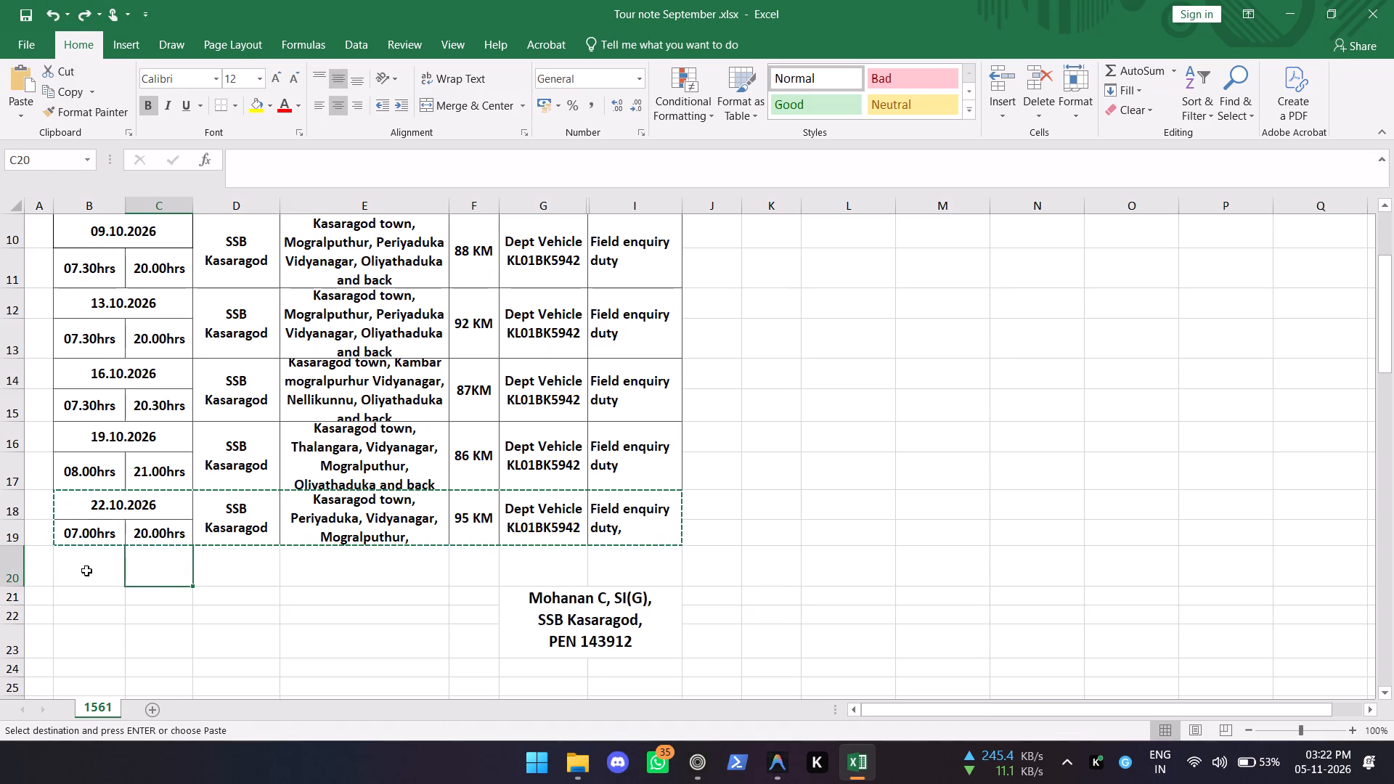
drag(86, 570, 612, 570)
right_click(612, 570)
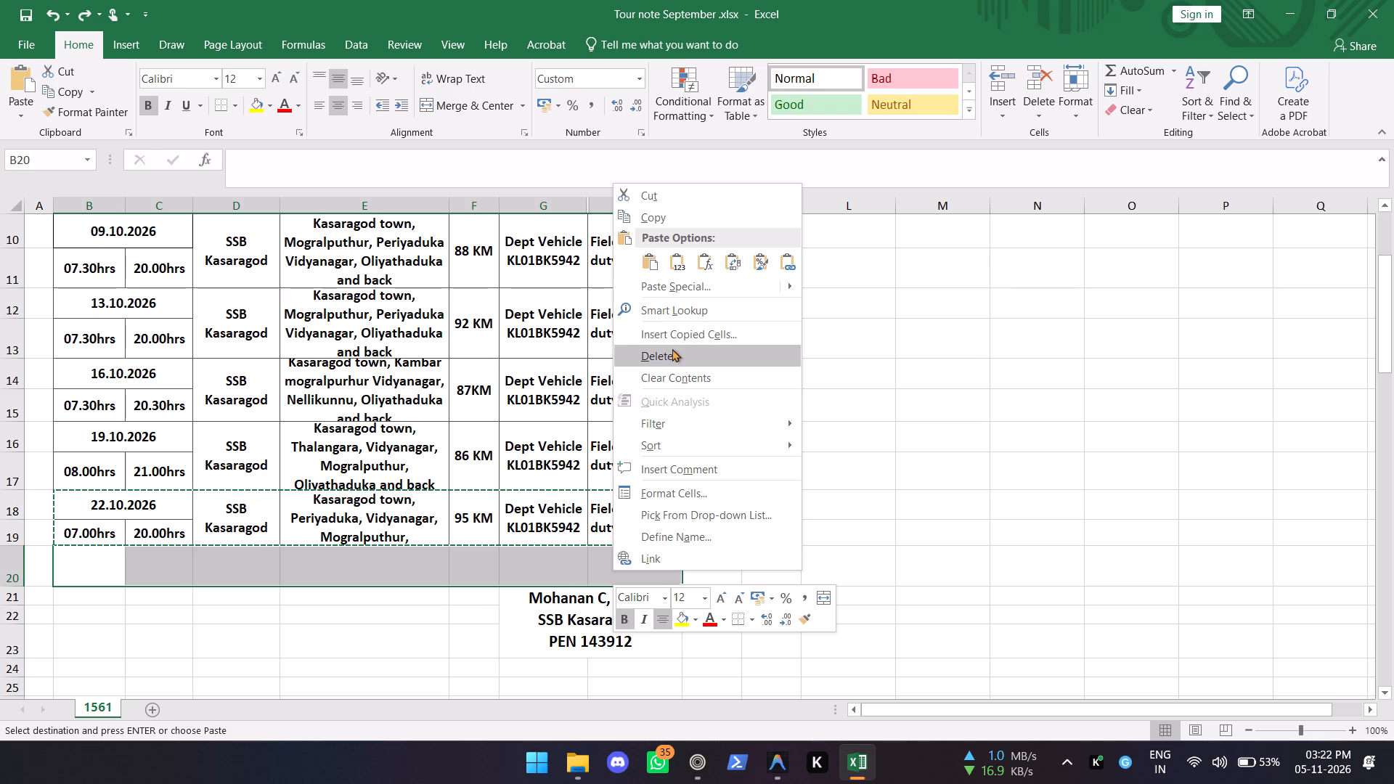
click(675, 337)
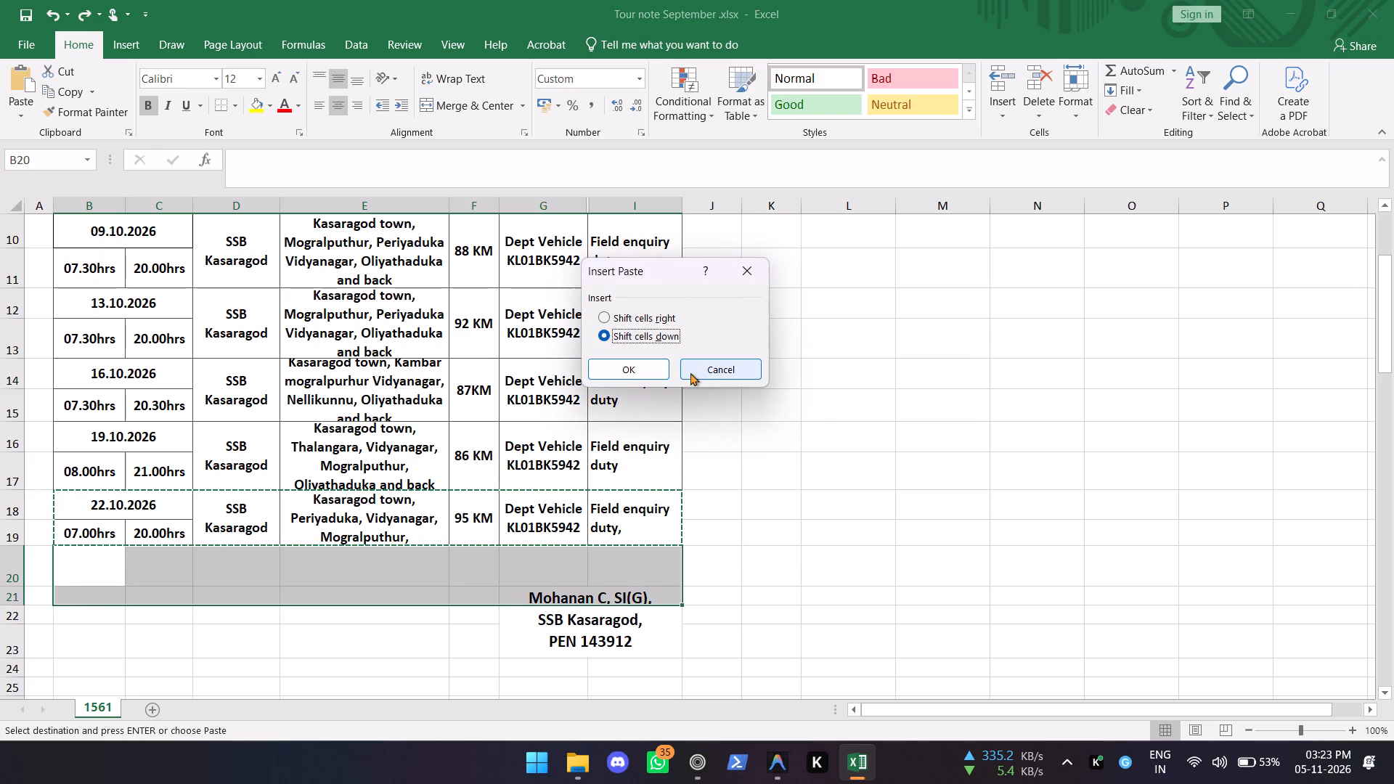
click(621, 334)
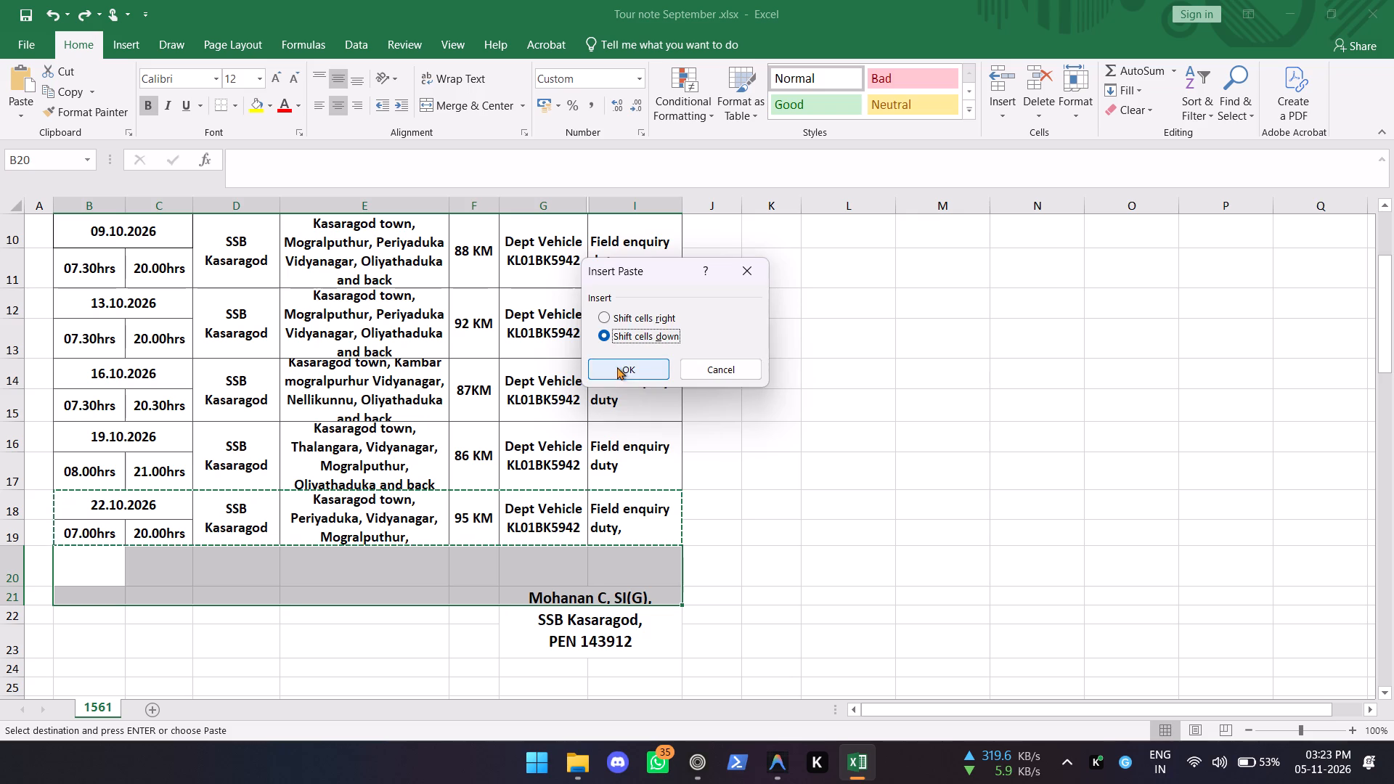
click(617, 367)
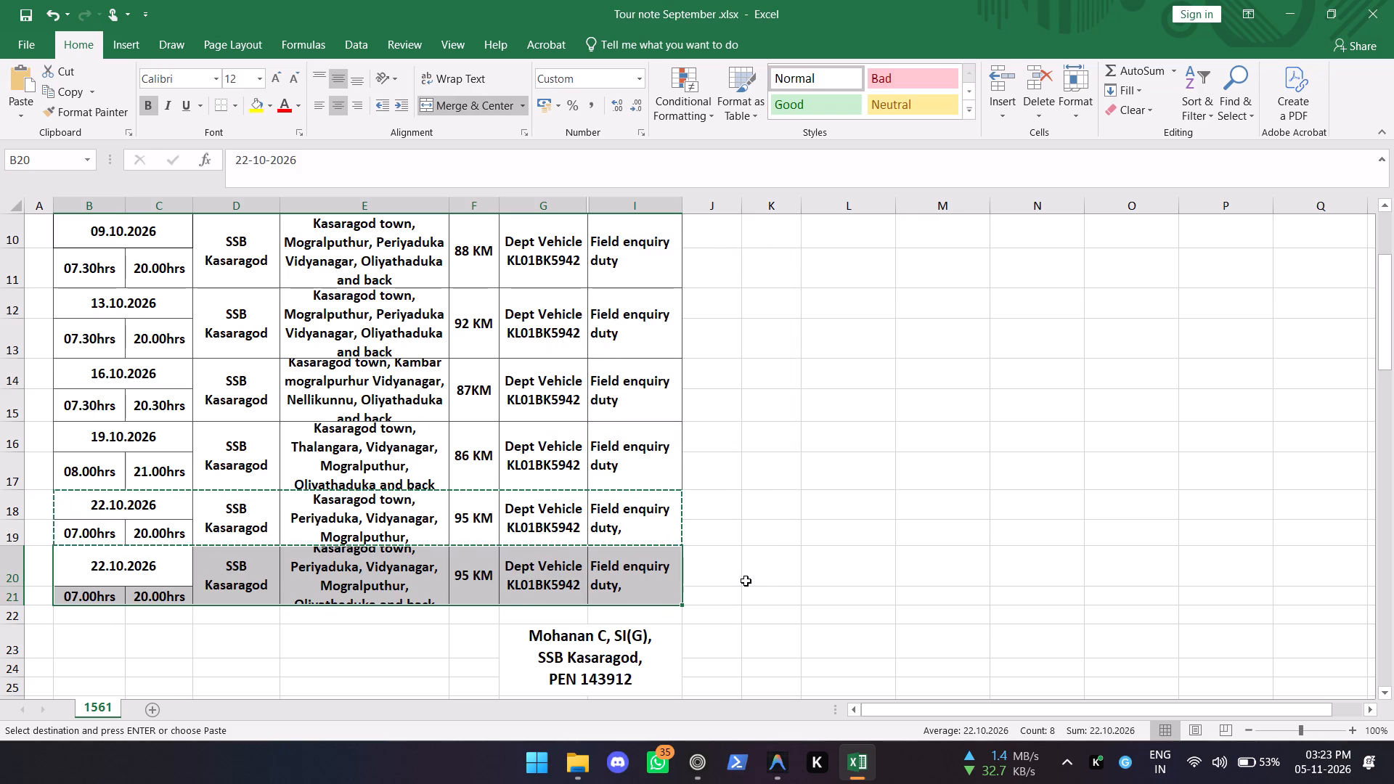
click(746, 581)
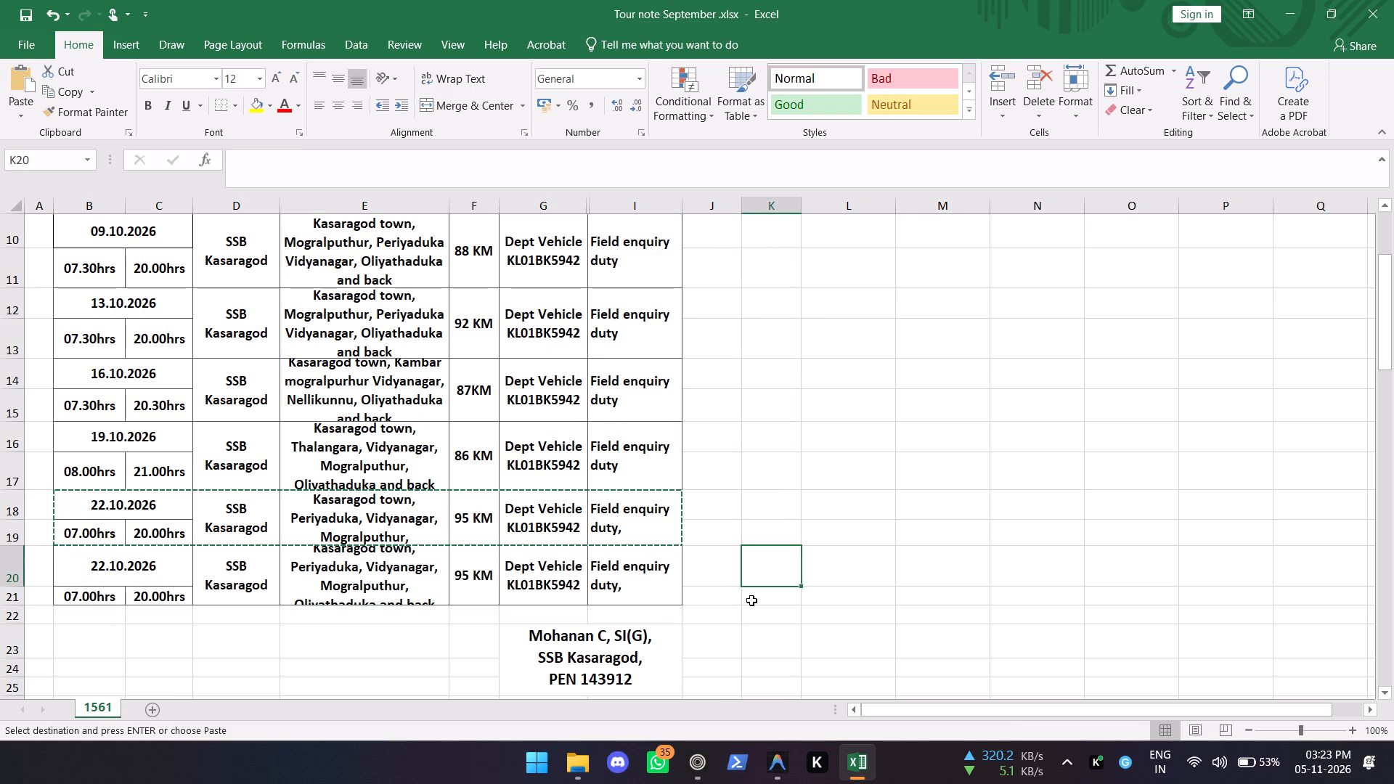
Set the new eighth tour entry's date in cell B20 to 26-10-2026.
click(150, 573)
click(122, 573)
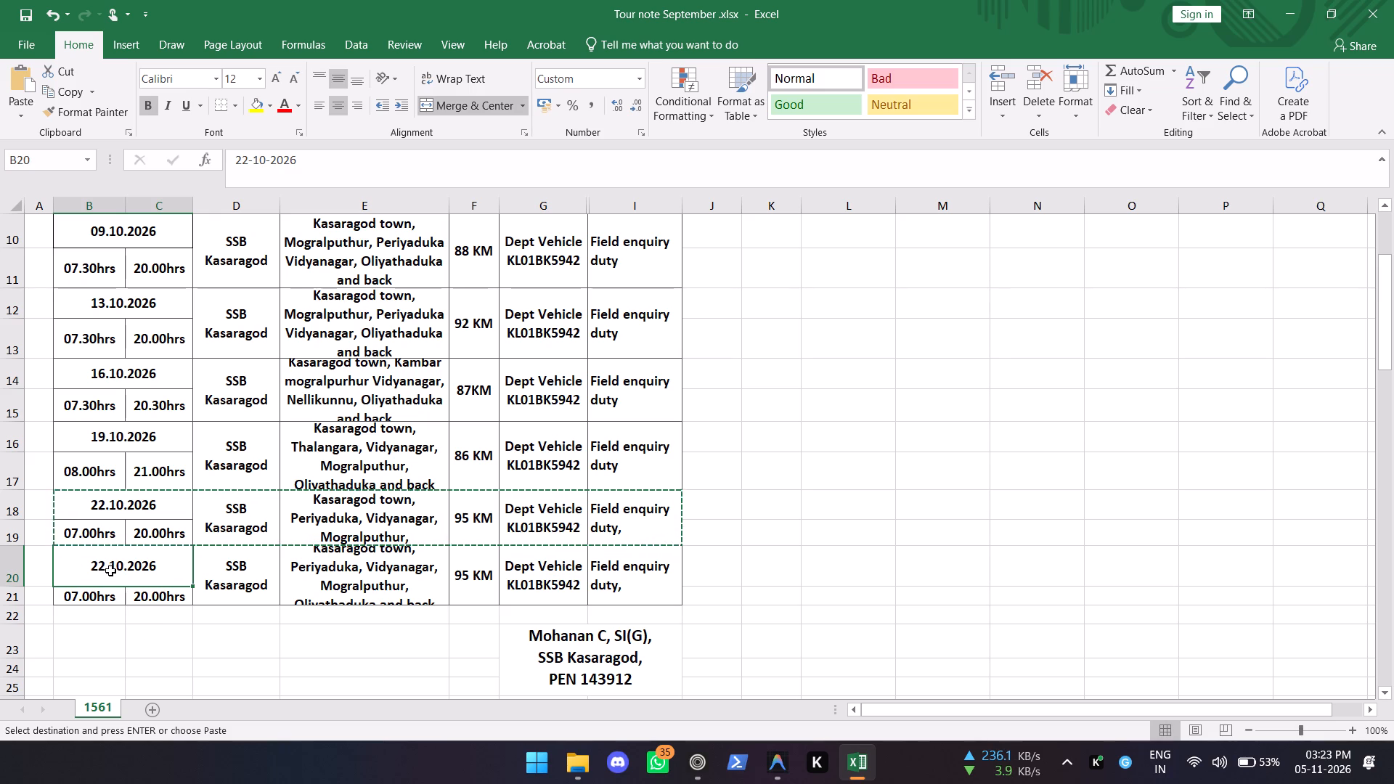
click(110, 568)
click(110, 568)
click(105, 565)
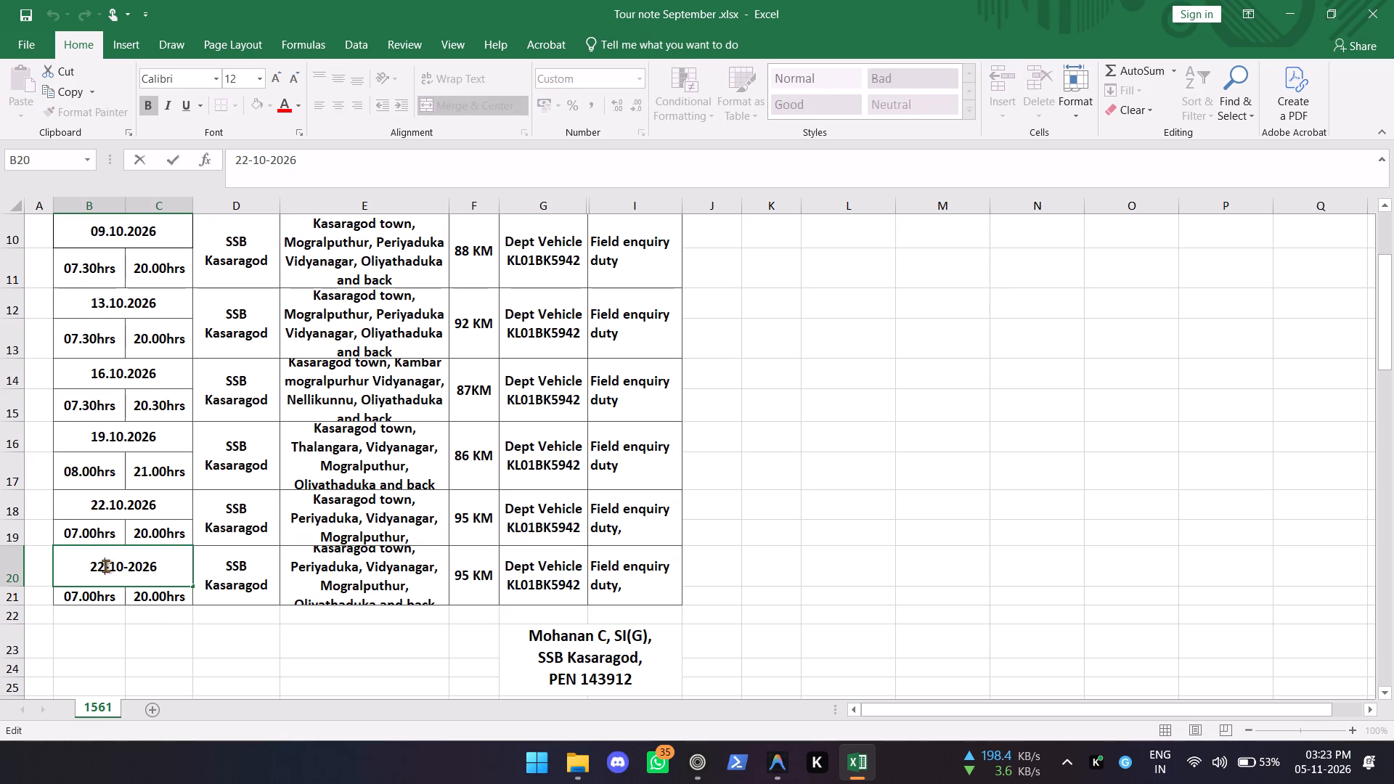
key(BackSpace)
key(6)
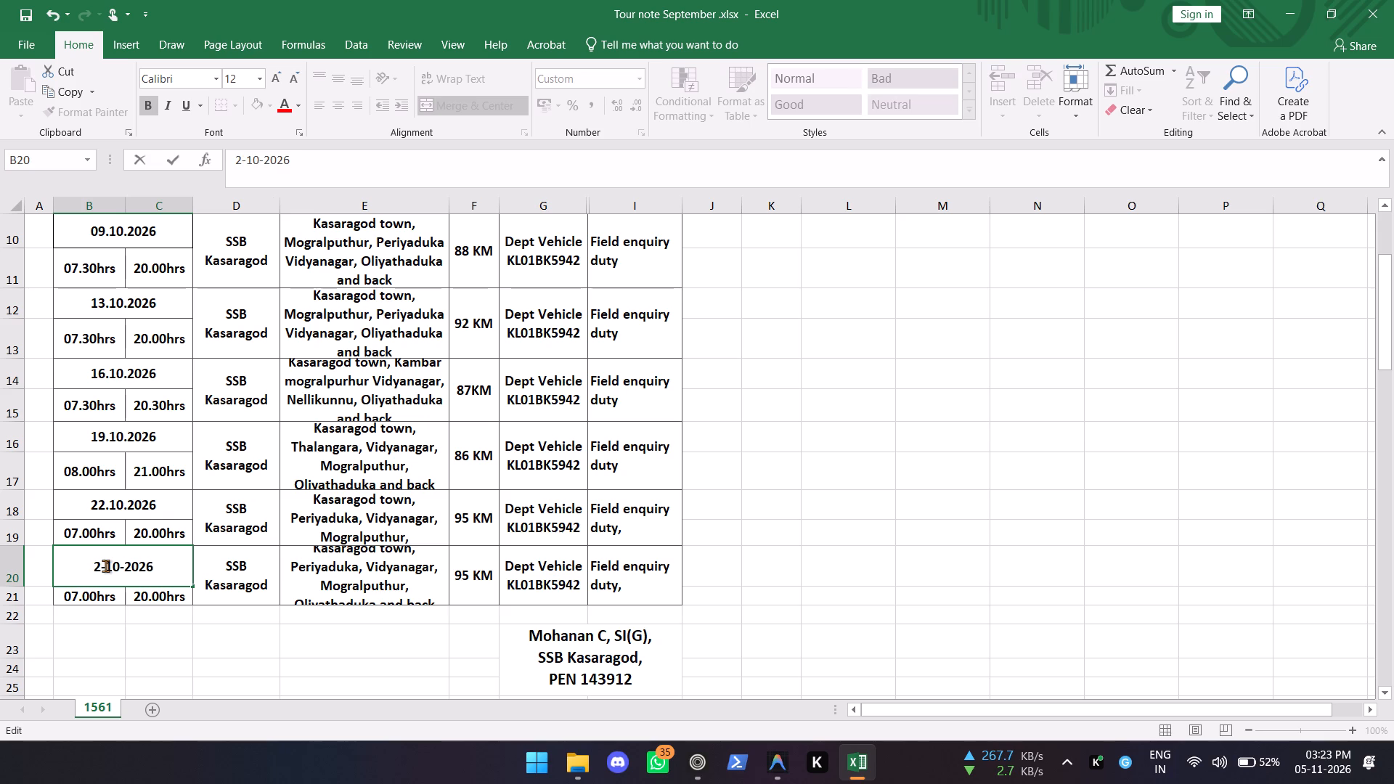
click(89, 595)
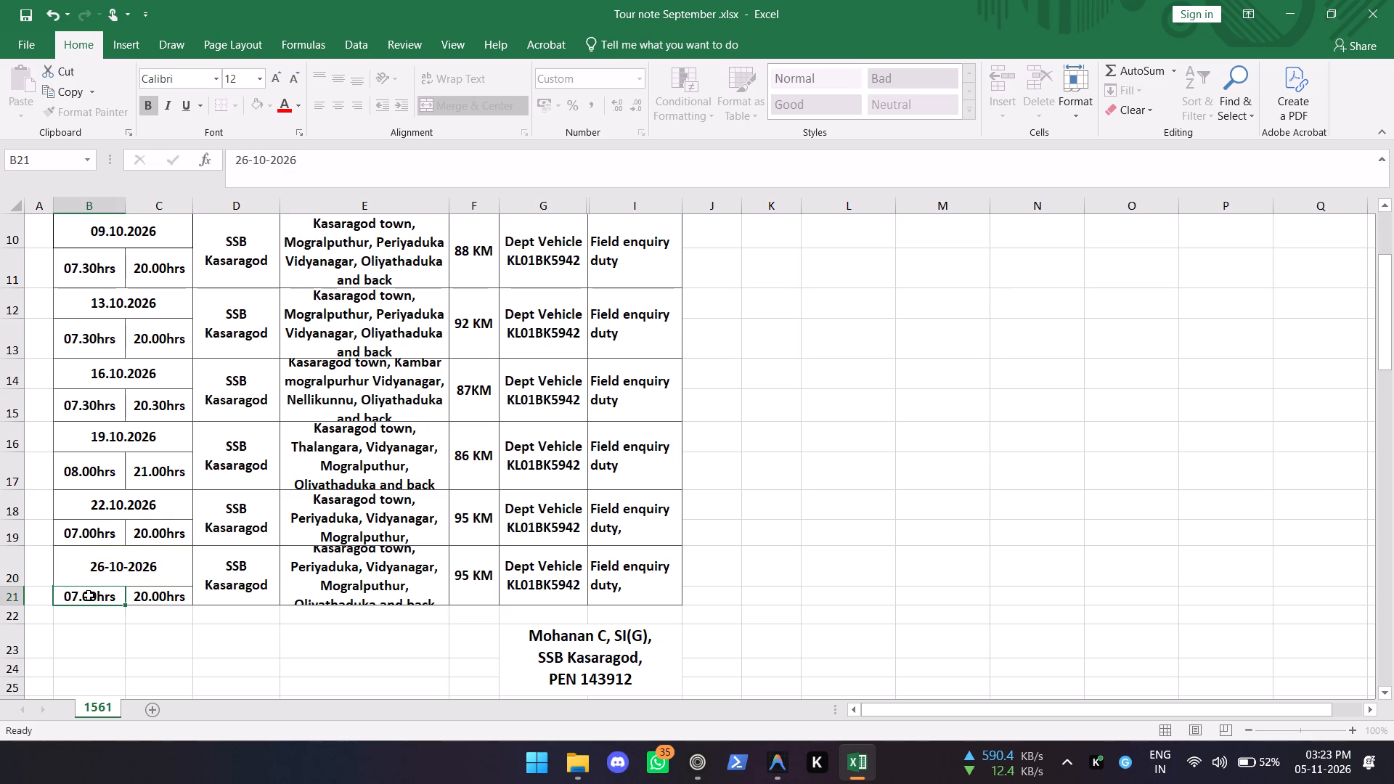
Set the eighth tour entry's times to 08.00hrs in cell B21 and 20.30hrs in cell C21.
double_click(79, 598)
key(BackSpace)
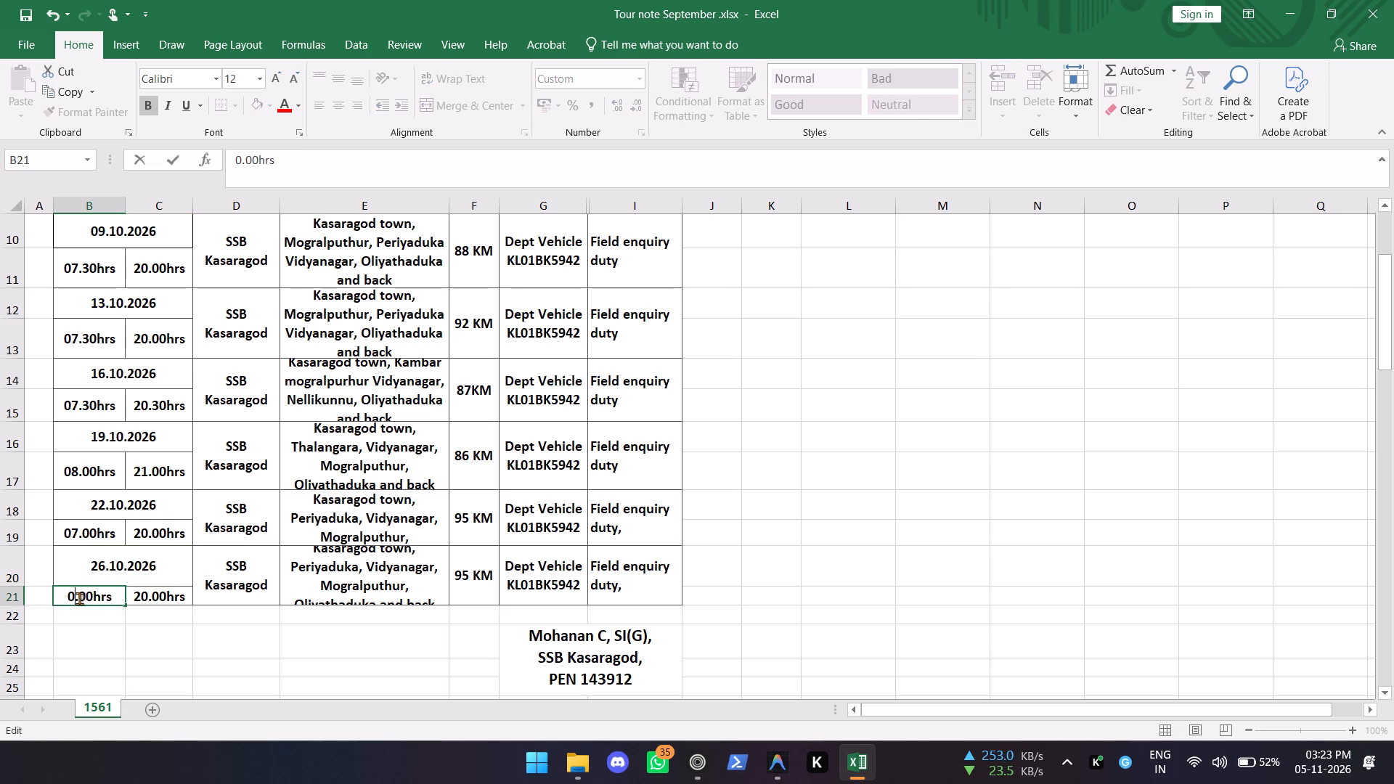
key(8)
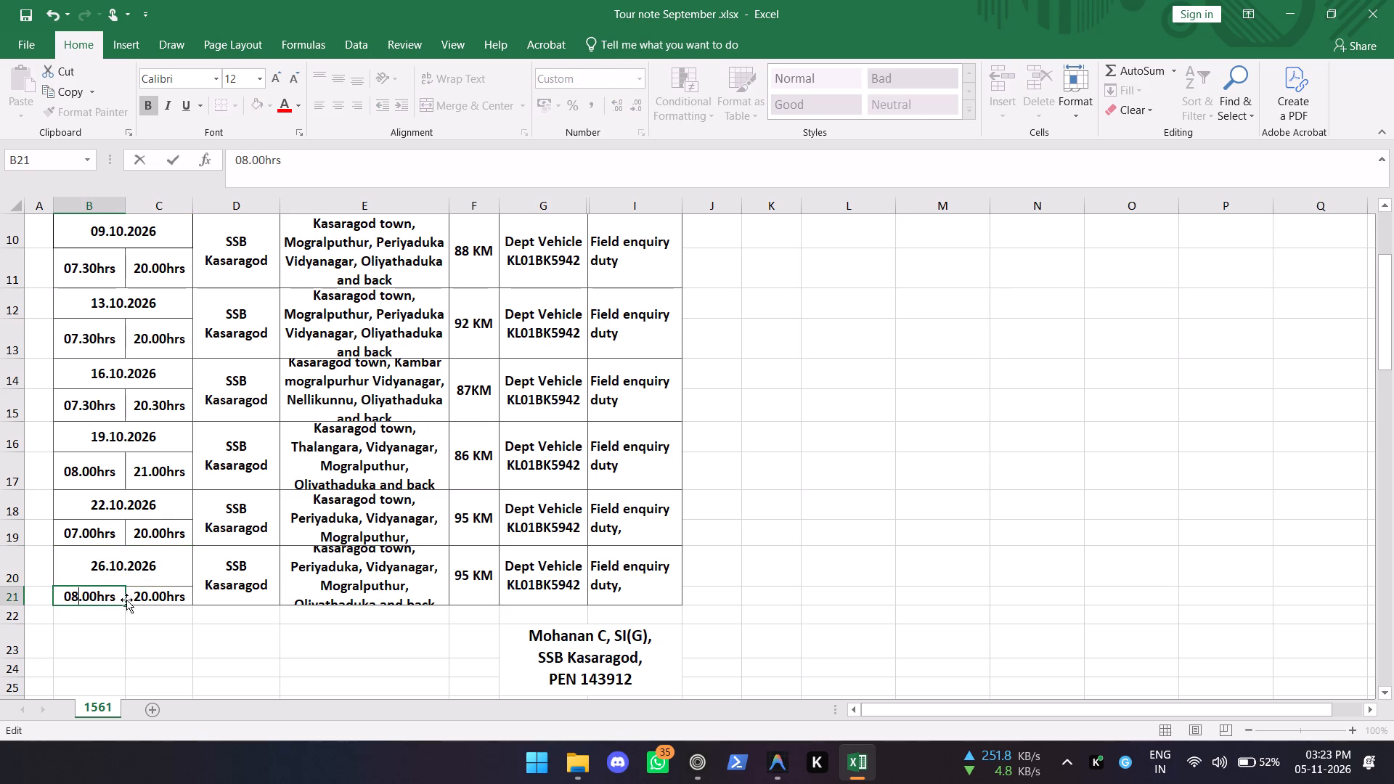
click(160, 599)
click(160, 599)
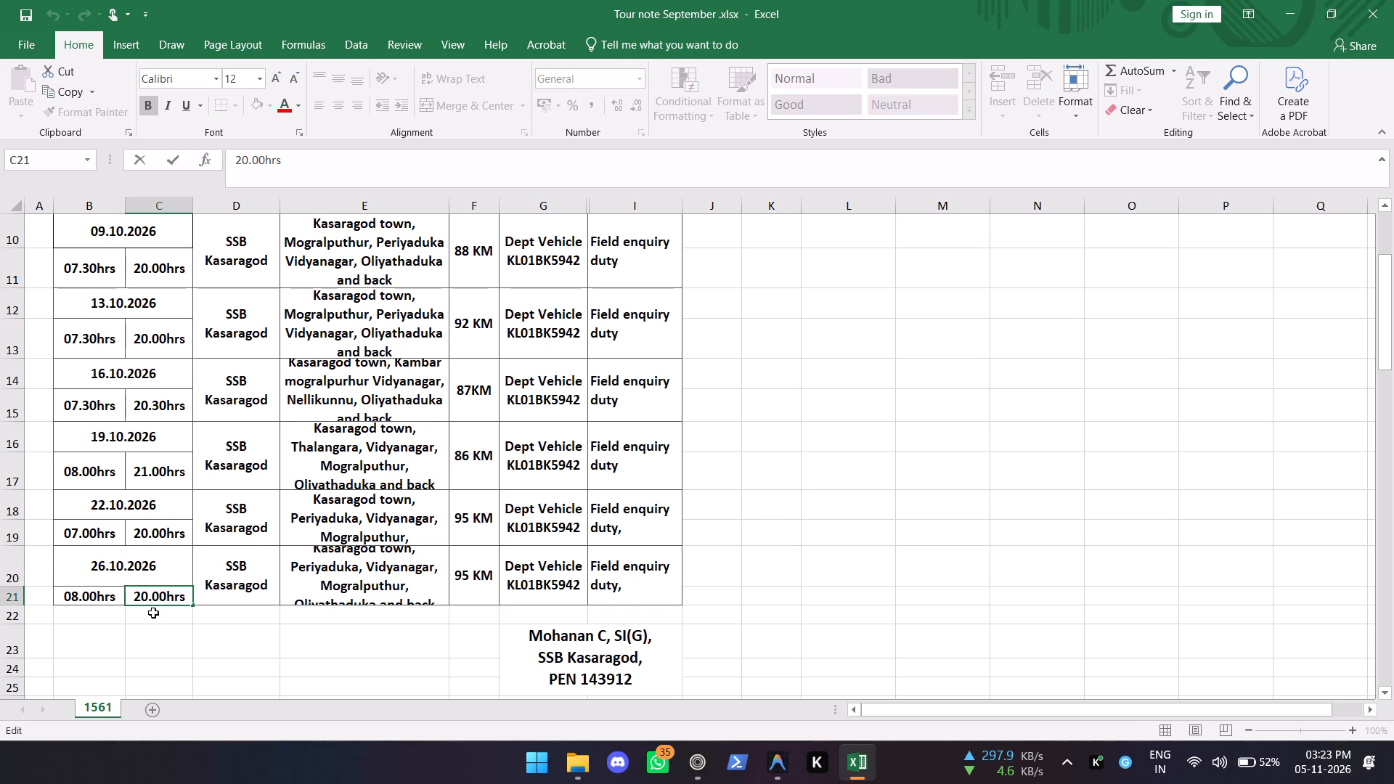
key(BackSpace)
key(3)
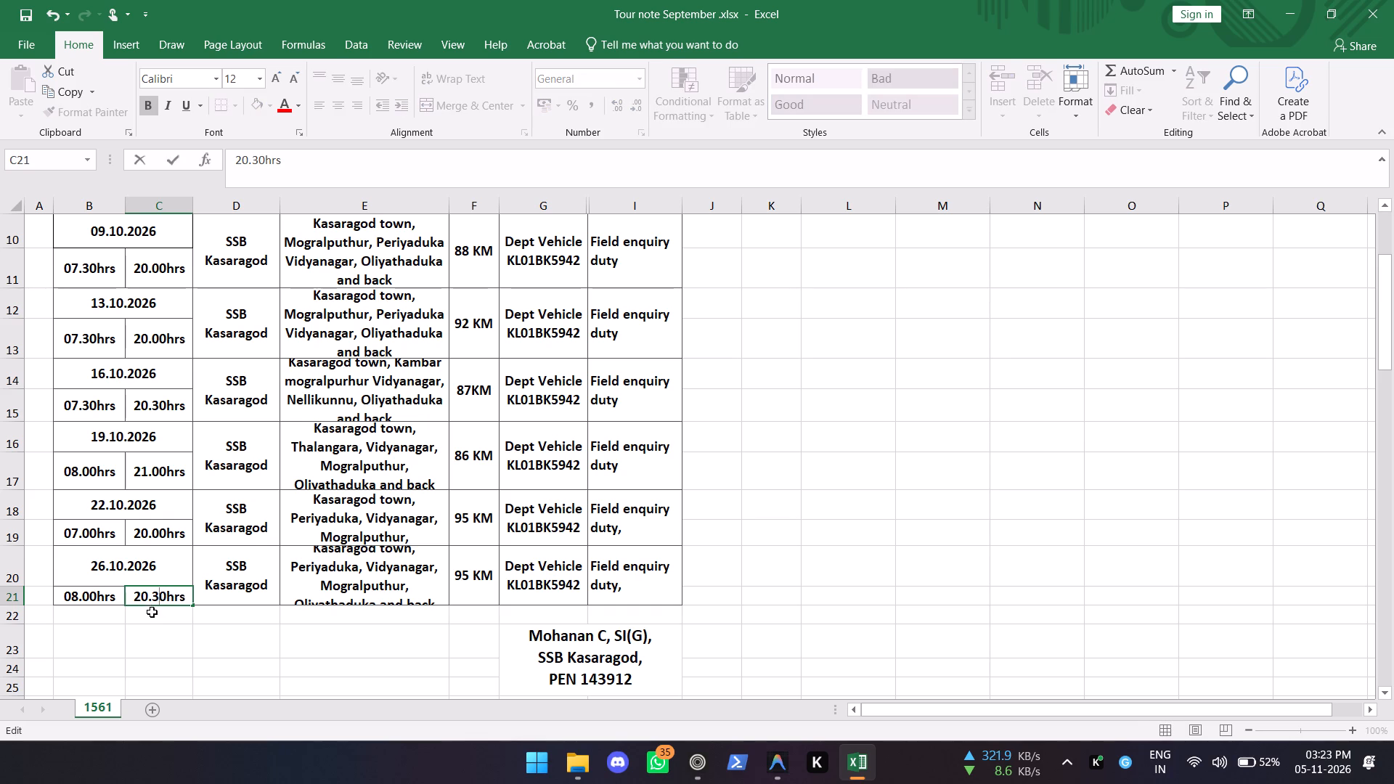
Set the seventh tour entry's start time in cell B19 to 08.00hrs.
double_click(97, 534)
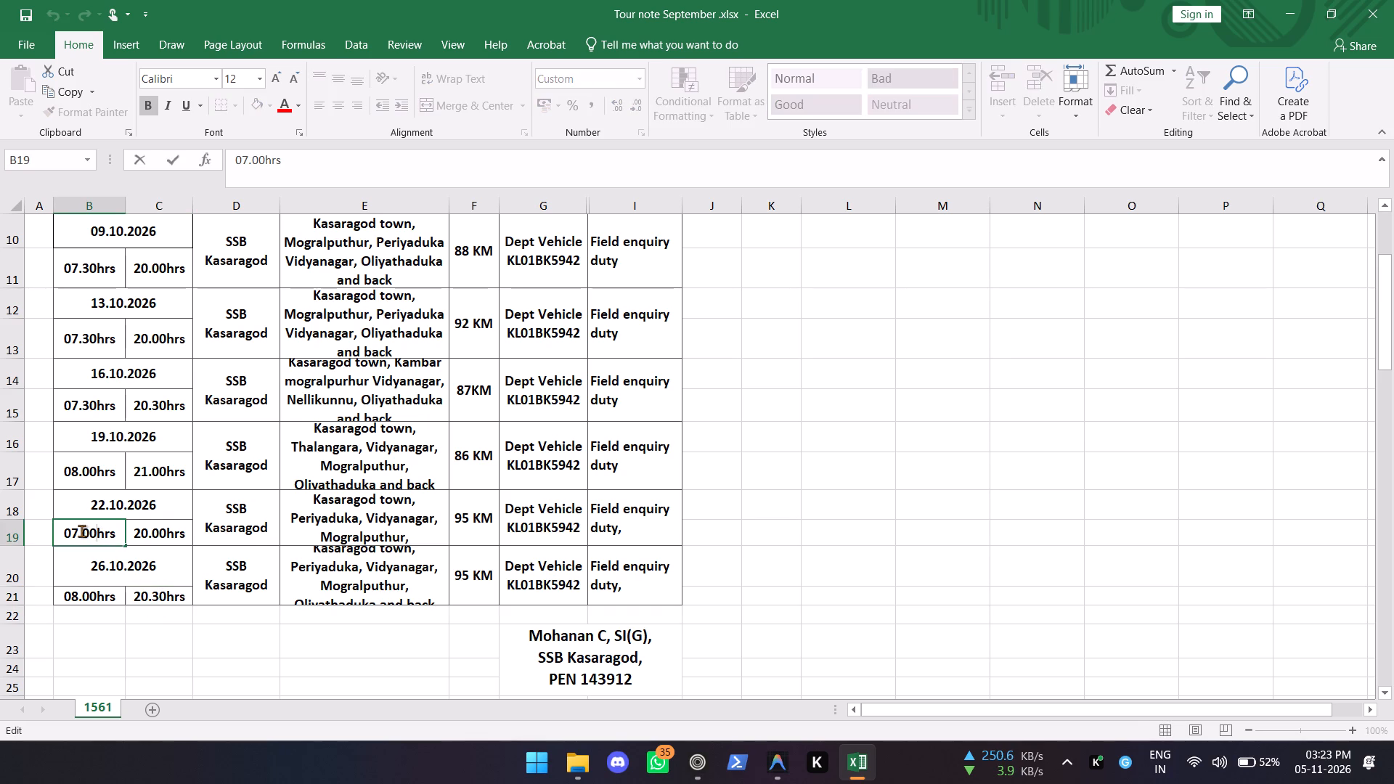
click(81, 531)
click(78, 530)
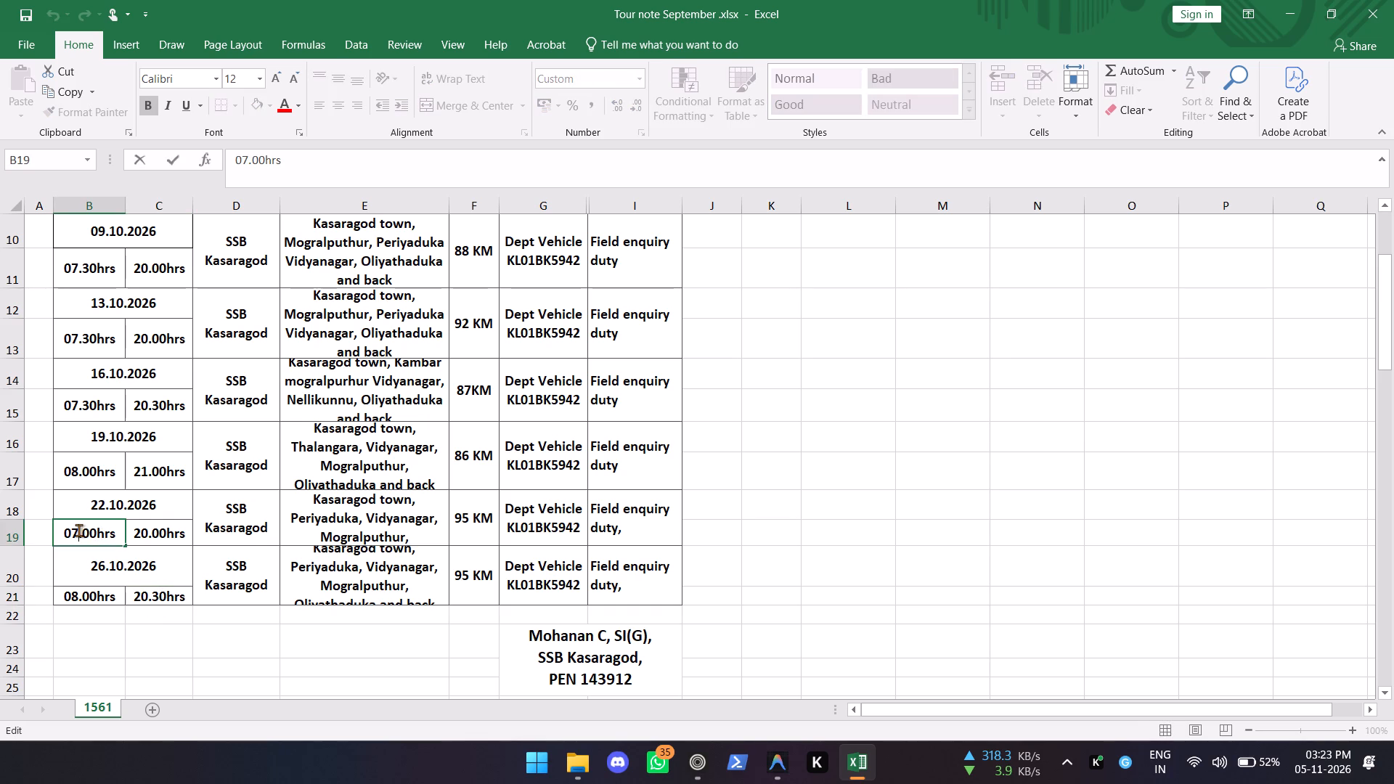
key(BackSpace)
key(8)
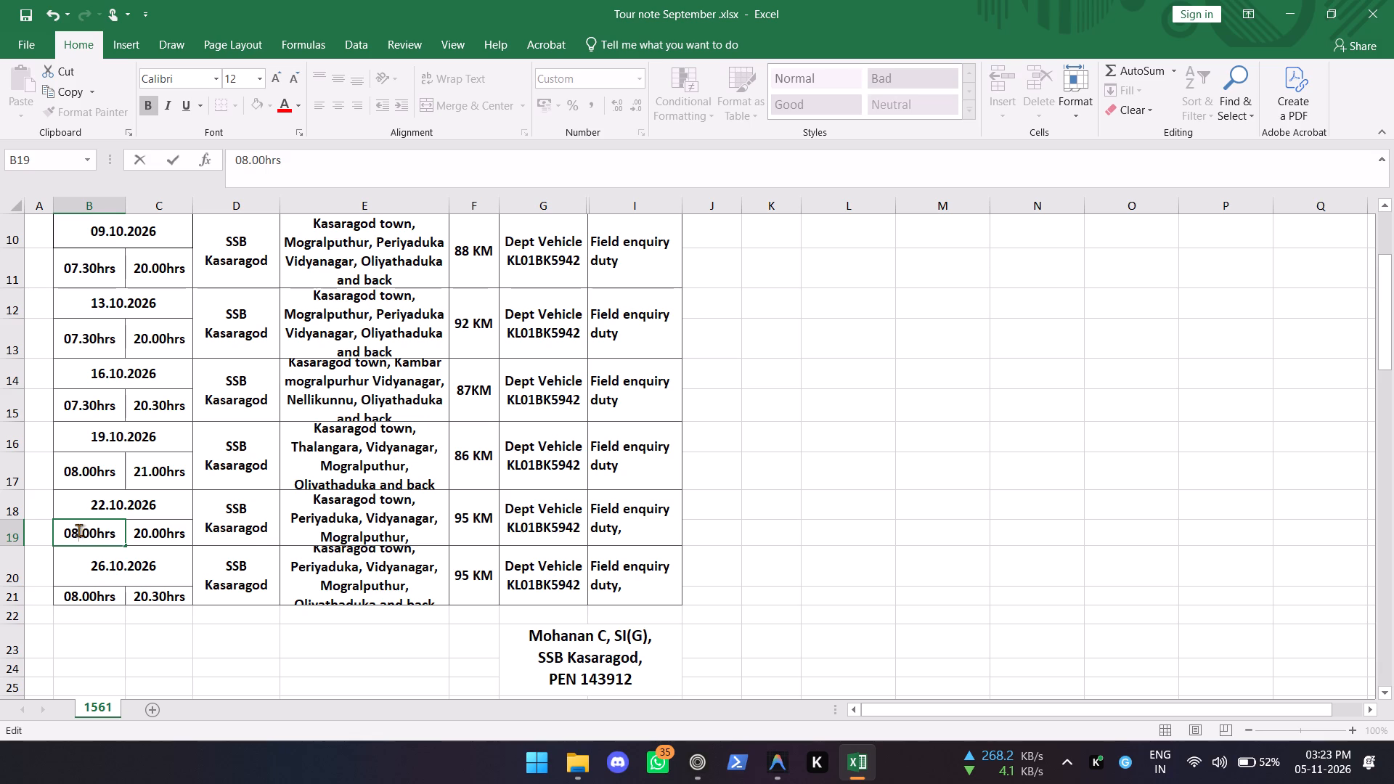
click(169, 539)
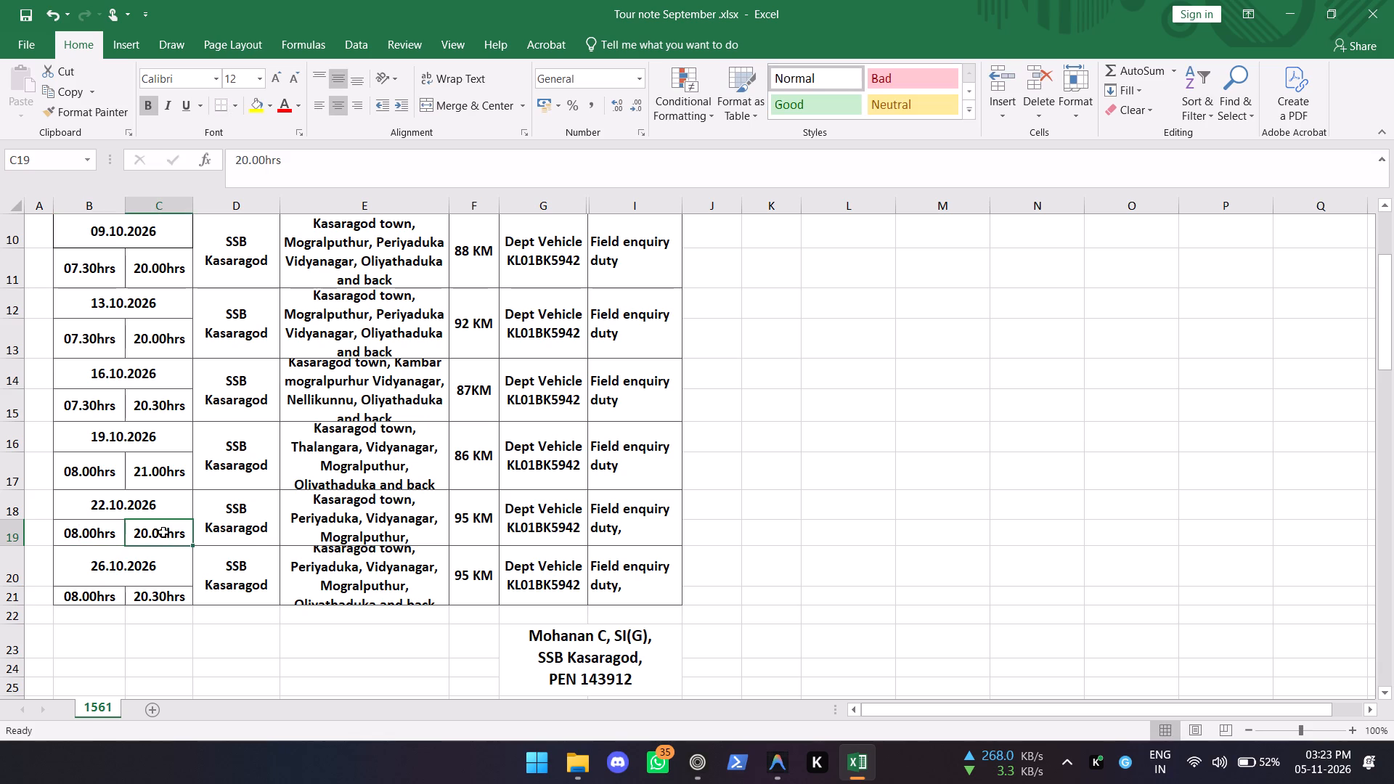
Change the seventh tour entry's end time in cell C19 to 20.300hrs.
double_click(163, 532)
click(157, 536)
double_click(163, 533)
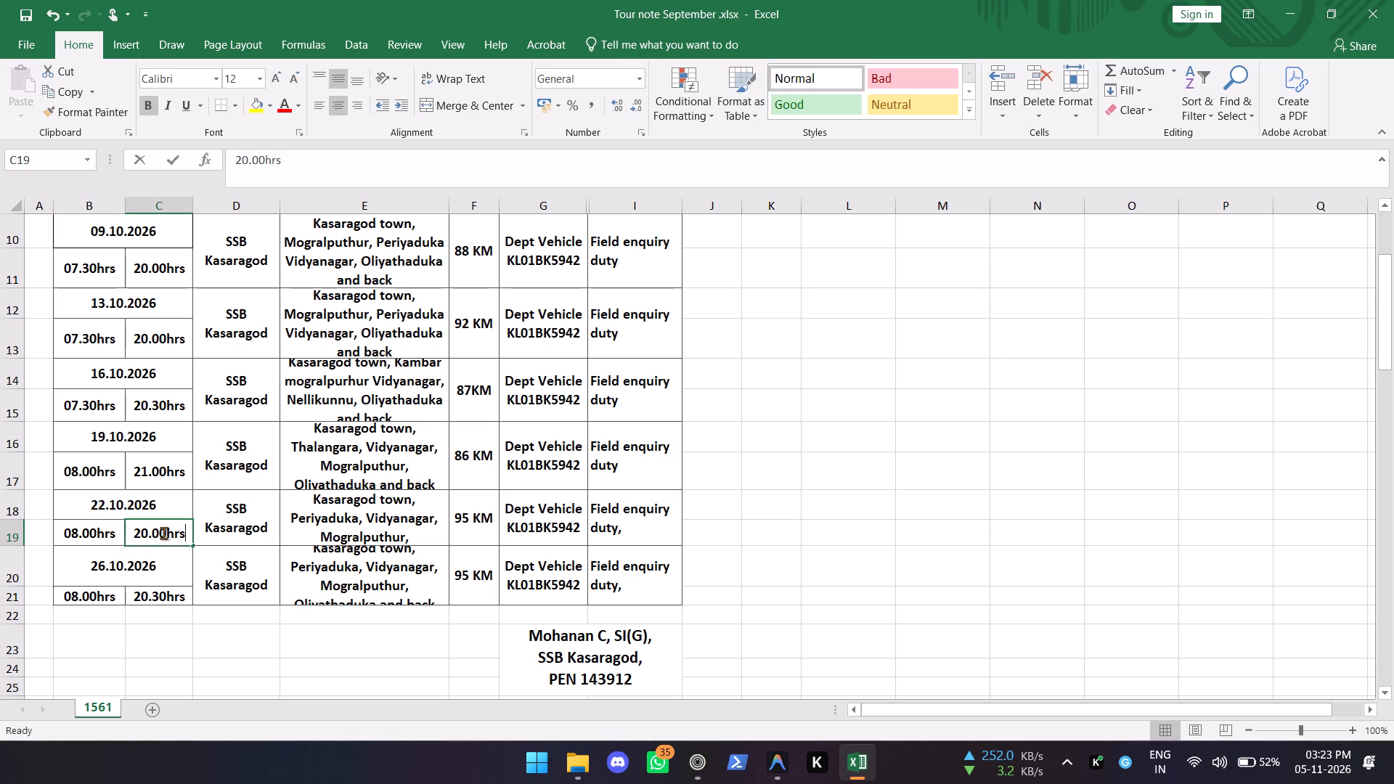
click(159, 532)
key(BackSpace)
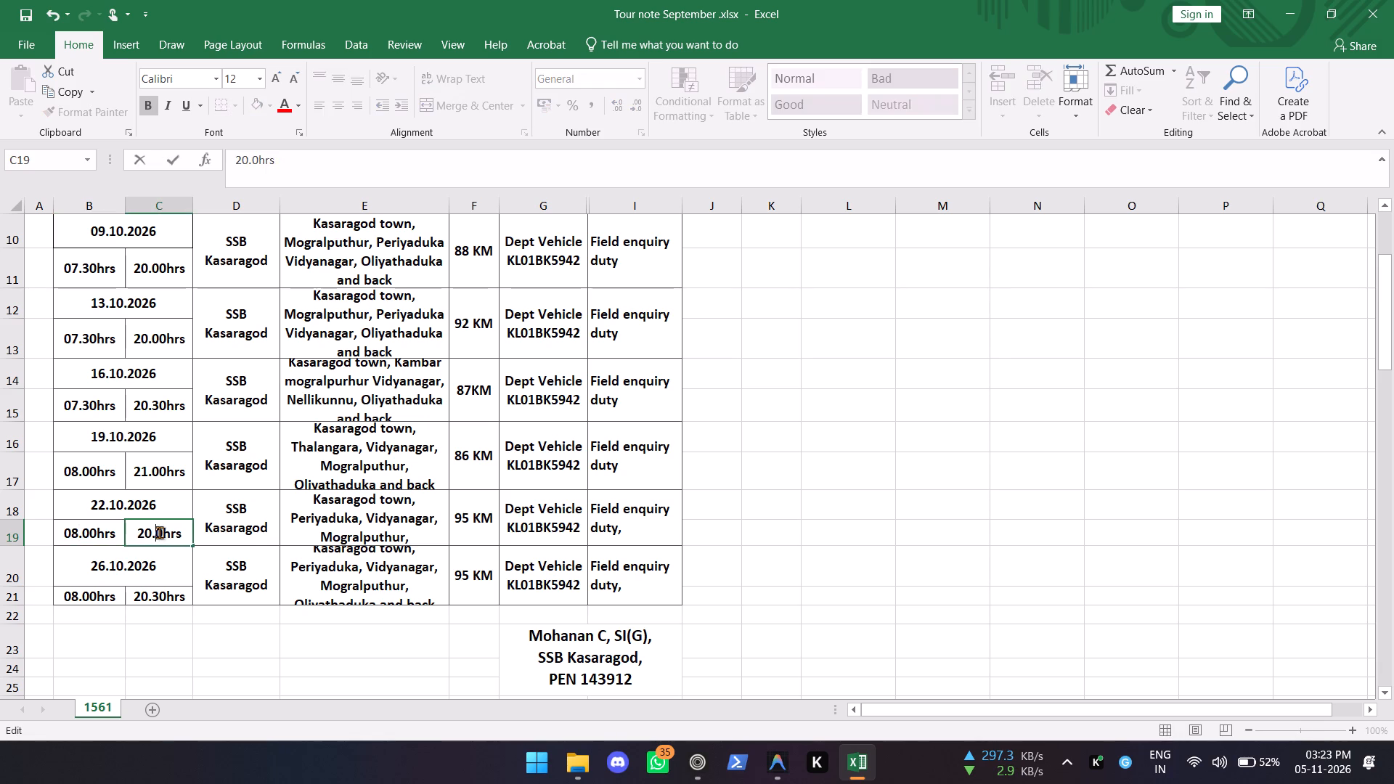
text(30)
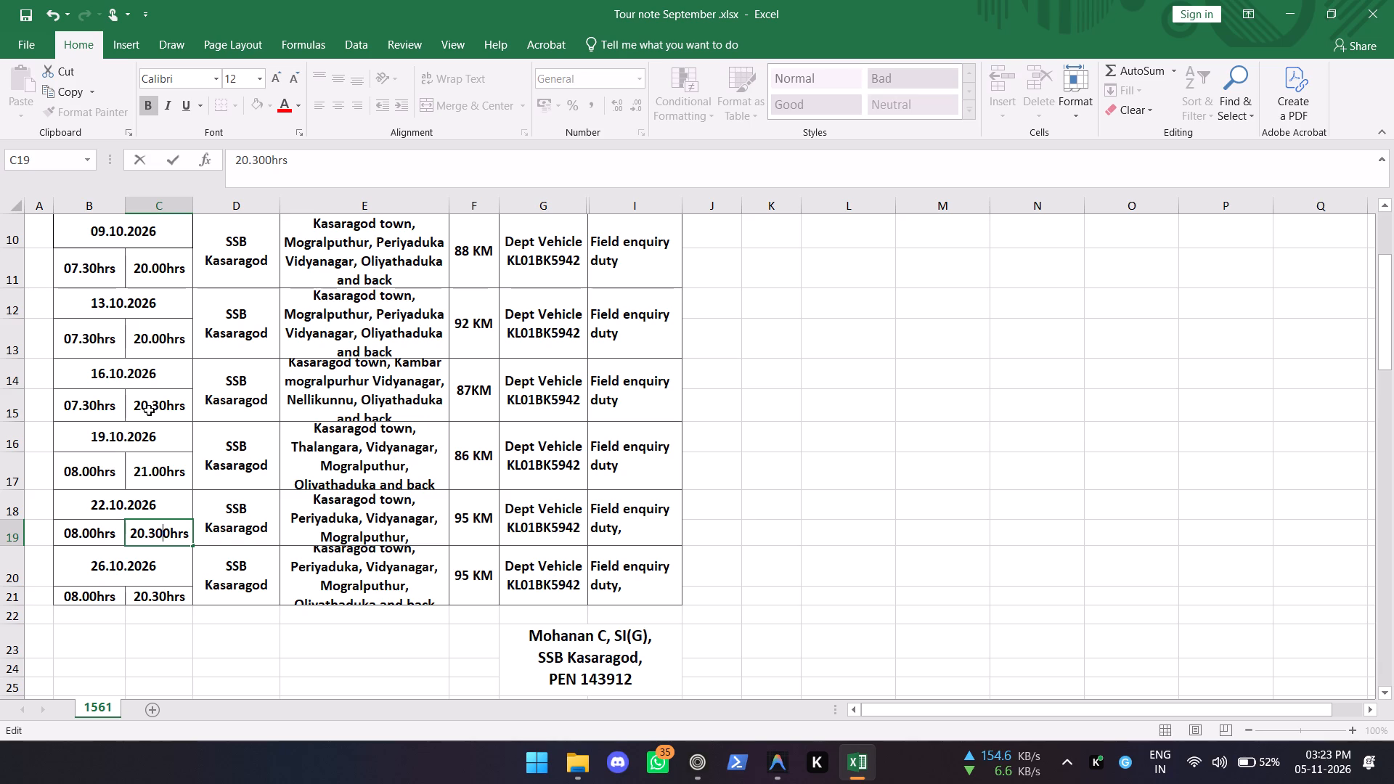
Set the second tour entry's start time in cell B9 to 08.00hrs and save the workbook.
scroll(144, 402, up, 1)
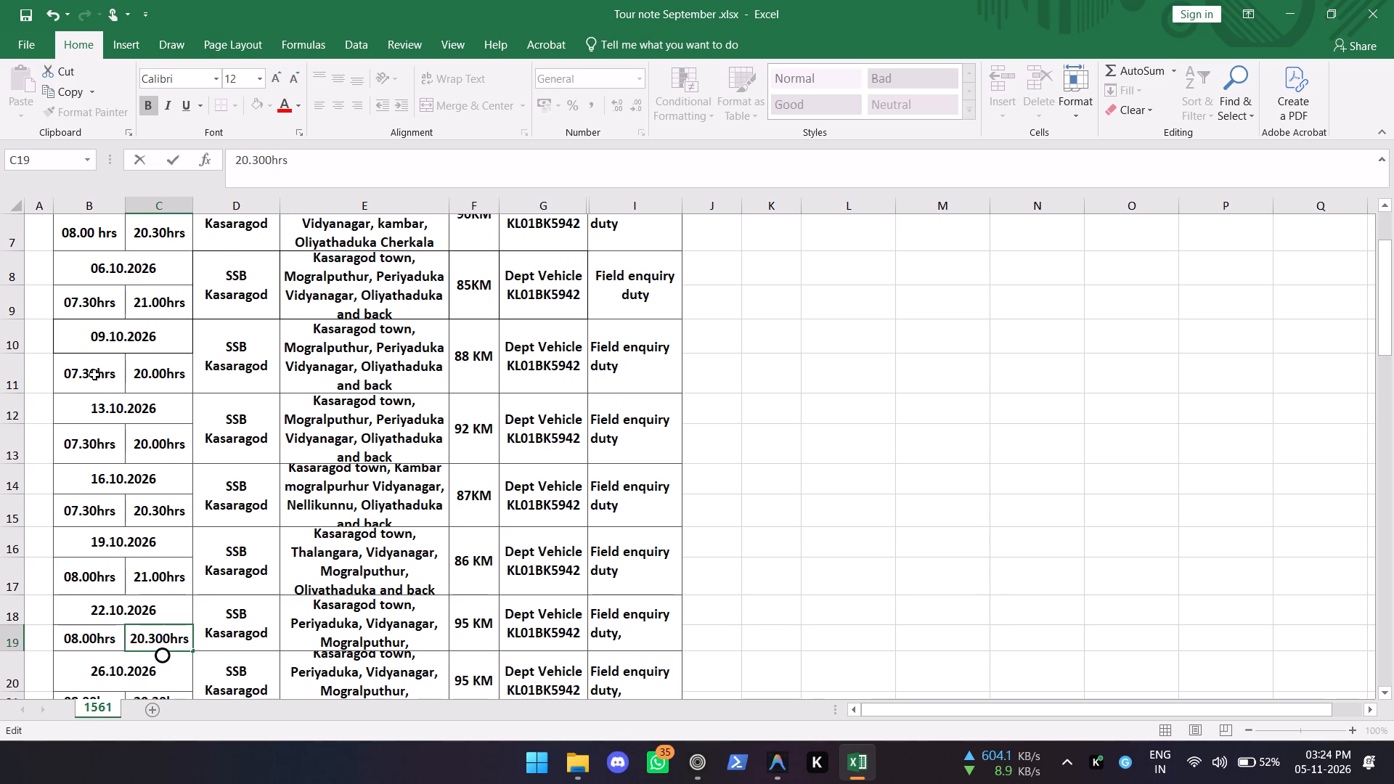
double_click(87, 303)
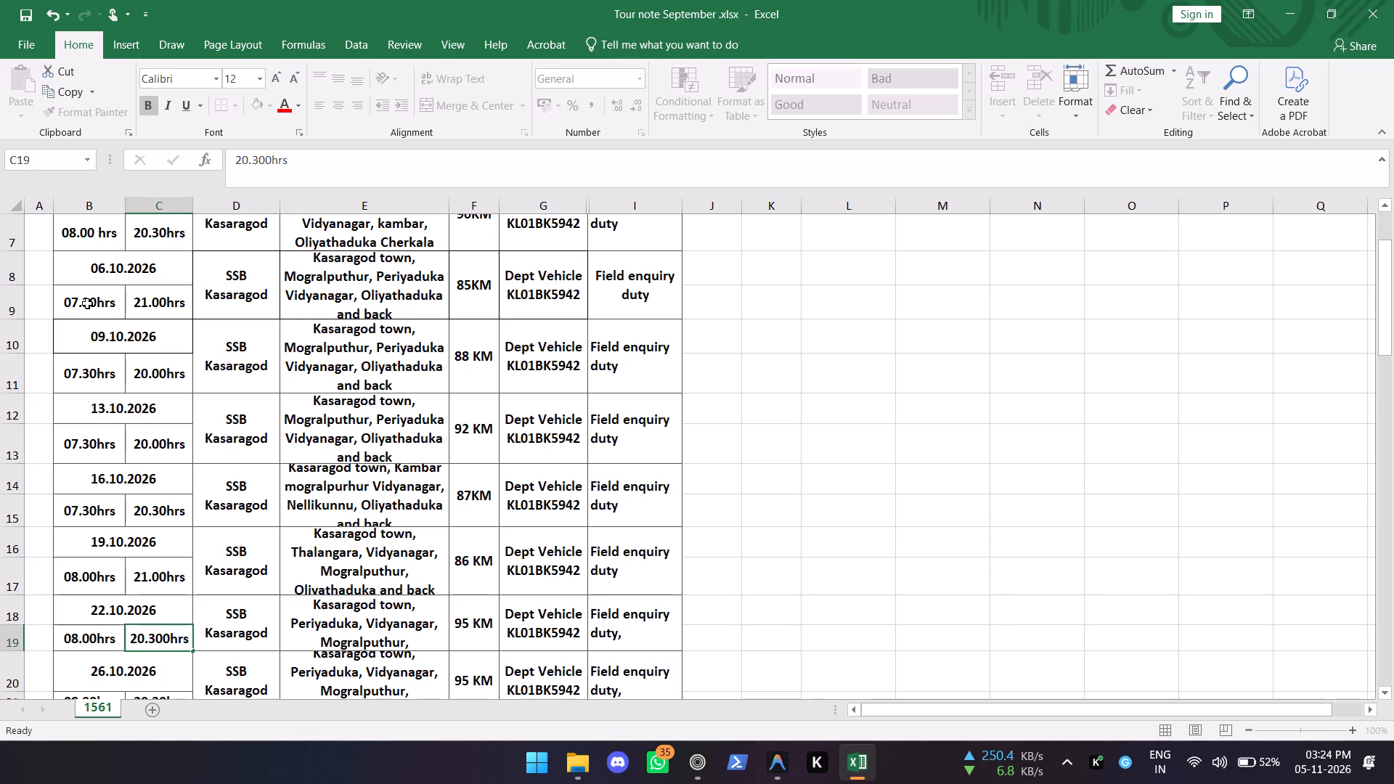
click(73, 299)
click(76, 303)
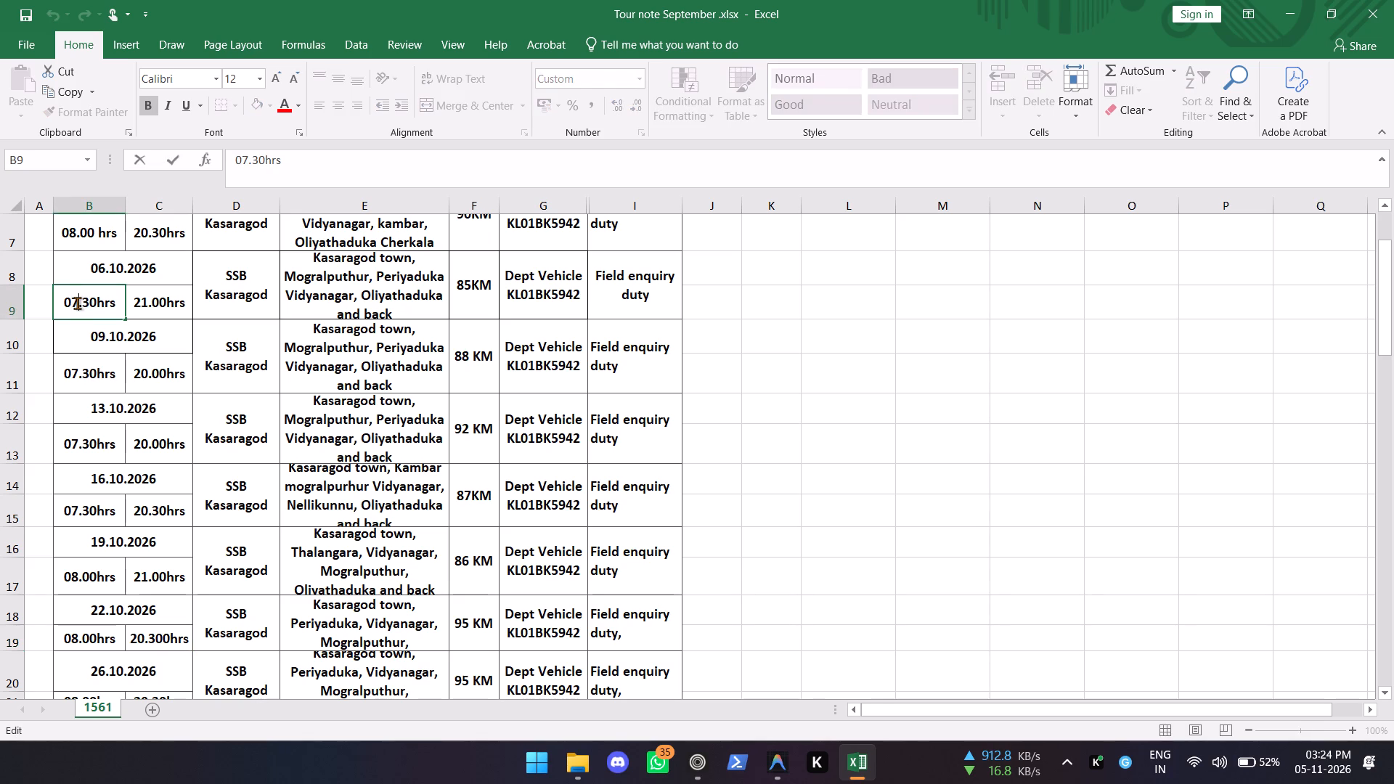
key(BackSpace)
key(8)
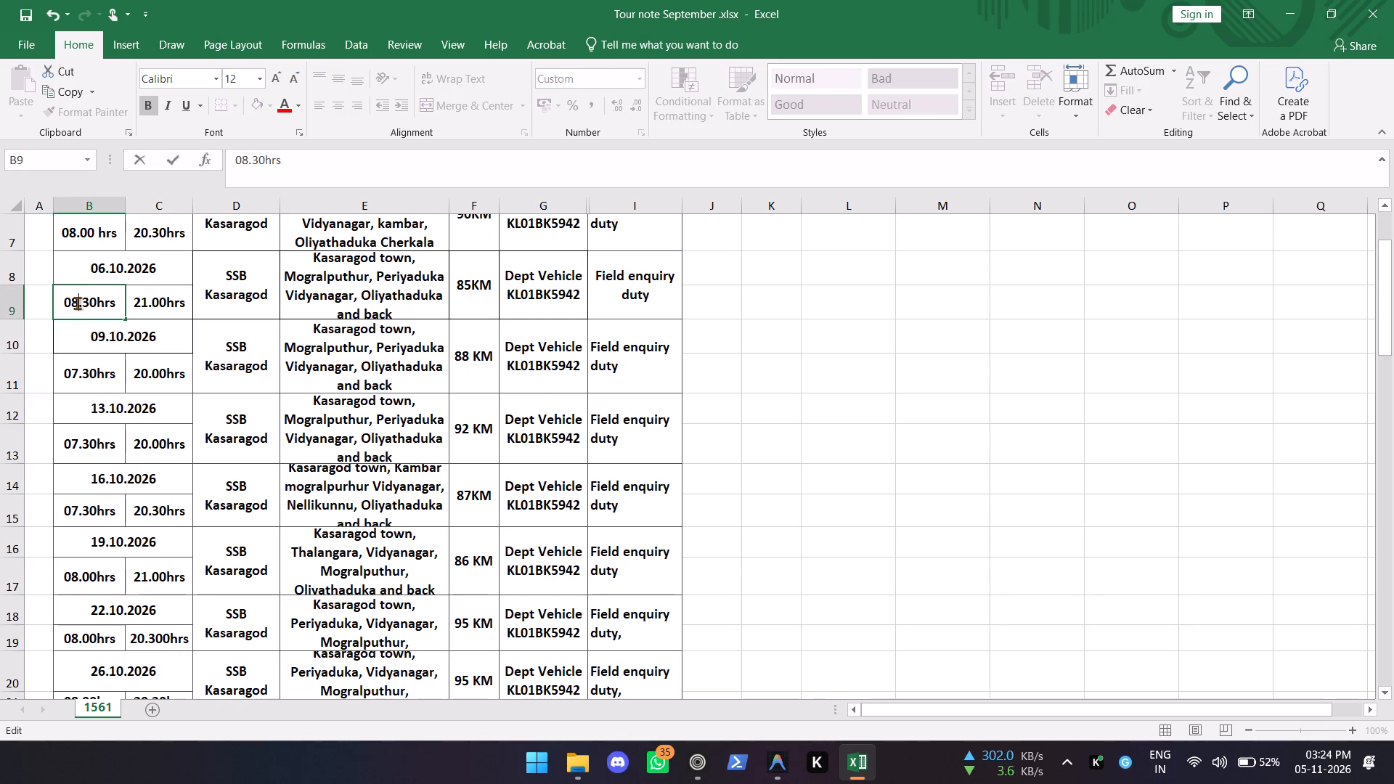
click(91, 301)
key(BackSpace)
key(0)
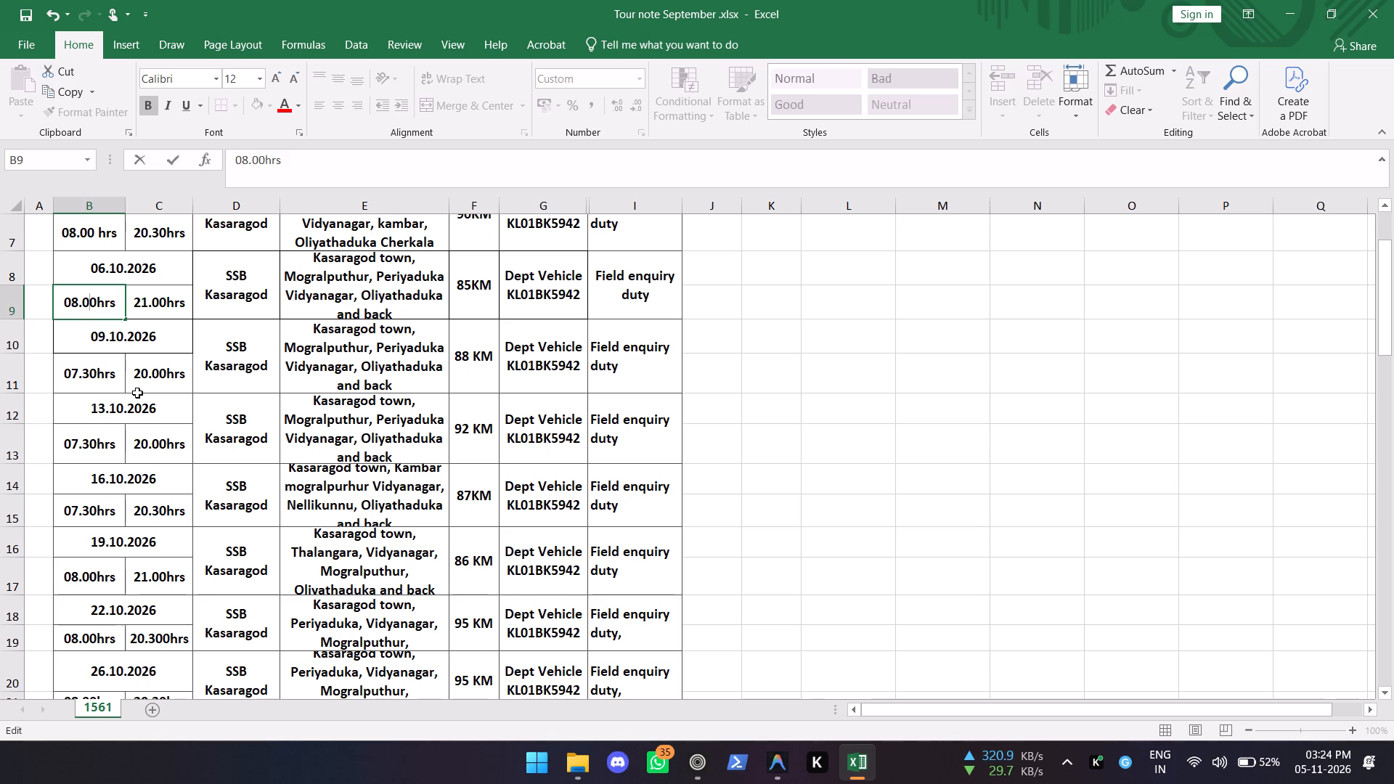
scroll(137, 393, up, 2)
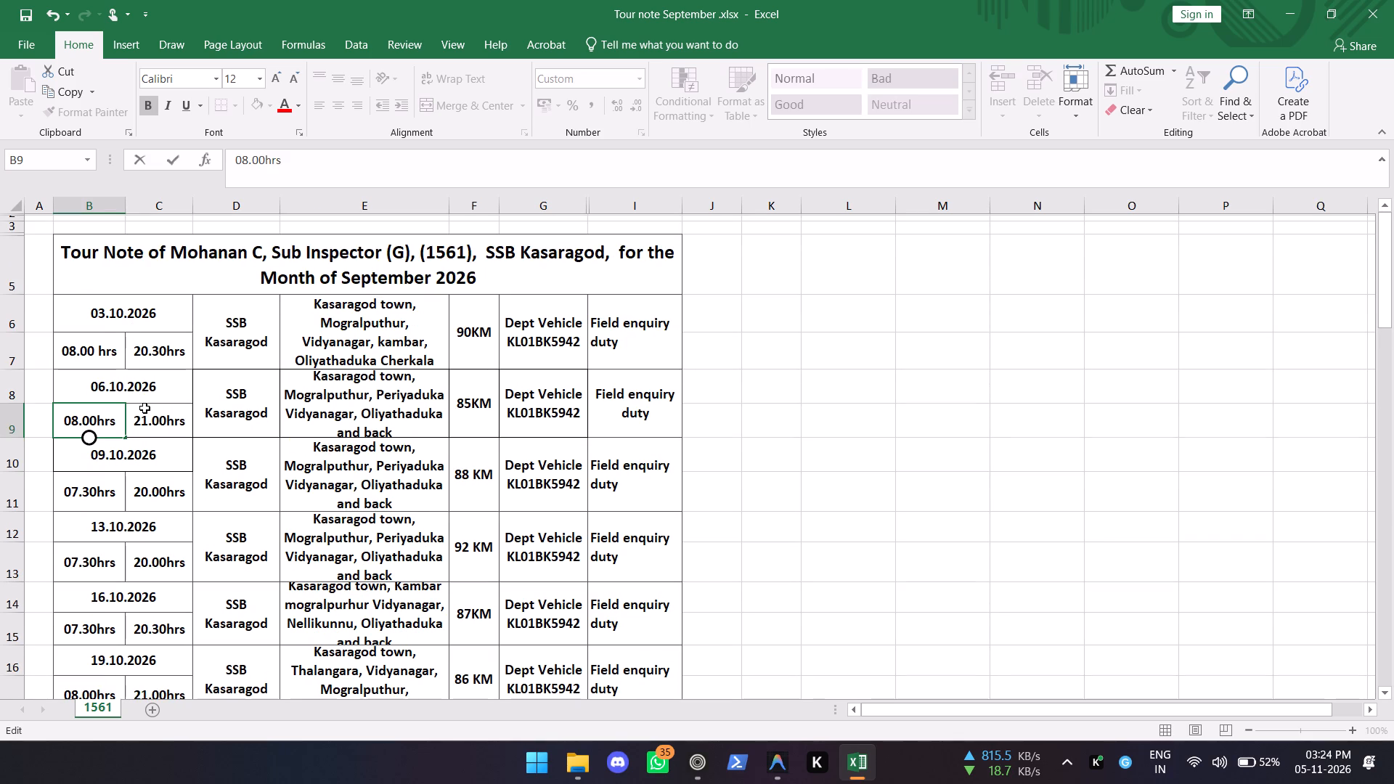
click(23, 12)
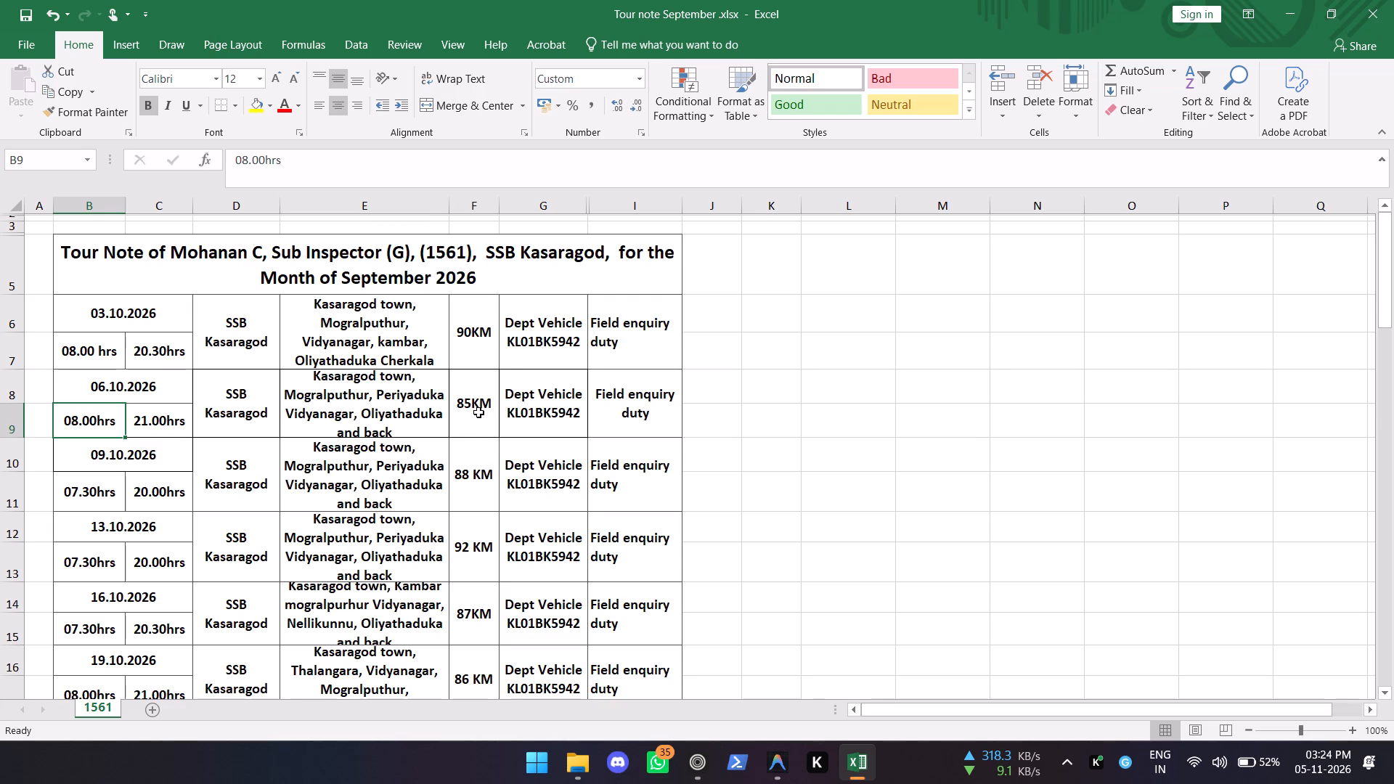
Set the distance of the third tour entry in cell F10 to 87 KM and the fifth entry's in F14 to 89KM.
double_click(474, 481)
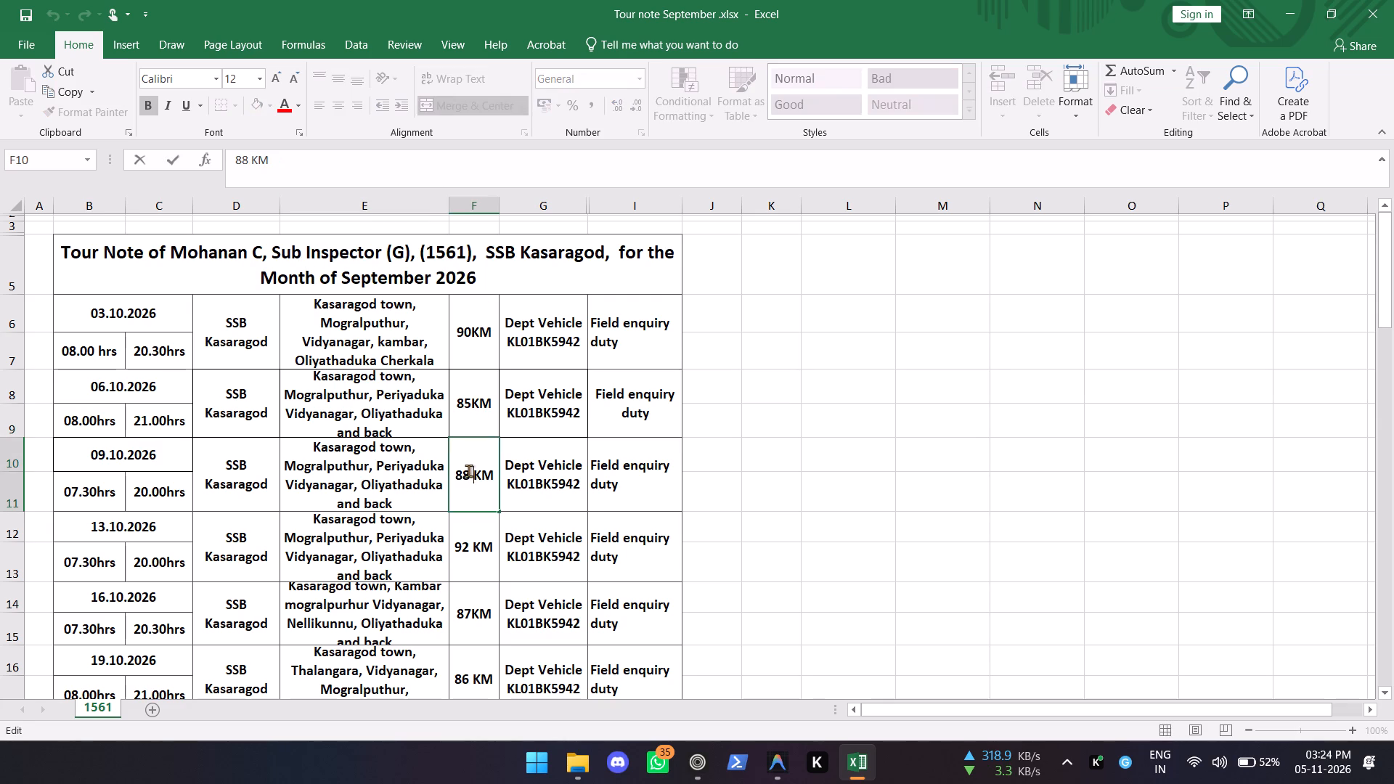
click(468, 470)
key(BackSpace)
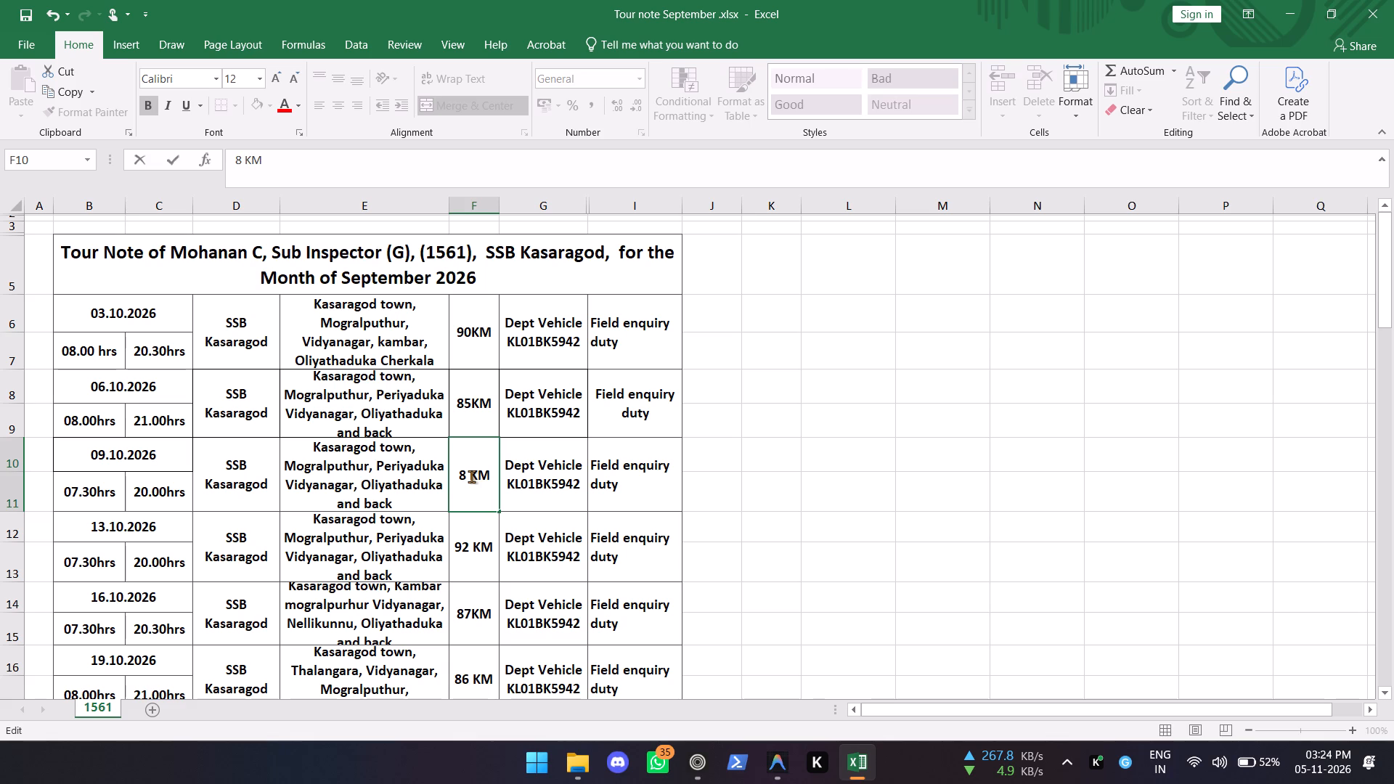
key(7)
click(481, 546)
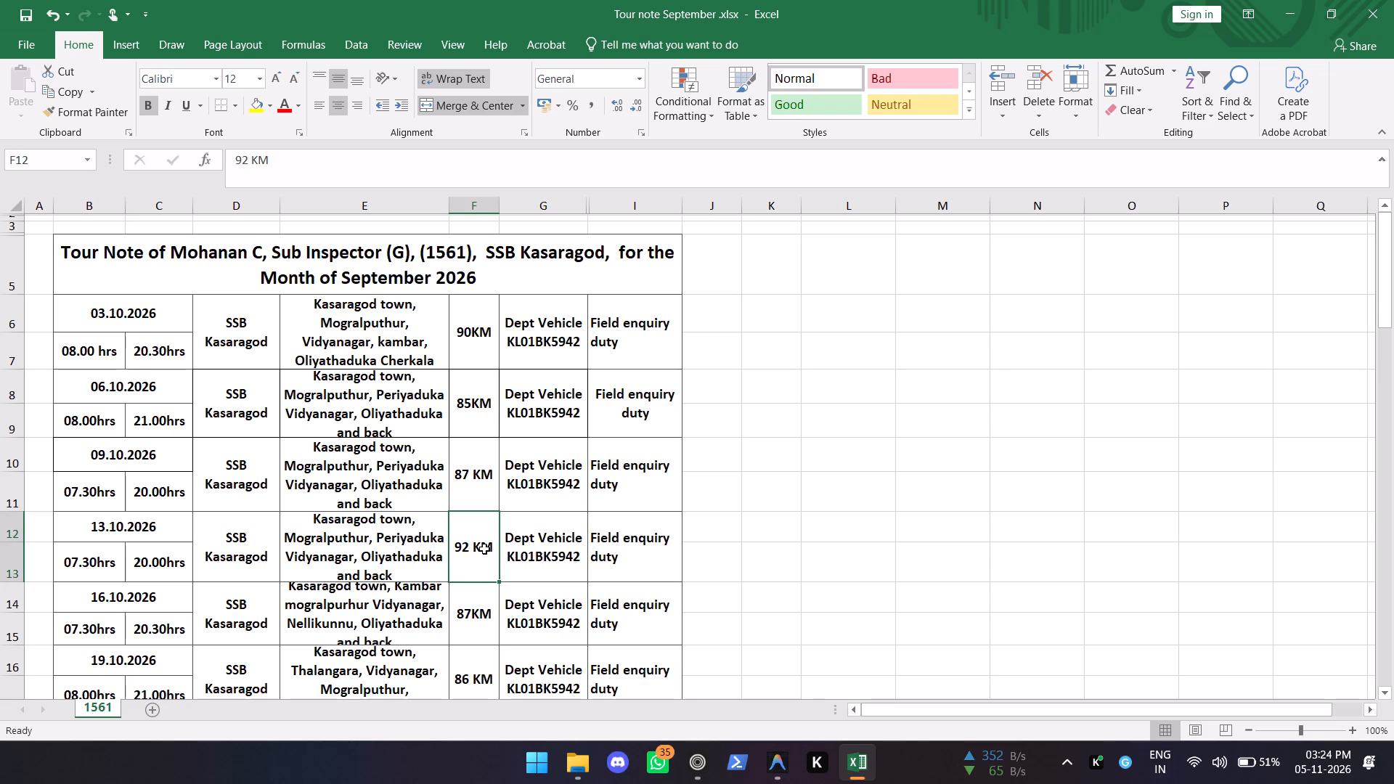
double_click(472, 619)
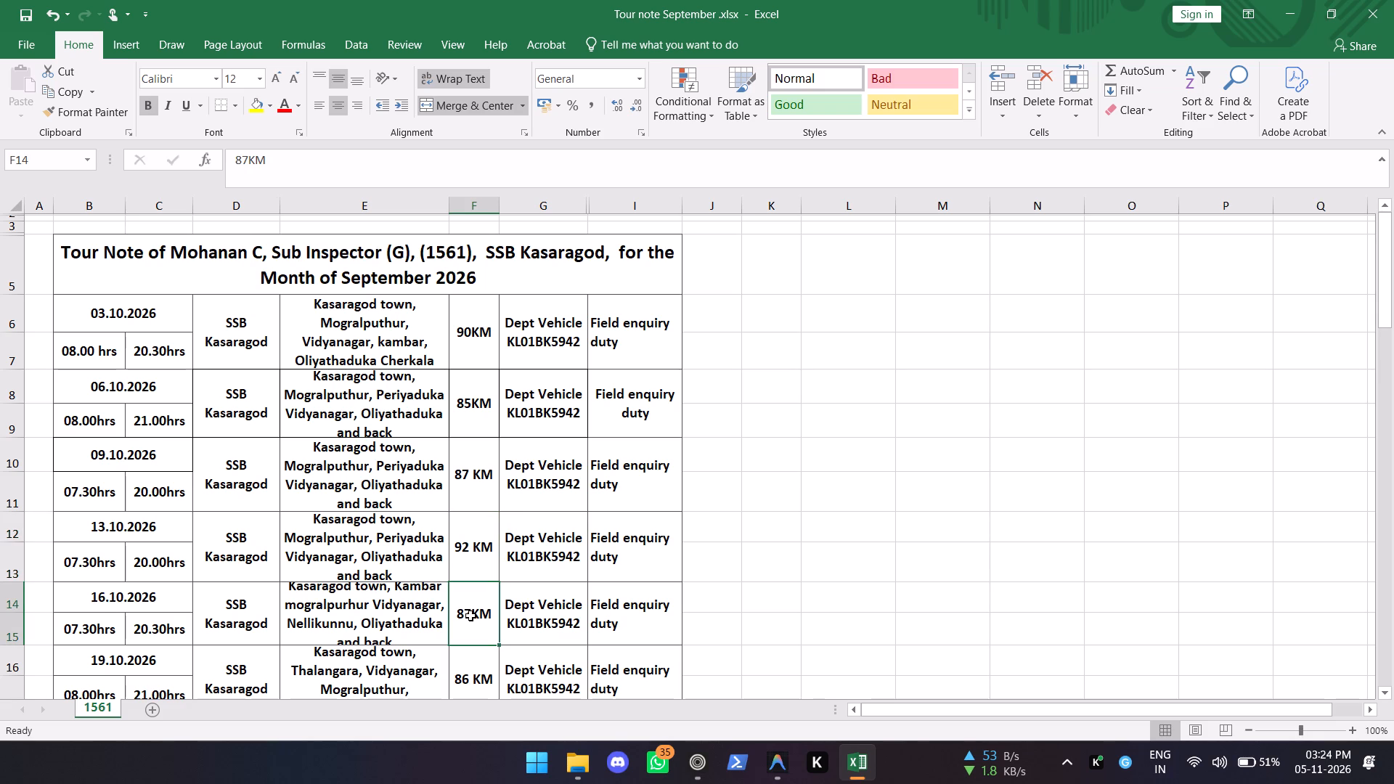
double_click(470, 616)
key(BackSpace)
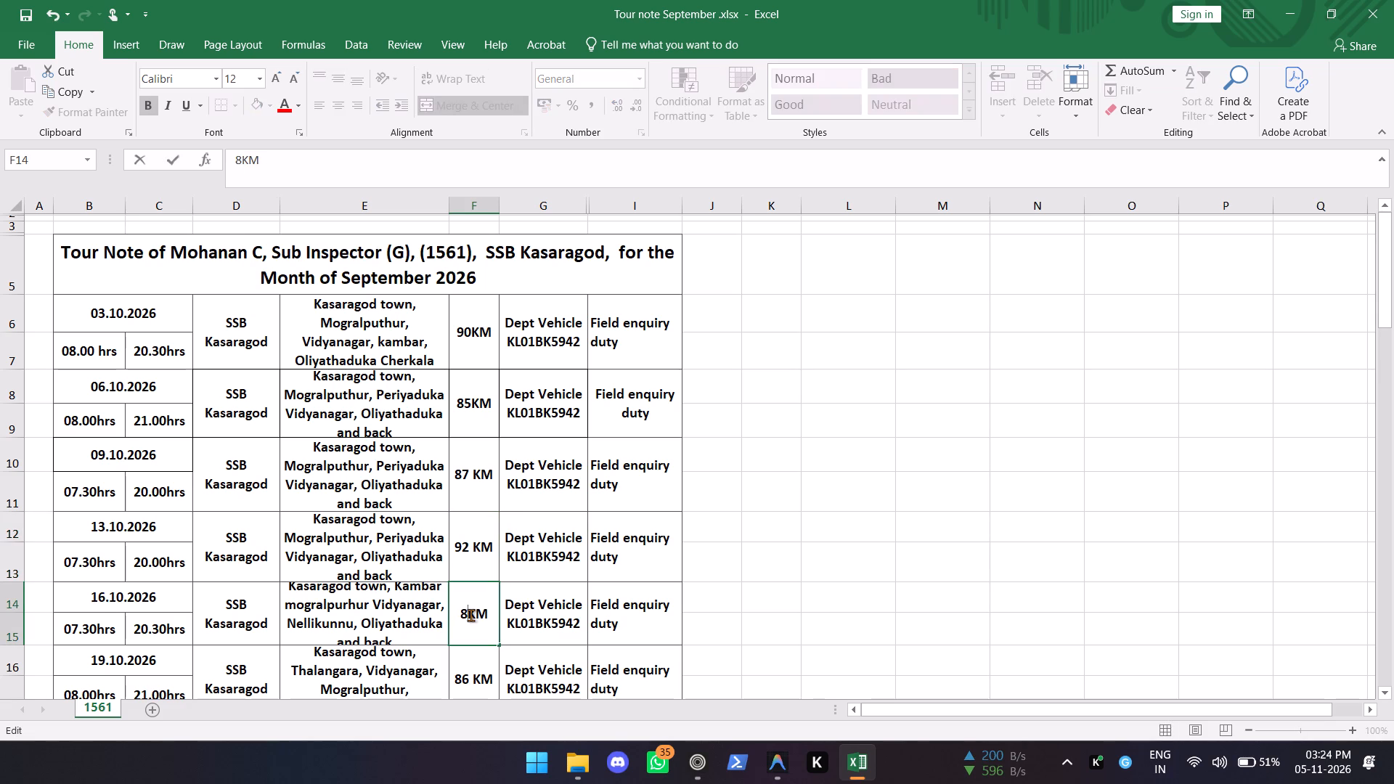
key(9)
Set the sixth tour entry's distance in cell F16 to 94 KM.
double_click(471, 680)
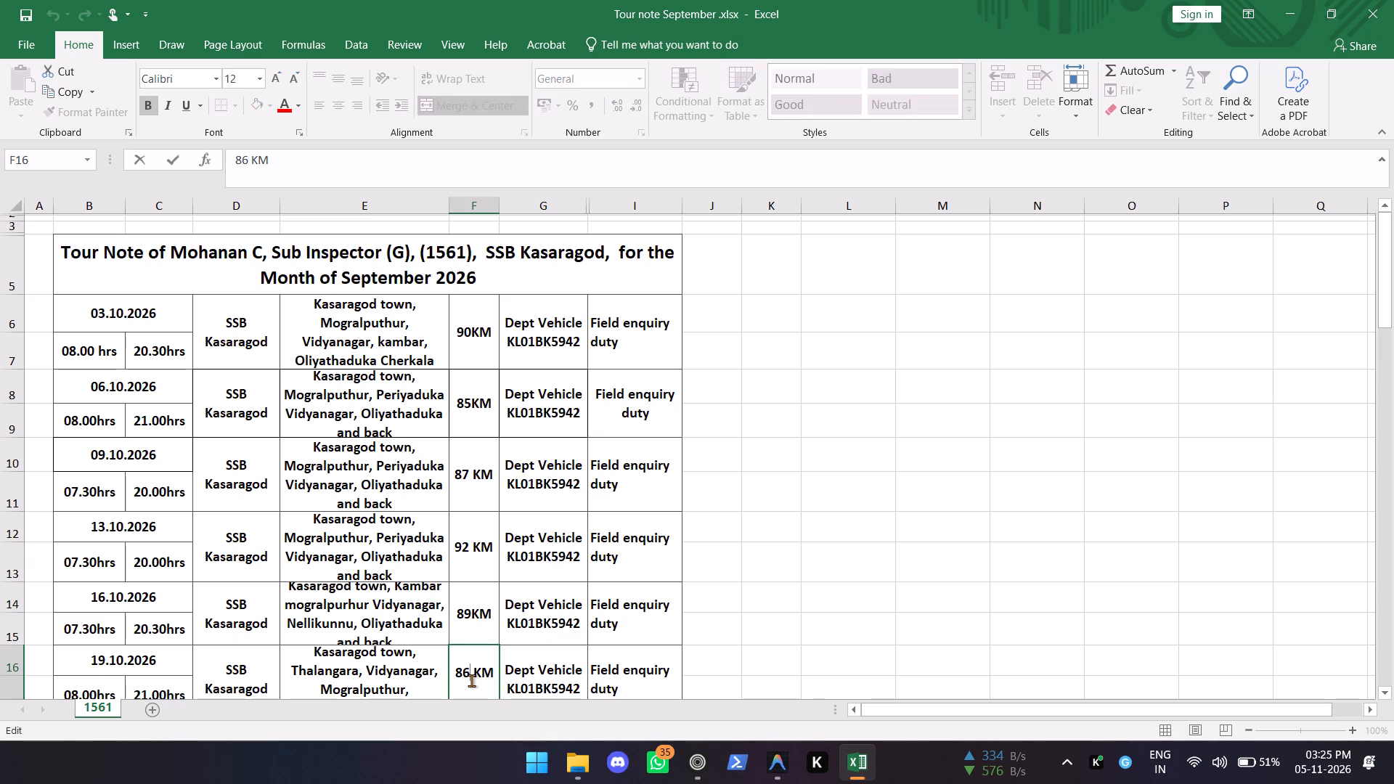
text(94)
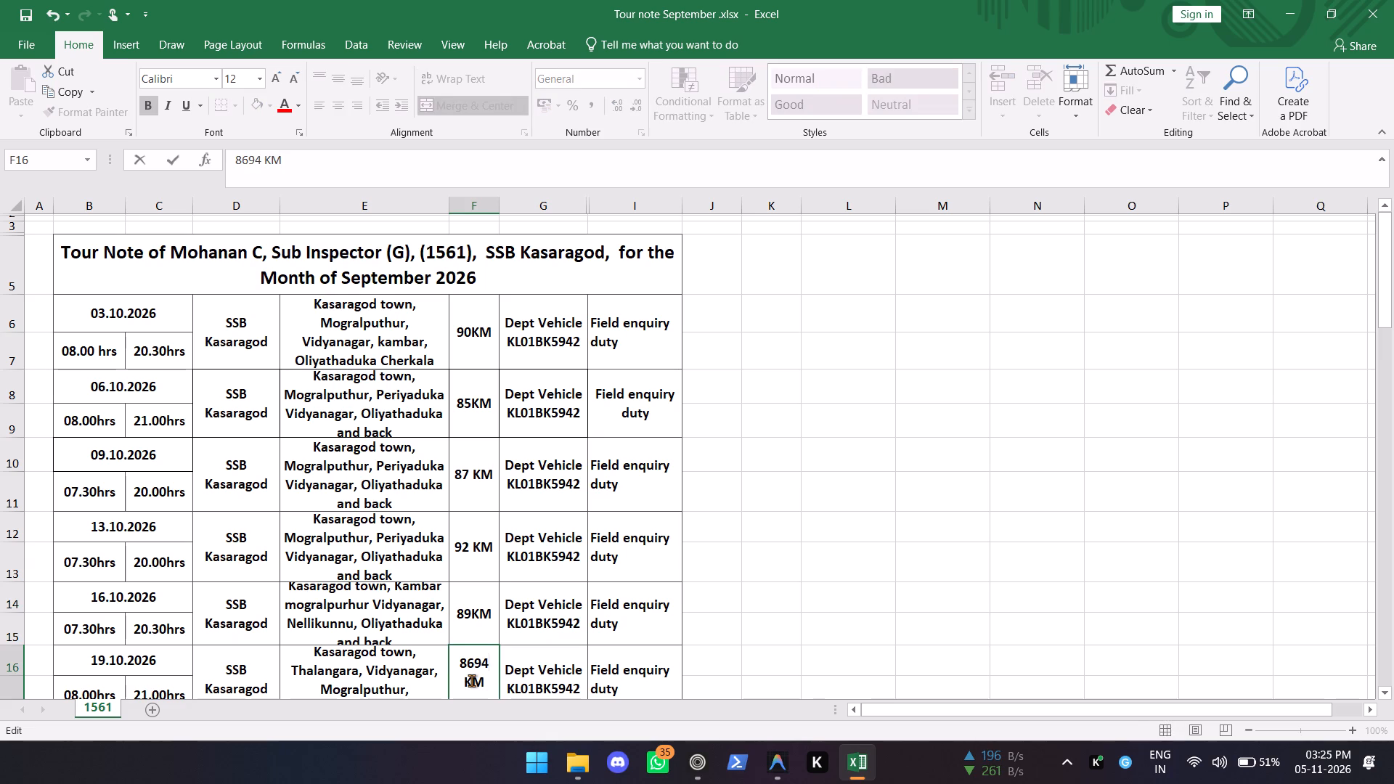
key(Left)
key(Left)
key(BackSpace)
key(BackSpace)
Set the eighth tour entry's distance in cell F20 to 114 KM.
scroll(481, 674, down, 1)
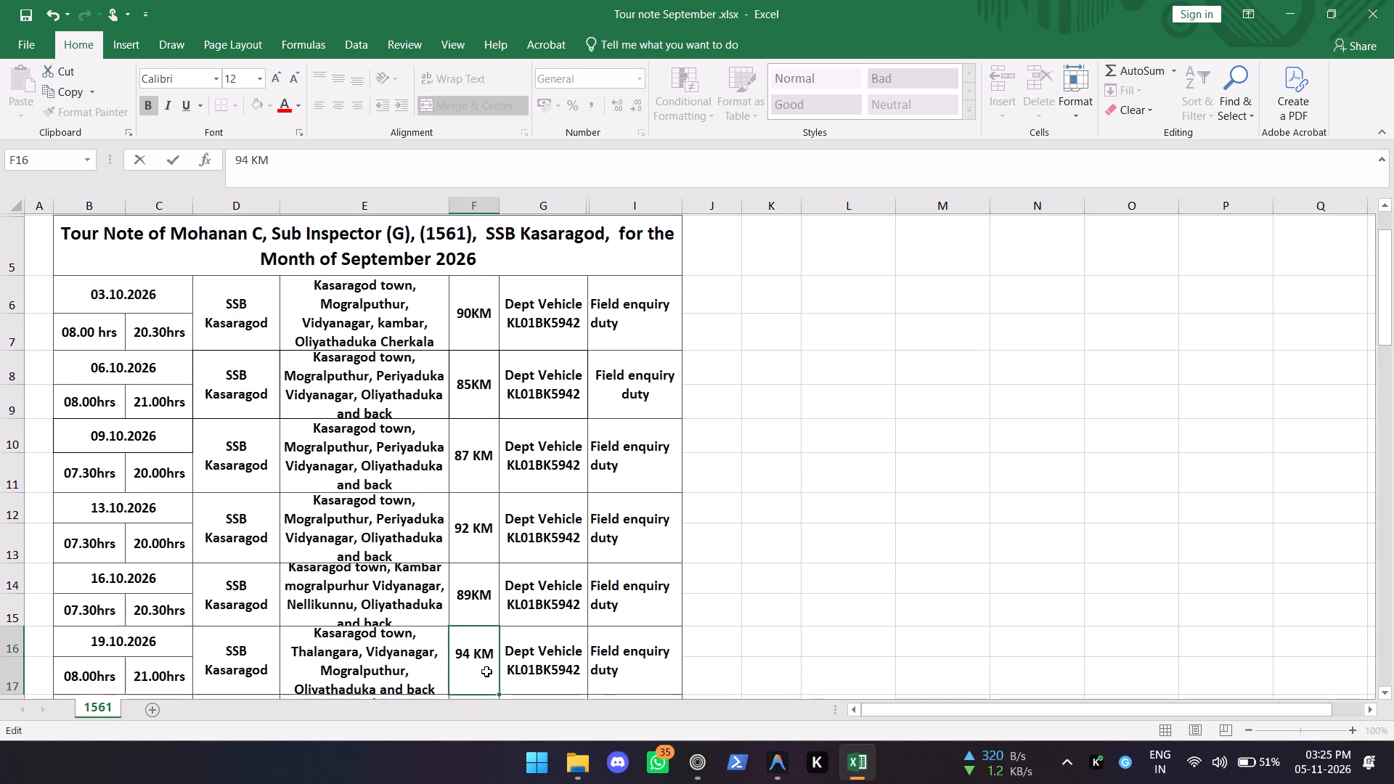
scroll(502, 656, down, 1)
click(475, 653)
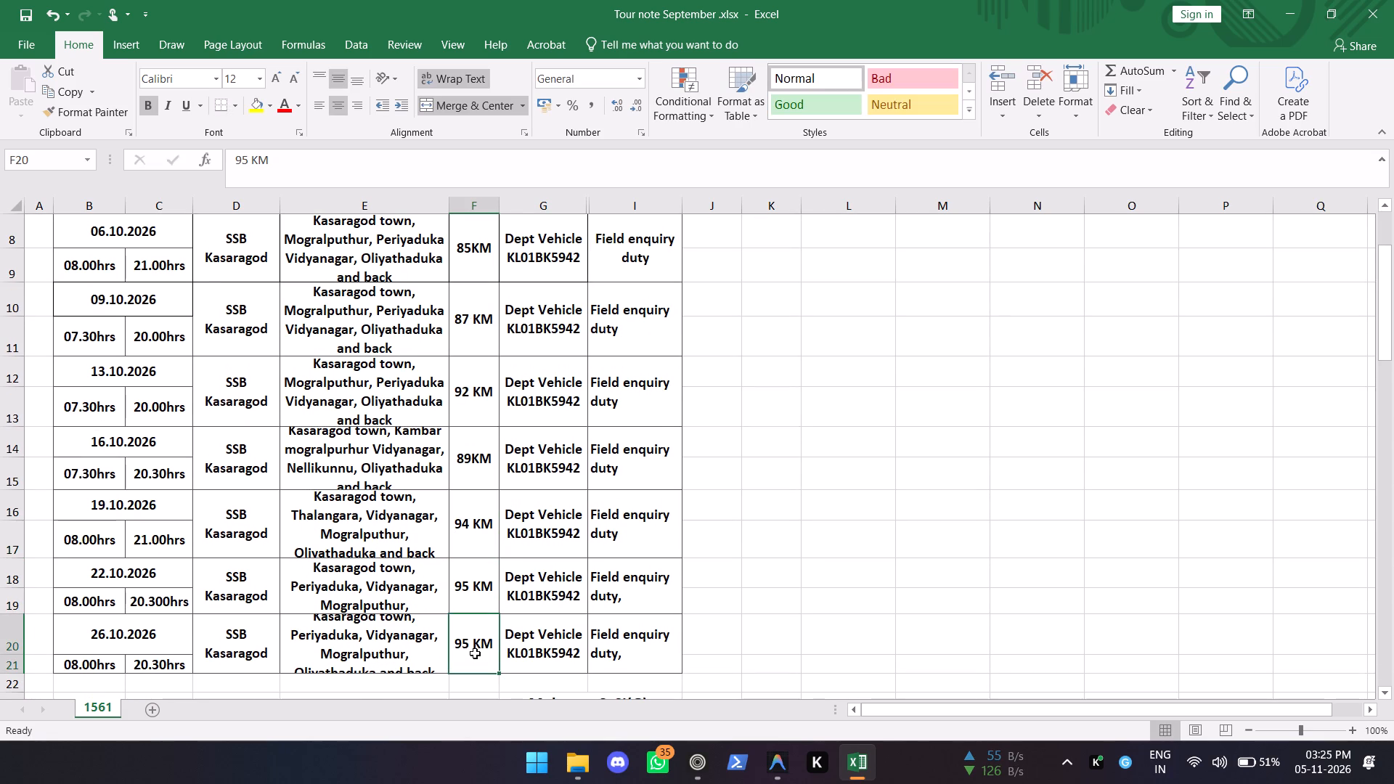
scroll(474, 653, down, 1)
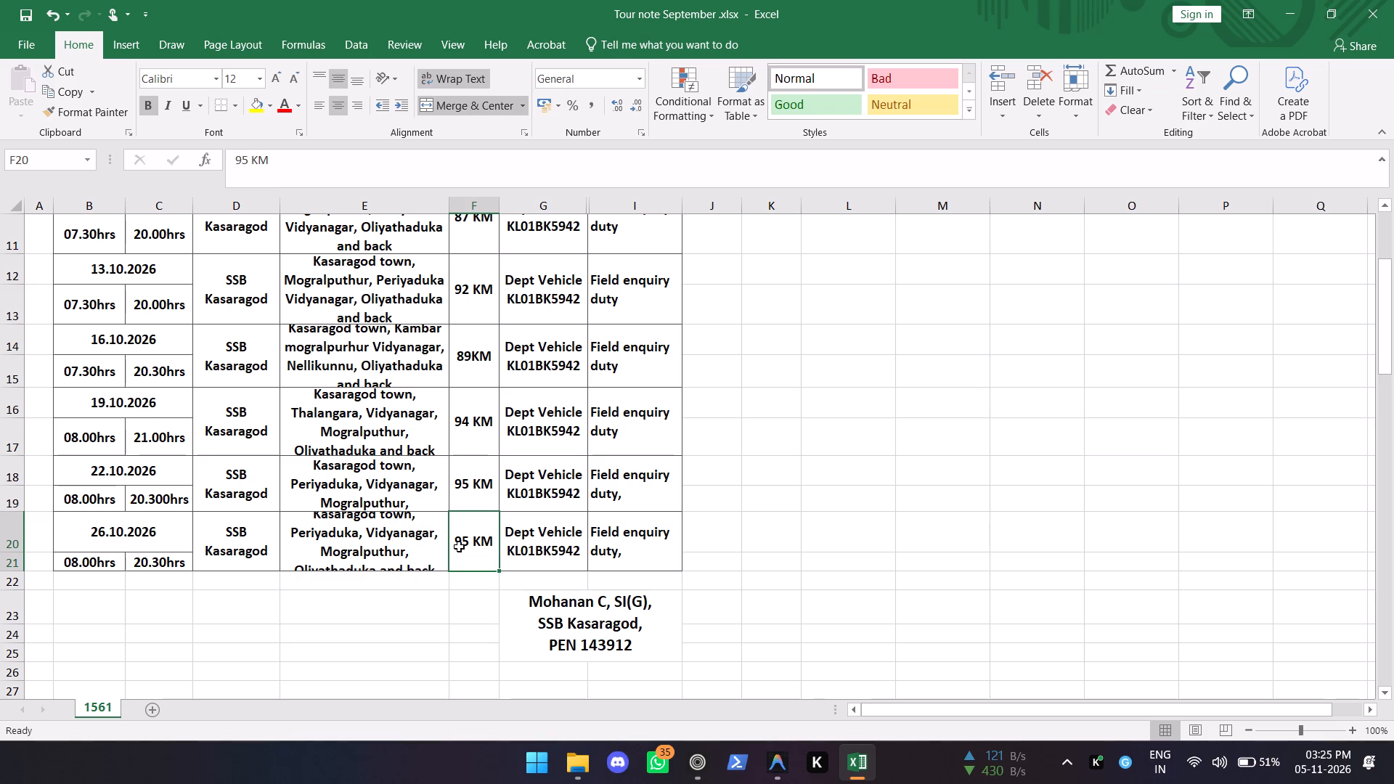
double_click(460, 545)
double_click(468, 542)
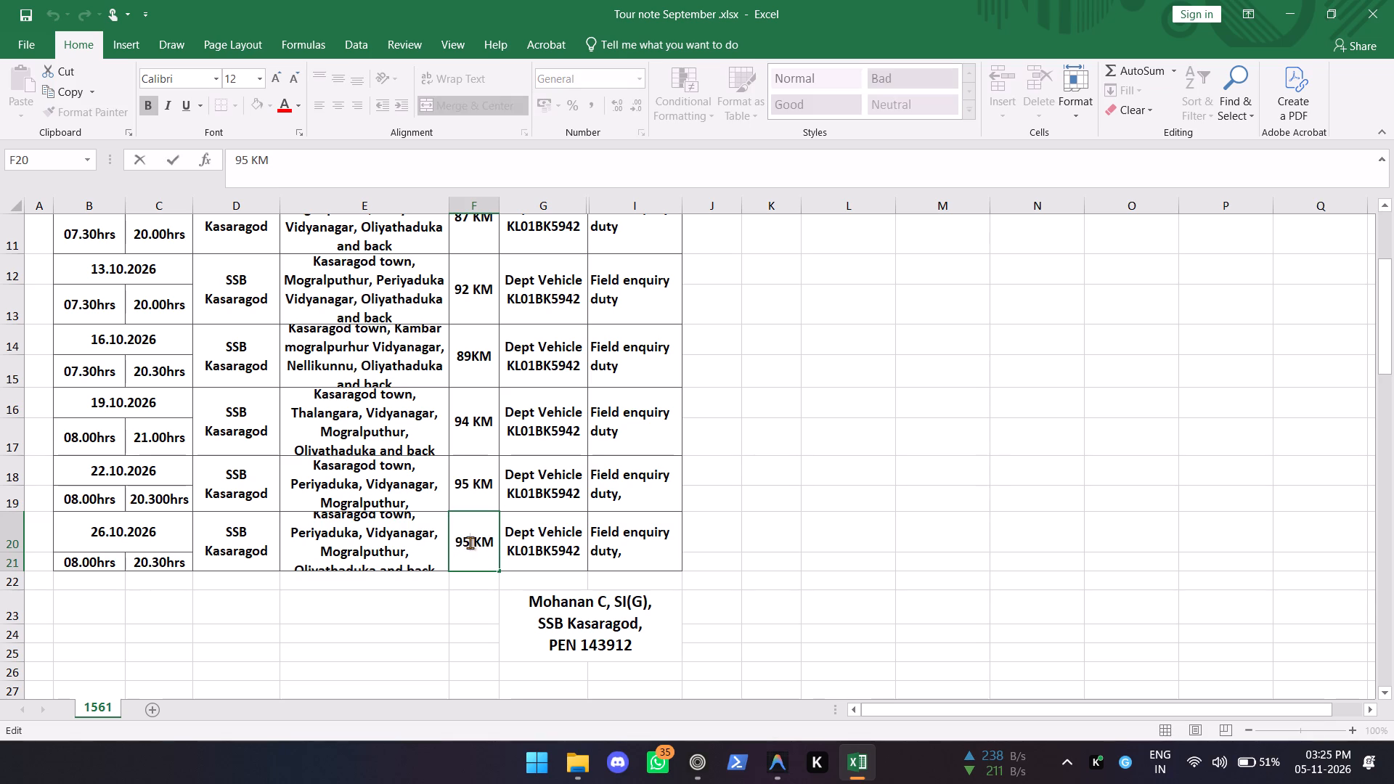
key(BackSpace)
key(BackSpace)
text(114)
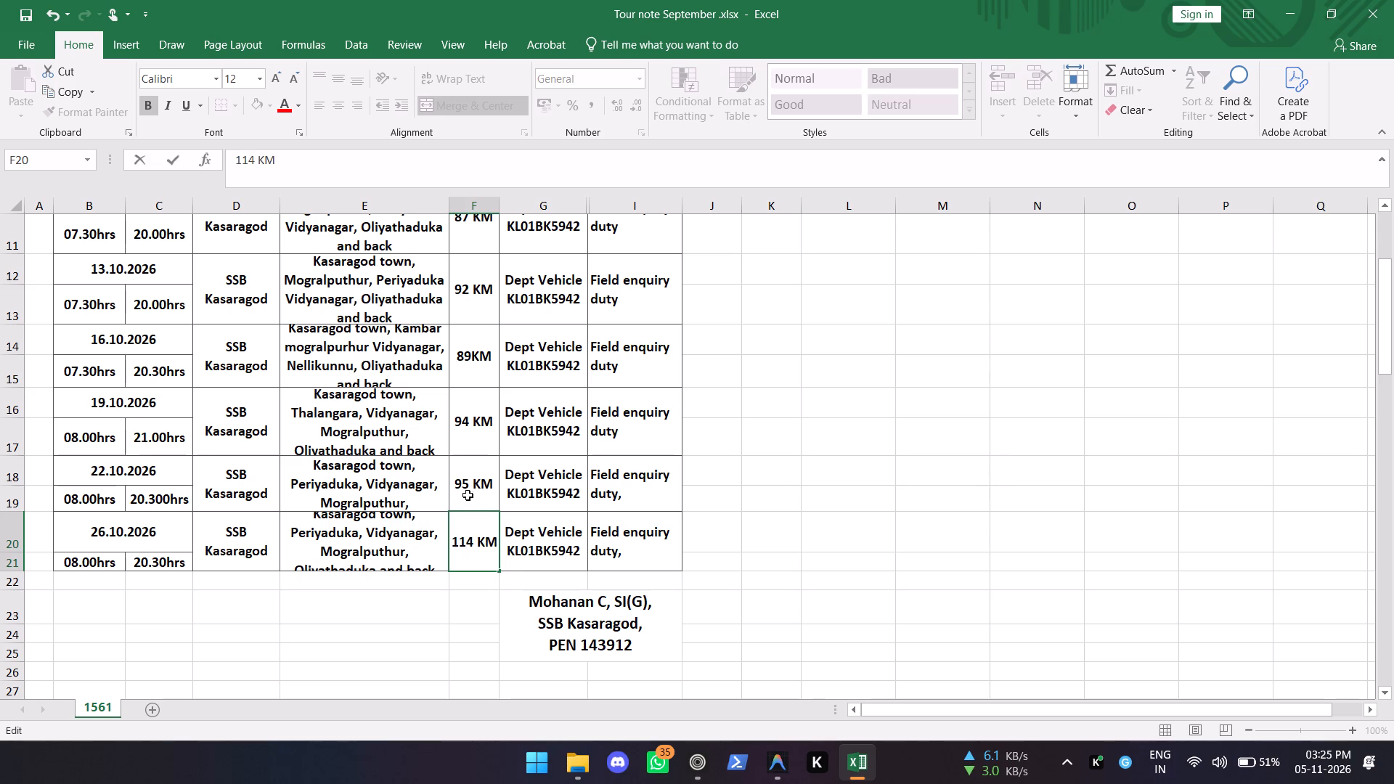
Set the seventh tour entry's distance in cell F18 to 88 KM.
double_click(466, 487)
click(468, 486)
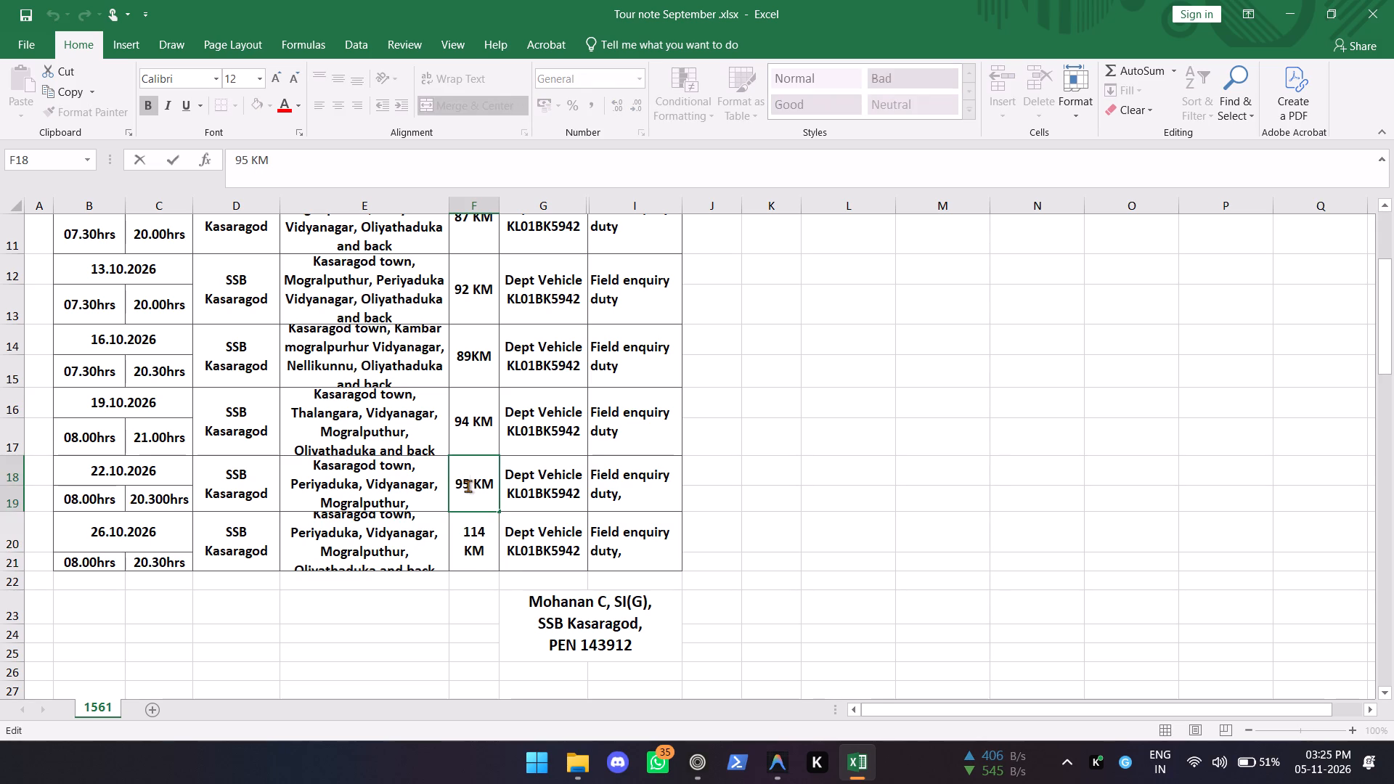
key(BackSpace)
key(BackSpace)
text(88)
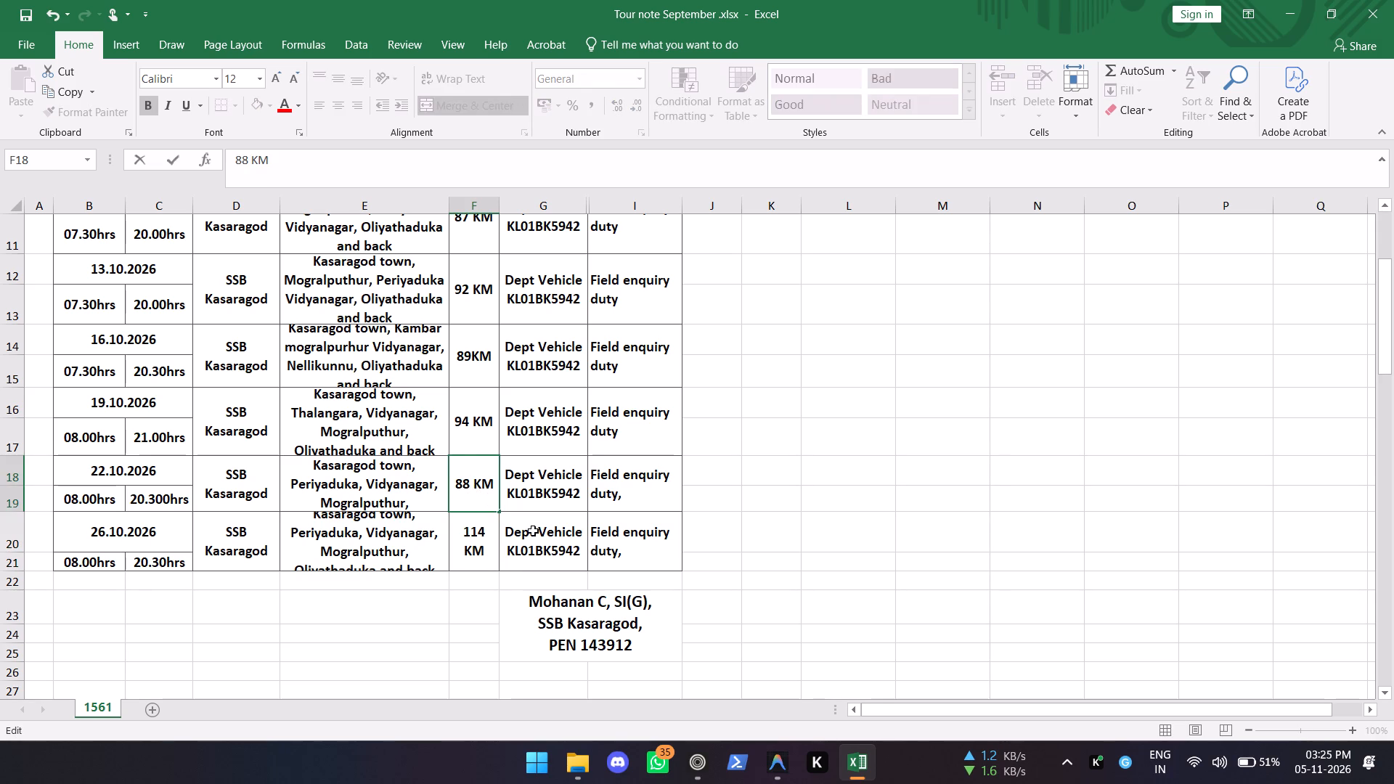
Replace Periyaduka with Kambar in the places visited for the seventh tour entry in cell E18.
scroll(537, 539, up, 2)
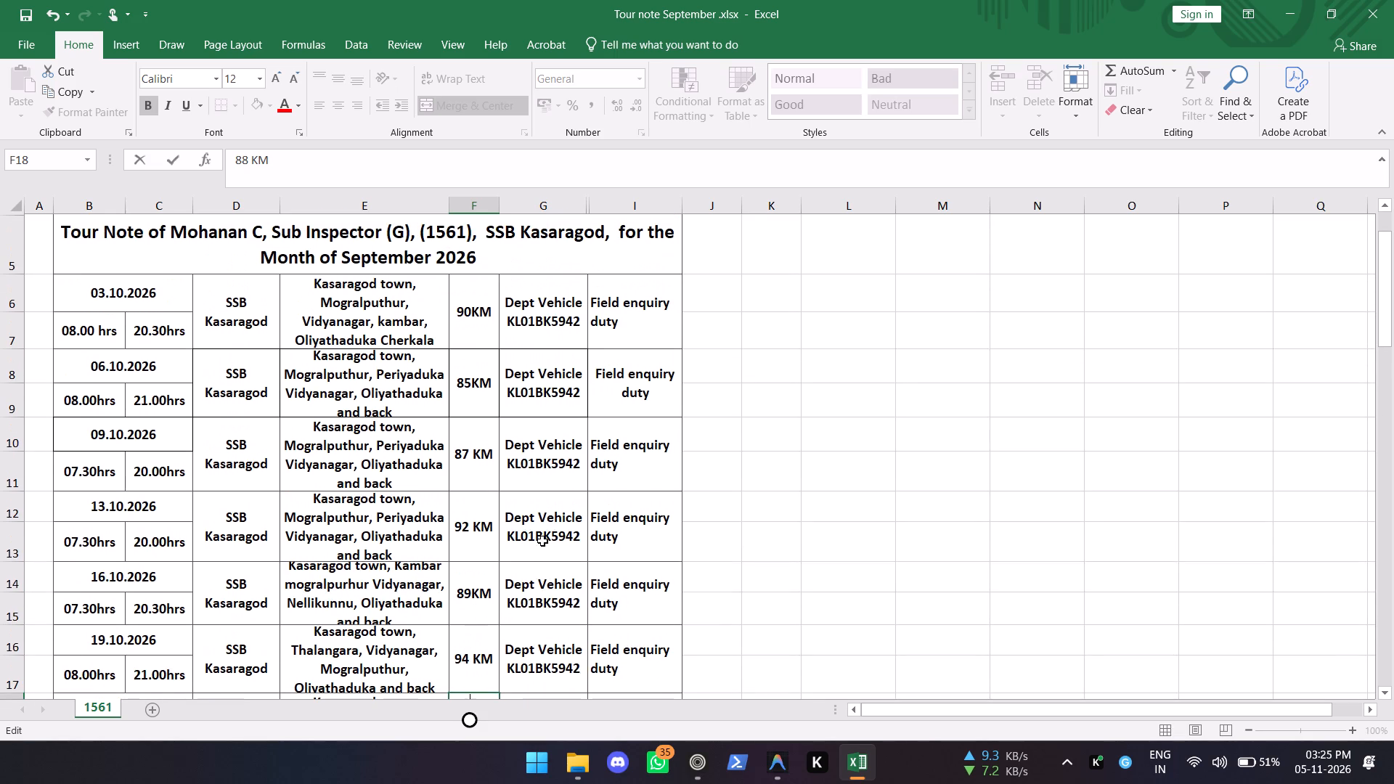
scroll(542, 541, down, 2)
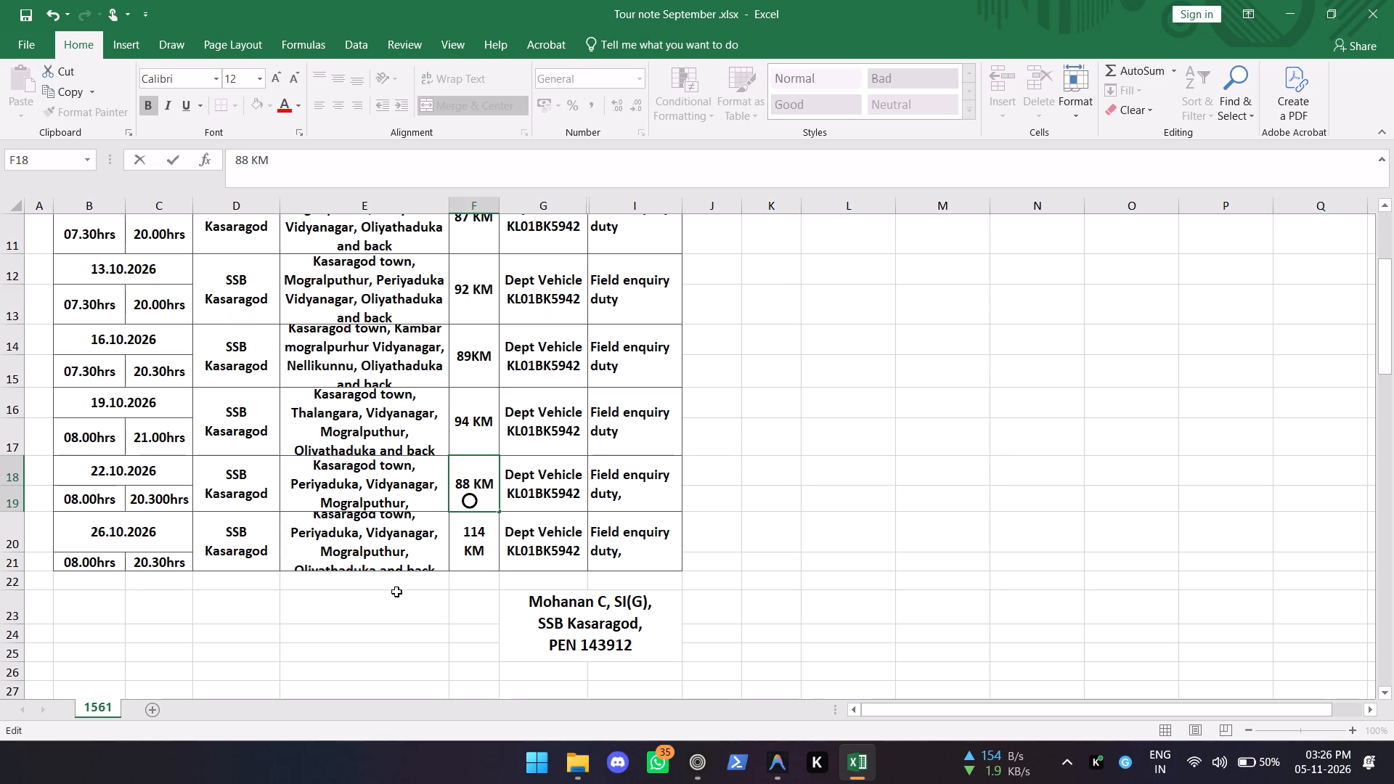
double_click(330, 483)
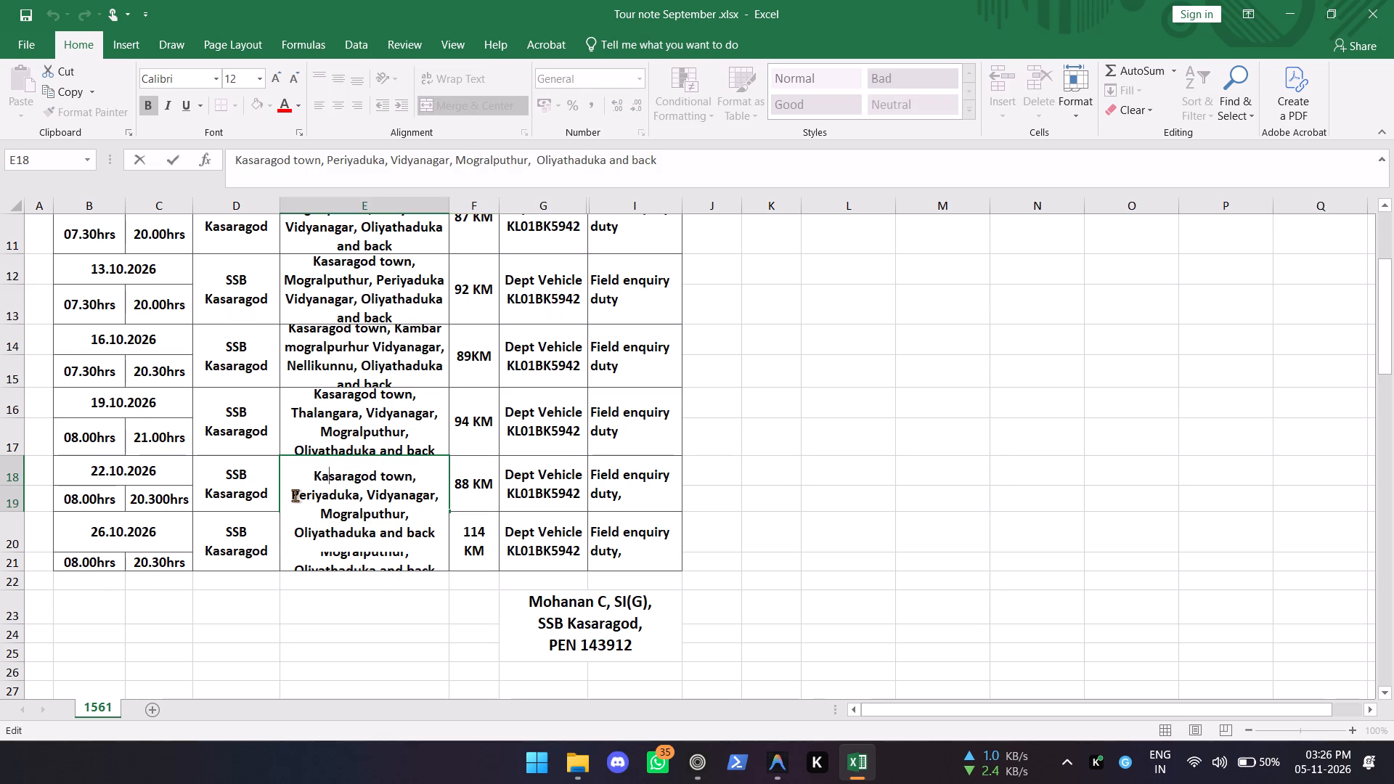
drag(292, 494, 361, 495)
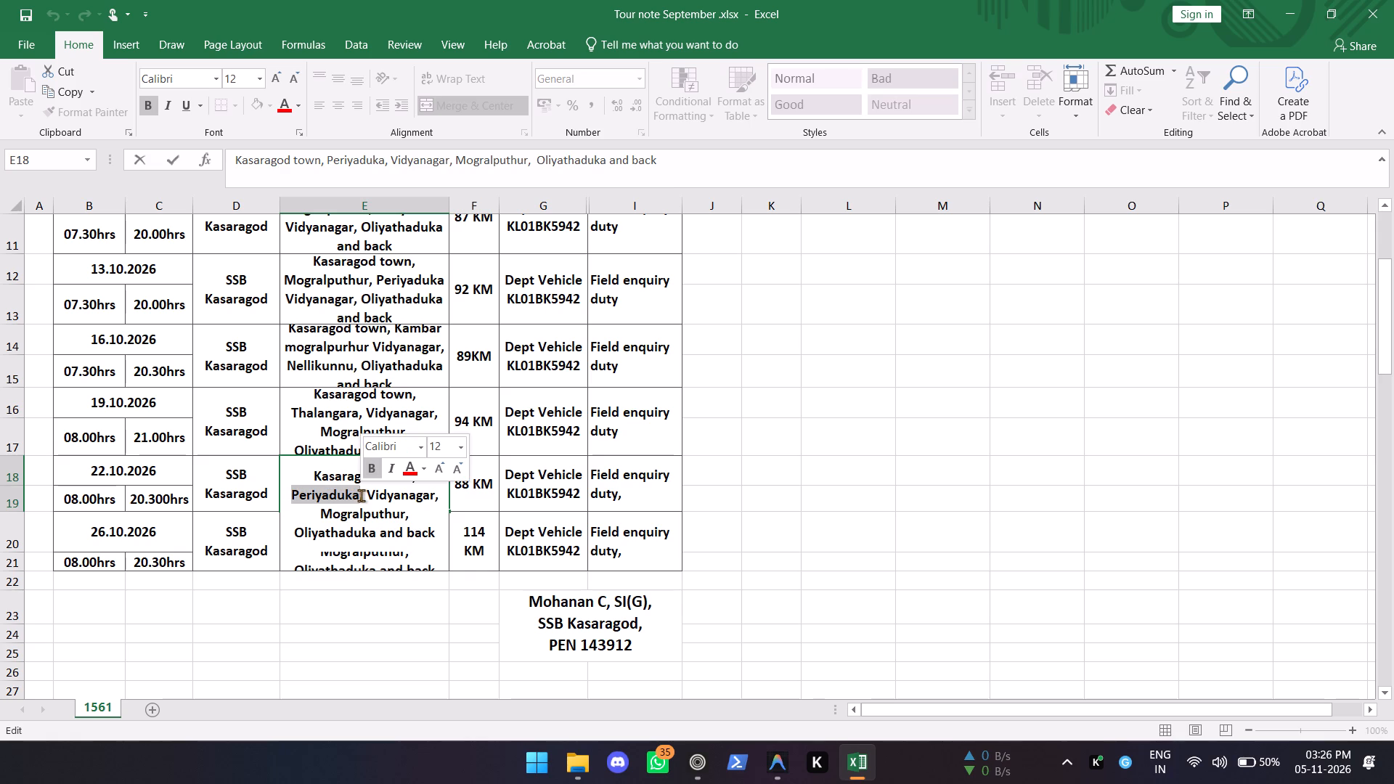
text(KAmbar)
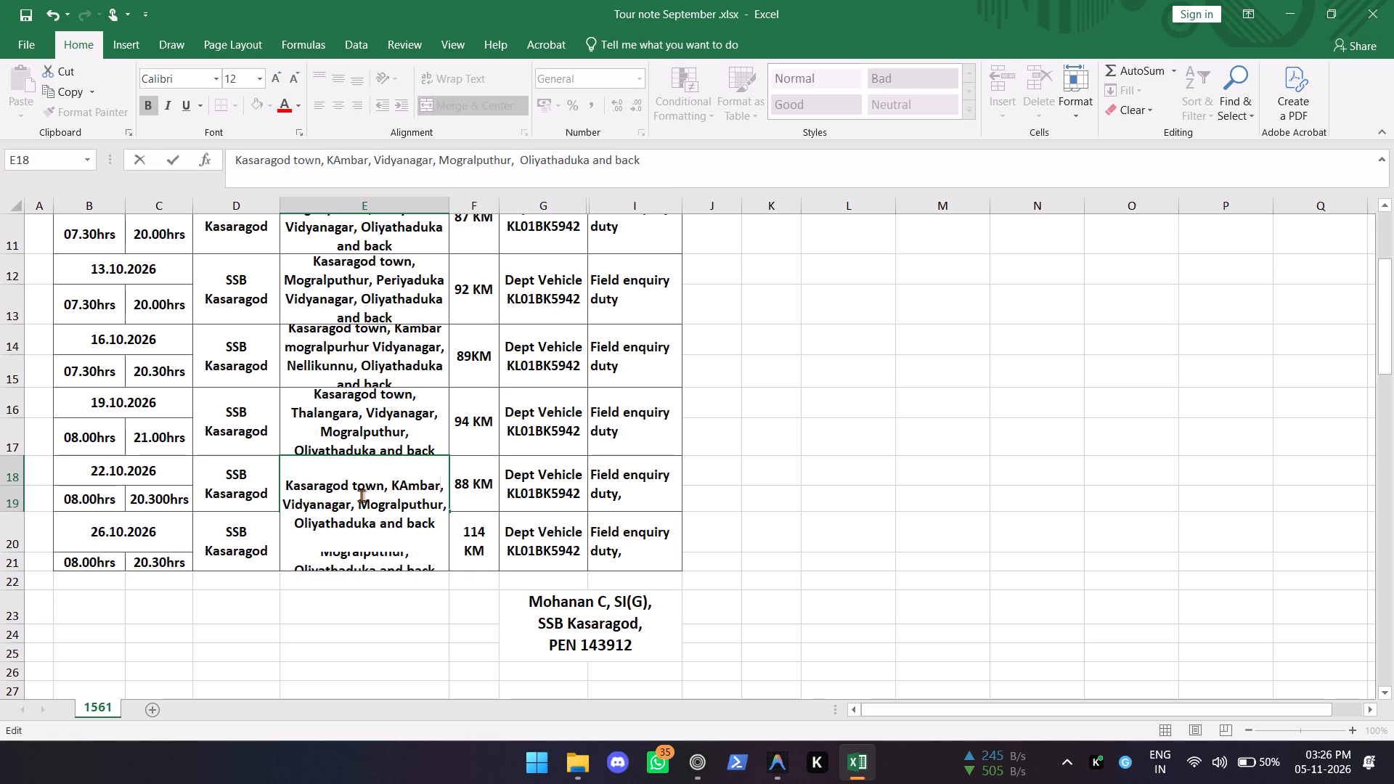
key(BackSpace)
key(BackSpace)
key(BackSpace)
key(BackSpace)
key(BackSpace)
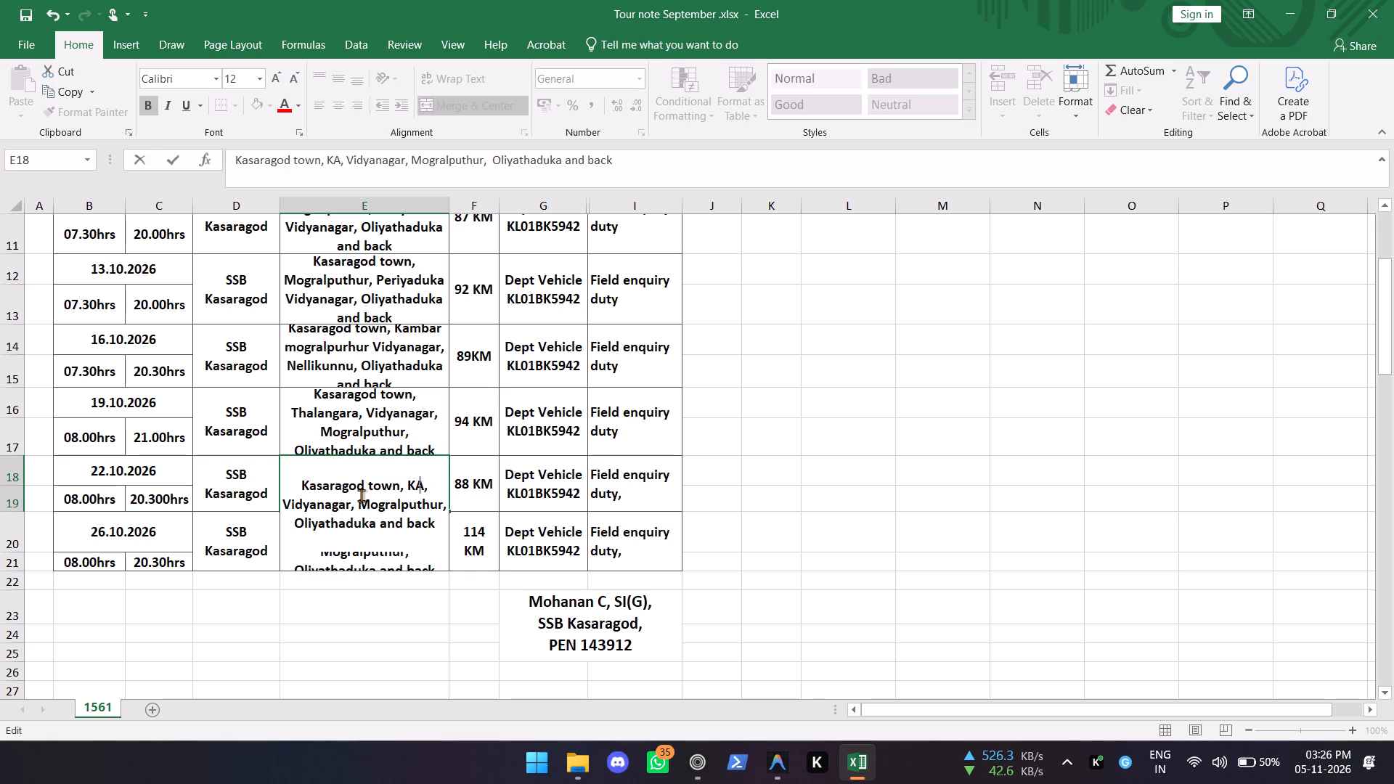
key(a)
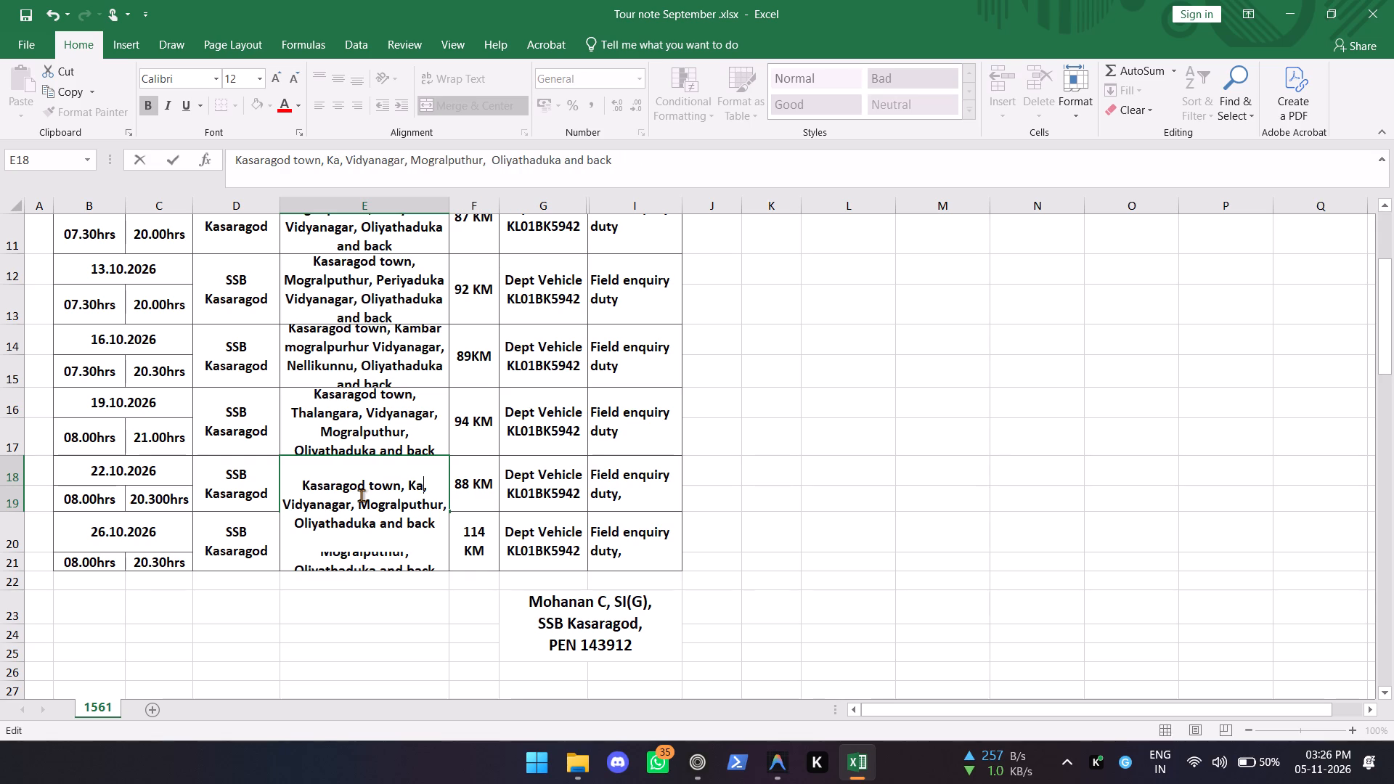
text(mbar)
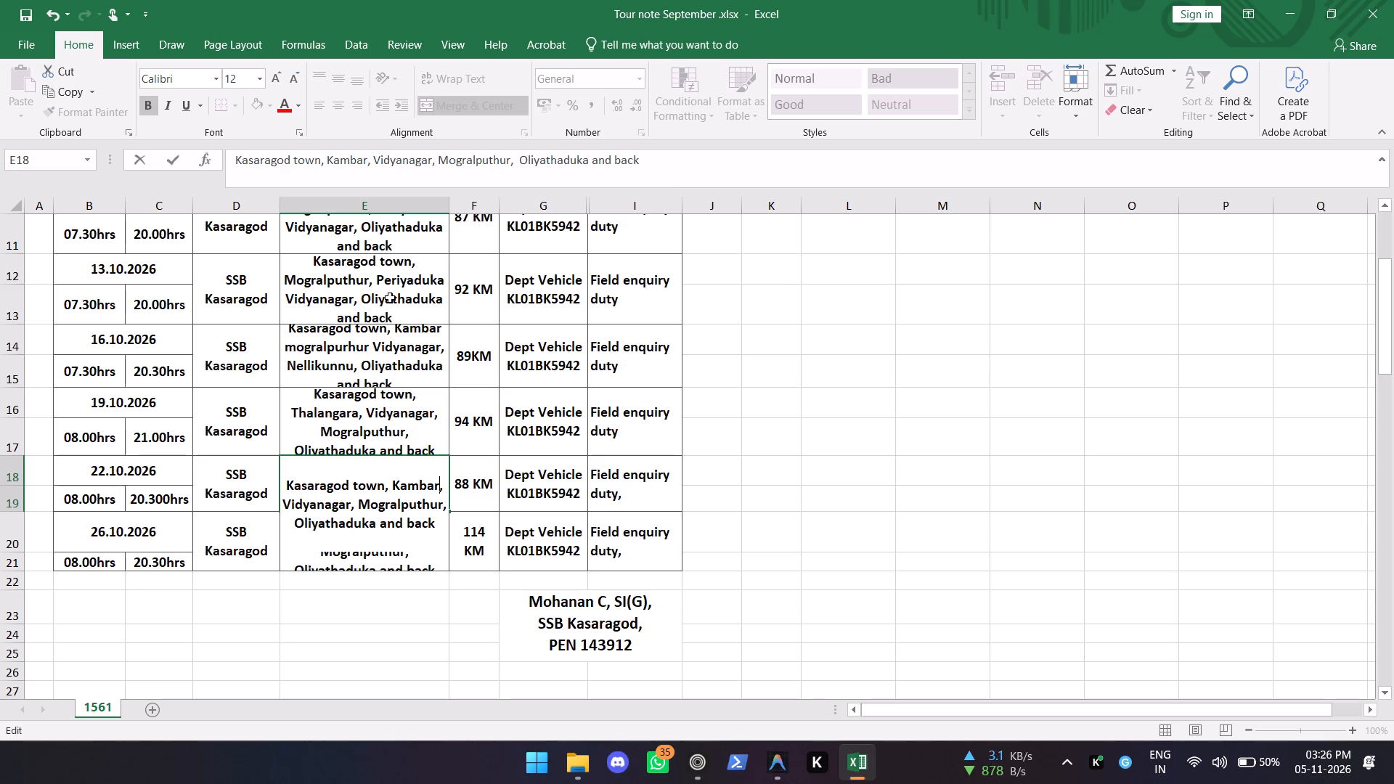
scroll(387, 298, up, 1)
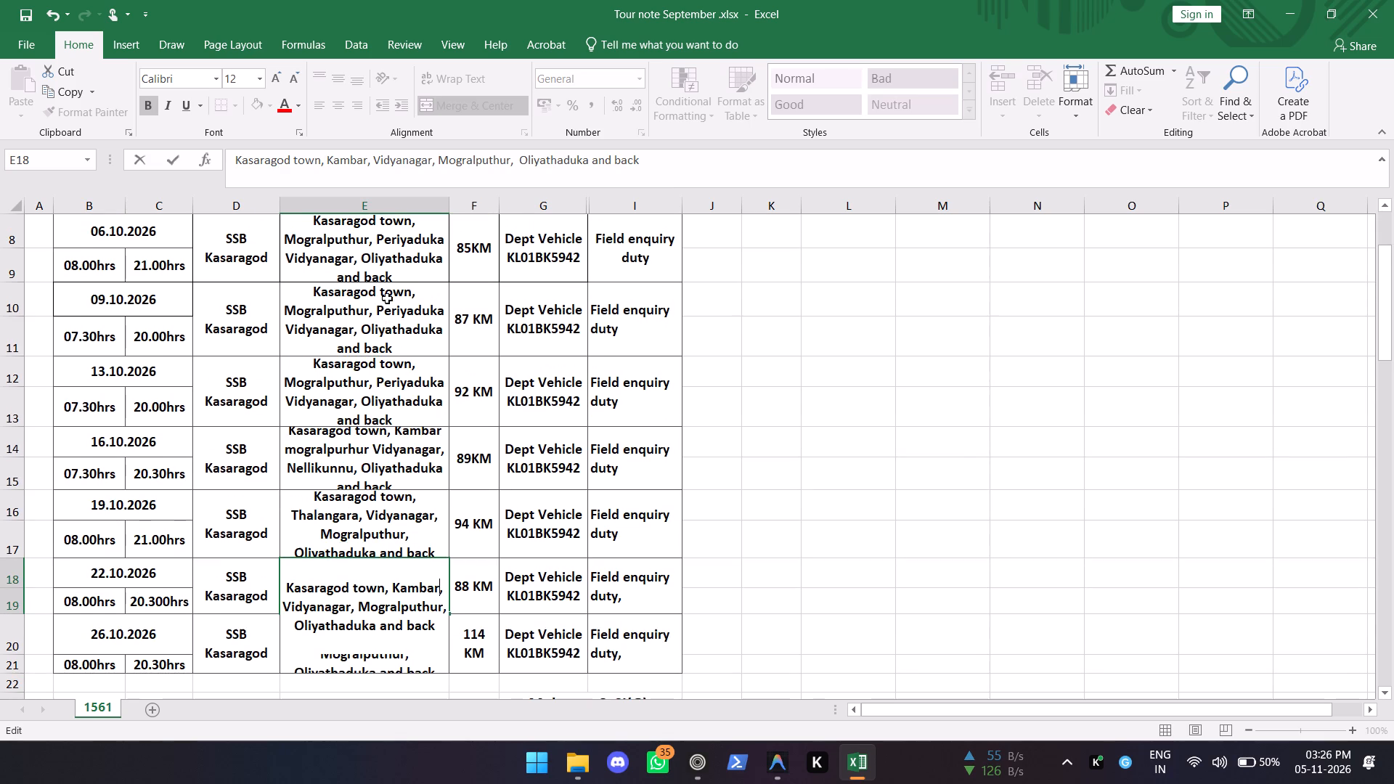
Replace Periyaduka with Kambar in the places visited for the third tour entry in cell E10 and save the workbook.
scroll(381, 316, up, 1)
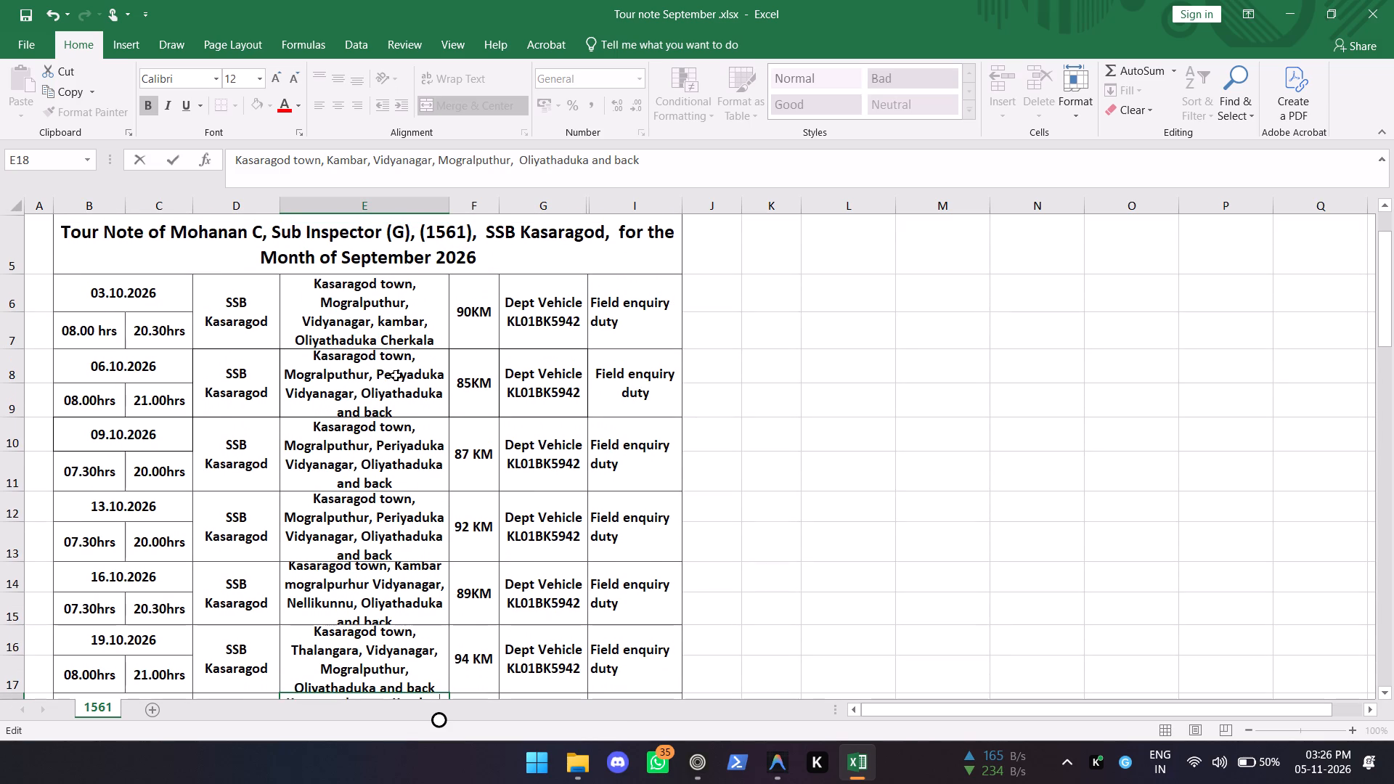
click(394, 447)
click(394, 447)
drag(380, 461, 446, 461)
text(Kambar)
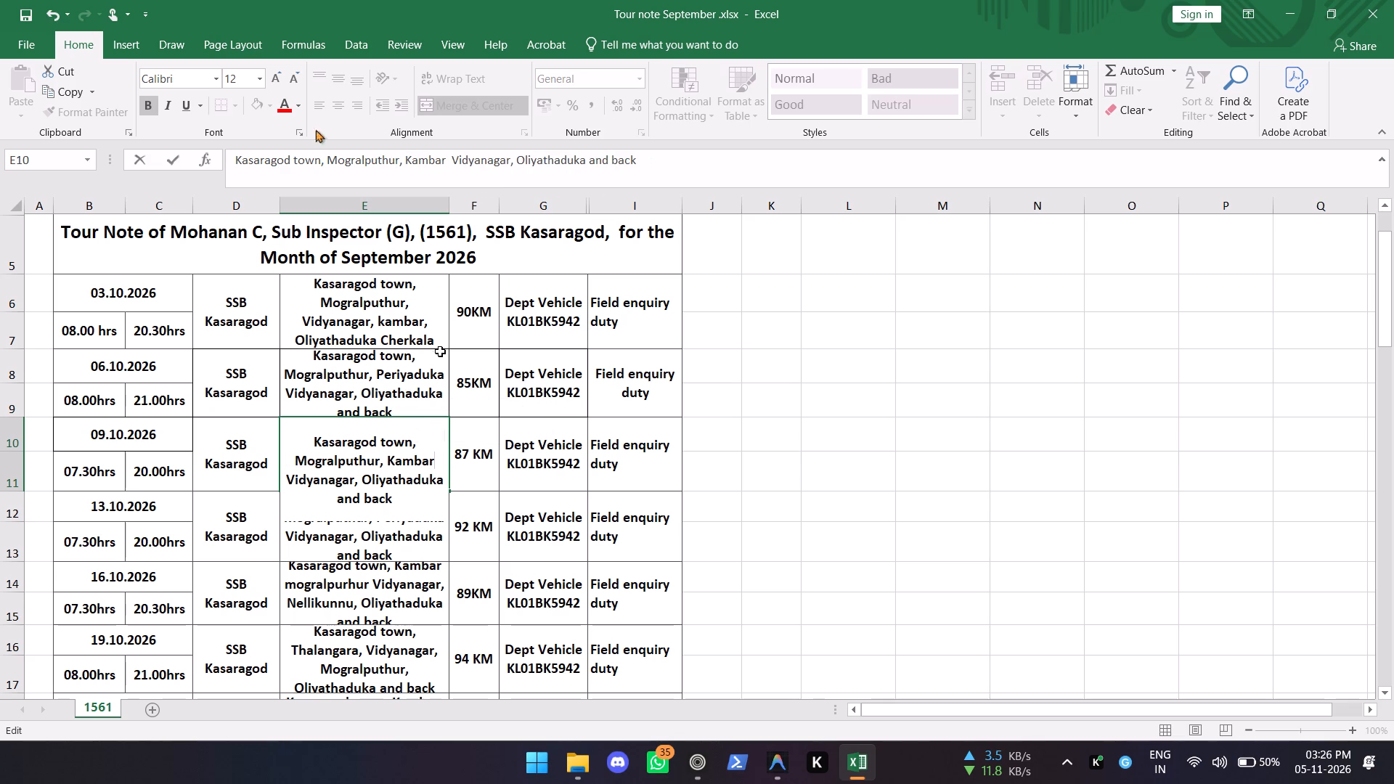
click(30, 8)
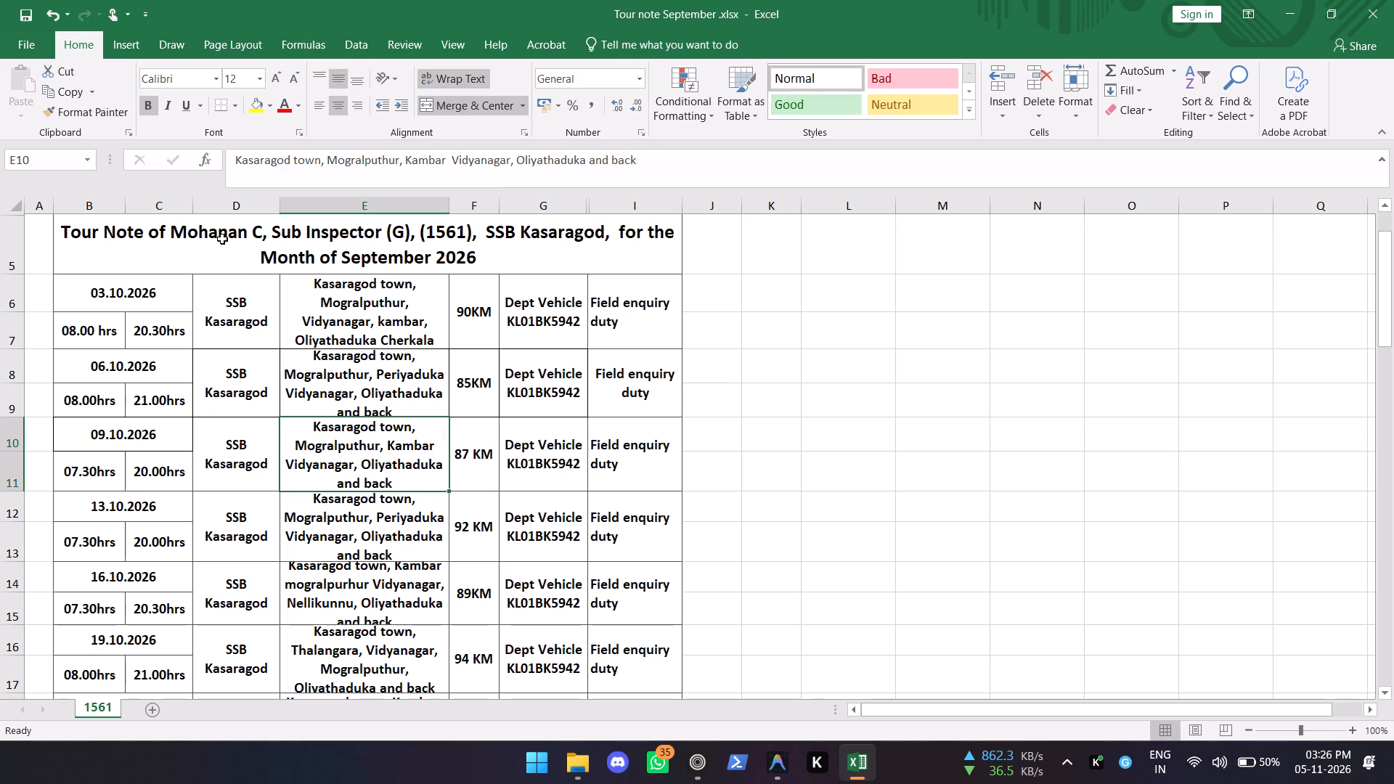
Insert four blank rows at row 22, between the eighth tour entry and the signature block.
scroll(235, 311, down, 2)
scroll(248, 409, up, 1)
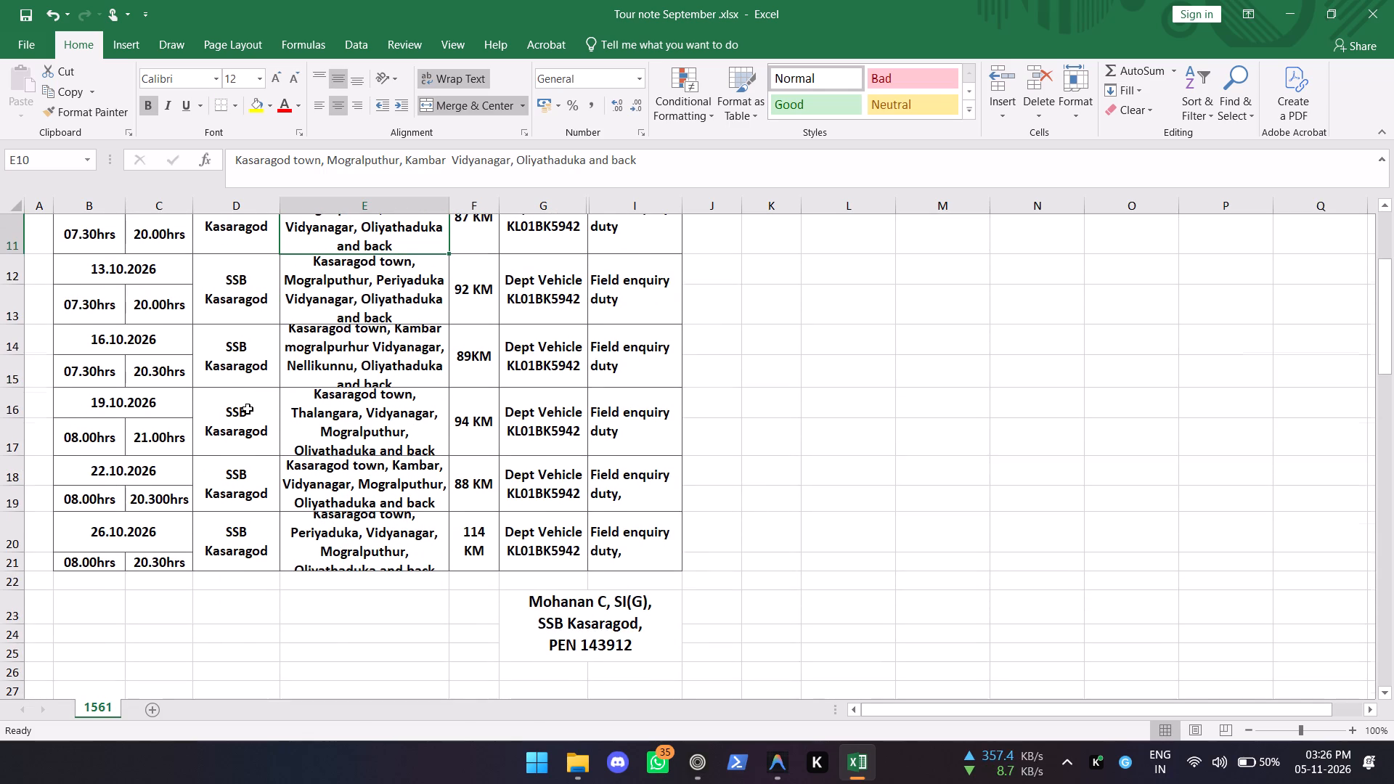
scroll(264, 412, down, 3)
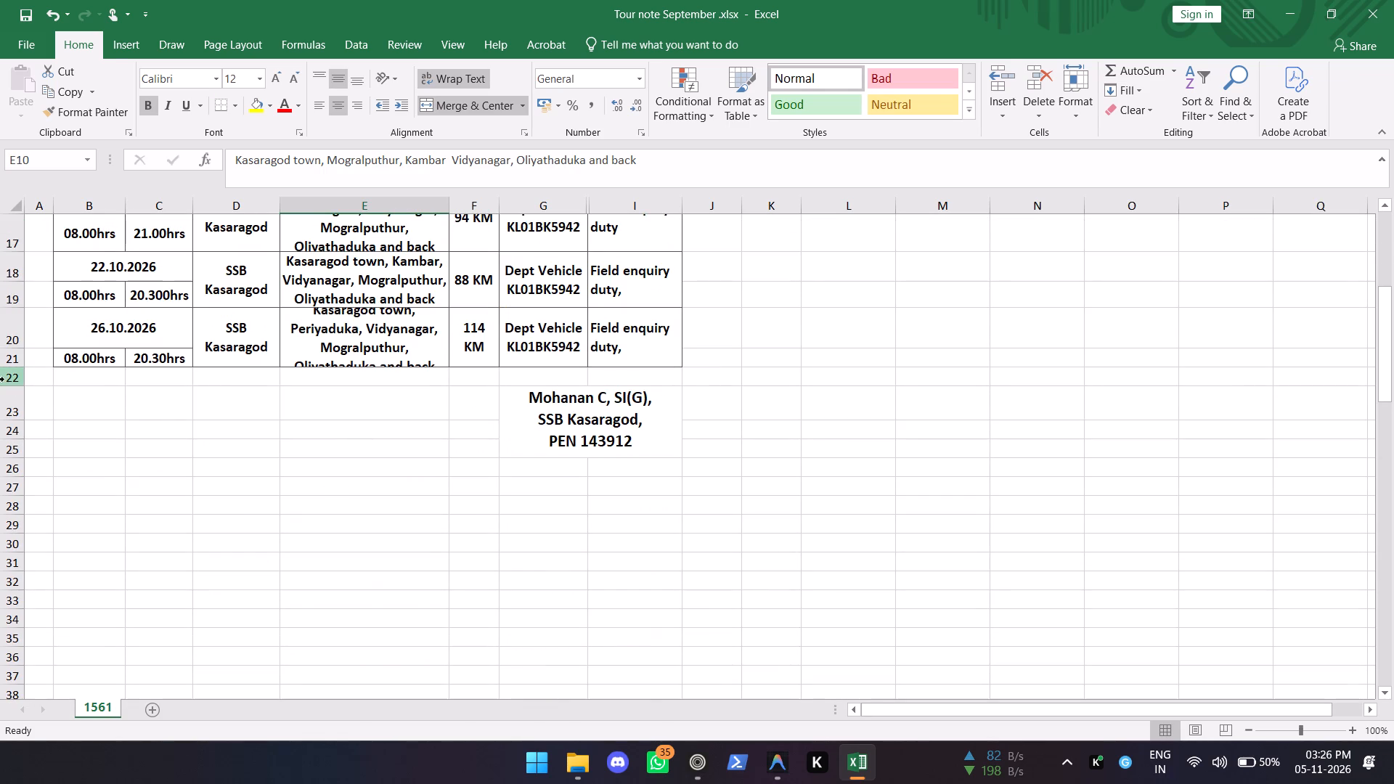
right_click(12, 380)
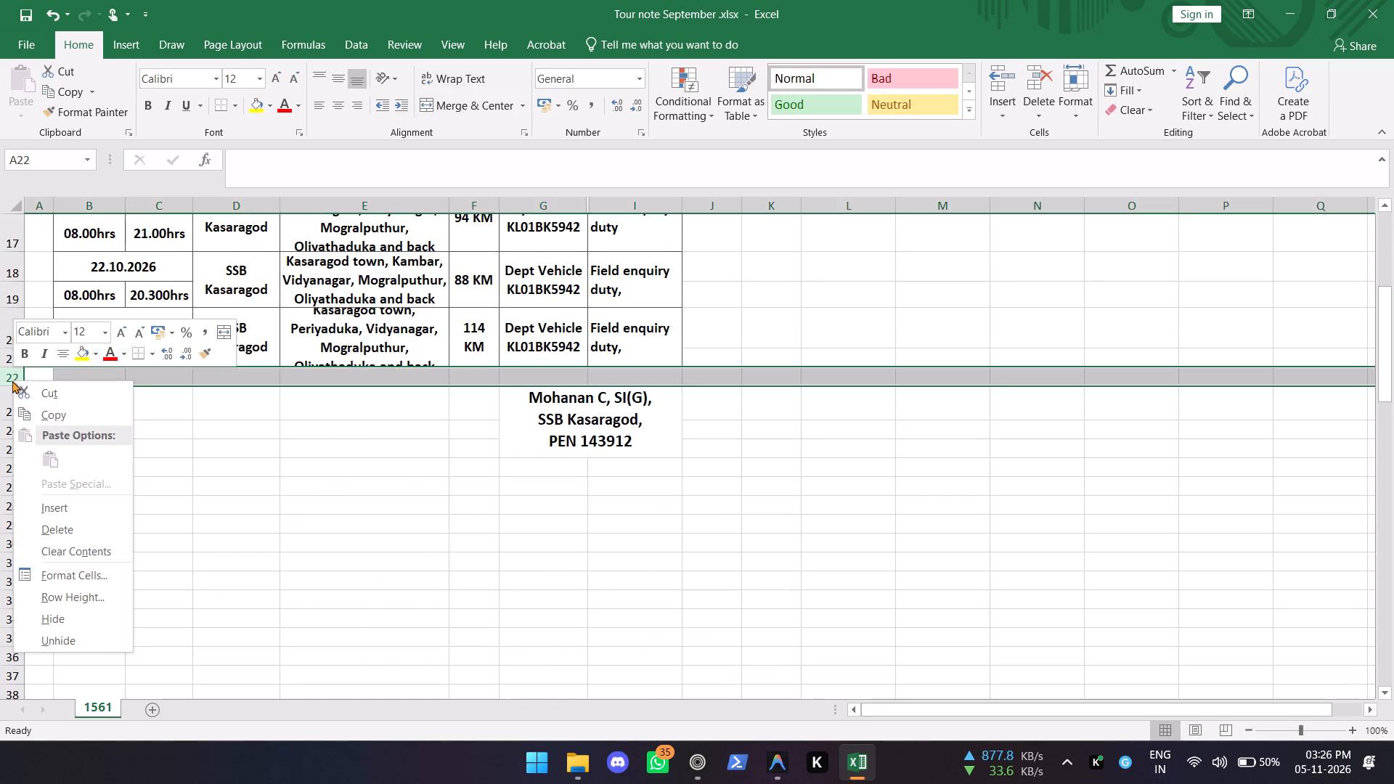
click(54, 511)
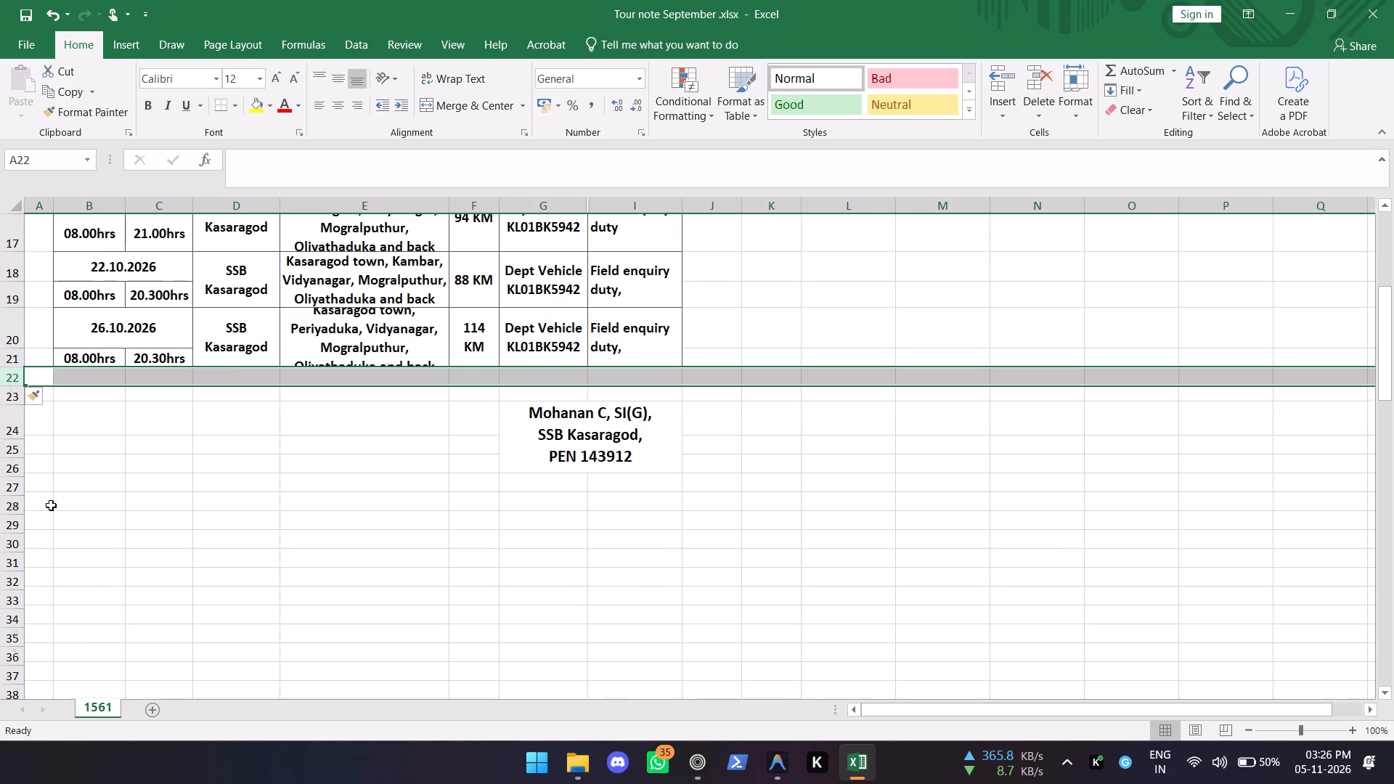
right_click(7, 380)
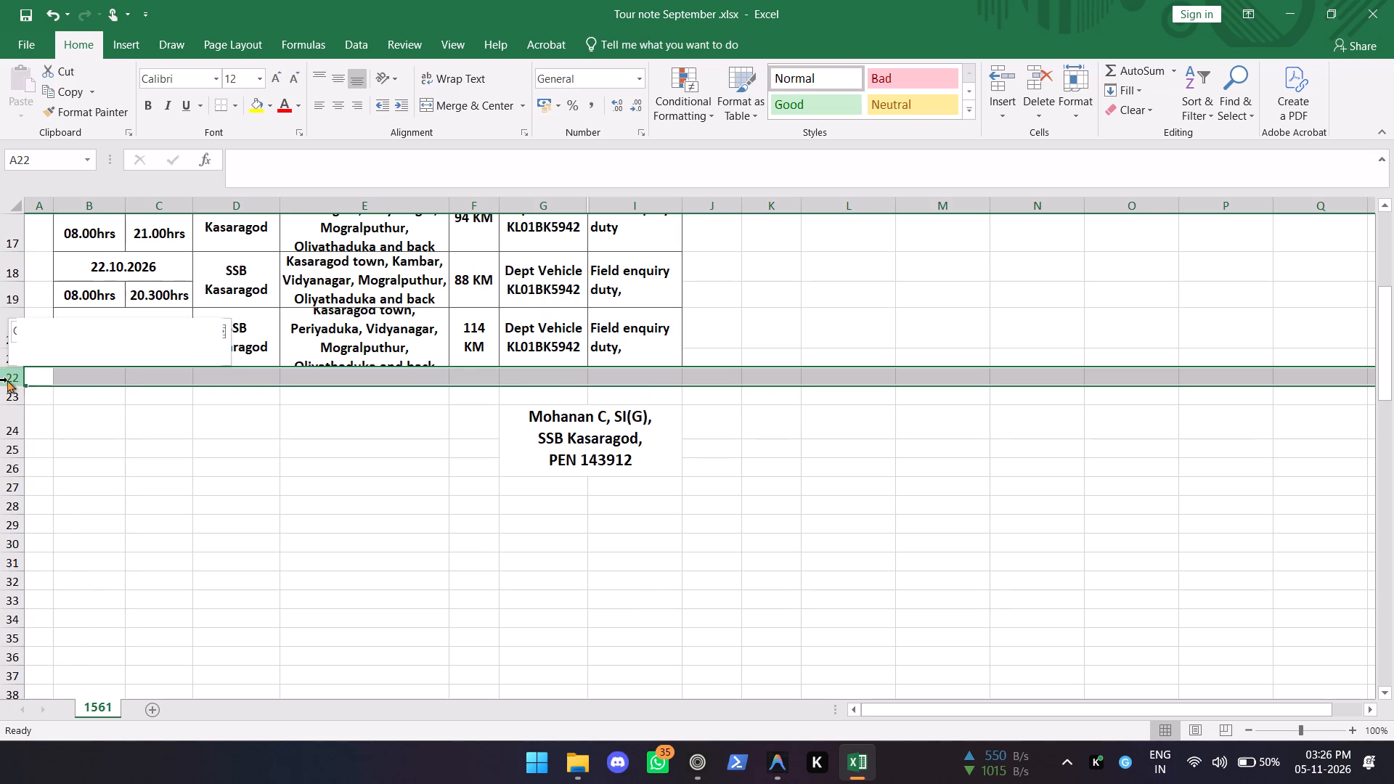
click(43, 502)
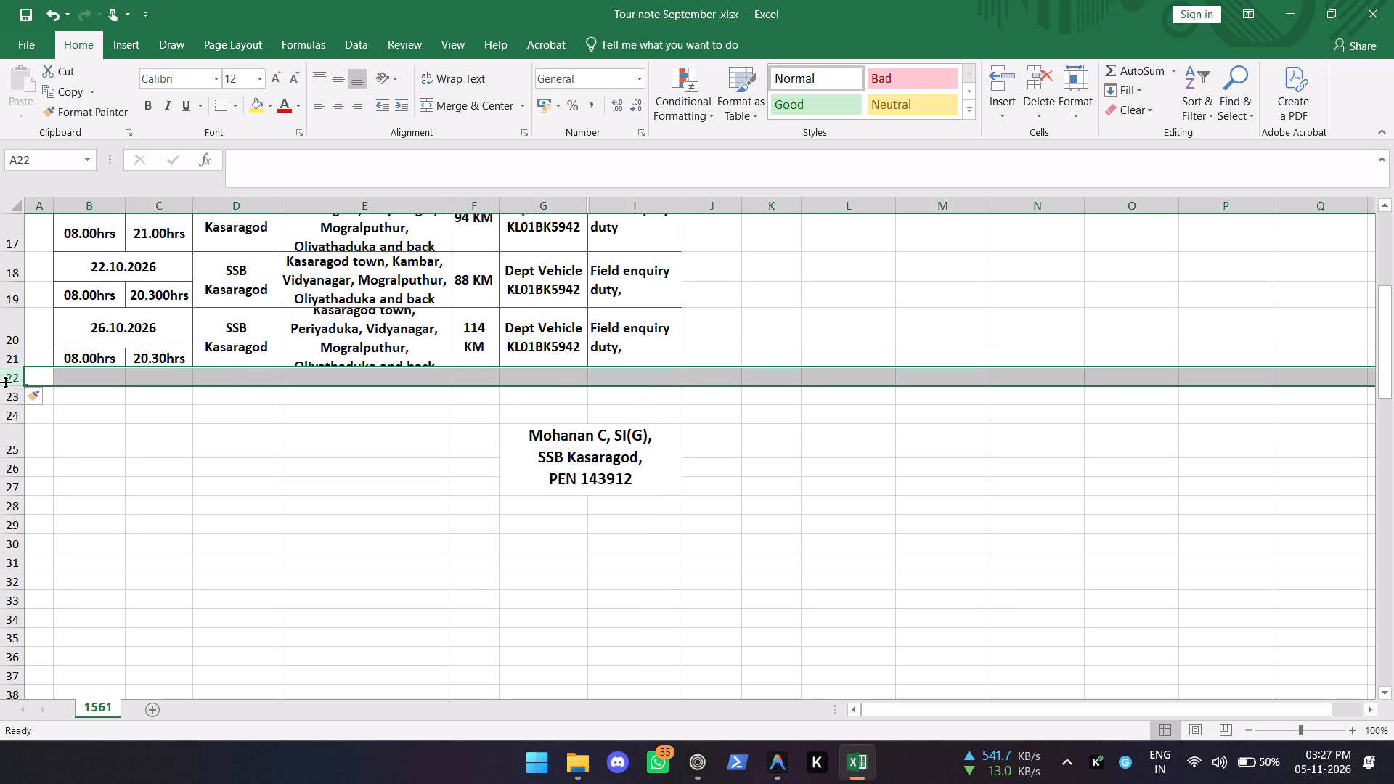
right_click(11, 379)
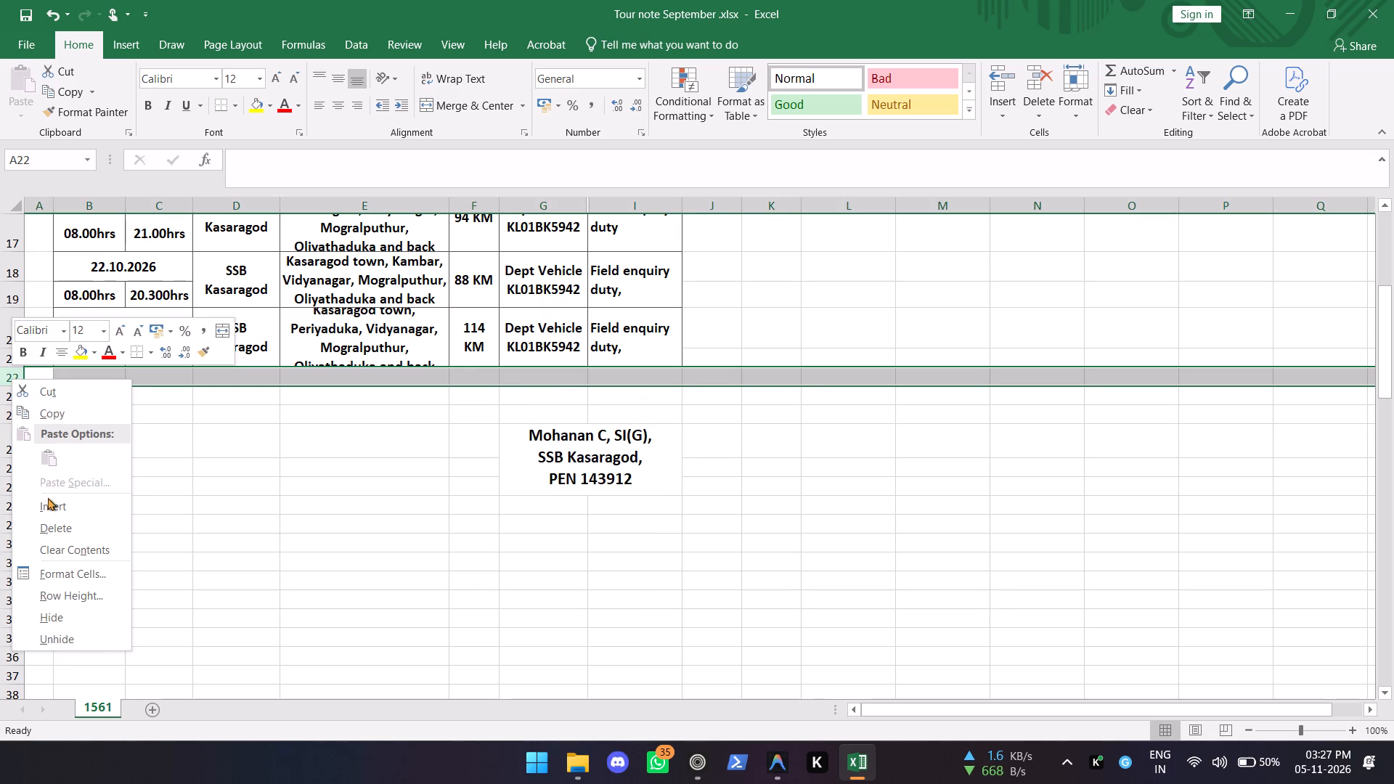
click(50, 510)
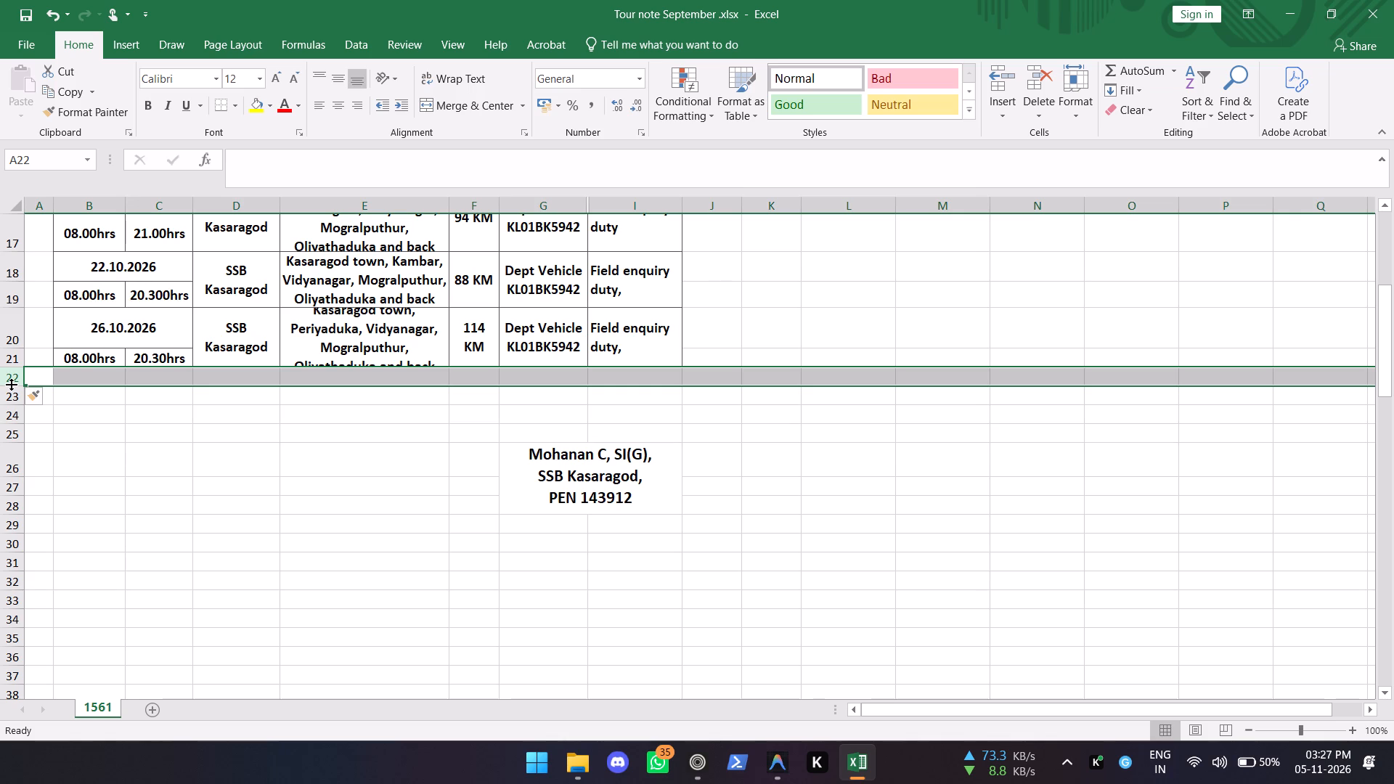
right_click(12, 379)
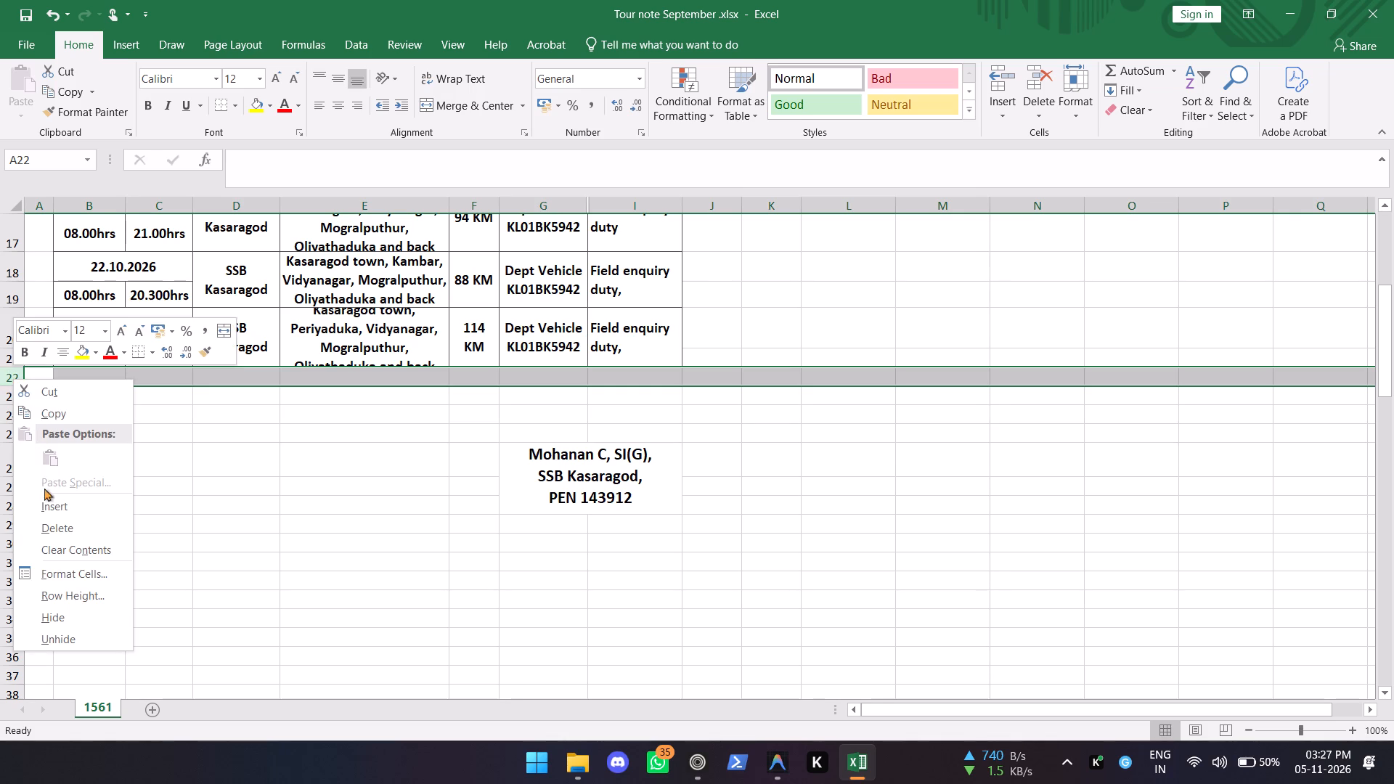
click(47, 507)
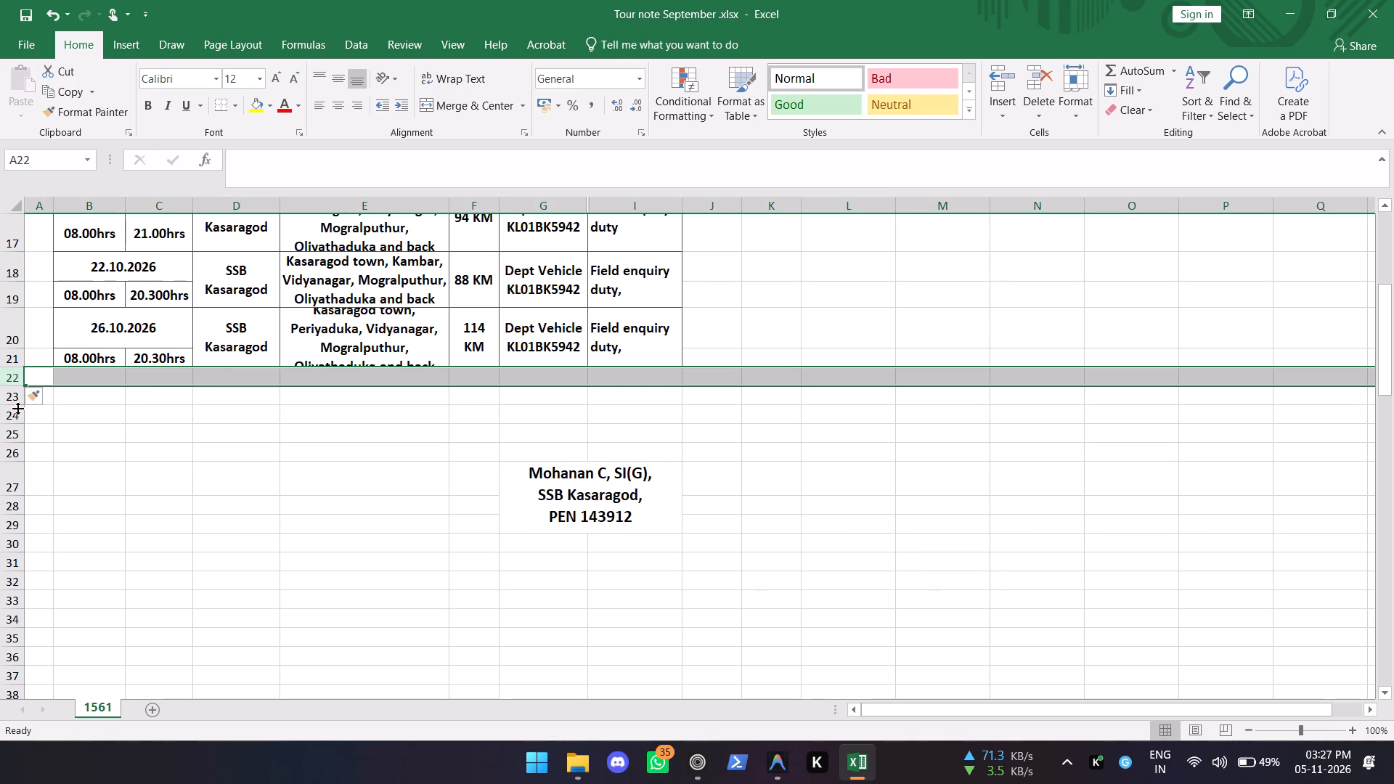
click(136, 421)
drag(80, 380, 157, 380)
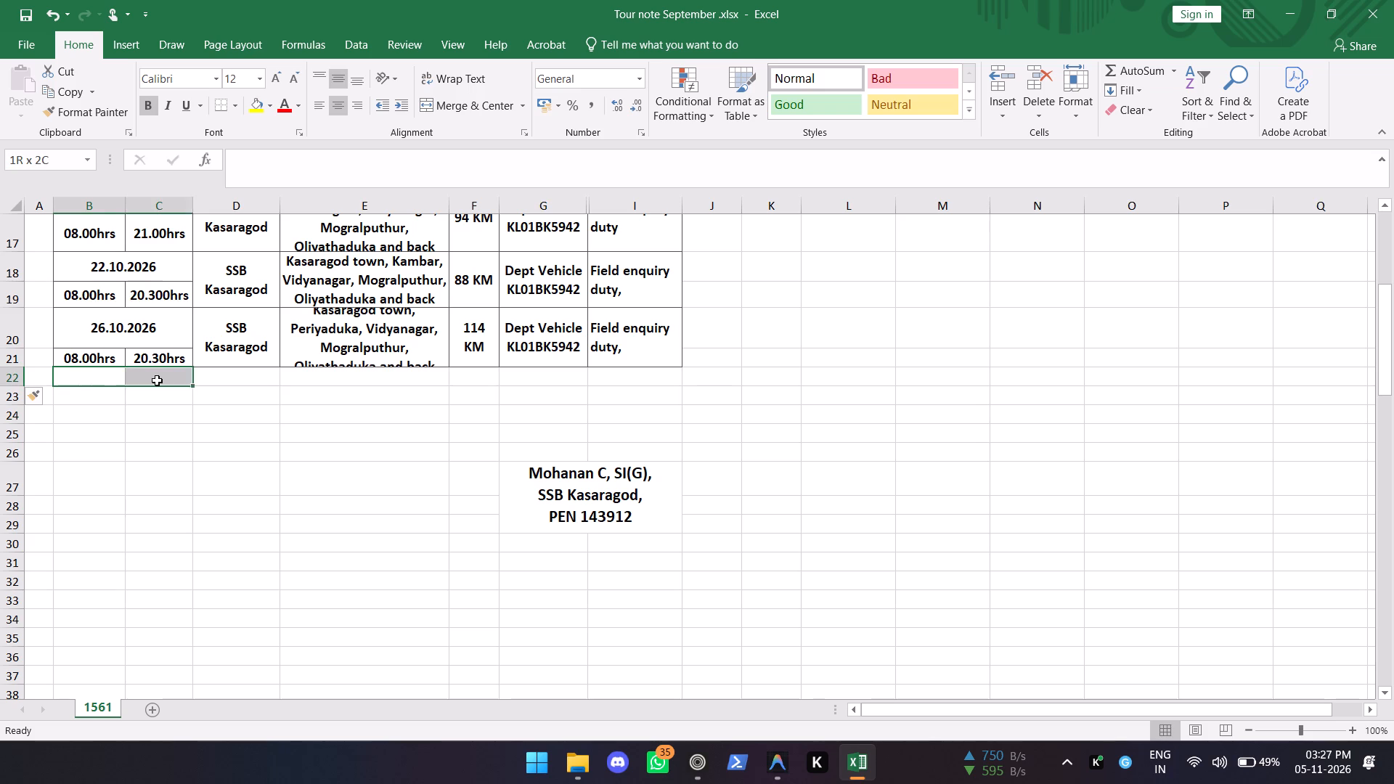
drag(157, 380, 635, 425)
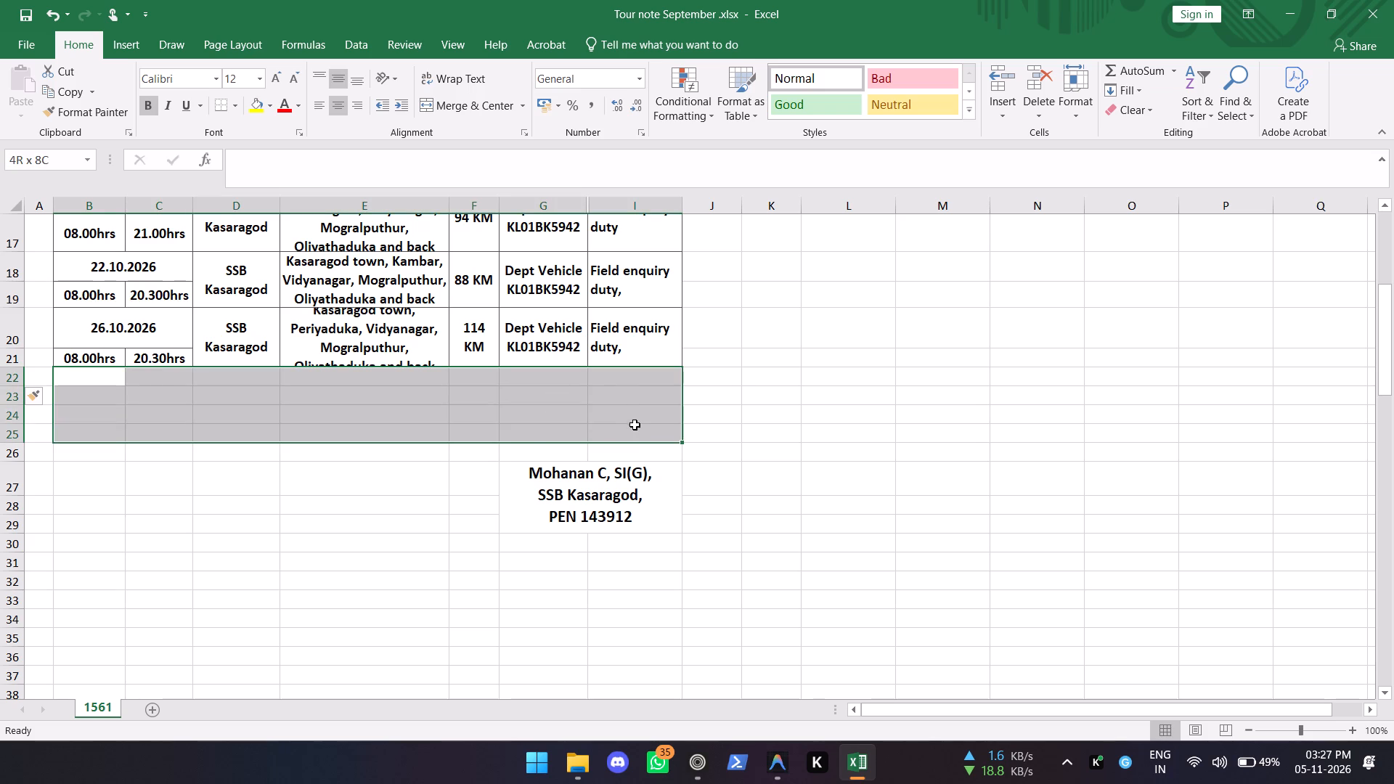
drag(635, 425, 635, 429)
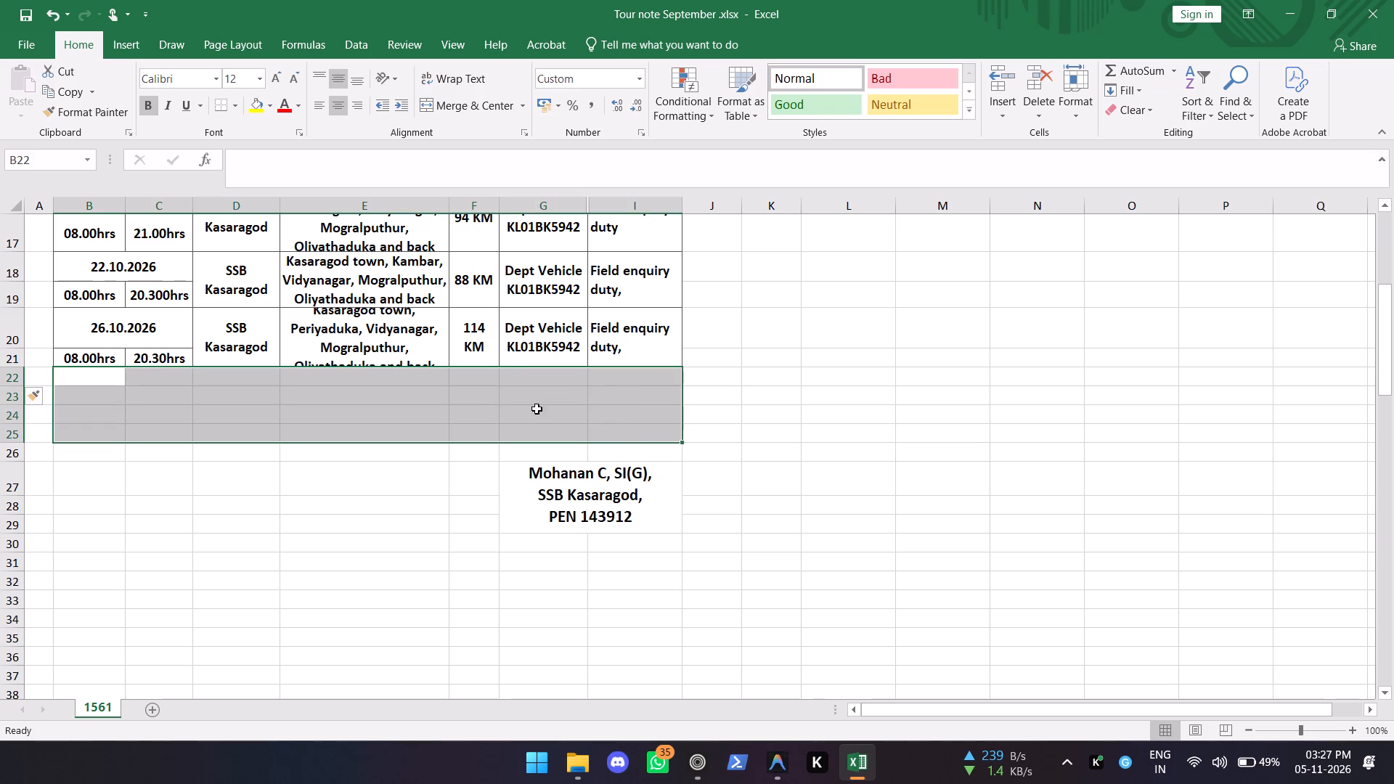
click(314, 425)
Insert two more blank rows at row 24, above the signature block.
right_click(17, 416)
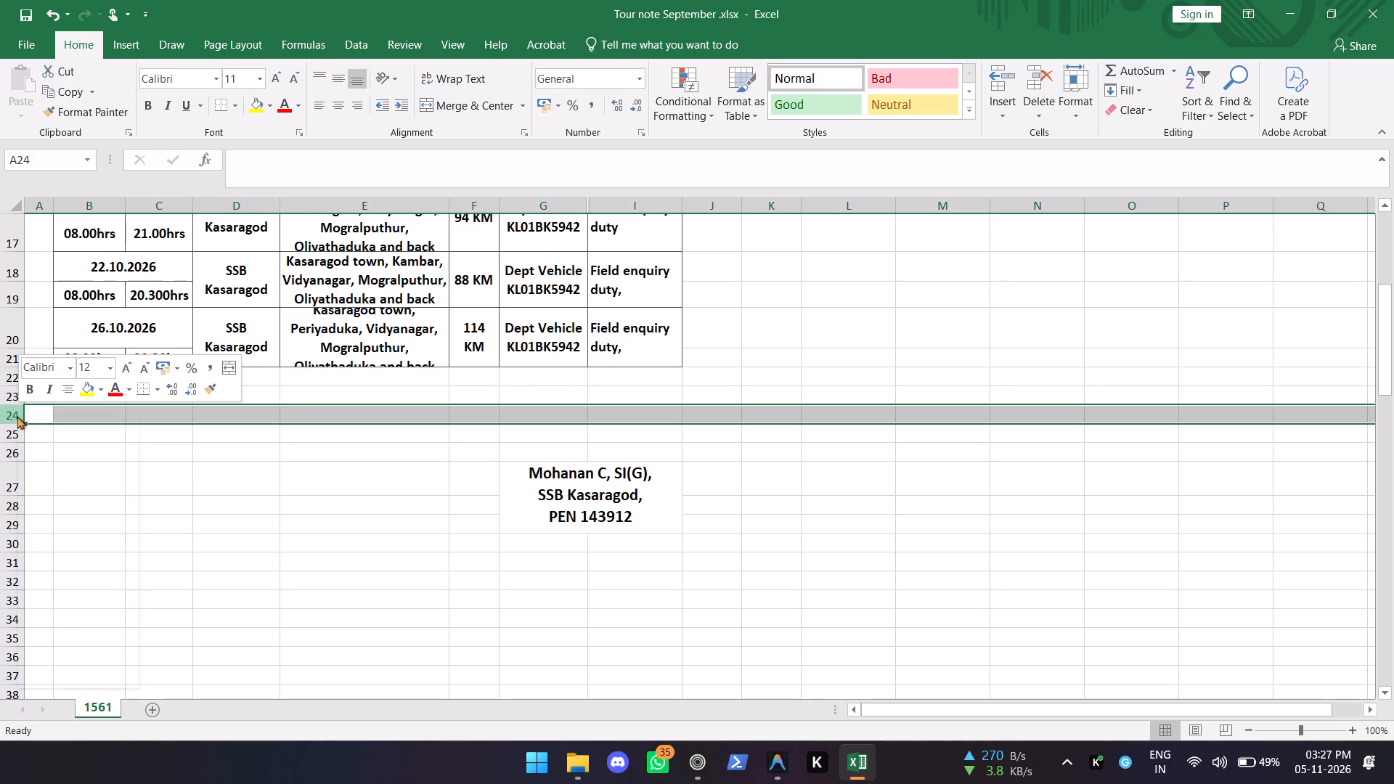
click(77, 536)
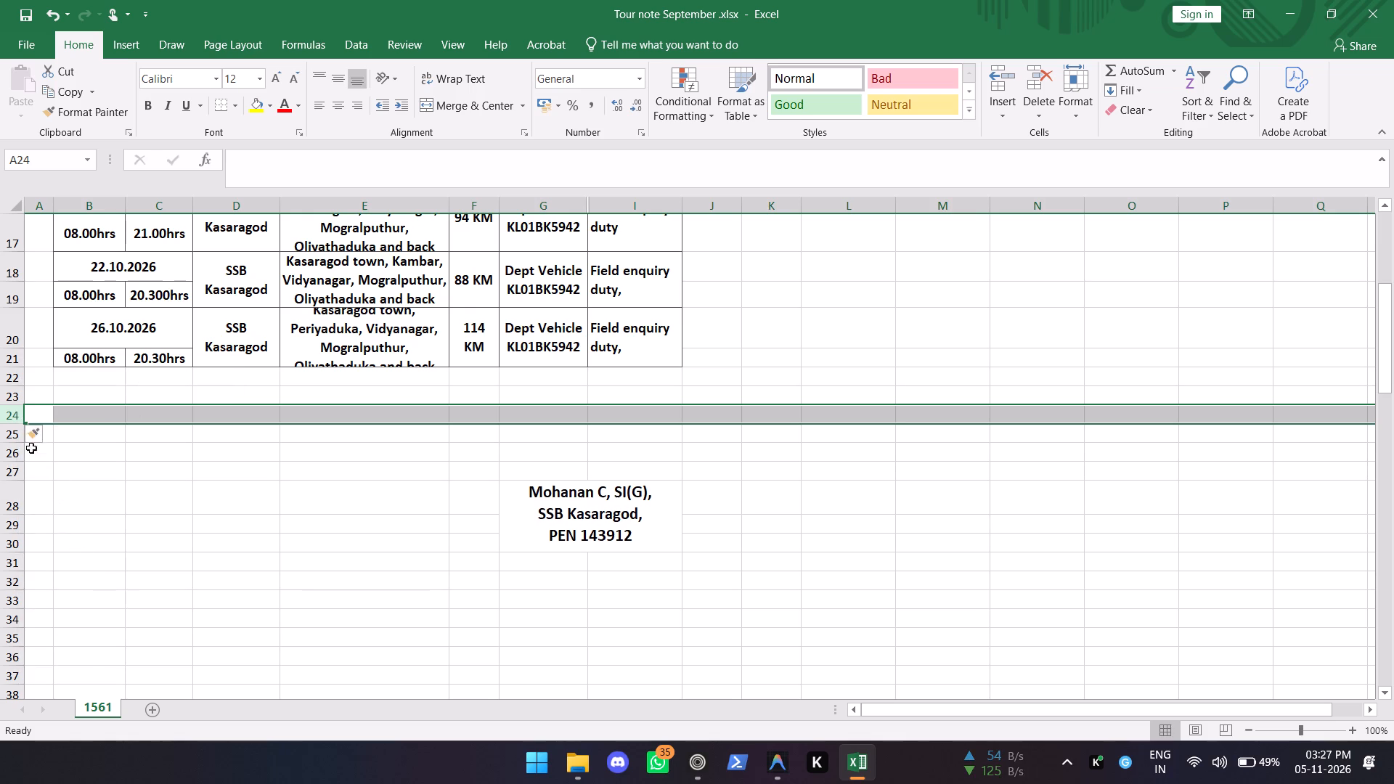
right_click(19, 415)
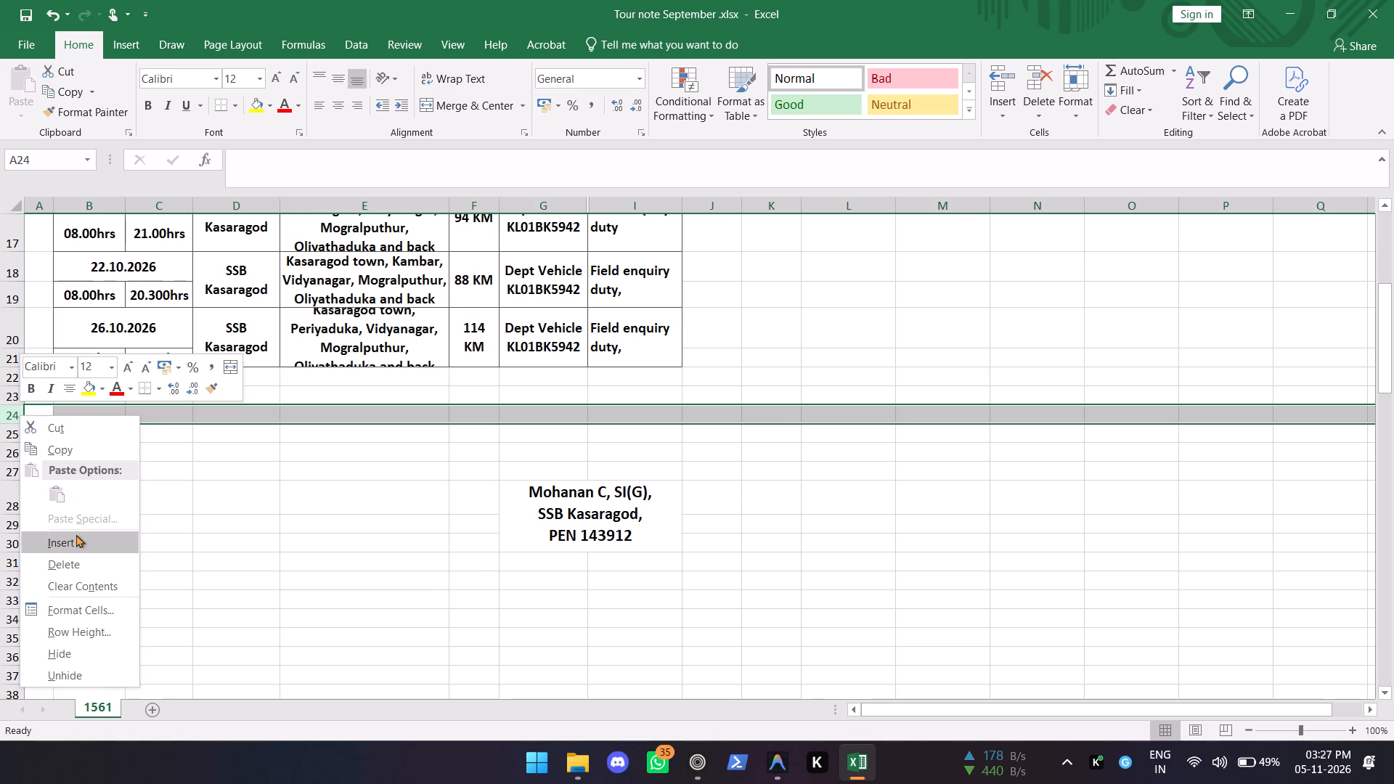
click(76, 536)
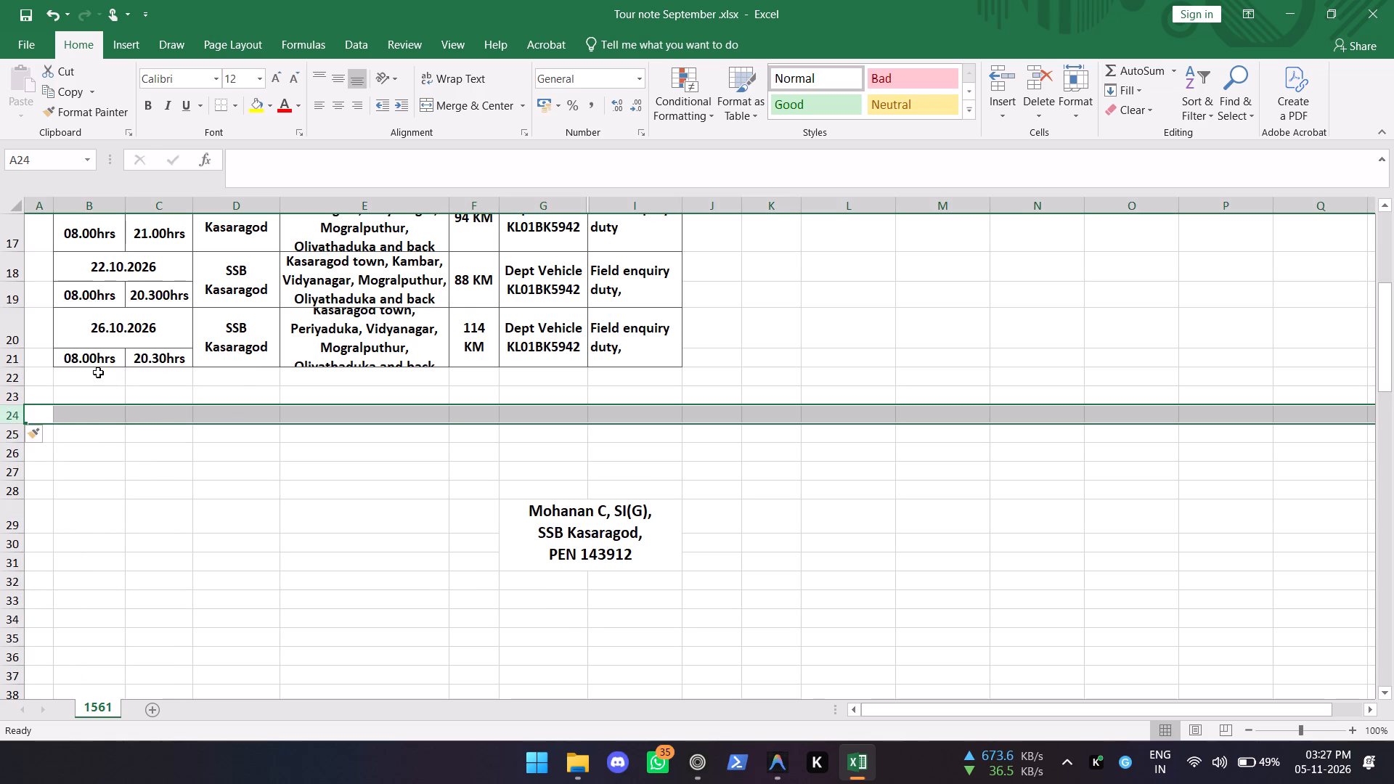
Select the blank cells beneath the eighth tour entry, starting from cell B22.
click(98, 372)
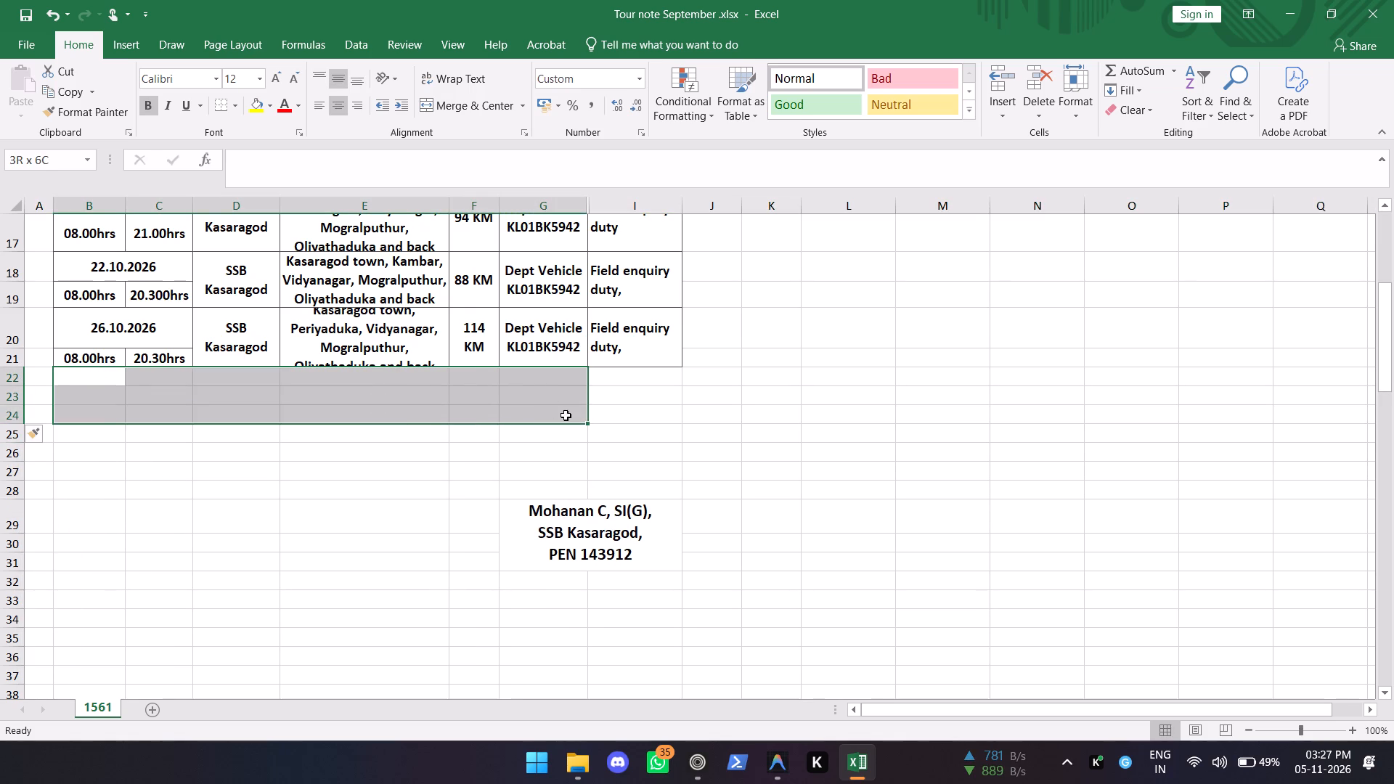
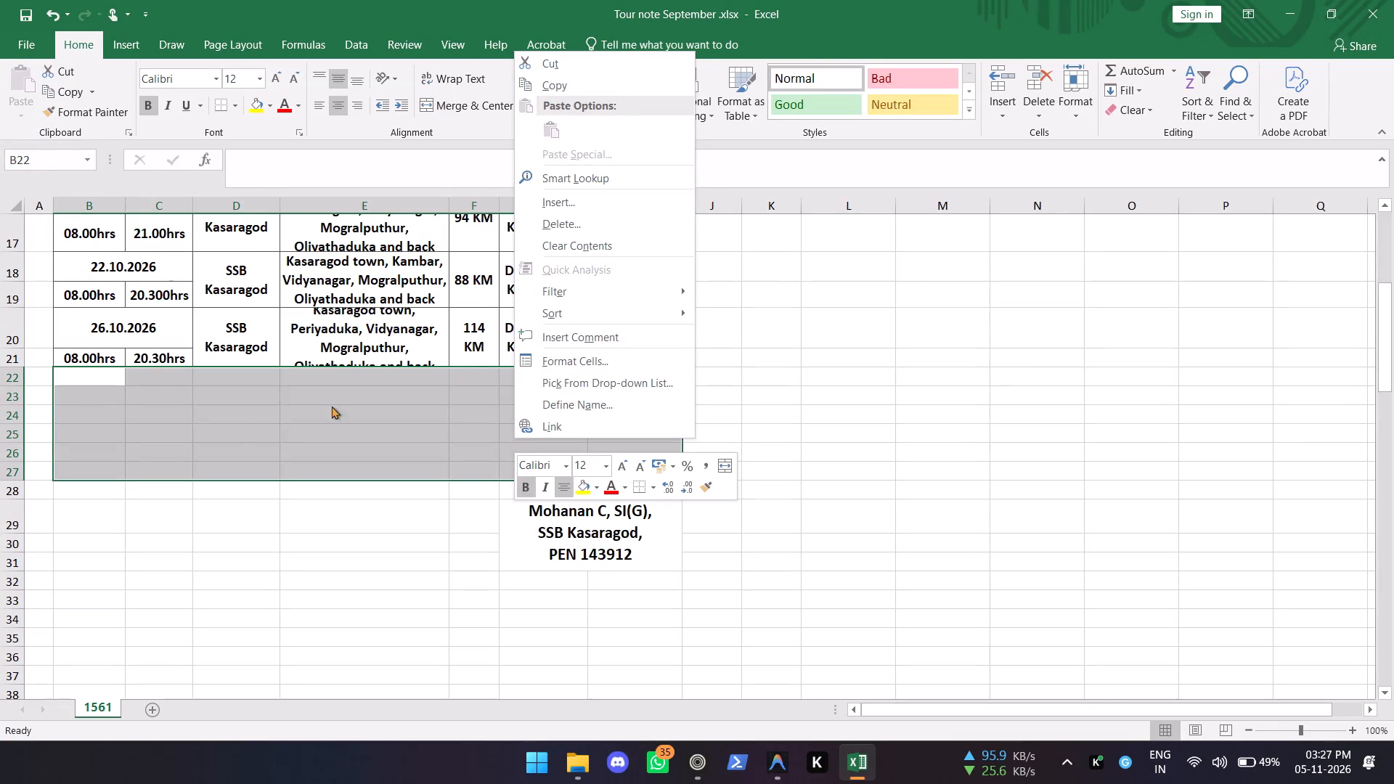
Apply all borders to the blank cells B22:I27 beneath the eighth tour entry.
click(262, 418)
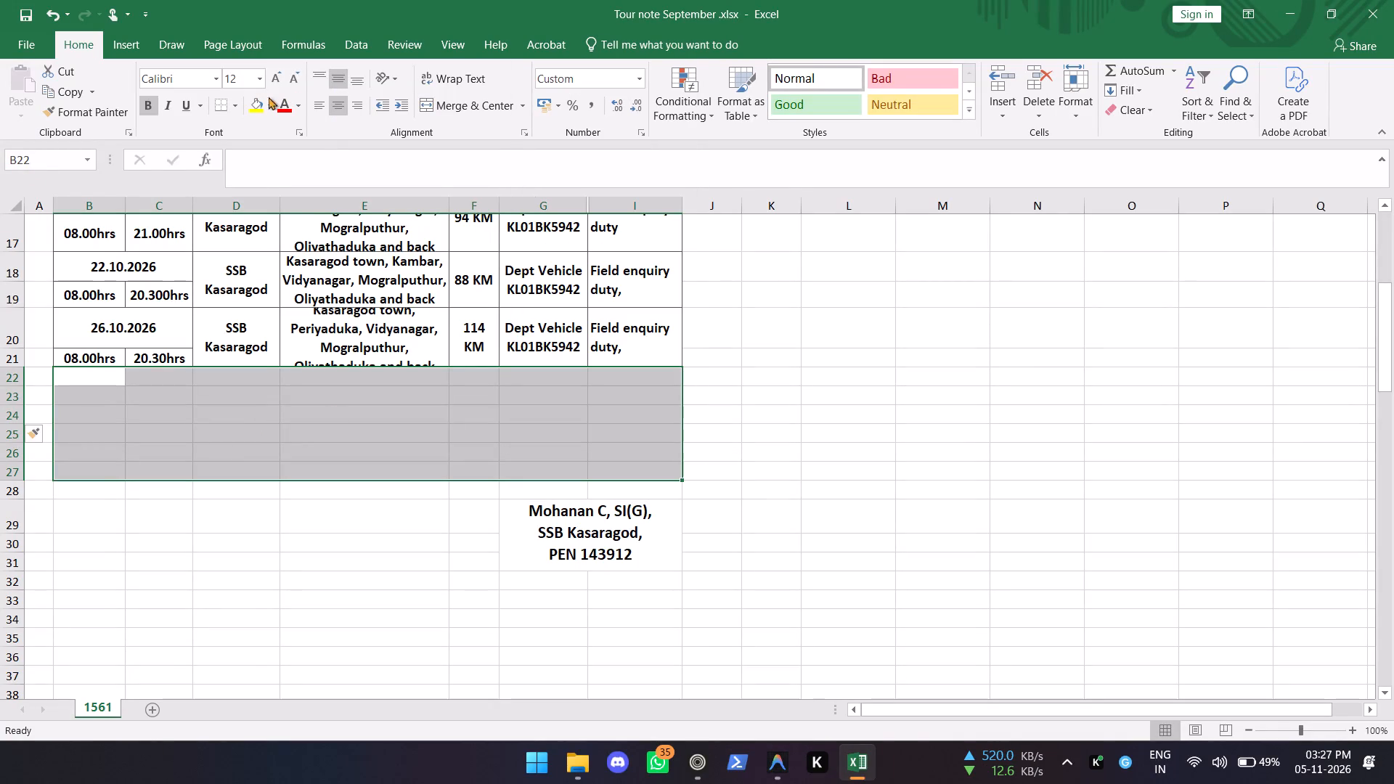
click(231, 105)
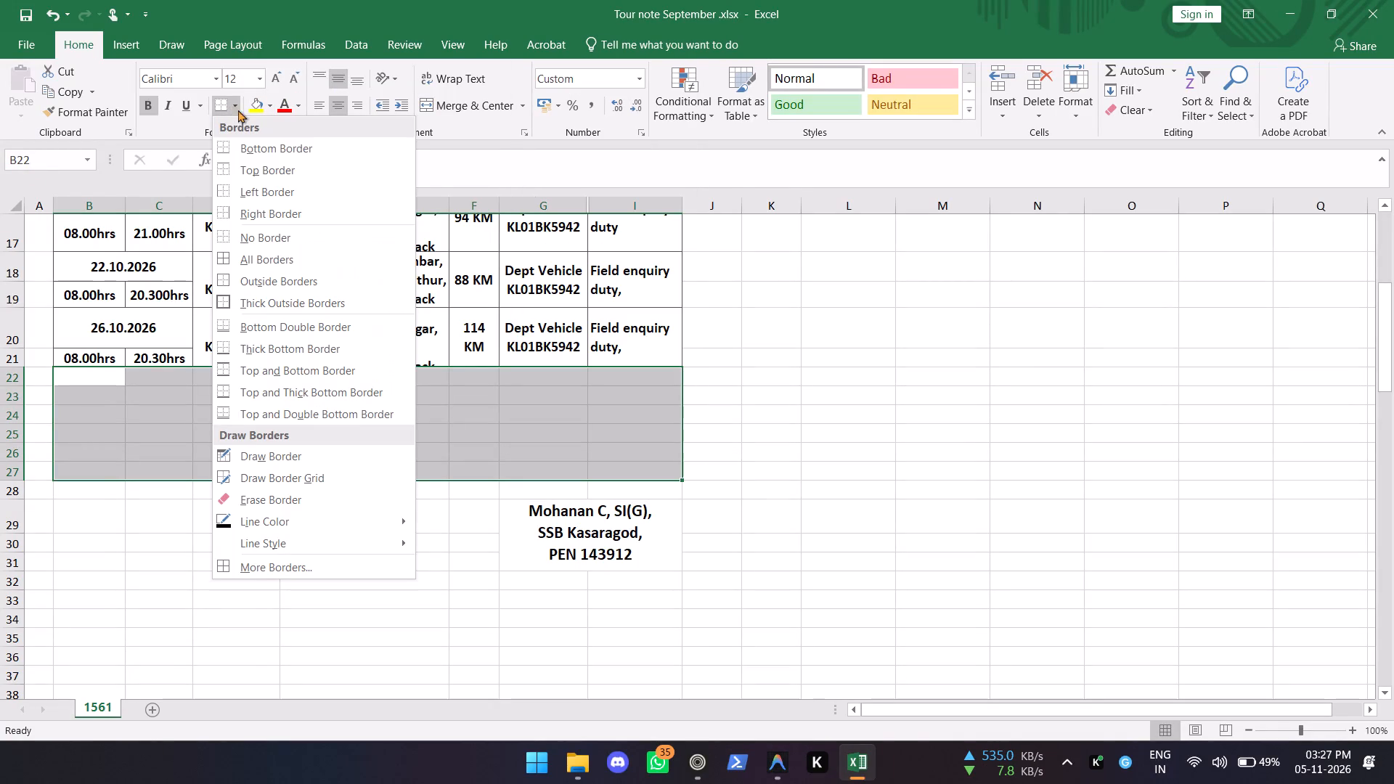
click(253, 261)
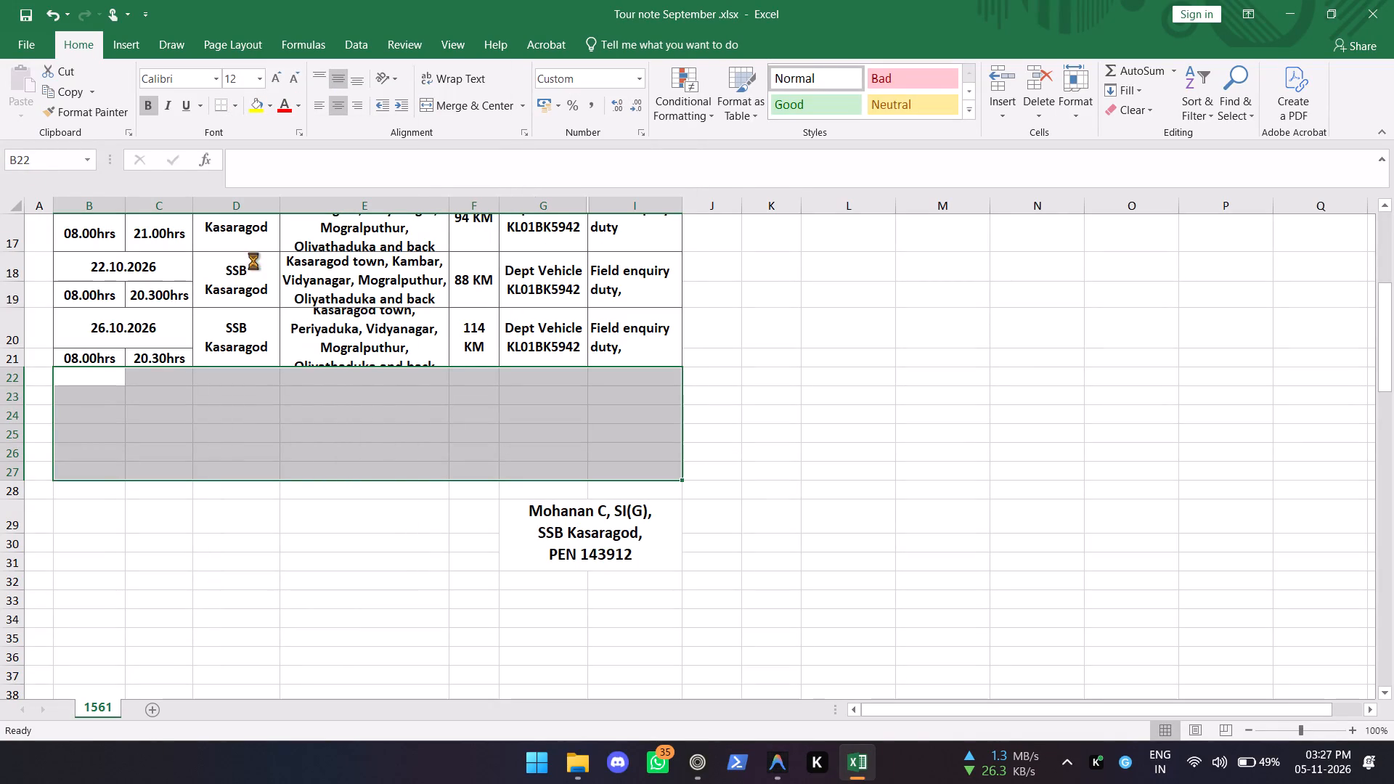
click(296, 408)
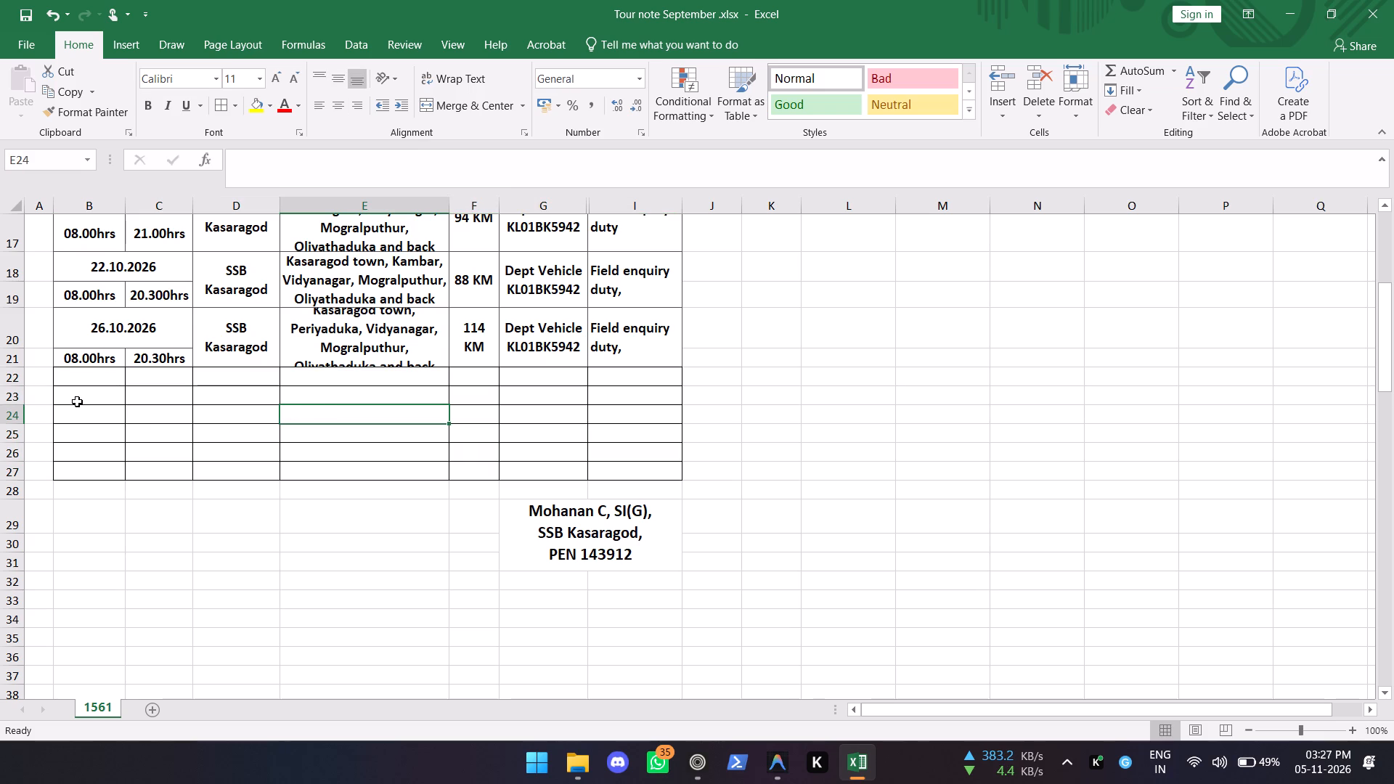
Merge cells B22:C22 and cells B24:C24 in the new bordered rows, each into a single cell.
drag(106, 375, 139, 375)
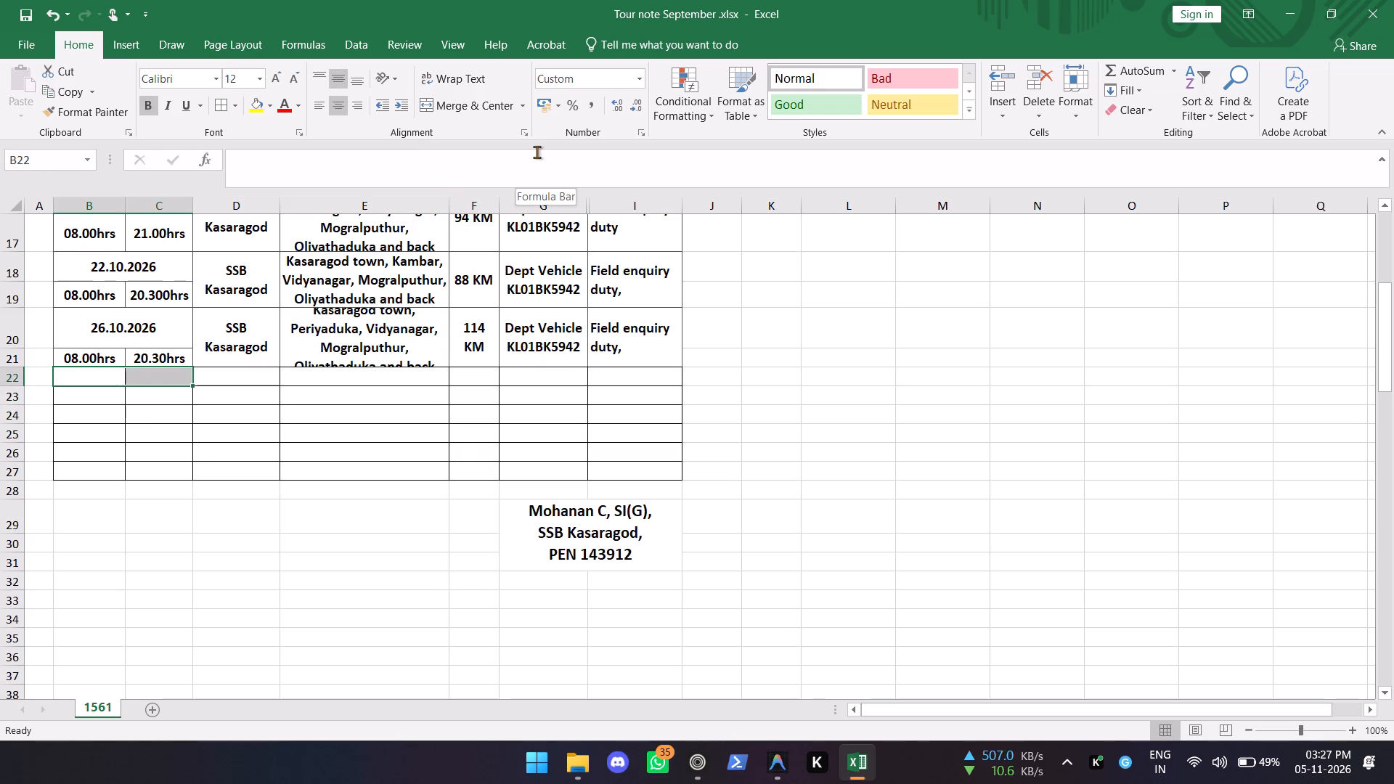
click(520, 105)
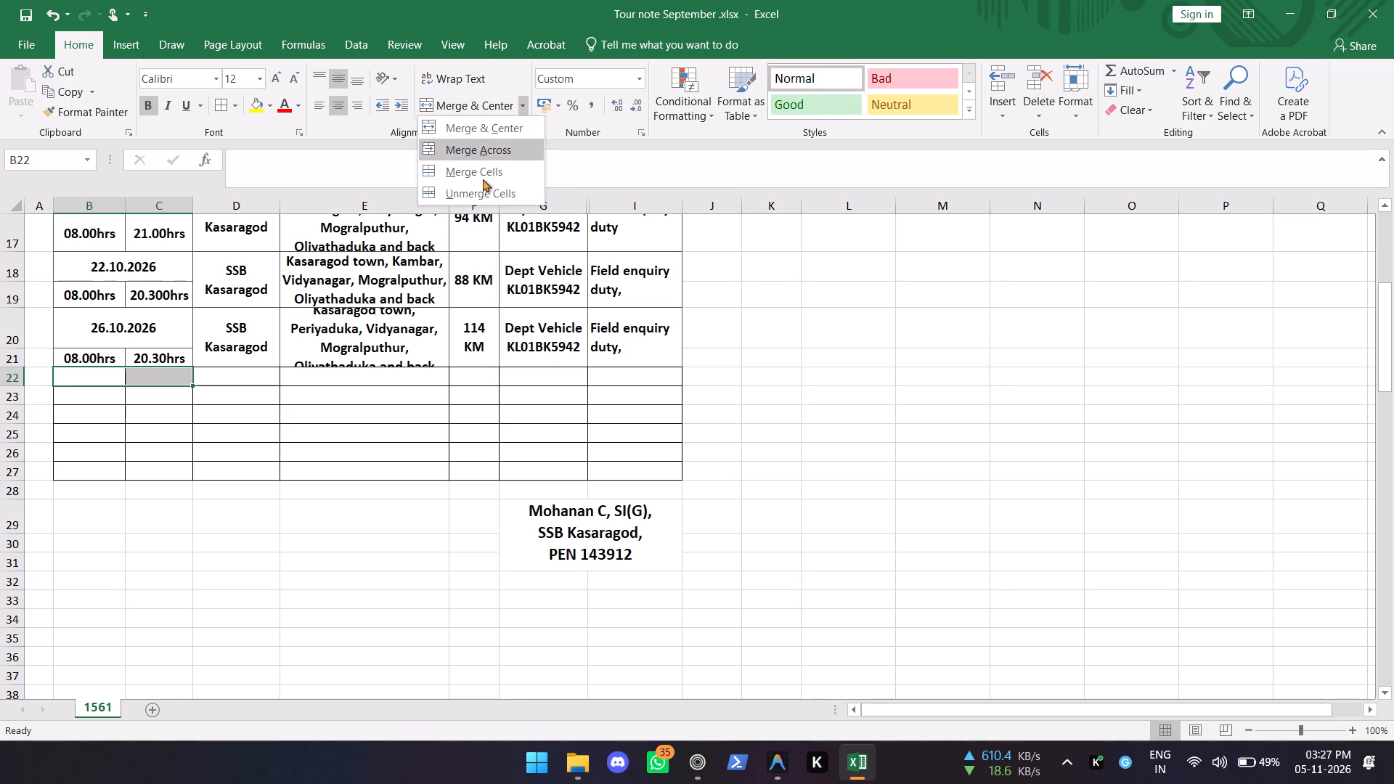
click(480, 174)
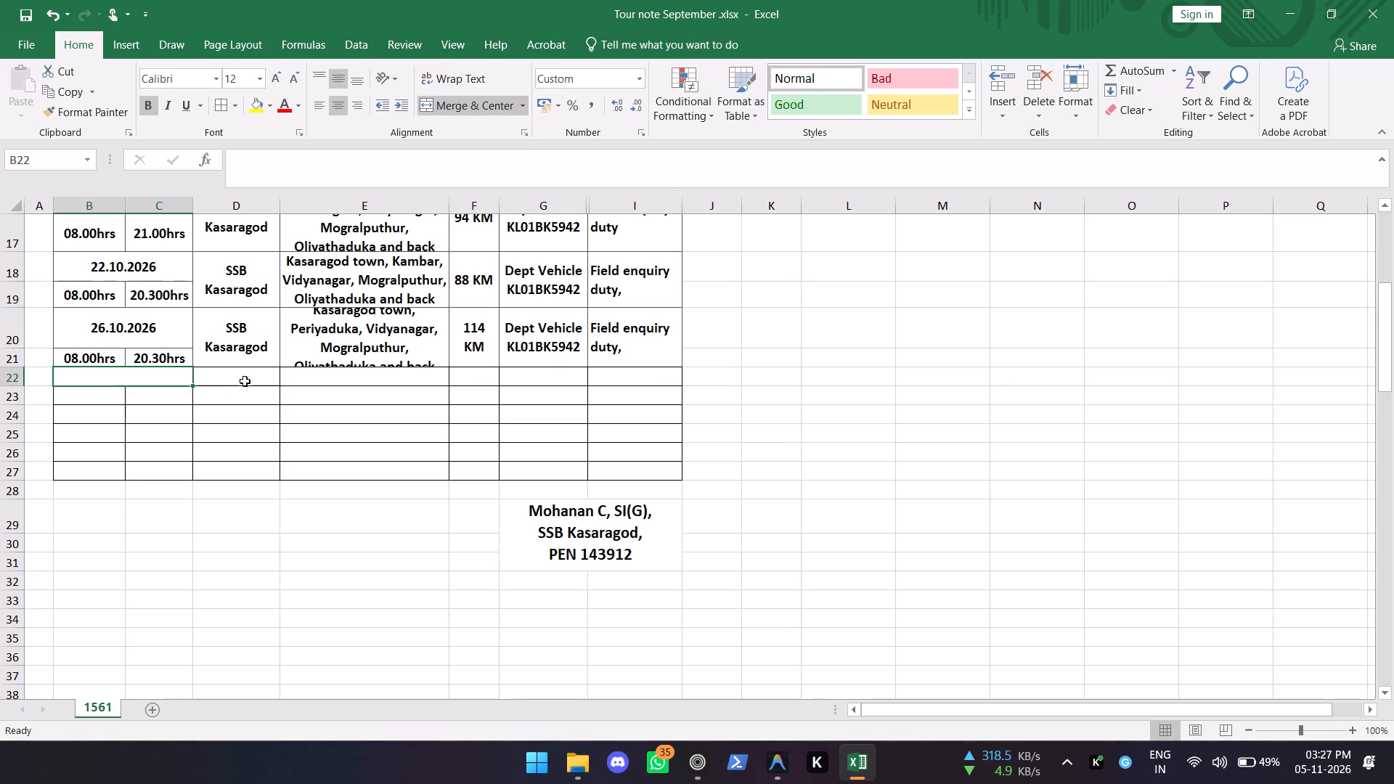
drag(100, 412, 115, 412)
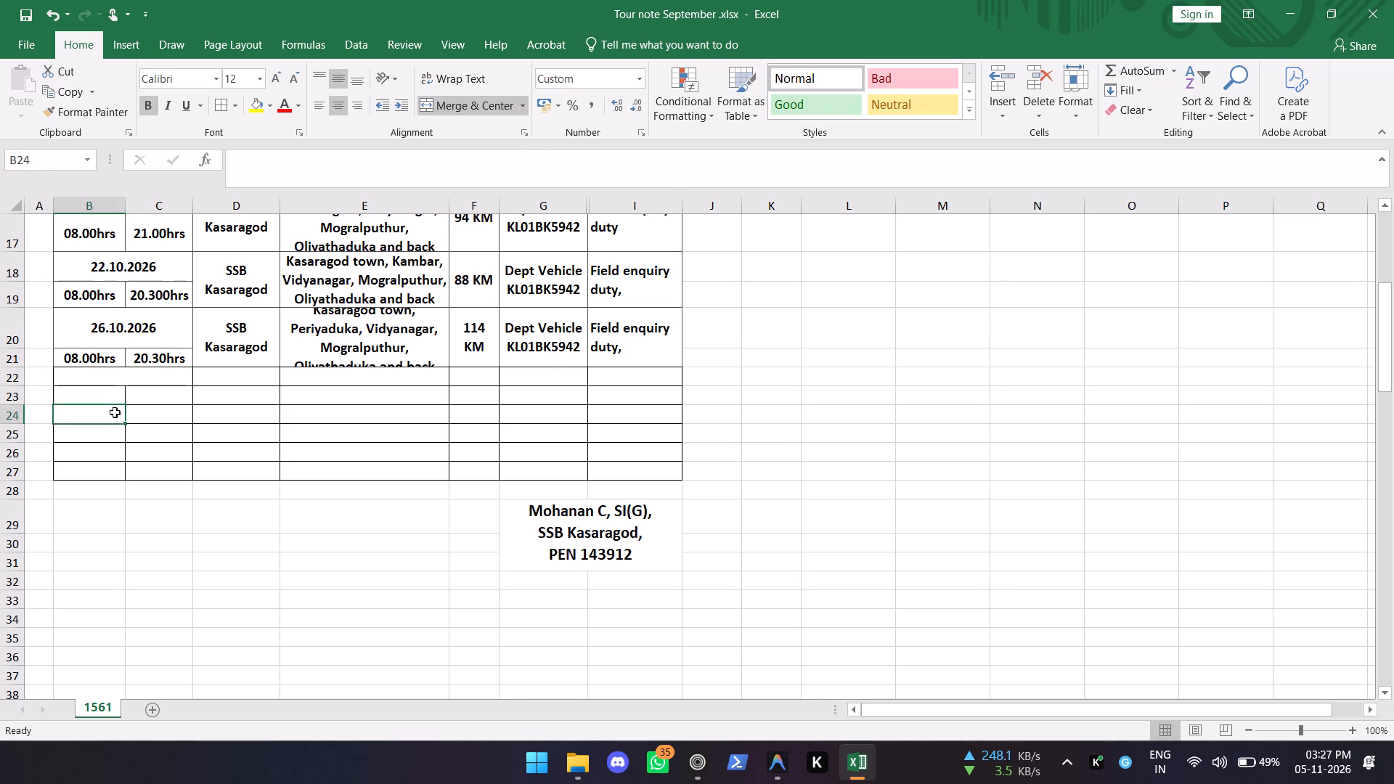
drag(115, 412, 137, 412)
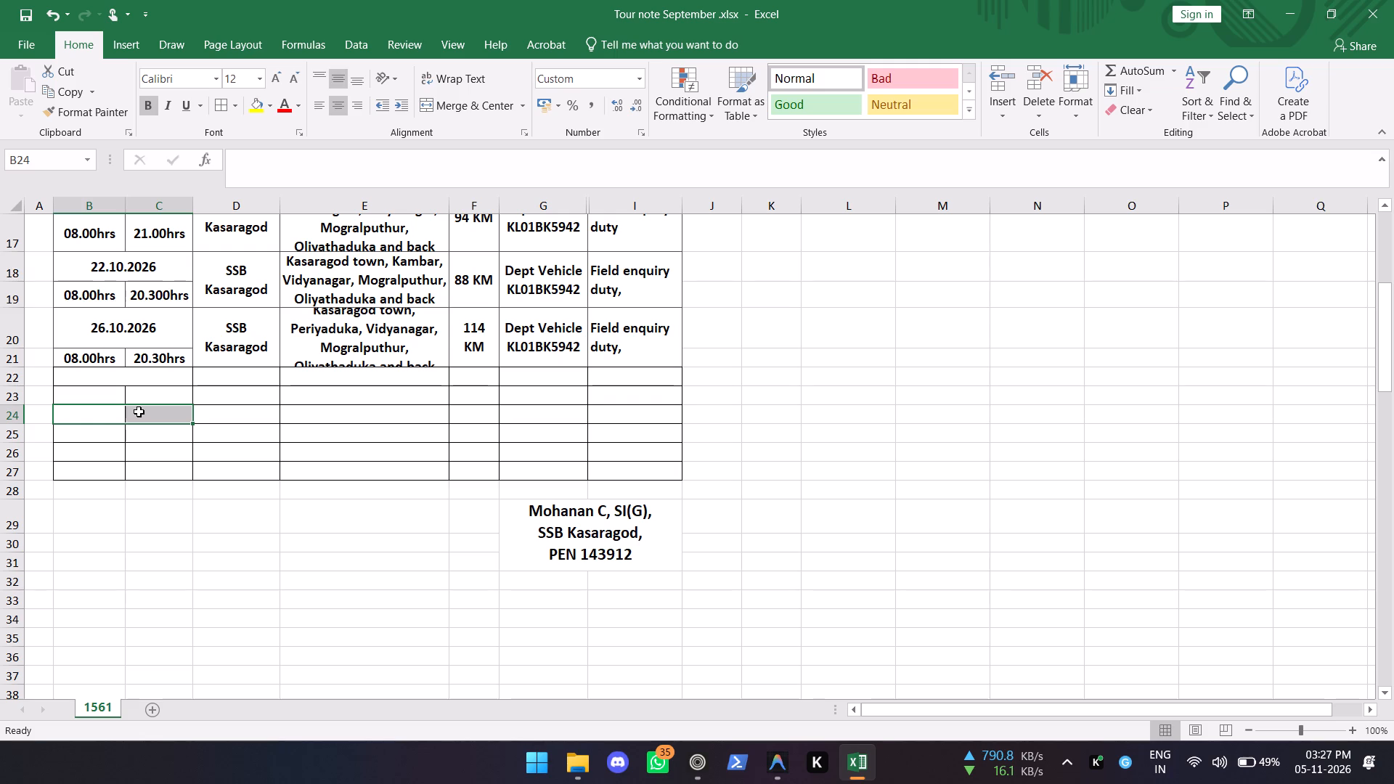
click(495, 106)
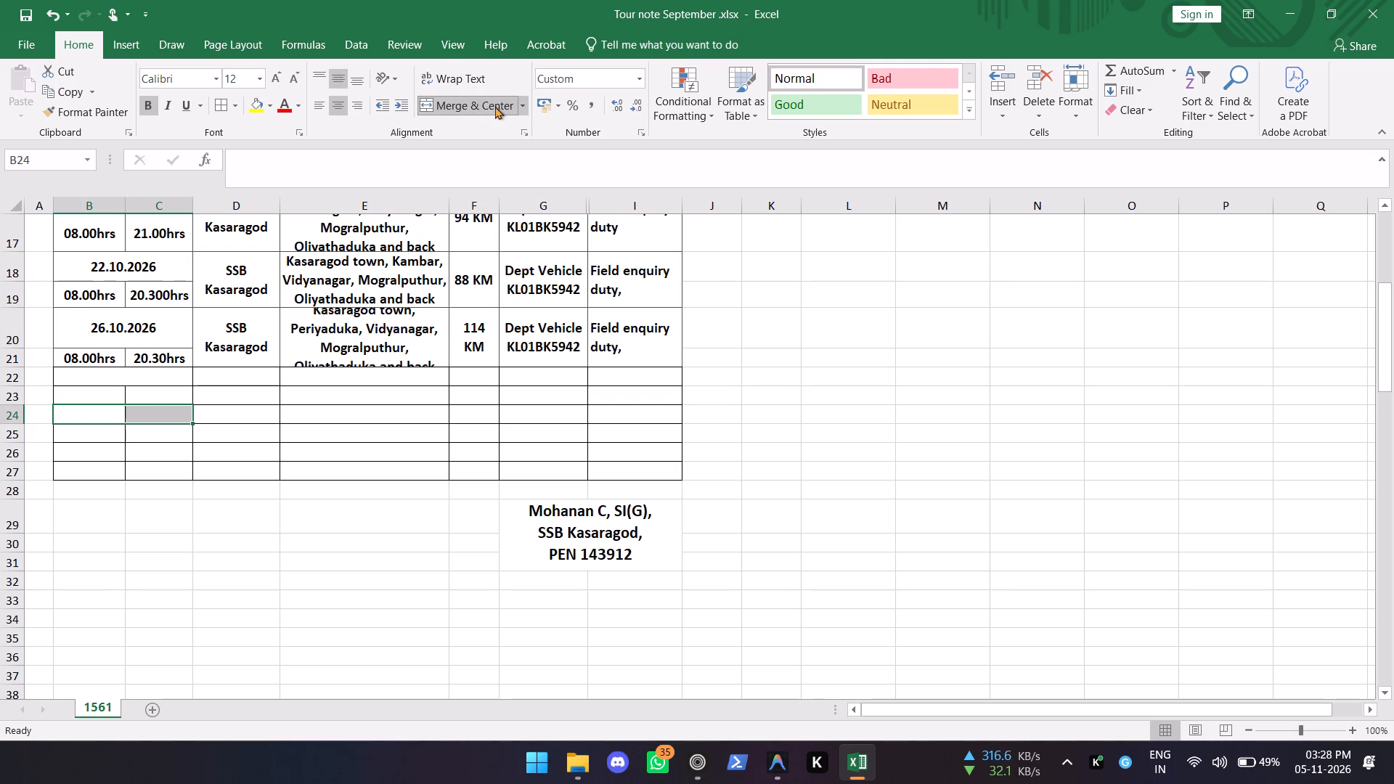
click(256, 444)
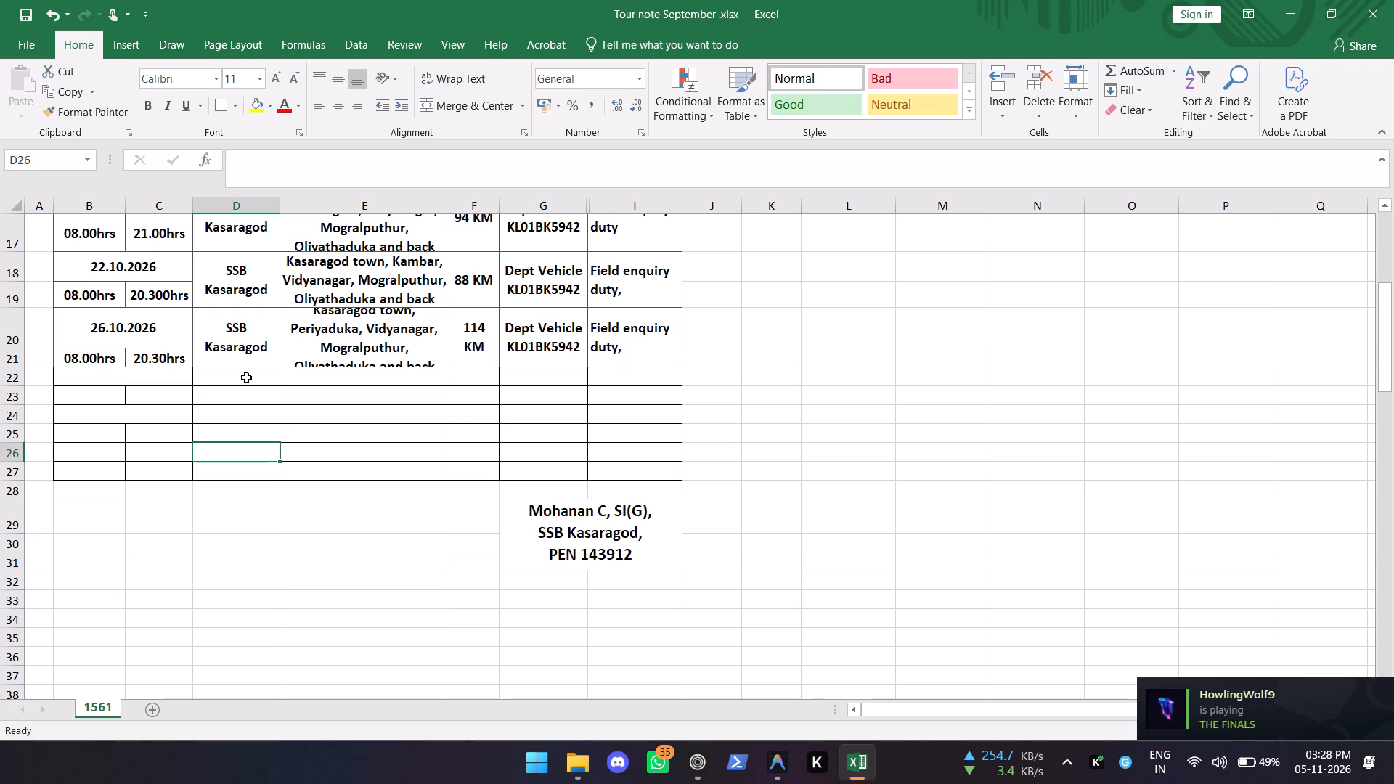
Merge and center D22:D23, D24:D25, E22:E23 and E24:E25 as separate two-row cells.
drag(246, 377, 253, 391)
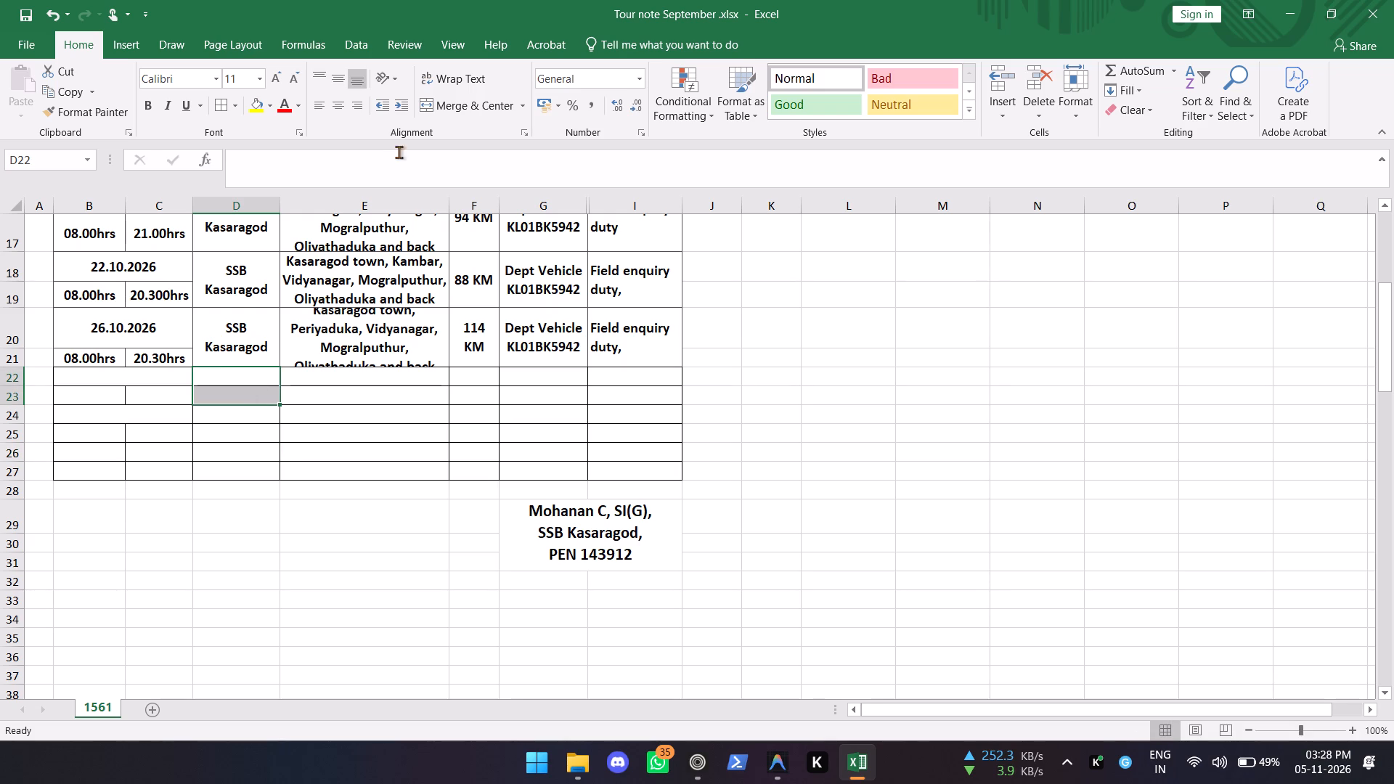
click(450, 106)
drag(222, 420, 224, 430)
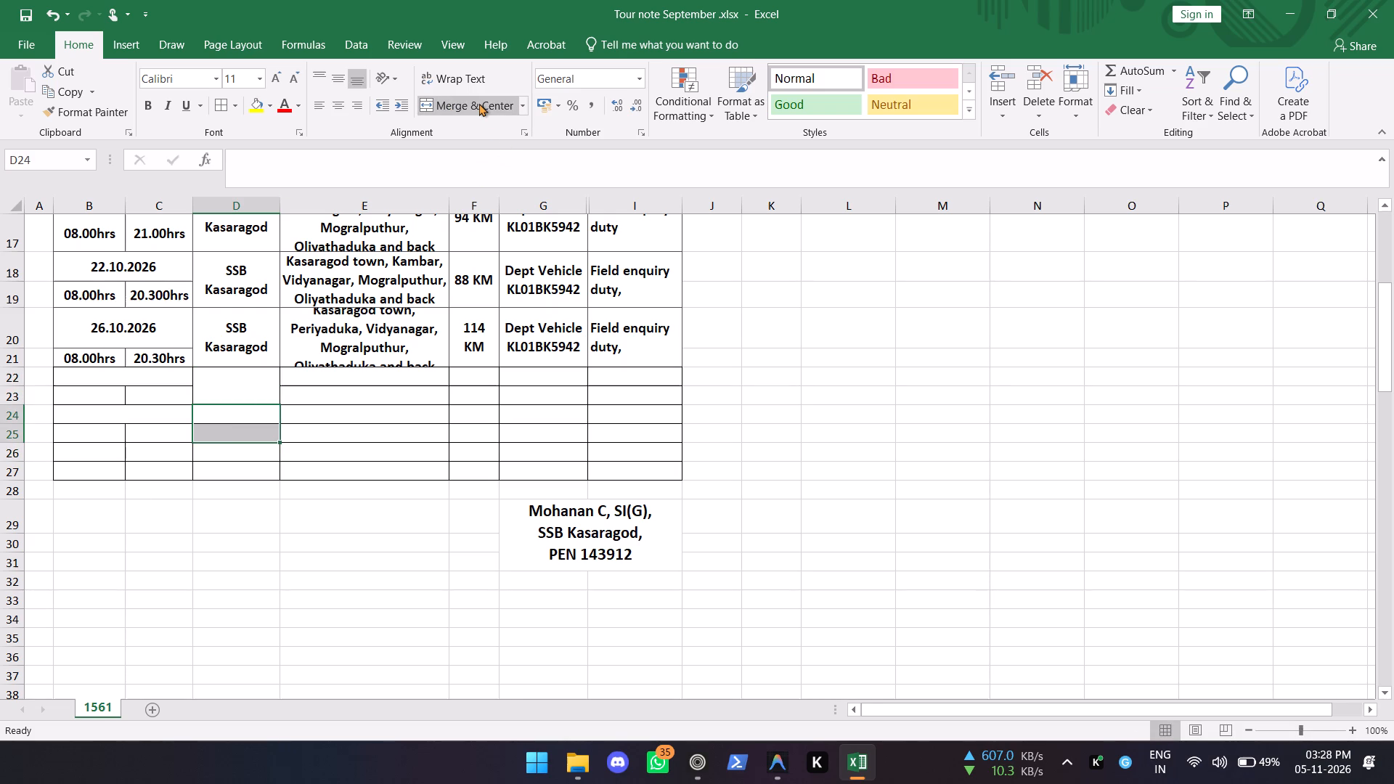
click(479, 103)
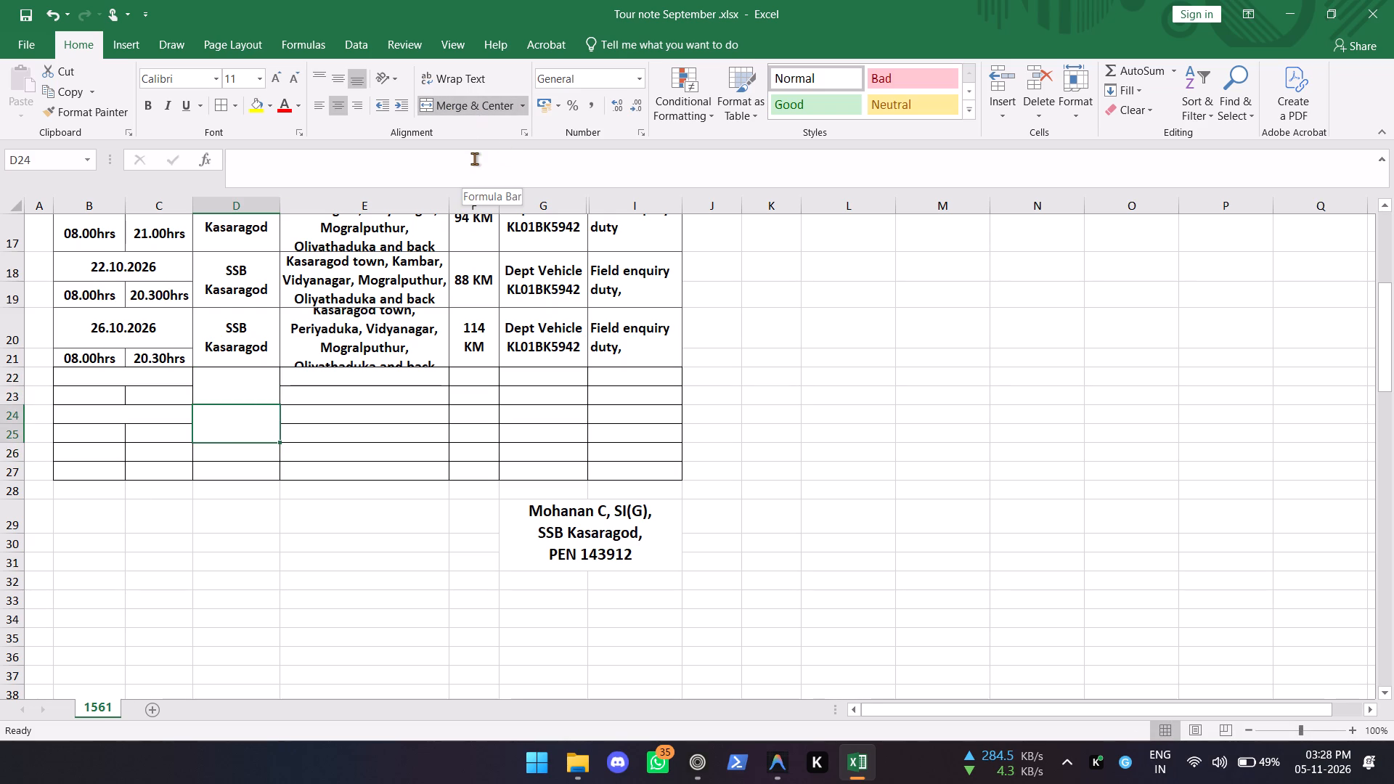
click(378, 391)
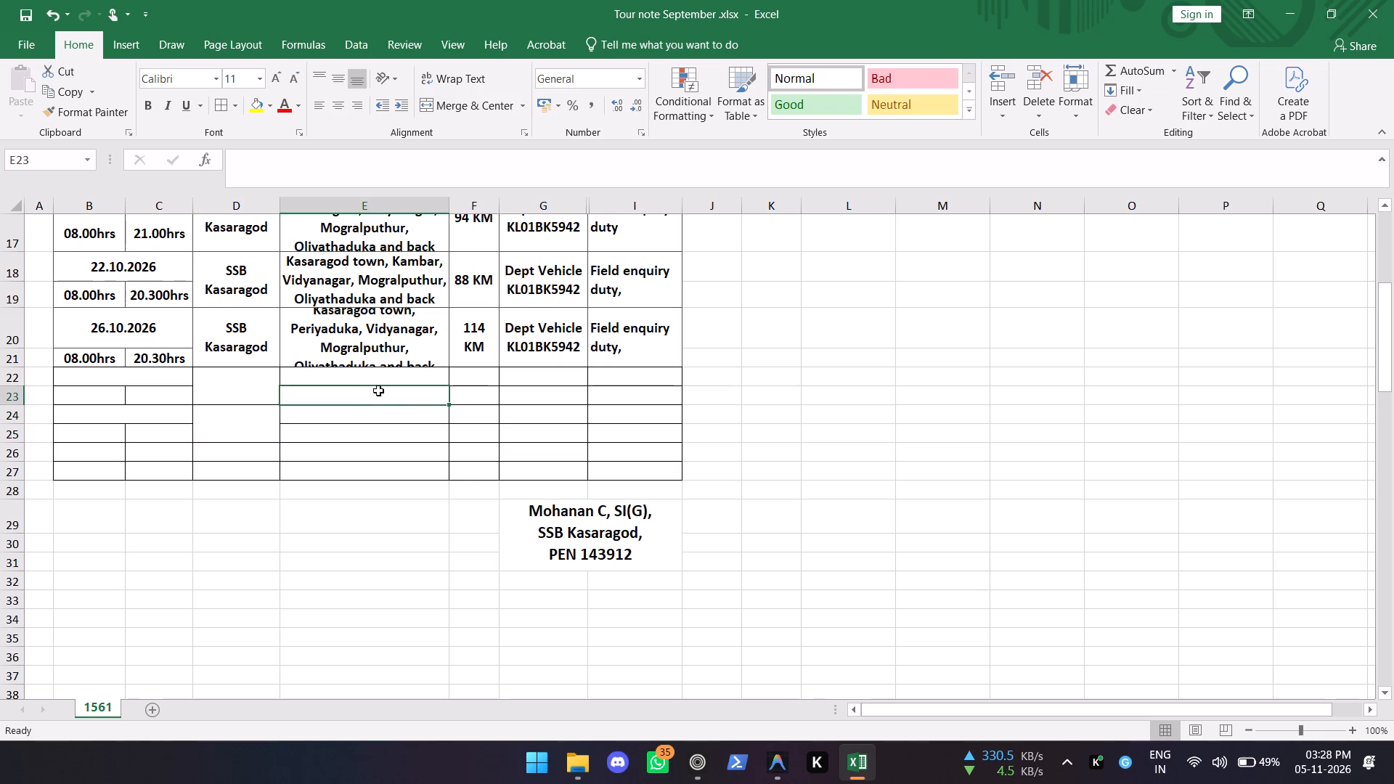
drag(380, 380, 386, 388)
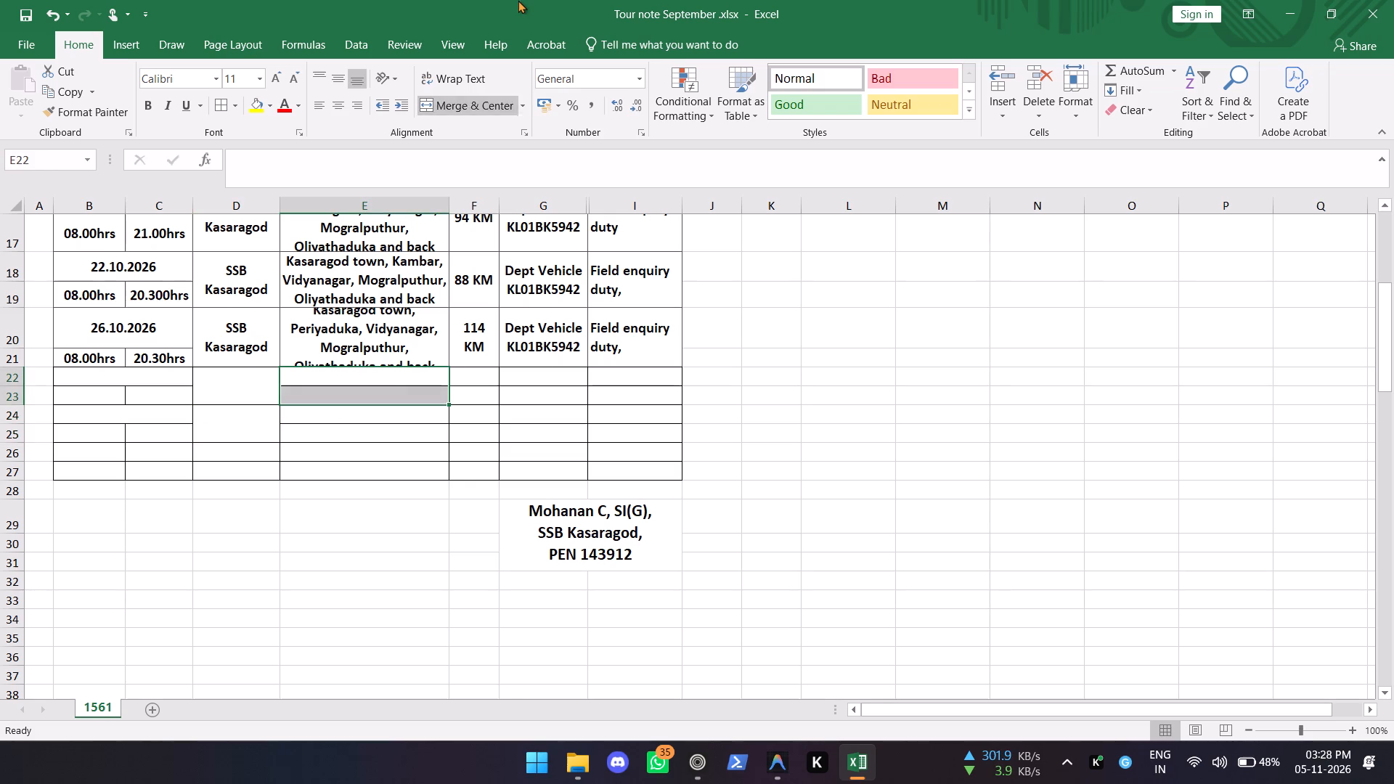
click(486, 102)
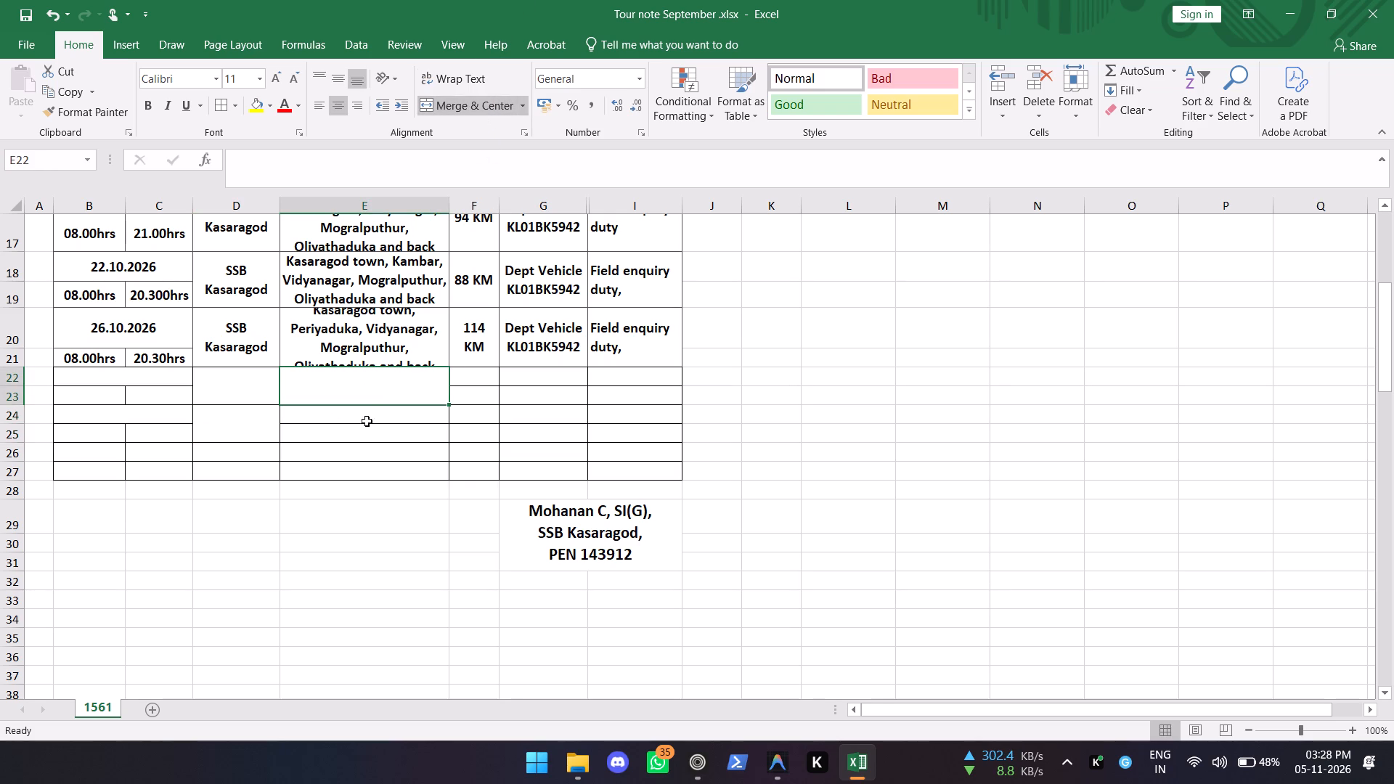
drag(364, 417, 370, 441)
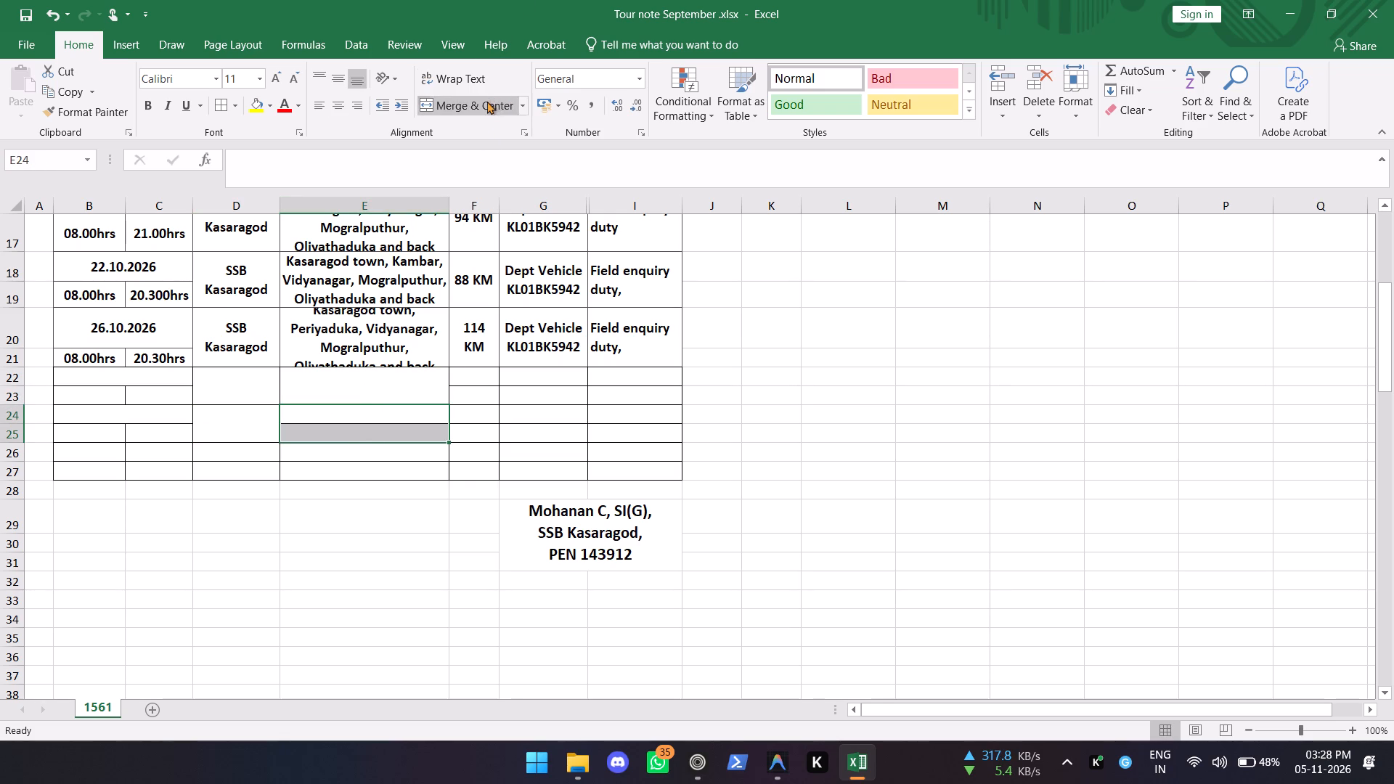
click(487, 101)
Merge and center rows 22–23 and rows 24–25 as separate two-row cells in each of columns F, G and I.
drag(483, 380, 486, 388)
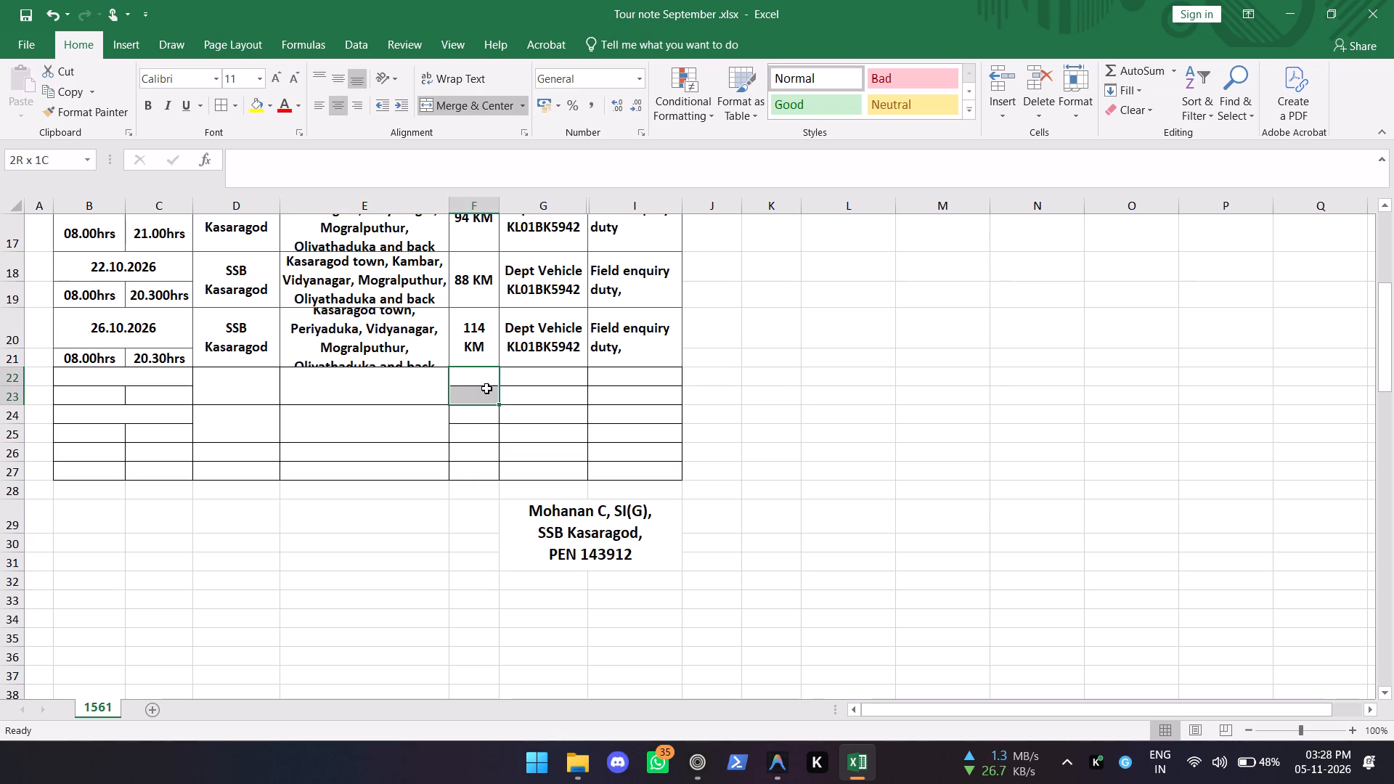
drag(486, 388, 486, 390)
click(478, 99)
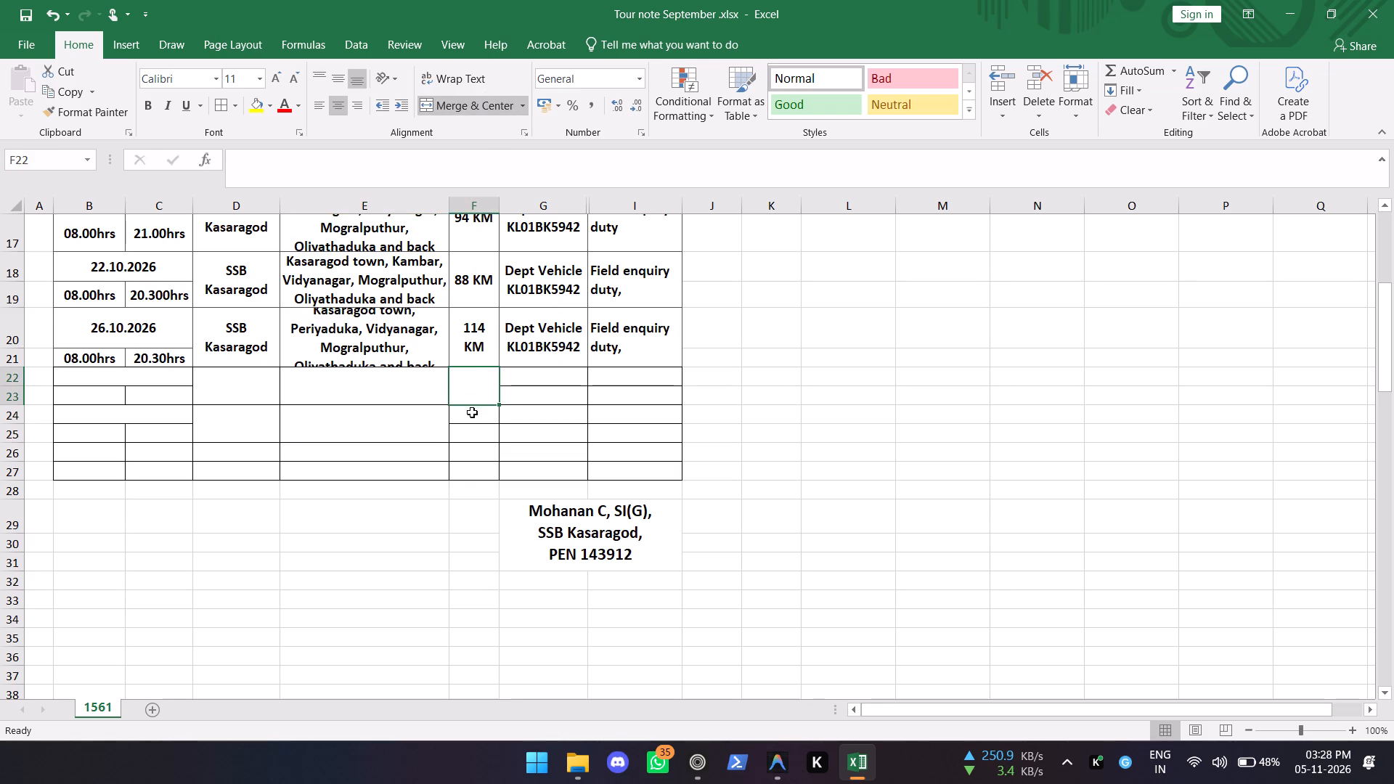
drag(476, 419, 477, 427)
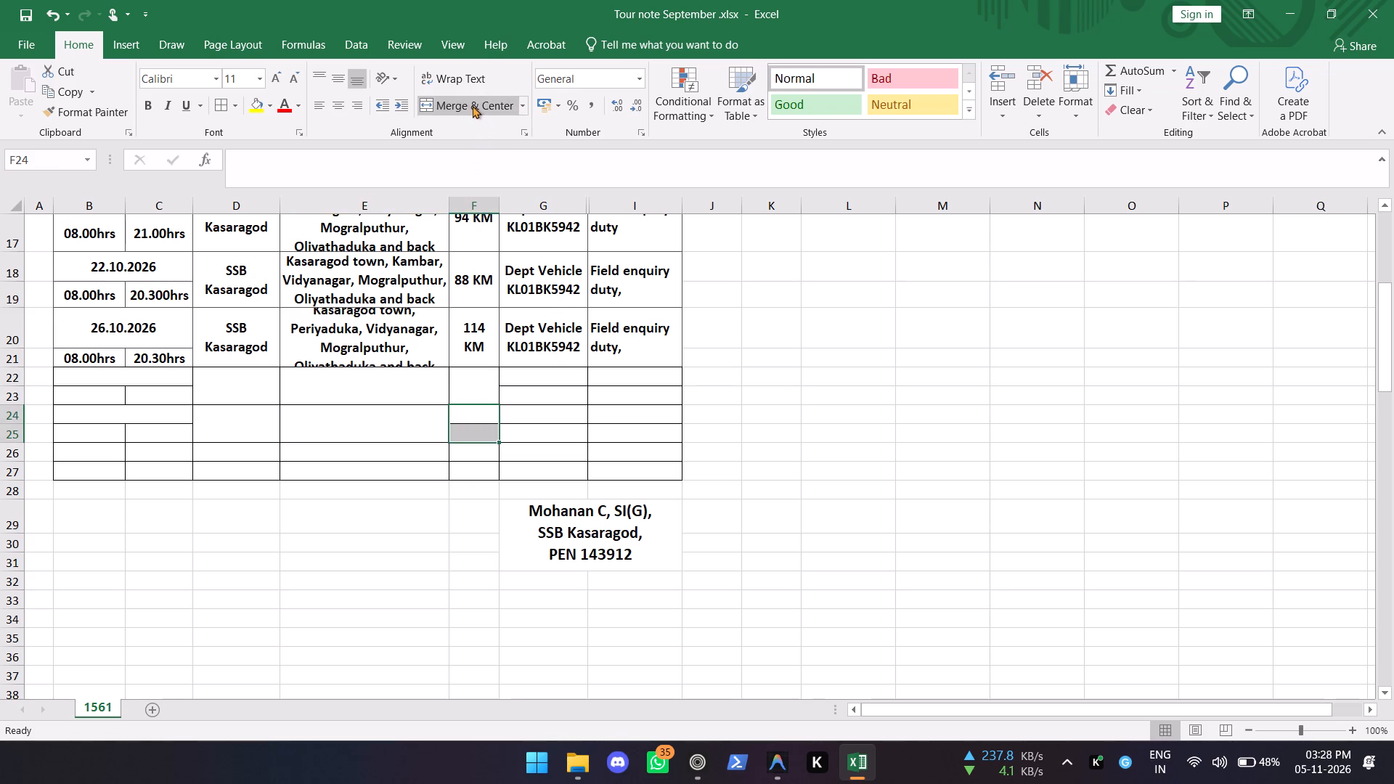
click(473, 105)
drag(562, 380, 561, 383)
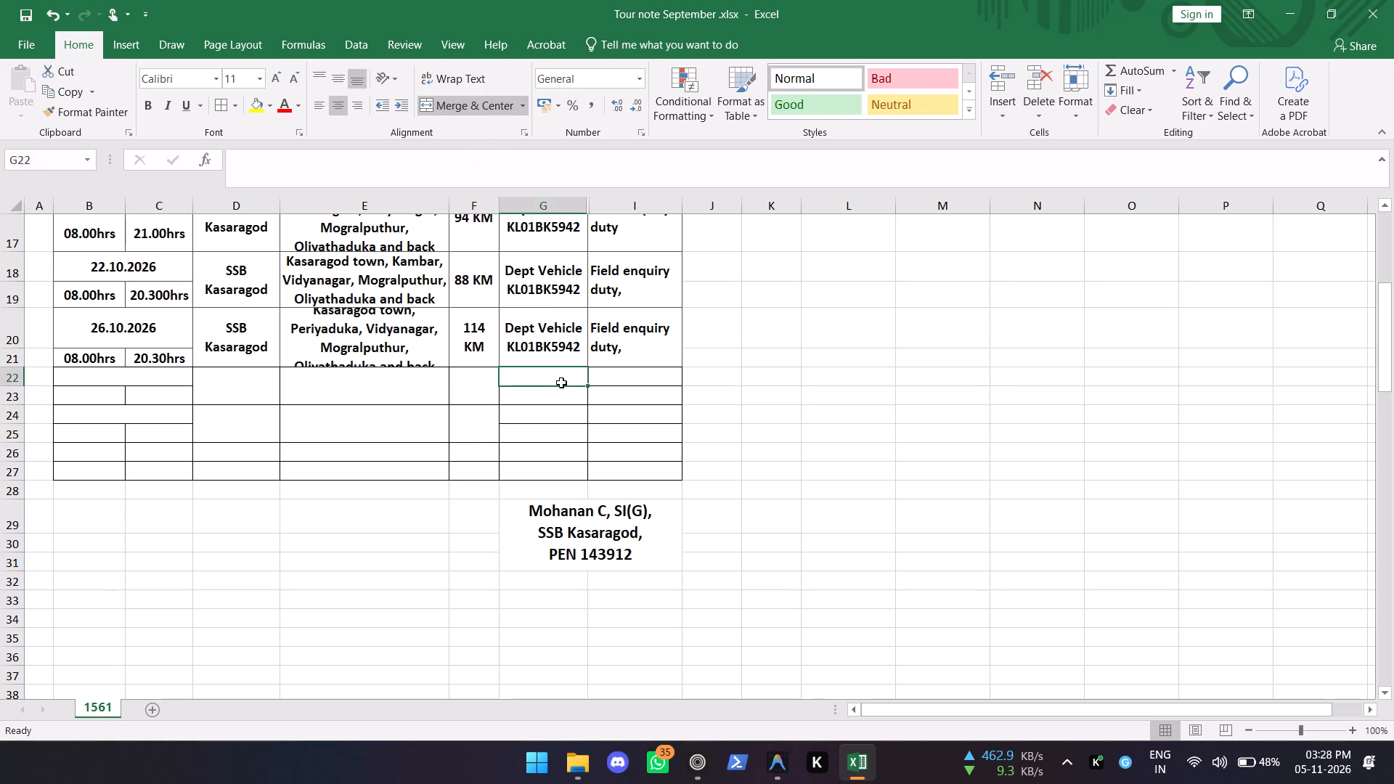
drag(561, 383, 561, 393)
click(494, 108)
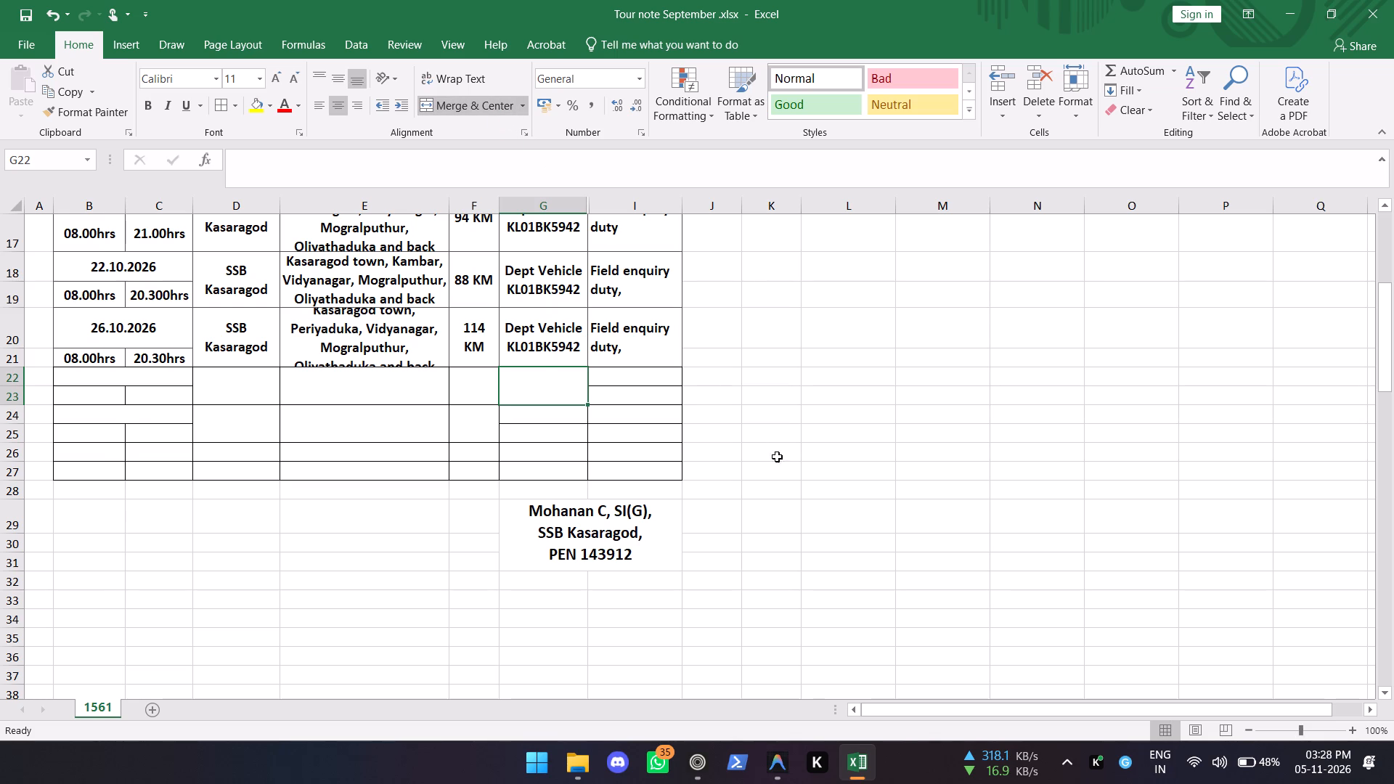
drag(655, 376, 653, 395)
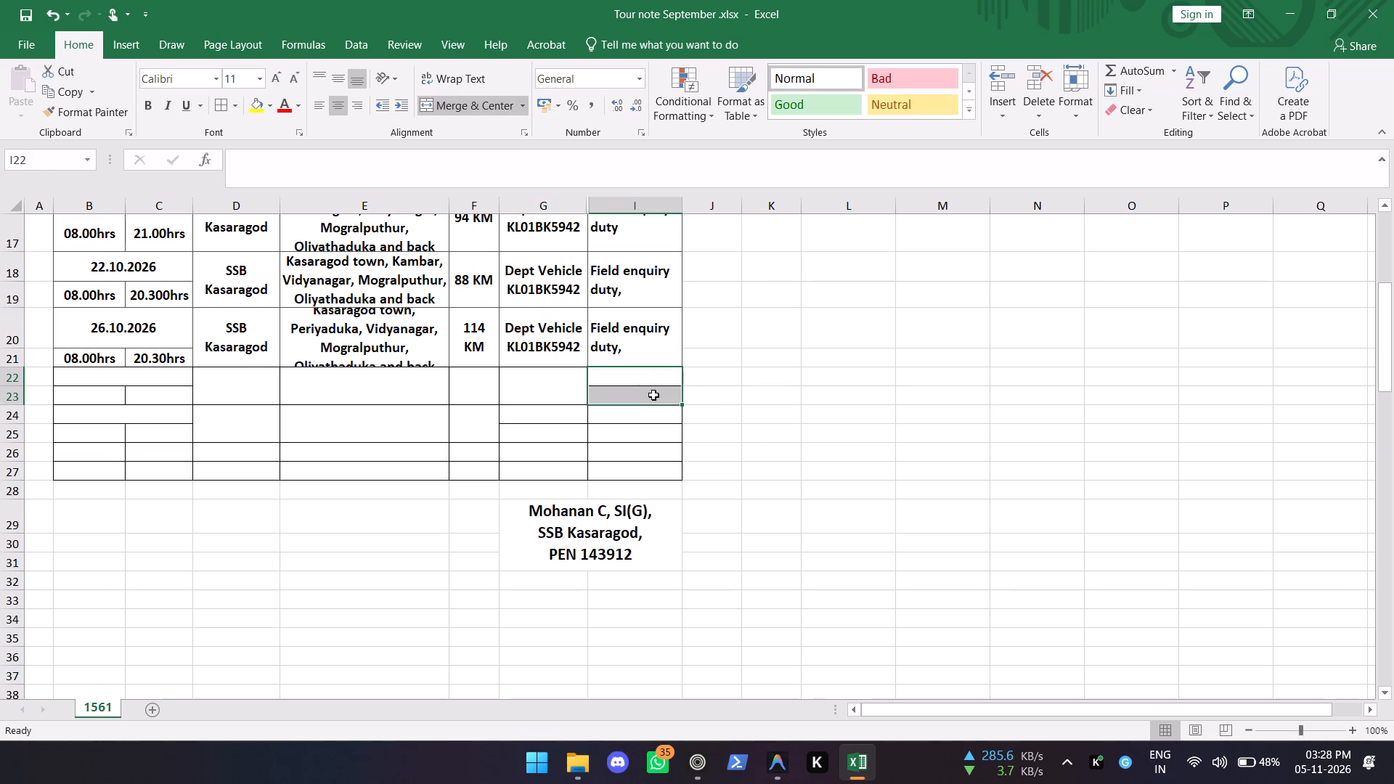
click(451, 102)
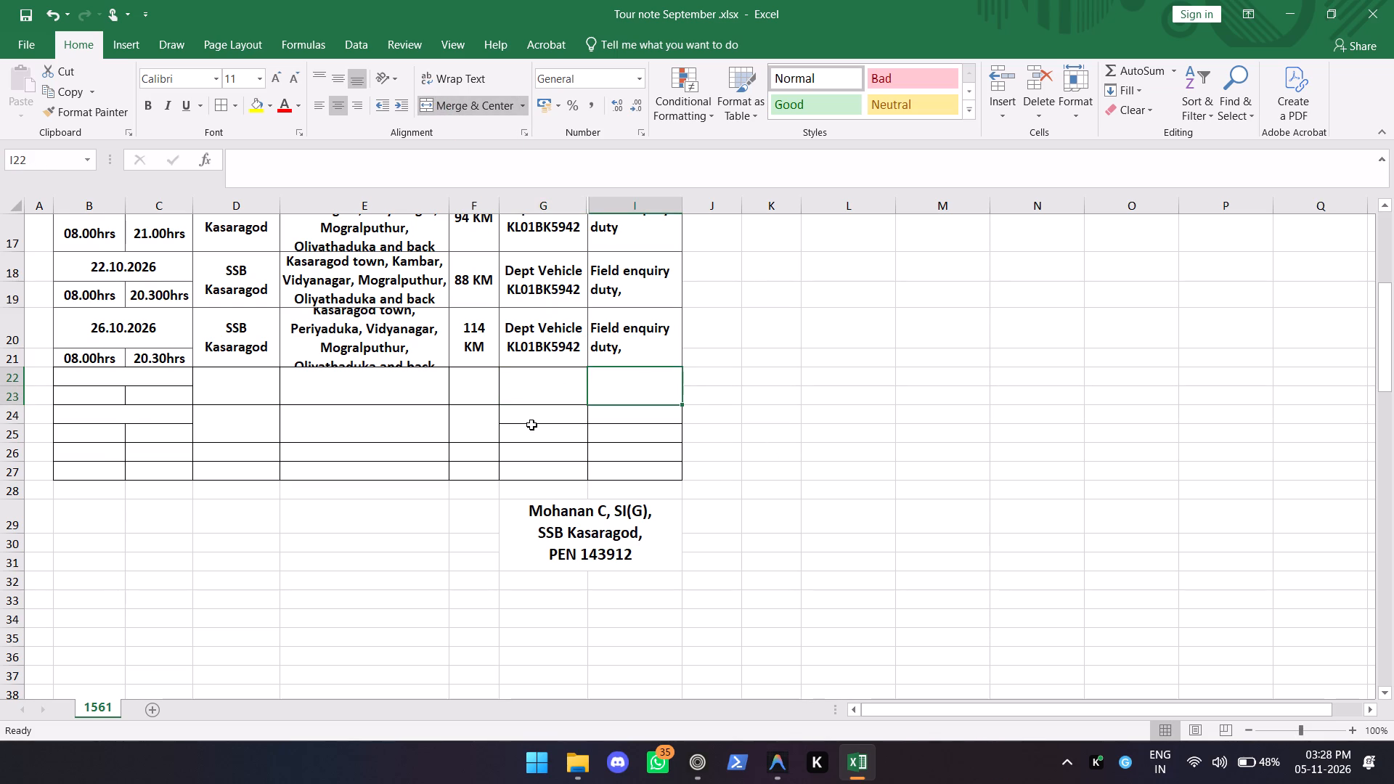
click(531, 423)
click(473, 107)
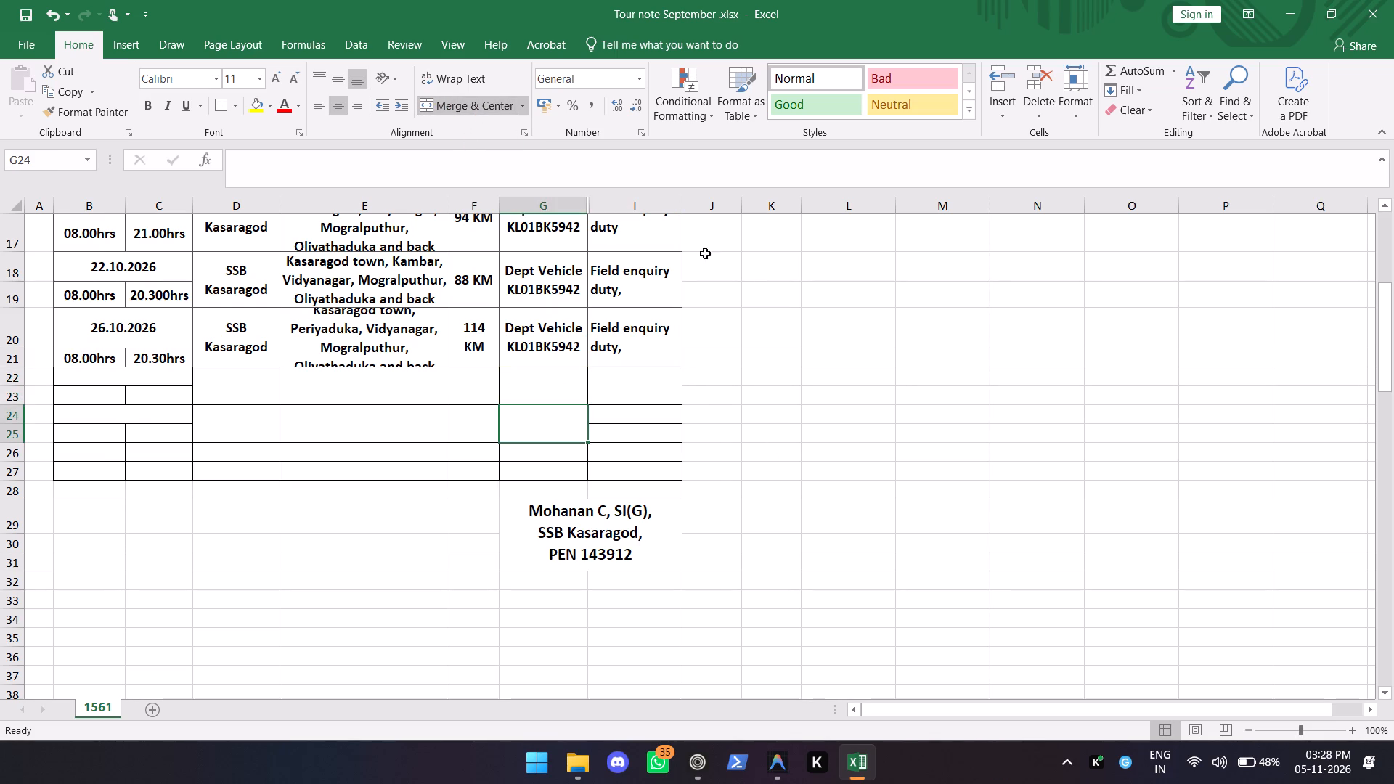
drag(645, 418, 647, 429)
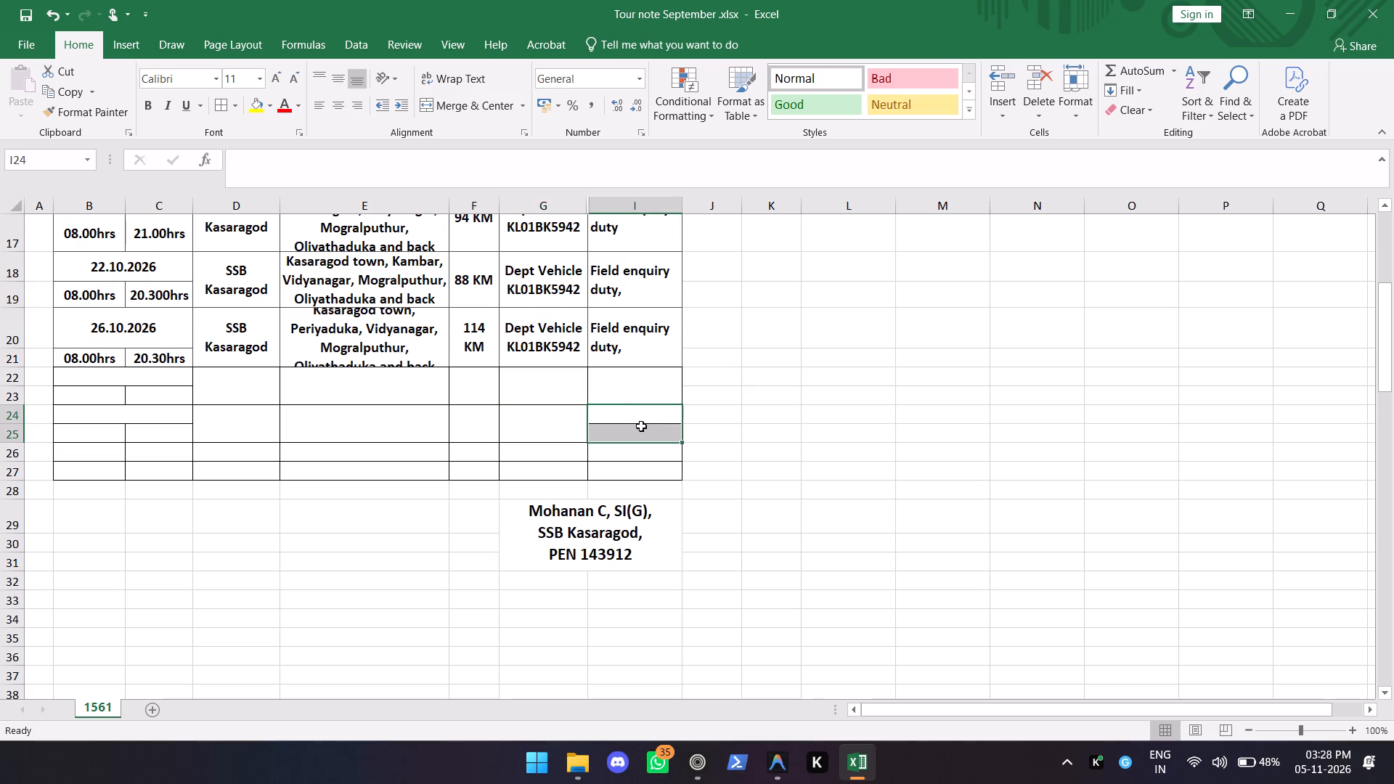
click(470, 109)
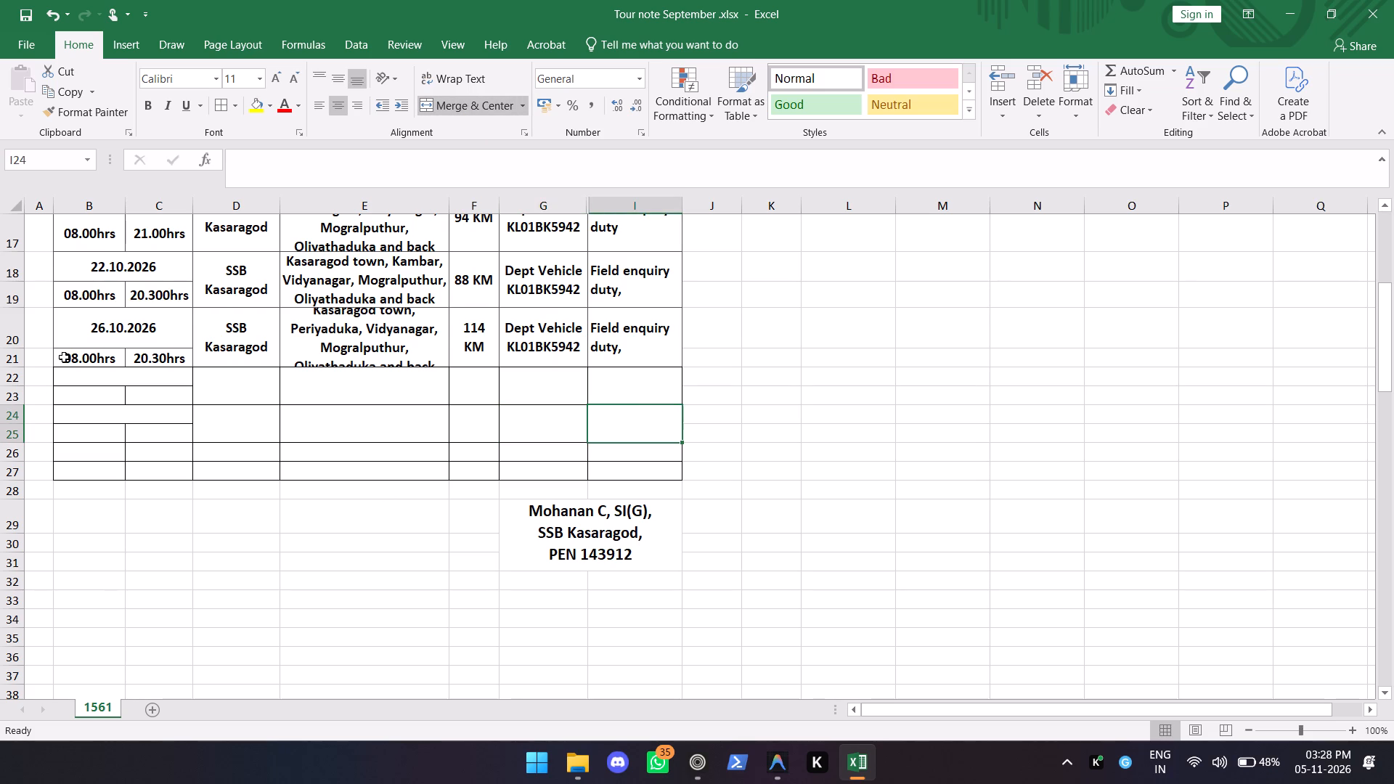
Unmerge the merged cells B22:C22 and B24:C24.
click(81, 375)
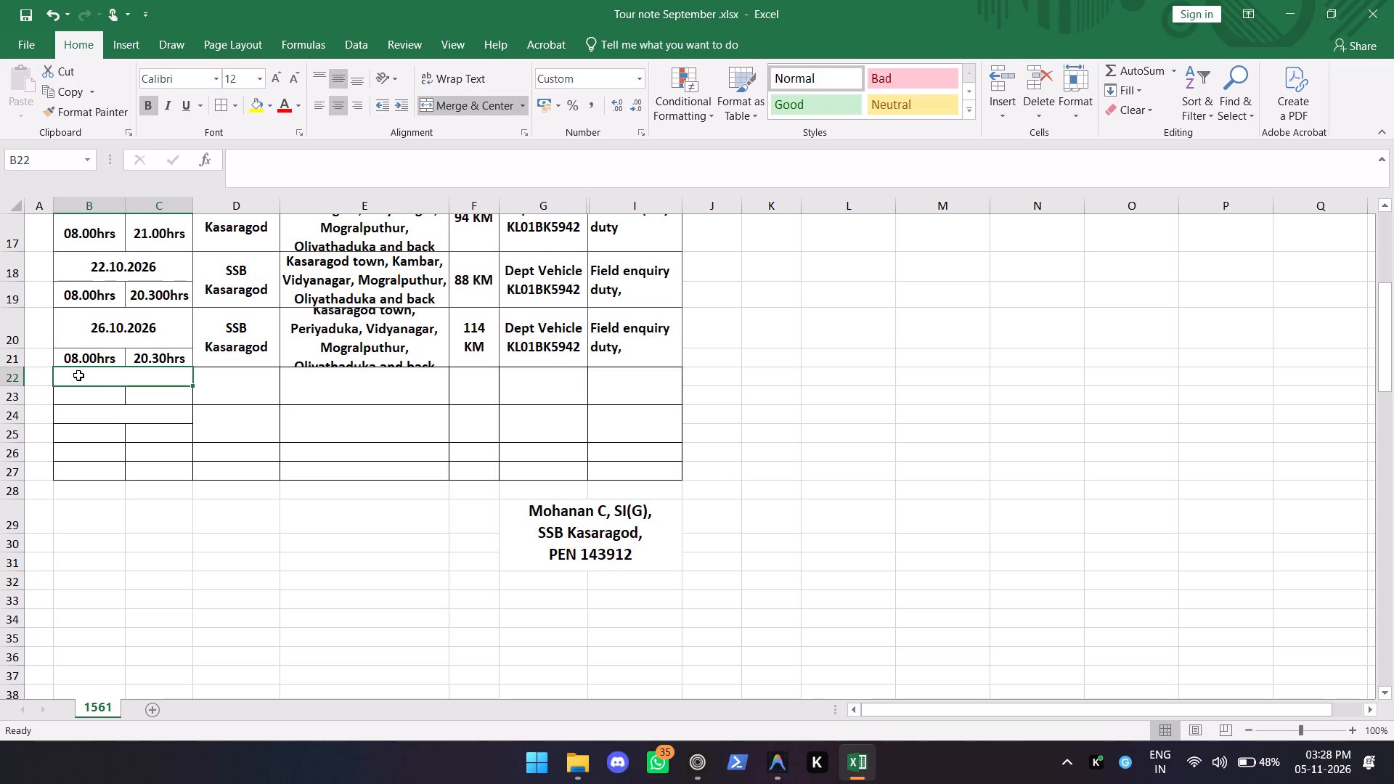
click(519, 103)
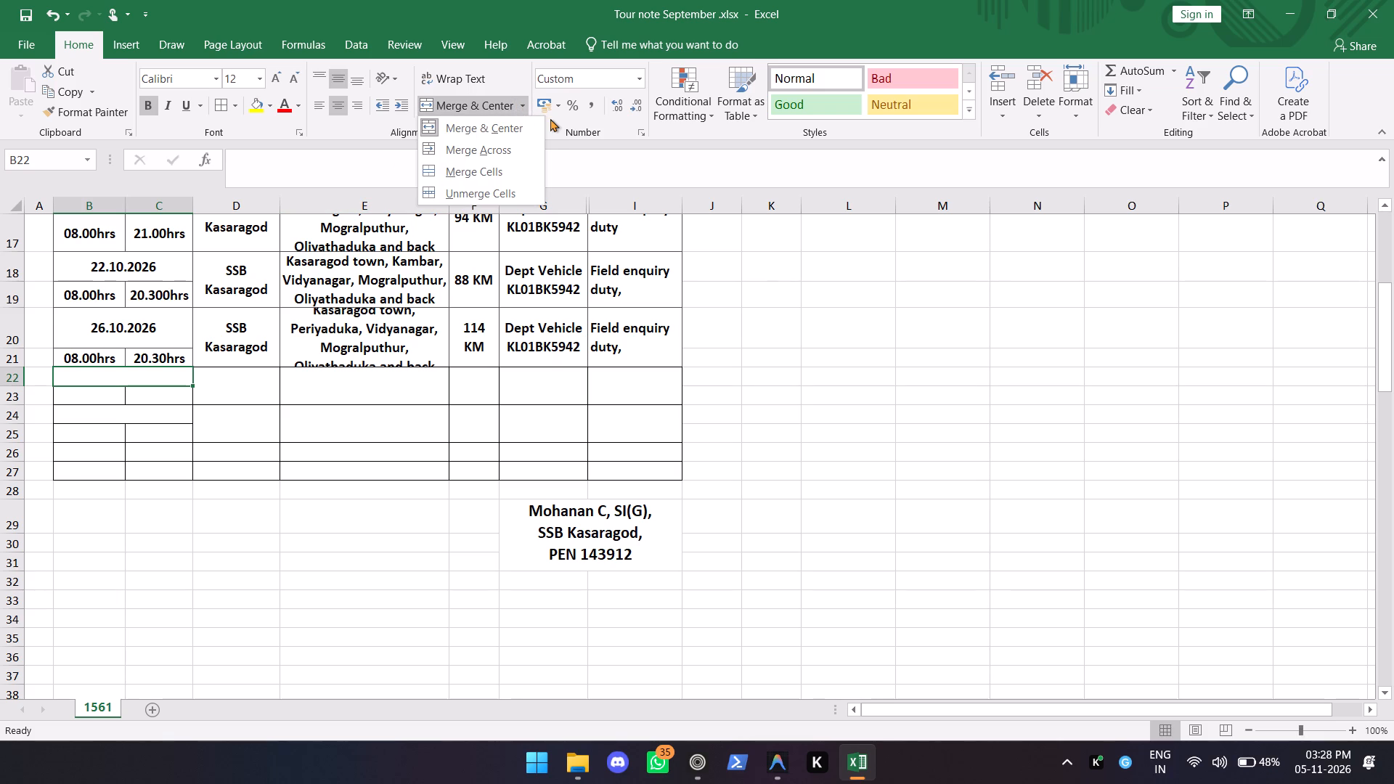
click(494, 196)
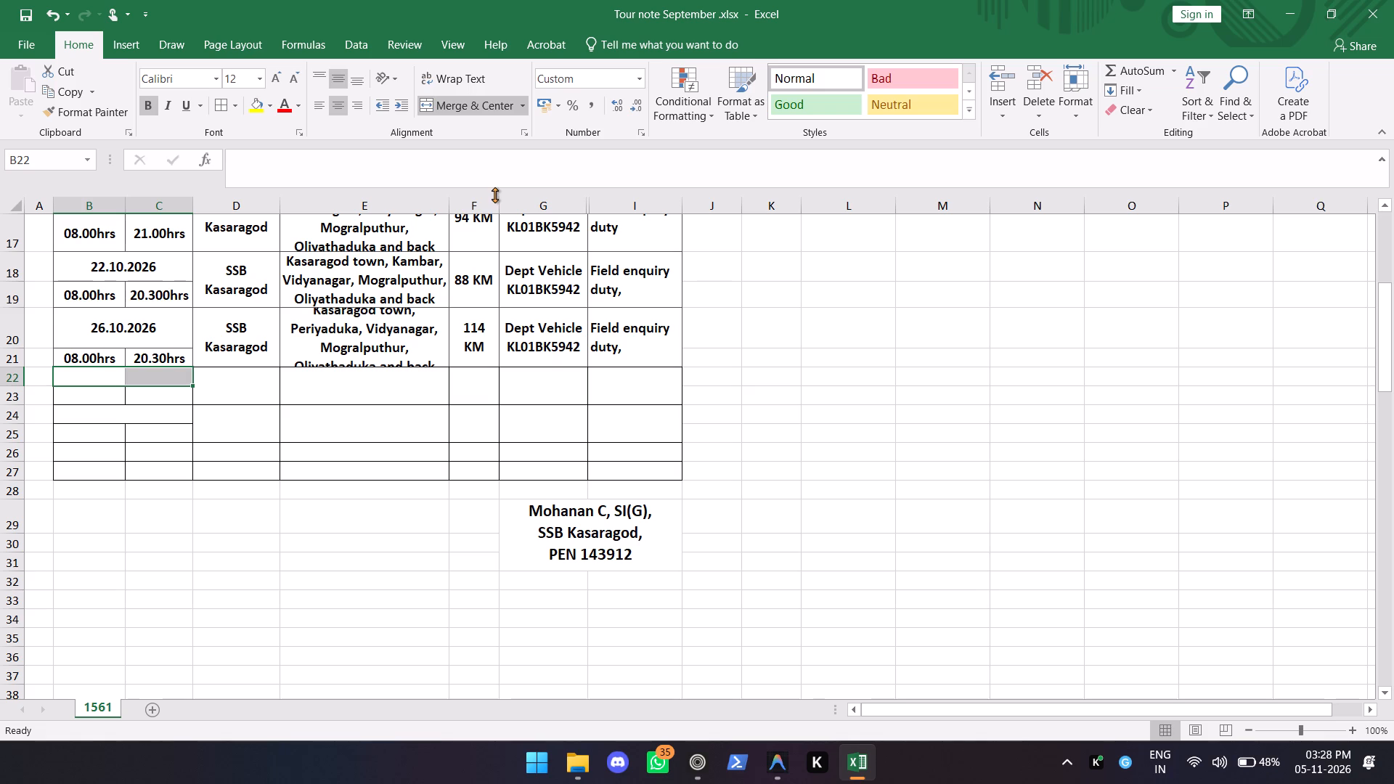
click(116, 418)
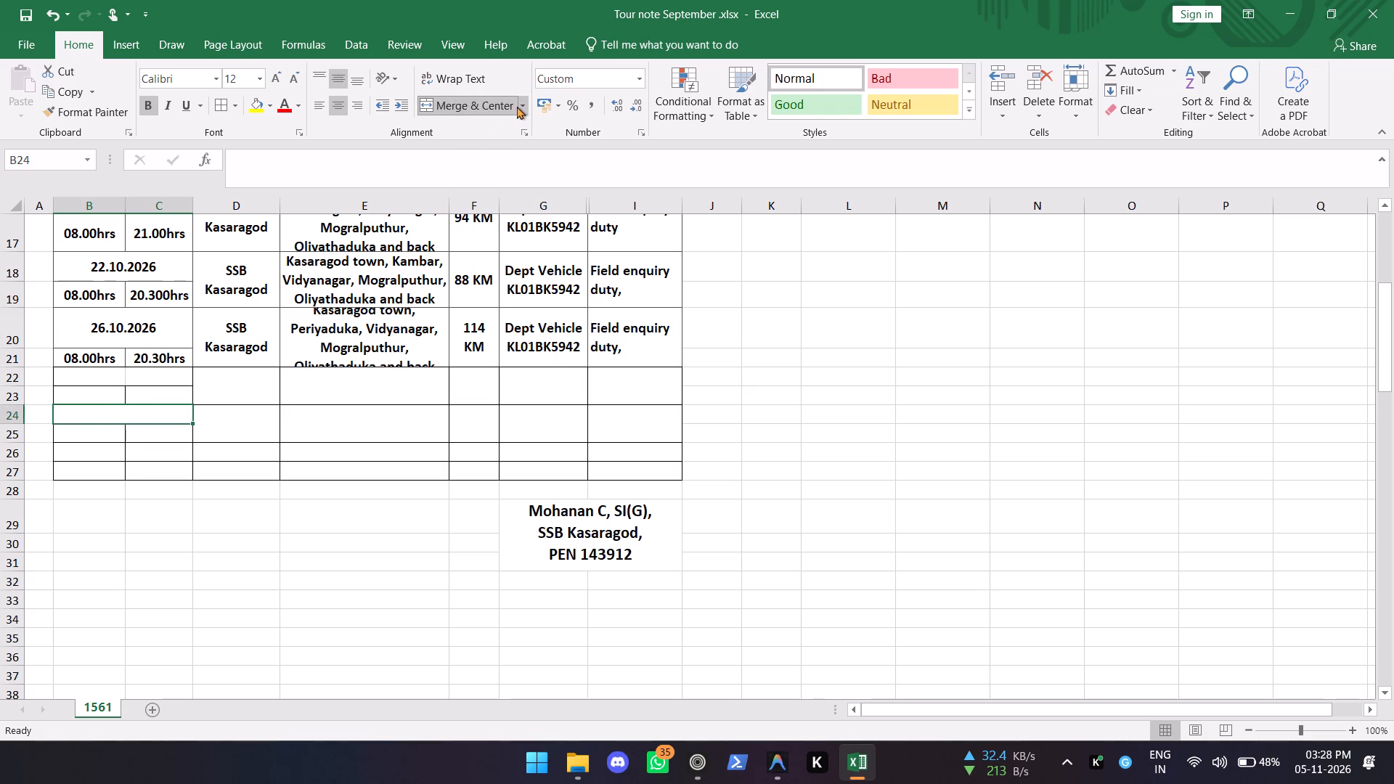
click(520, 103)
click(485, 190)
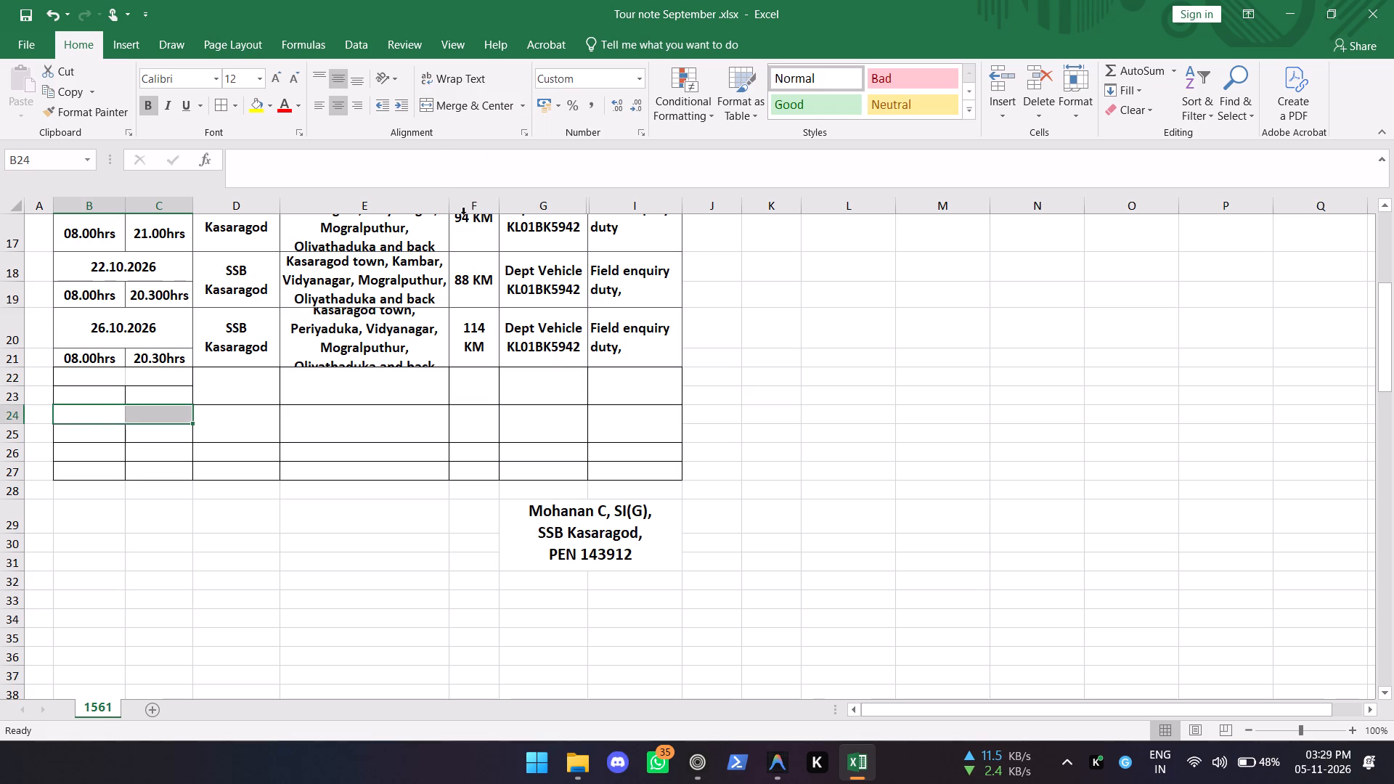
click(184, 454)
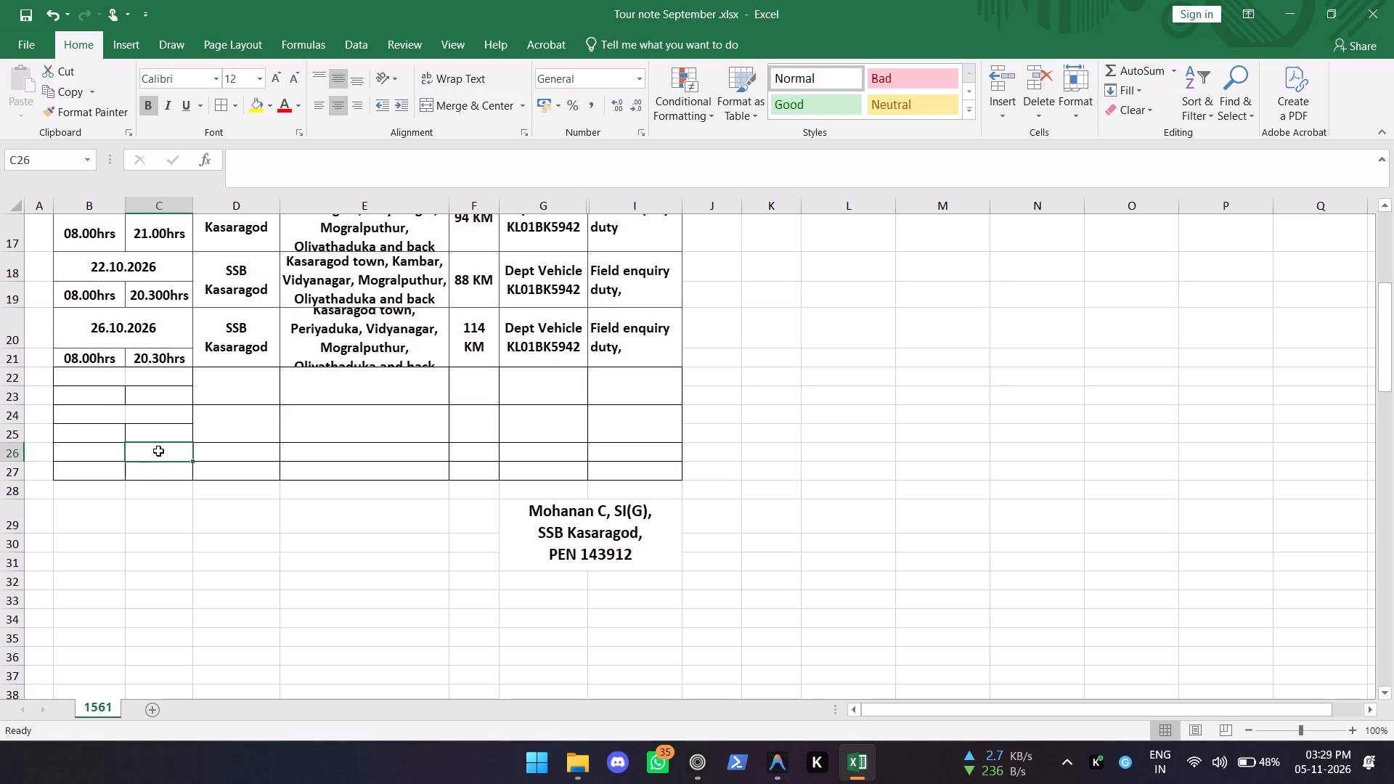
Apply cell borders to the range B22:C24 in the new tour rows.
drag(111, 377, 123, 401)
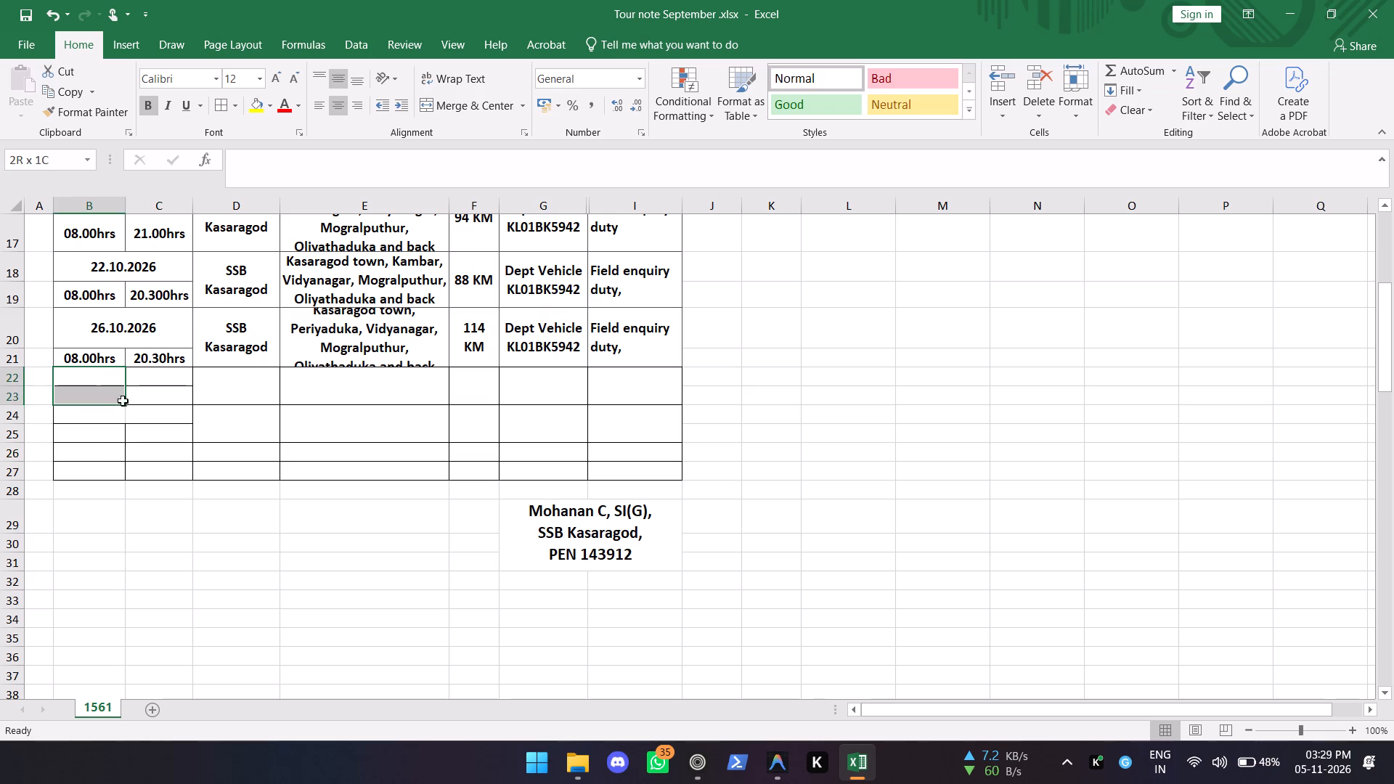
drag(123, 401, 144, 415)
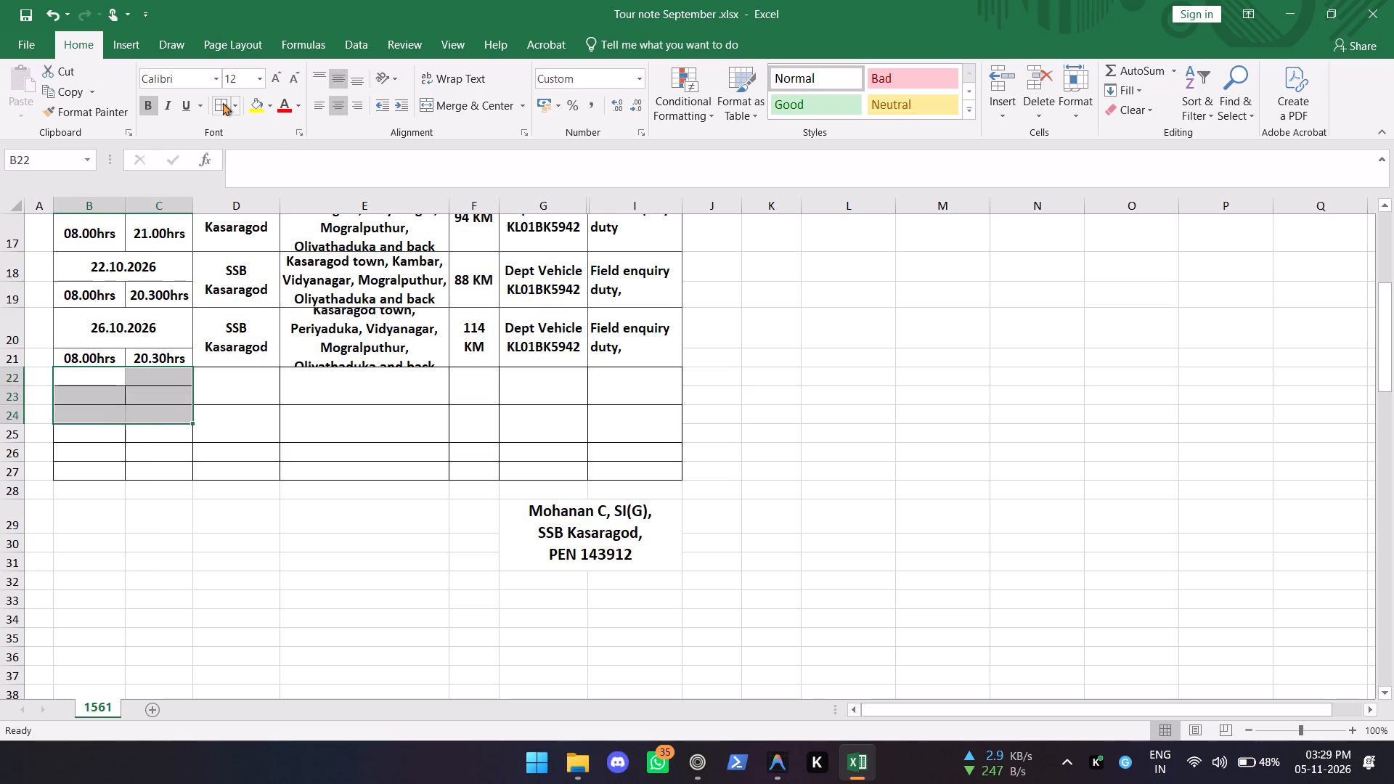
click(223, 102)
click(253, 560)
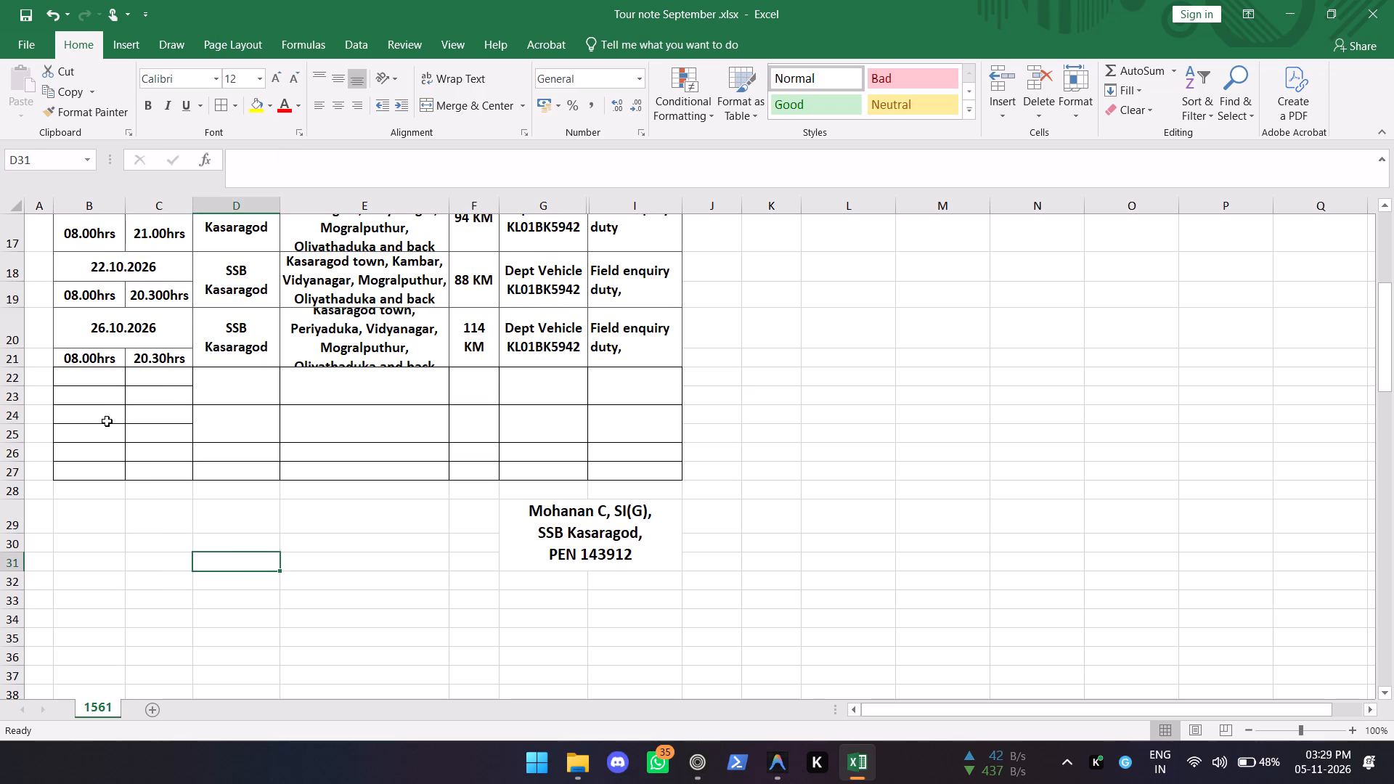
Increase the heights of rows 22 to 25 individually, making row 22 about 19.20 high.
click(107, 381)
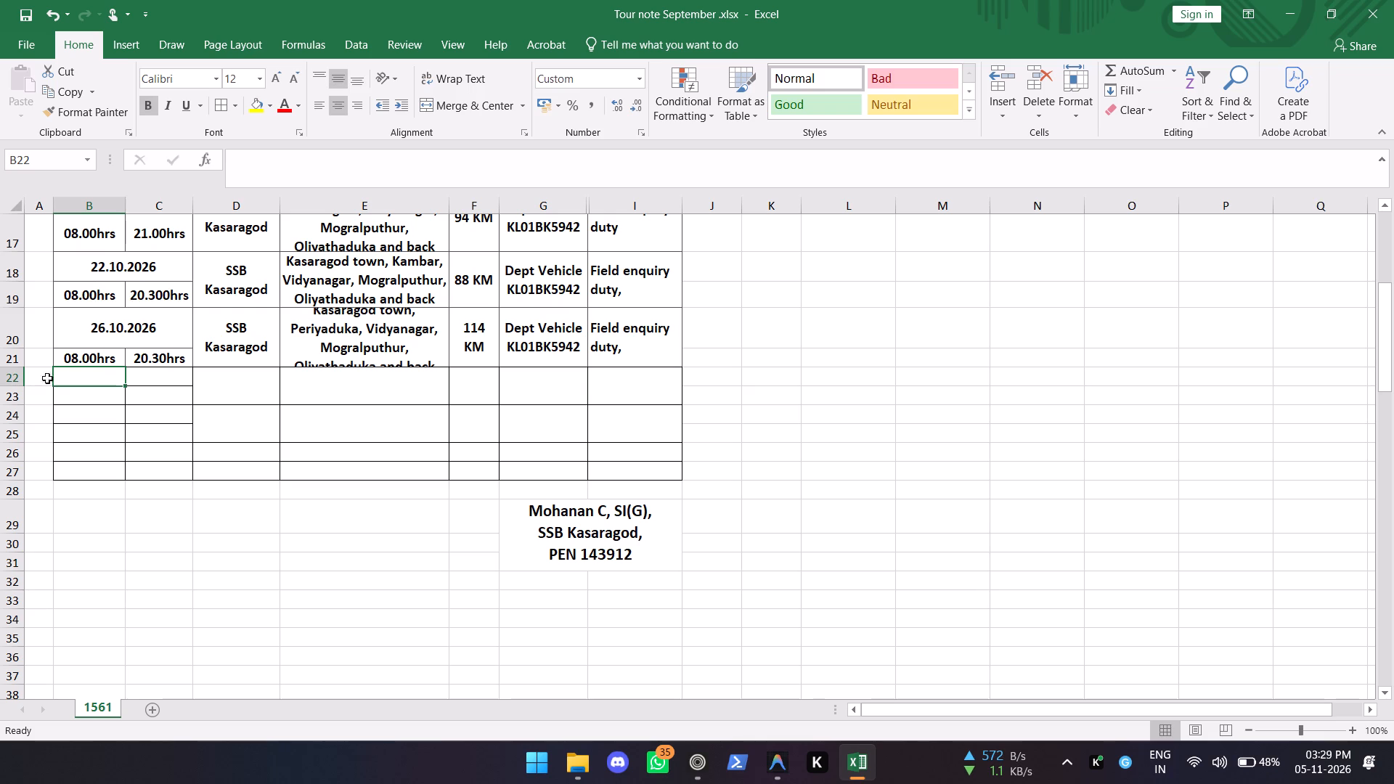
click(12, 385)
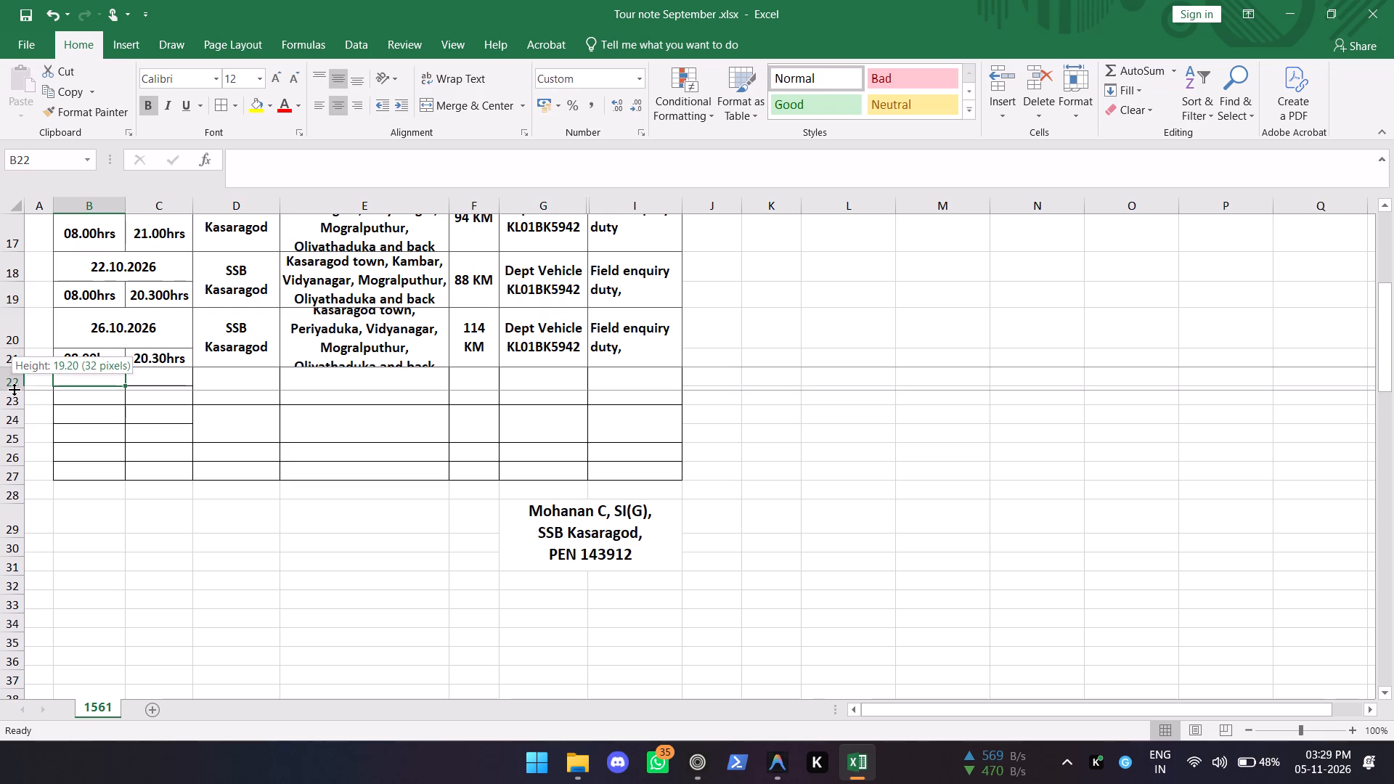
click(12, 409)
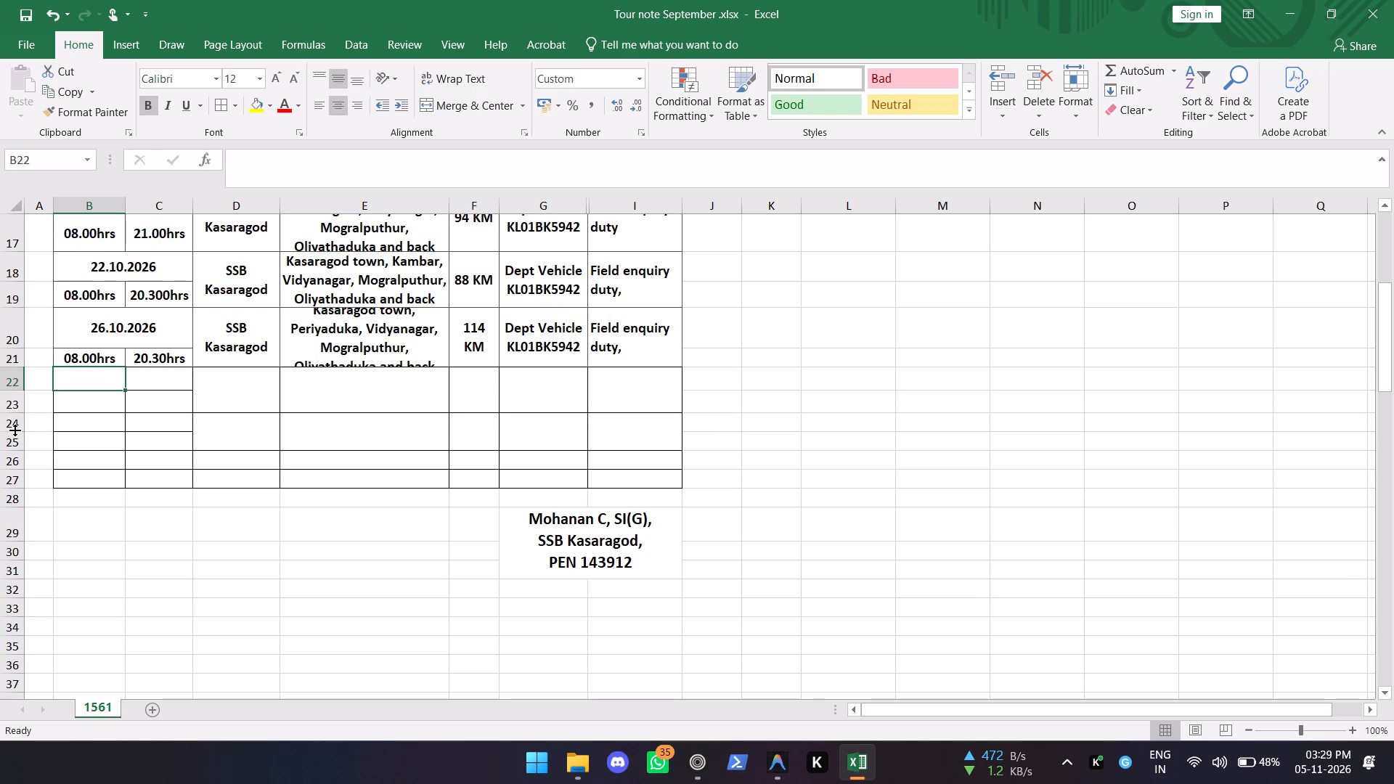
click(15, 430)
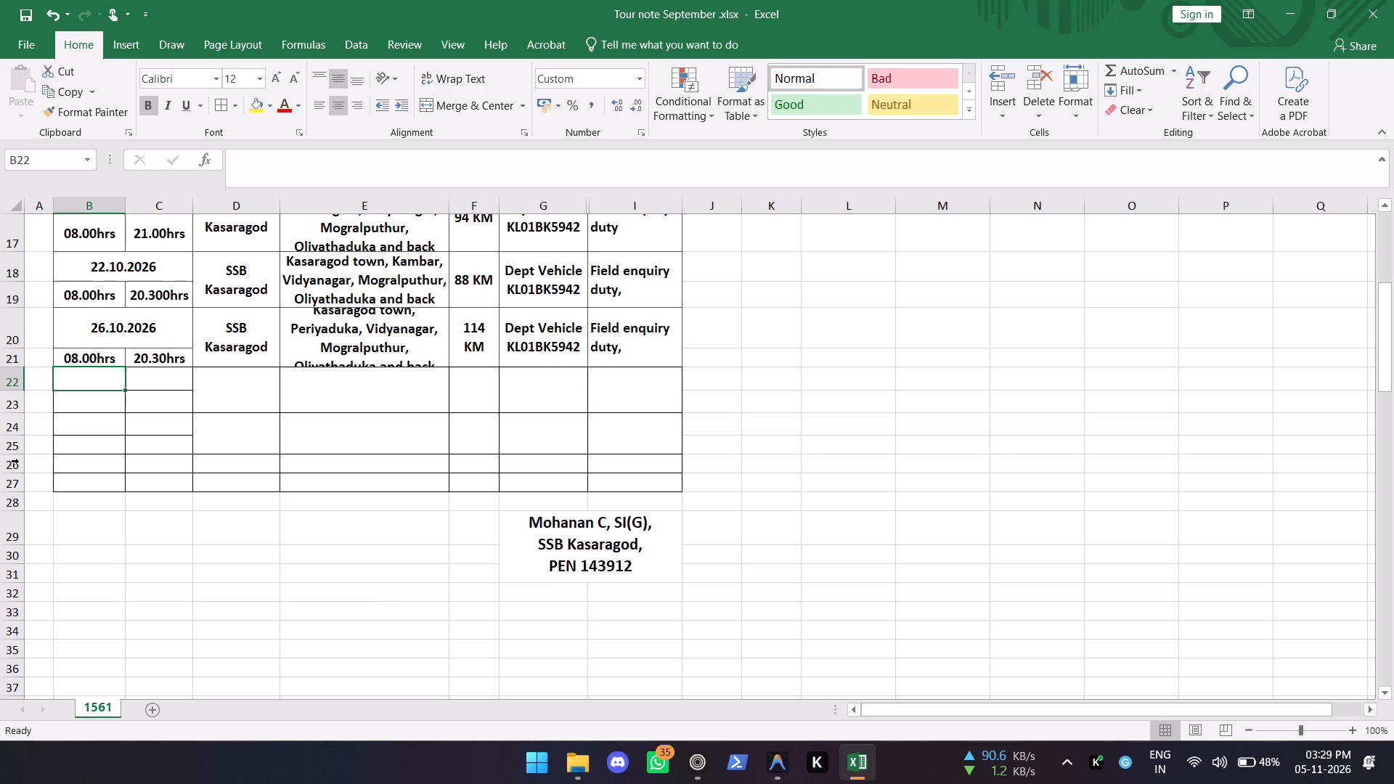
drag(17, 450, 20, 457)
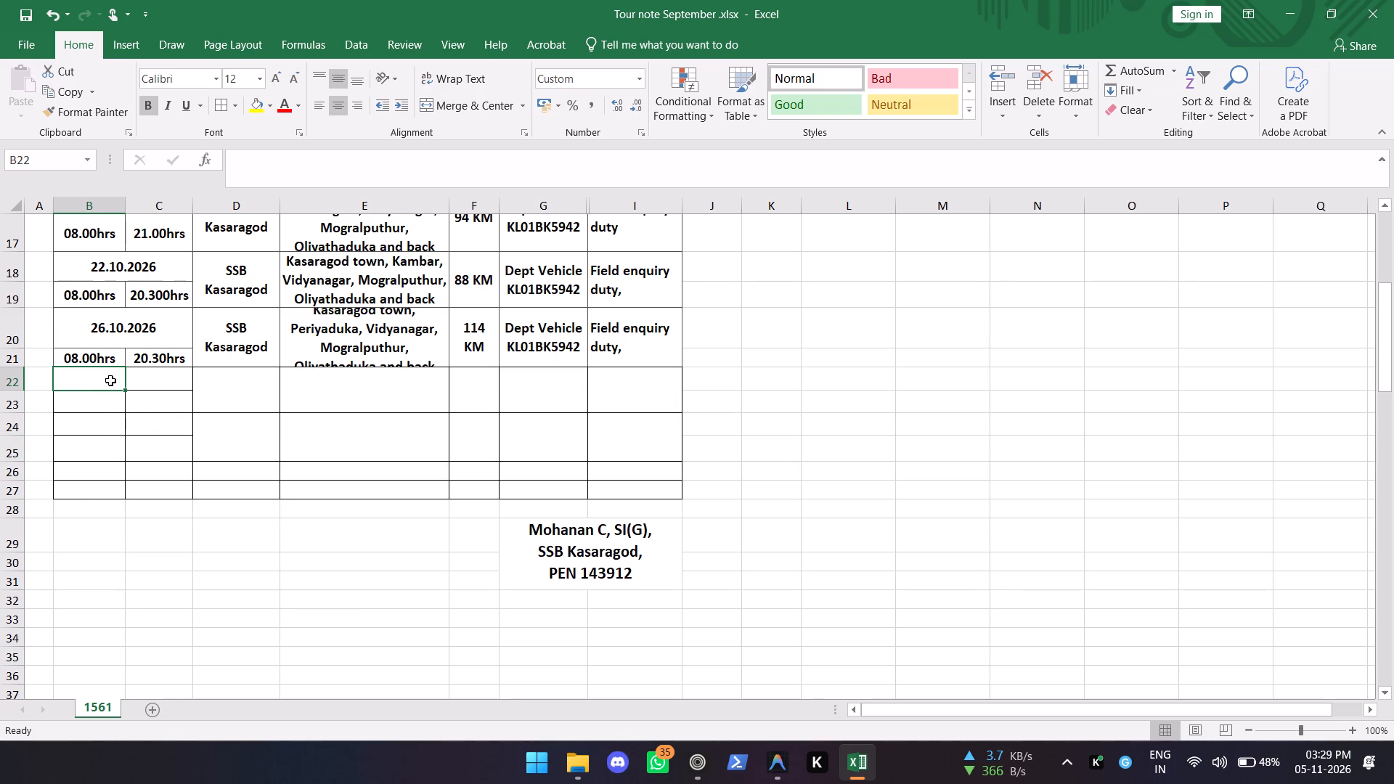
Copy the date text 22-10-2026 from merged cell B18 and paste it into B23.
double_click(105, 264)
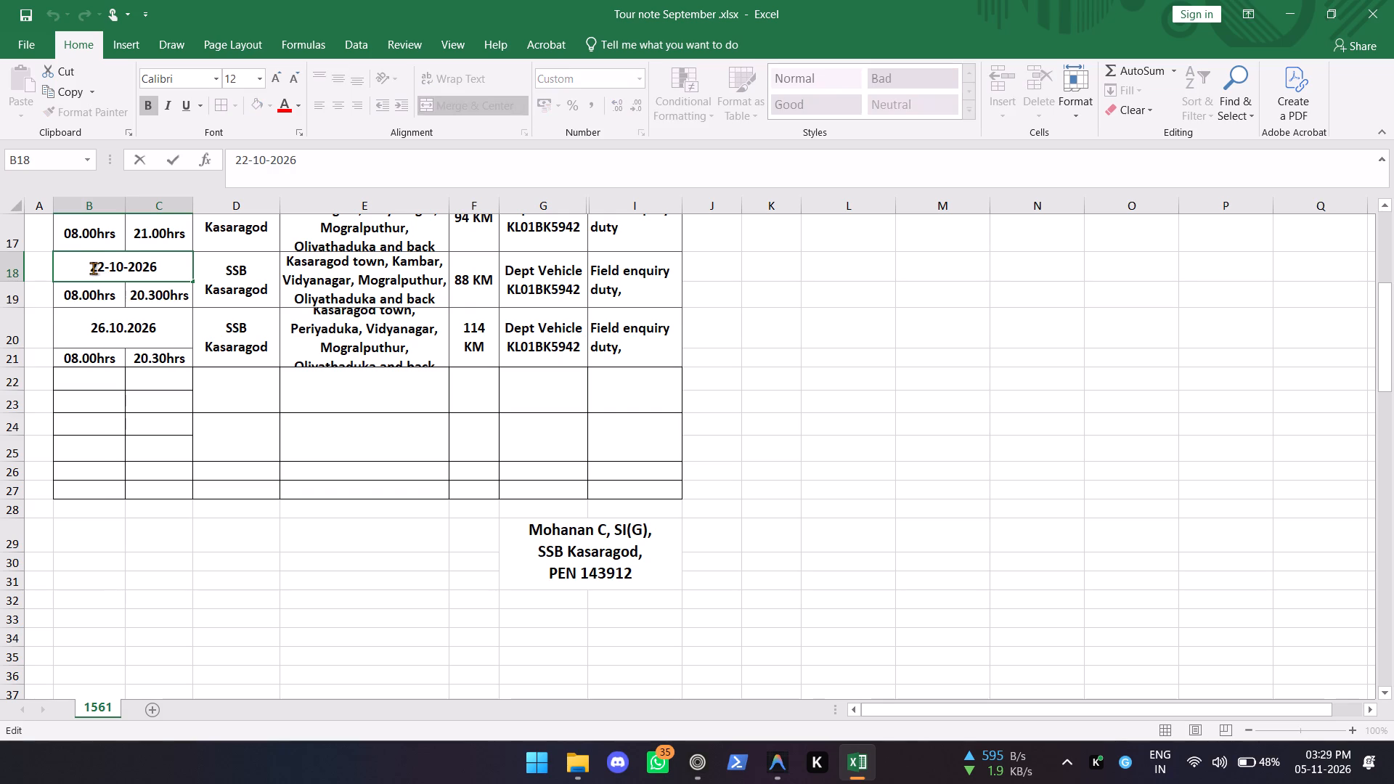
drag(91, 268, 161, 265)
right_click(144, 266)
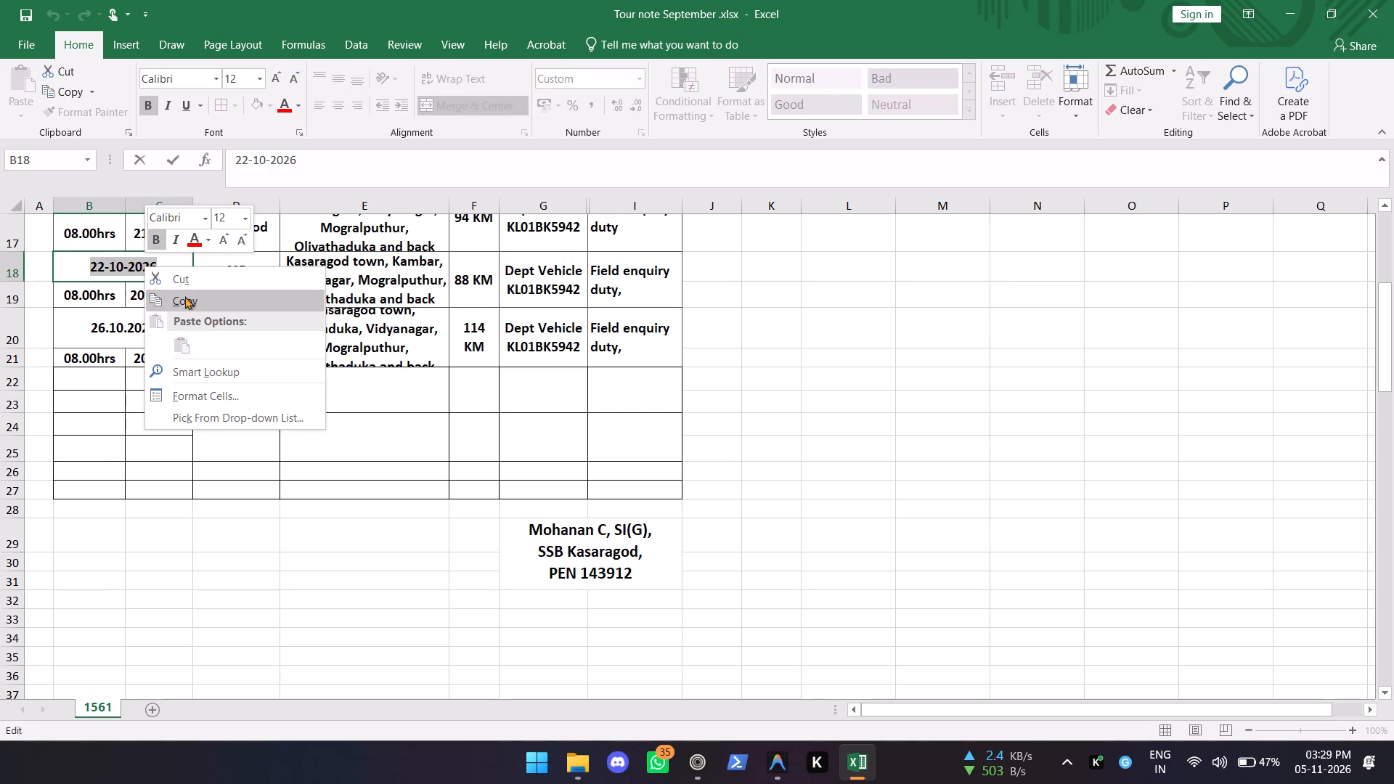
click(185, 296)
double_click(85, 400)
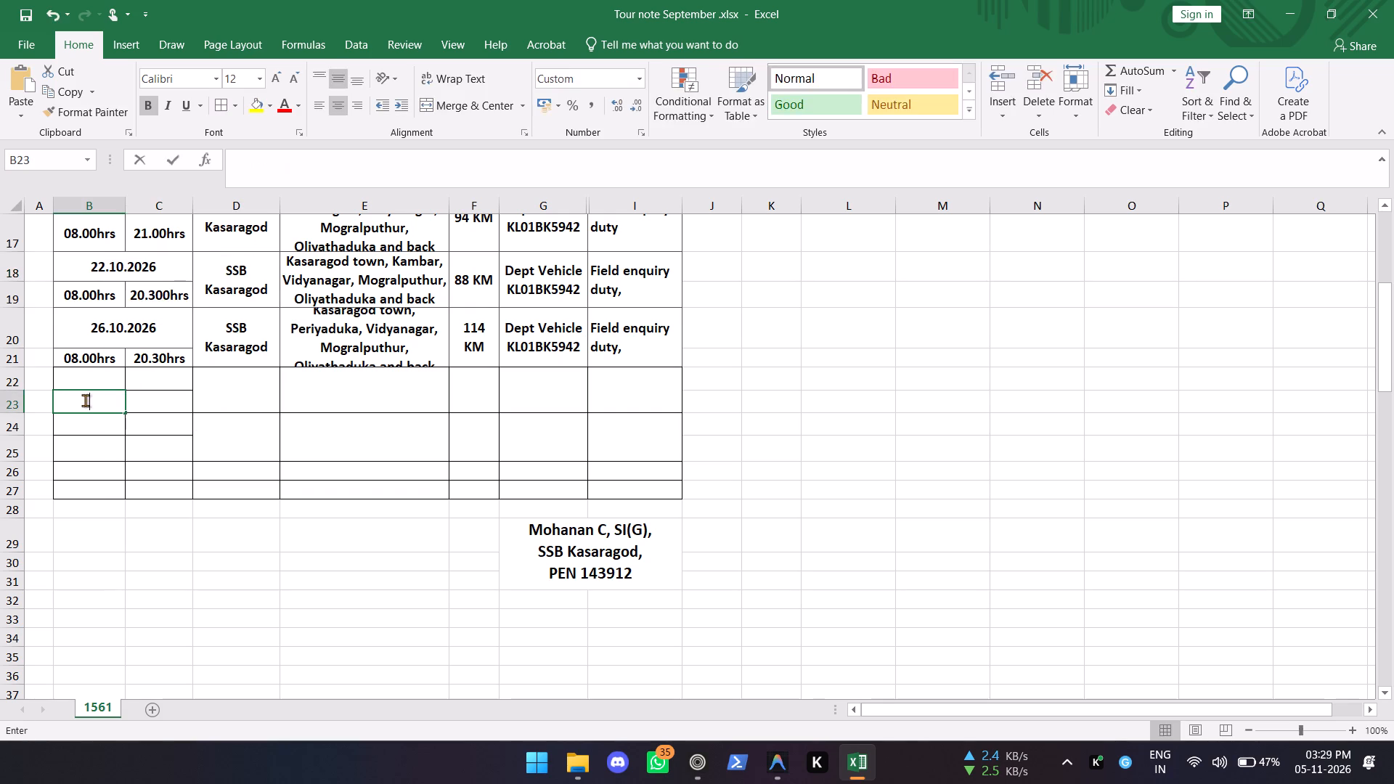
right_click(85, 400)
right_click(85, 400)
right_click(85, 400)
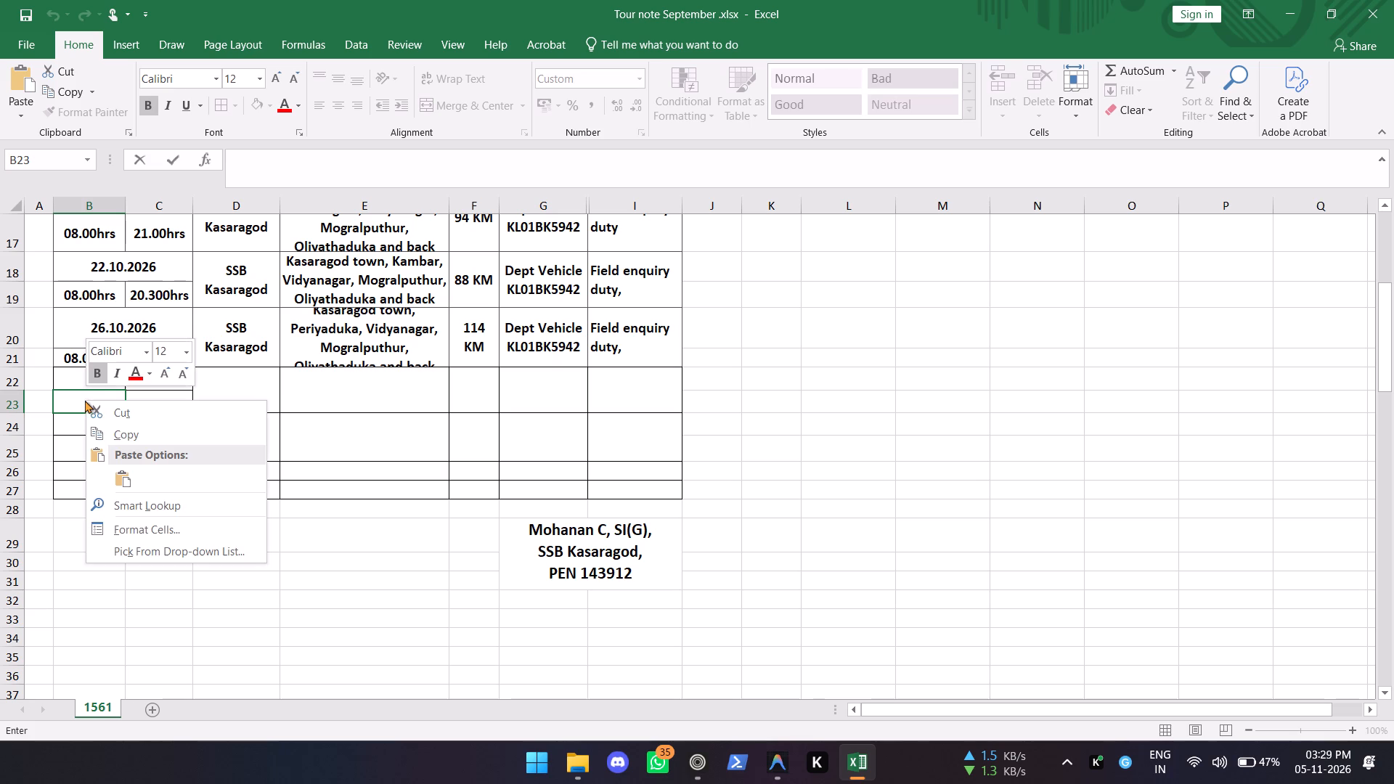
click(121, 482)
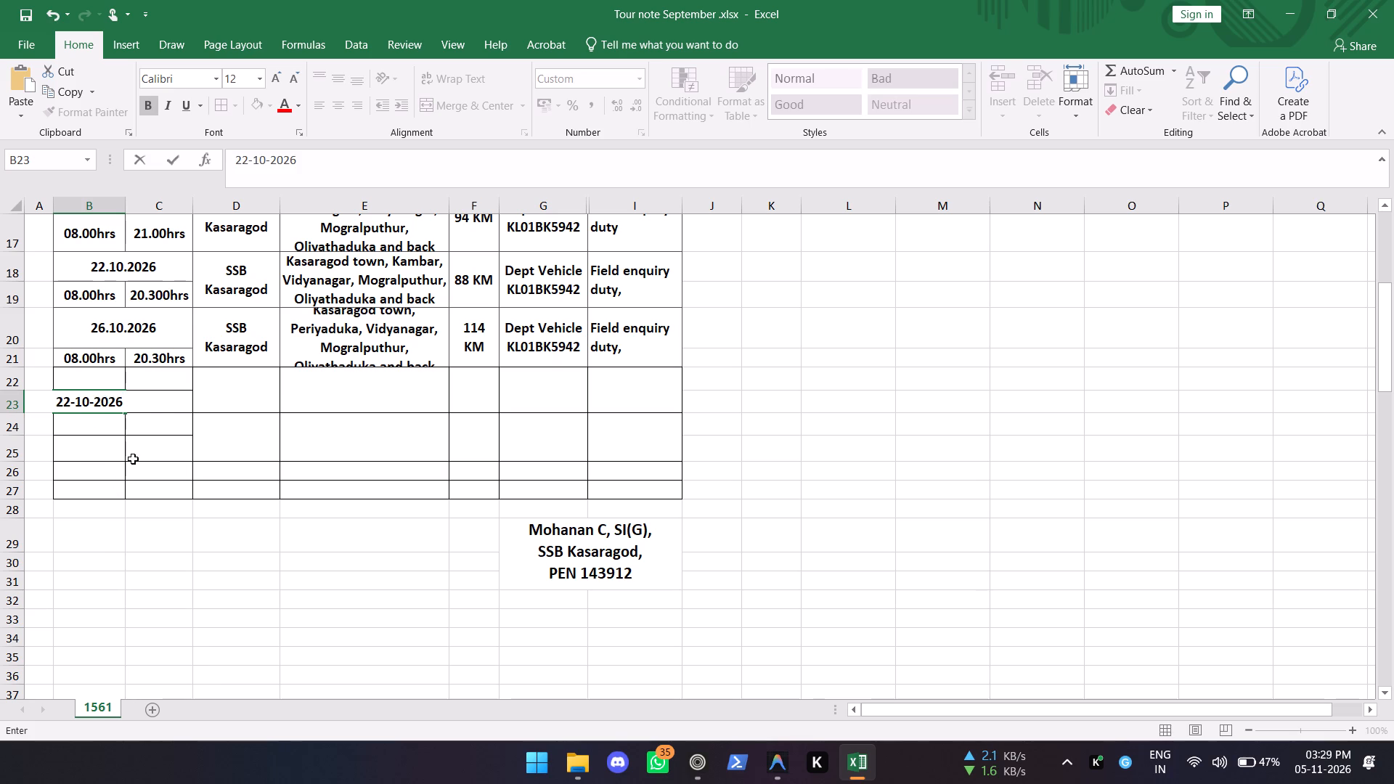
Paste the copied date 22-10-2026 into cells C23, B25 and C25.
click(167, 401)
right_click(167, 401)
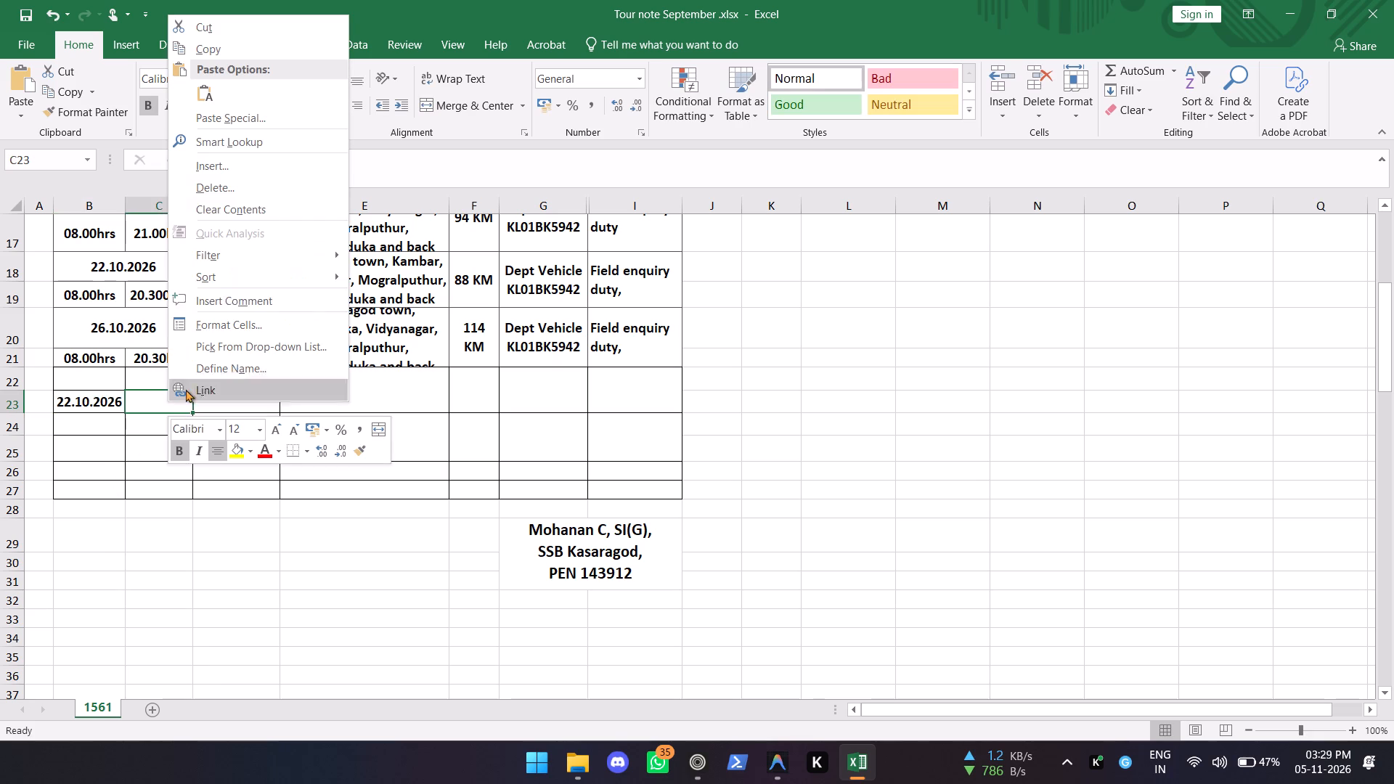
click(211, 87)
click(91, 449)
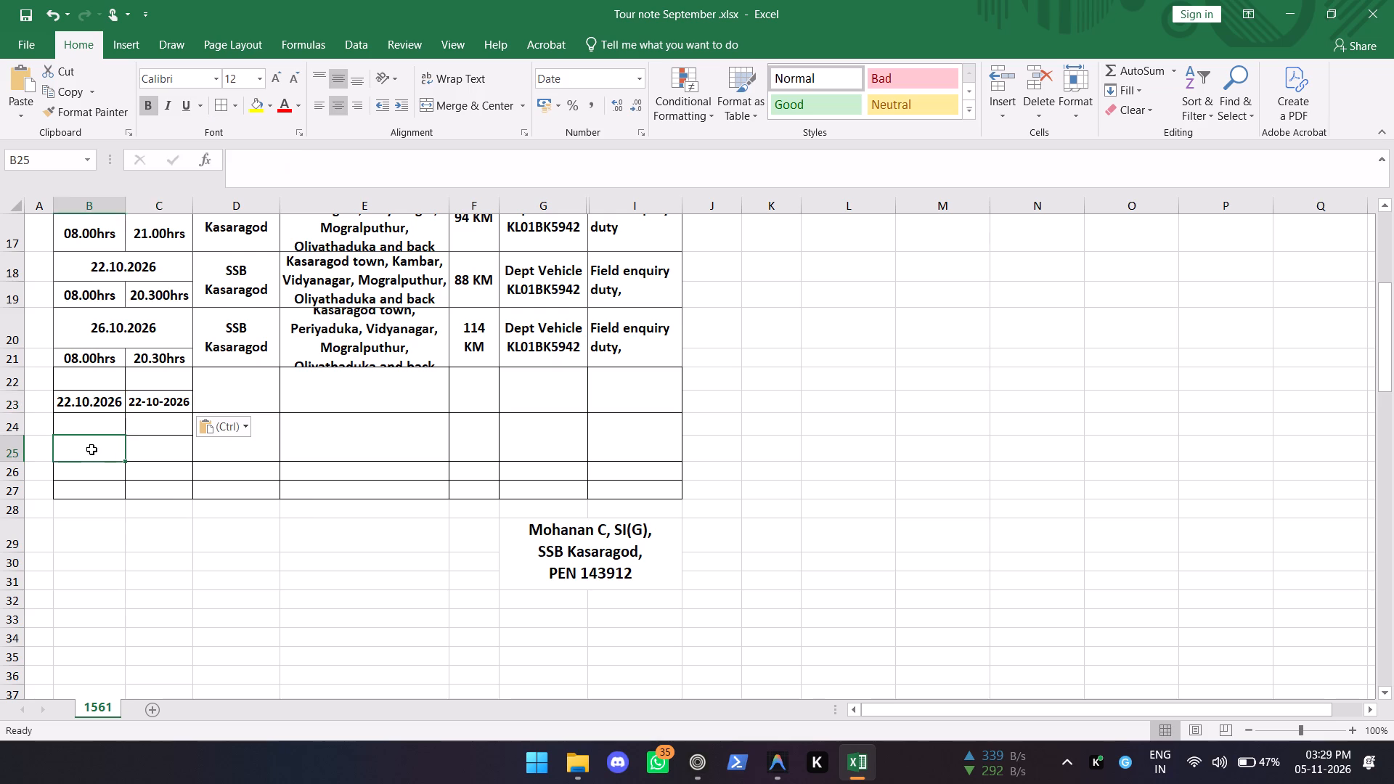
right_click(92, 449)
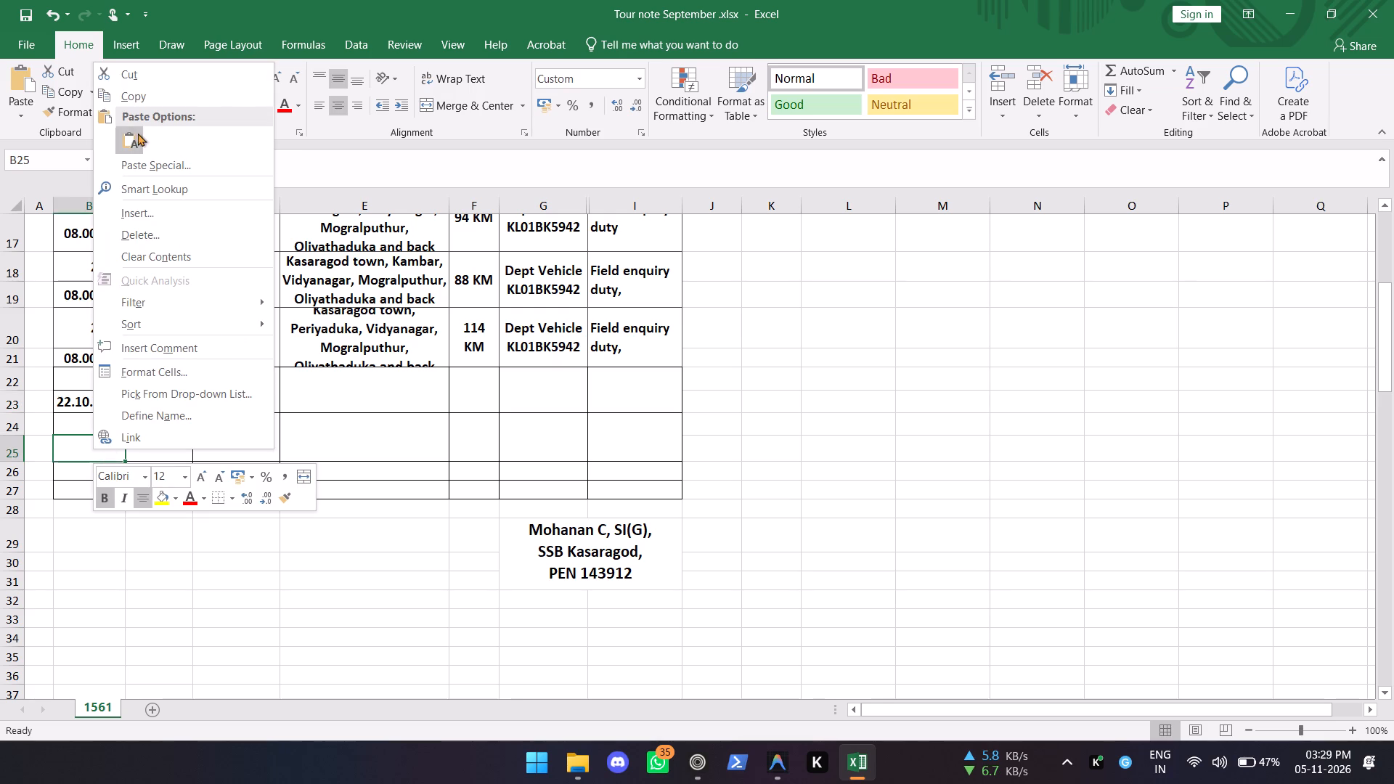
click(129, 139)
click(152, 454)
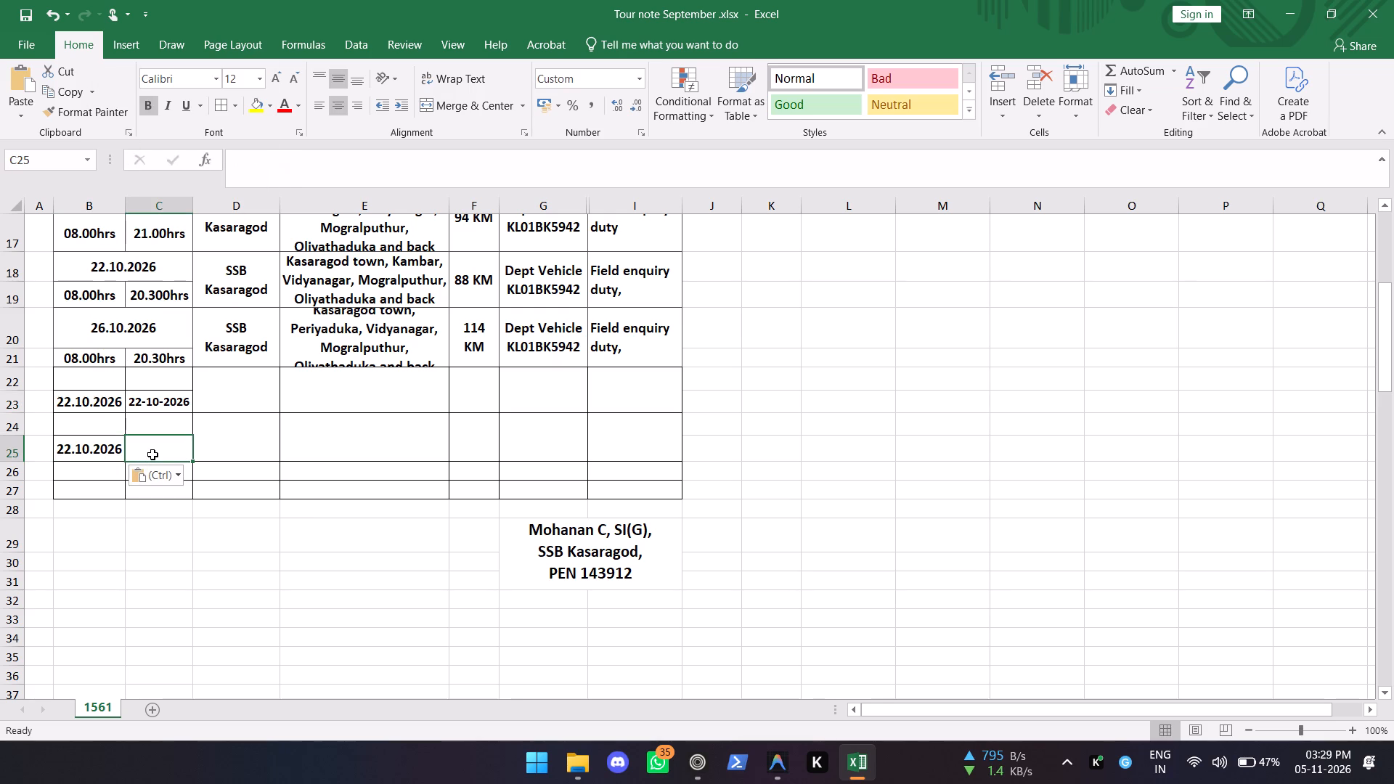
right_click(152, 454)
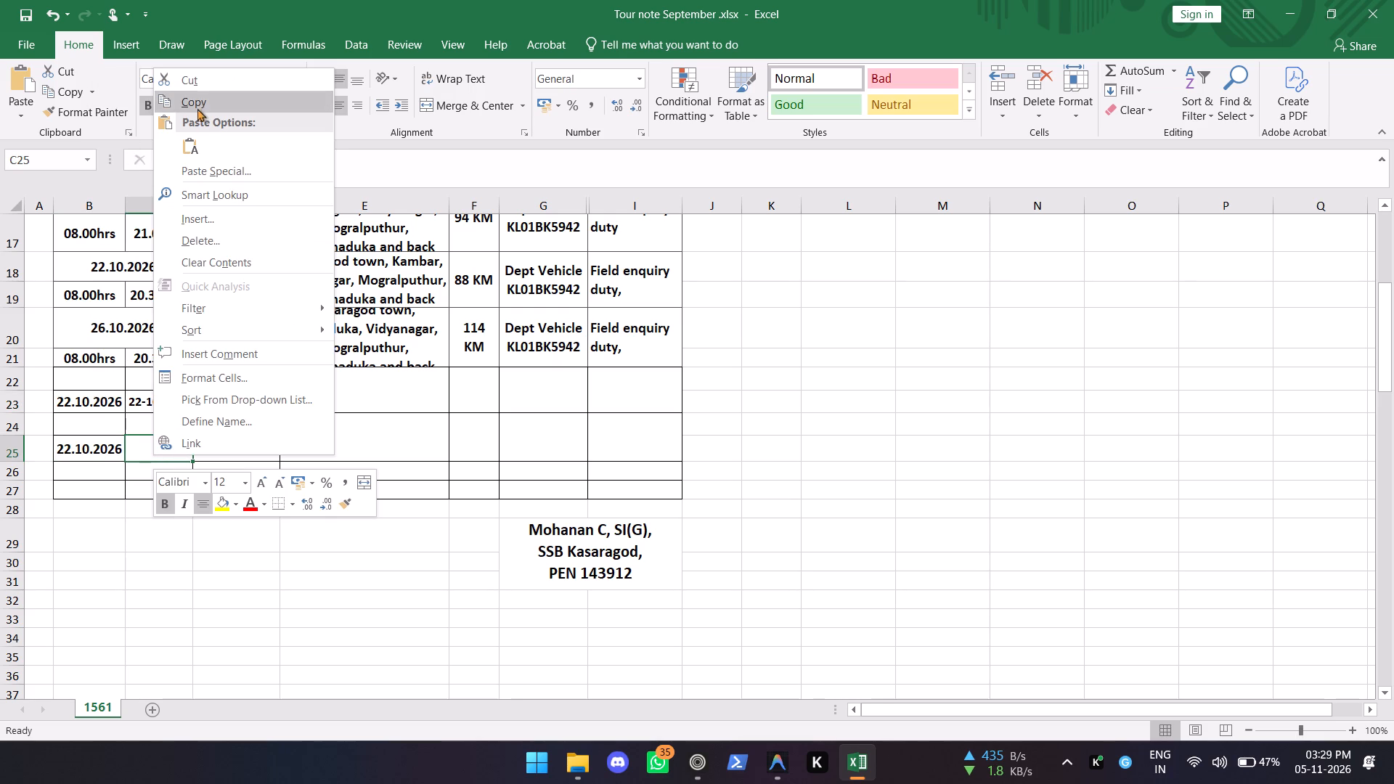
click(188, 147)
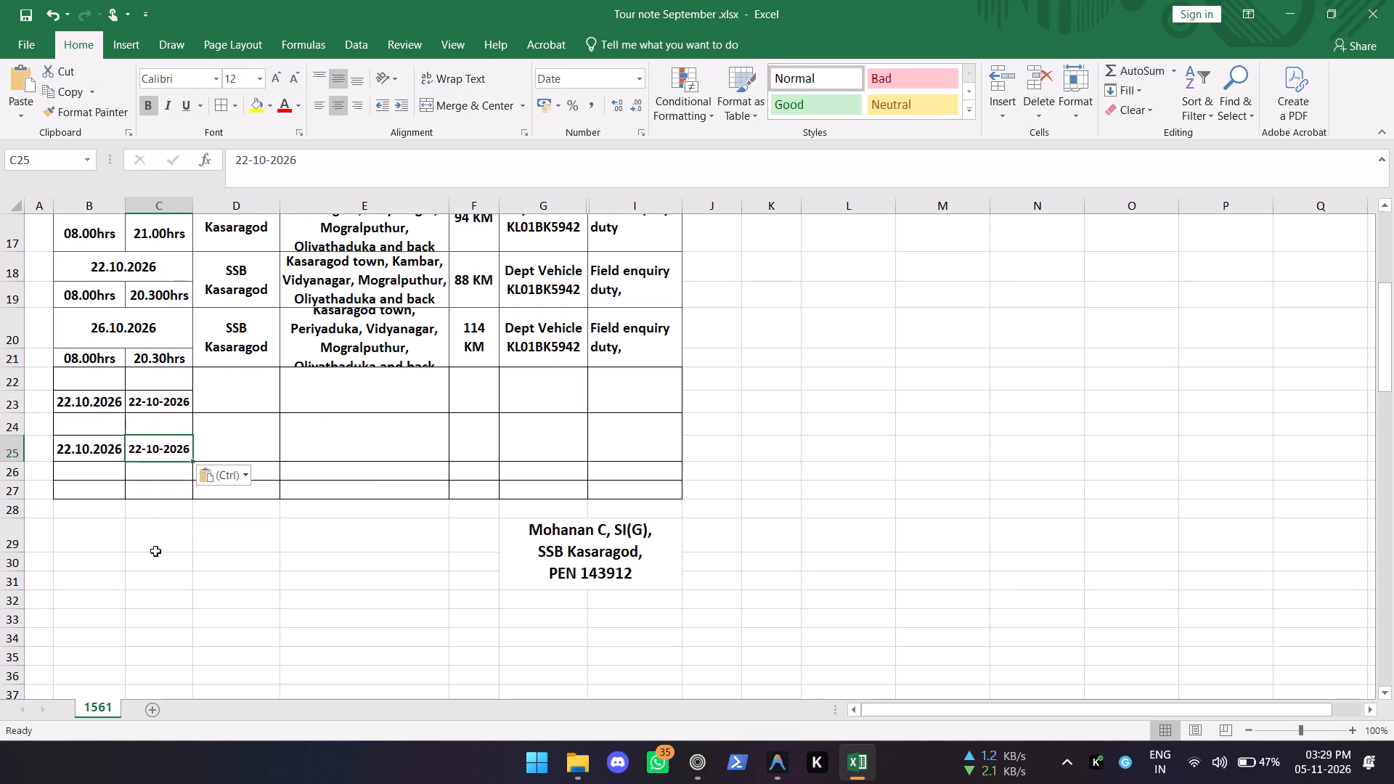
Change the date in cell B23 to 28-10-2026.
double_click(68, 403)
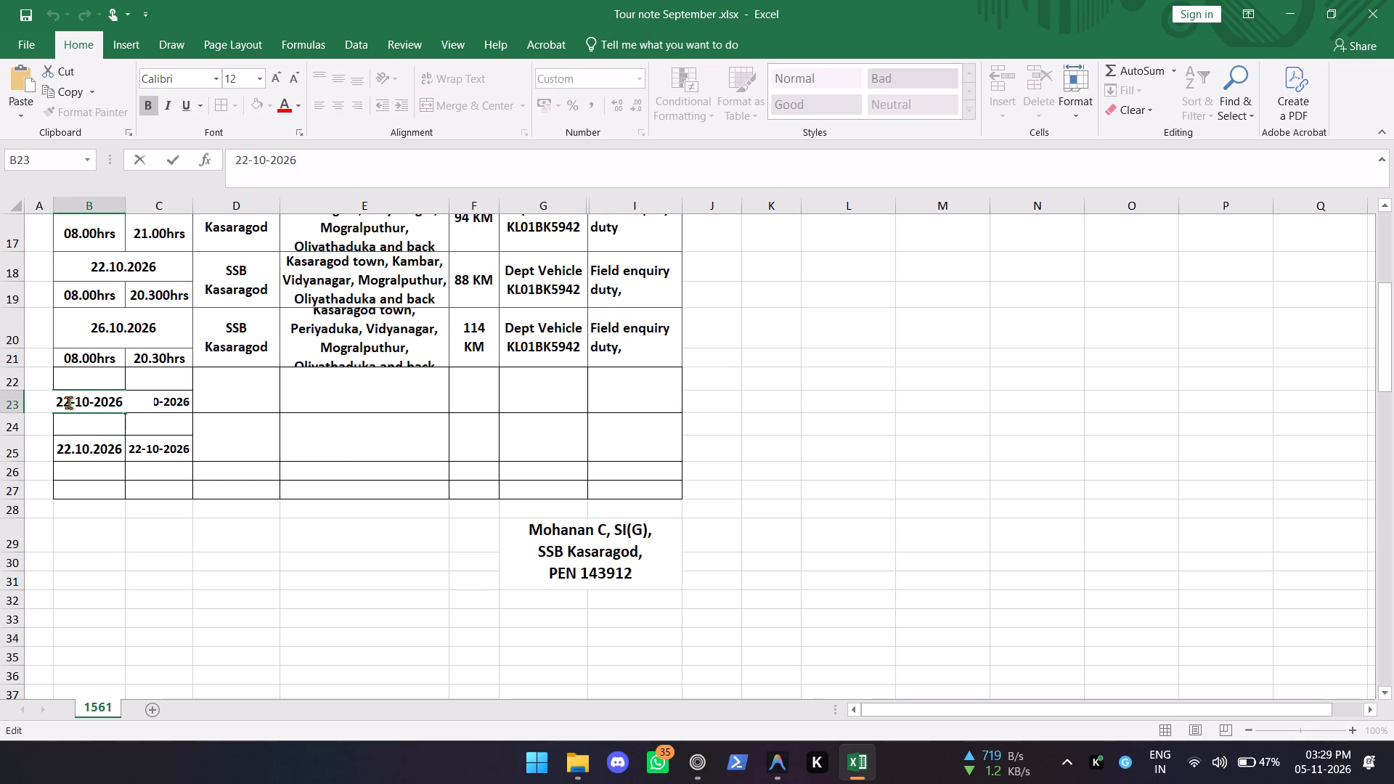
key(BackSpace)
key(BackSpace)
key(8)
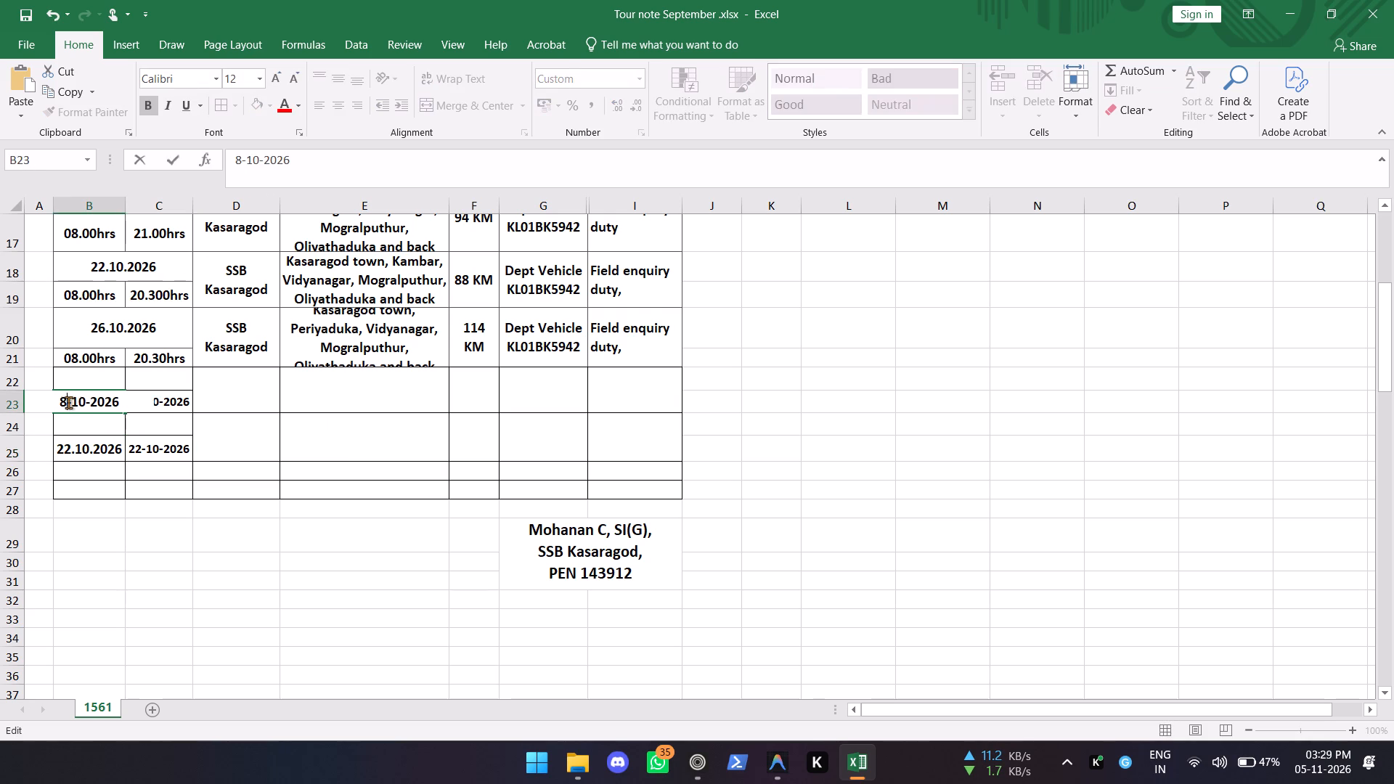
key(BackSpace)
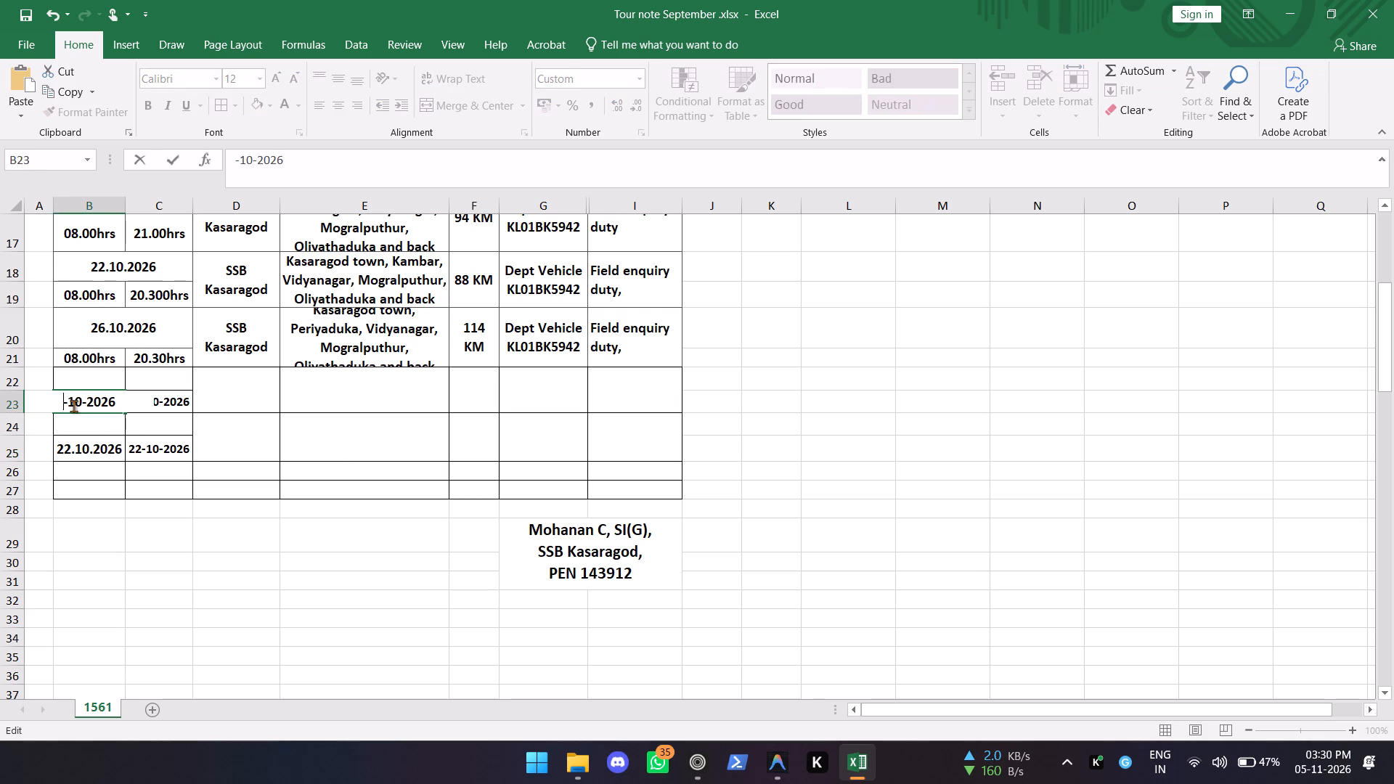
text(28)
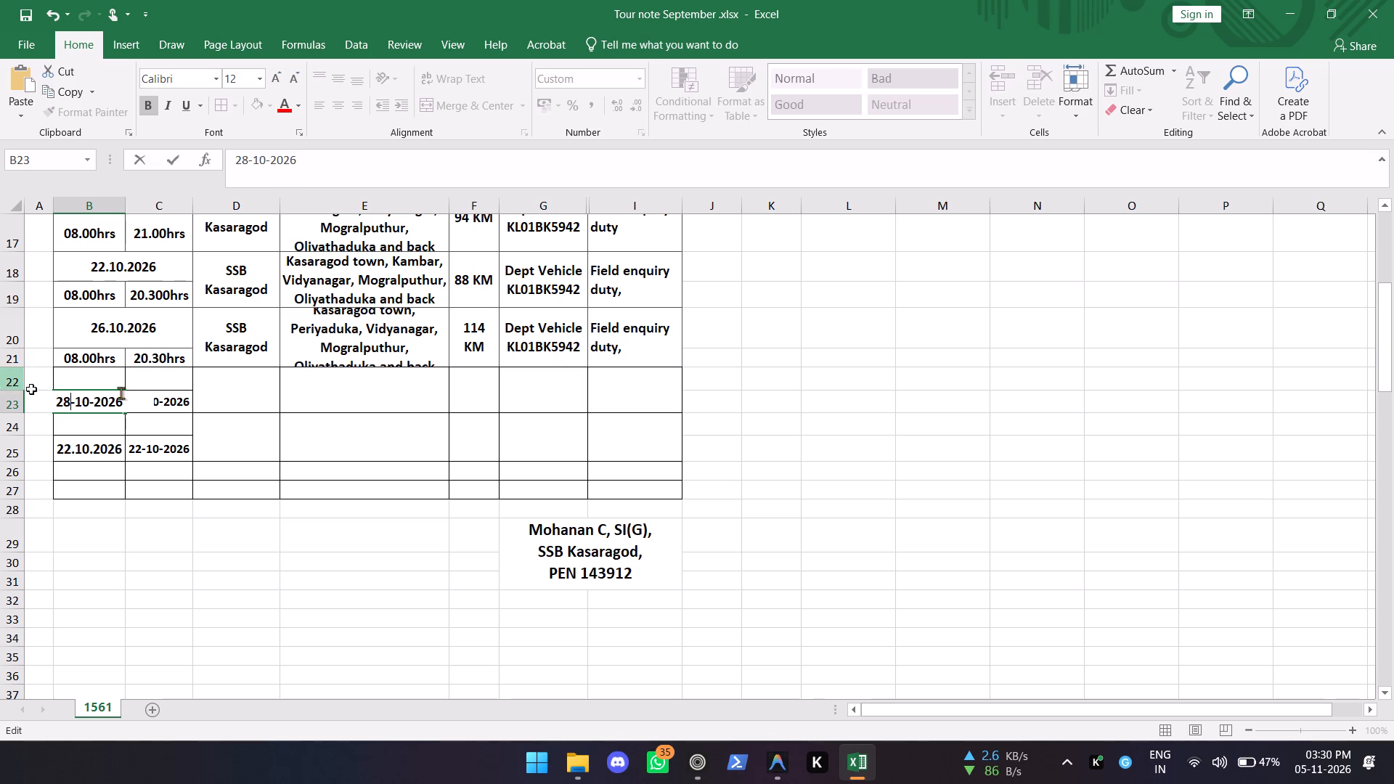
Change the date in cell C23 to 29-10-2026.
click(157, 401)
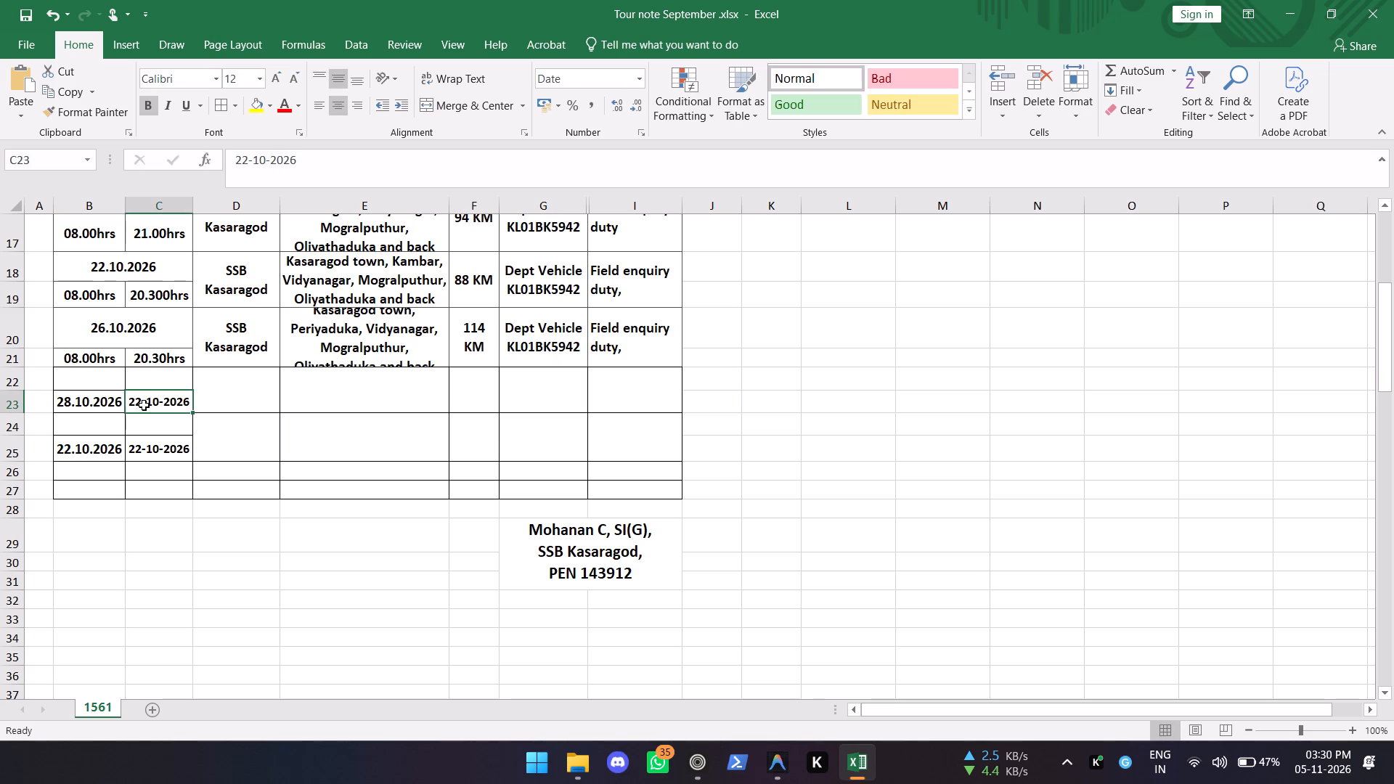
click(144, 405)
click(144, 405)
click(139, 401)
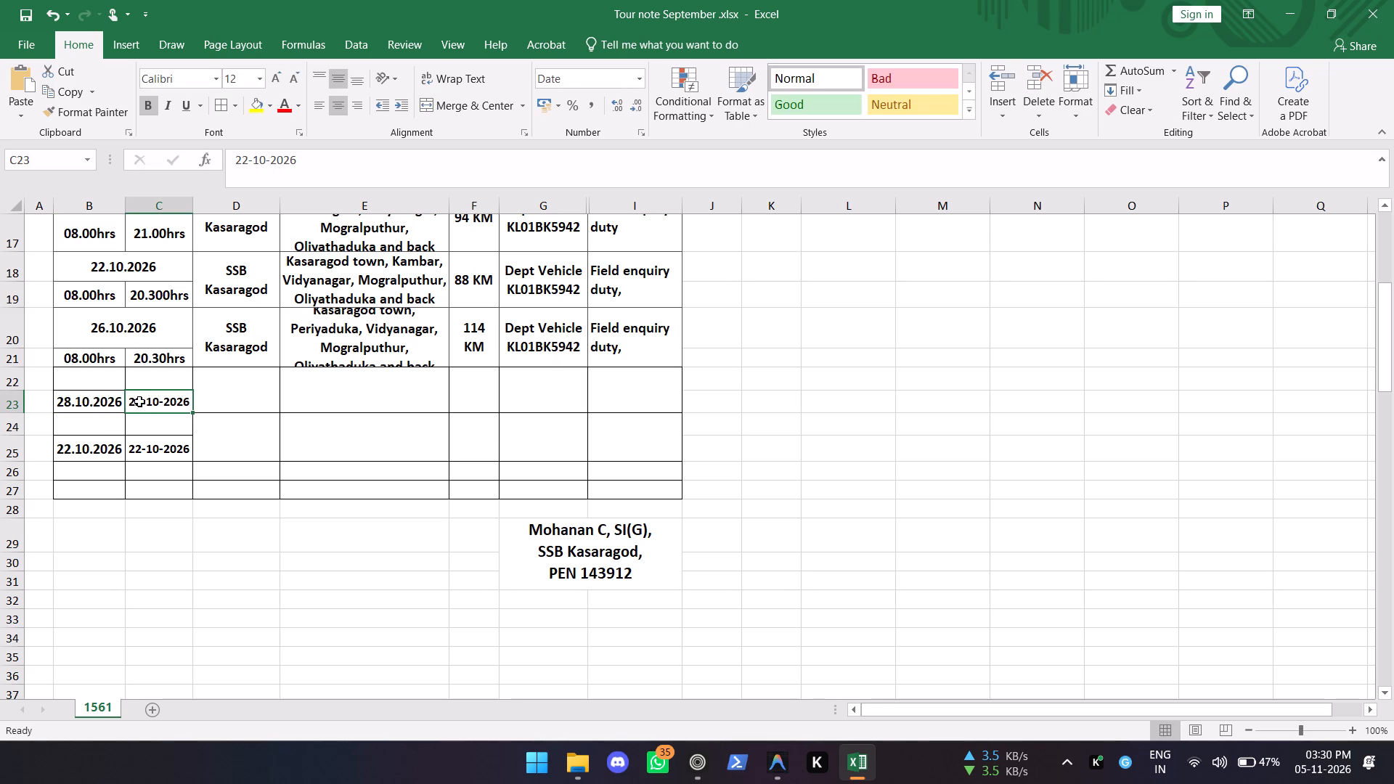
click(139, 401)
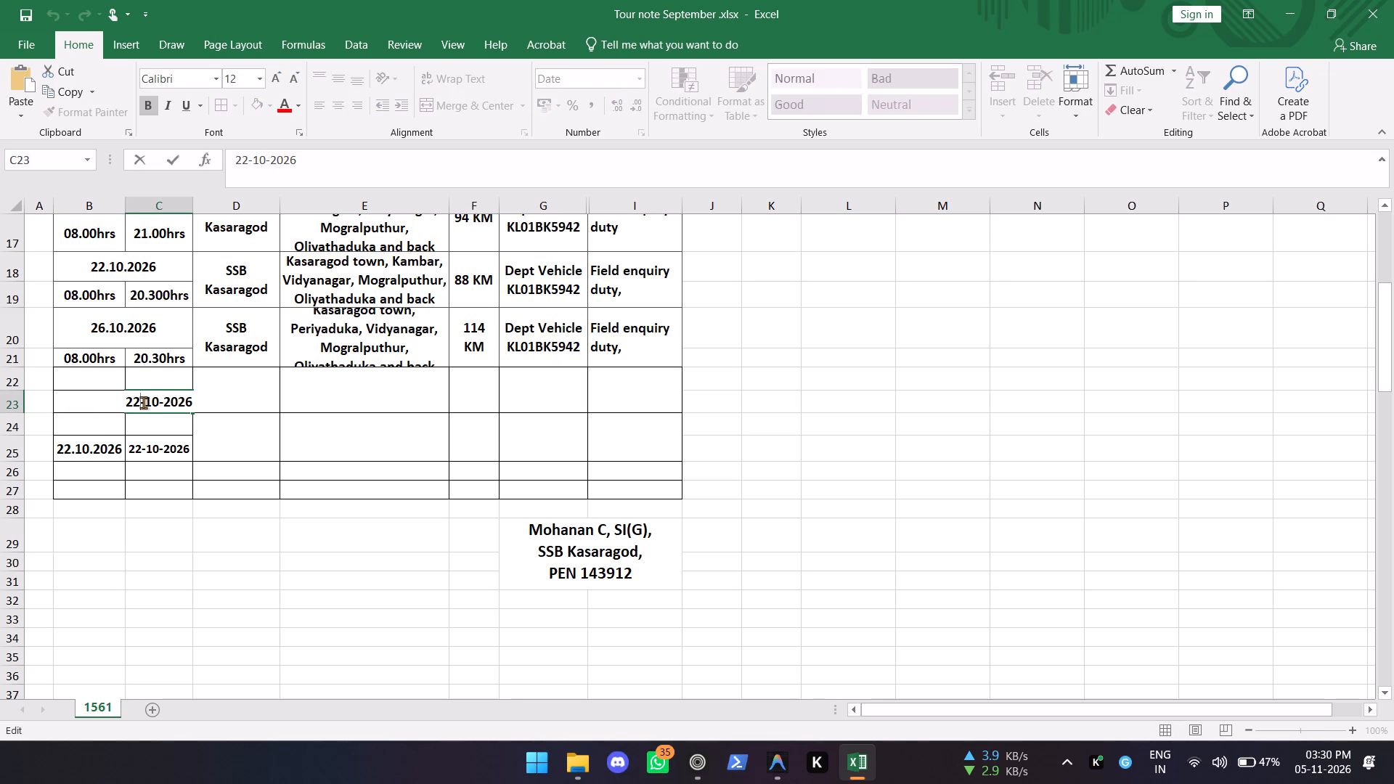
key(BackSpace)
key(9)
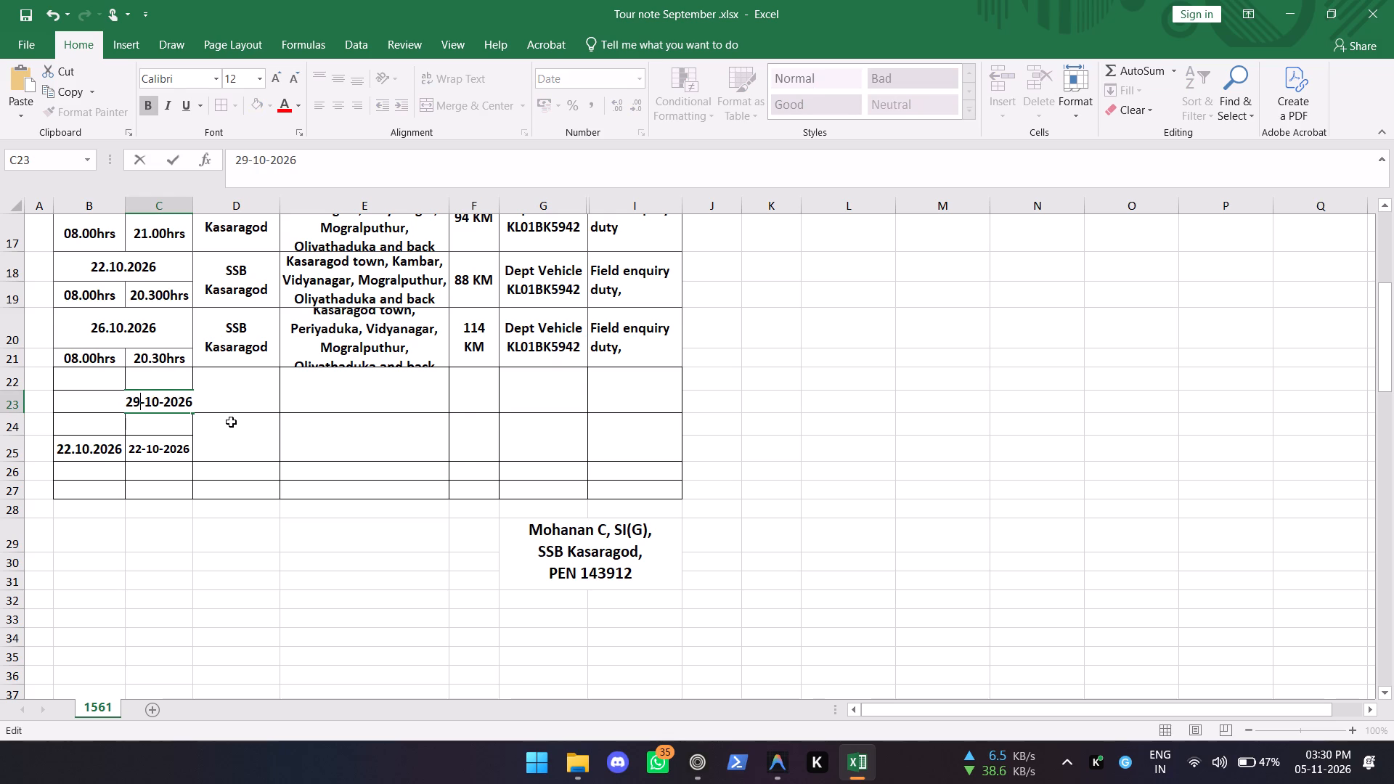
click(232, 422)
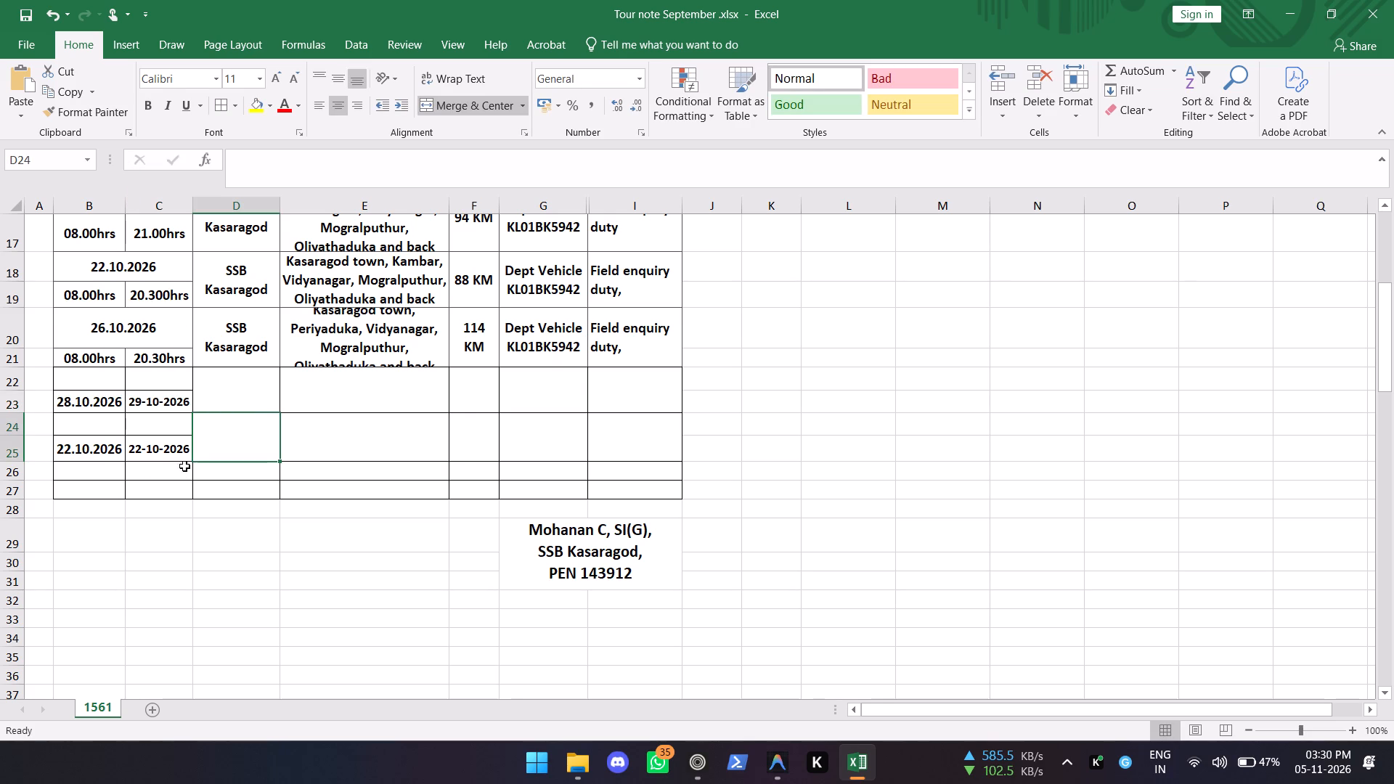
click(159, 427)
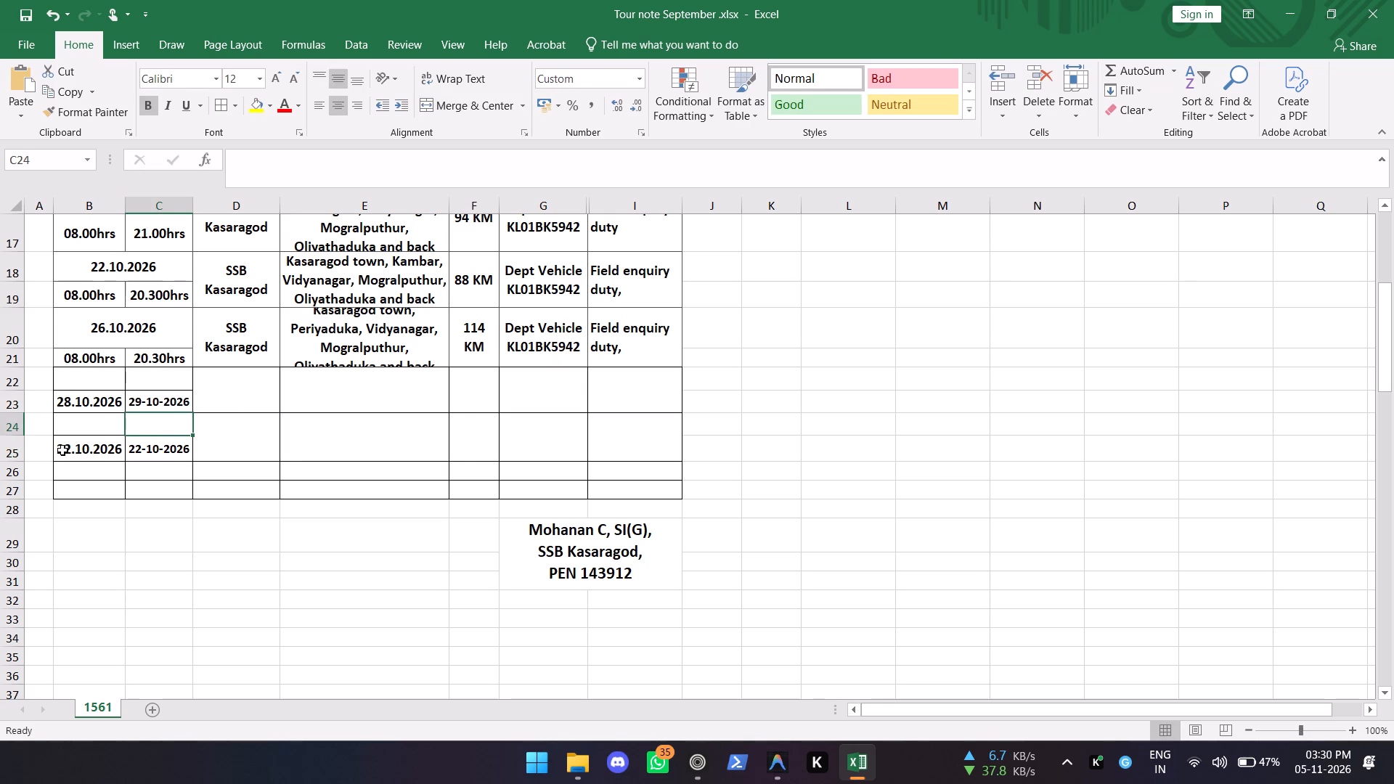
Change the date in cell B25 to 29-10-2026.
triple_click(67, 452)
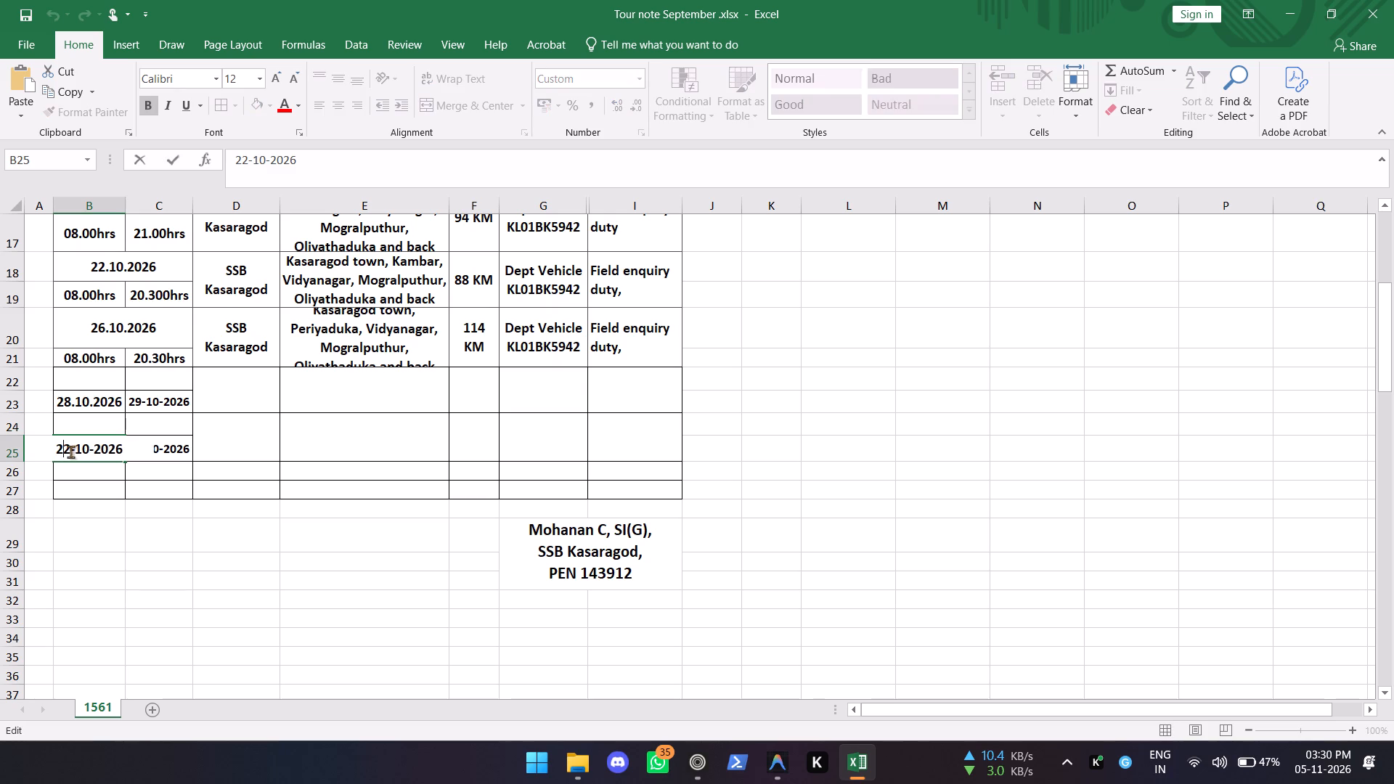
click(71, 452)
key(BackSpace)
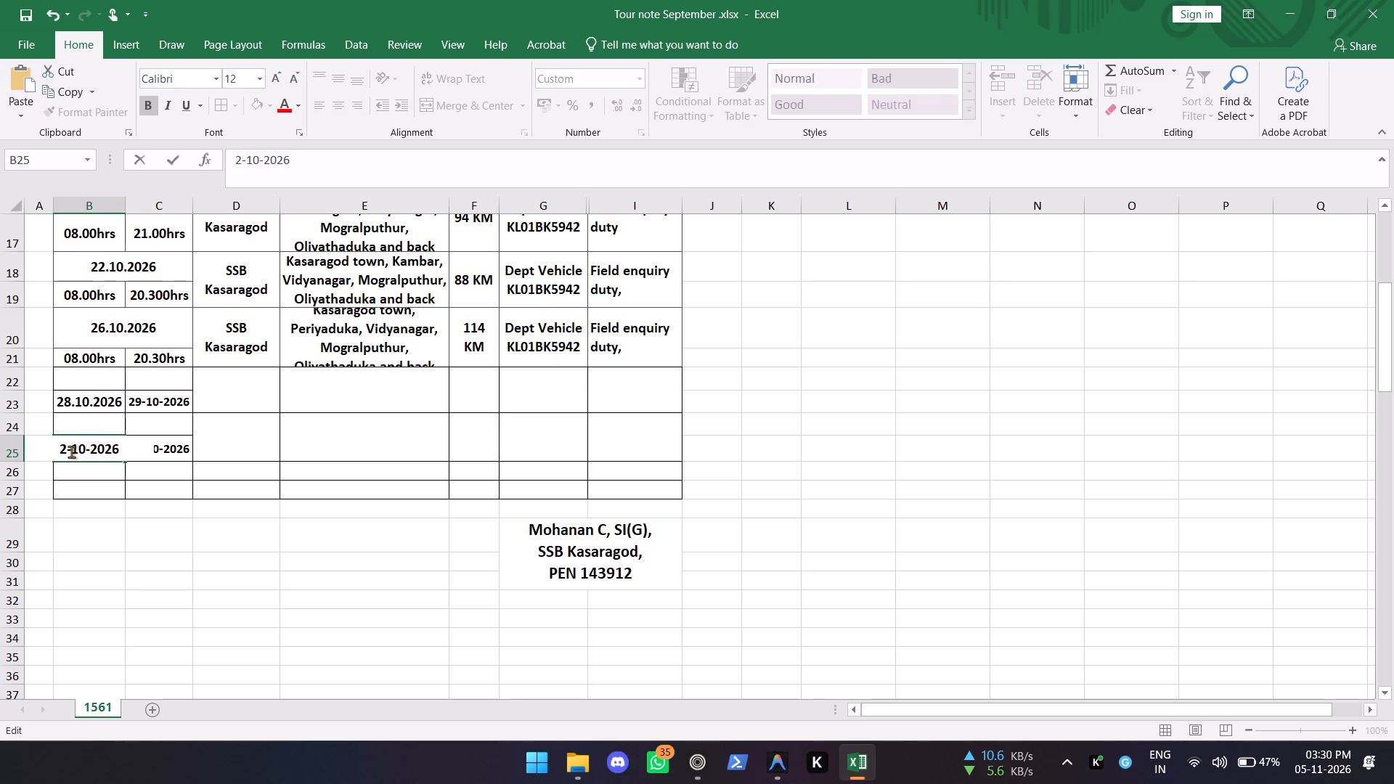
key(9)
key(Return)
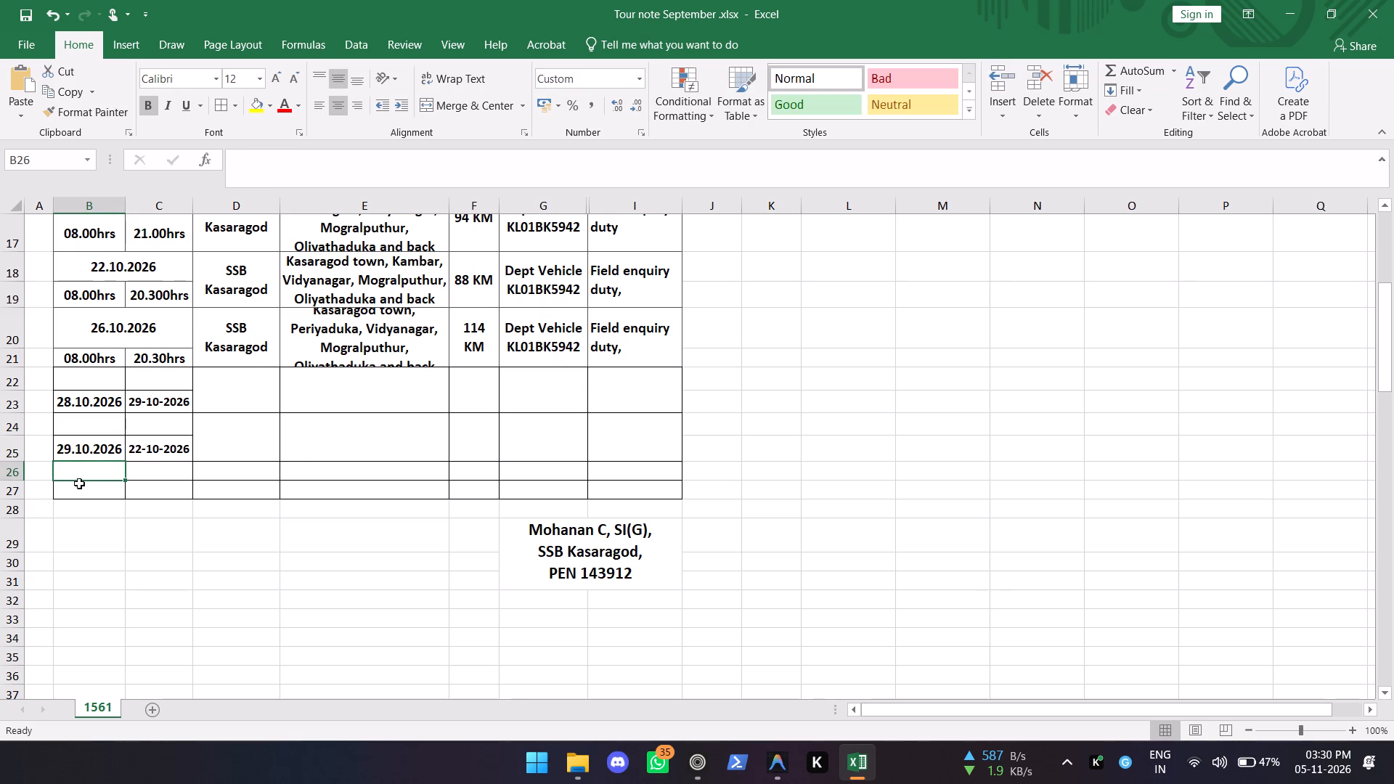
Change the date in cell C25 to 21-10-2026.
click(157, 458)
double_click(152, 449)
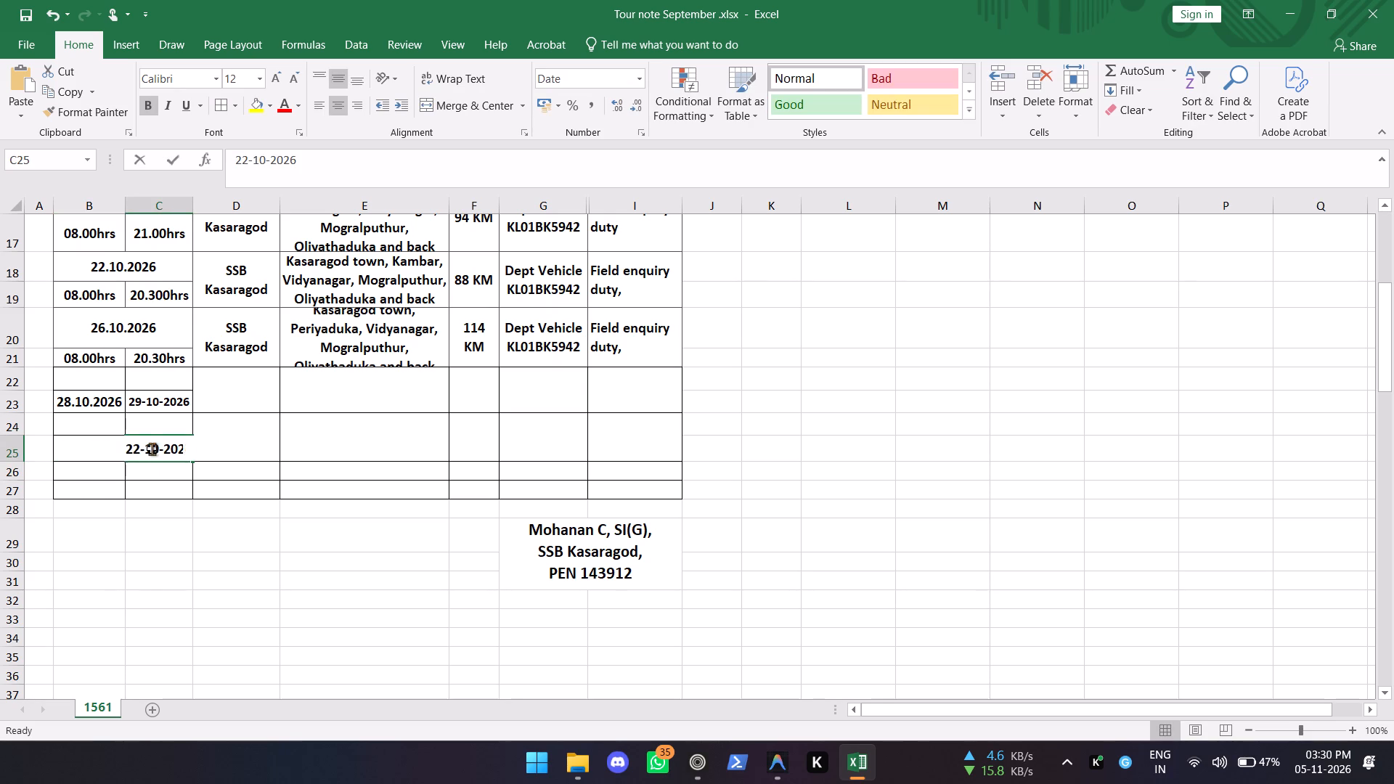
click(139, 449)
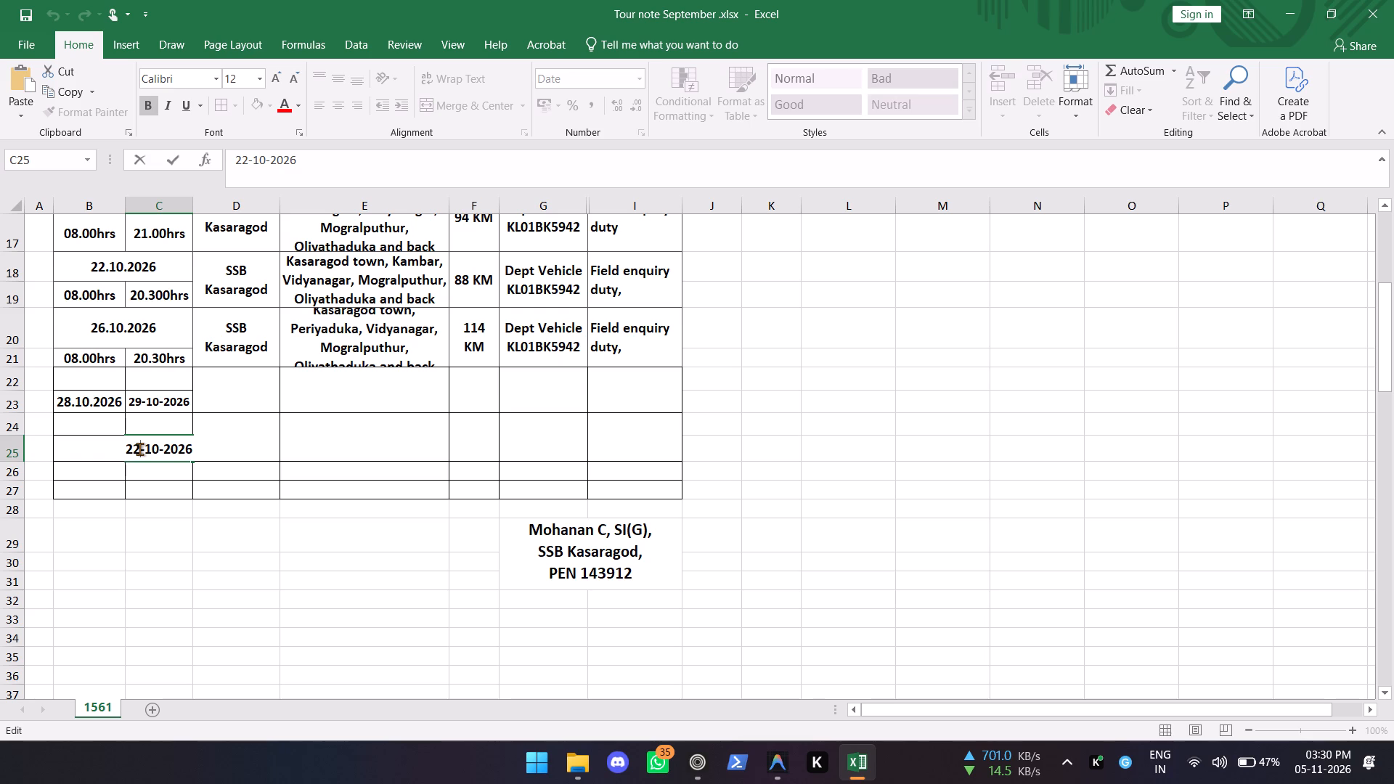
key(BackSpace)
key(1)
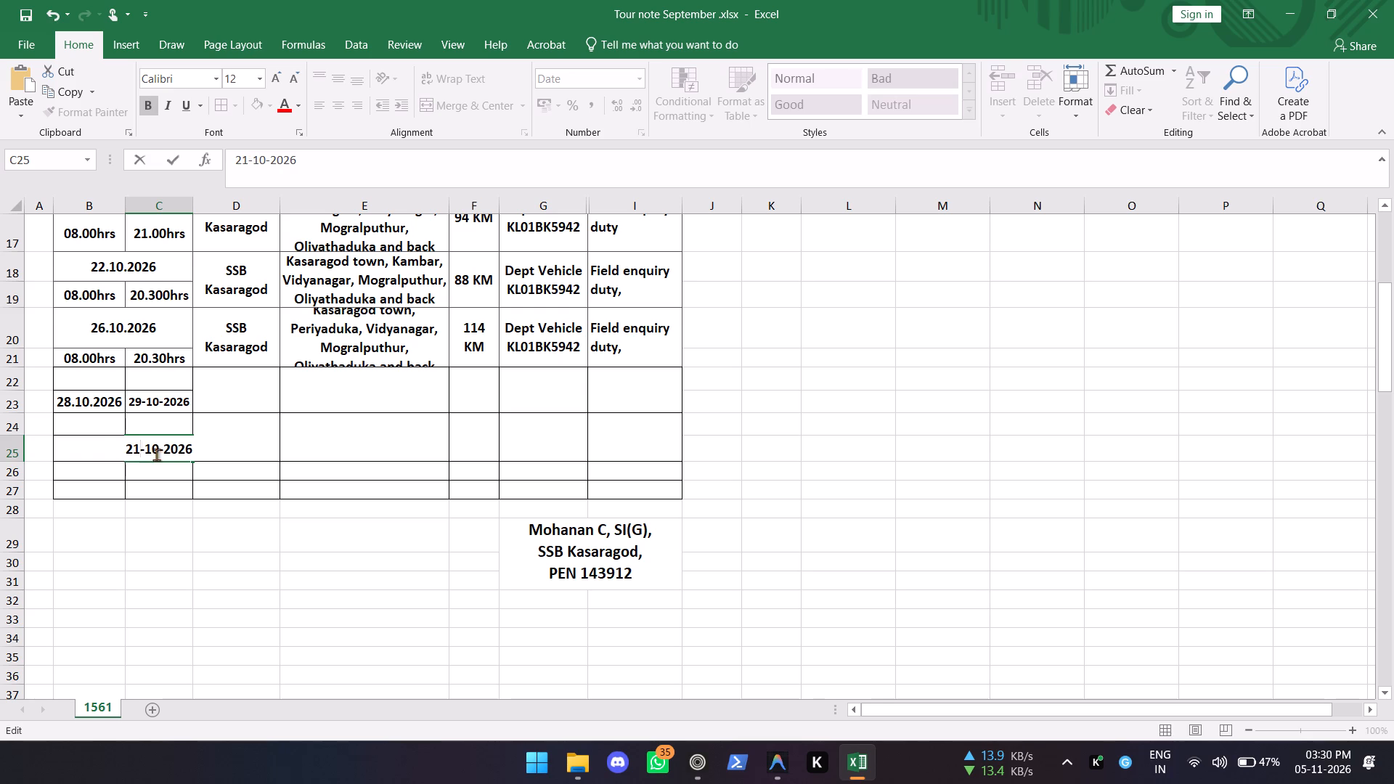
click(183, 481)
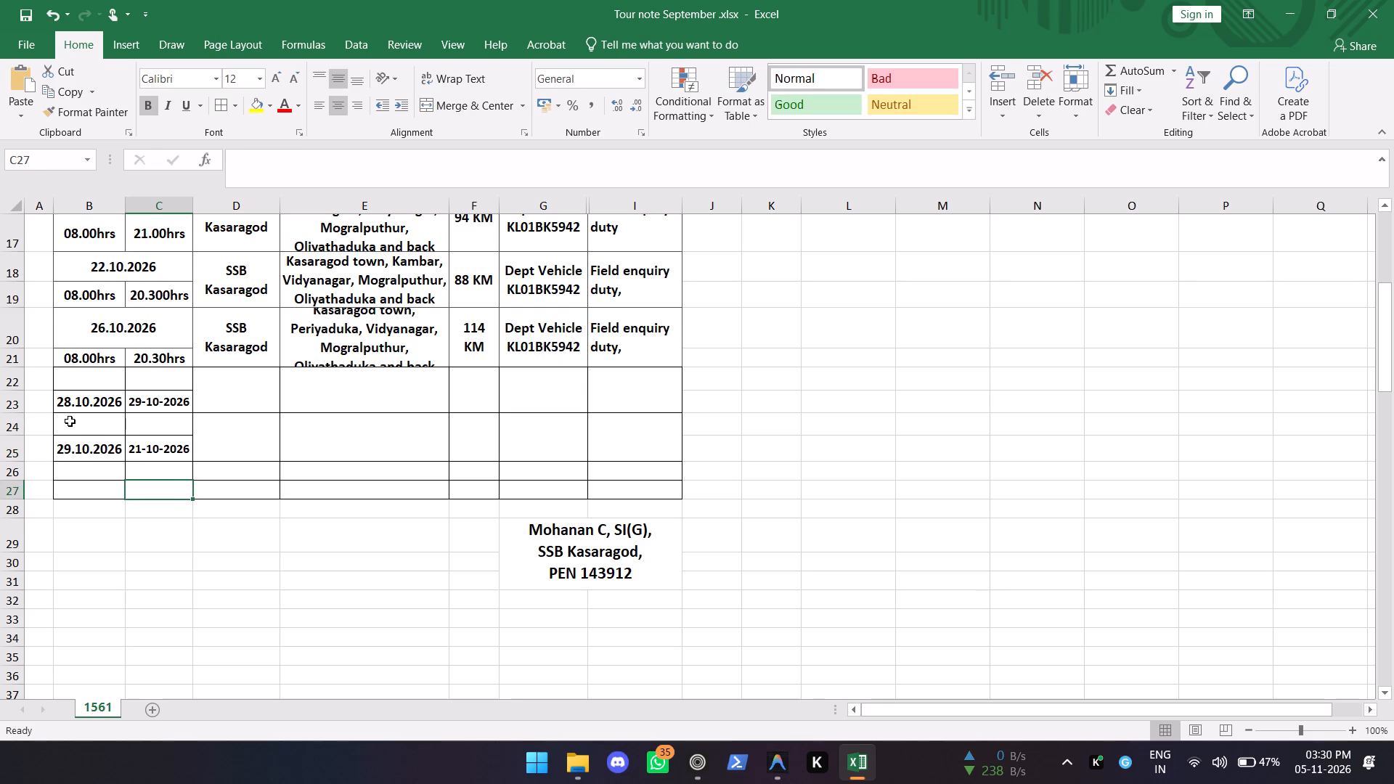
Enter the time 10.00hrs in cell B24, below the 28.10.2026 date.
click(73, 423)
text(10)
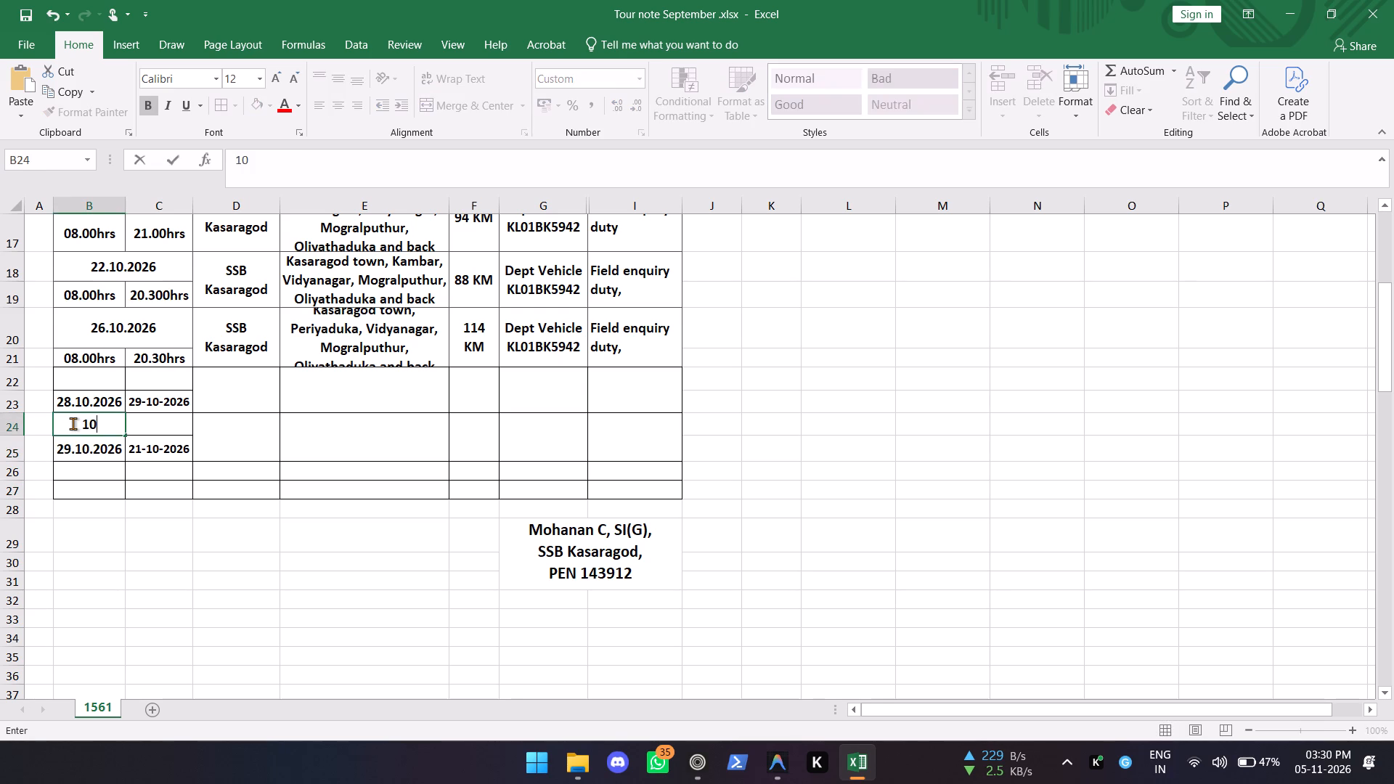
text(.00)
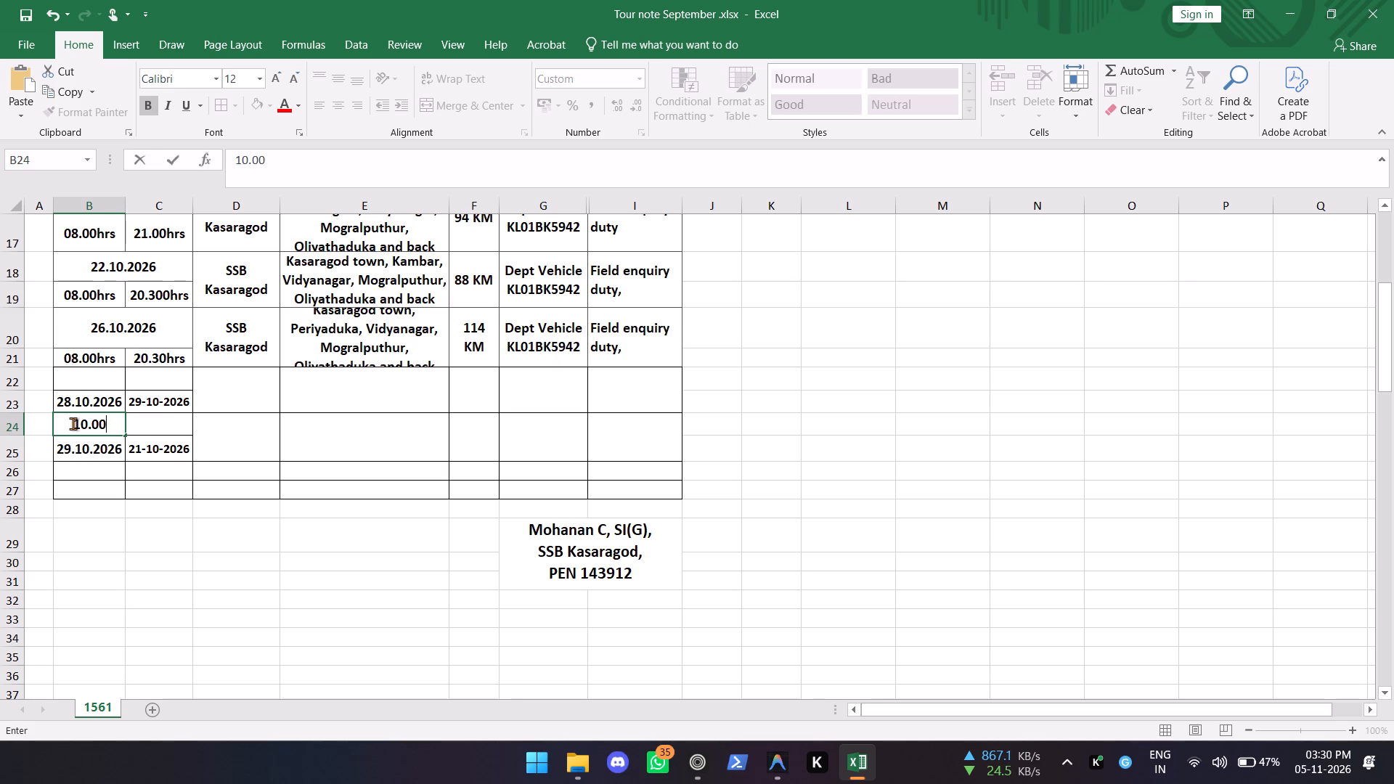
text(hrd)
key(BackSpace)
key(s)
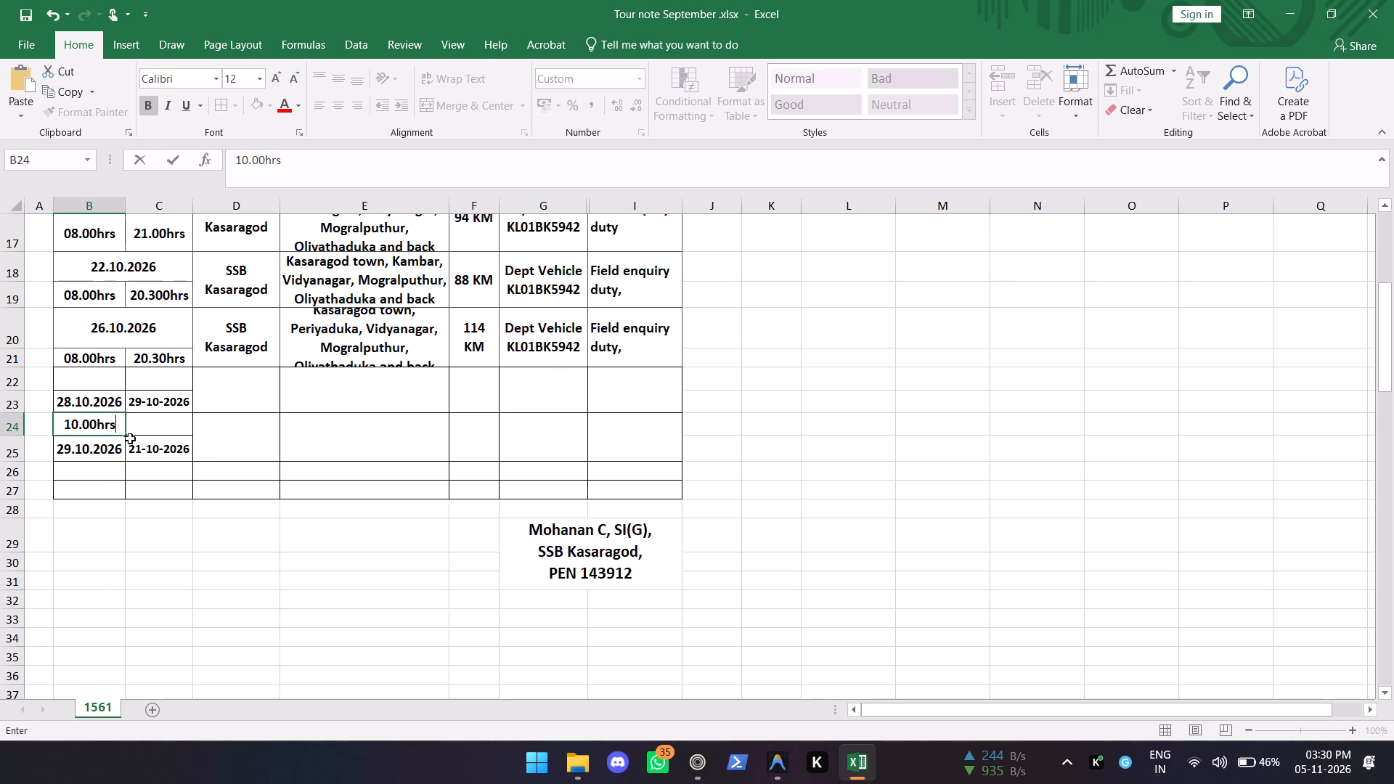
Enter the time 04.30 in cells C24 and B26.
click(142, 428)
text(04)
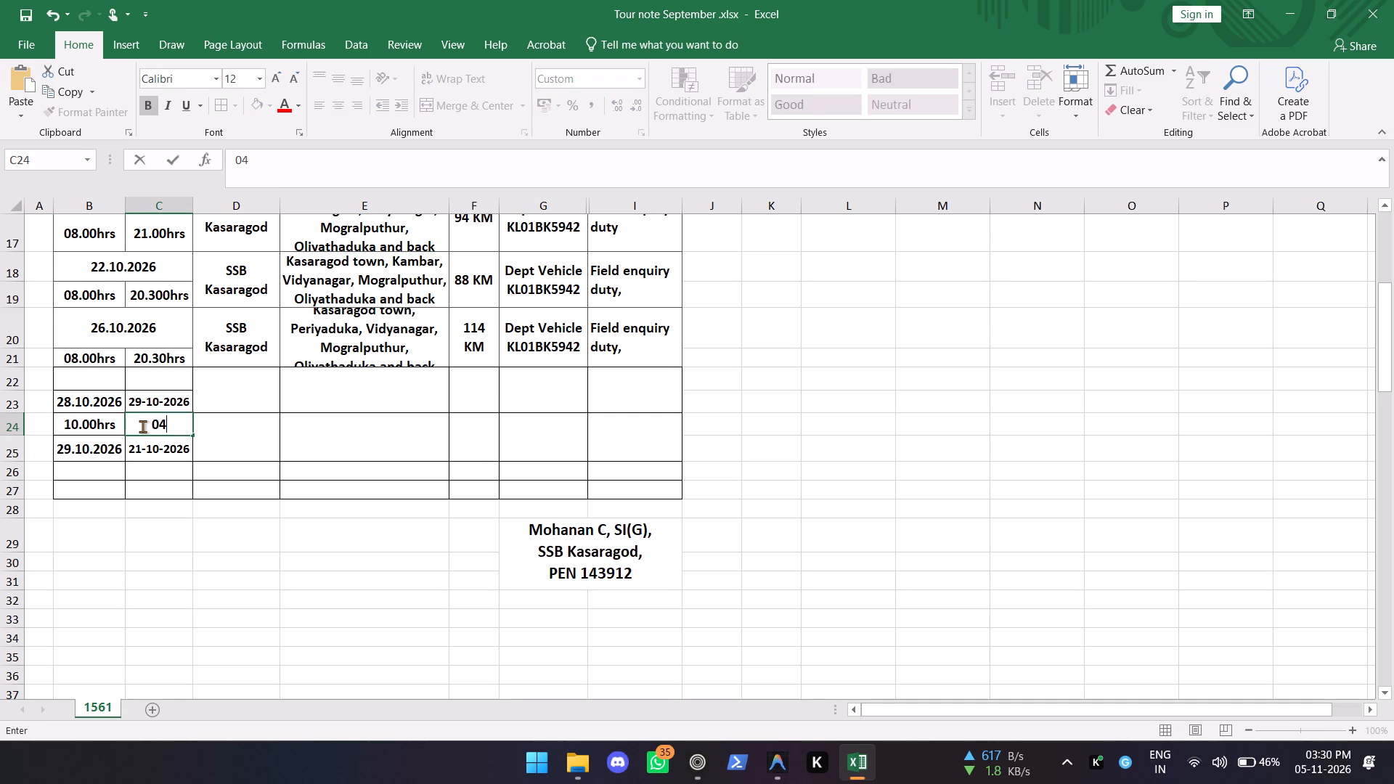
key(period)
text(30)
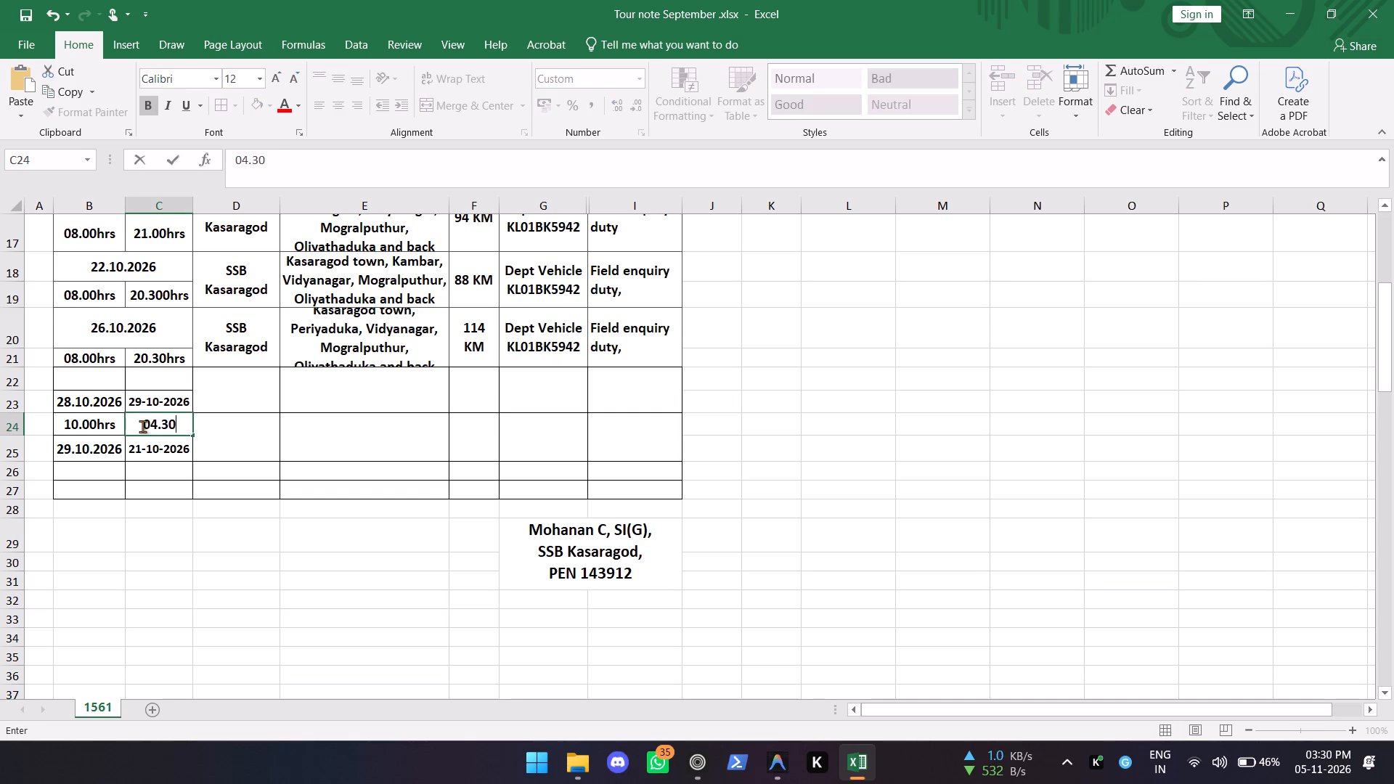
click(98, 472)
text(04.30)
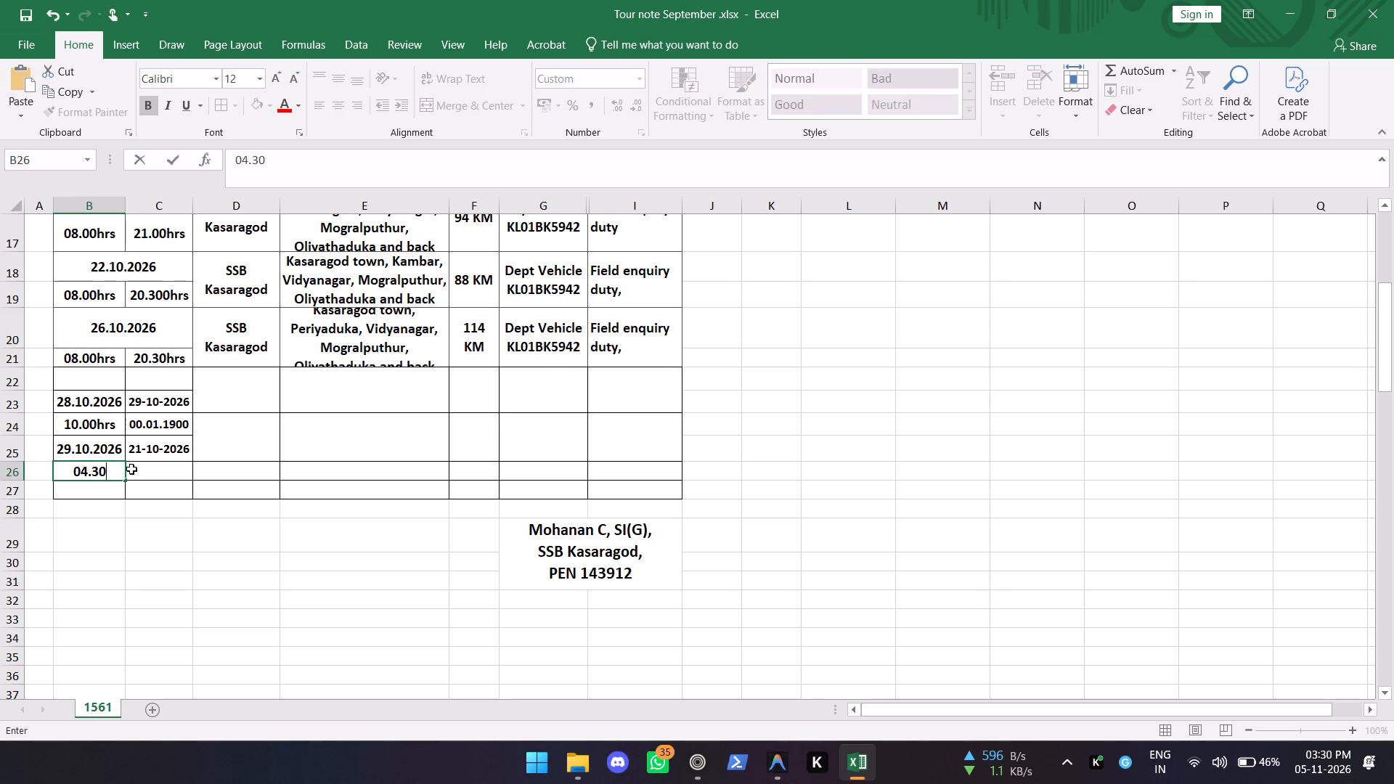
Enter the time 24.00hrs in cell C26.
click(146, 467)
text(24.00)
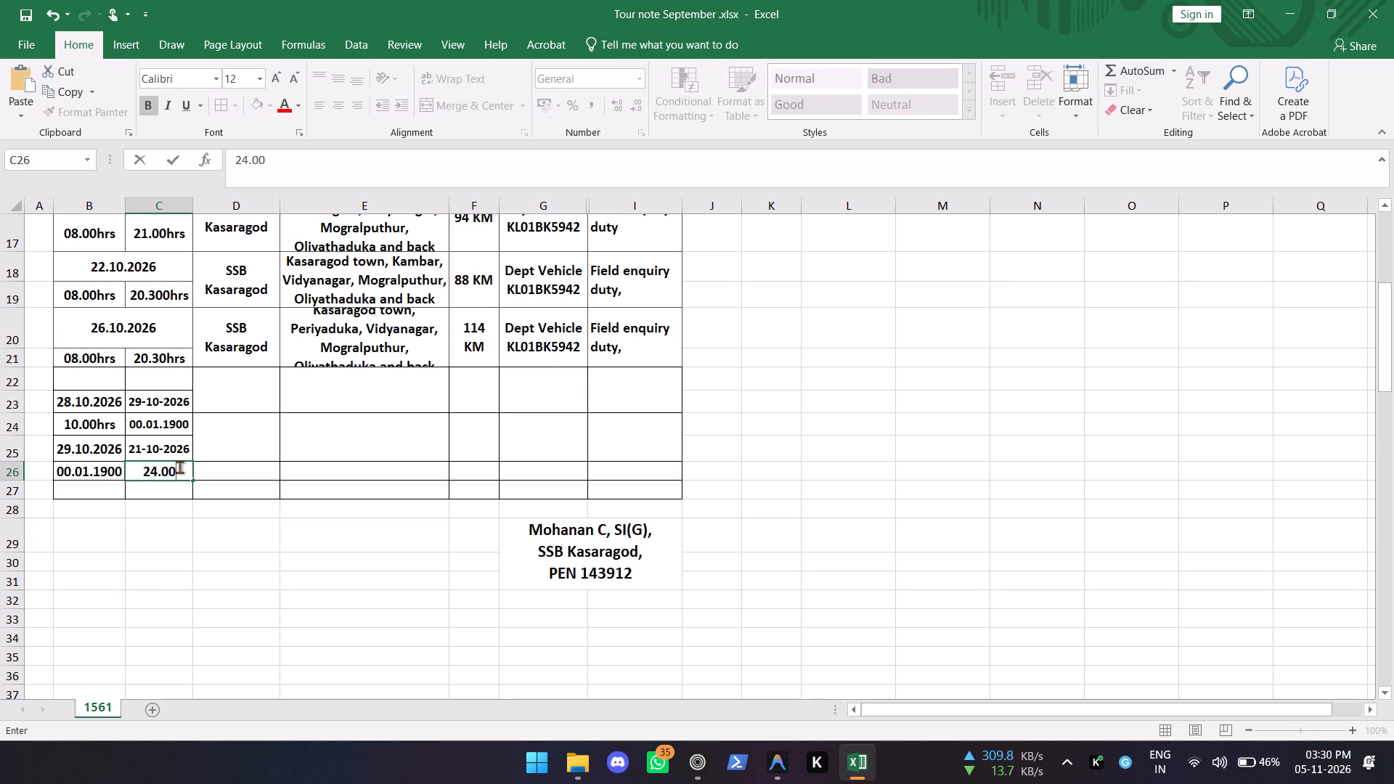
text(hra)
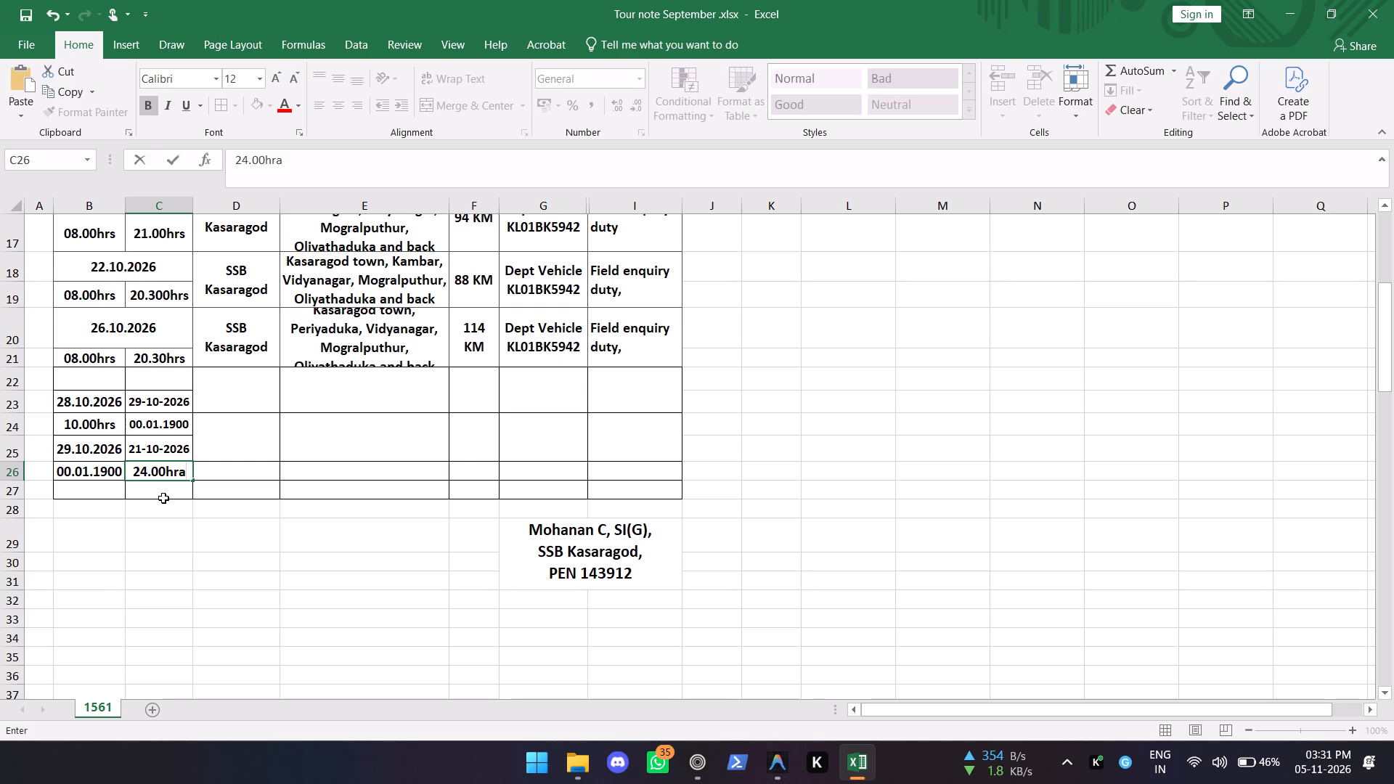
key(BackSpace)
key(s)
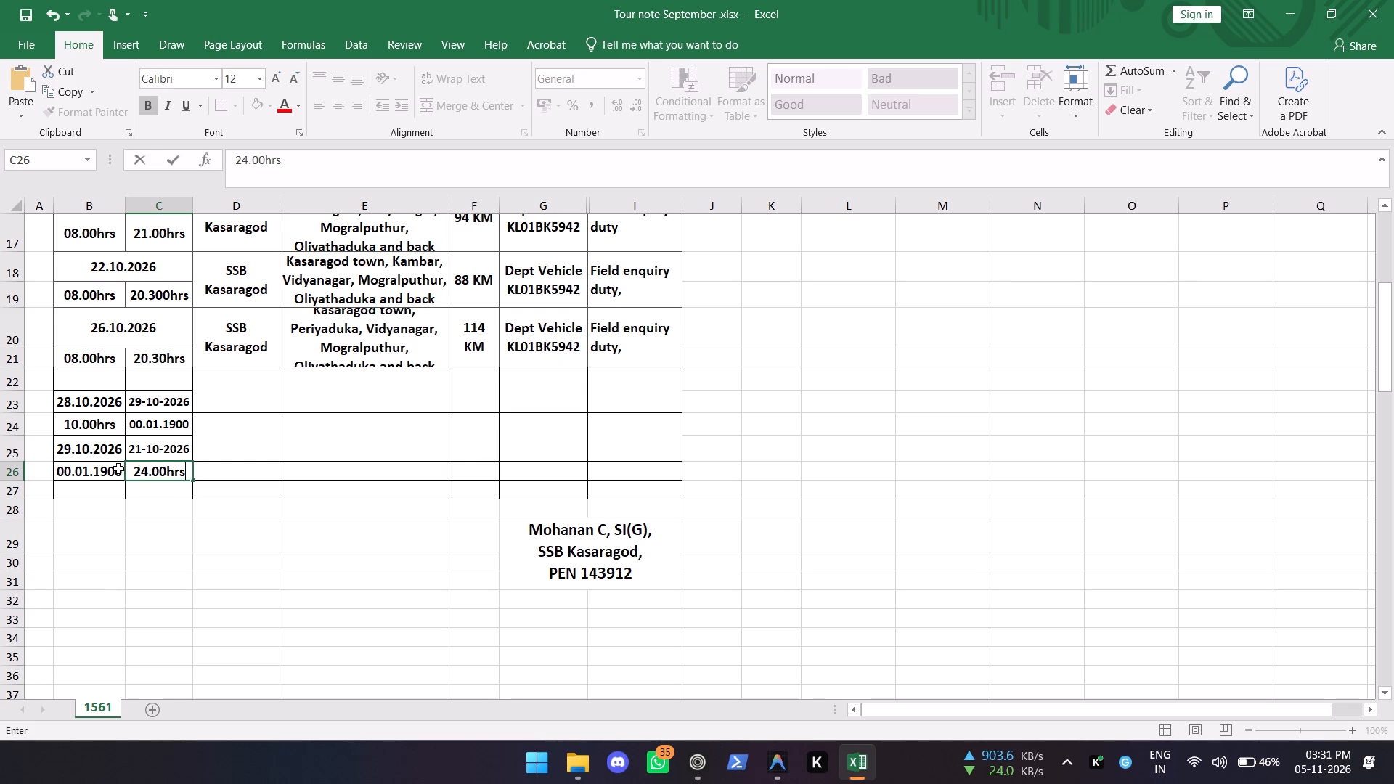
Edit the entry in cell B26 so that it reads 4.30hrs.
click(121, 470)
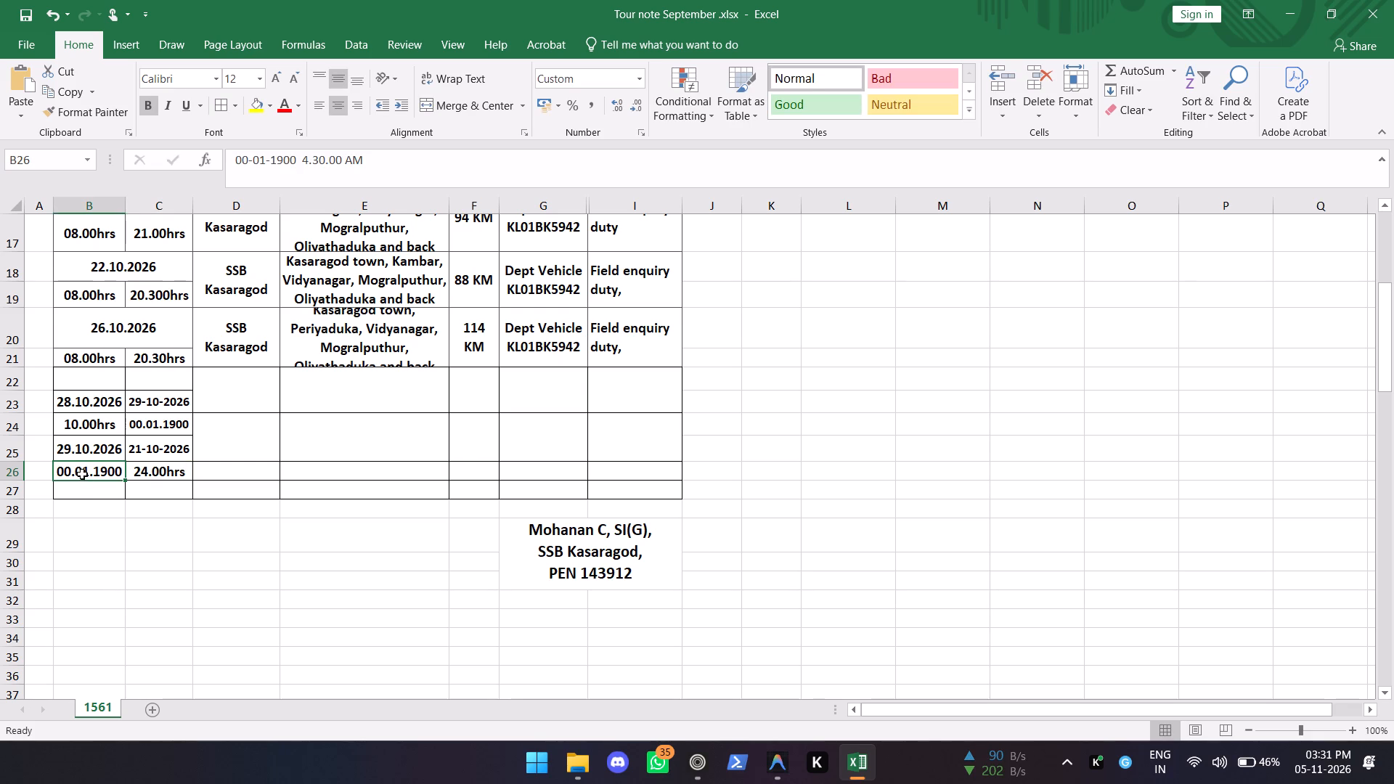
click(82, 474)
click(83, 473)
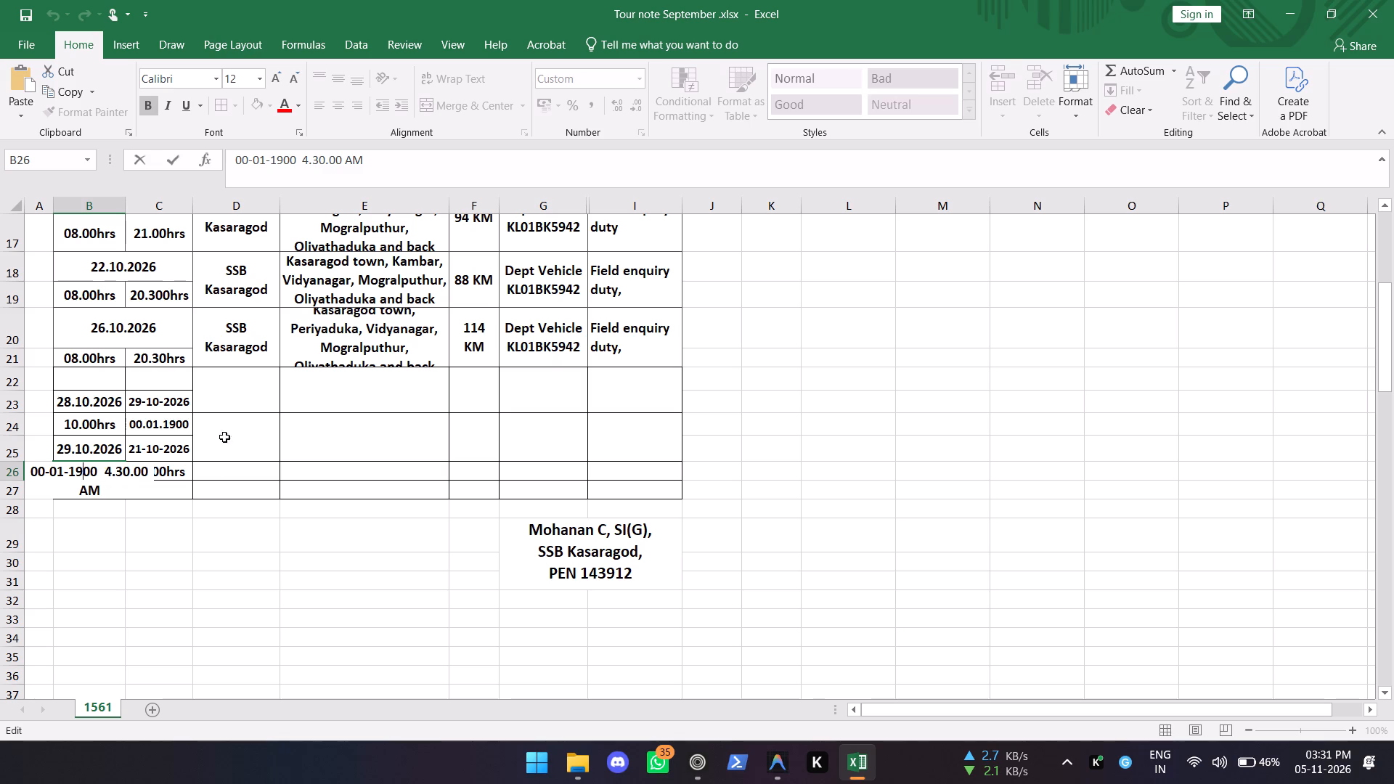
click(179, 444)
click(104, 475)
double_click(103, 473)
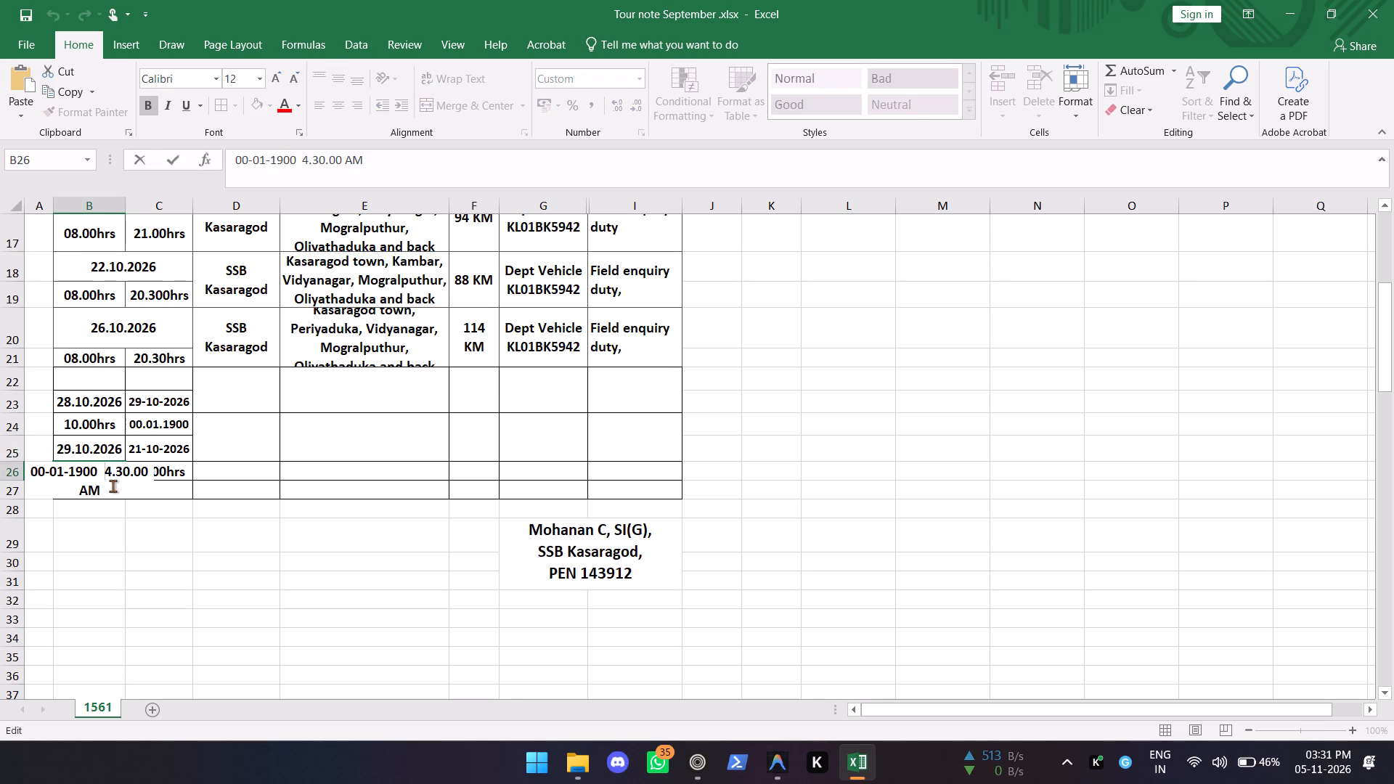
click(109, 486)
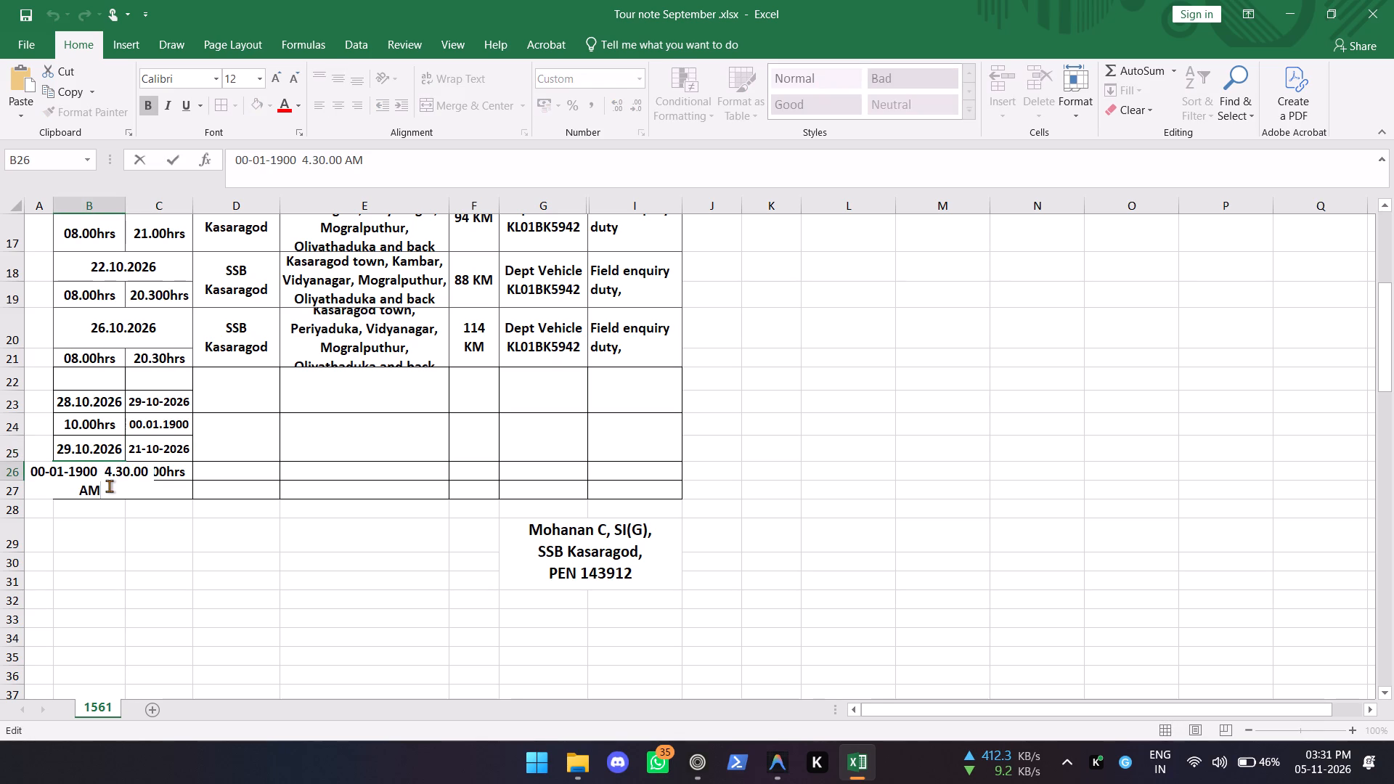
key(BackSpace)
key(BackSpace)
key(BackSpace)
key(BackSpace)
key(BackSpace)
key(BackSpace)
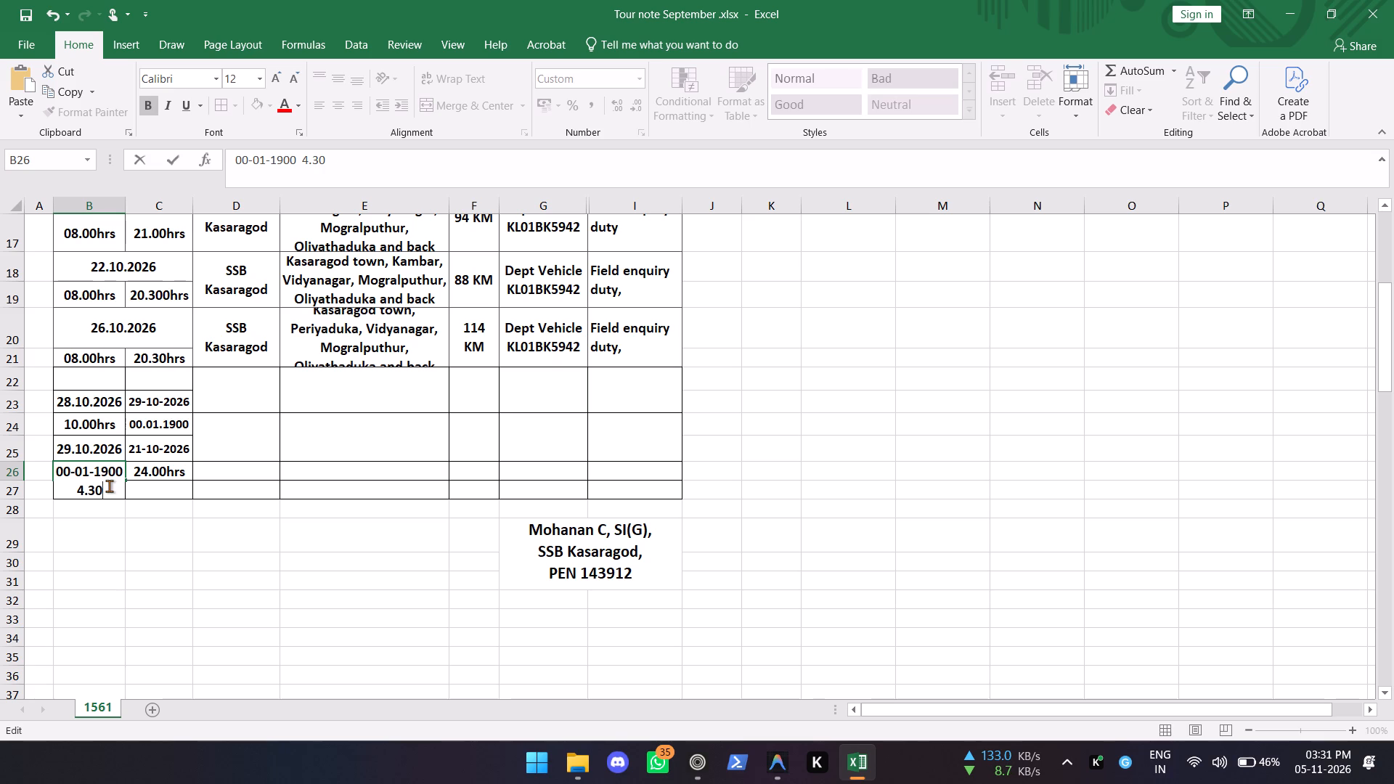
click(123, 470)
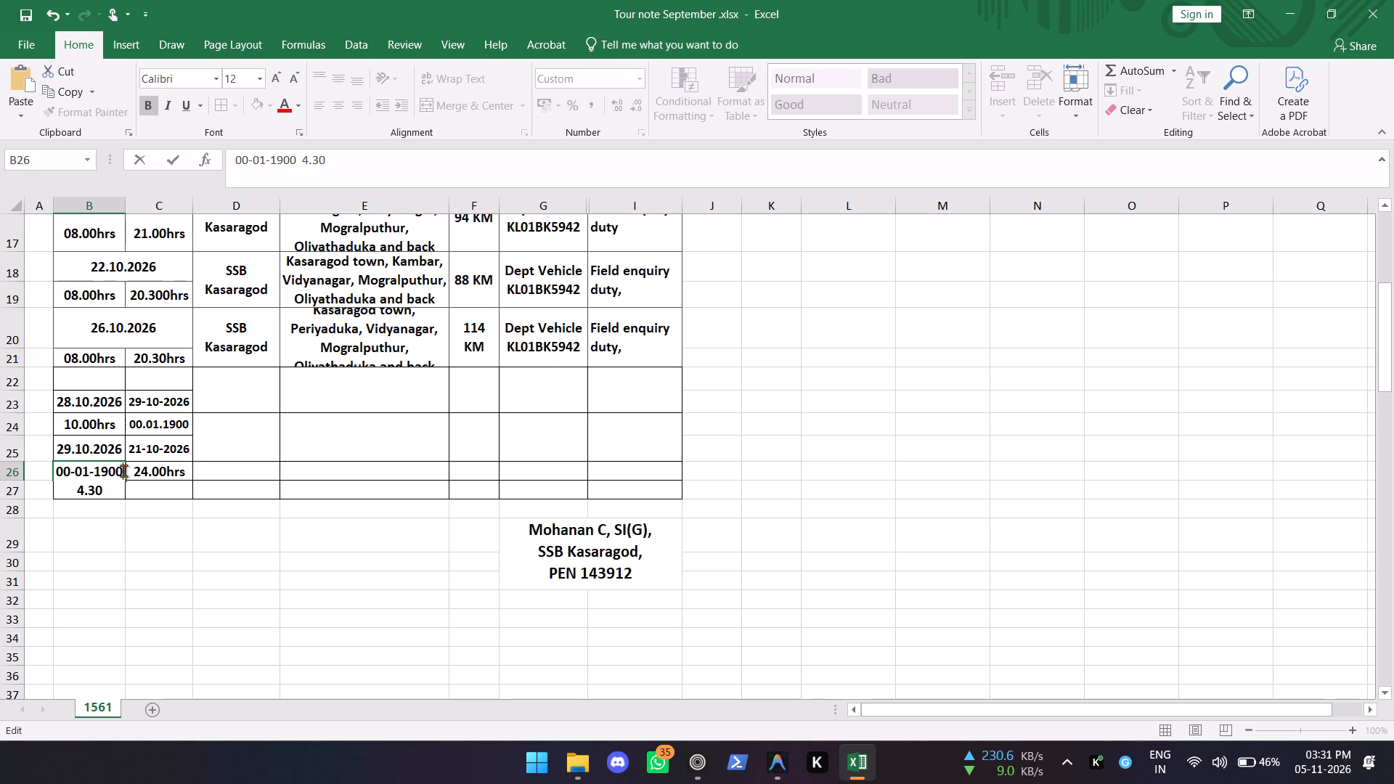
key(BackSpace)
key(BackSpace)
key(BackSpace)
key(BackSpace)
key(BackSpace)
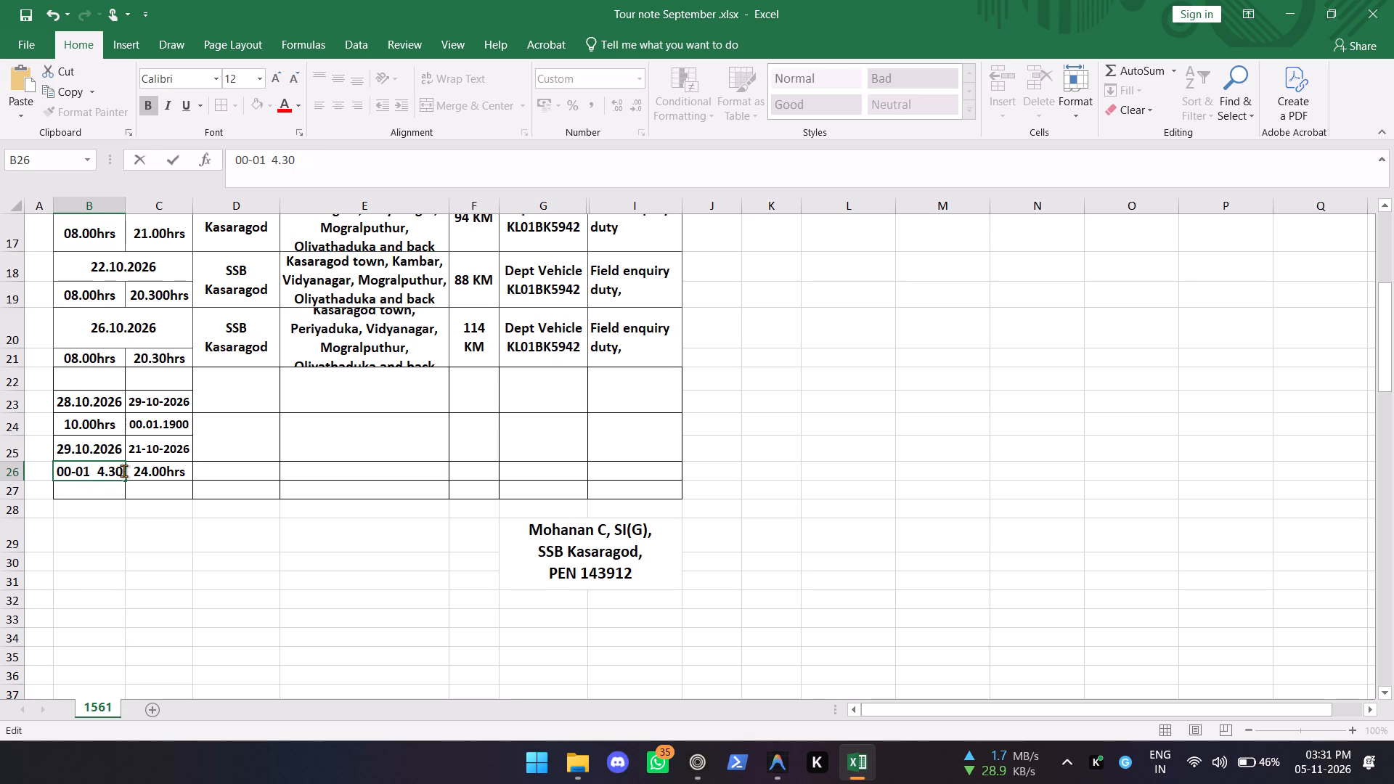
key(BackSpace)
key(BackSpace)
key(BackSpace)
key(BackSpace)
key(BackSpace)
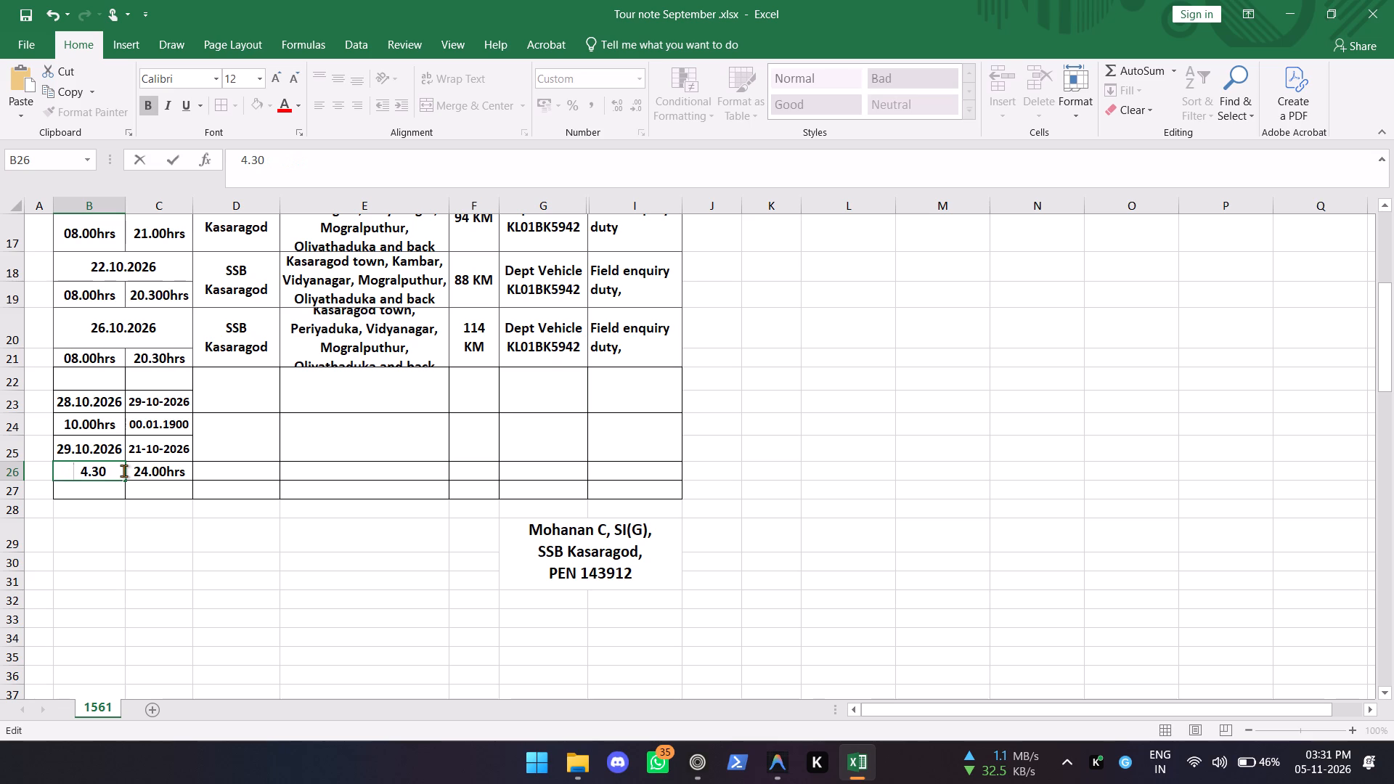
click(105, 470)
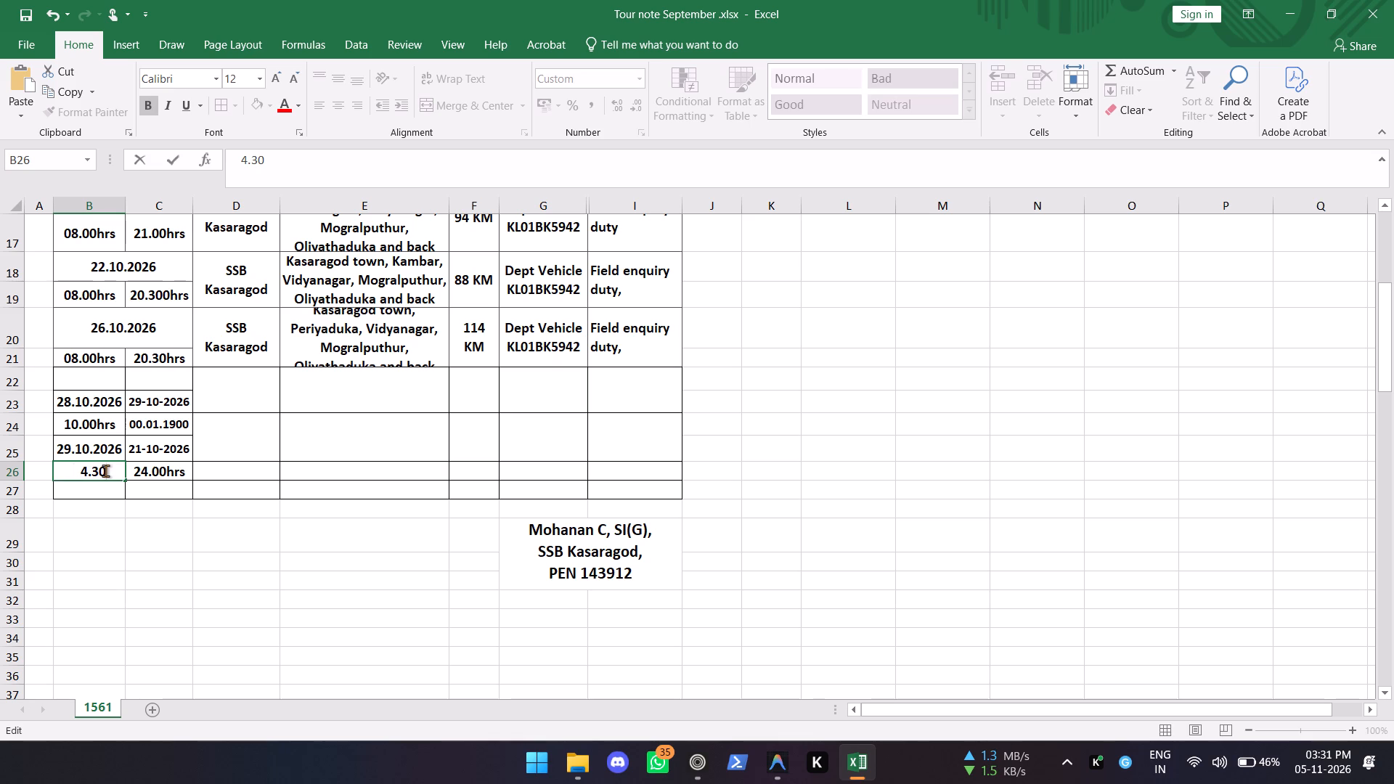
text(hr)
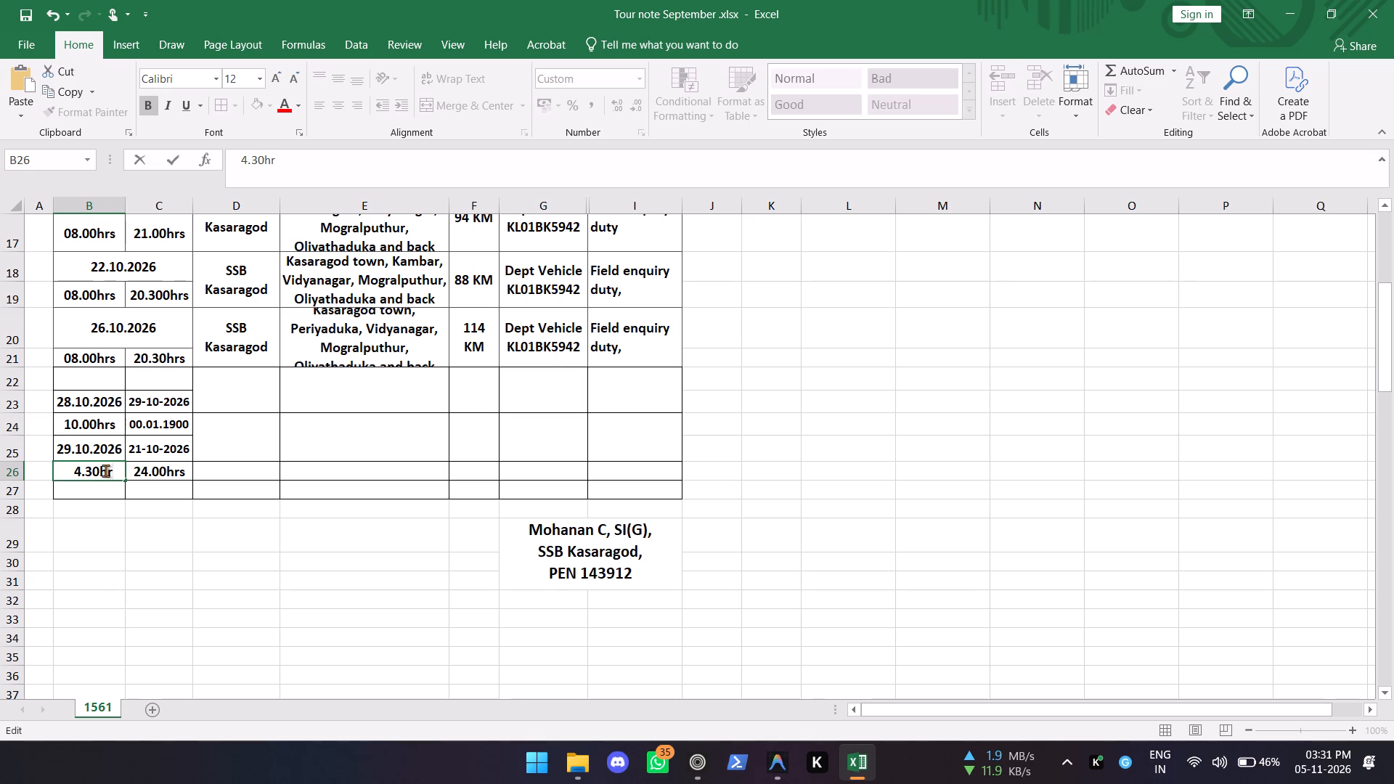
key(s)
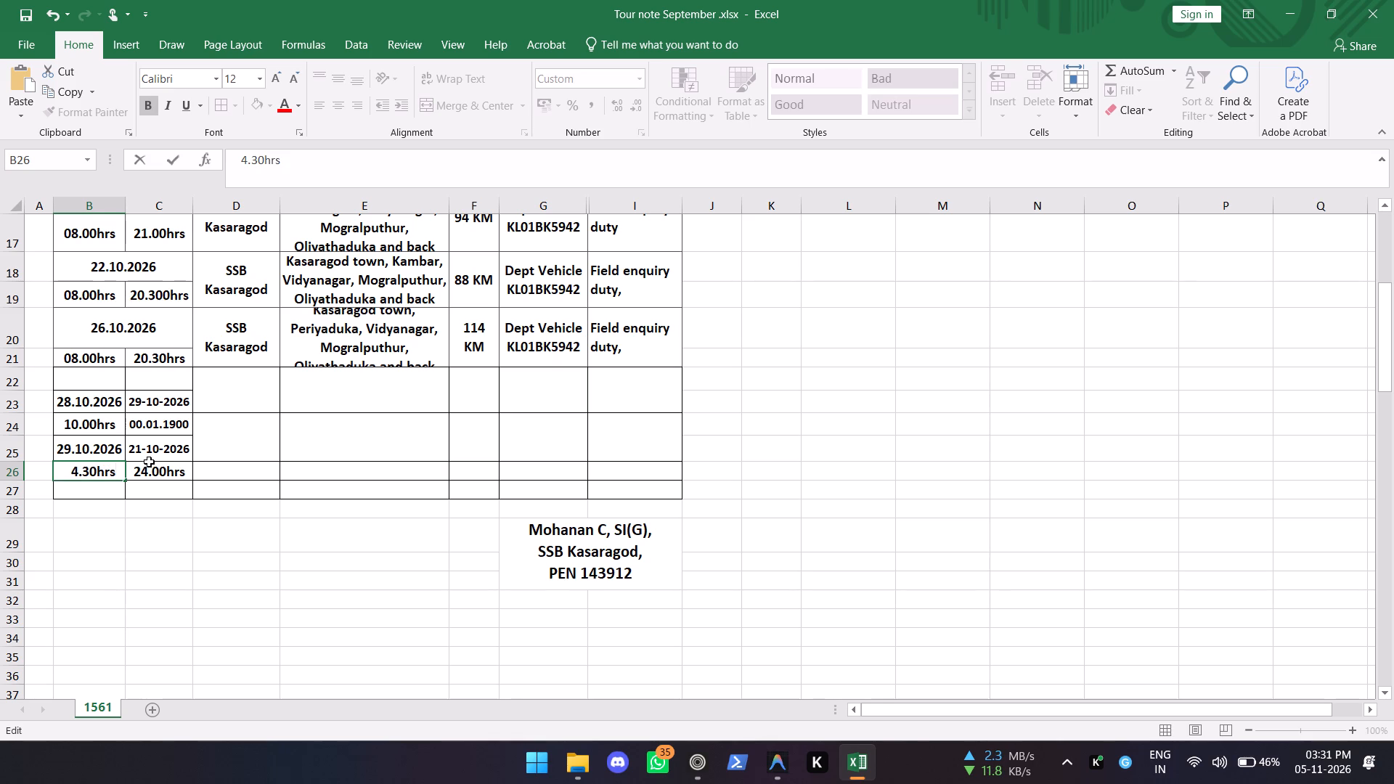
Change the date in cell C25 to 31-10-2026.
click(151, 460)
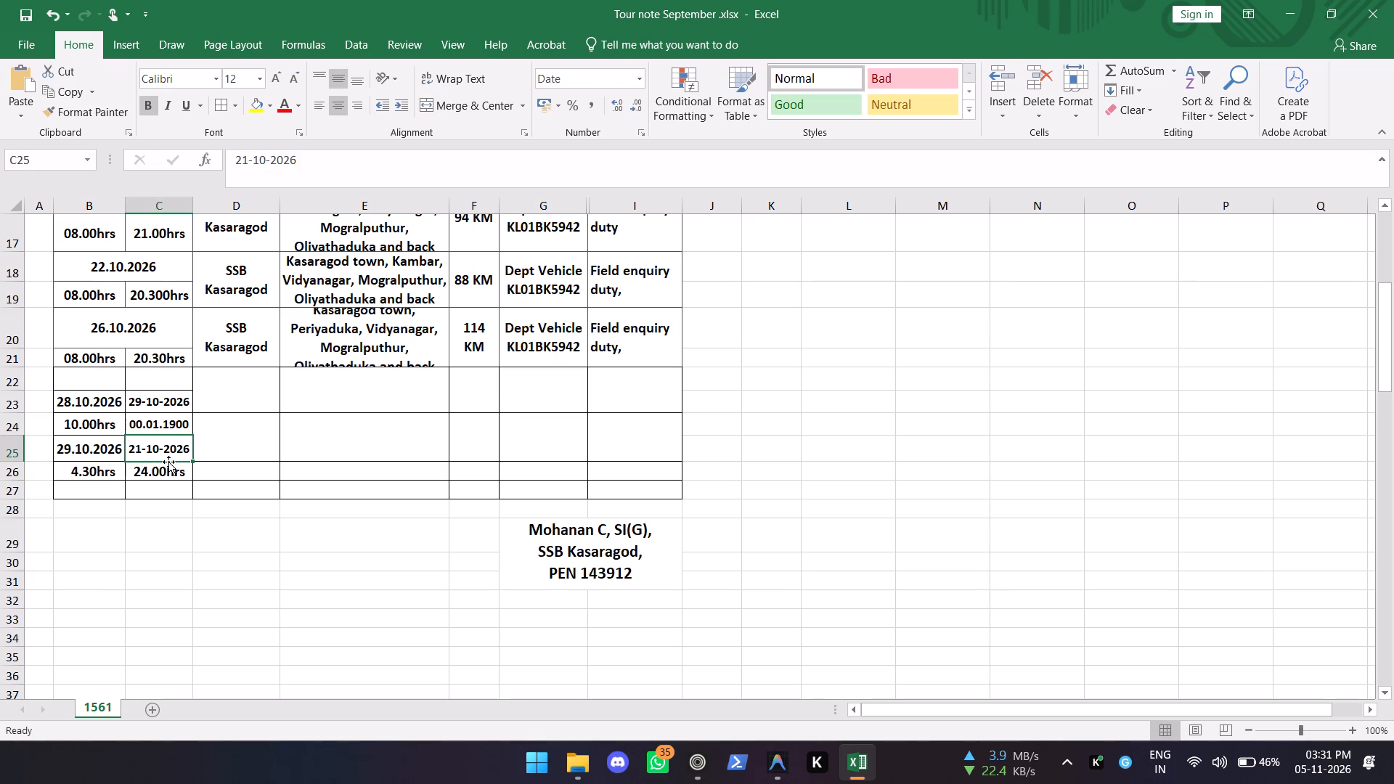
double_click(141, 452)
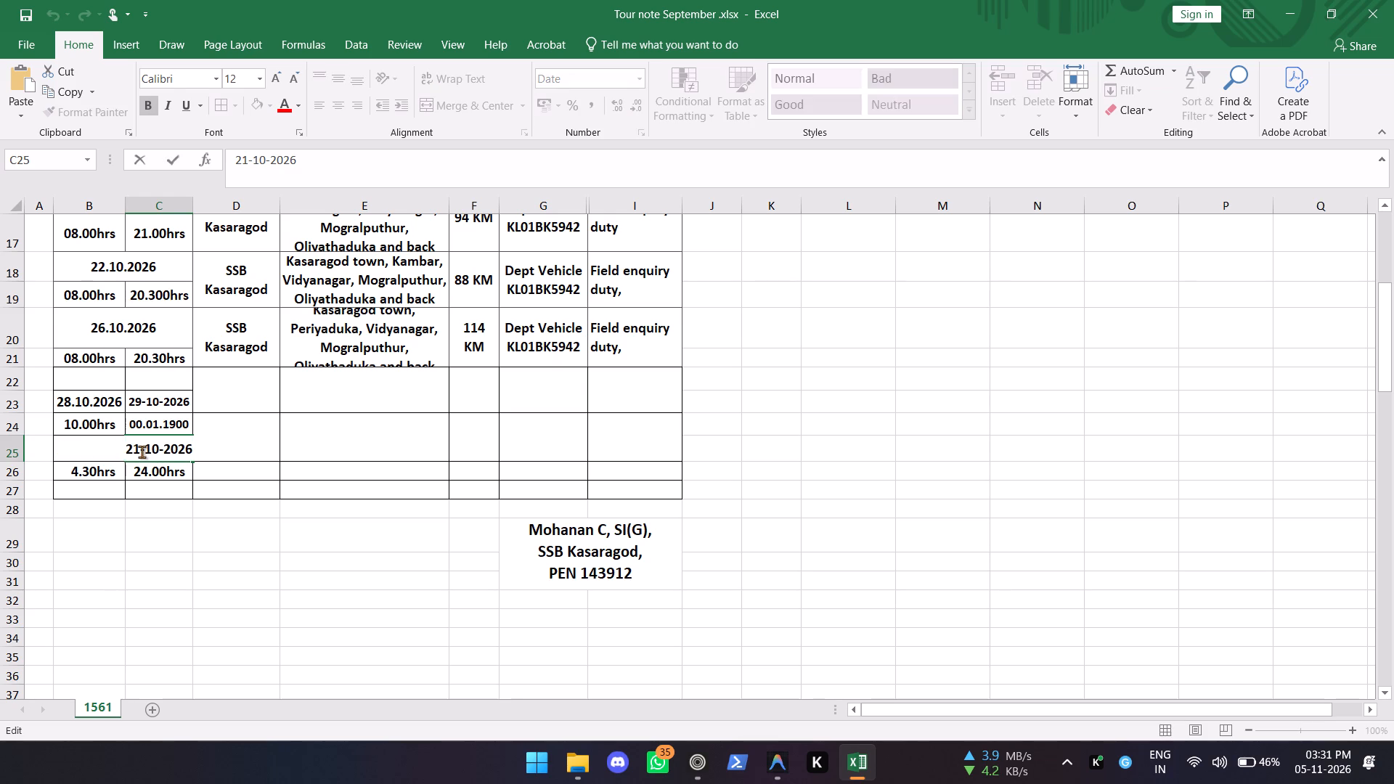
key(BackSpace)
key(BackSpace)
text(31)
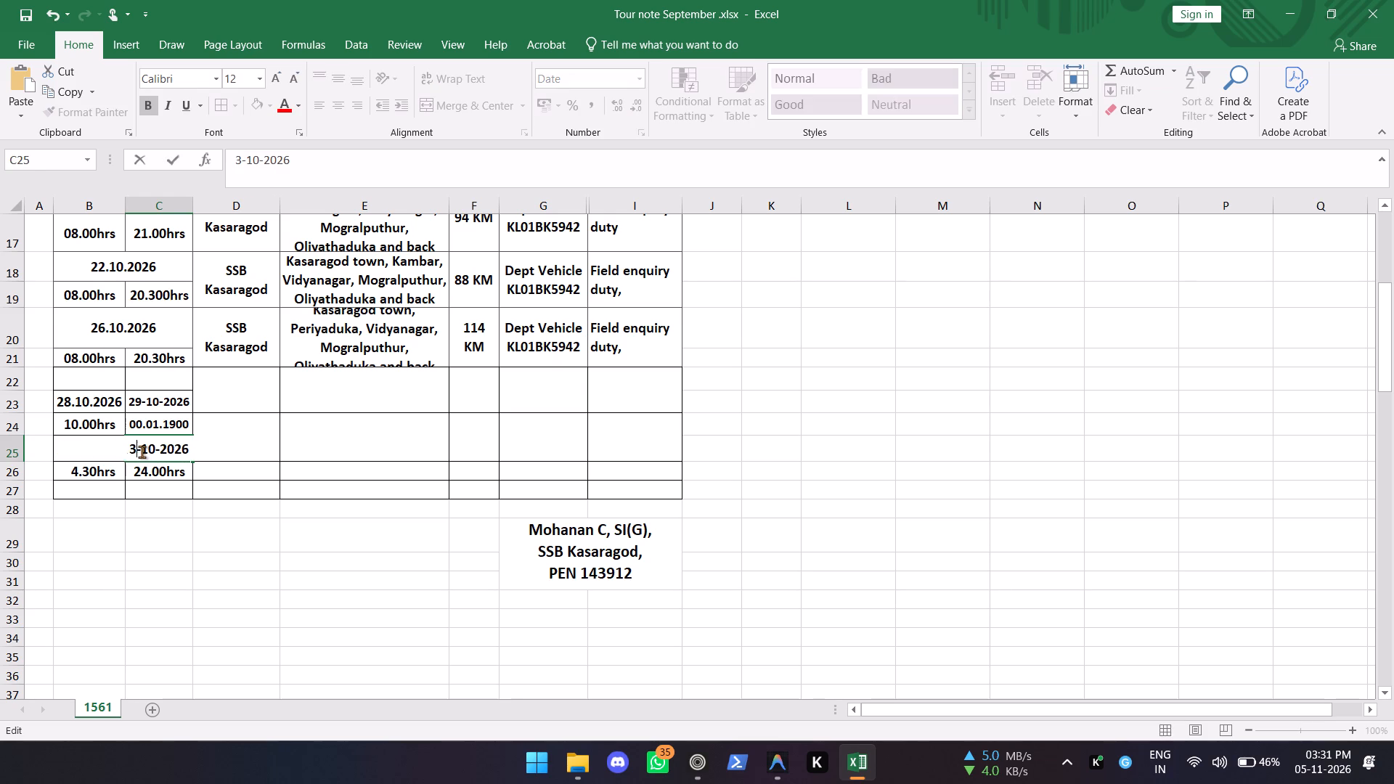
Edit the entry in cell C24 so that it reads 4.30.00hrs, without the 1900 date and AM suffix.
click(179, 425)
double_click(184, 422)
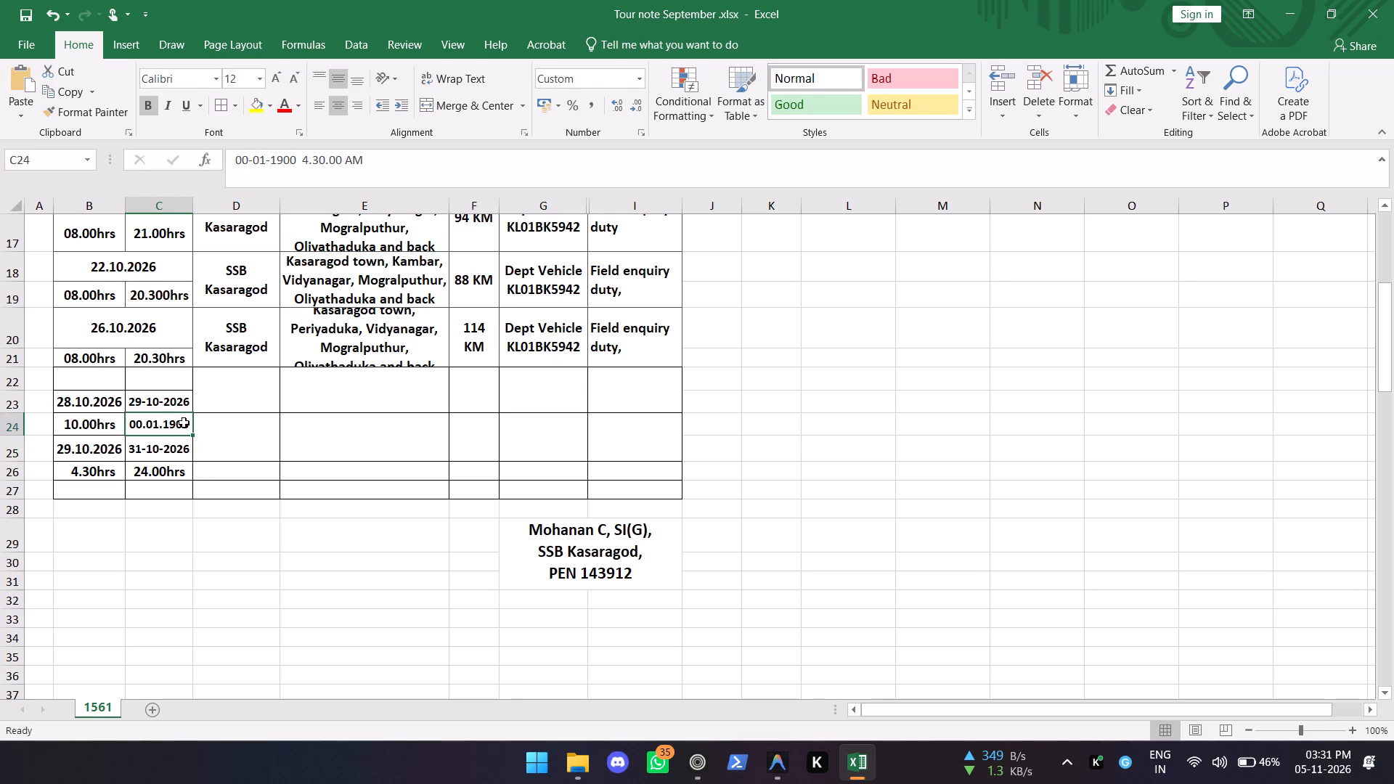
click(162, 422)
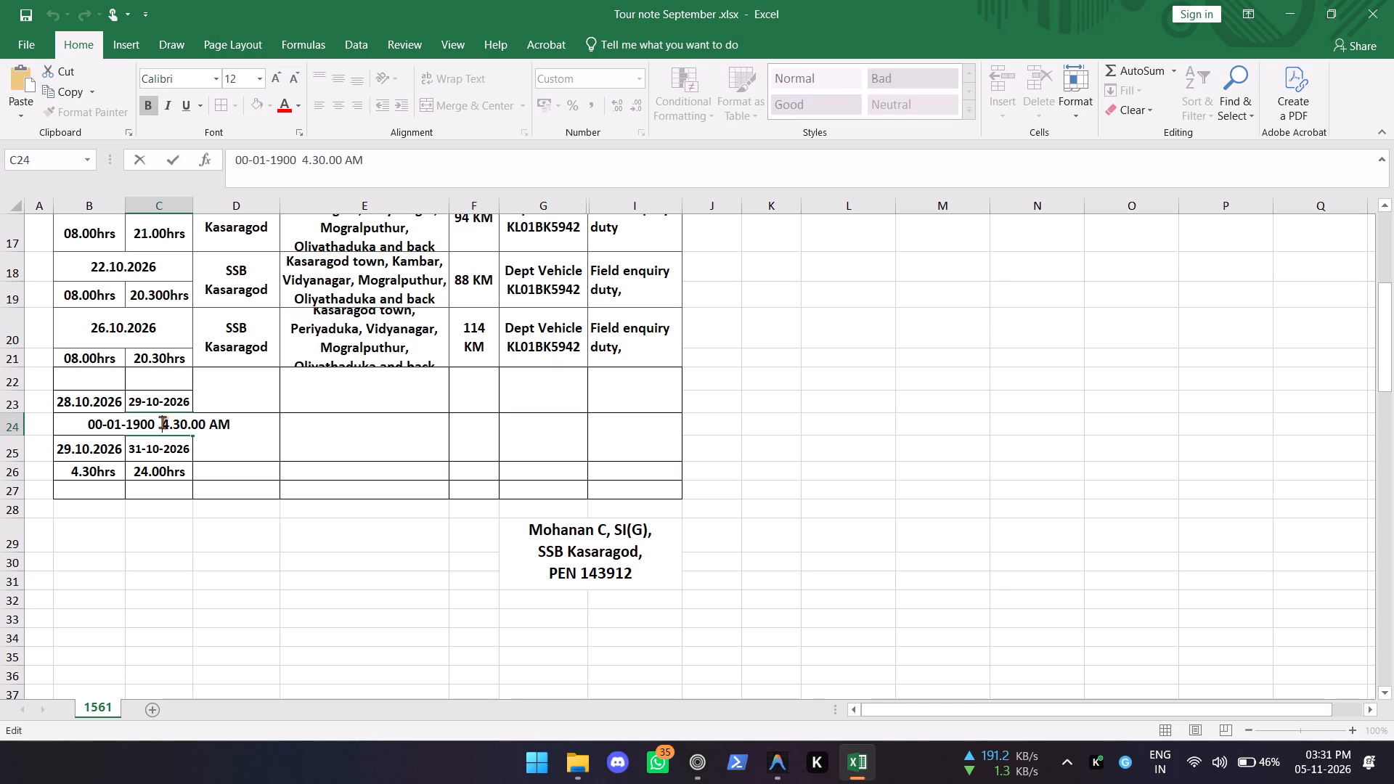
key(BackSpace)
key(BackSpace)
key(BackSpace)
key(BackSpace)
key(BackSpace)
key(BackSpace)
key(BackSpace)
key(BackSpace)
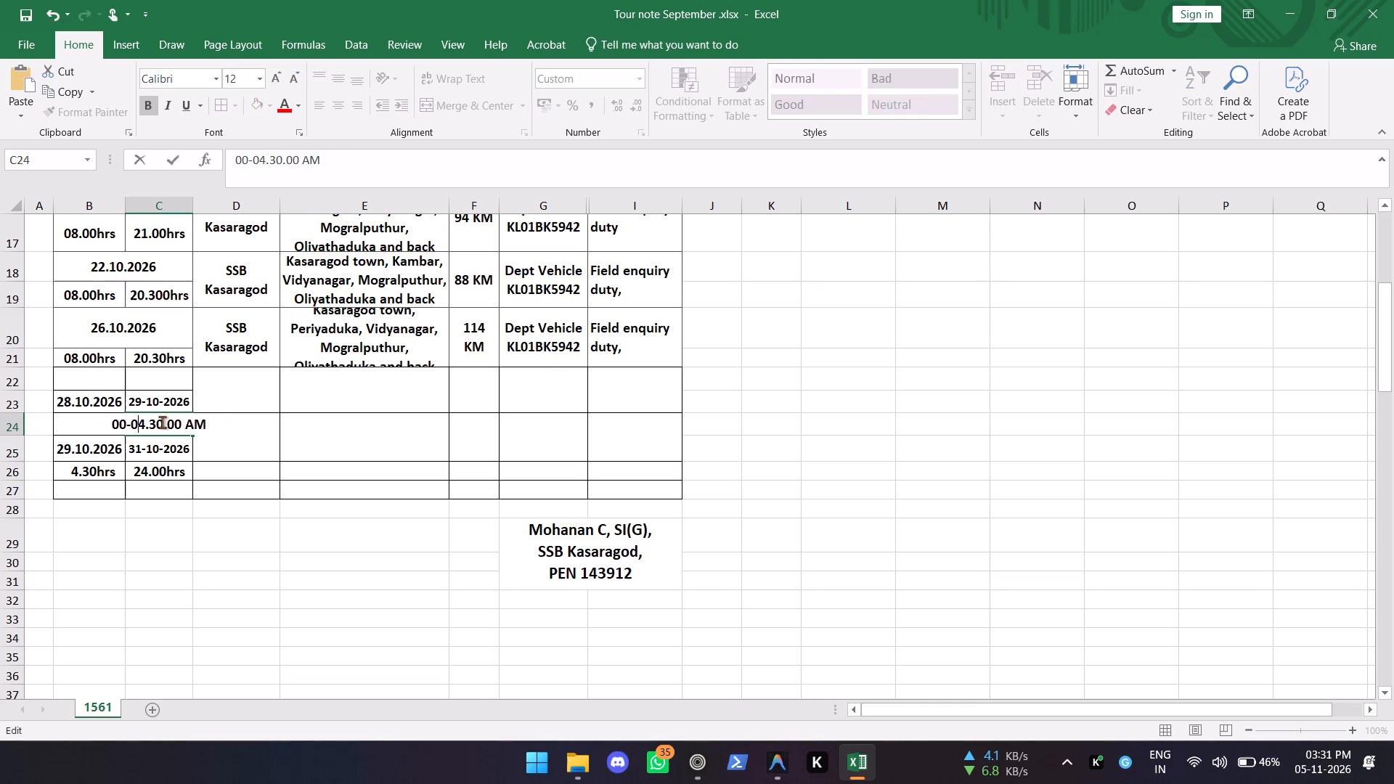
key(BackSpace)
key(BackSpace)
key(BackSpace)
key(BackSpace)
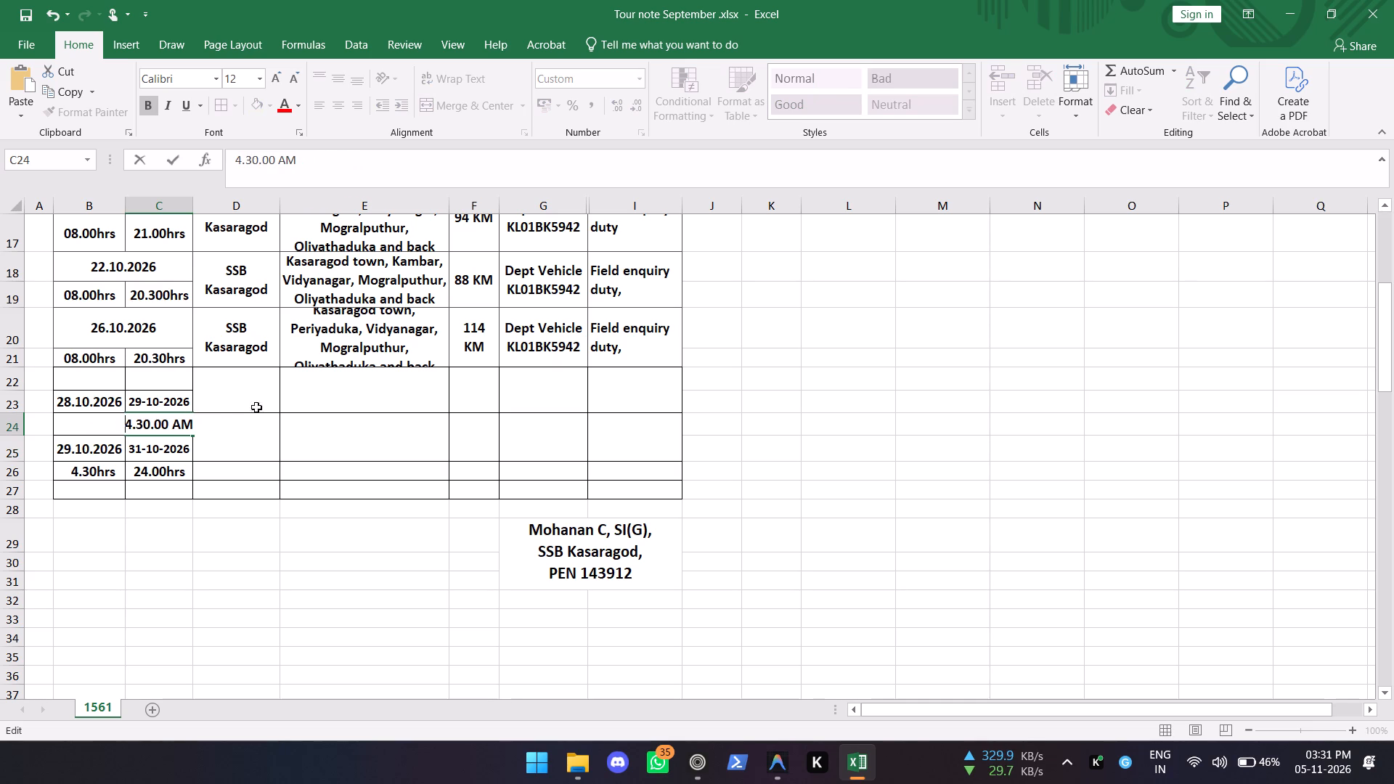
click(195, 425)
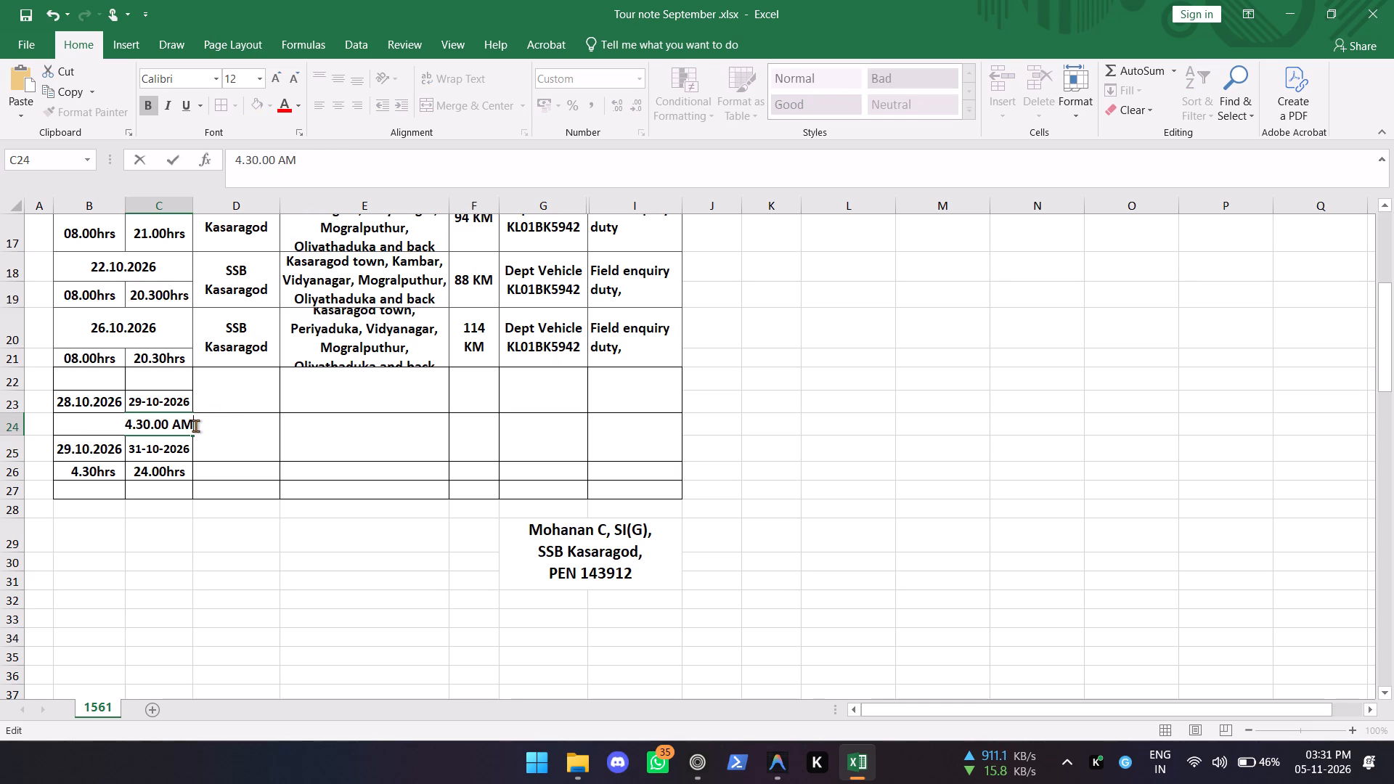
key(BackSpace)
key(BackSpace)
key(BackSpace)
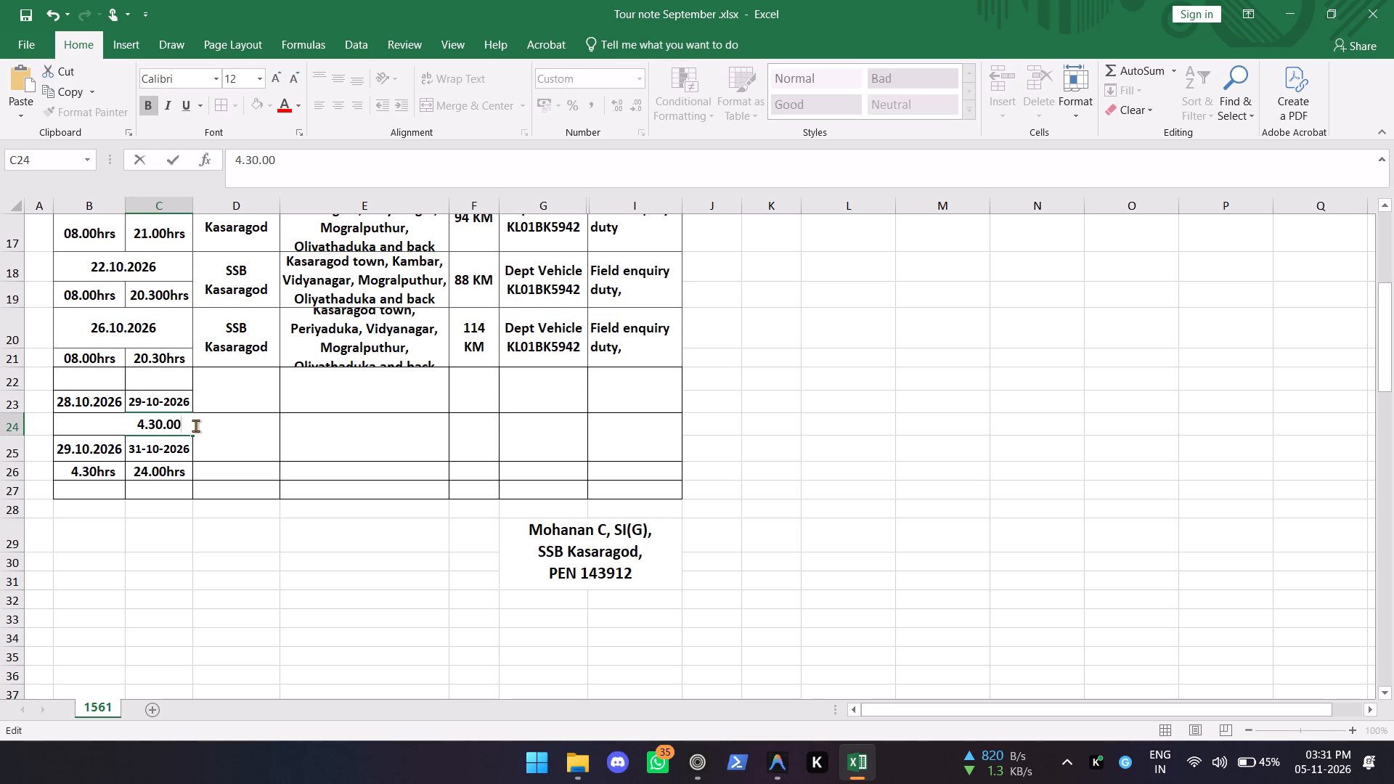
text(hrs)
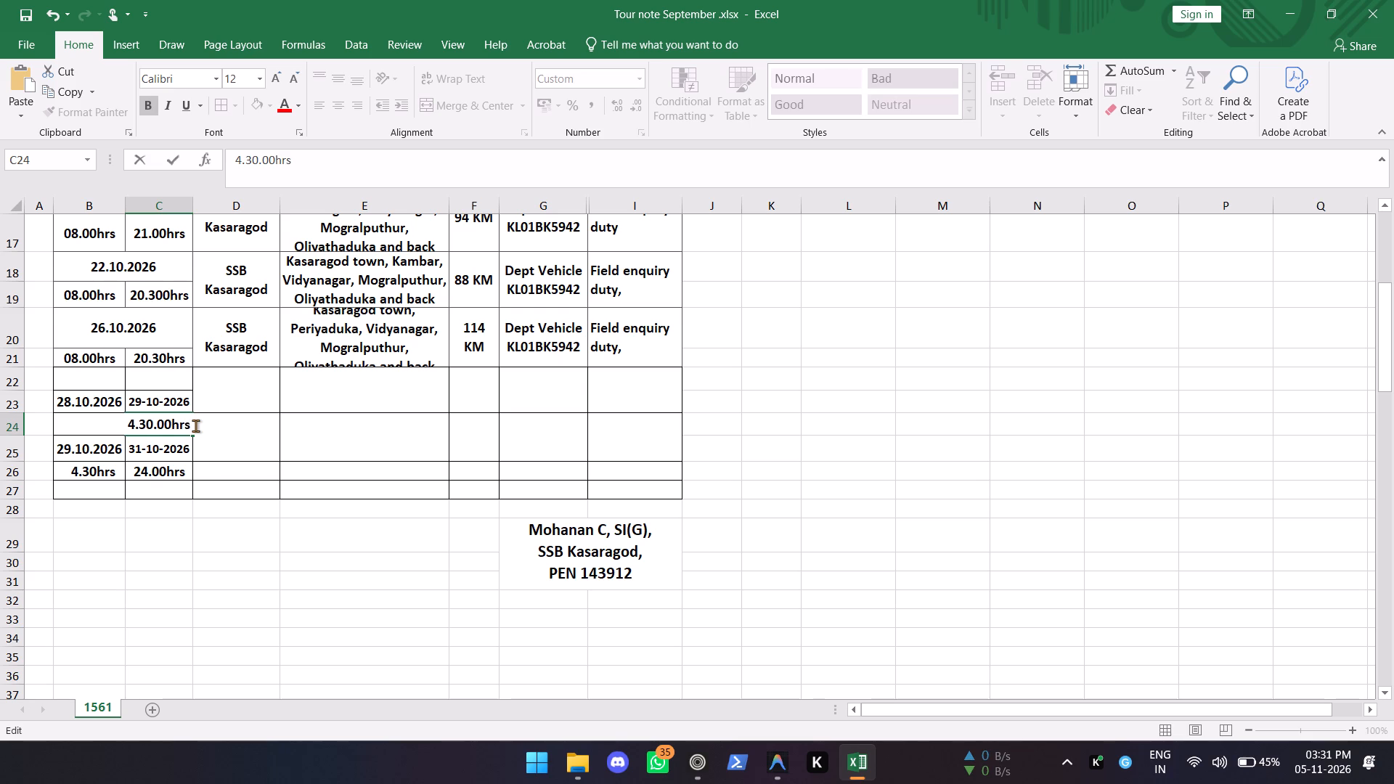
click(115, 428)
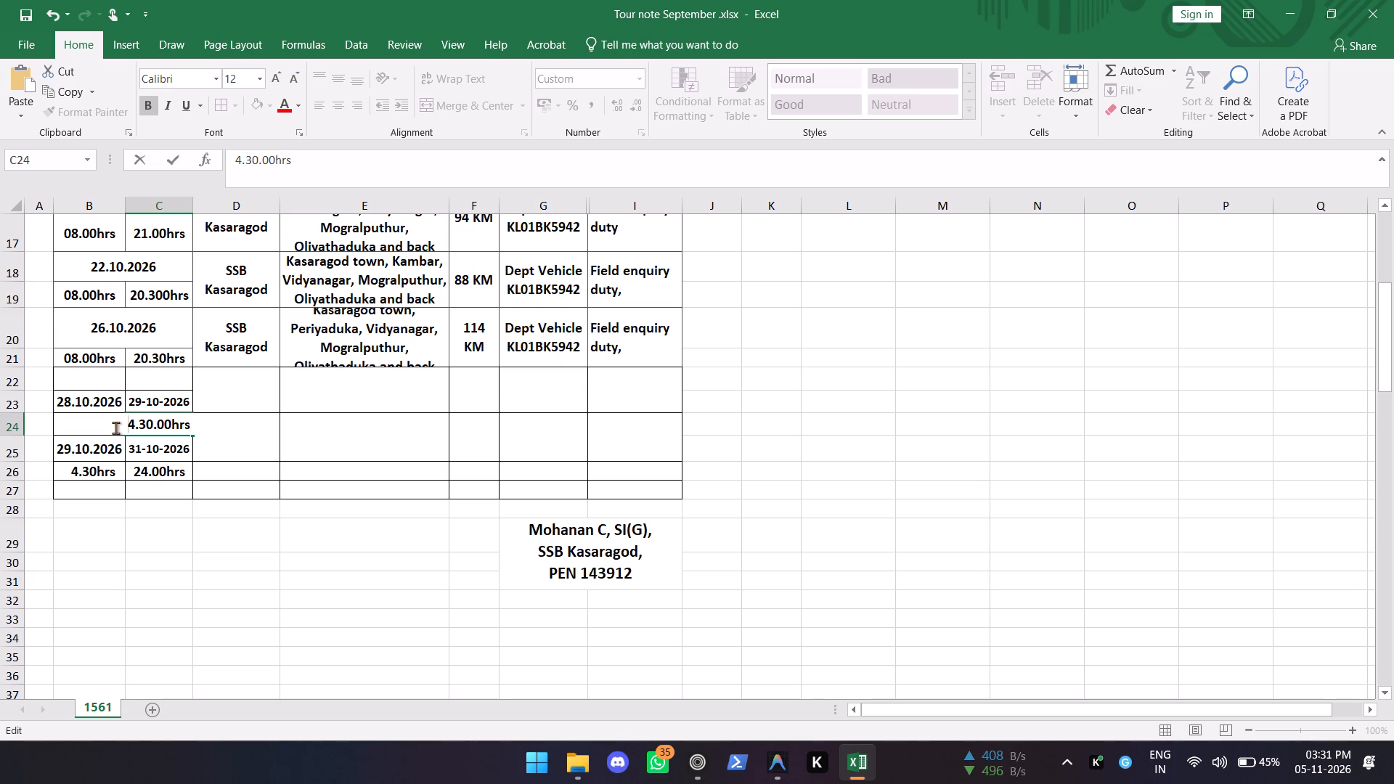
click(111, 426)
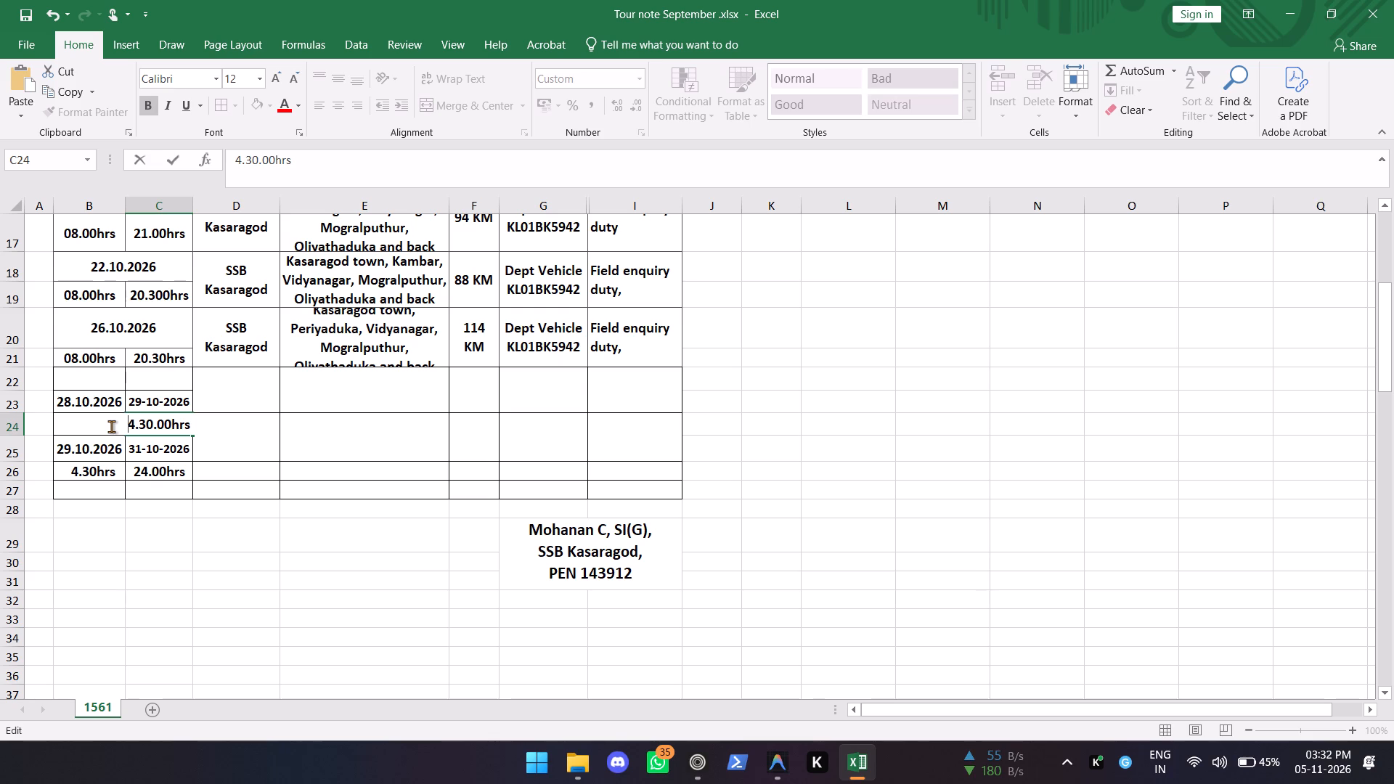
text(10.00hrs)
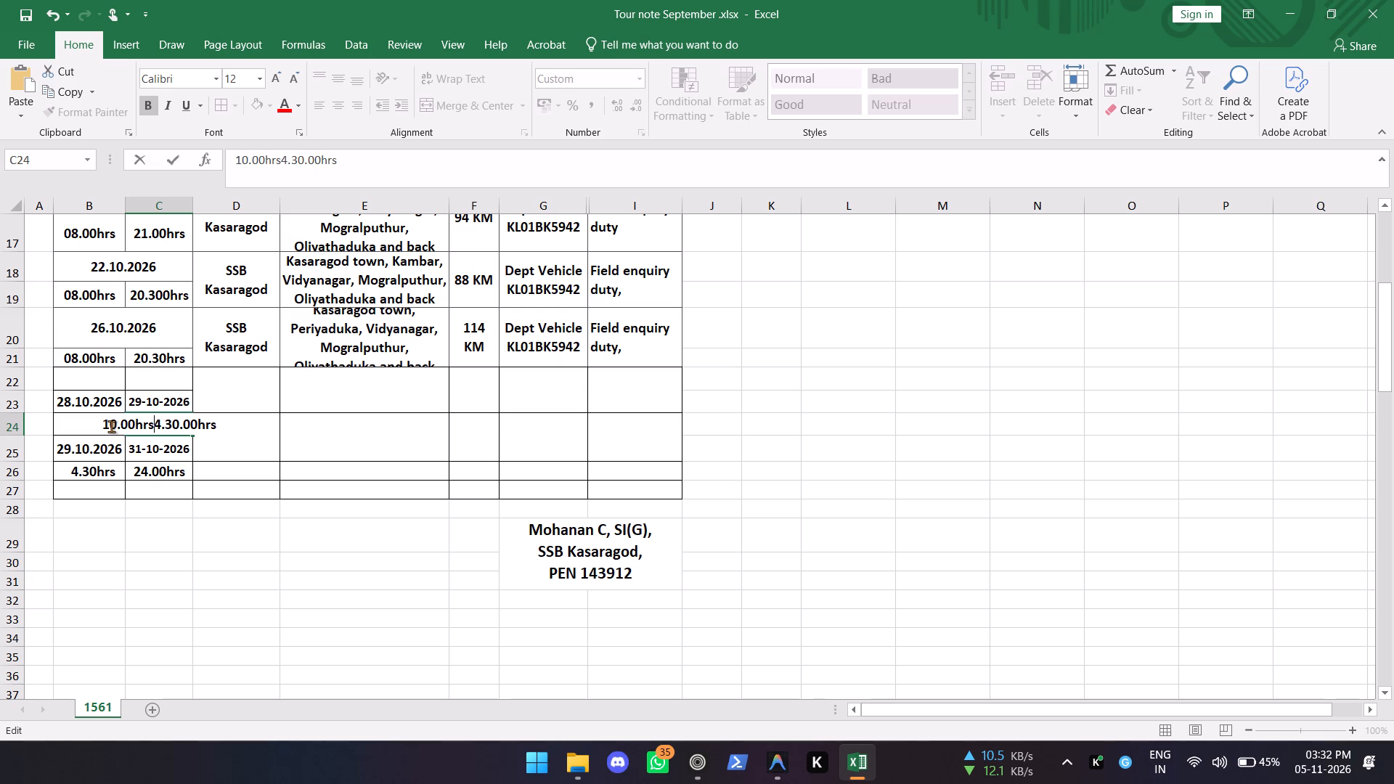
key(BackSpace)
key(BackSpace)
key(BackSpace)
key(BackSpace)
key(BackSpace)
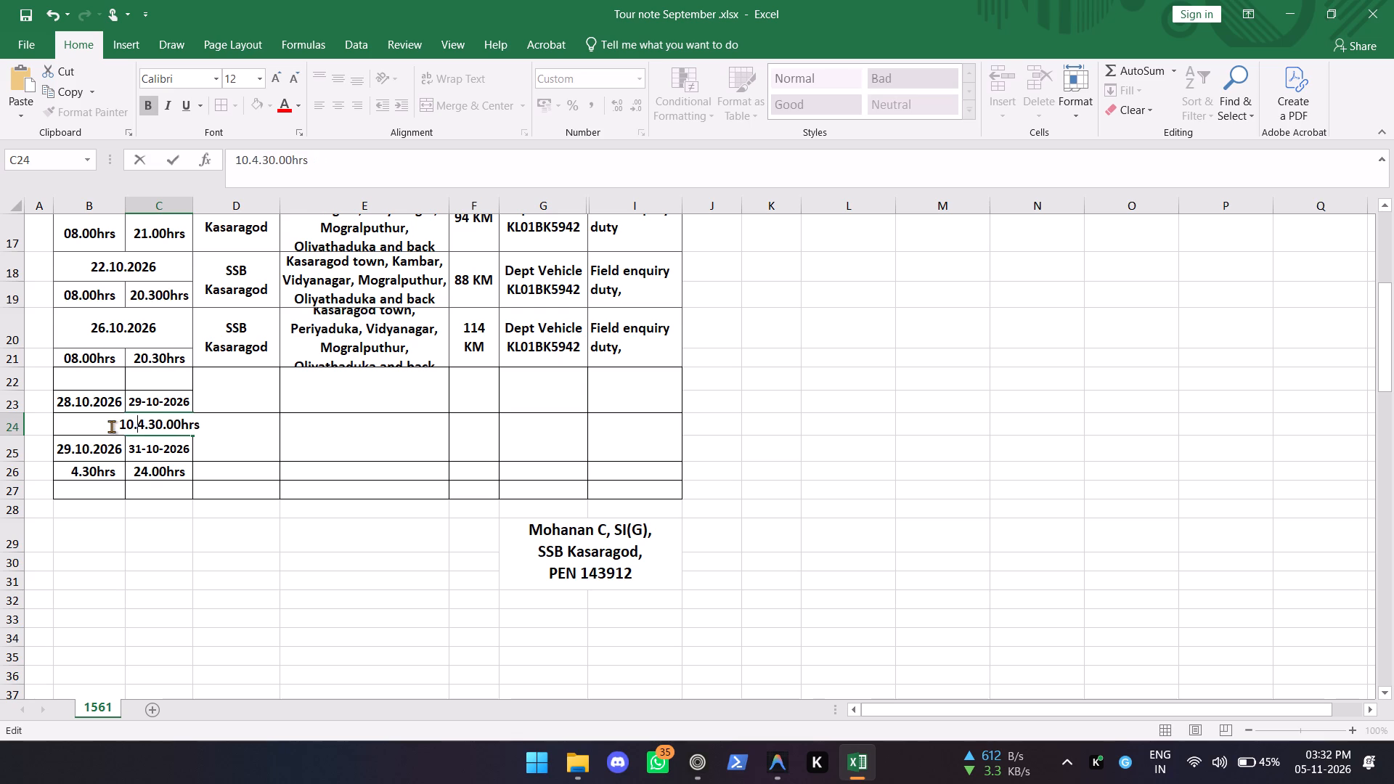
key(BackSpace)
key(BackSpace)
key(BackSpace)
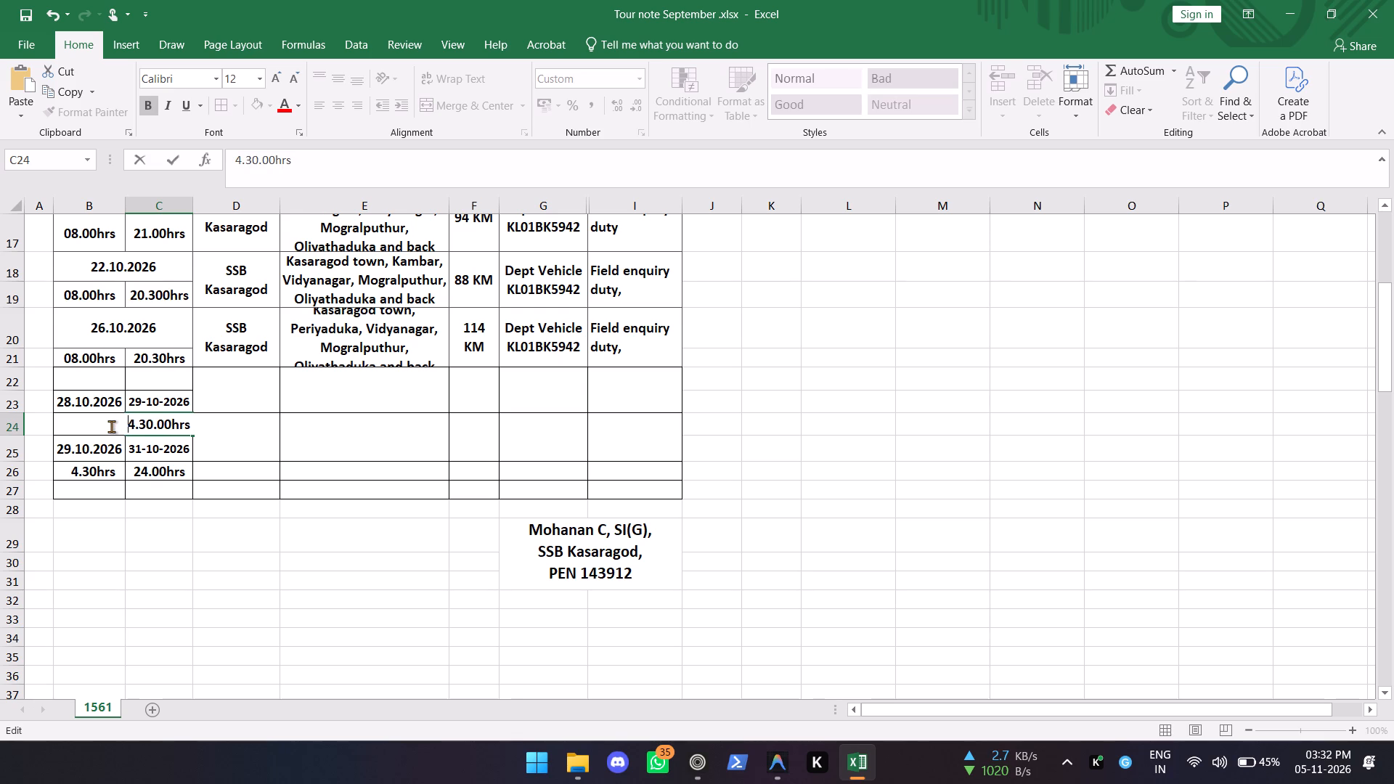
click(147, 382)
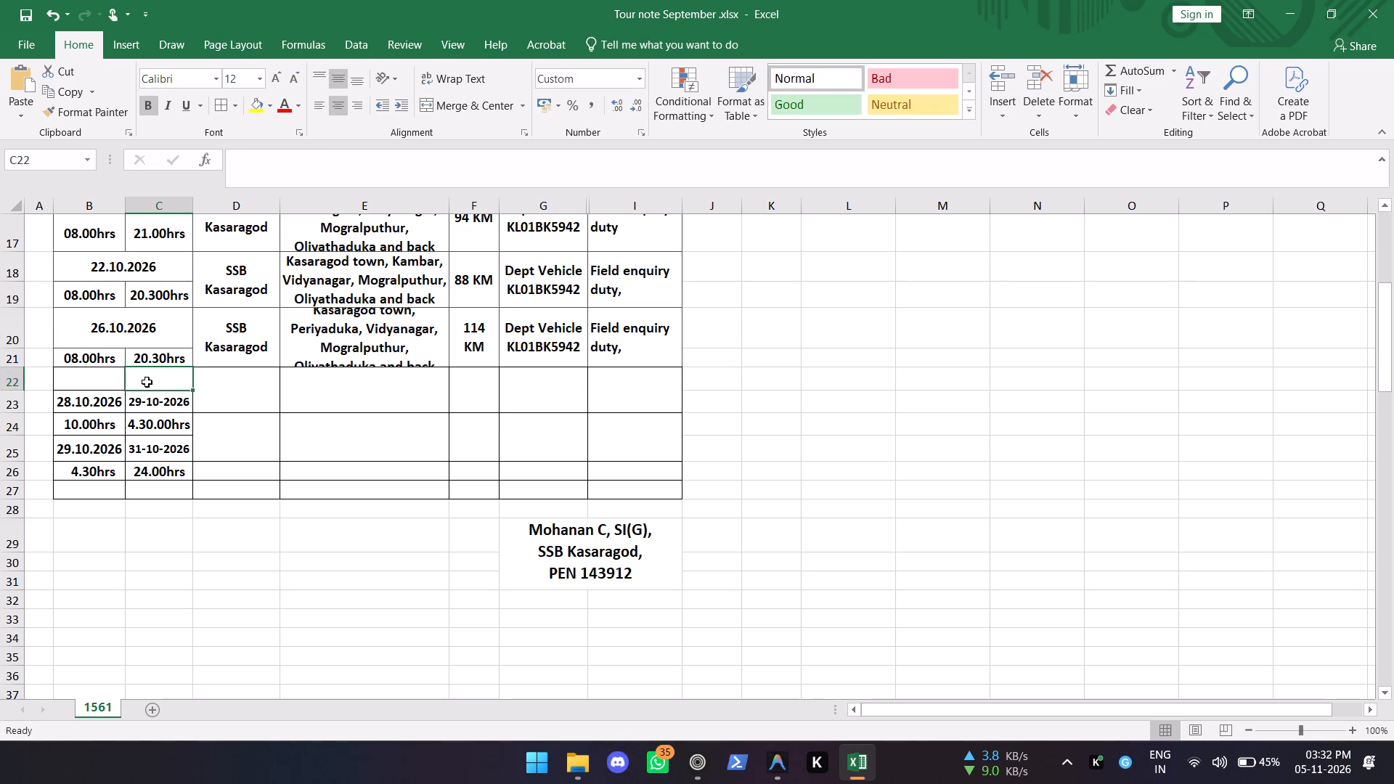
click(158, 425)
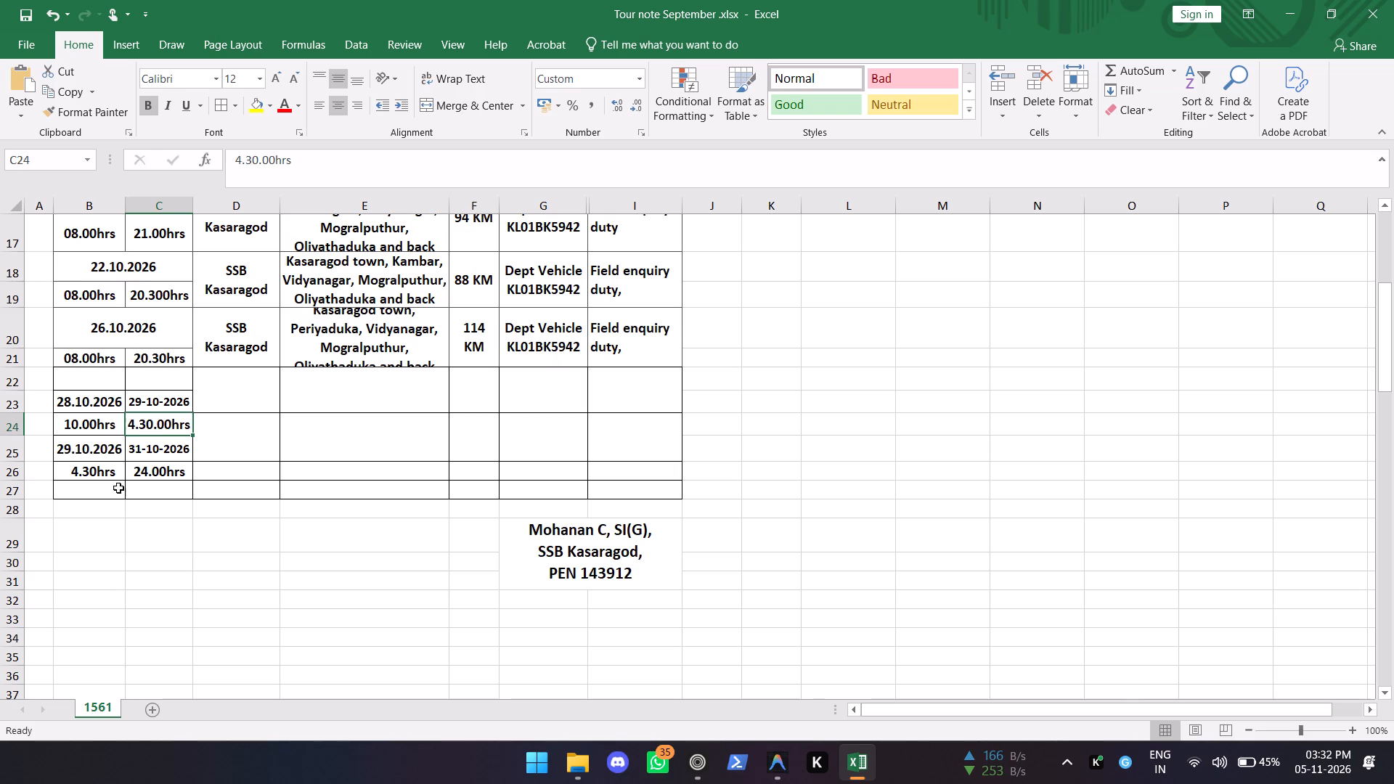
Move the dates 28.10.2026 and 29-10-2026 from B23:C23 up into B22:C22.
drag(72, 404, 73, 404)
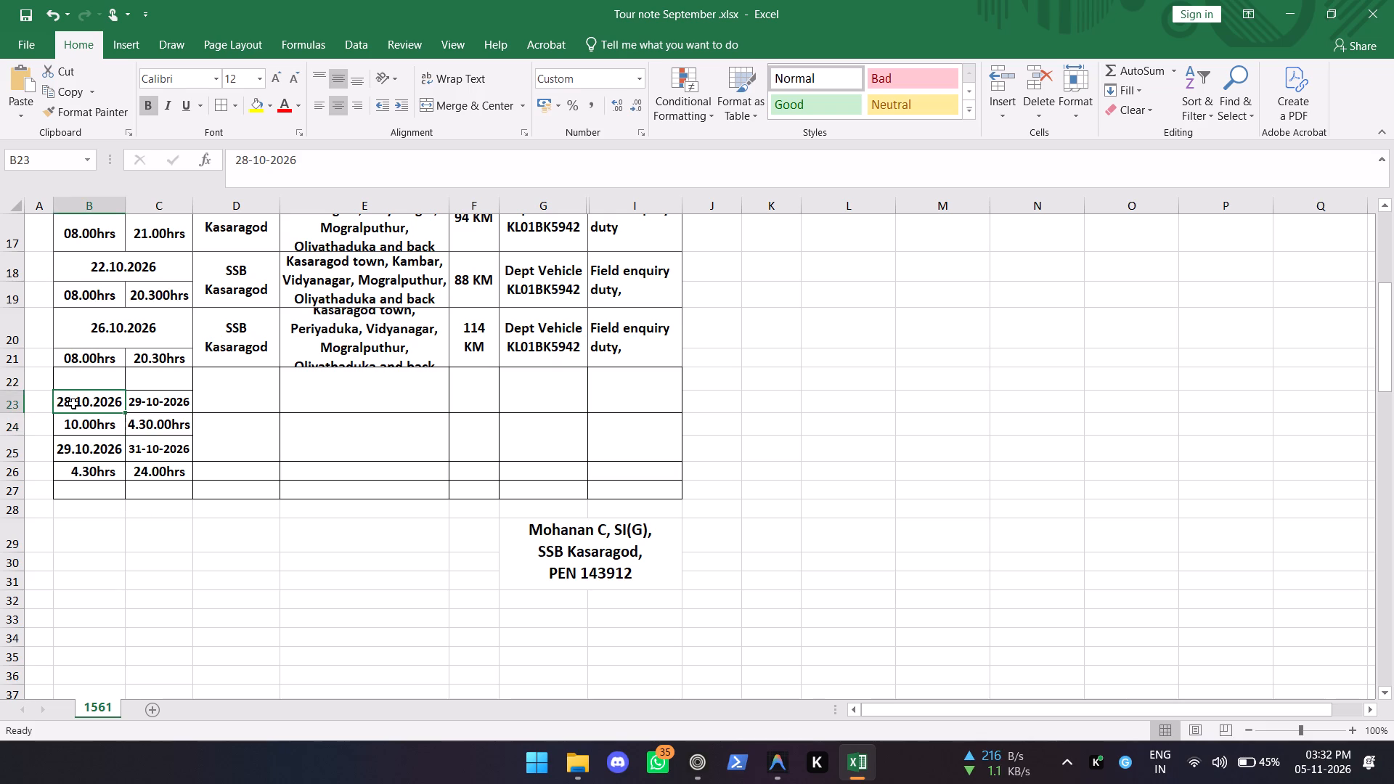
drag(73, 404, 150, 393)
right_click(142, 399)
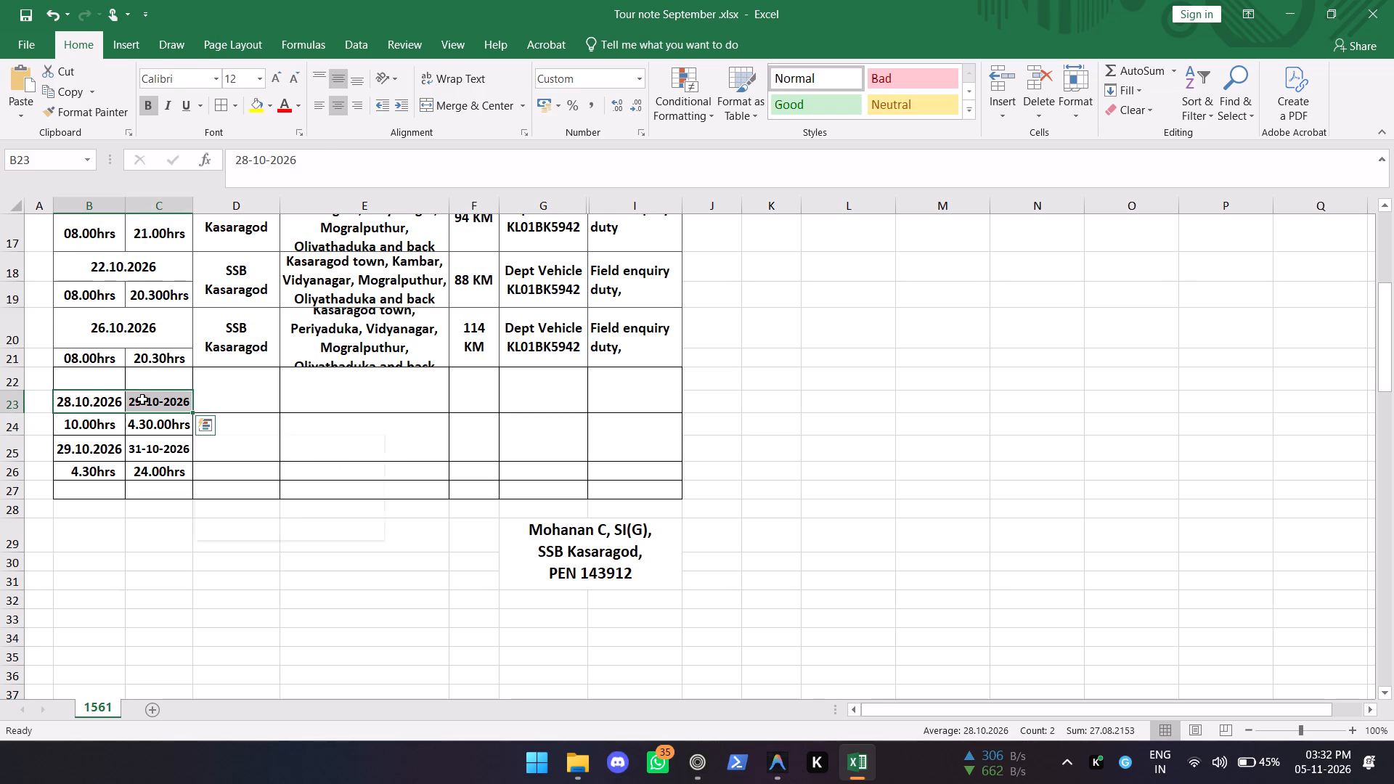
click(192, 18)
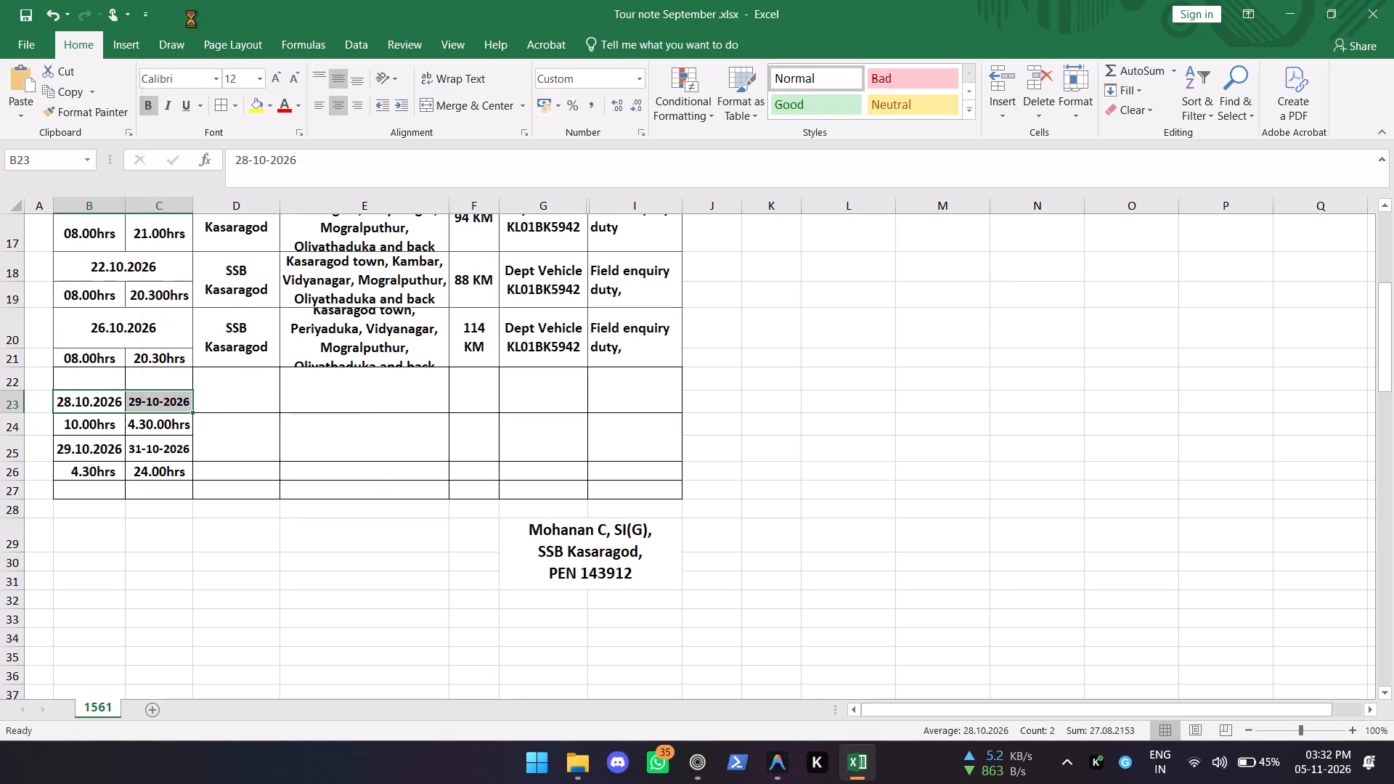
drag(109, 378, 142, 375)
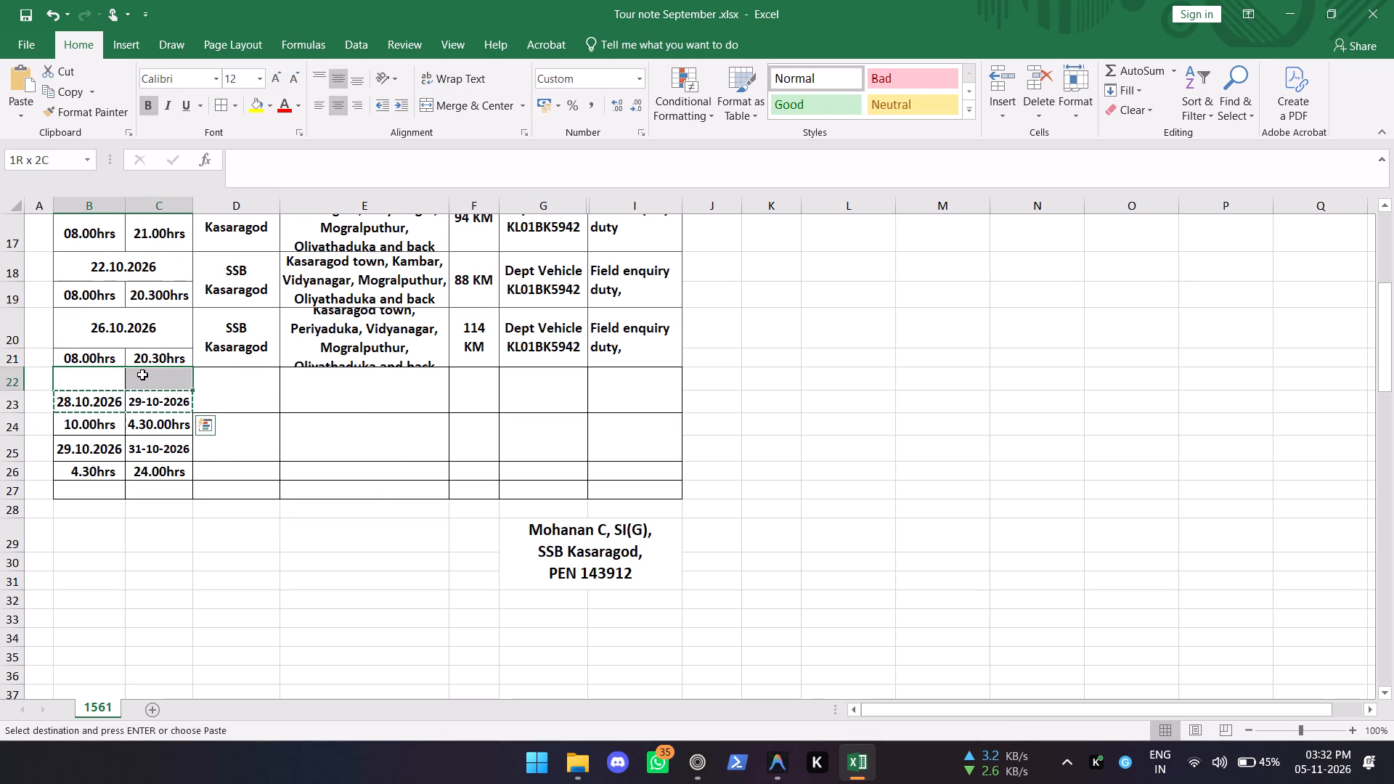
drag(142, 375, 144, 375)
right_click(148, 375)
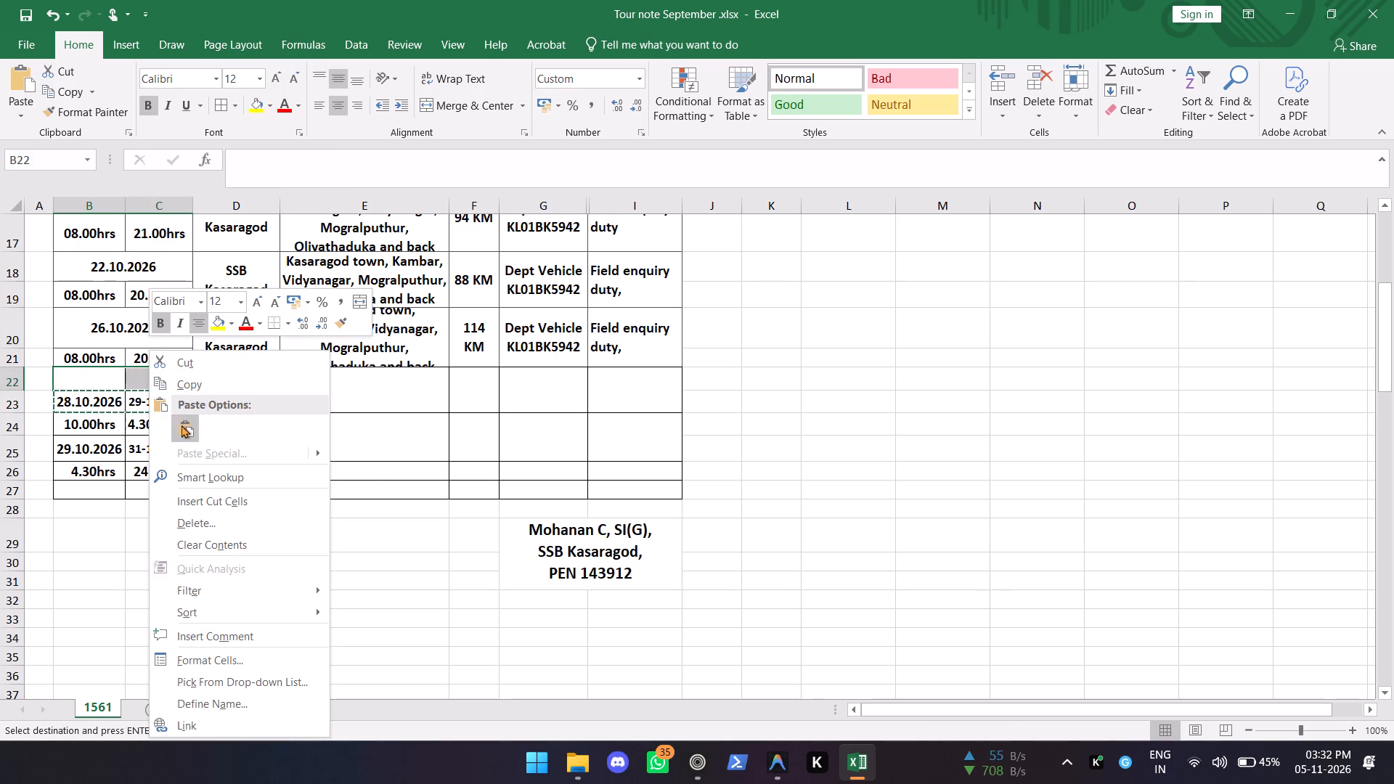
click(182, 425)
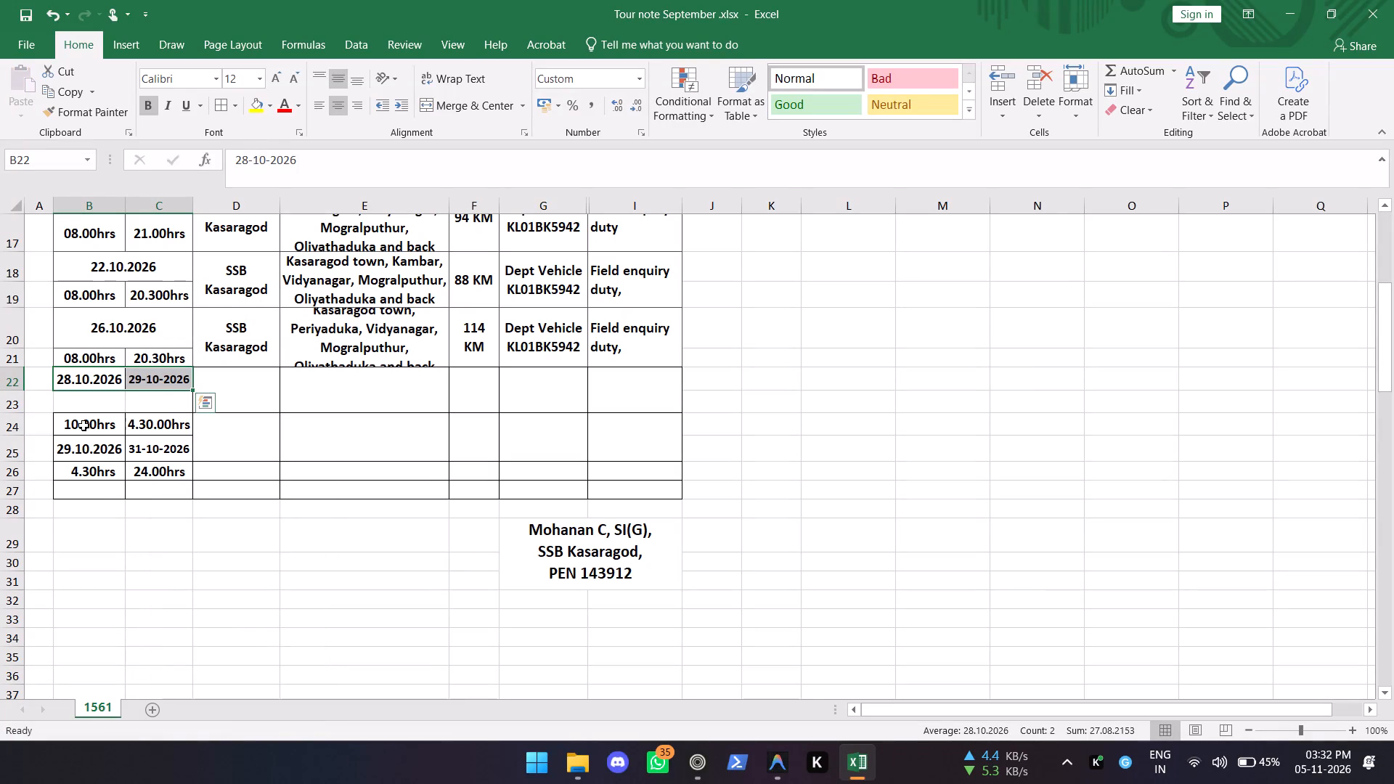
Move the times 10.00hrs and 4.30.00hrs from B24:C24 up into B23:C23.
drag(83, 425, 155, 415)
right_click(147, 421)
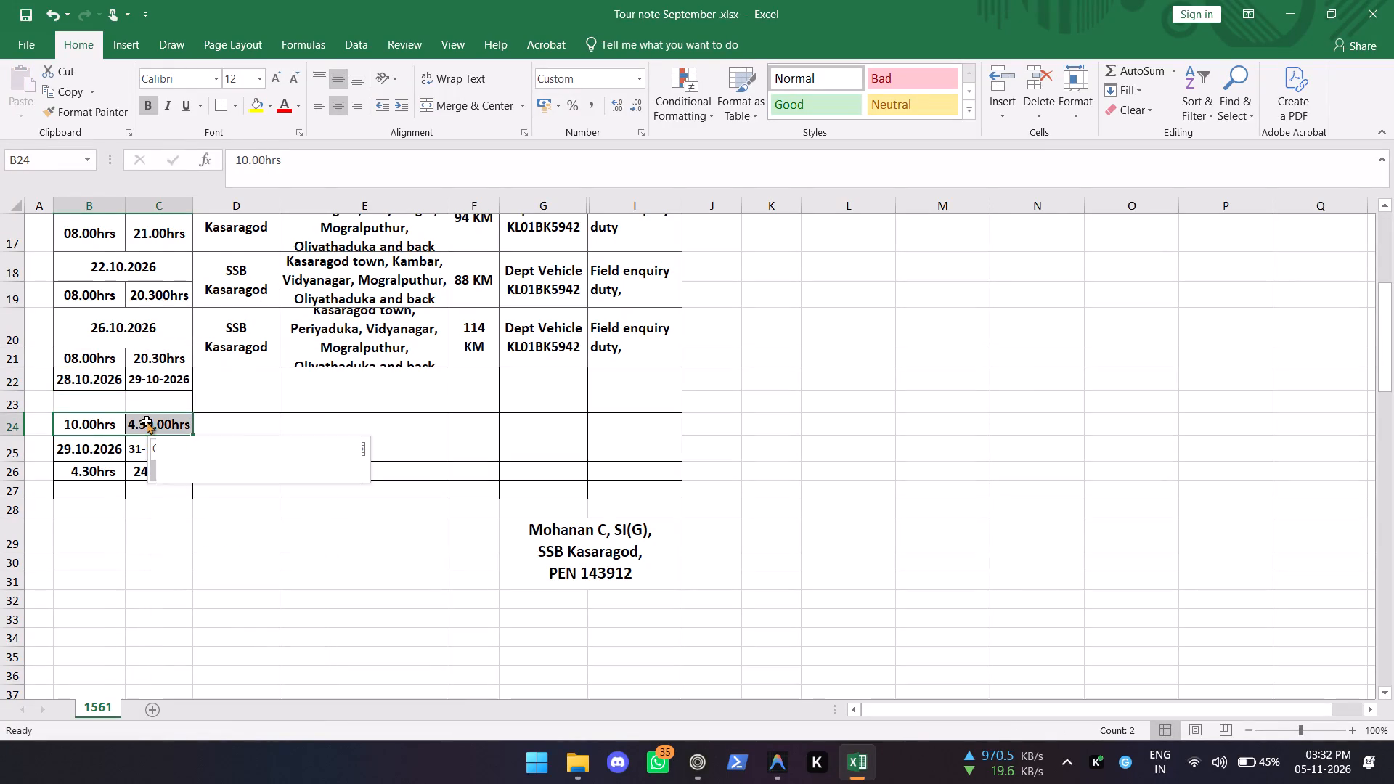
click(209, 17)
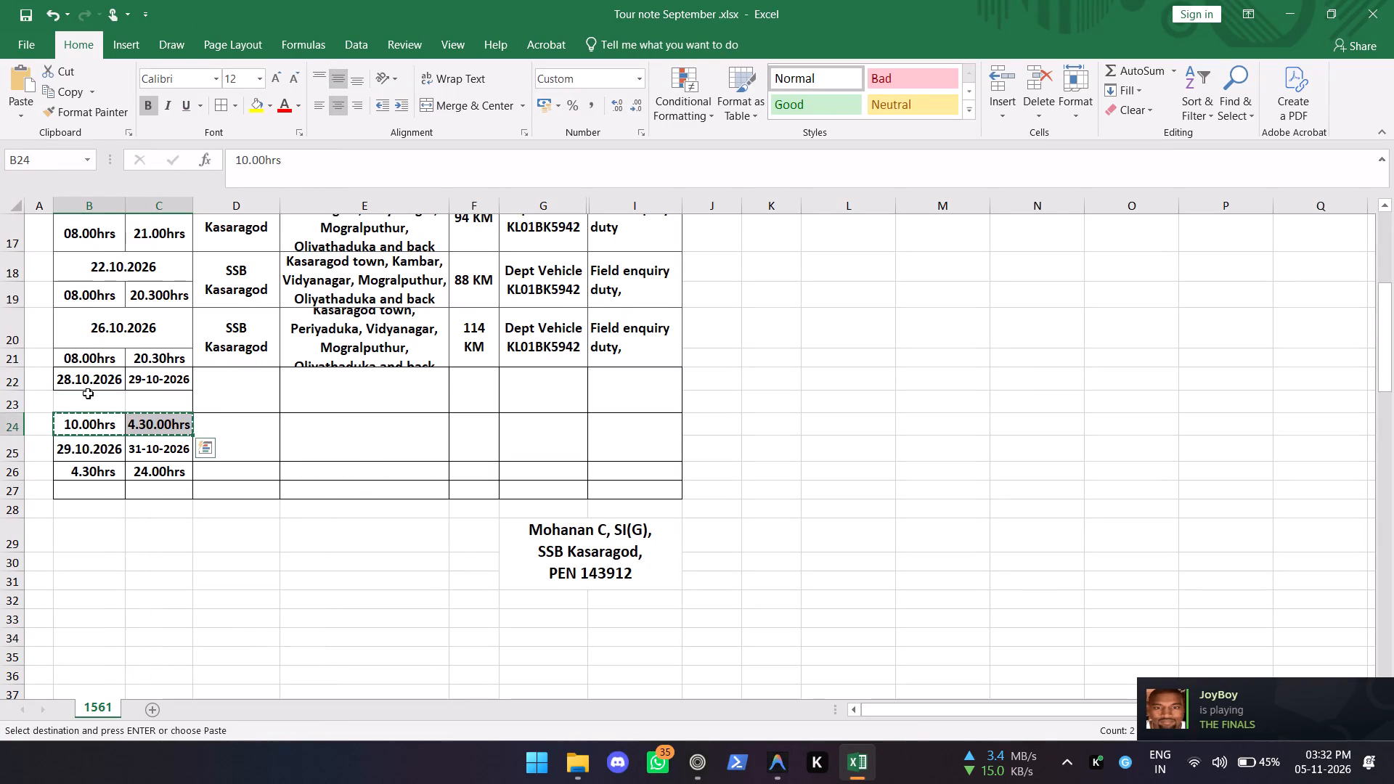
drag(91, 407, 158, 396)
right_click(163, 396)
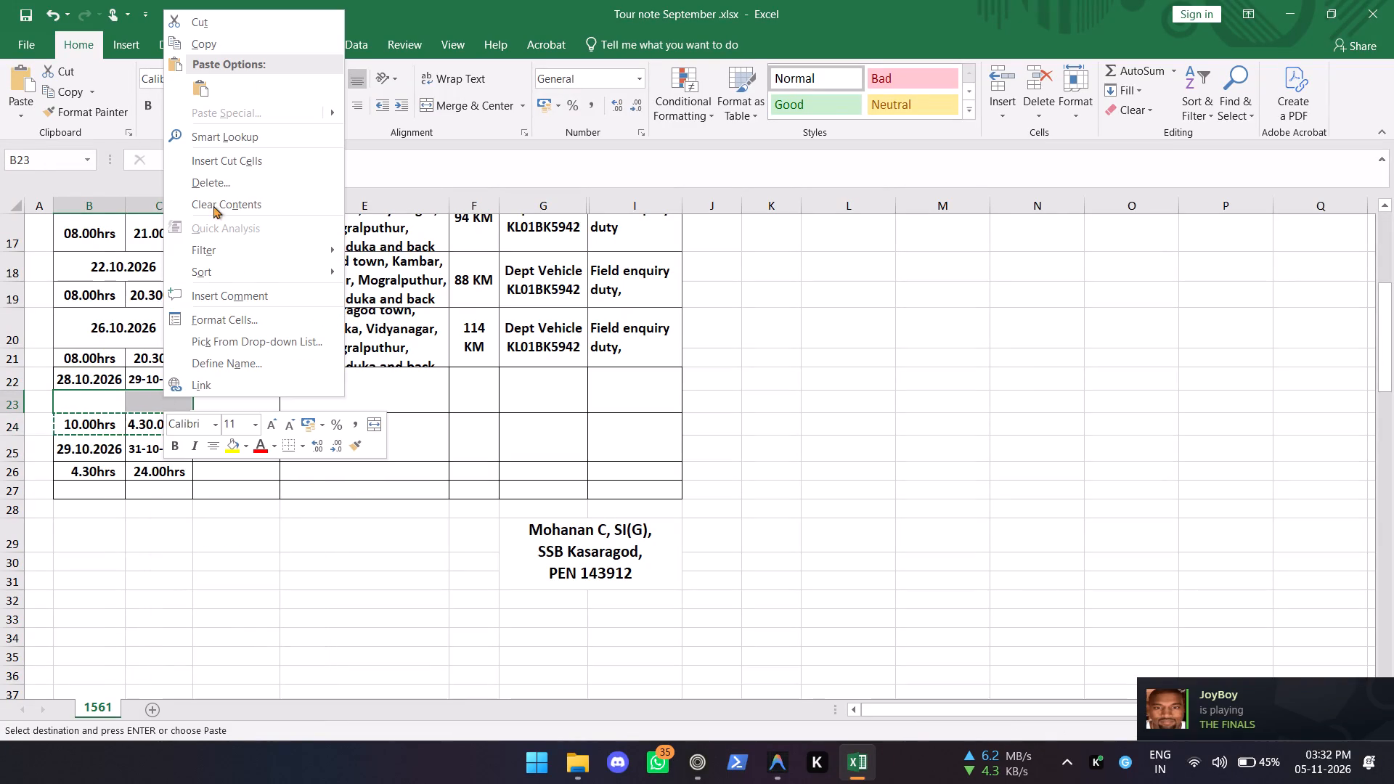
click(204, 89)
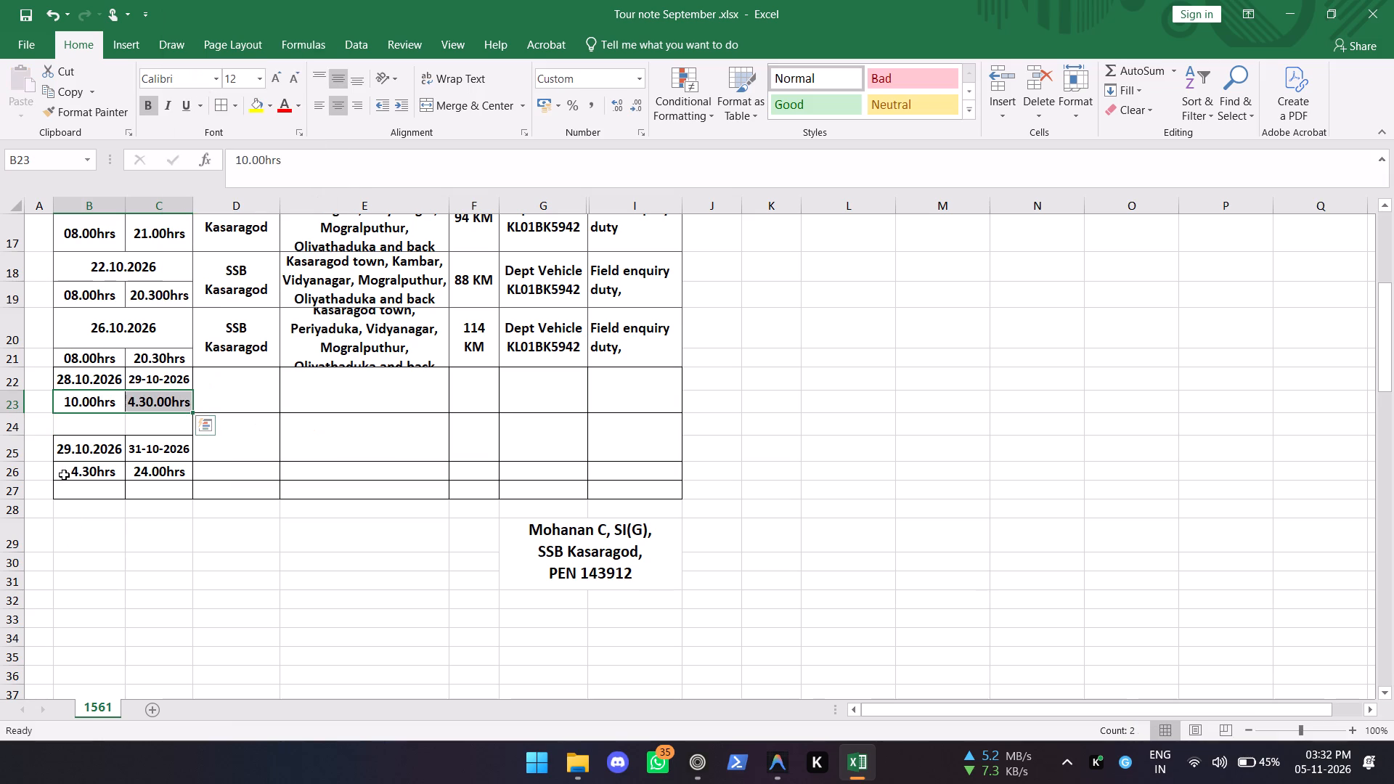
Move the dates 29.10.2026 and 31-10-2026 from B25:C25 up into B24:C24.
drag(76, 452, 151, 448)
right_click(151, 448)
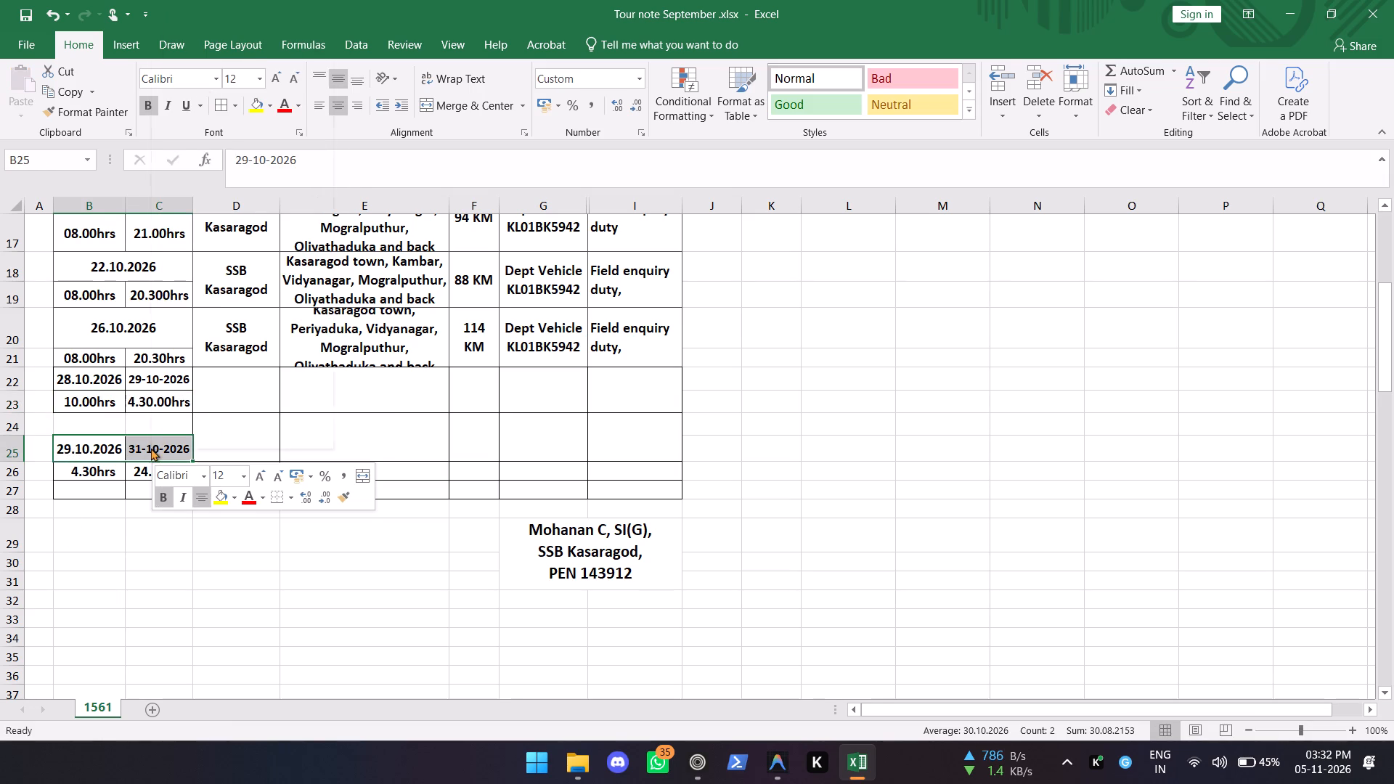
click(189, 70)
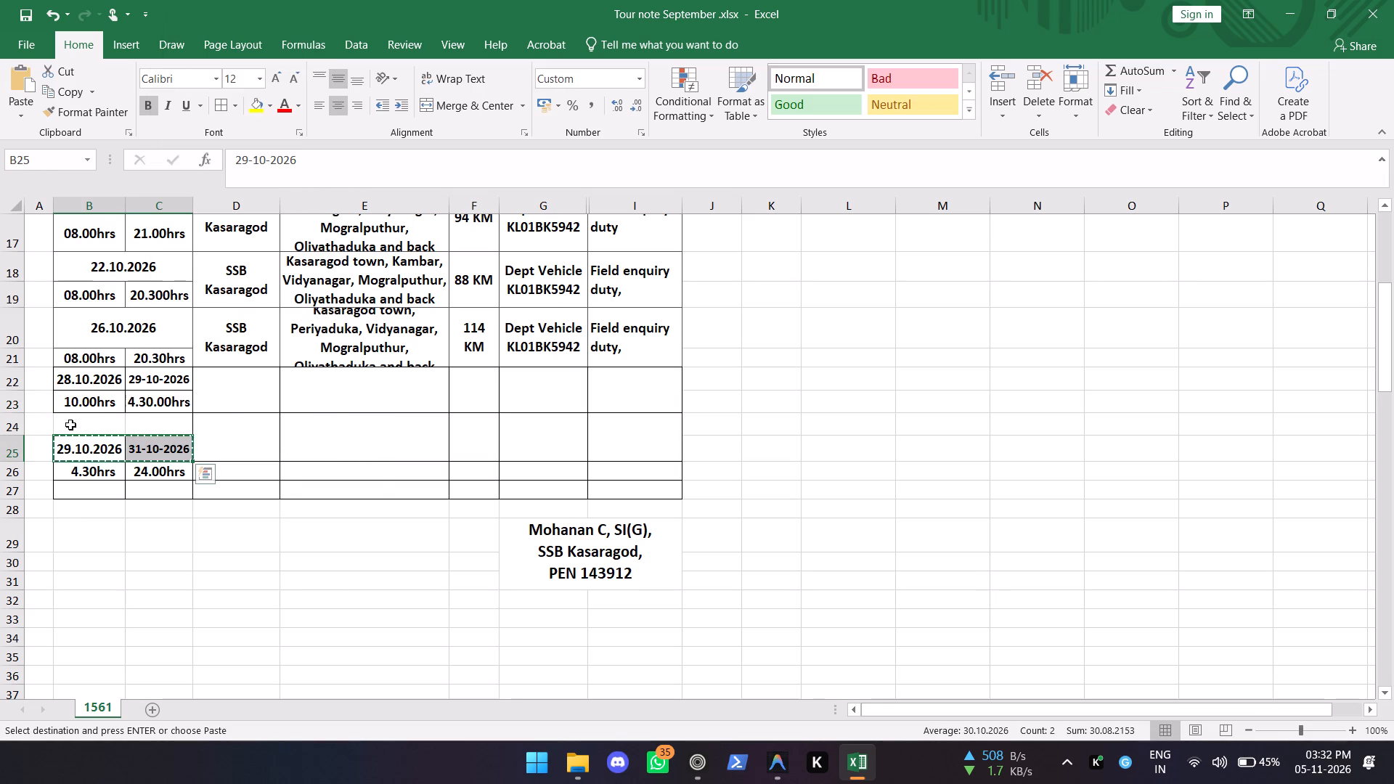
drag(84, 428, 158, 424)
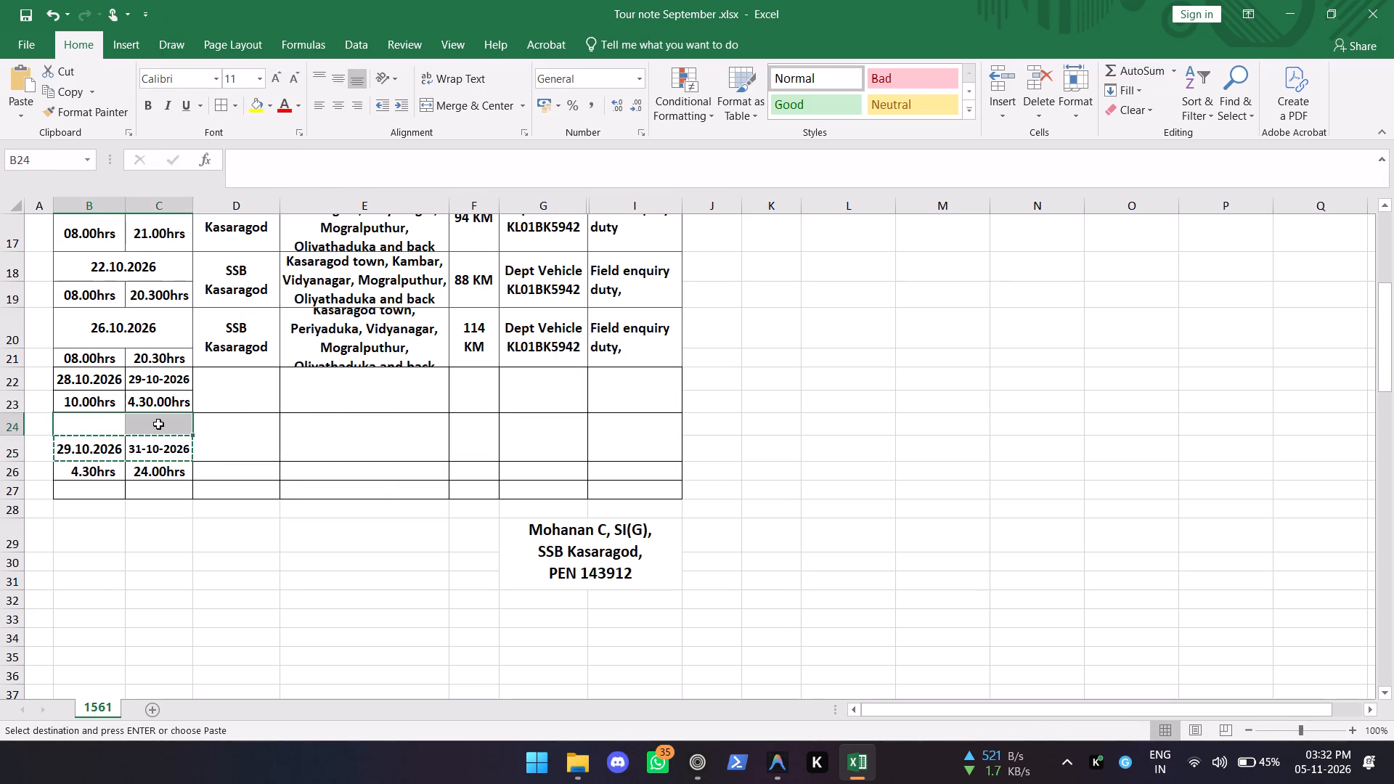
right_click(158, 424)
right_click(158, 424)
right_click(157, 417)
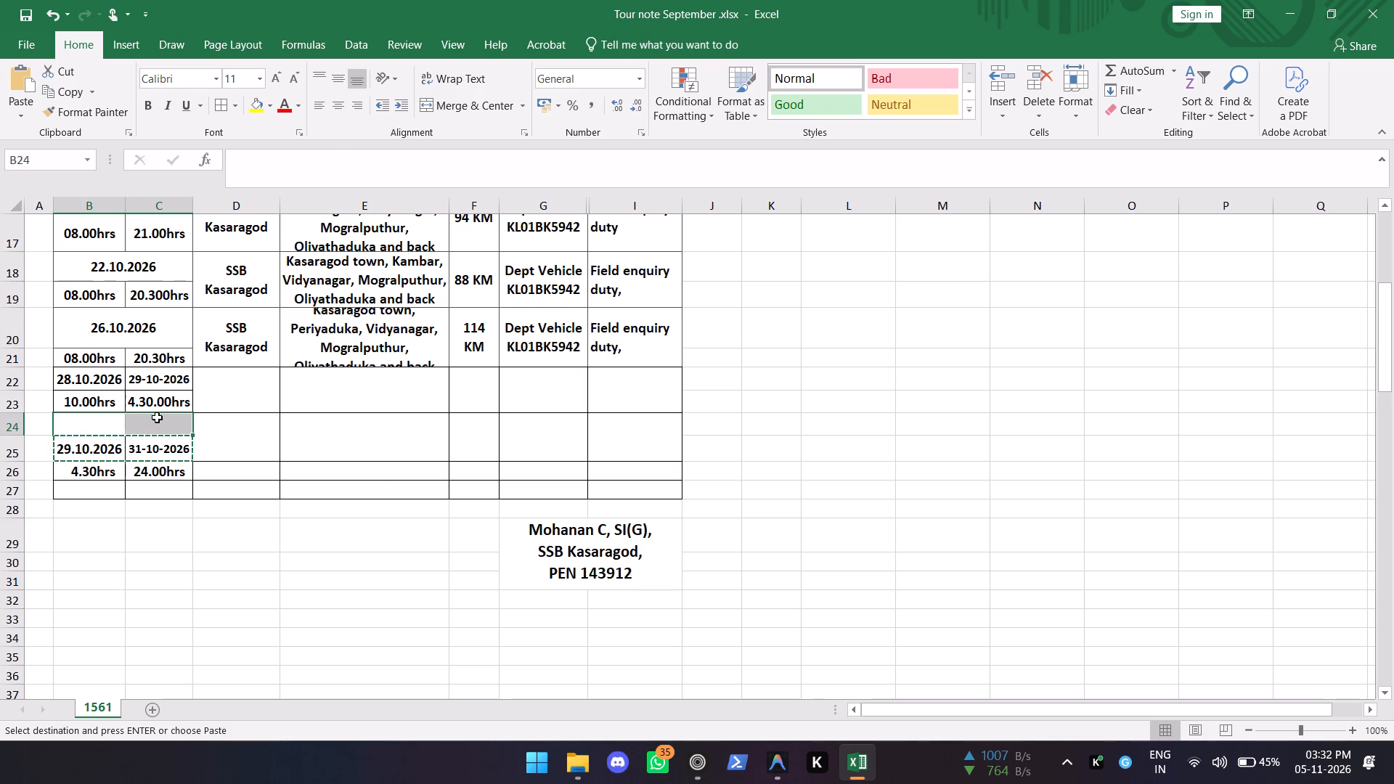
click(193, 114)
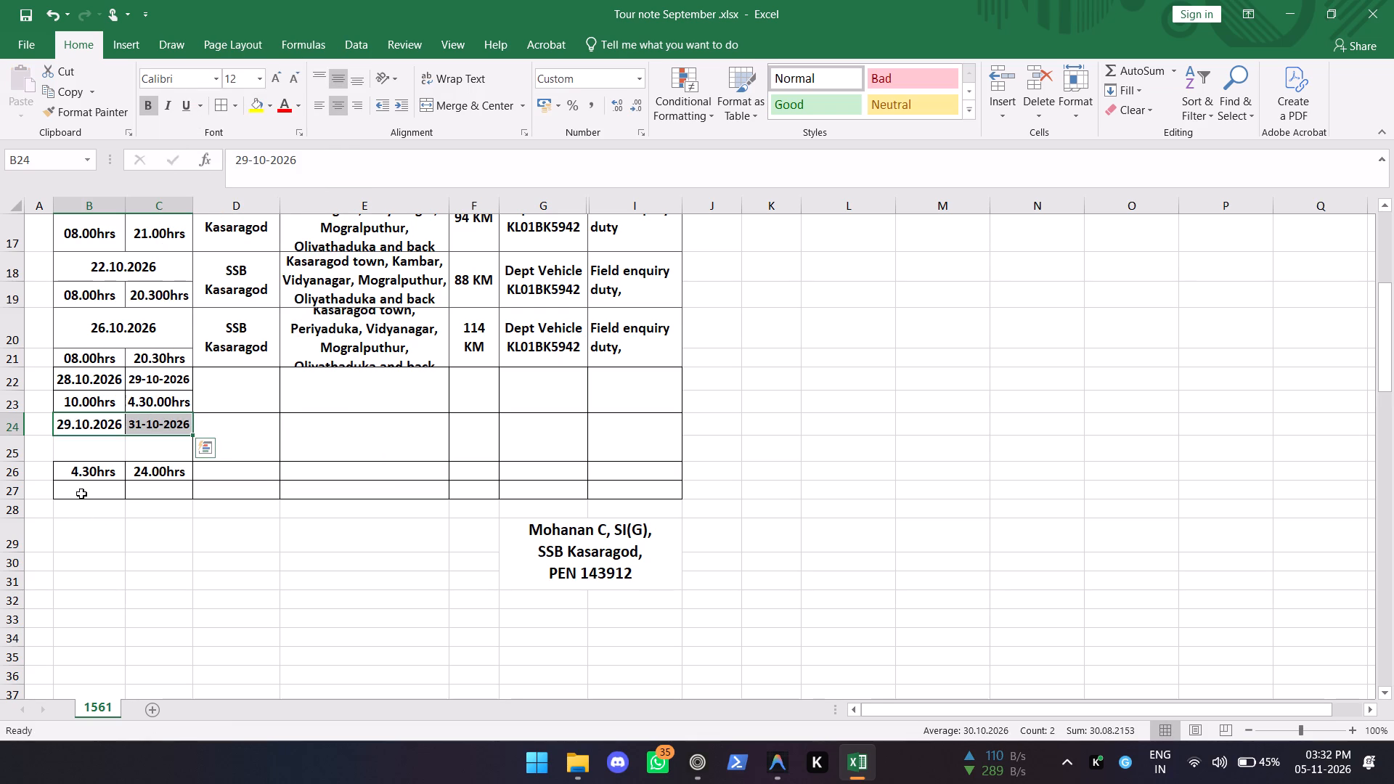
Move the times 4.30hrs and 24.00hrs from B26:C26 up into B25:C25.
drag(76, 472, 161, 471)
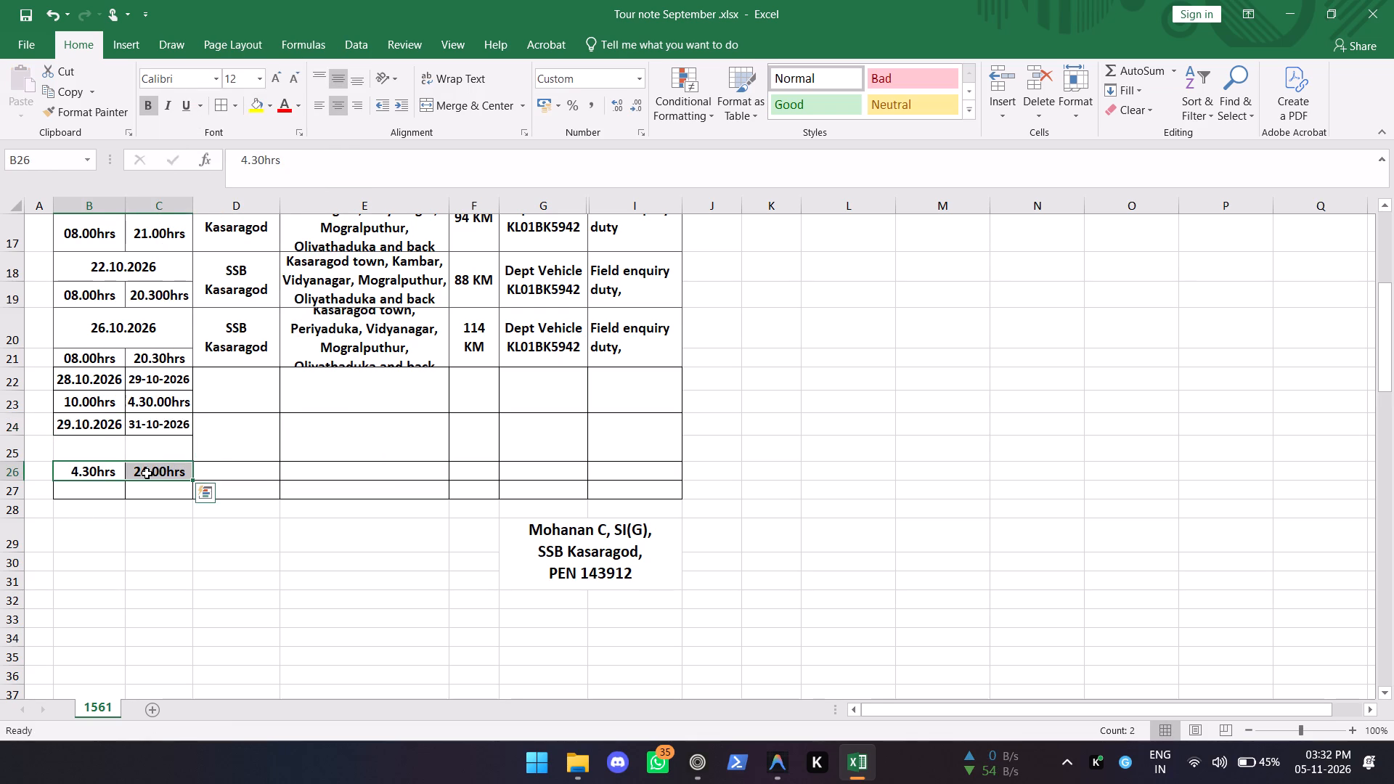
right_click(146, 473)
click(198, 74)
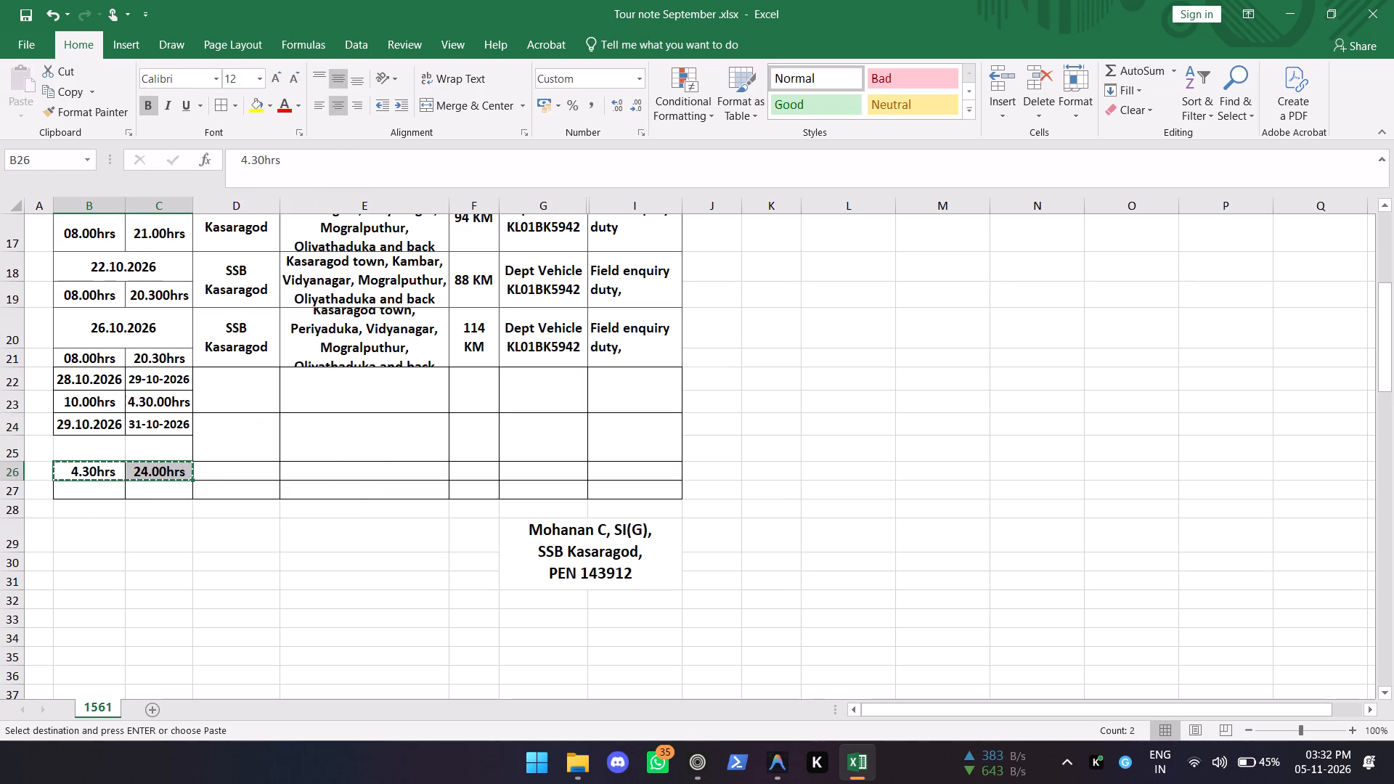
drag(102, 449, 160, 453)
right_click(161, 454)
click(196, 139)
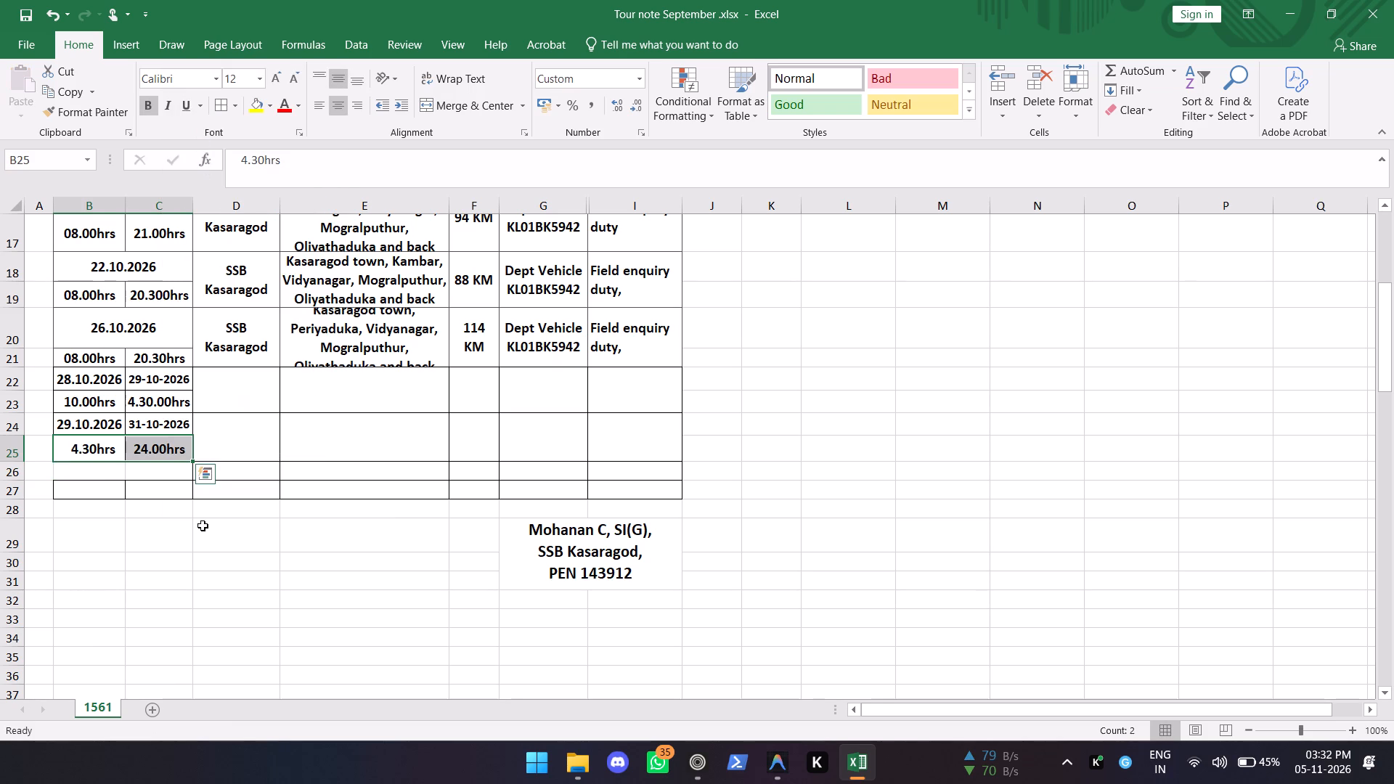
Delete the two empty rows, 26 and 27, directly below the last tour entry.
right_click(12, 474)
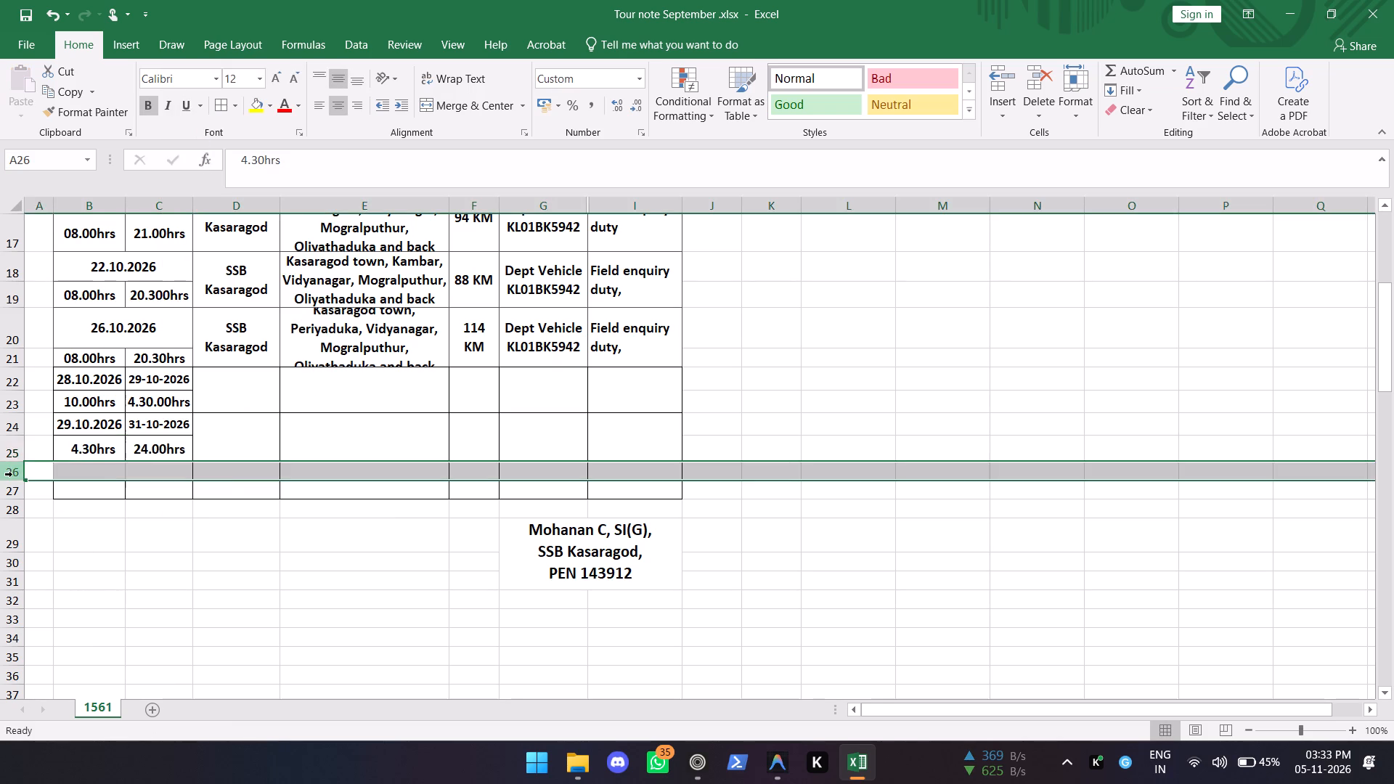
click(54, 351)
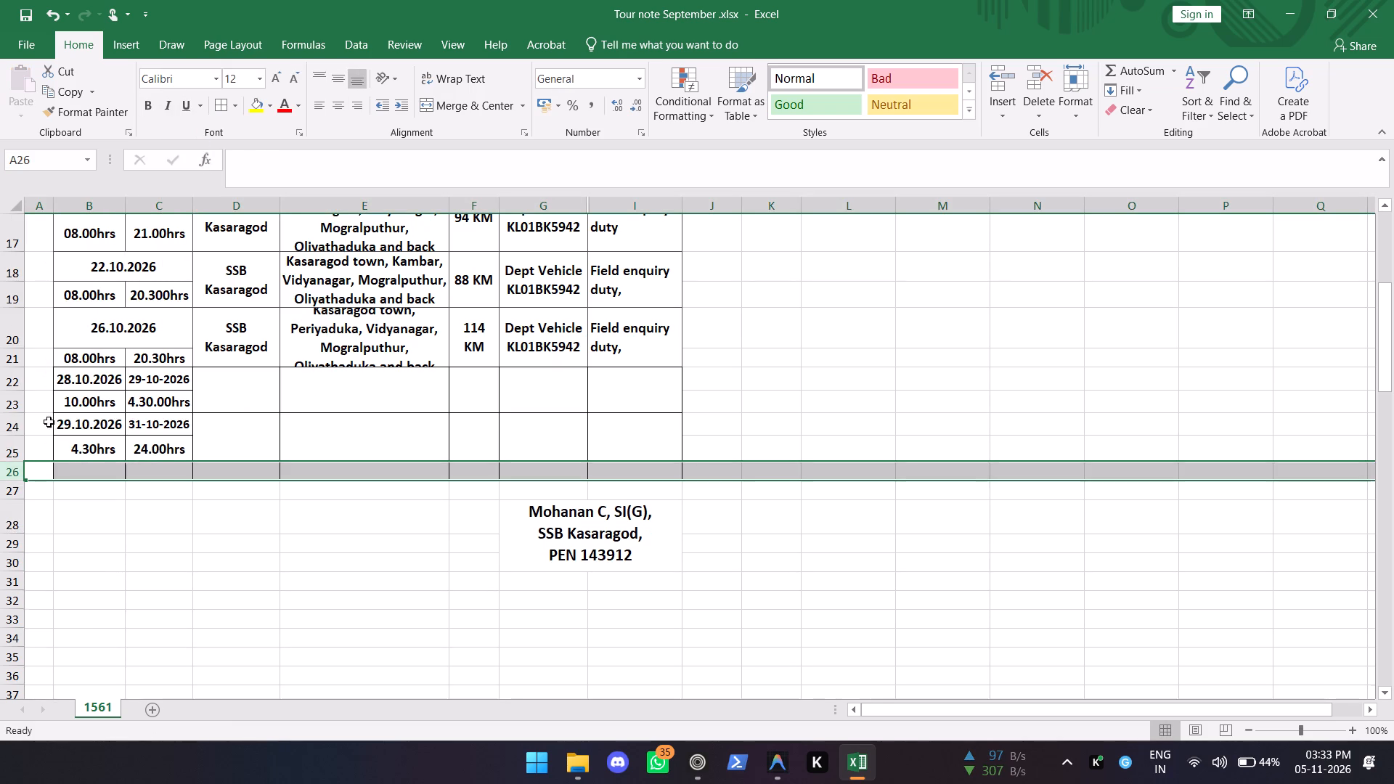
right_click(14, 473)
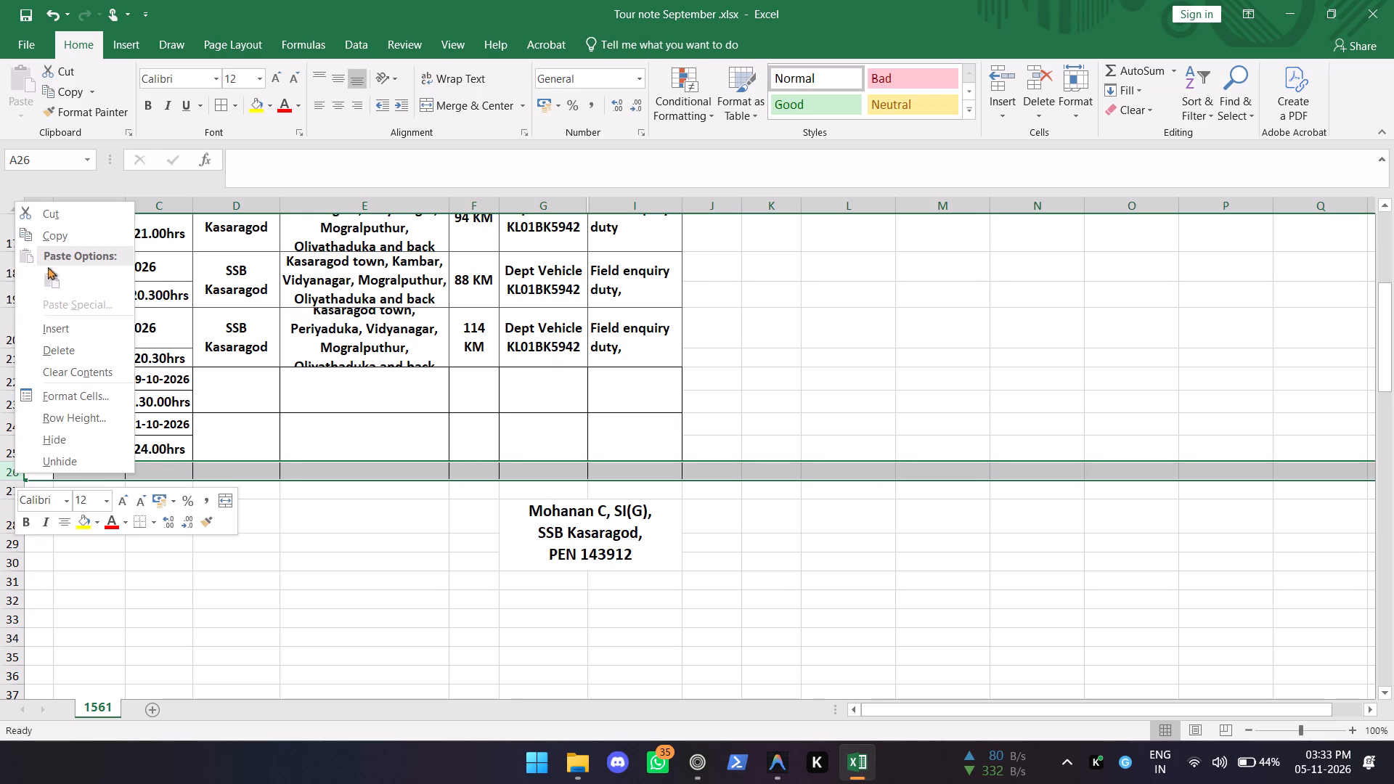
click(60, 352)
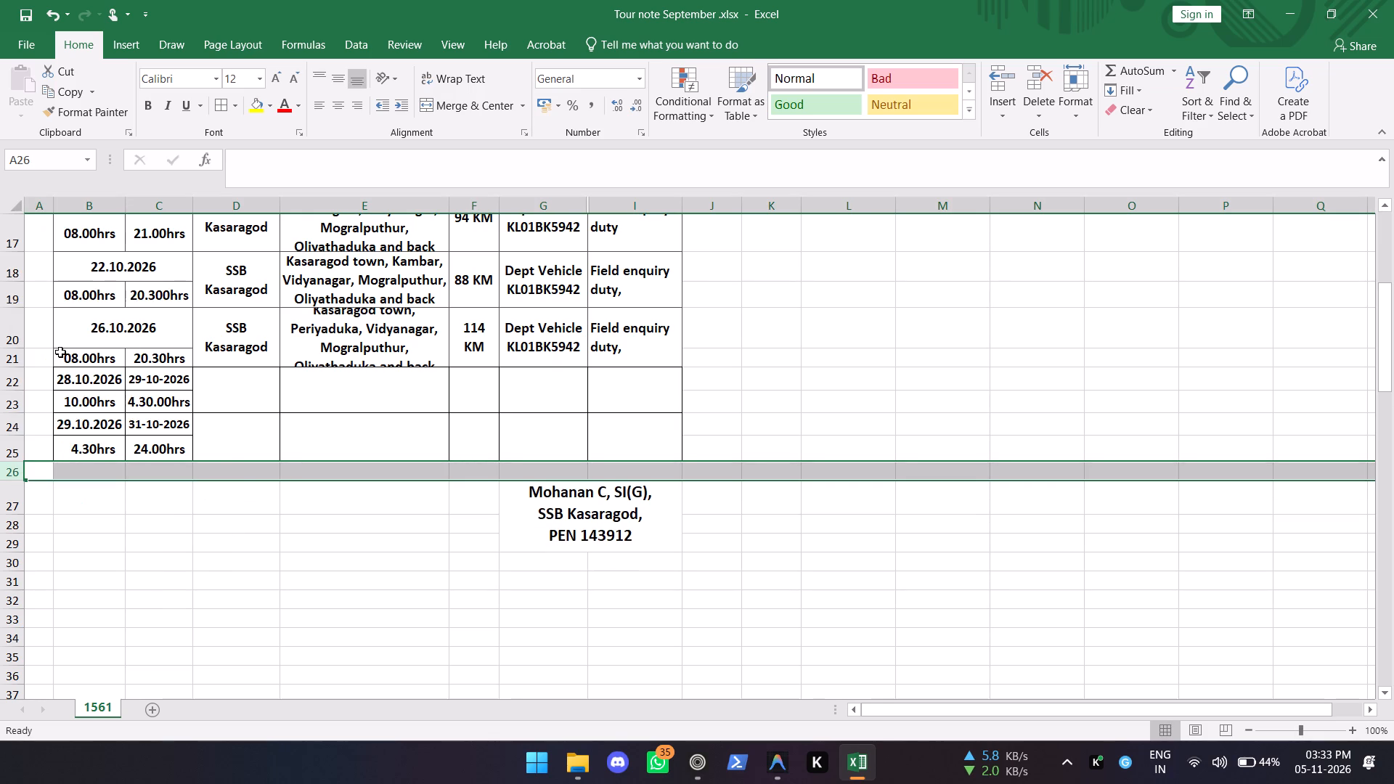
click(189, 549)
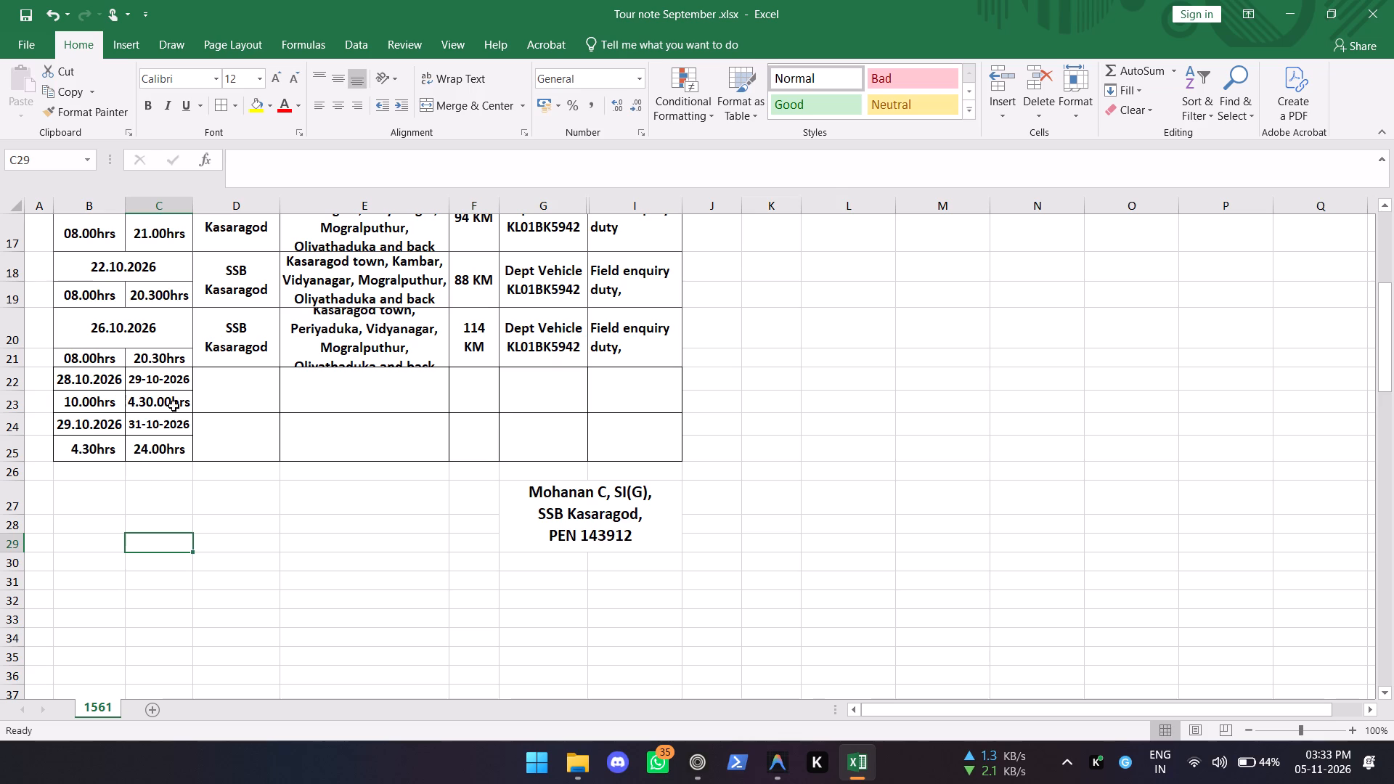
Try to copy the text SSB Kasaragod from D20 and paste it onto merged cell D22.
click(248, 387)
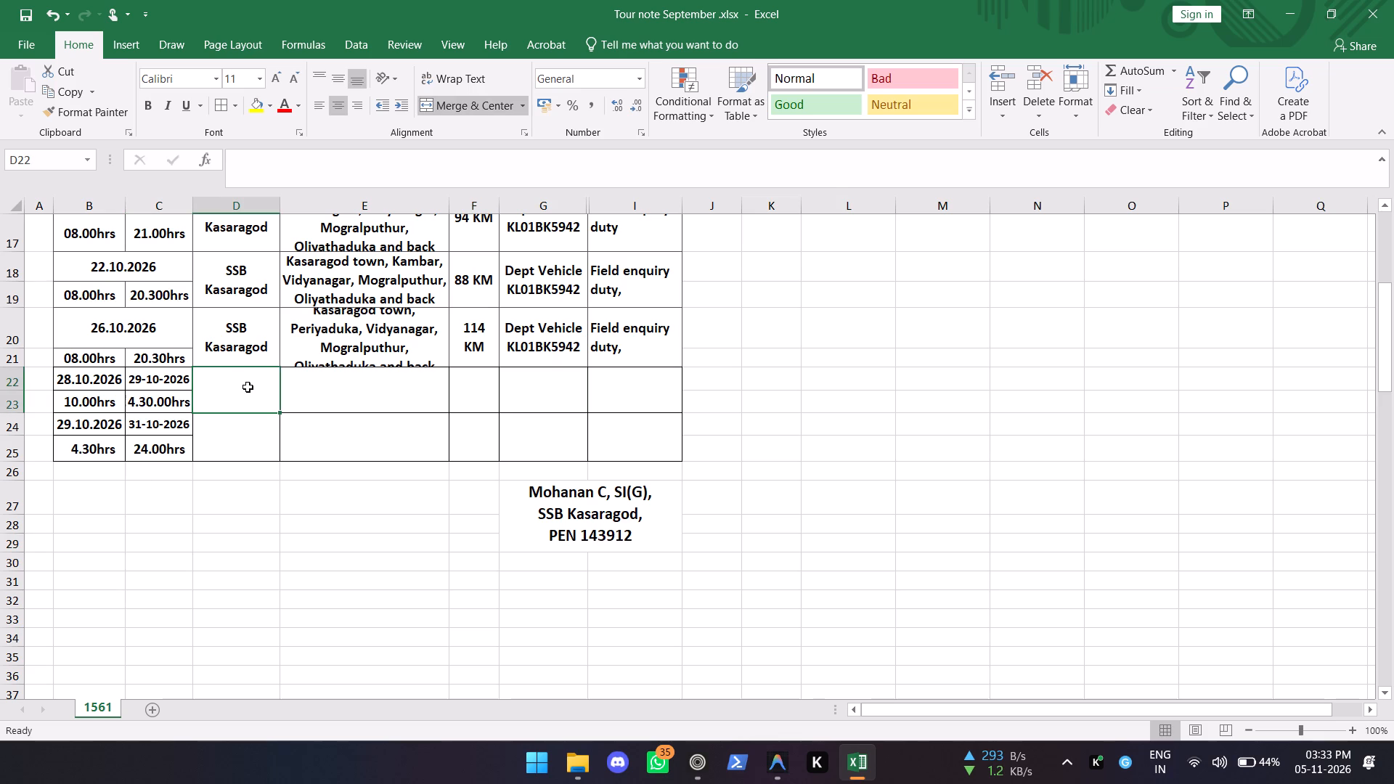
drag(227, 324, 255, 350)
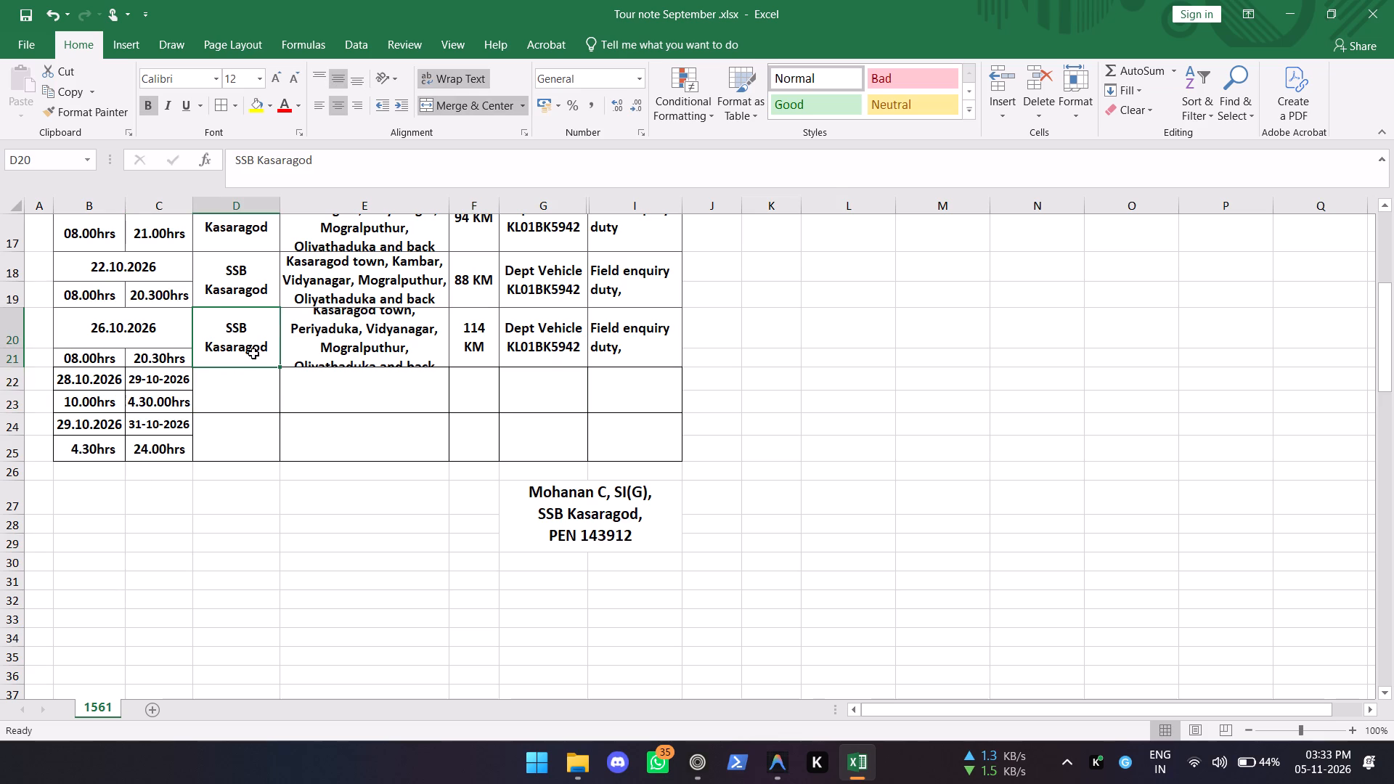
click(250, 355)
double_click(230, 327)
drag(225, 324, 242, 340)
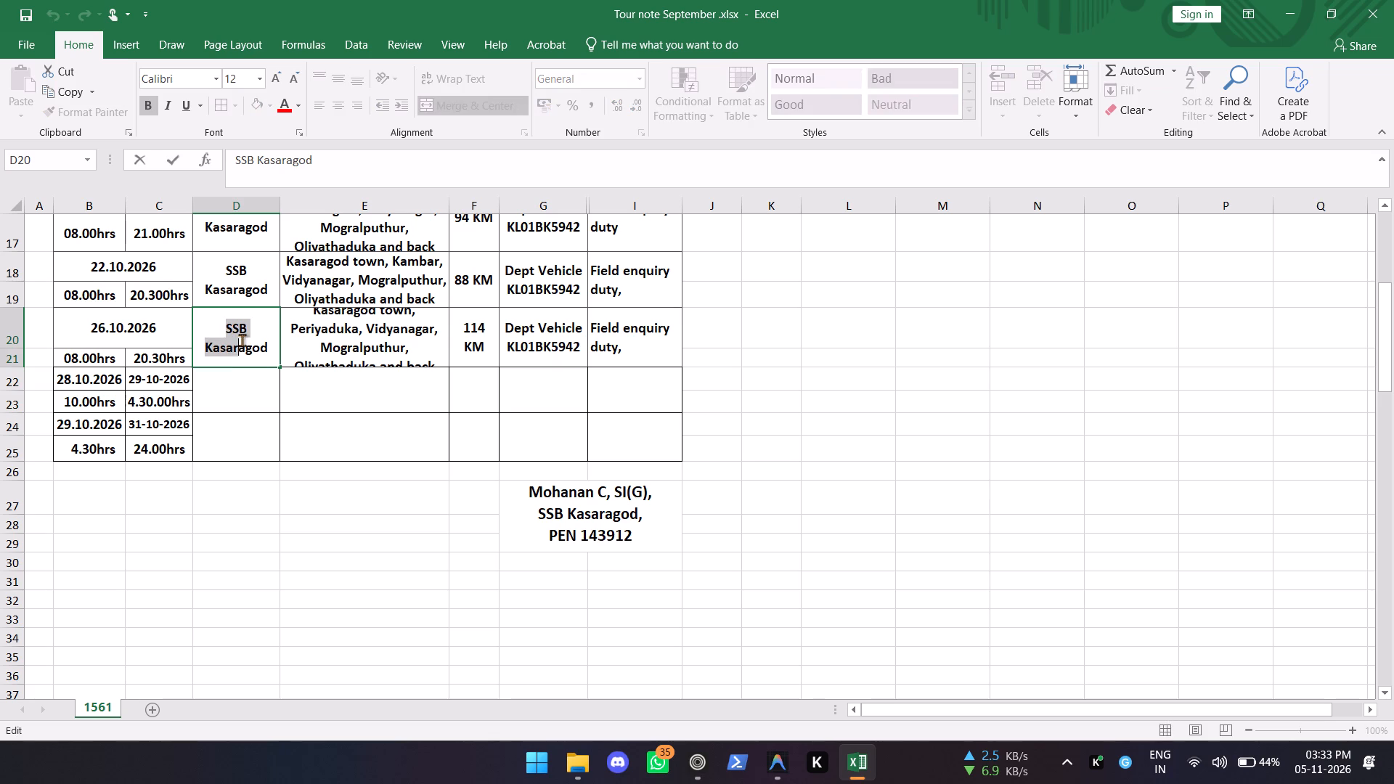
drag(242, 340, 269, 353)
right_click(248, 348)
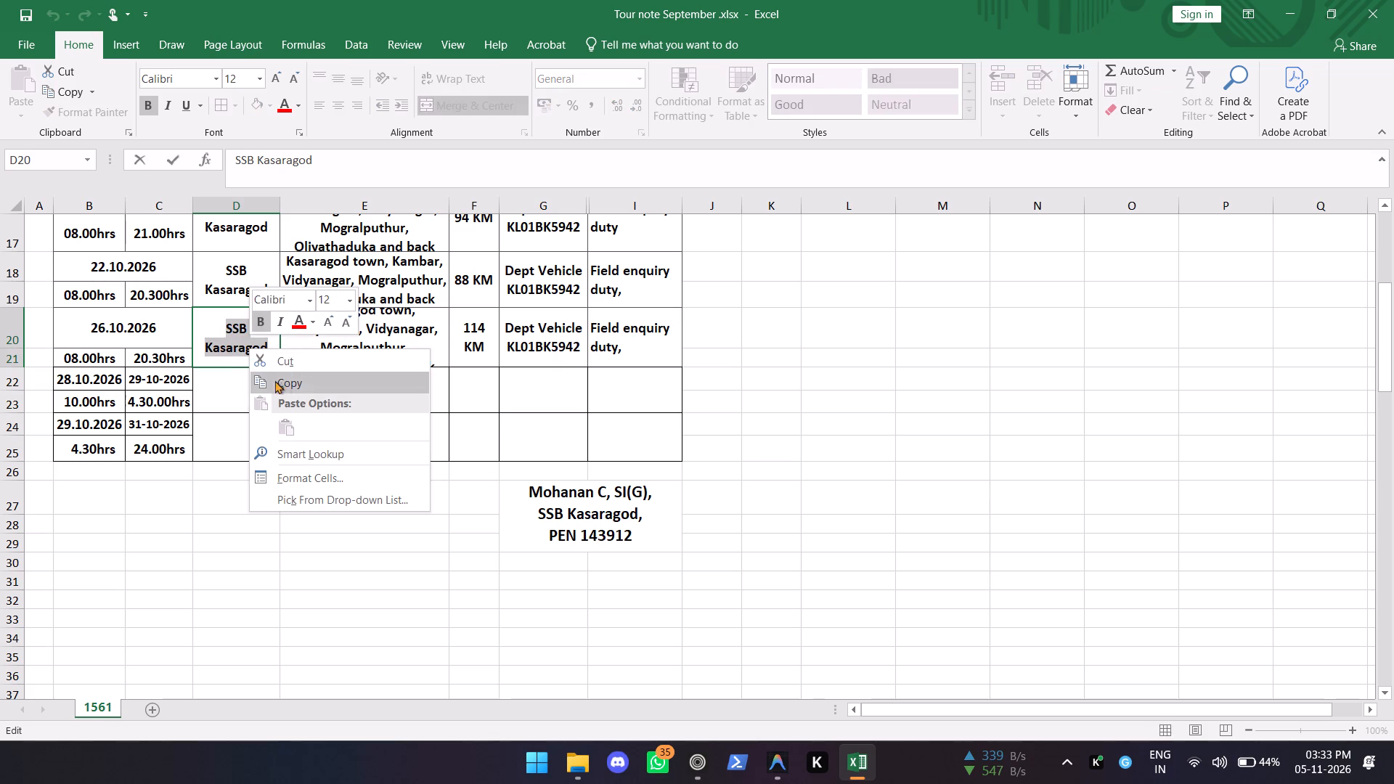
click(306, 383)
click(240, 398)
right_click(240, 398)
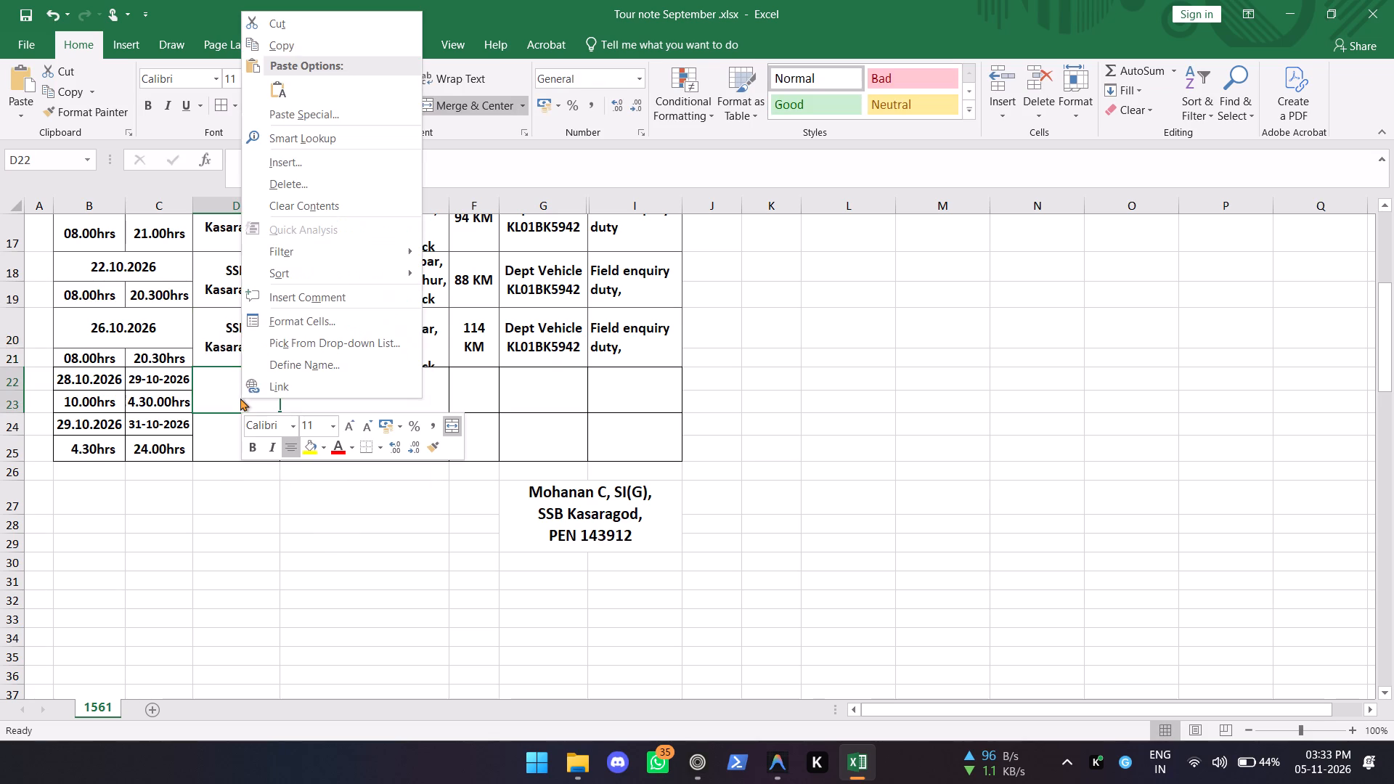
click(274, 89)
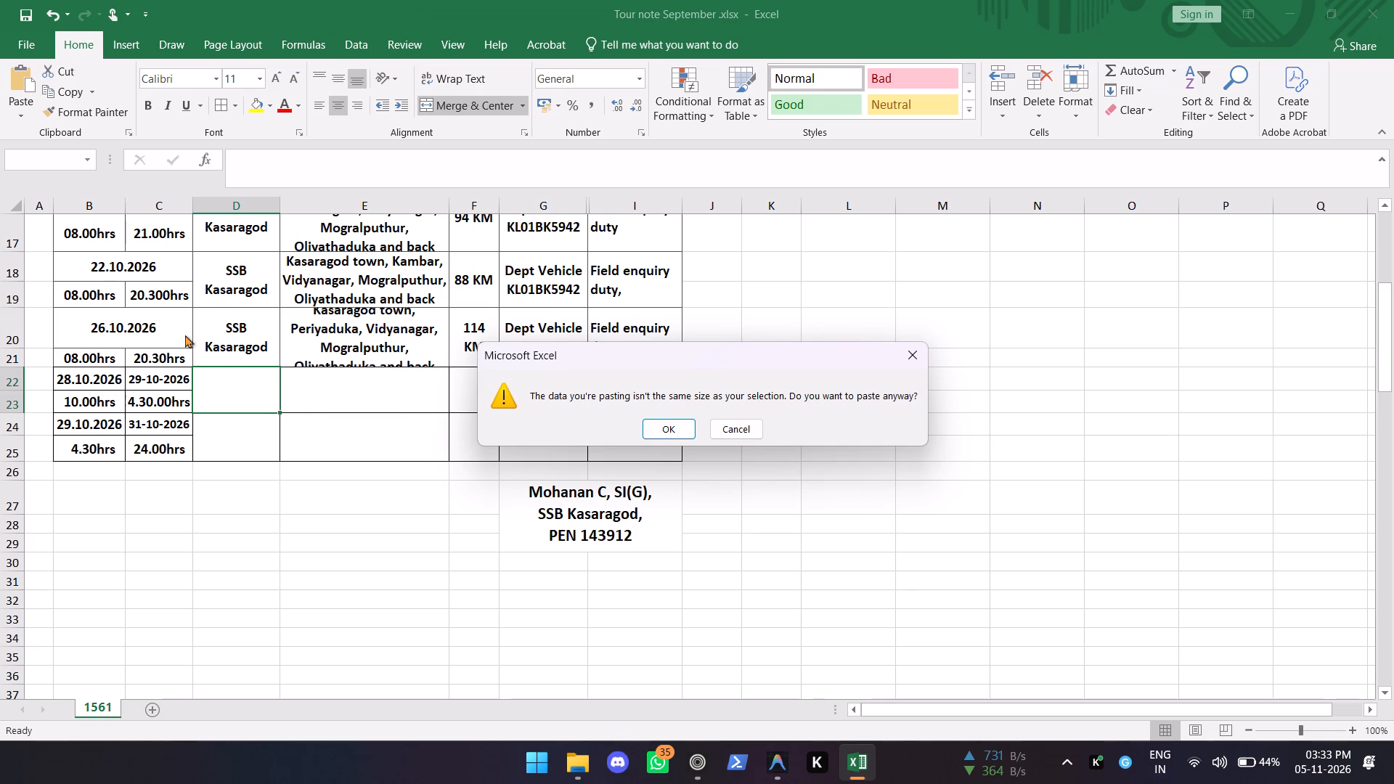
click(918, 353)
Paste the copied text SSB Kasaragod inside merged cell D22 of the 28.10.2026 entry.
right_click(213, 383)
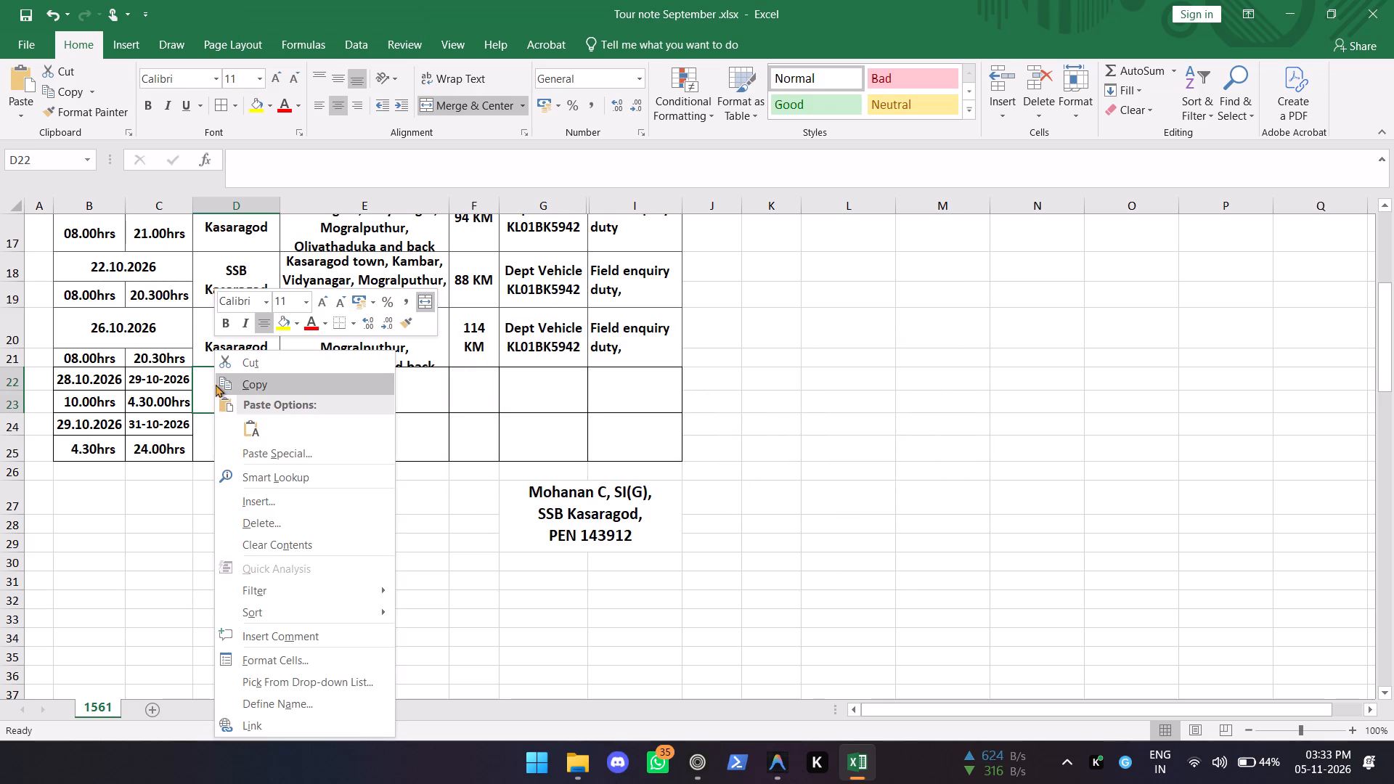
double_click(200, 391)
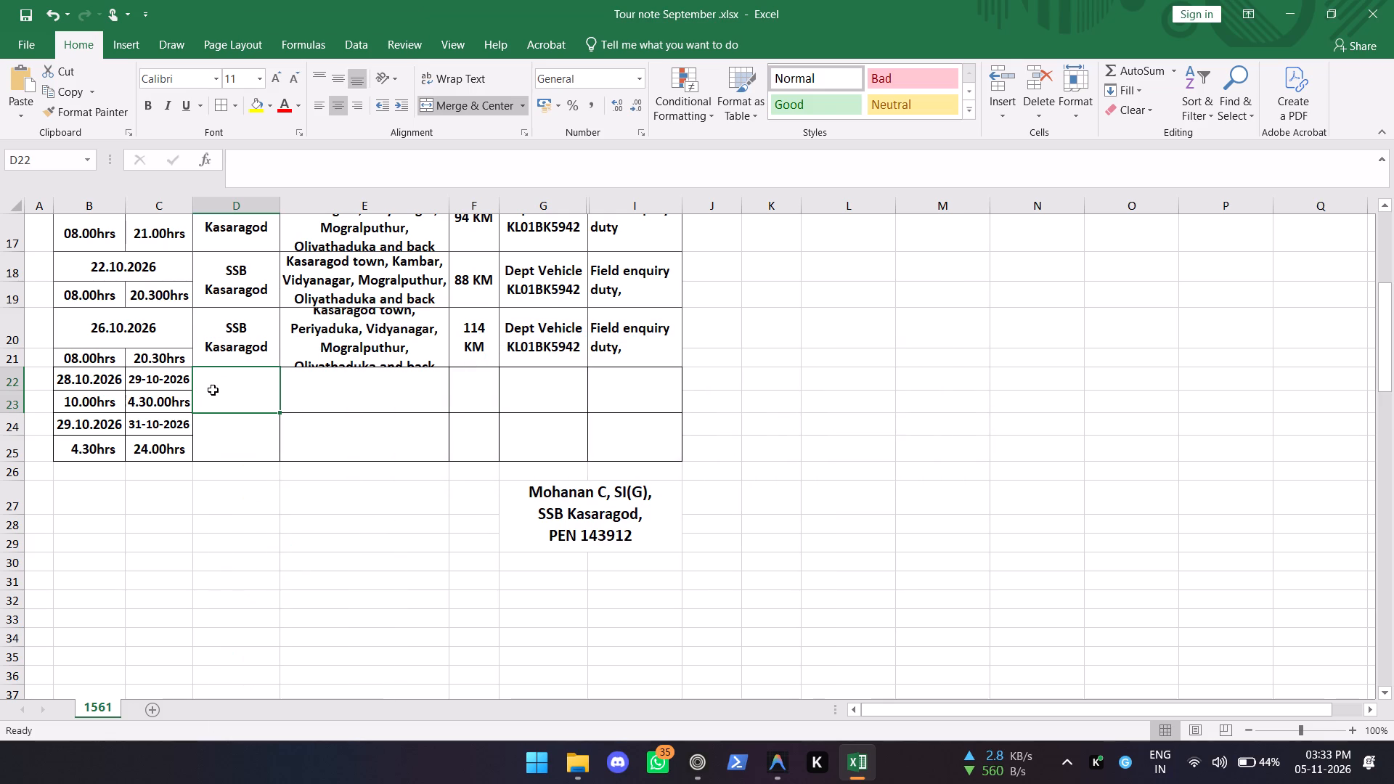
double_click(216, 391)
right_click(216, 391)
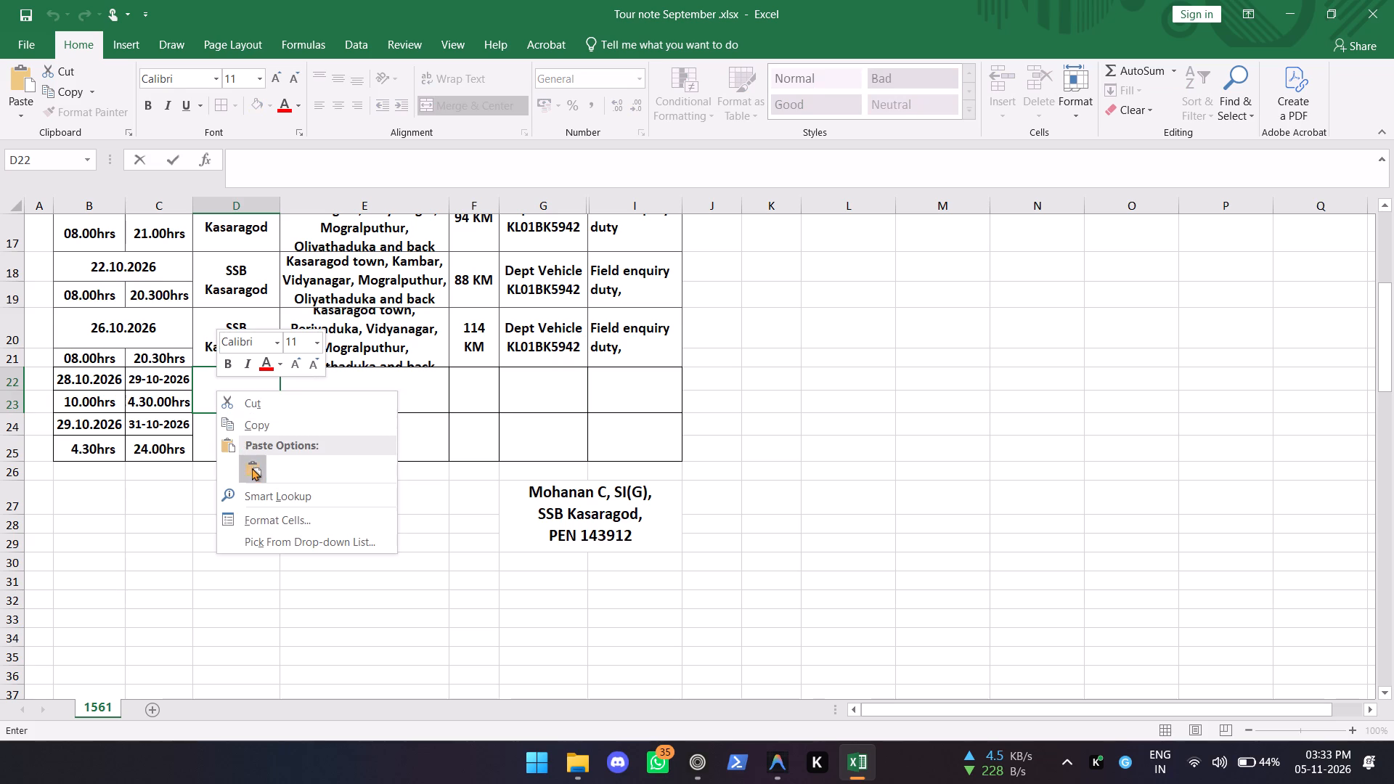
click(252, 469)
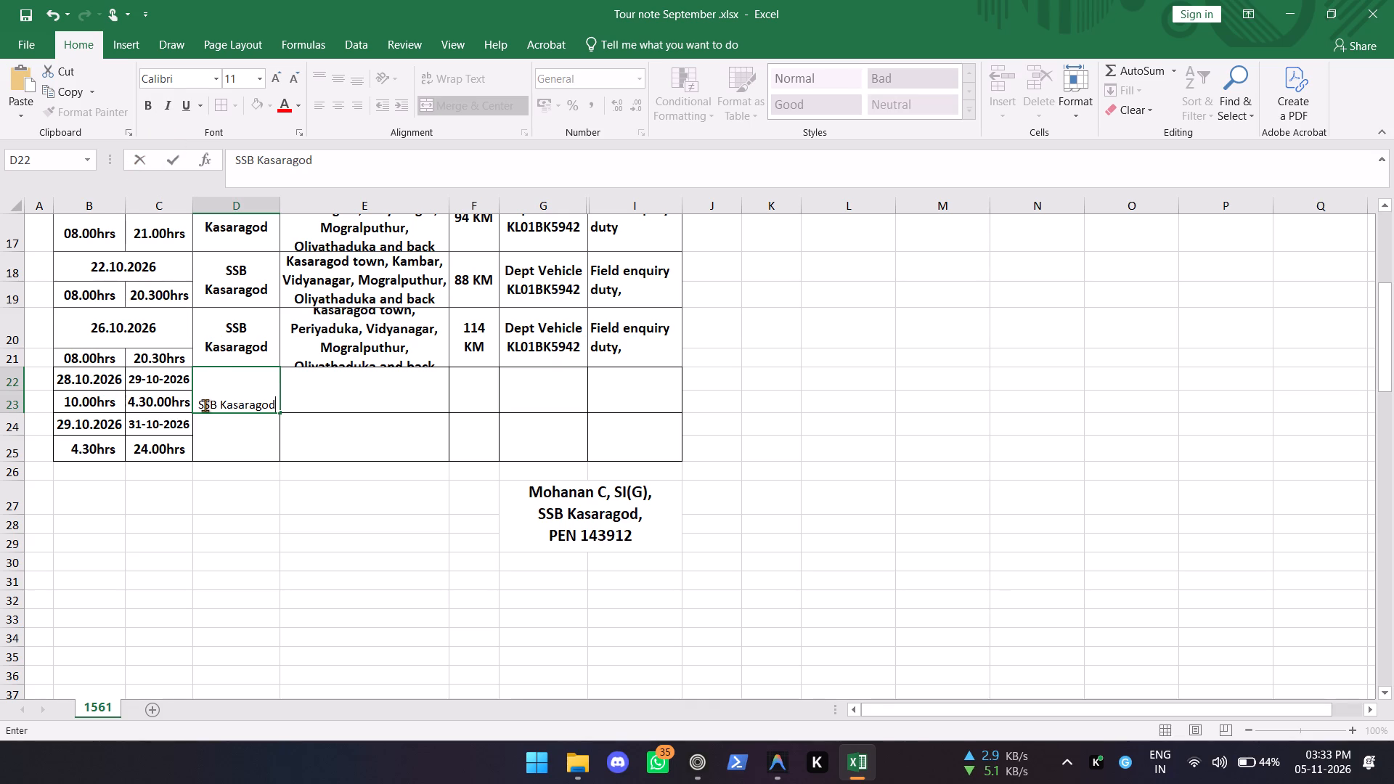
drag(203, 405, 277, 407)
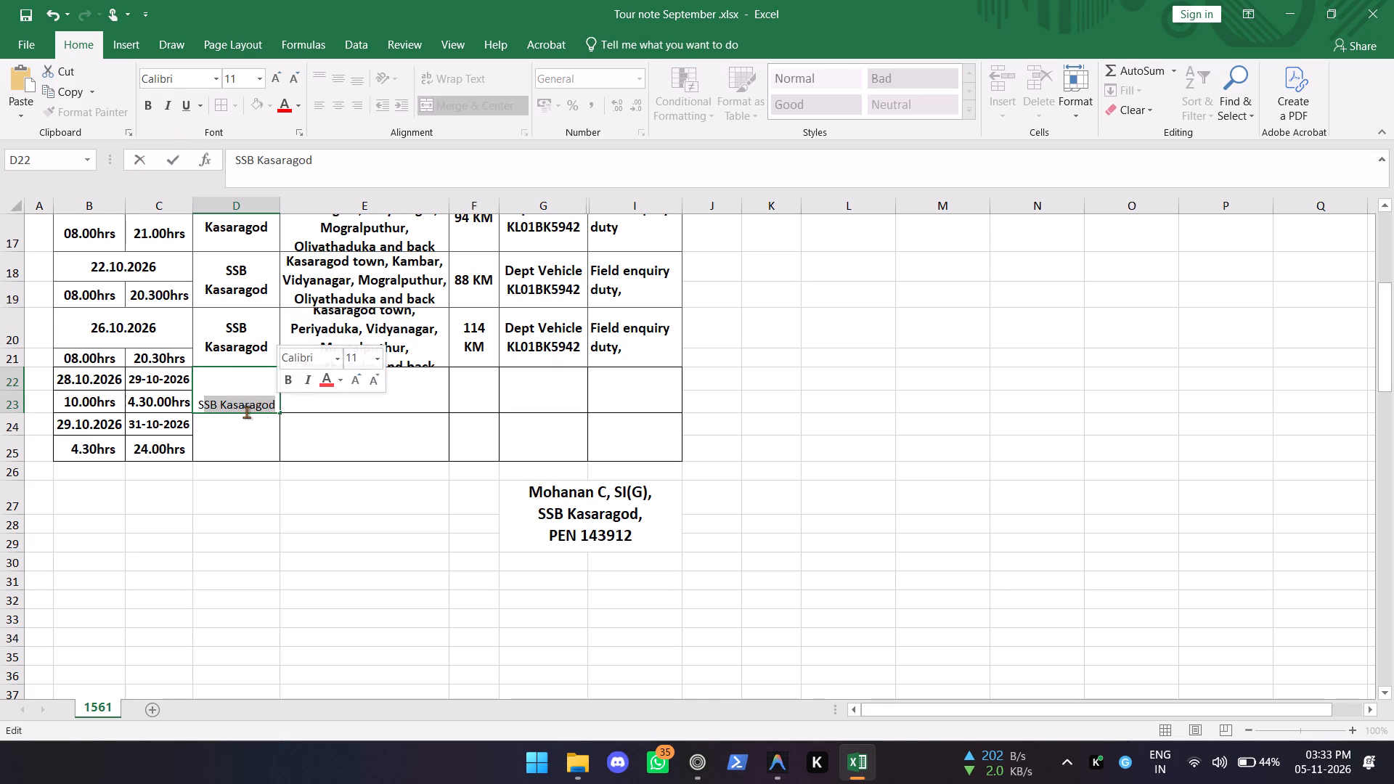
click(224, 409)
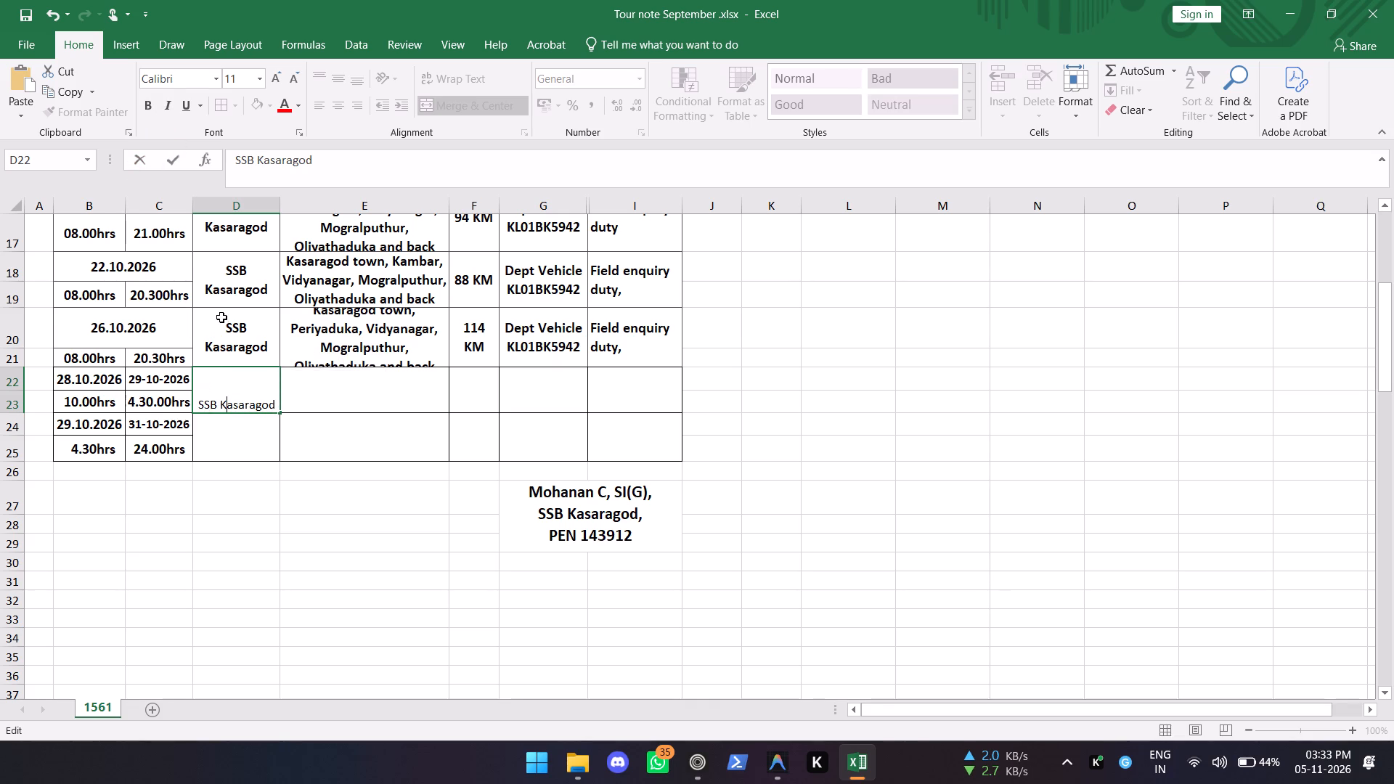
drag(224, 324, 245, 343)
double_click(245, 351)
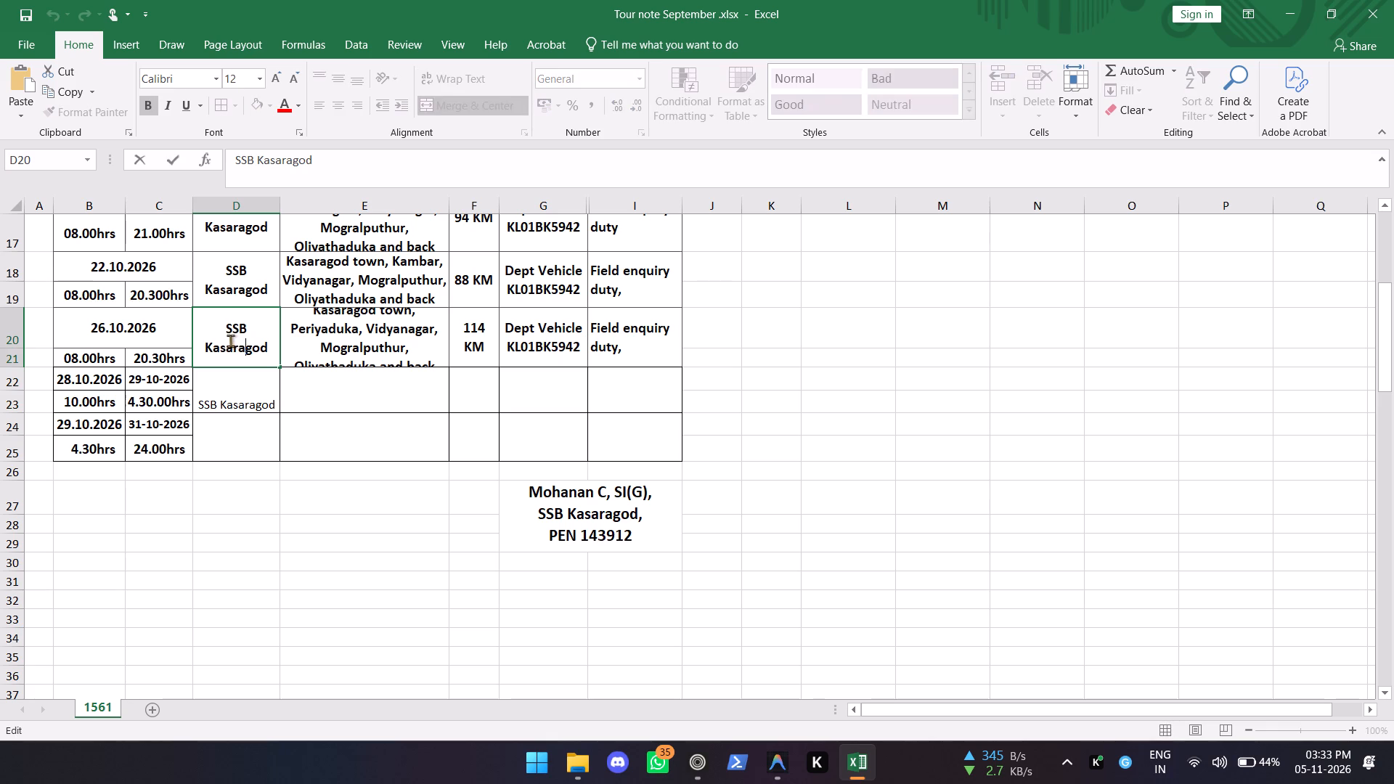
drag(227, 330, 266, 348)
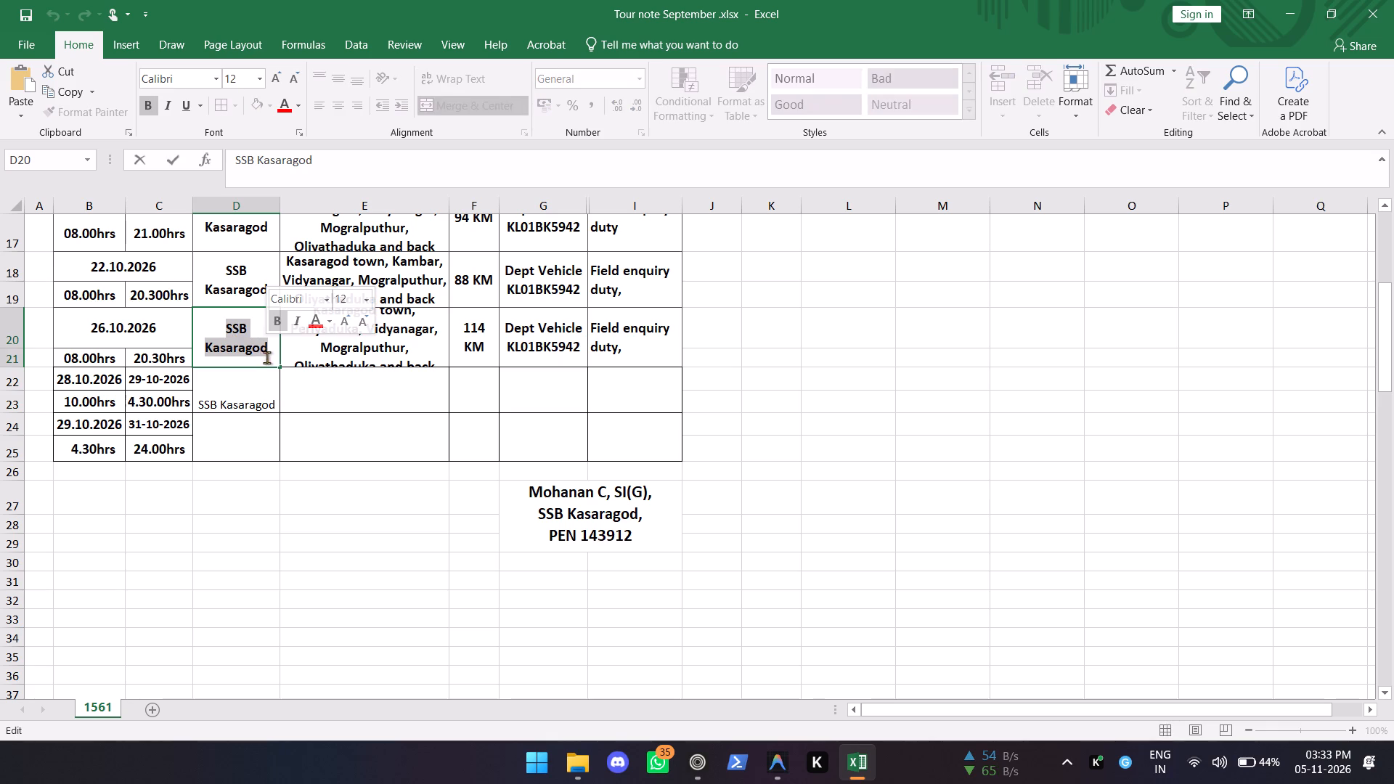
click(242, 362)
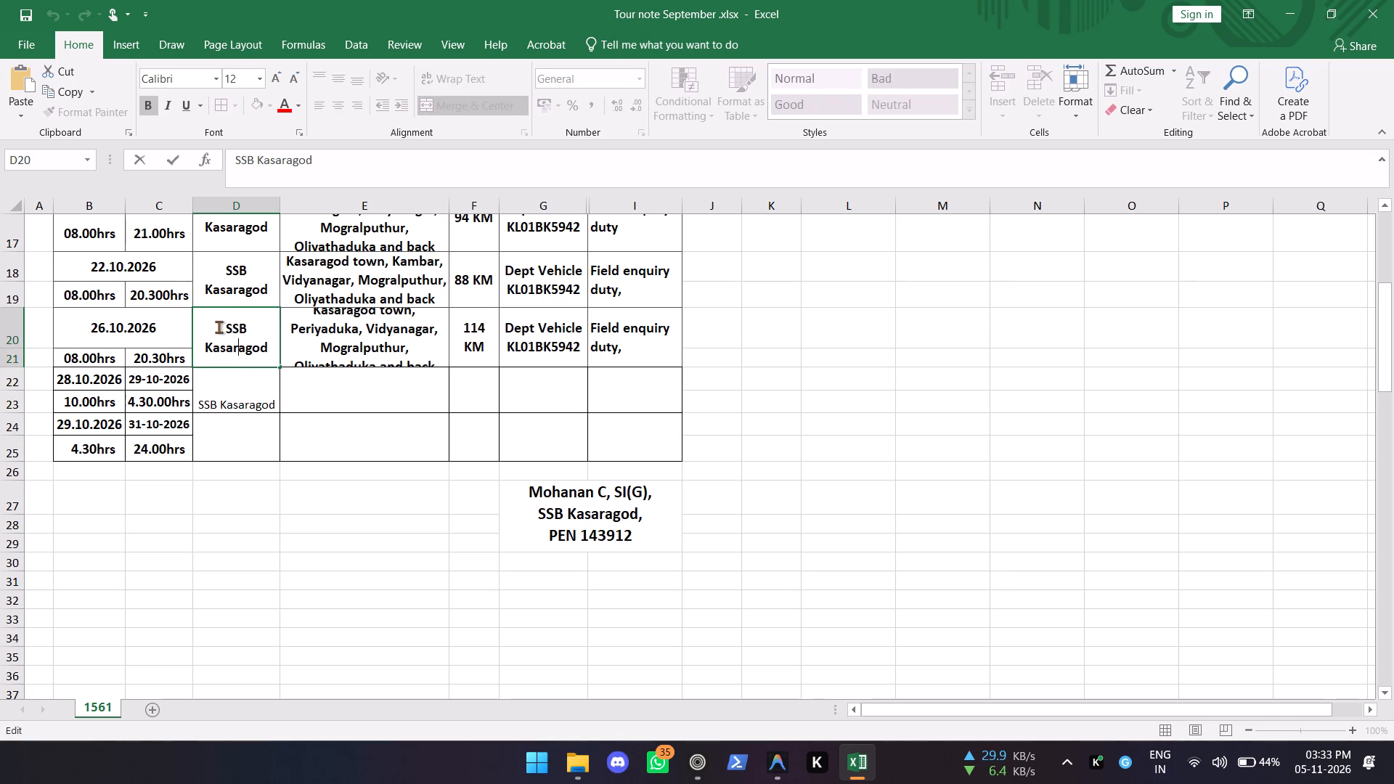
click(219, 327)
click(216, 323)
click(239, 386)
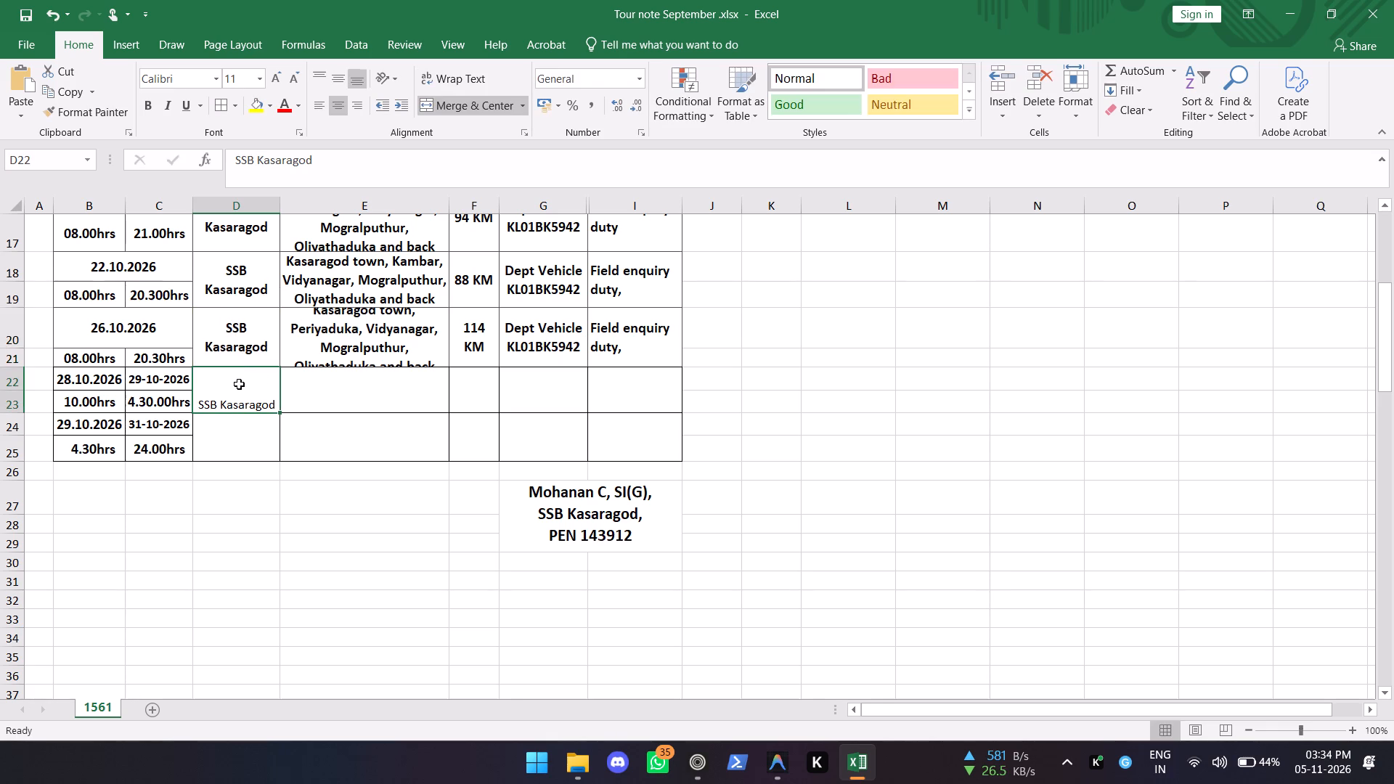
Copy the whole merged SSB Kasaragod cell D20 with its formatting into D22 for the 28.10.2026 entry.
right_click(222, 335)
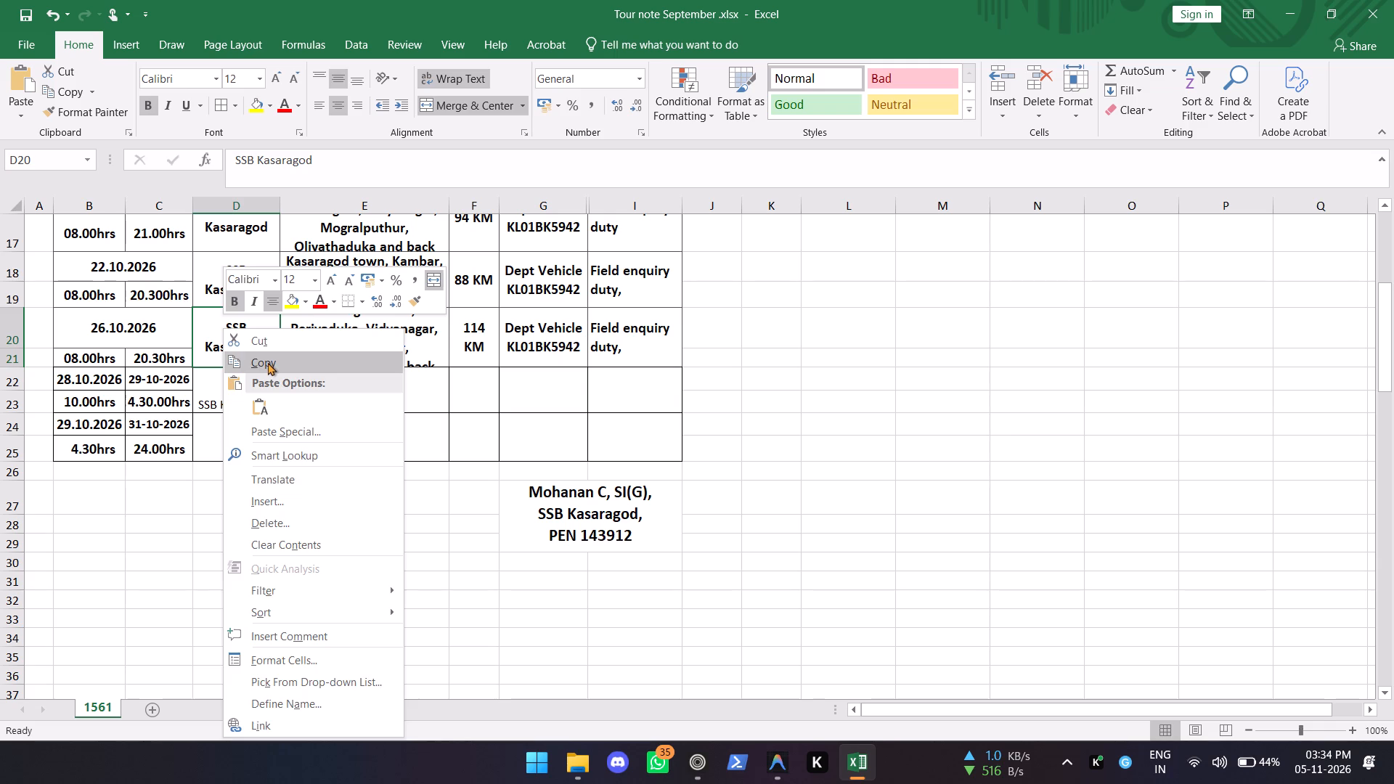
click(268, 362)
click(229, 399)
right_click(229, 399)
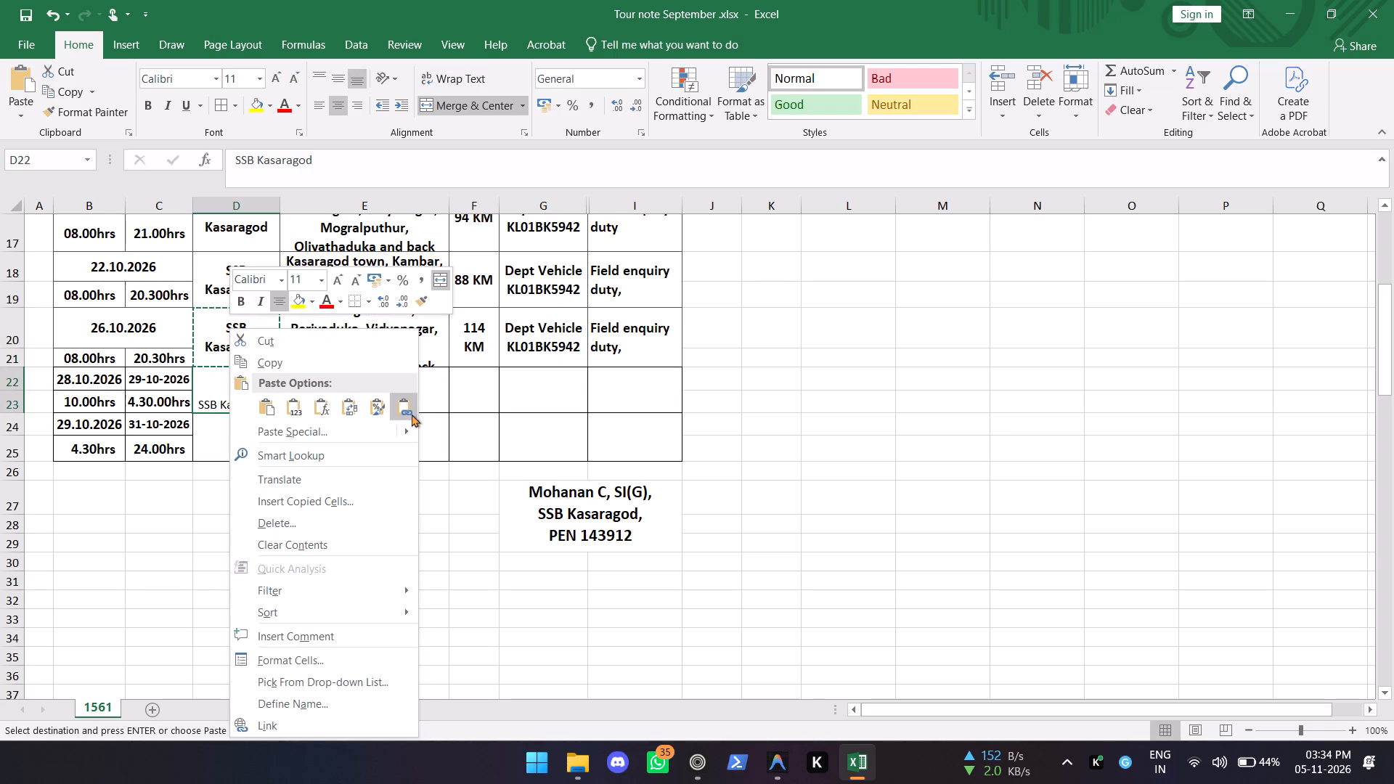
click(270, 407)
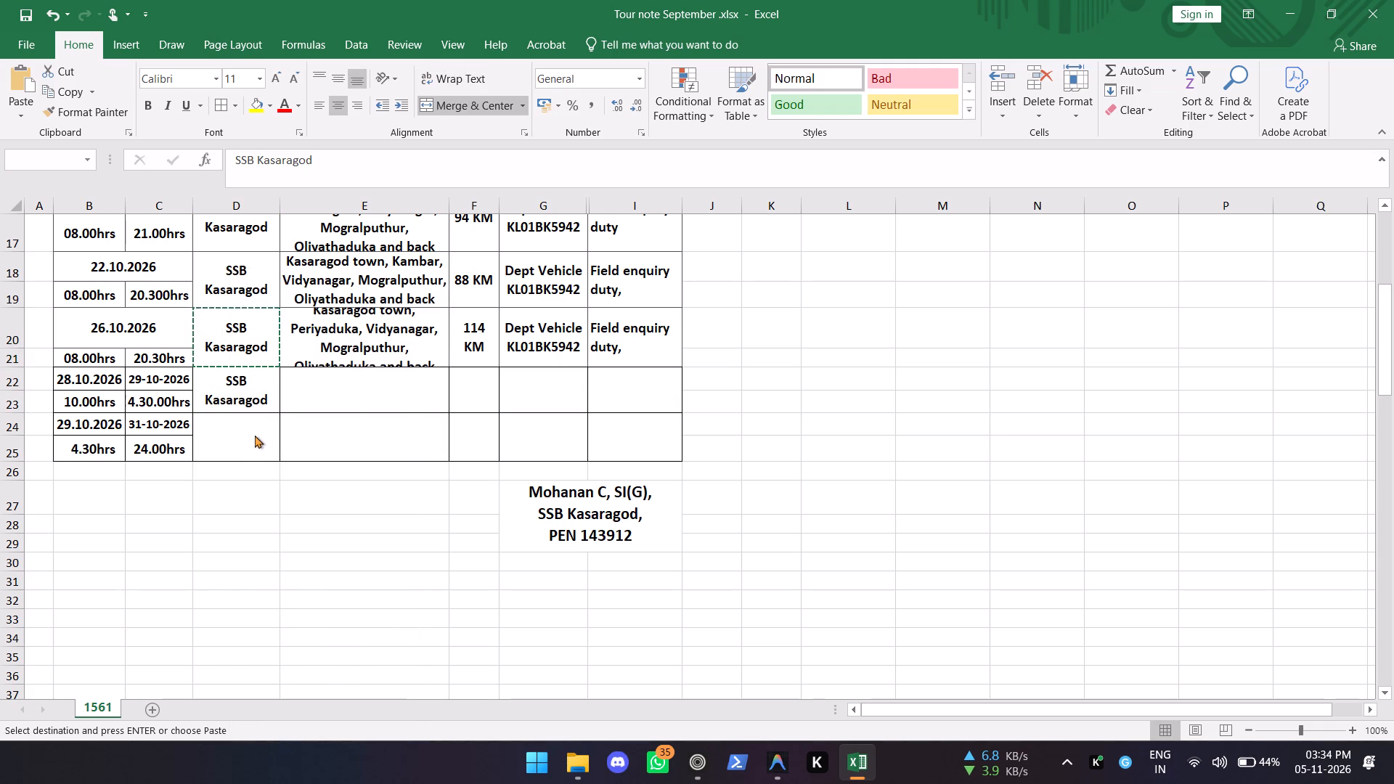
click(242, 429)
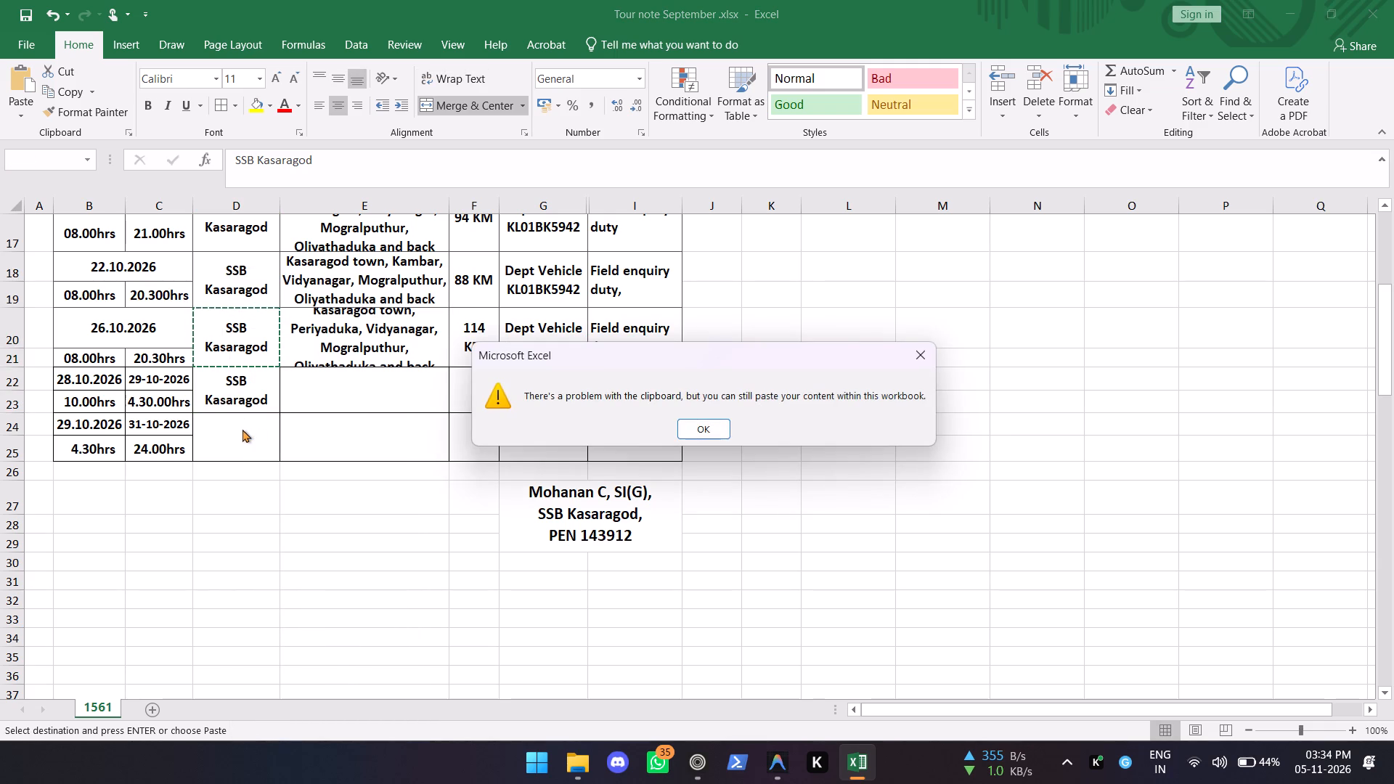
click(926, 346)
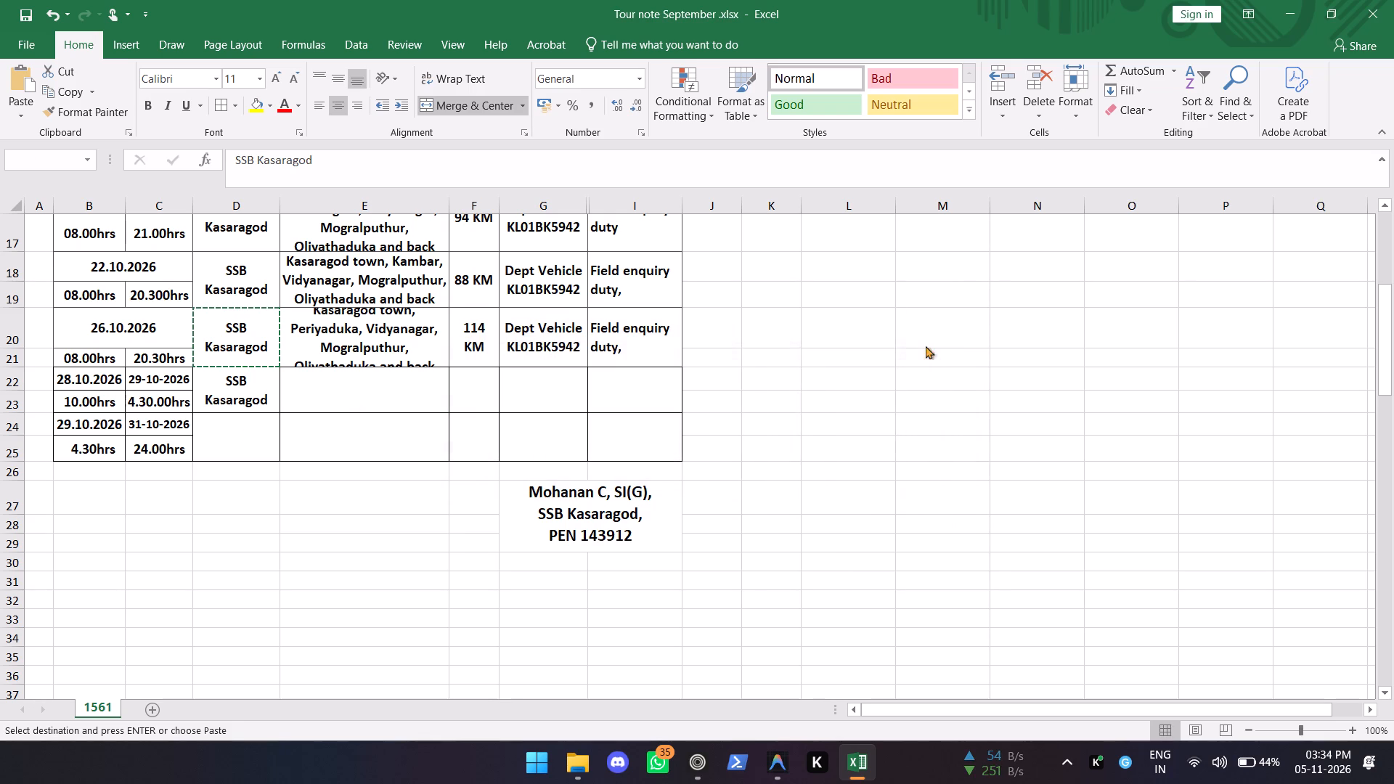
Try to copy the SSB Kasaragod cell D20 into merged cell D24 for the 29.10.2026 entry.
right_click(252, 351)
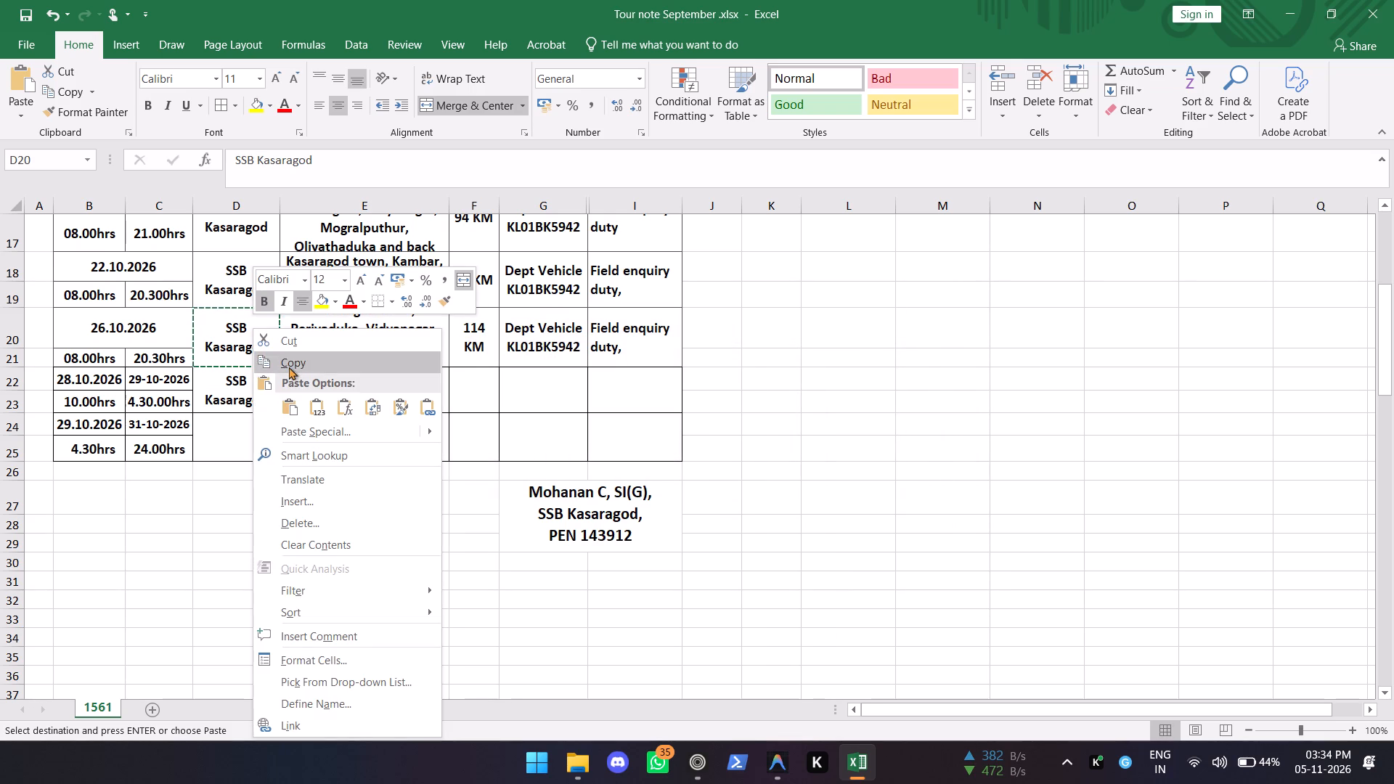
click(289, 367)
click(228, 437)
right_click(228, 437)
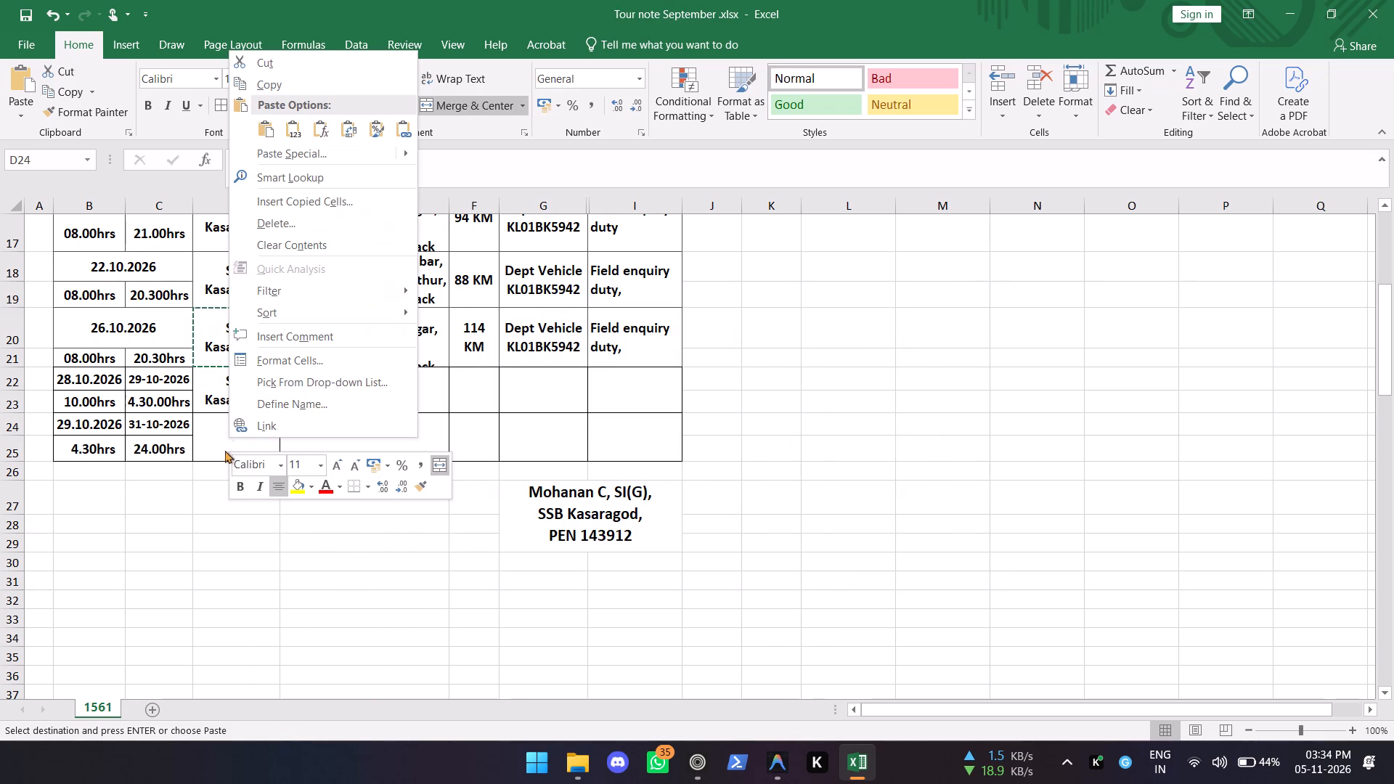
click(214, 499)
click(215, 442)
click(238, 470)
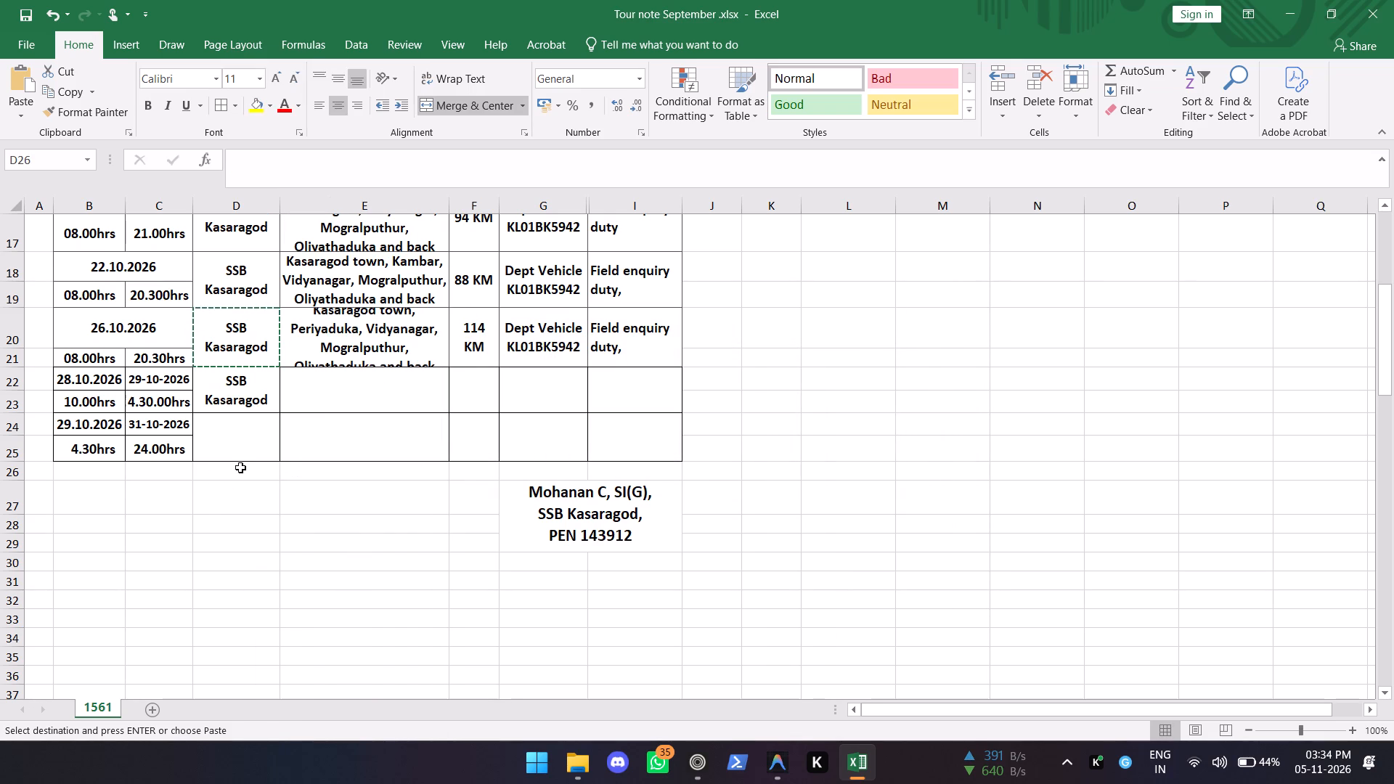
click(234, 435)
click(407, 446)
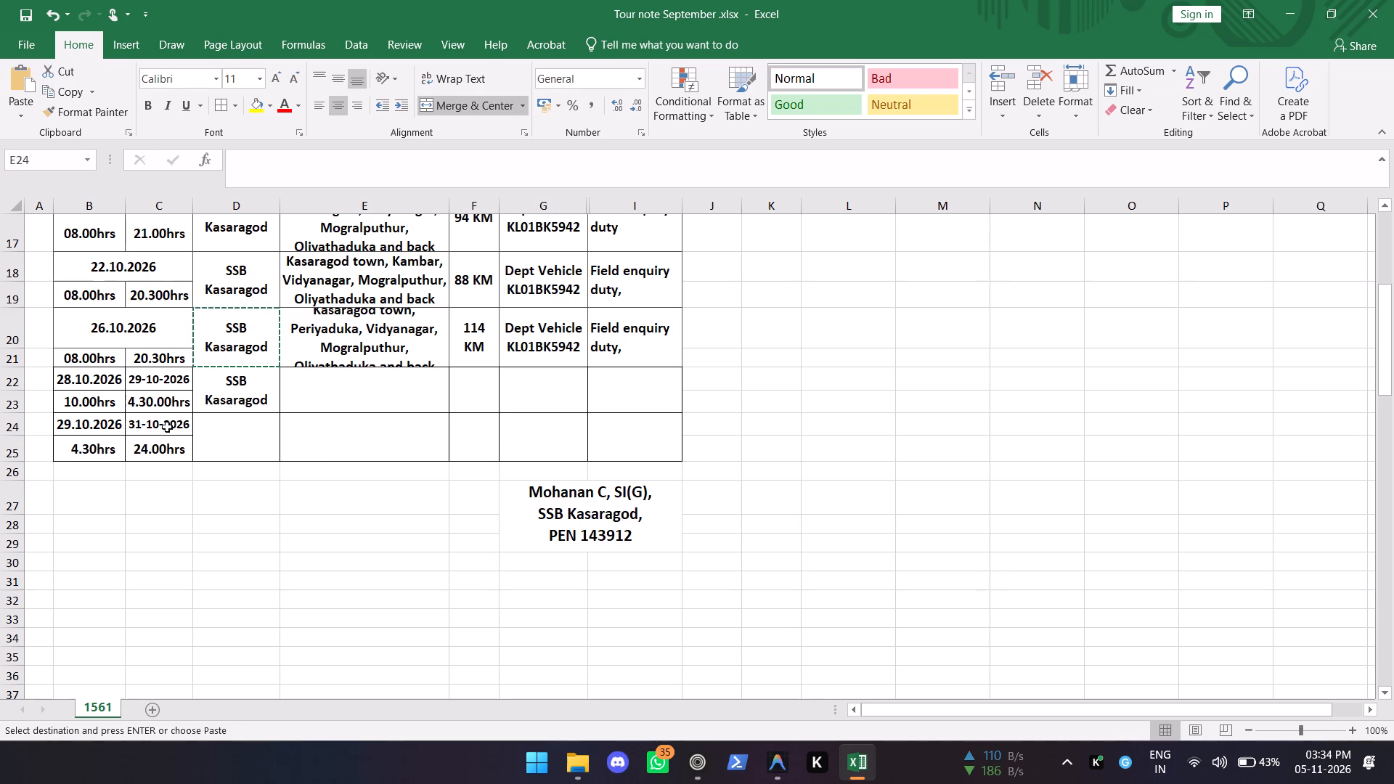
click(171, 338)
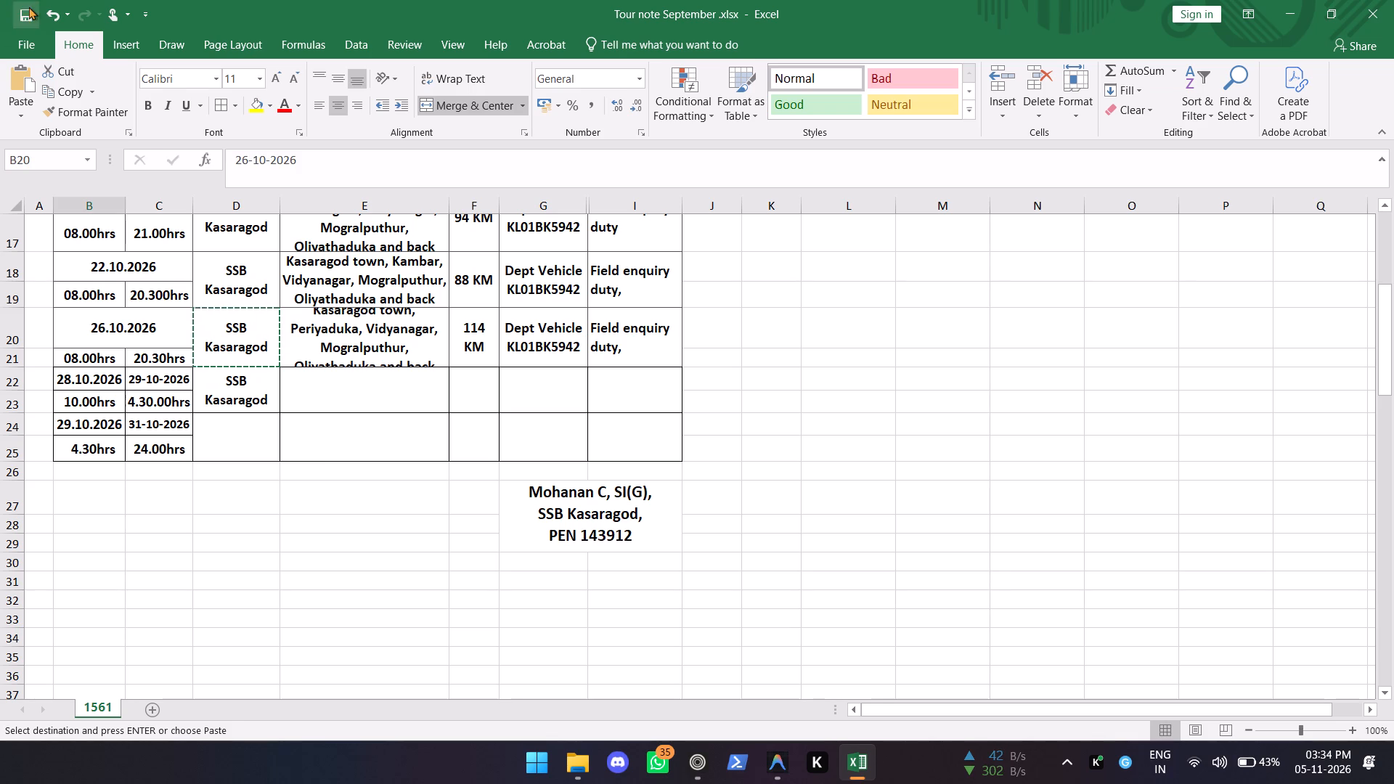
Save the tour note workbook.
click(25, 13)
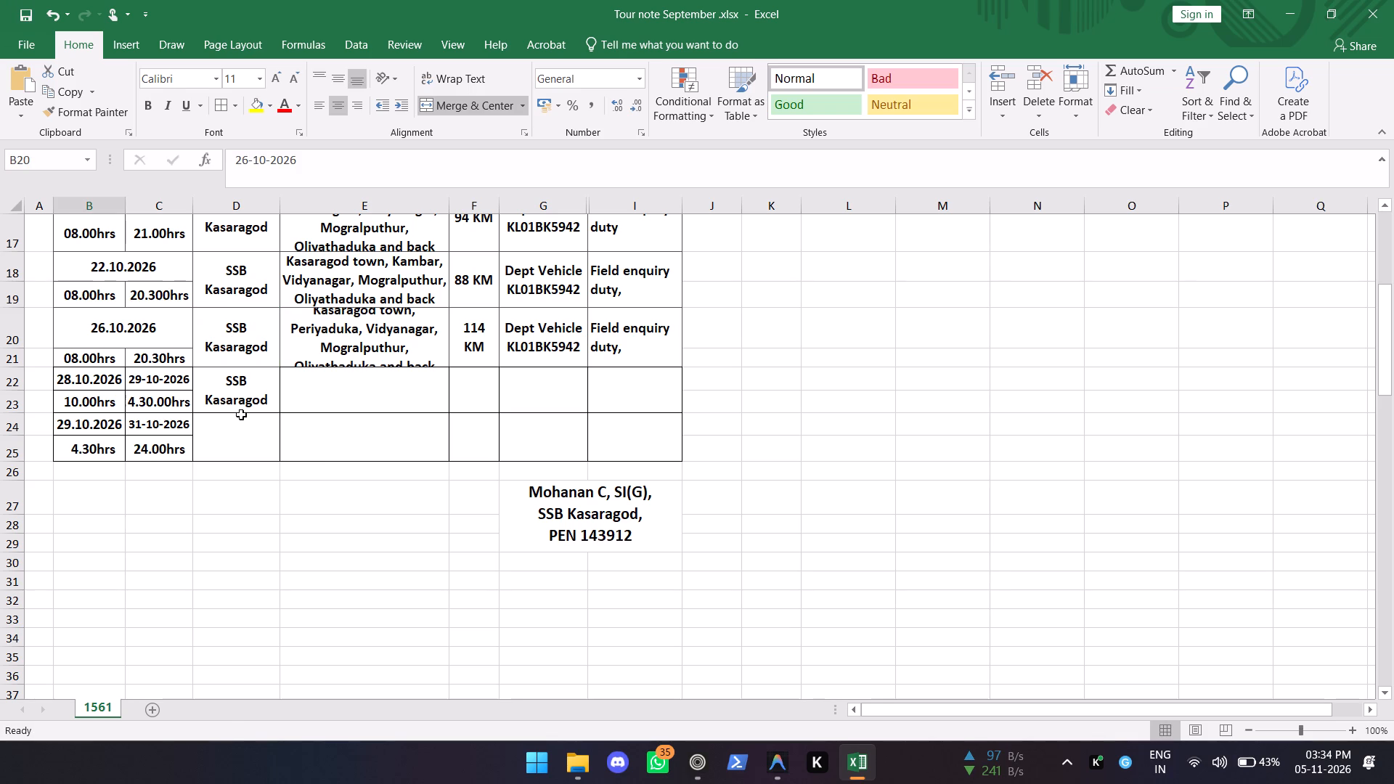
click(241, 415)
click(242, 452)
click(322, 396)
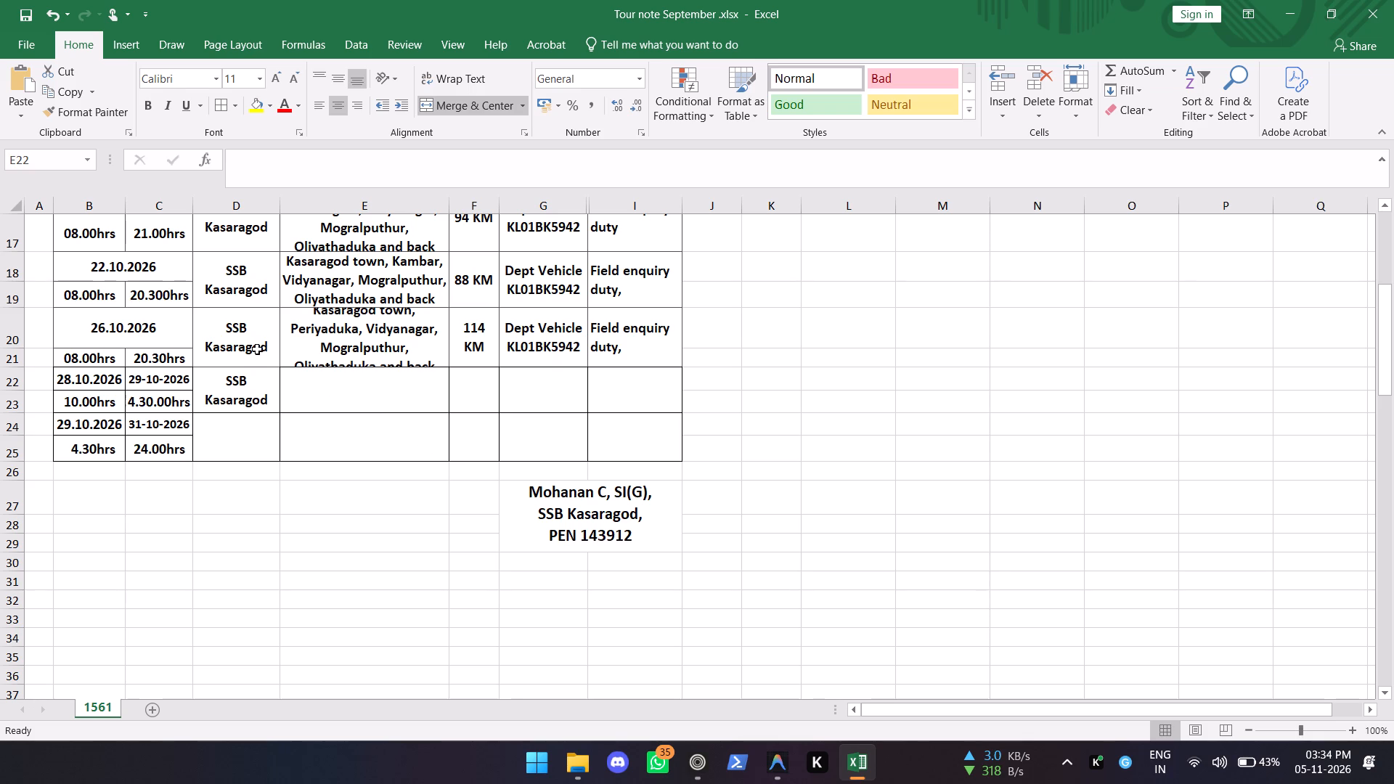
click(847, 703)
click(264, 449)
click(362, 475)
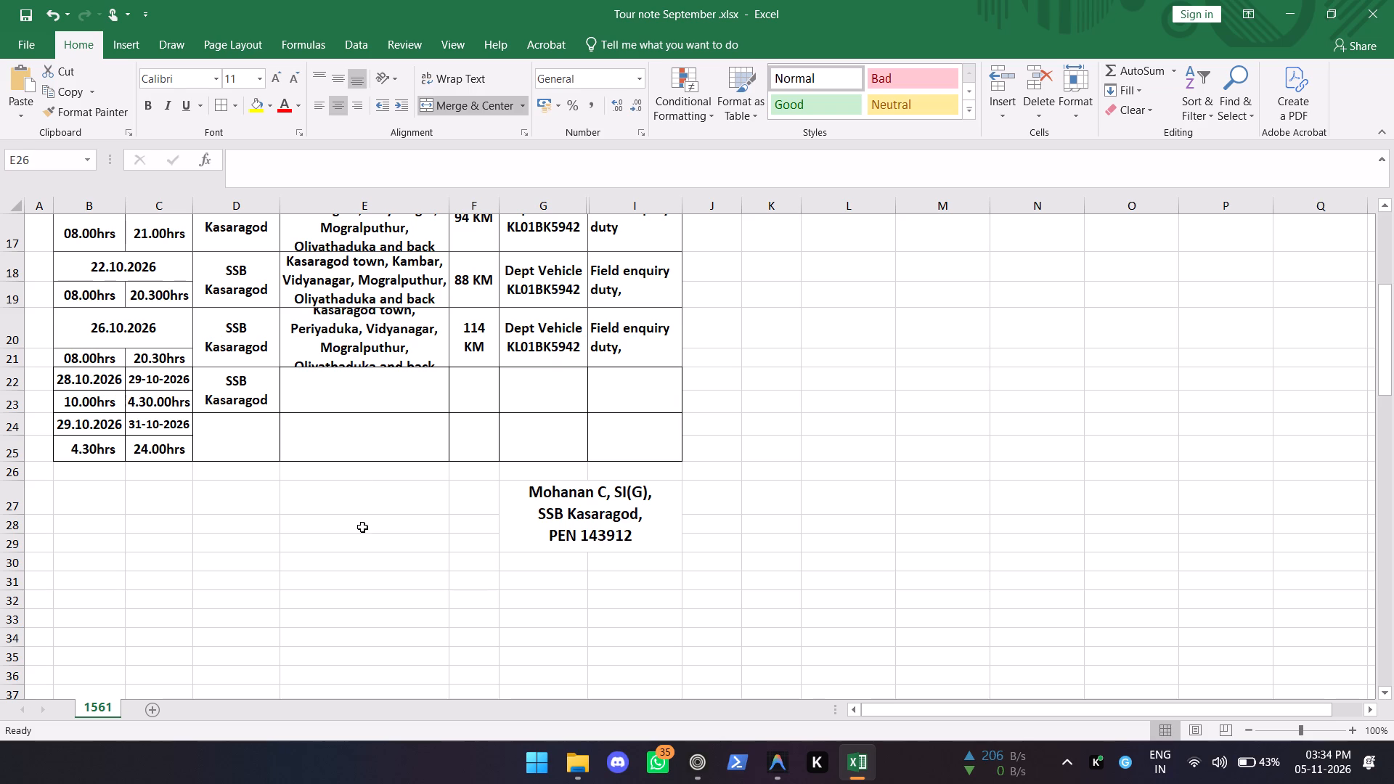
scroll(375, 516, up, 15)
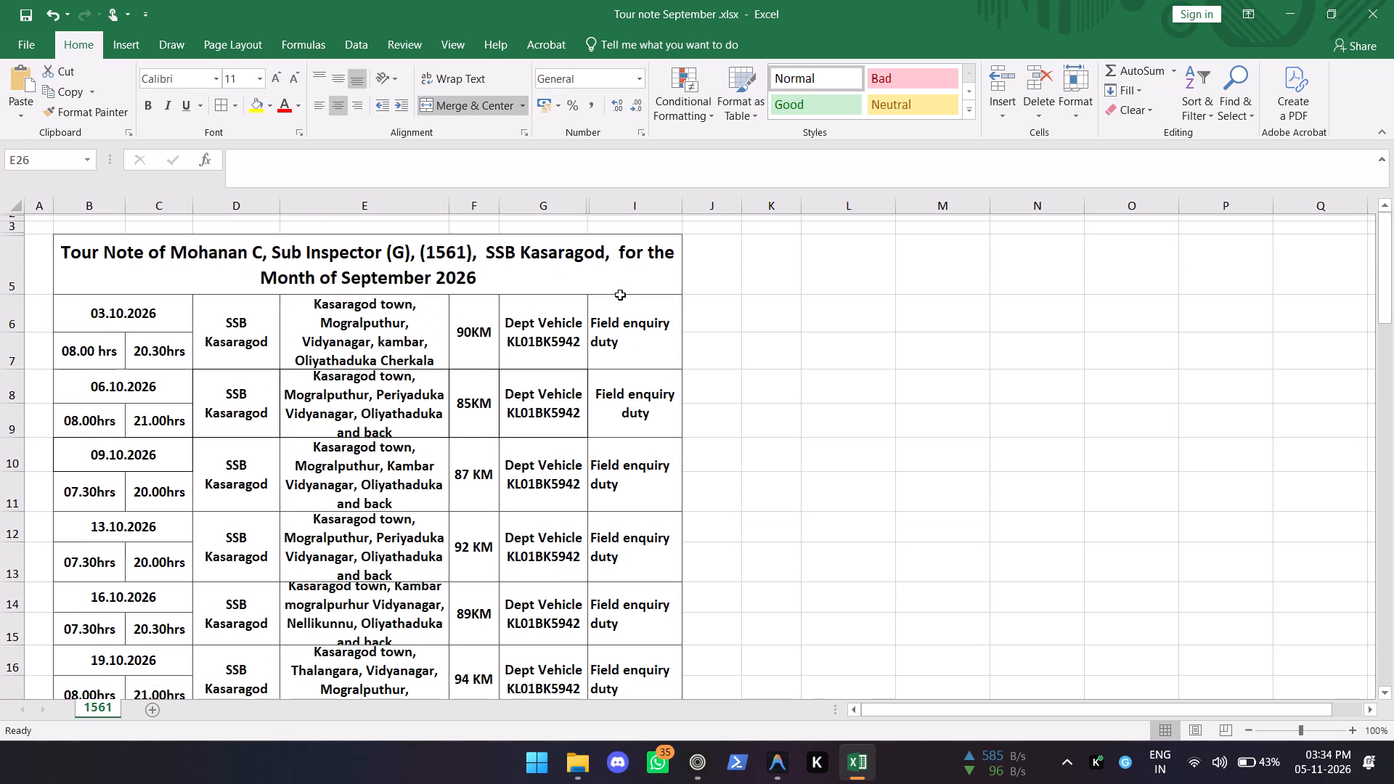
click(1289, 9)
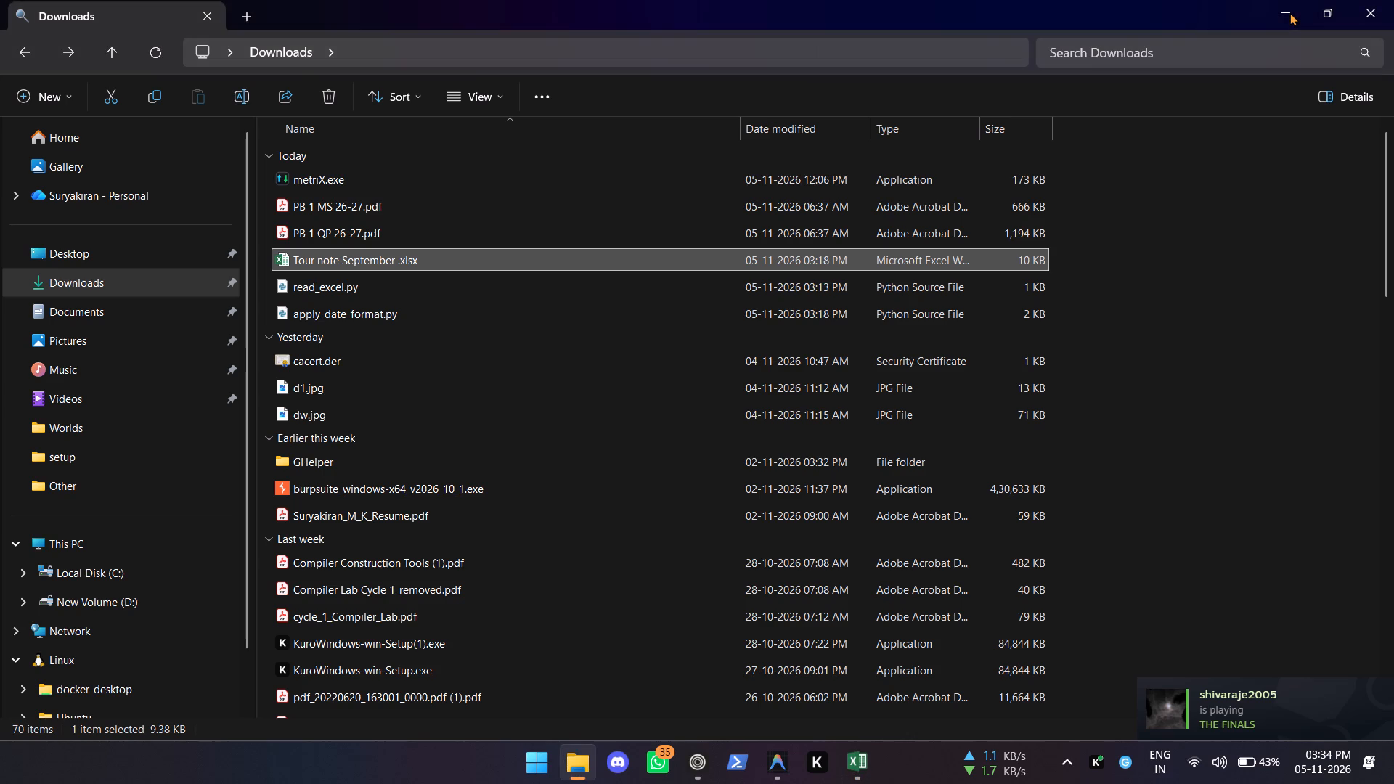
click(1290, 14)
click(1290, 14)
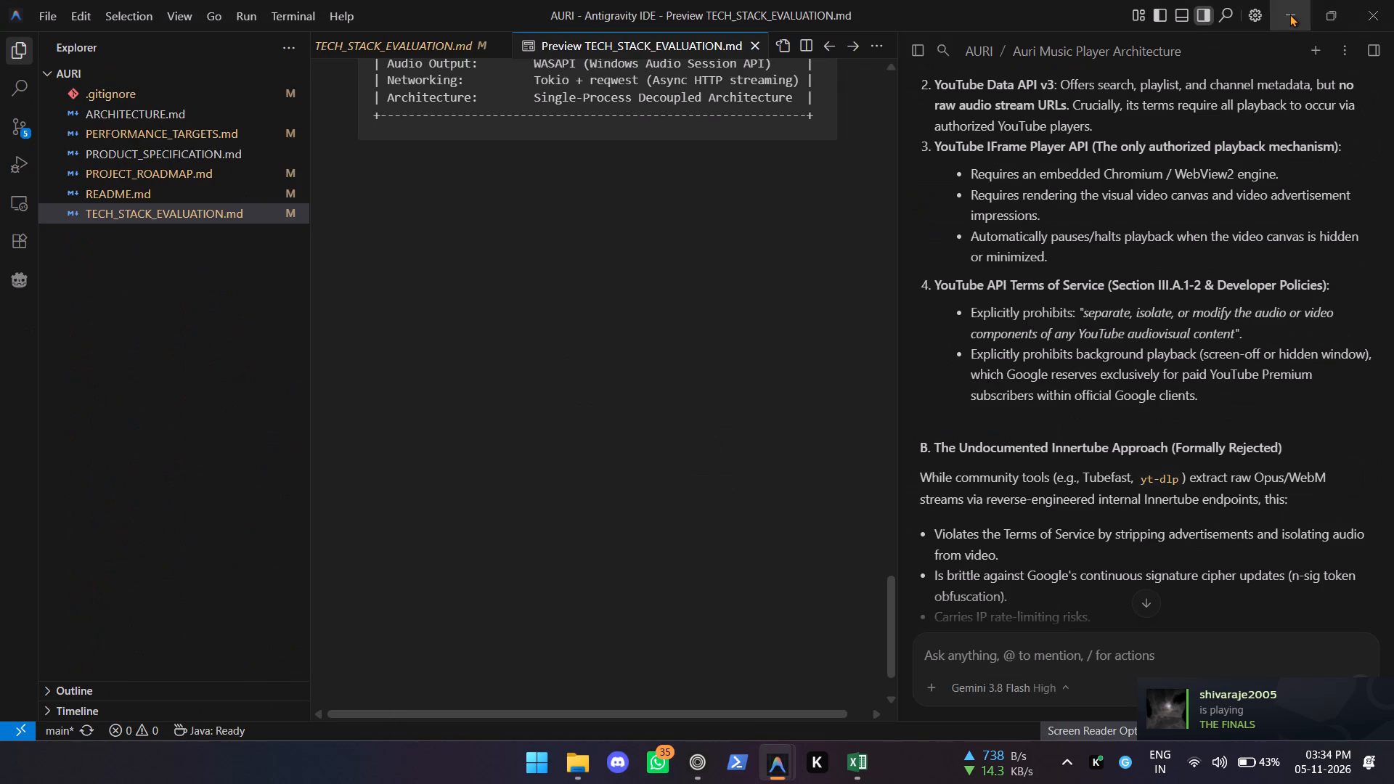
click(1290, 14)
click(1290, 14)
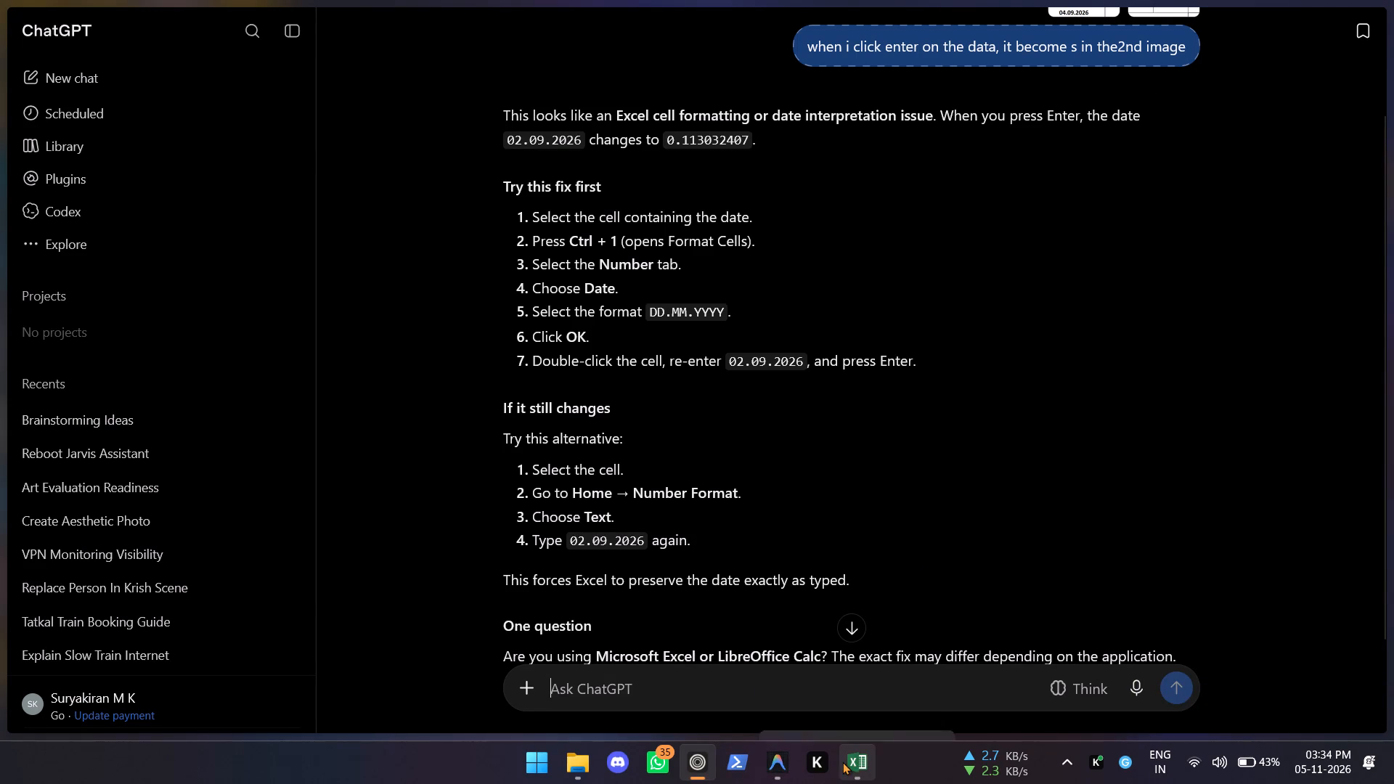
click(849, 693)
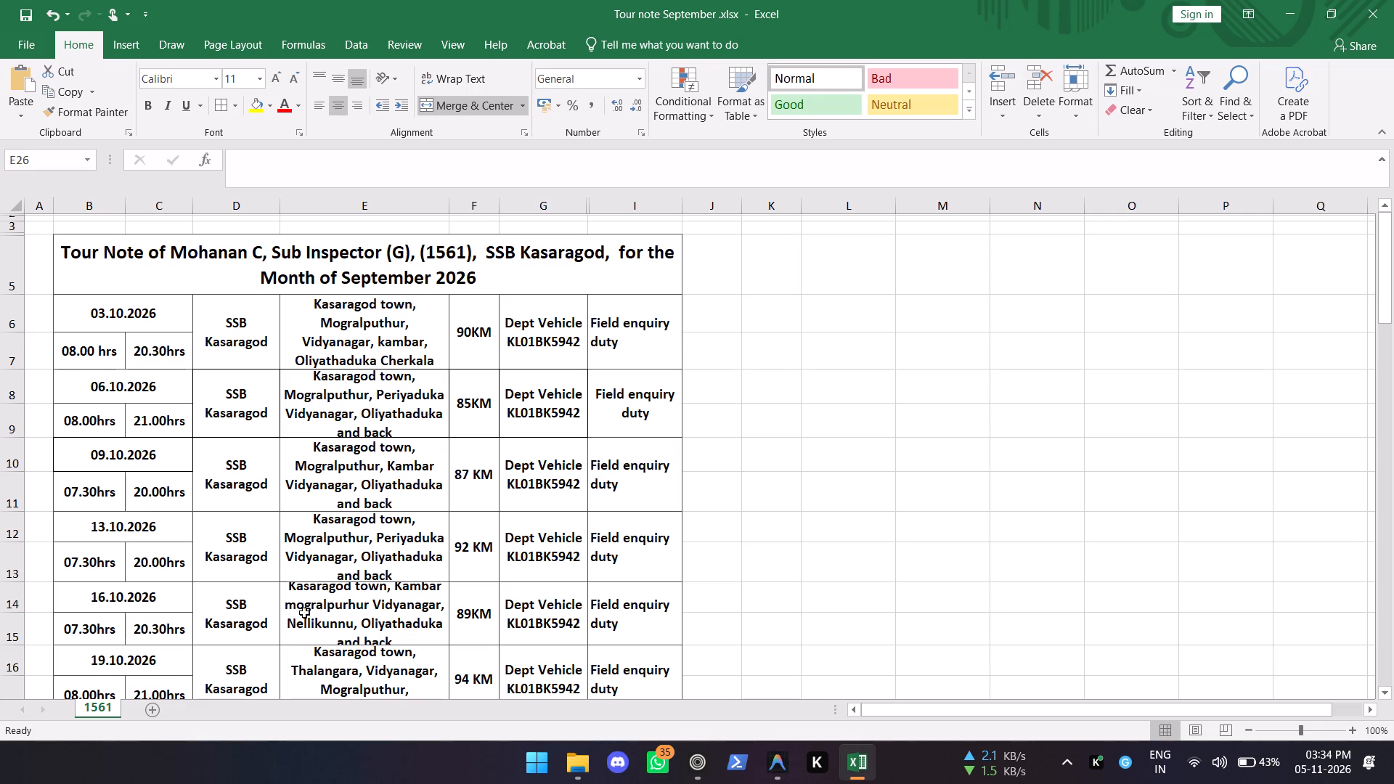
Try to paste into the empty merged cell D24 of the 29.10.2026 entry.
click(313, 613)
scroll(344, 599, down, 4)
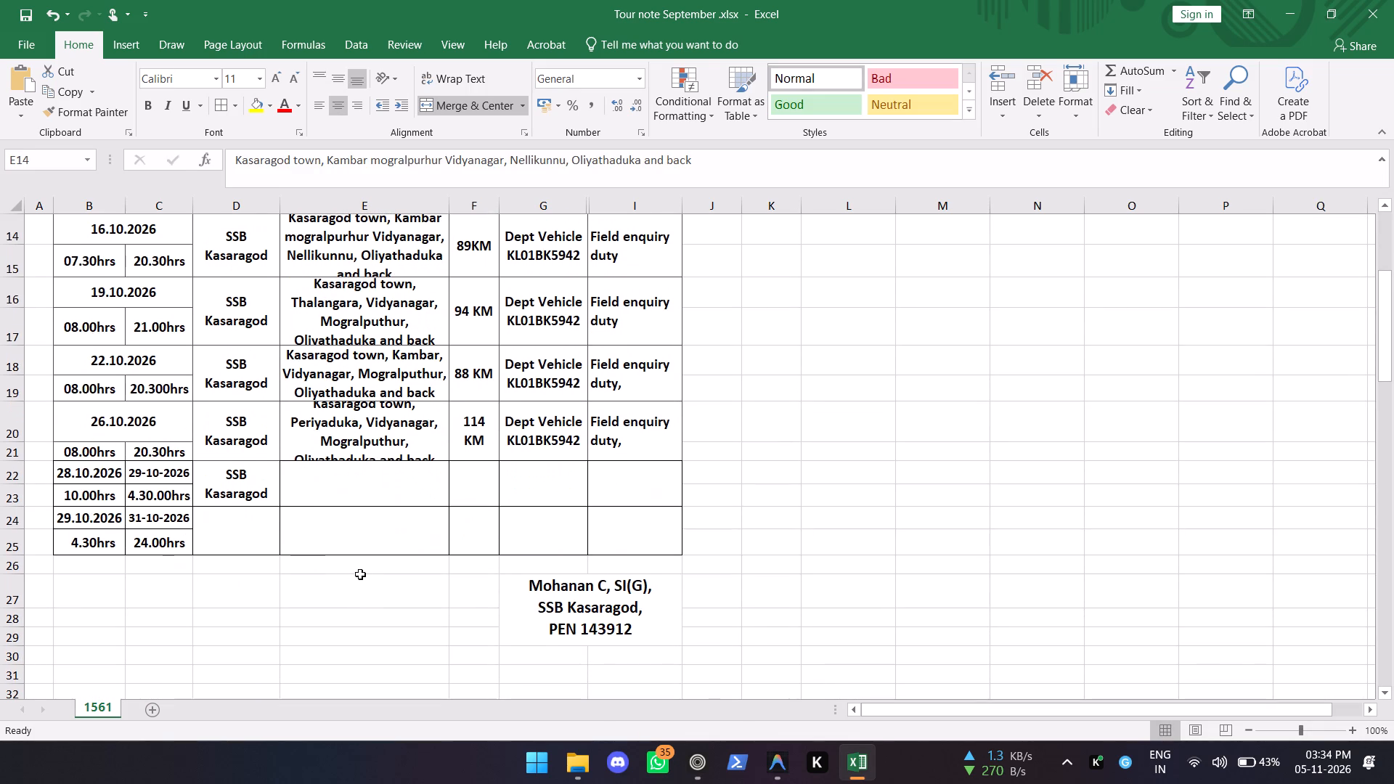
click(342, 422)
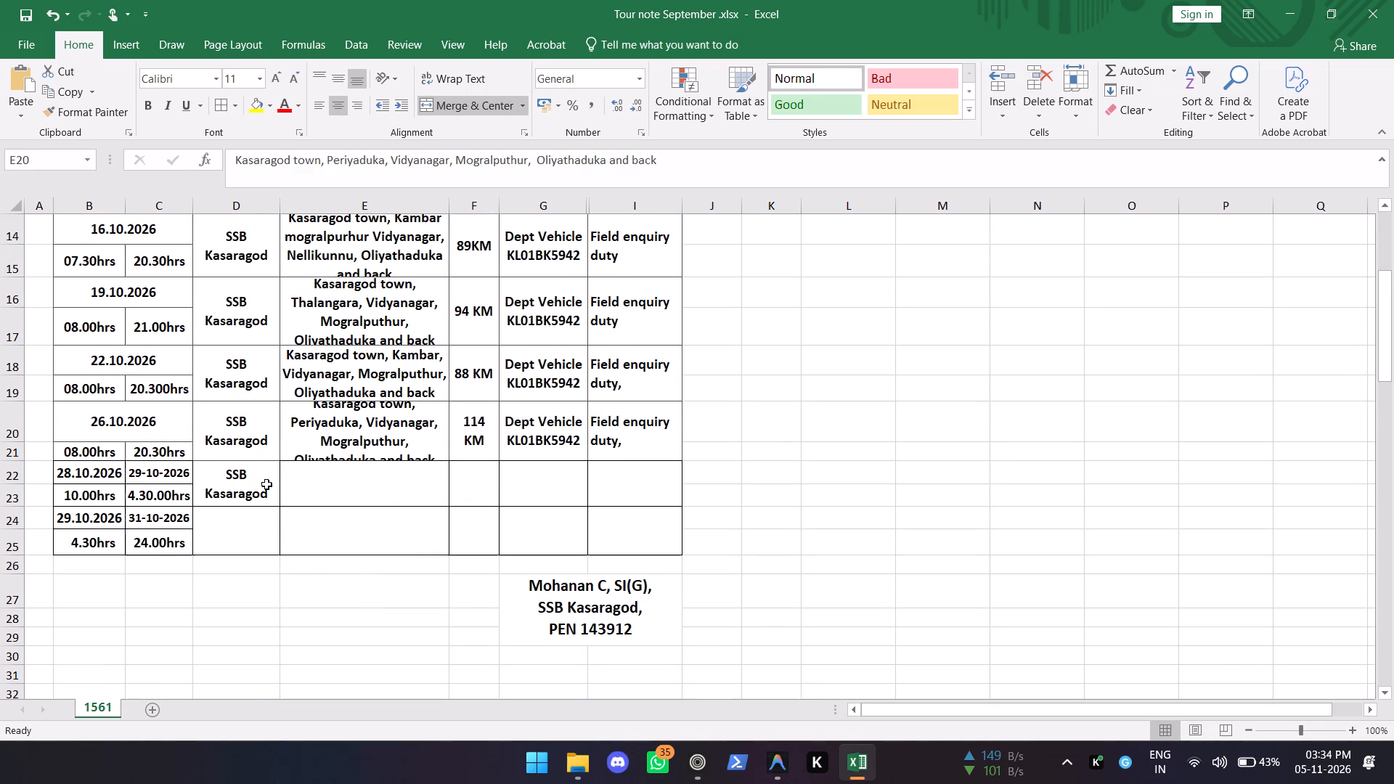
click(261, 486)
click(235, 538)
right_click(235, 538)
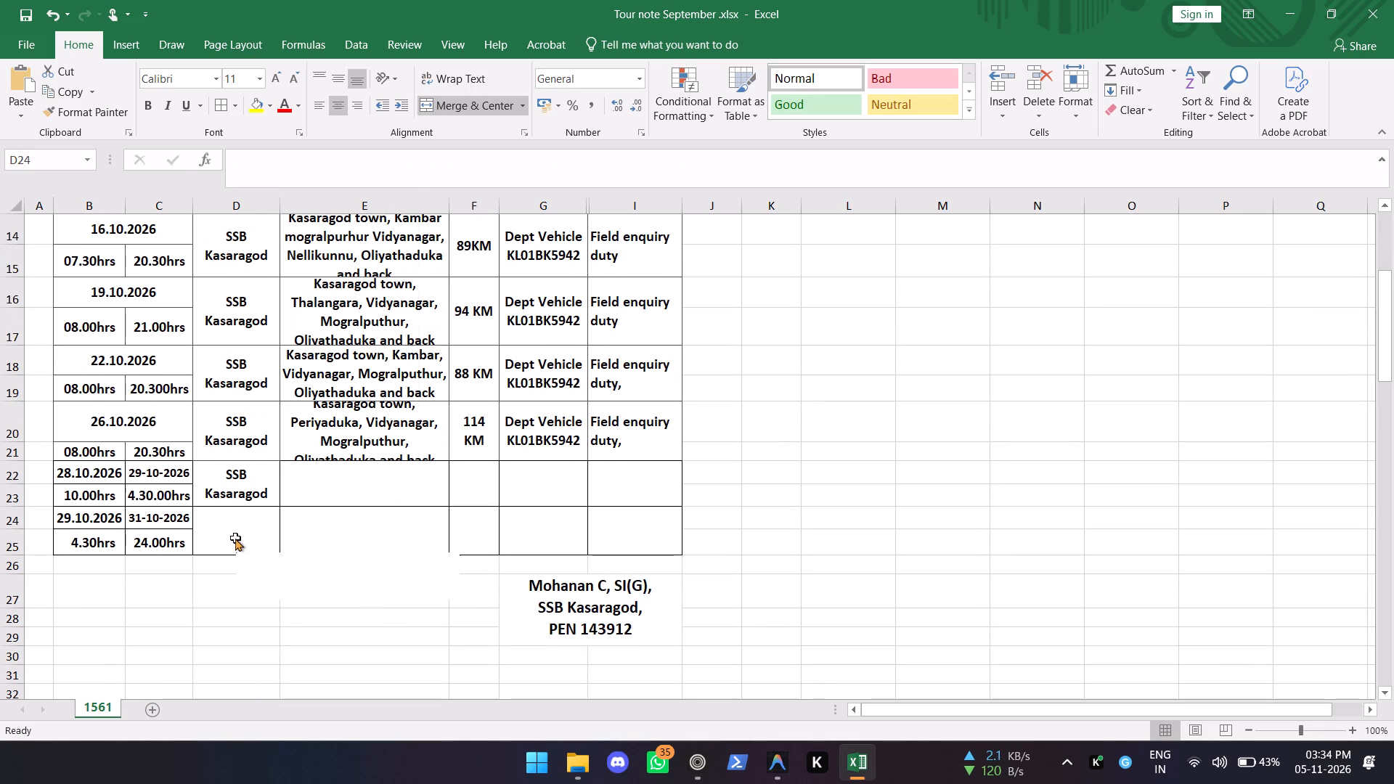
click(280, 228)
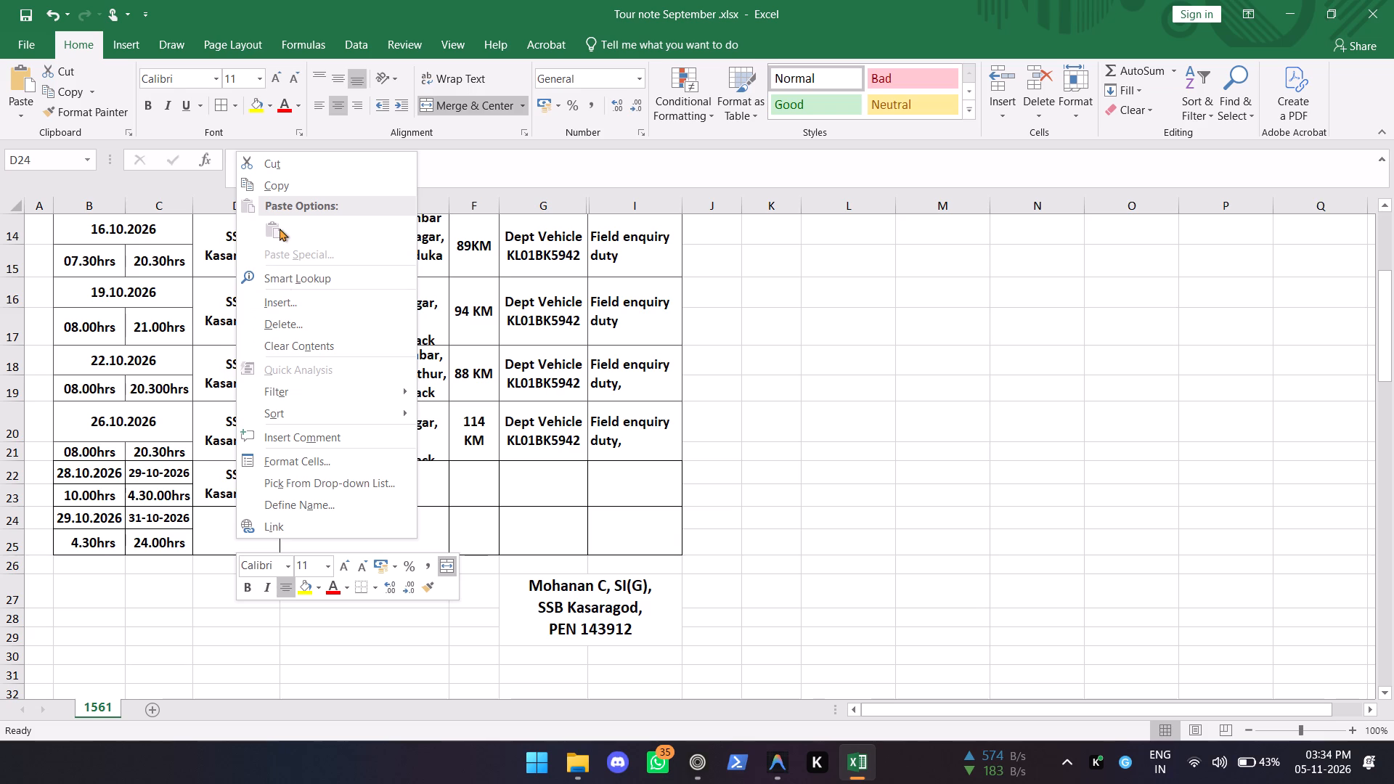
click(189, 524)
Copy the merged SSB Kasaragod cell D22 with its formatting into D24 for the 29.10.2026 entry.
click(213, 494)
right_click(213, 494)
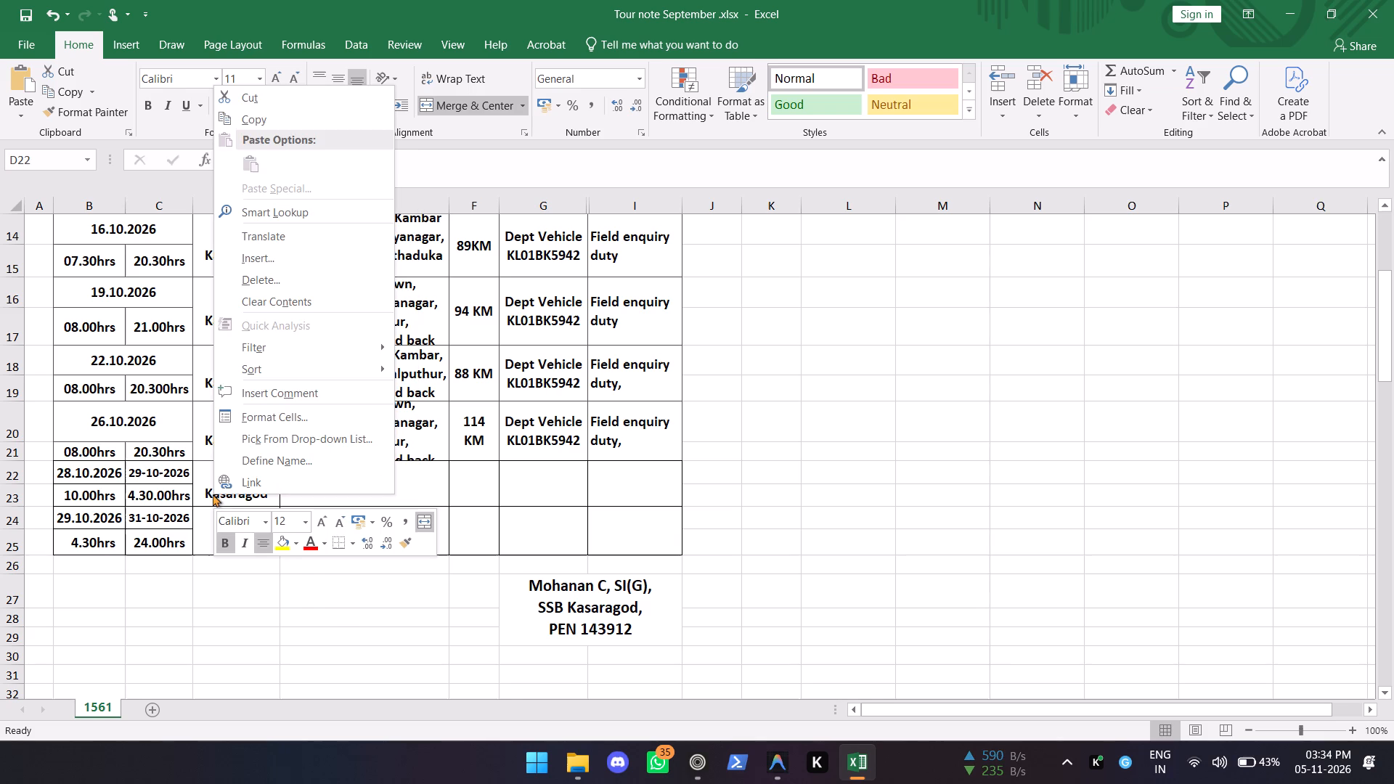
click(264, 121)
click(237, 542)
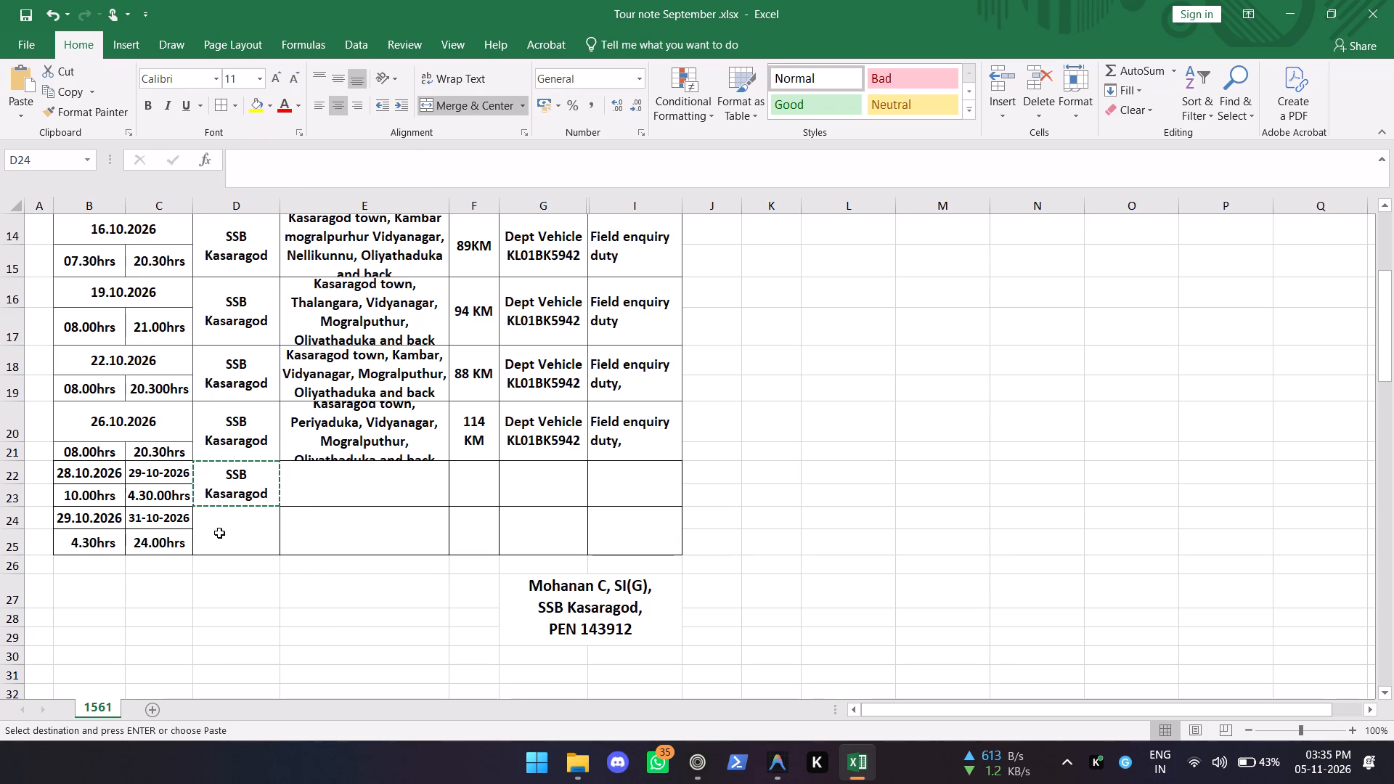
click(154, 532)
click(241, 540)
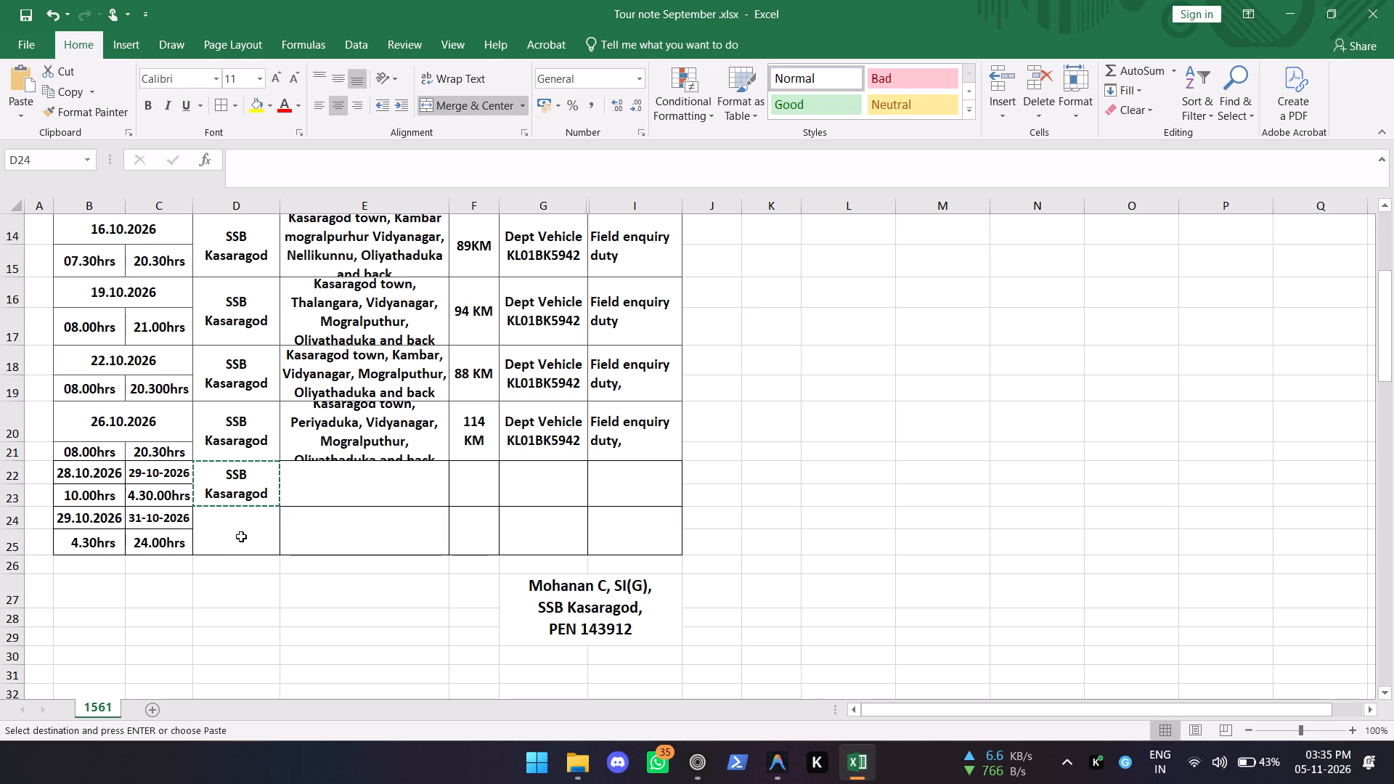
right_click(241, 536)
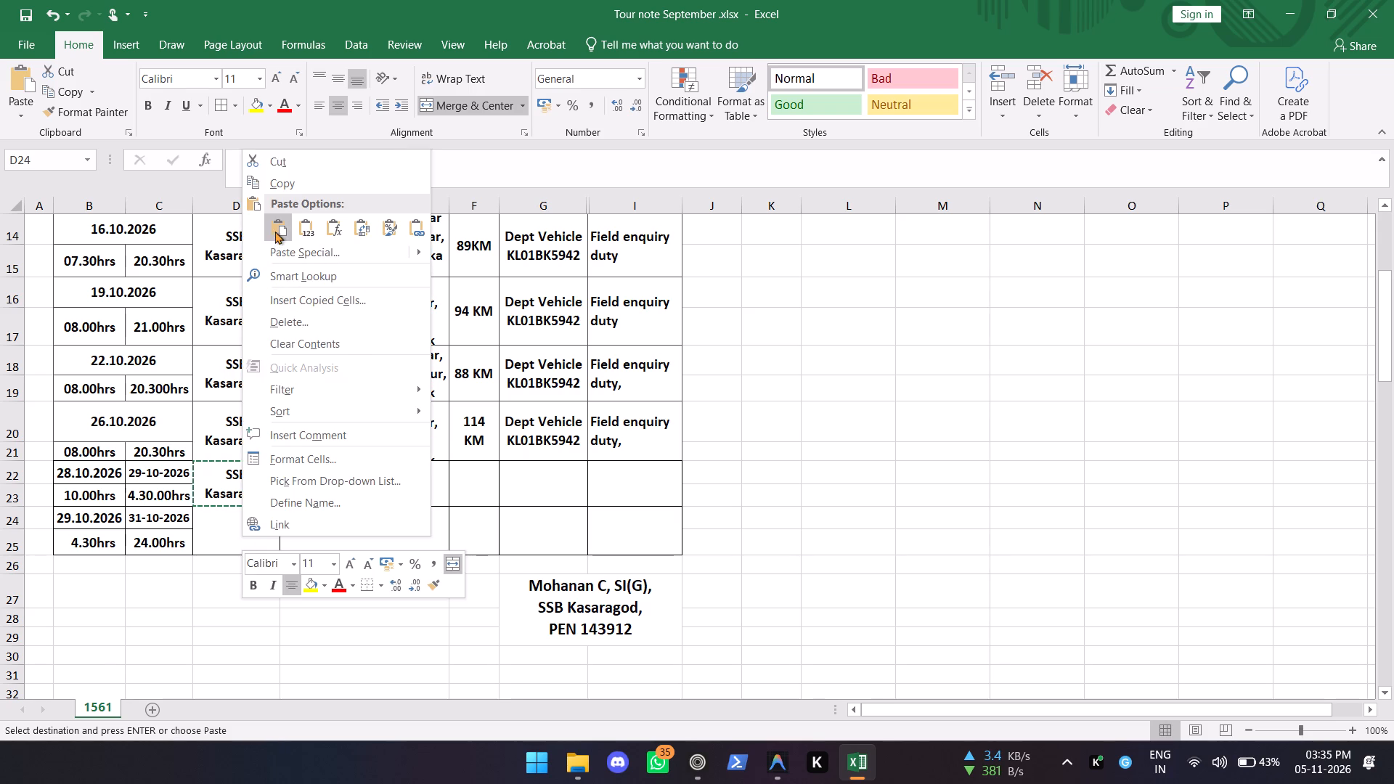
click(275, 231)
Enter SAP Thiruvananthapuram as the place visited in merged cell E22 of the 28.10.2026 entry.
click(346, 537)
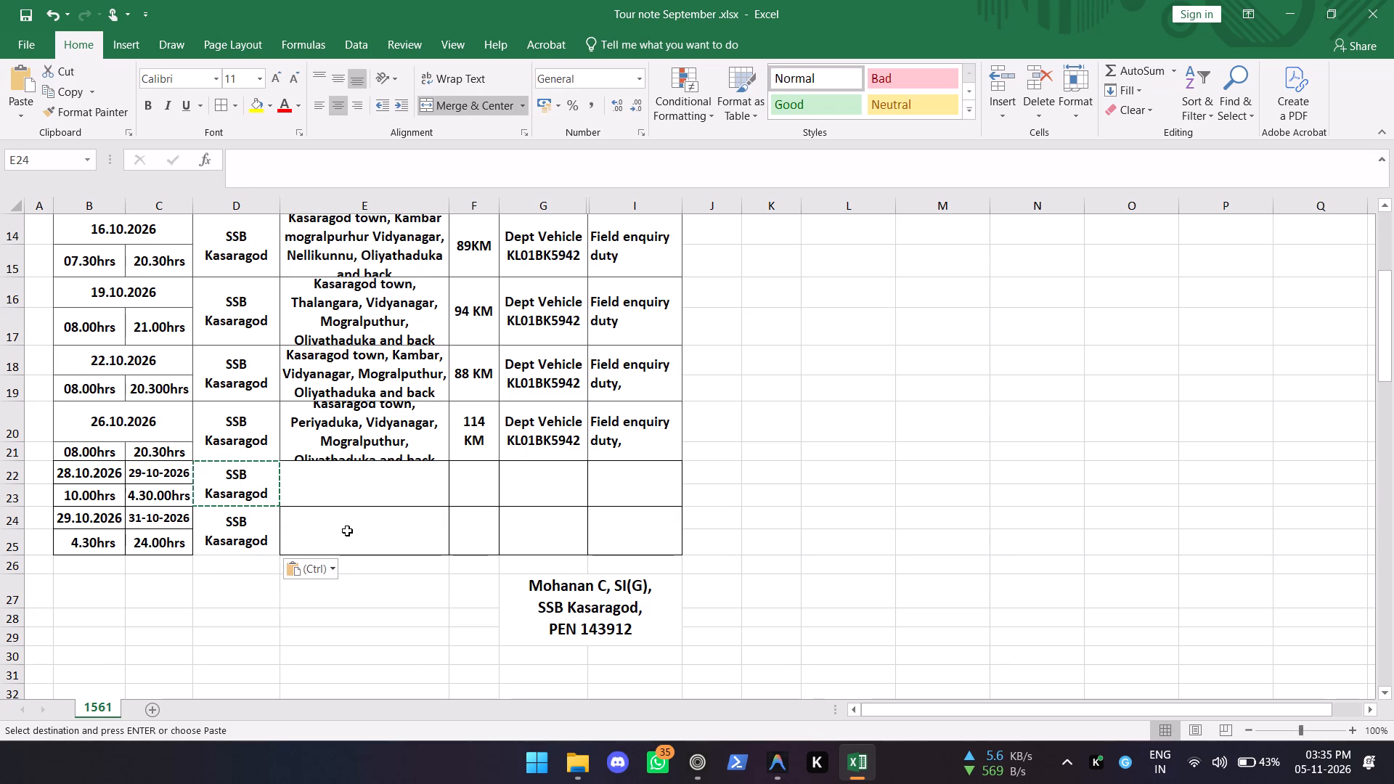
click(359, 488)
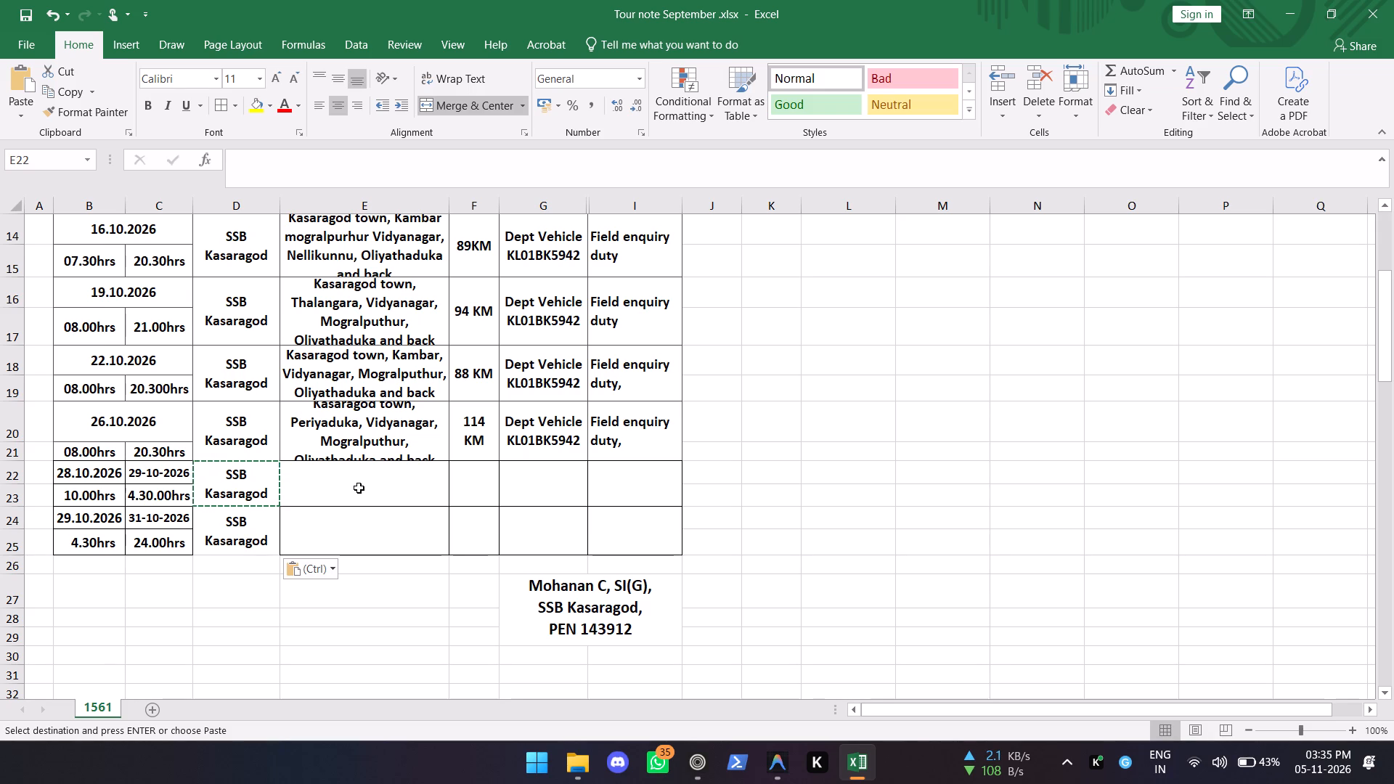
double_click(359, 488)
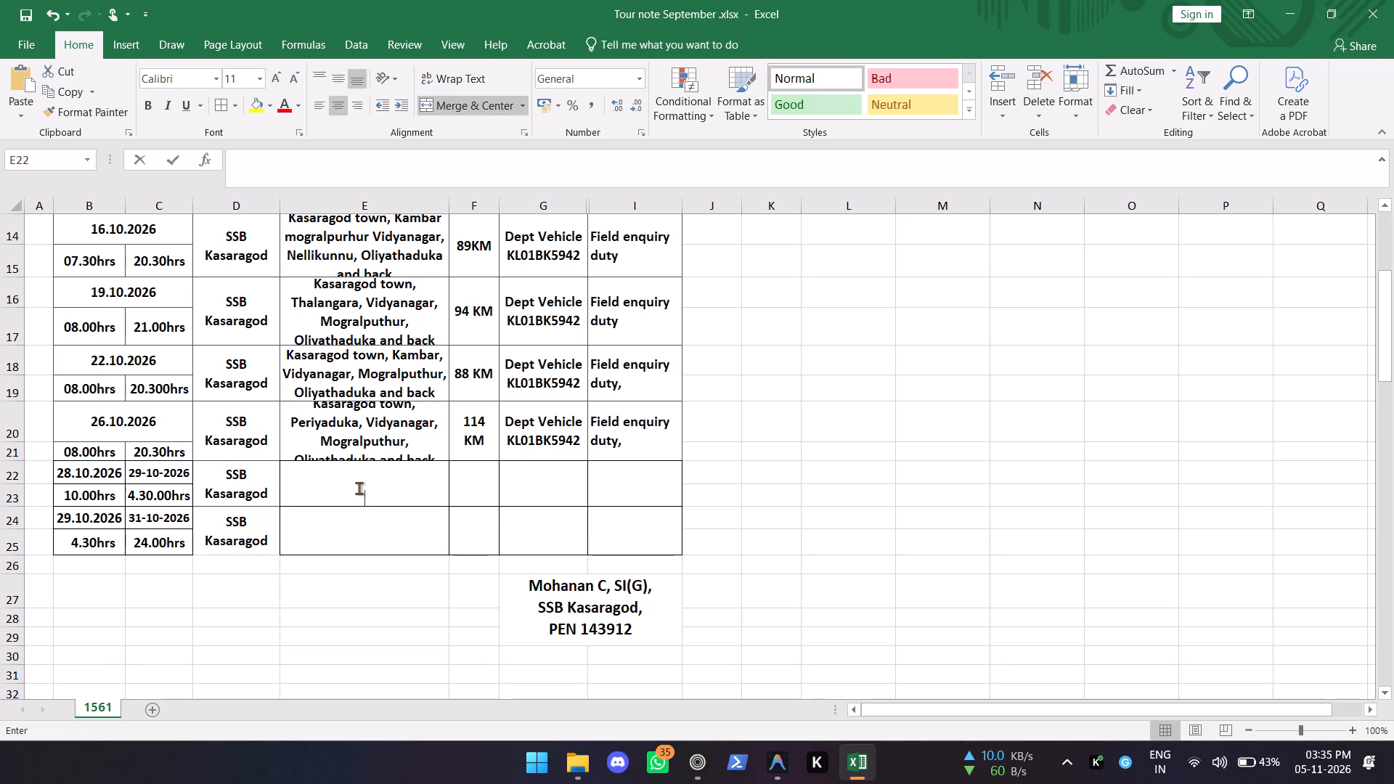
key(shift+t)
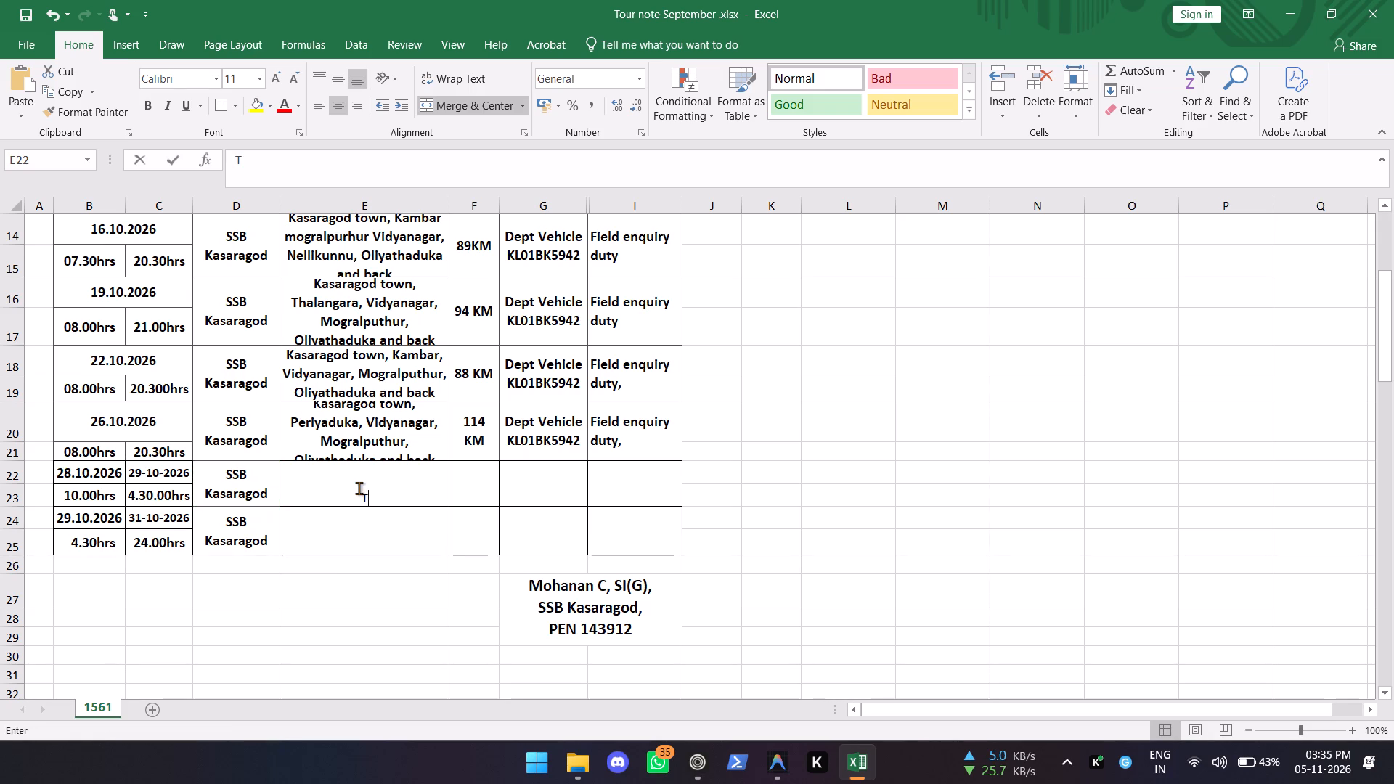
key(BackSpace)
text(SA)
key(shift+p)
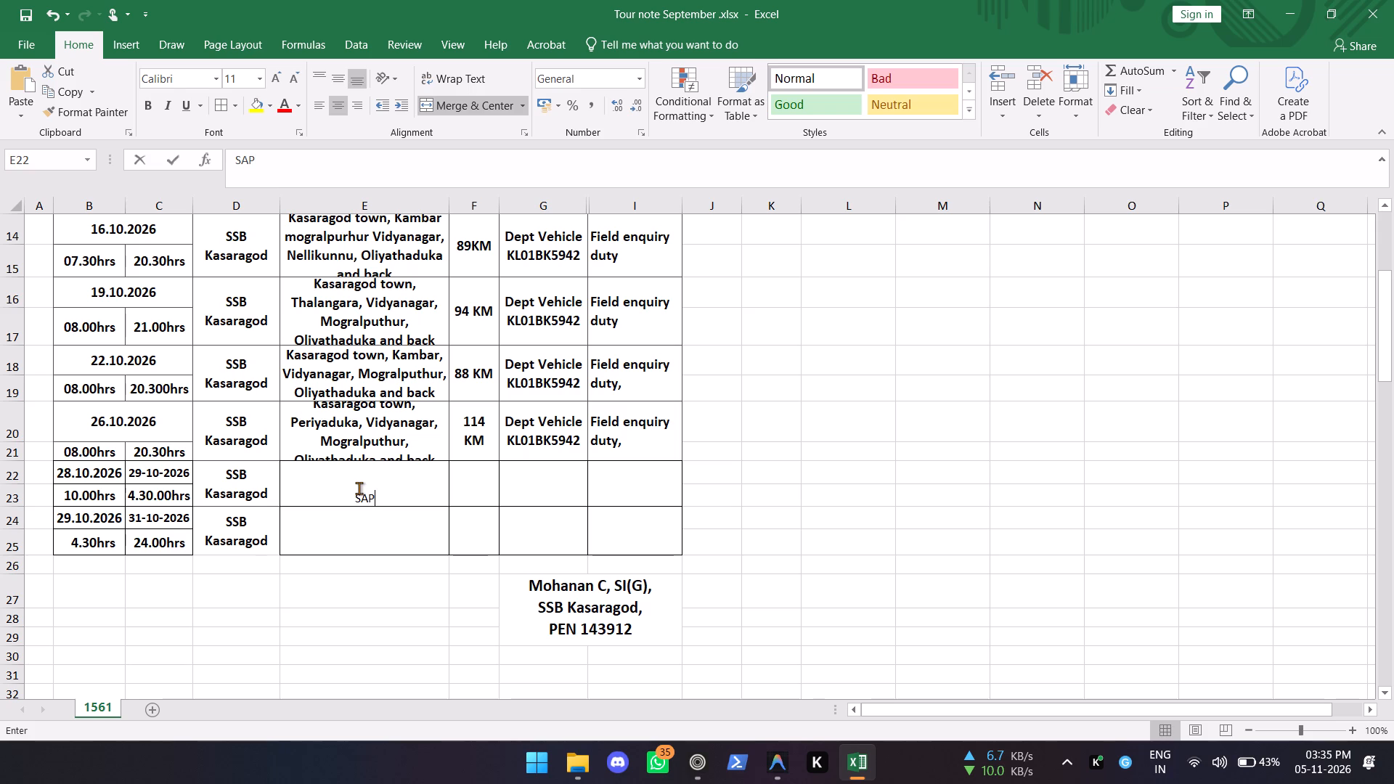
key(space)
text(Thiruvanatha)
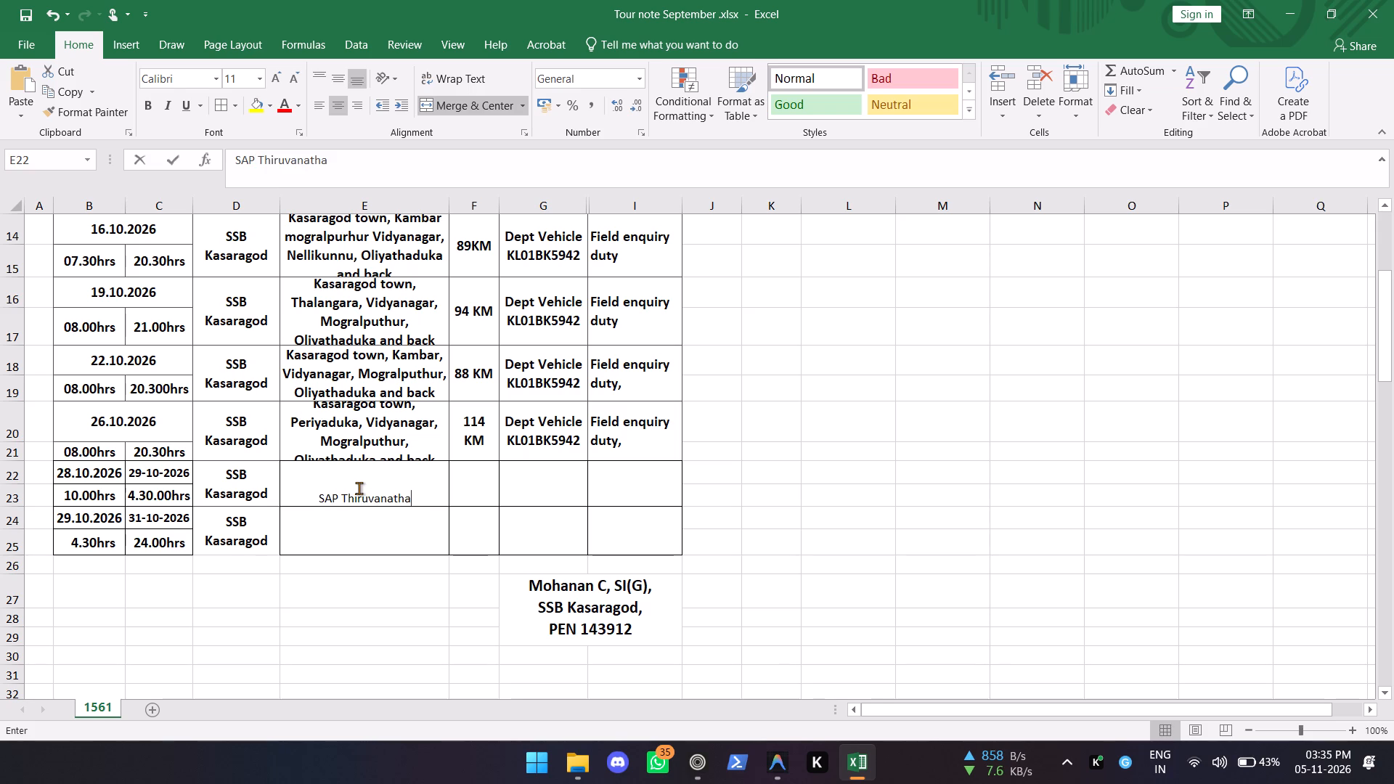
key(Left)
key(Left)
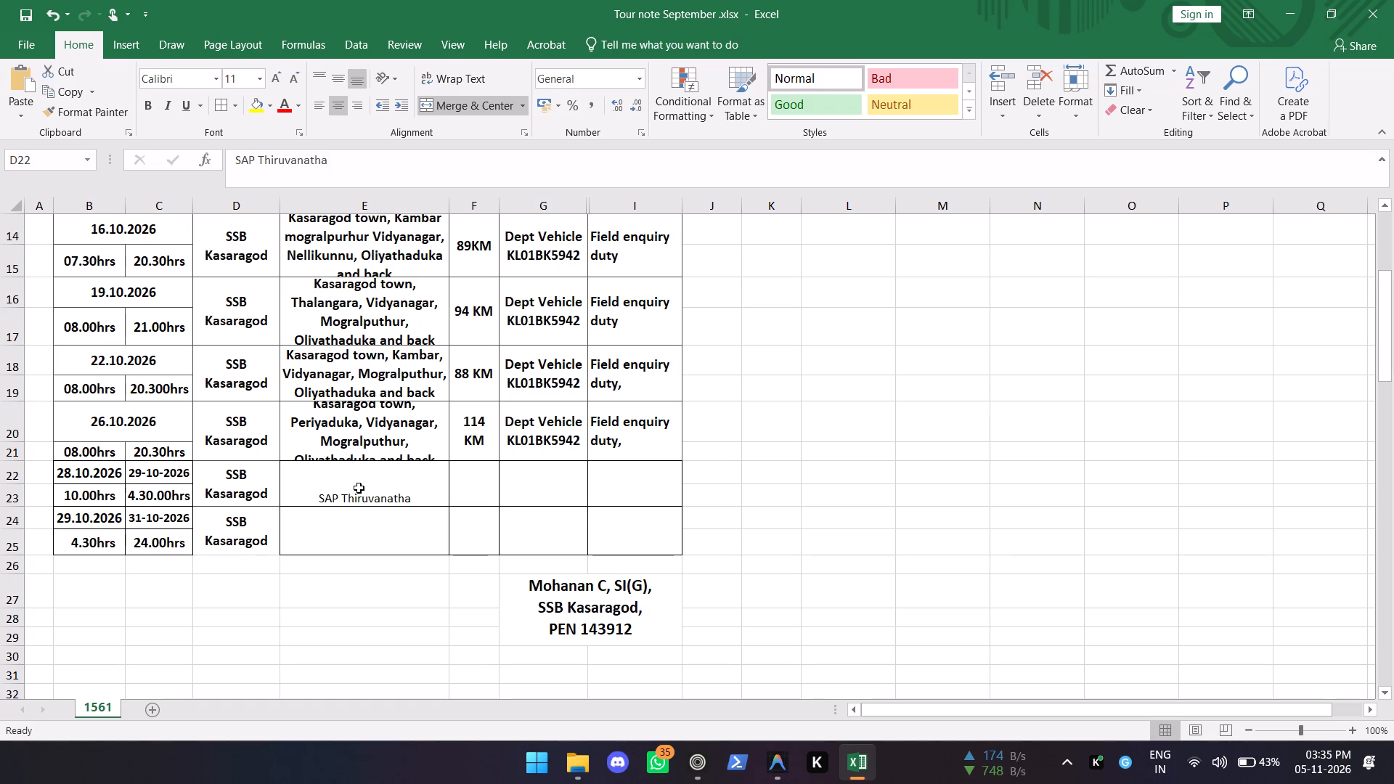
click(399, 503)
double_click(398, 500)
click(394, 501)
key(n)
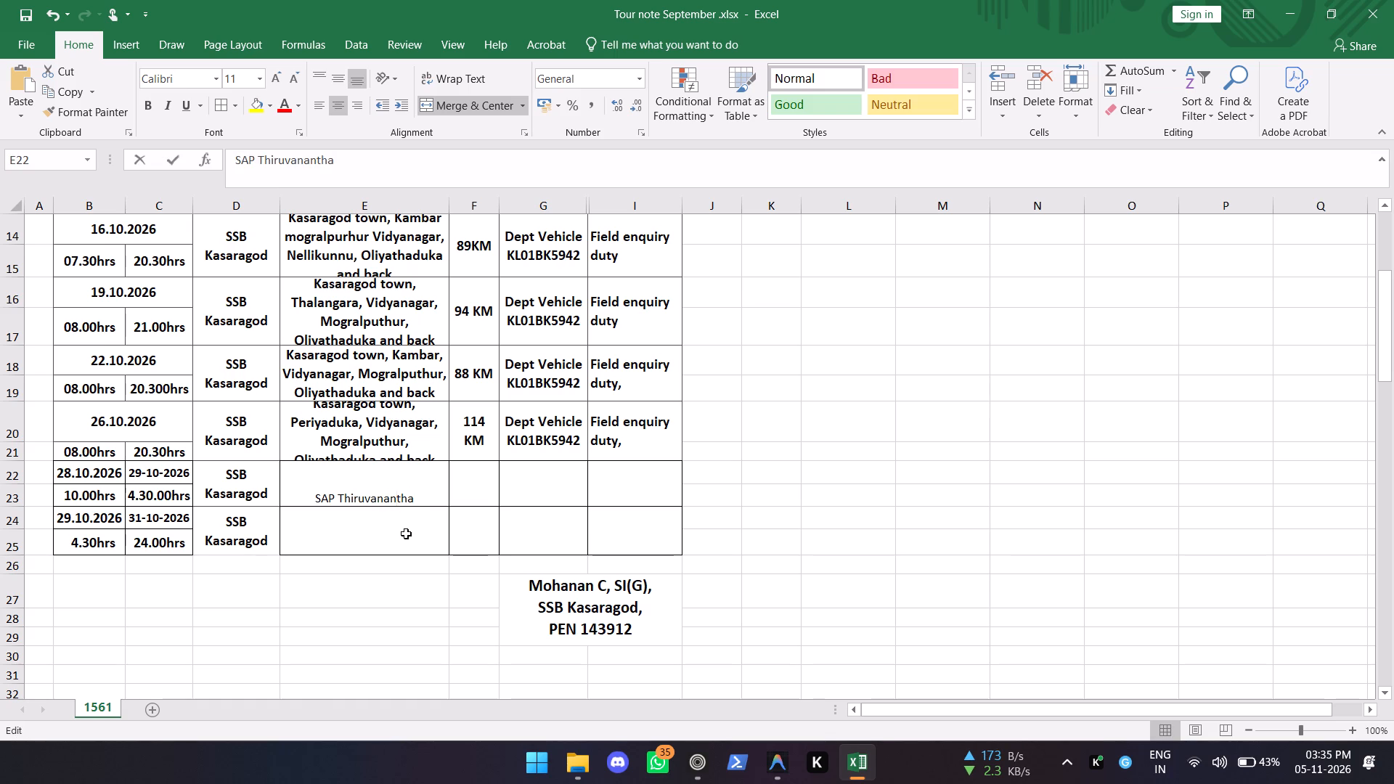
key(Right)
key(Right)
key(Right)
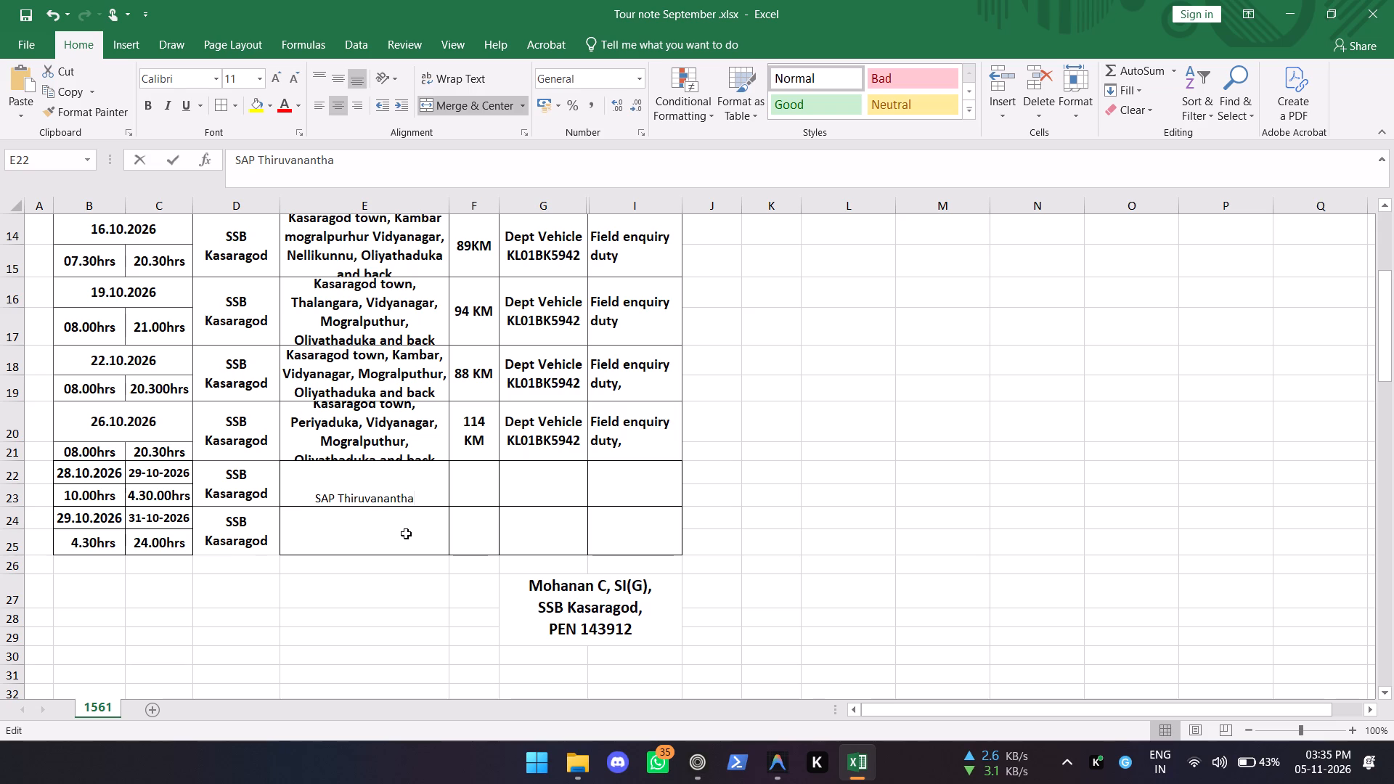
text(puram)
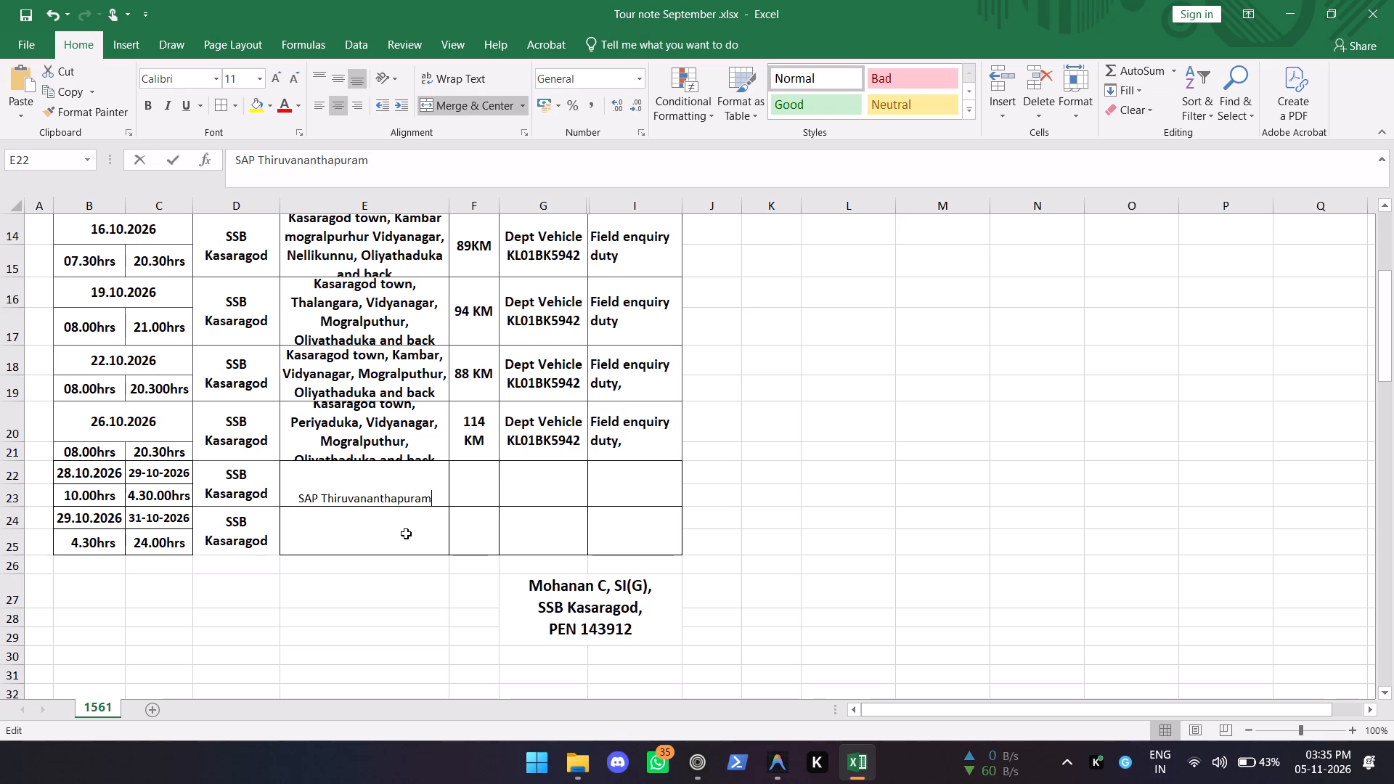
Enter "Halt and attending CM medal distribution Programe & riversal" as the place visited in merged cell E24 of the 29.10.2026 entry.
click(409, 552)
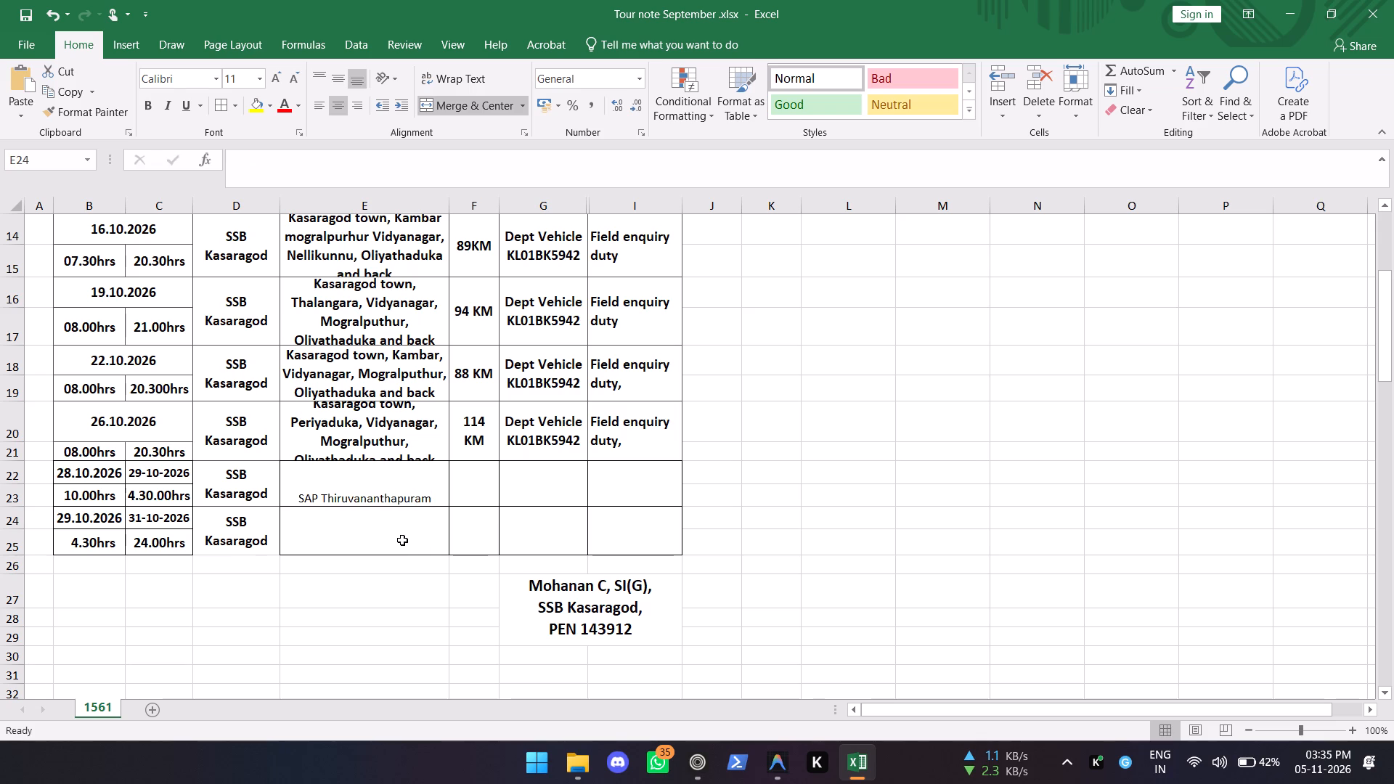
text(Hal)
key(t)
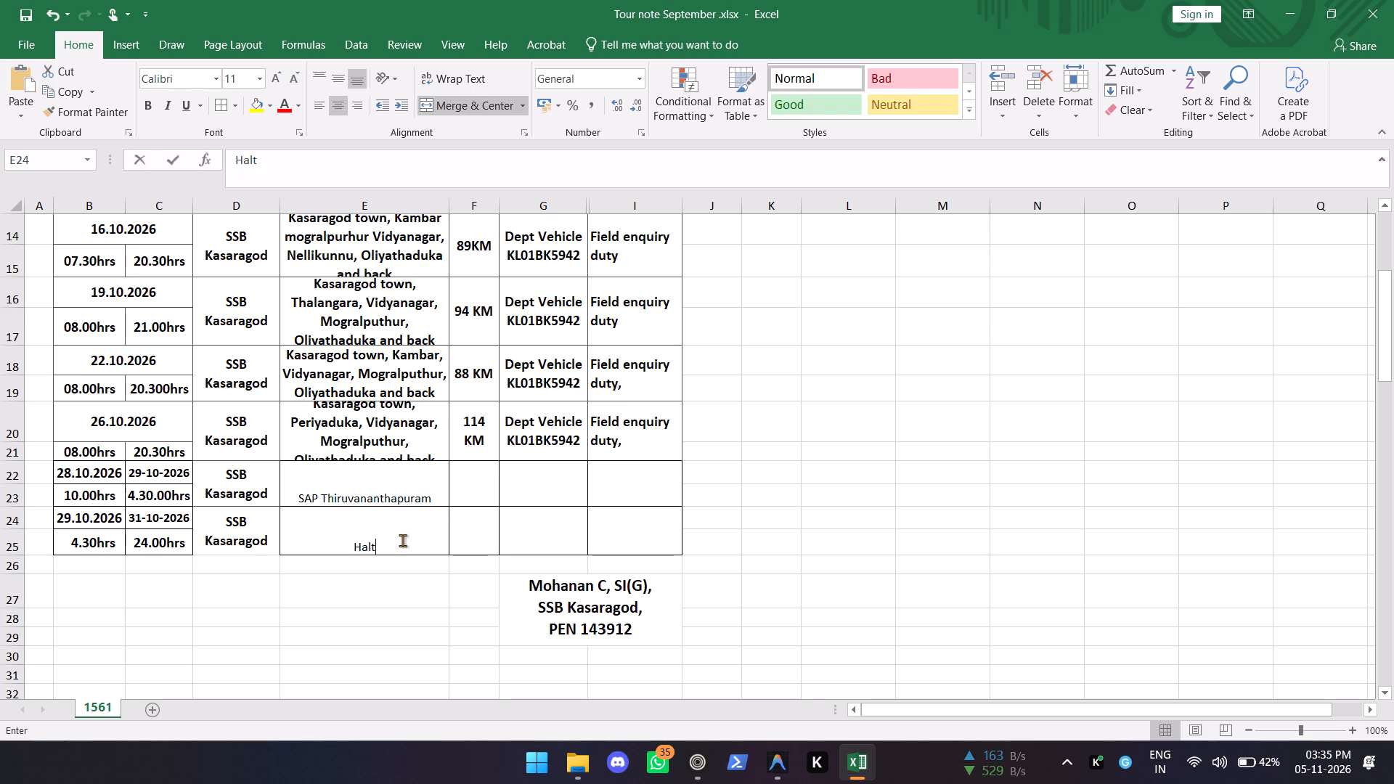
key(space)
text(and)
key(space)
key(a)
text(ttendin)
key(g)
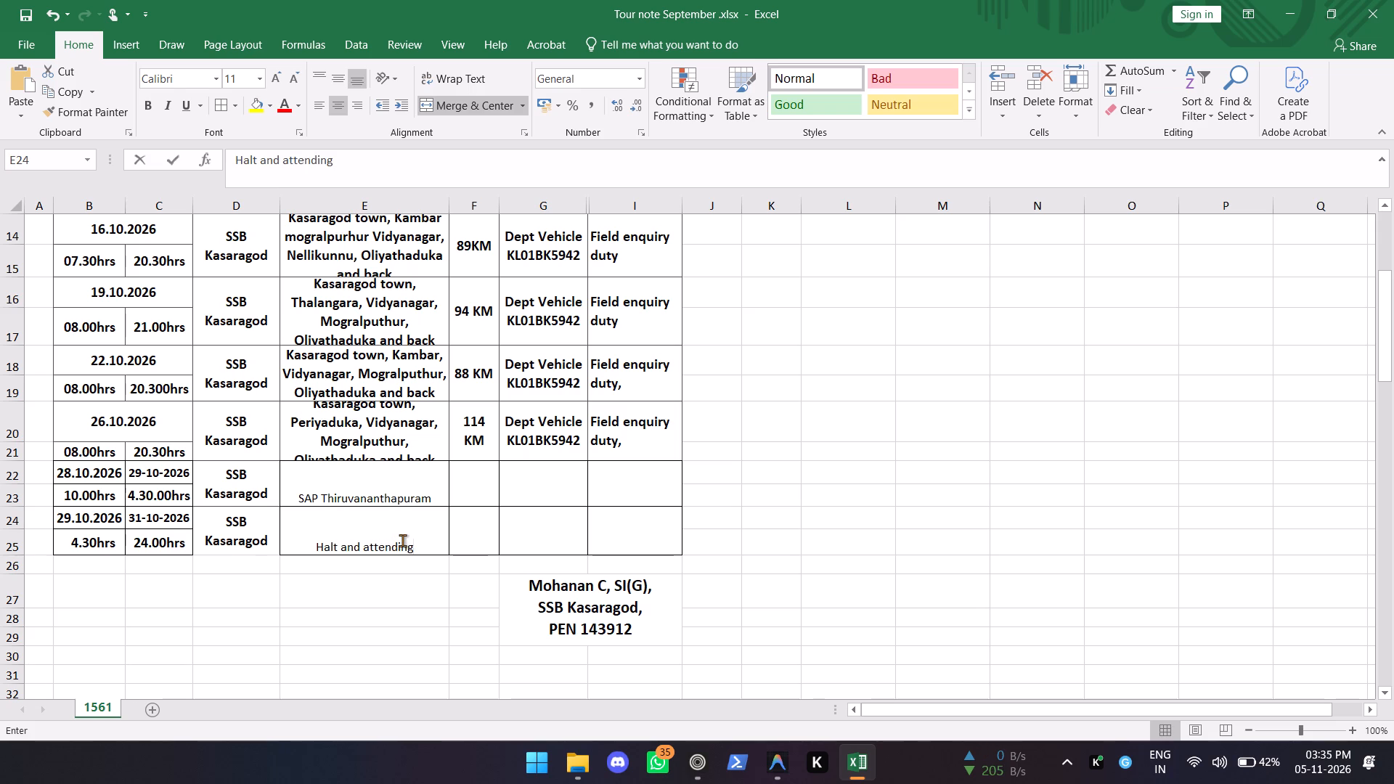
key(space)
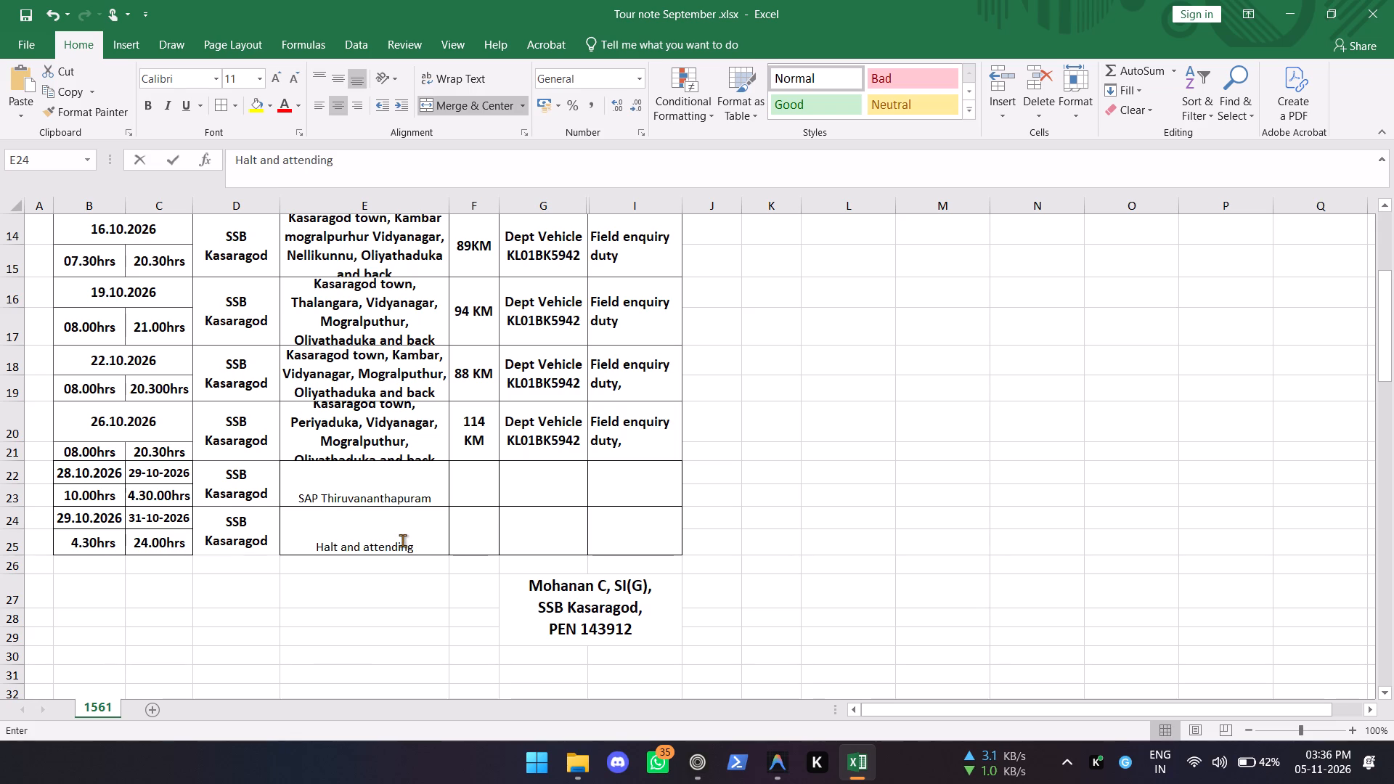
key(shift+c)
key(shift+m)
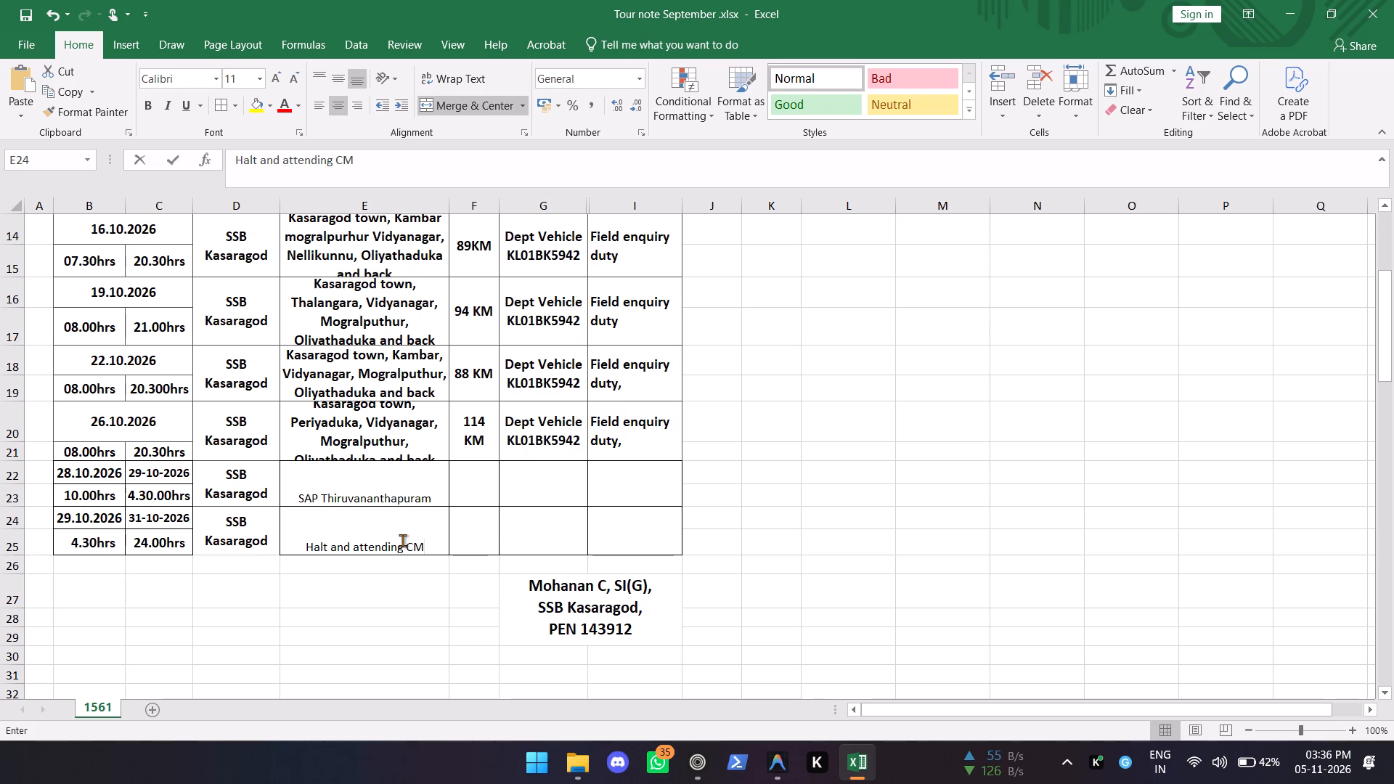
key(space)
text(me)
text(dal)
key(space)
text(dis)
text(tri)
text(bution)
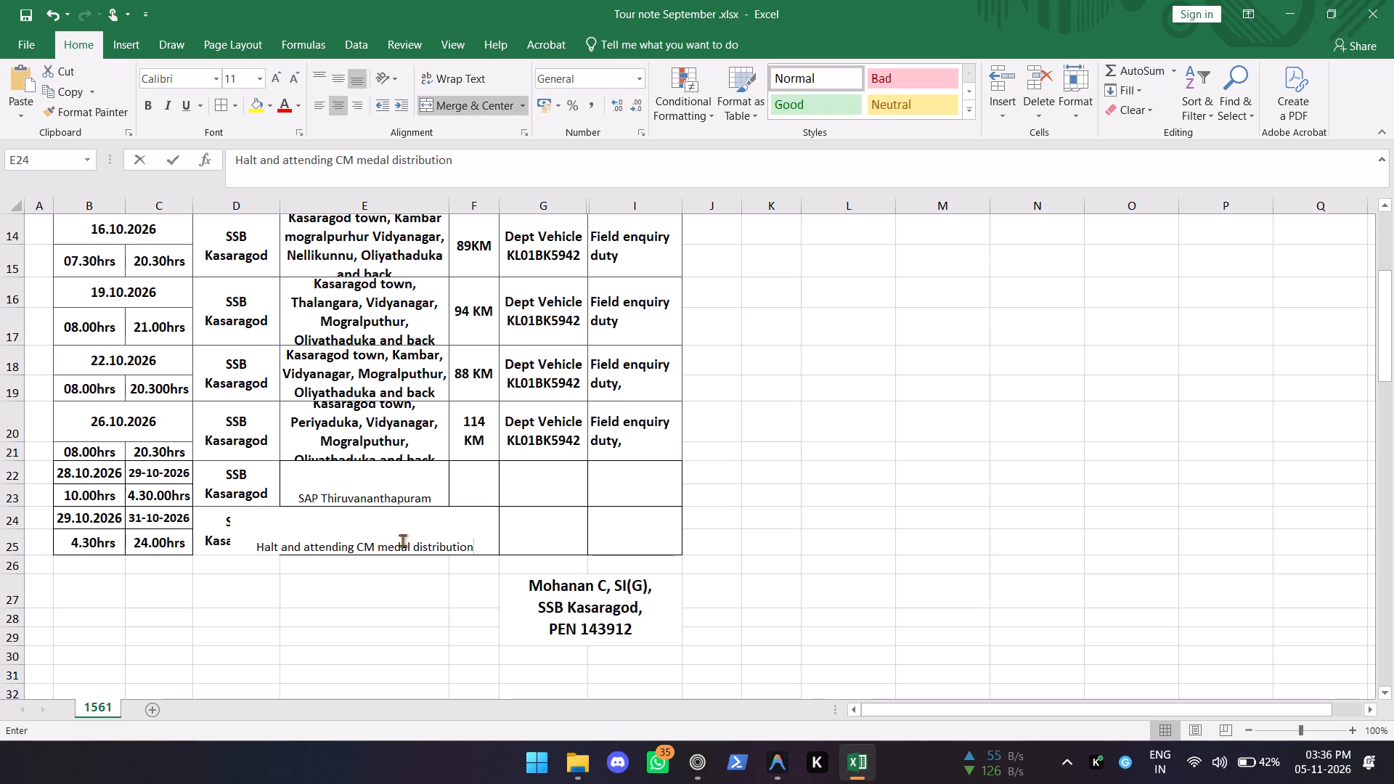
key(space)
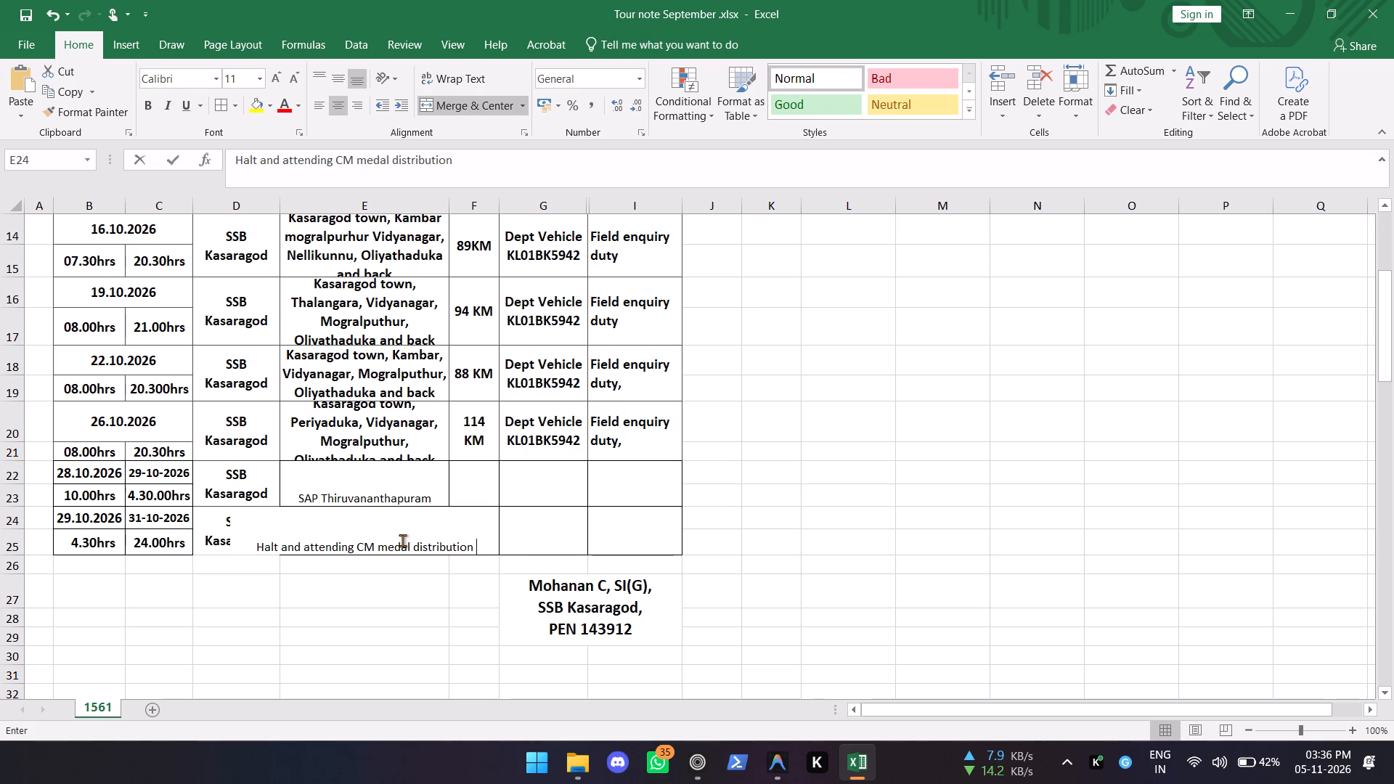
text(Programe)
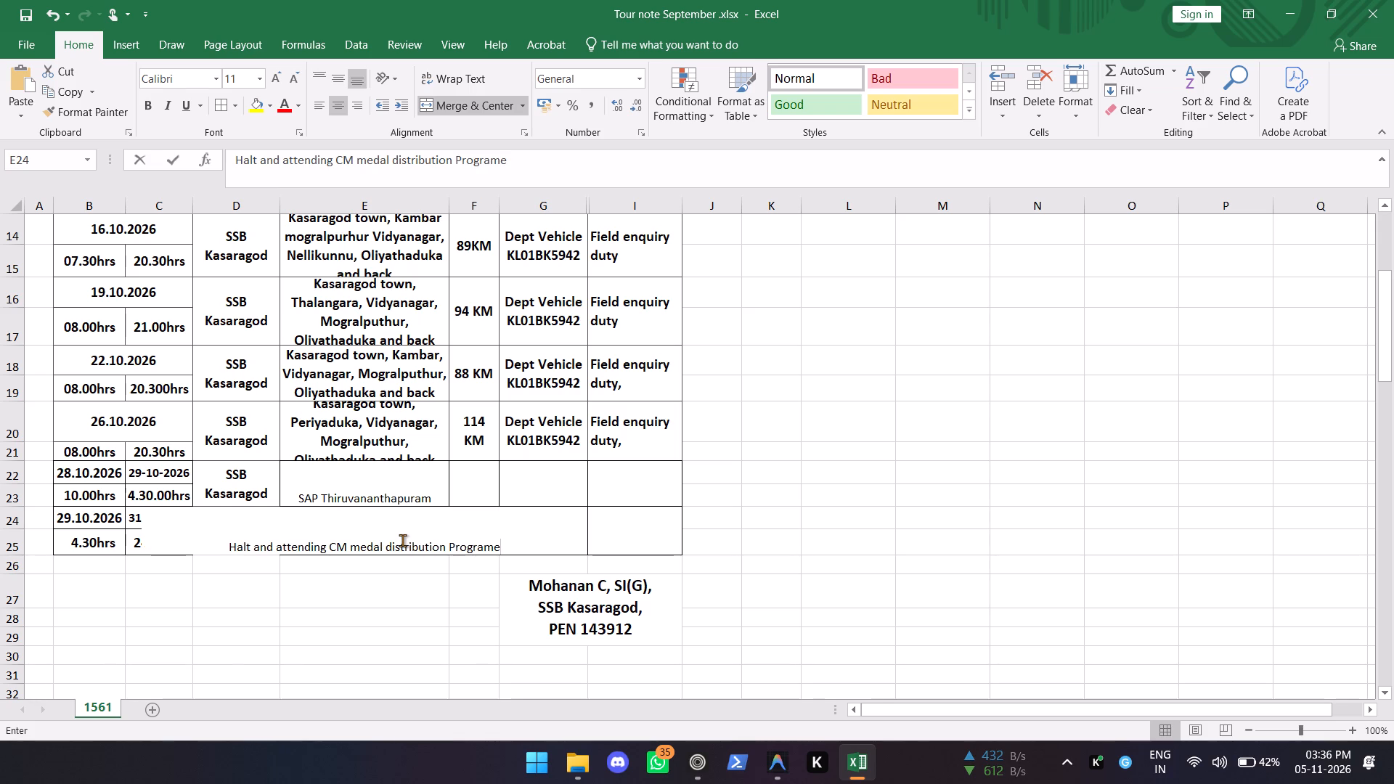
key(space)
text(&)
key(space)
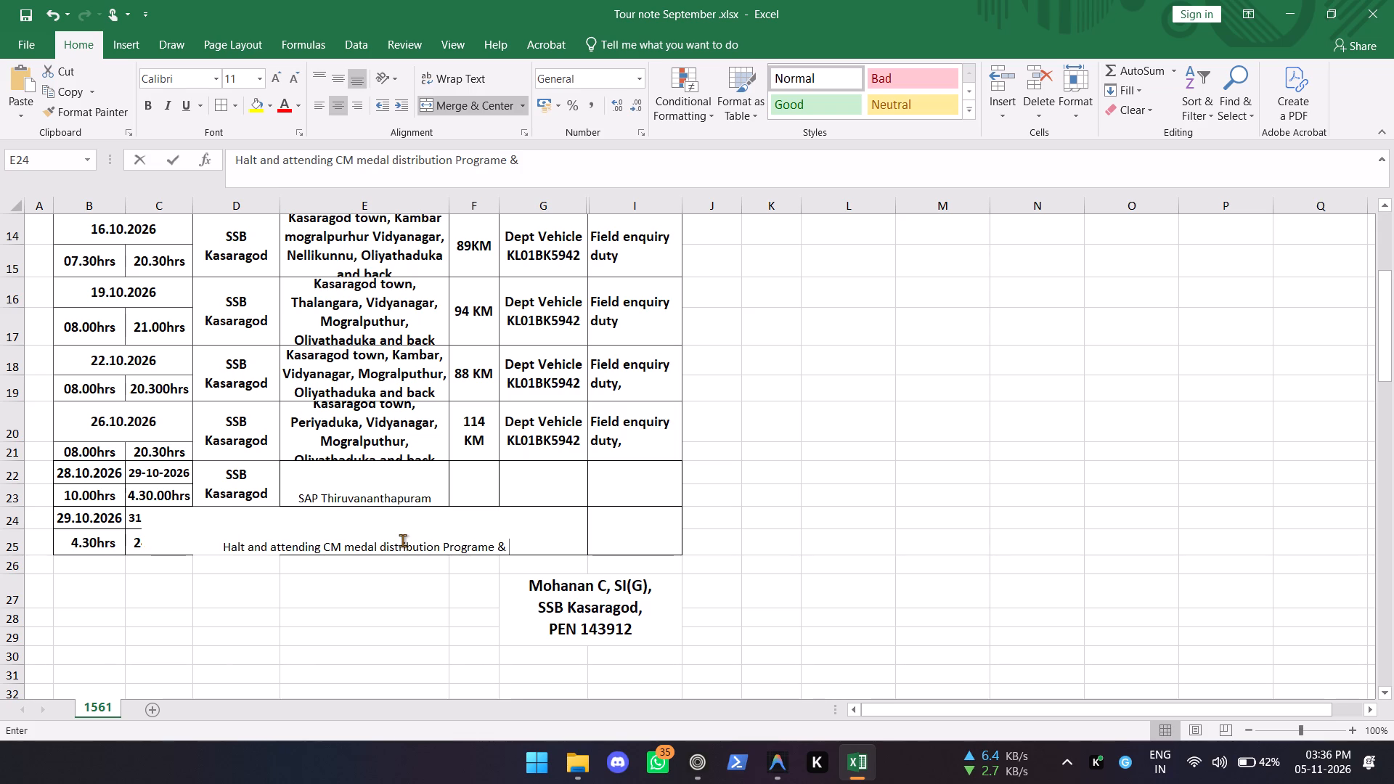
text(riversal)
key(space)
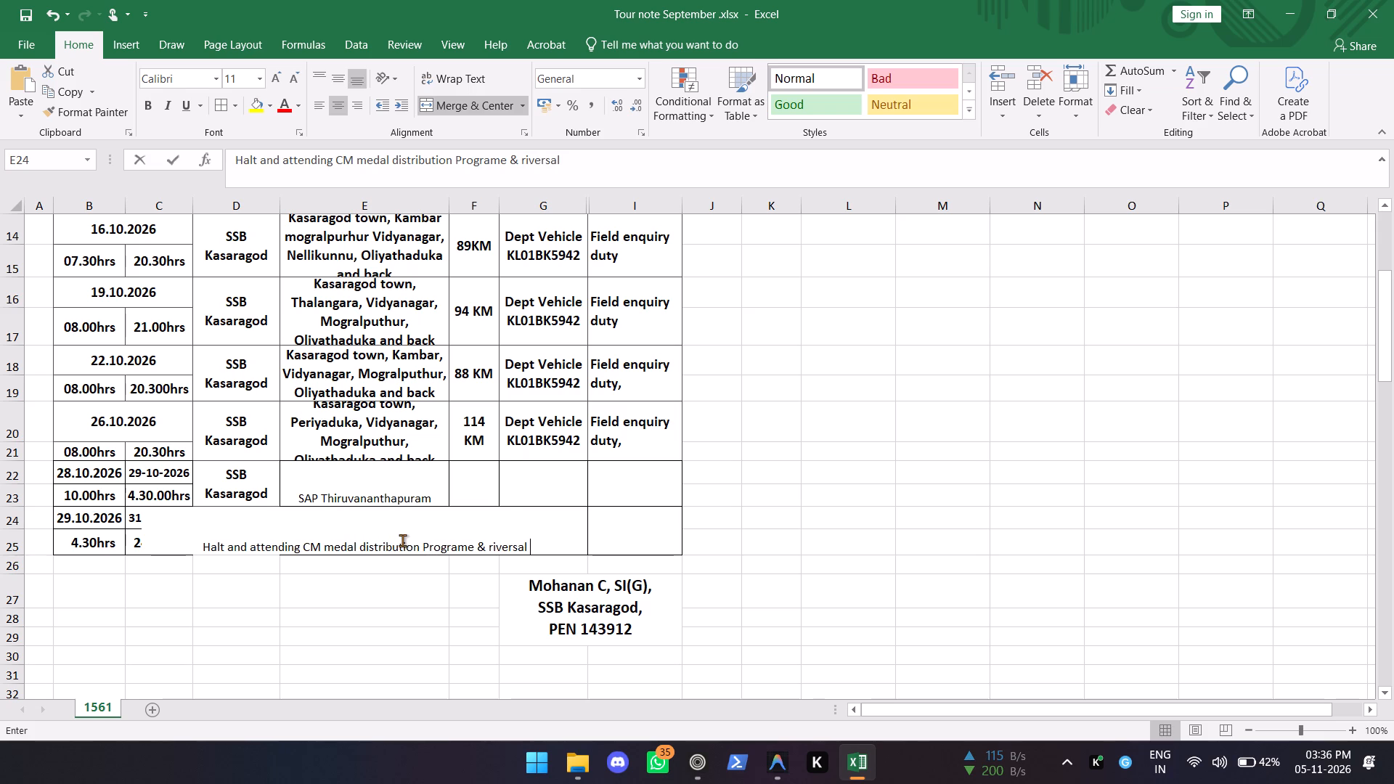
Correct the last word of the text in E24 to "Rihersal".
click(508, 545)
click(503, 545)
key(BackSpace)
key(h)
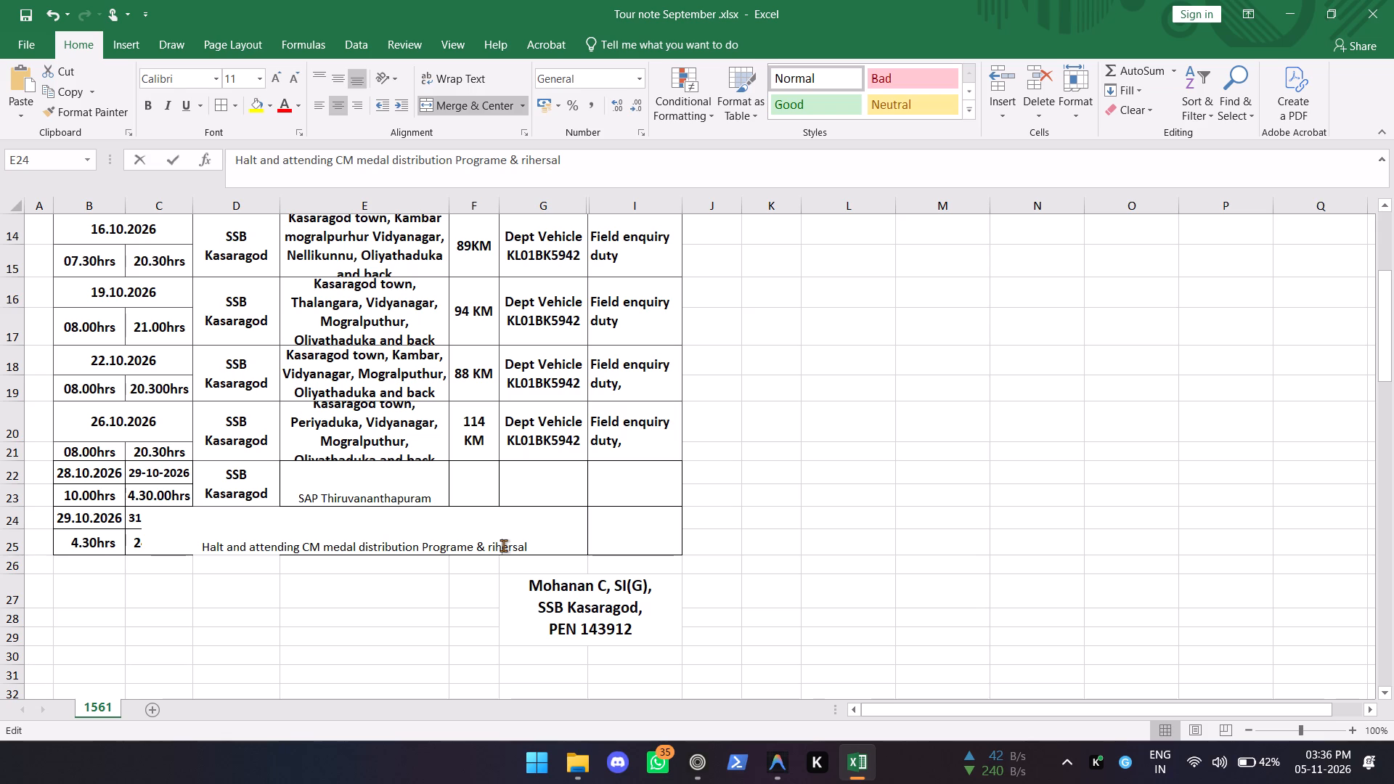
click(492, 546)
key(BackSpace)
key(shift+r)
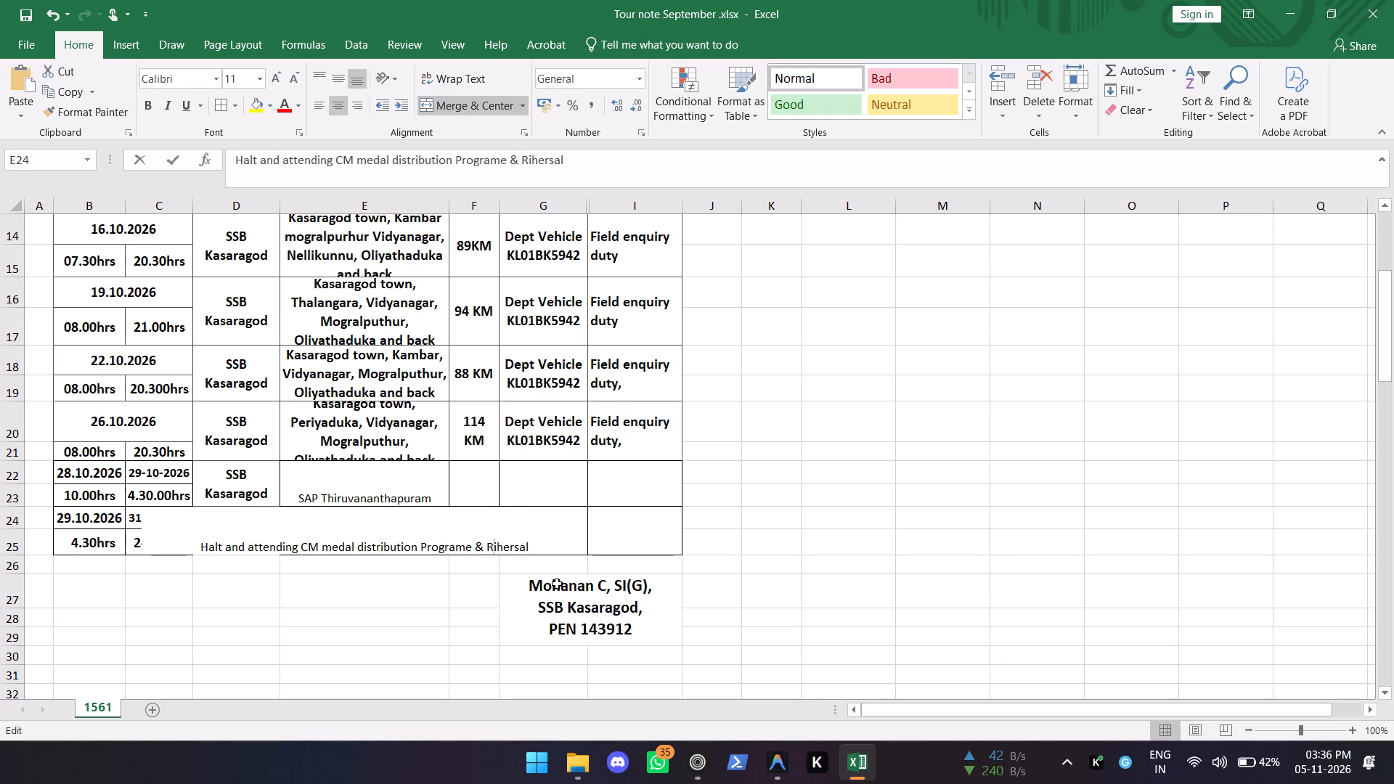
click(544, 536)
Make the SAP Thiruvananthapuram text in merged cell E22 of the 28.10.2026 entry bold.
click(301, 502)
click(306, 491)
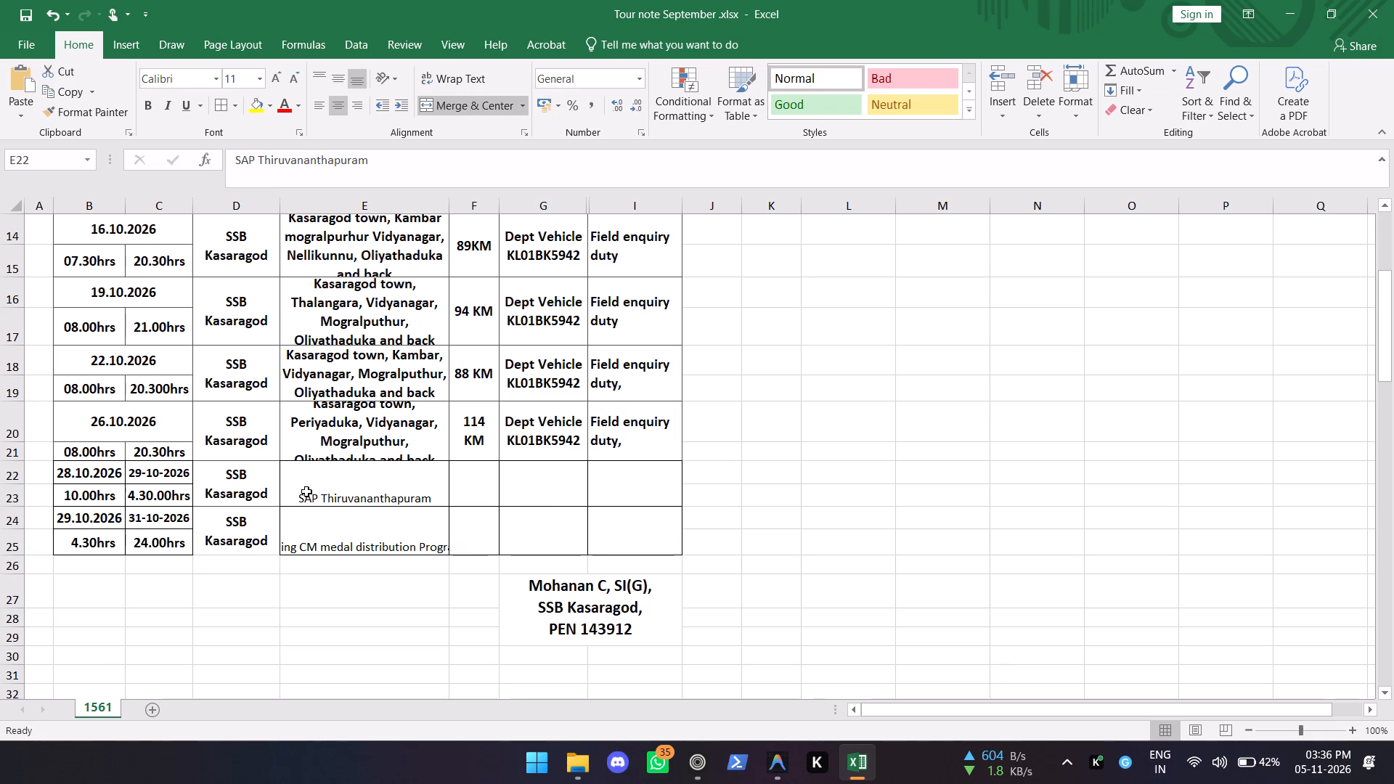
double_click(307, 491)
drag(299, 494, 437, 497)
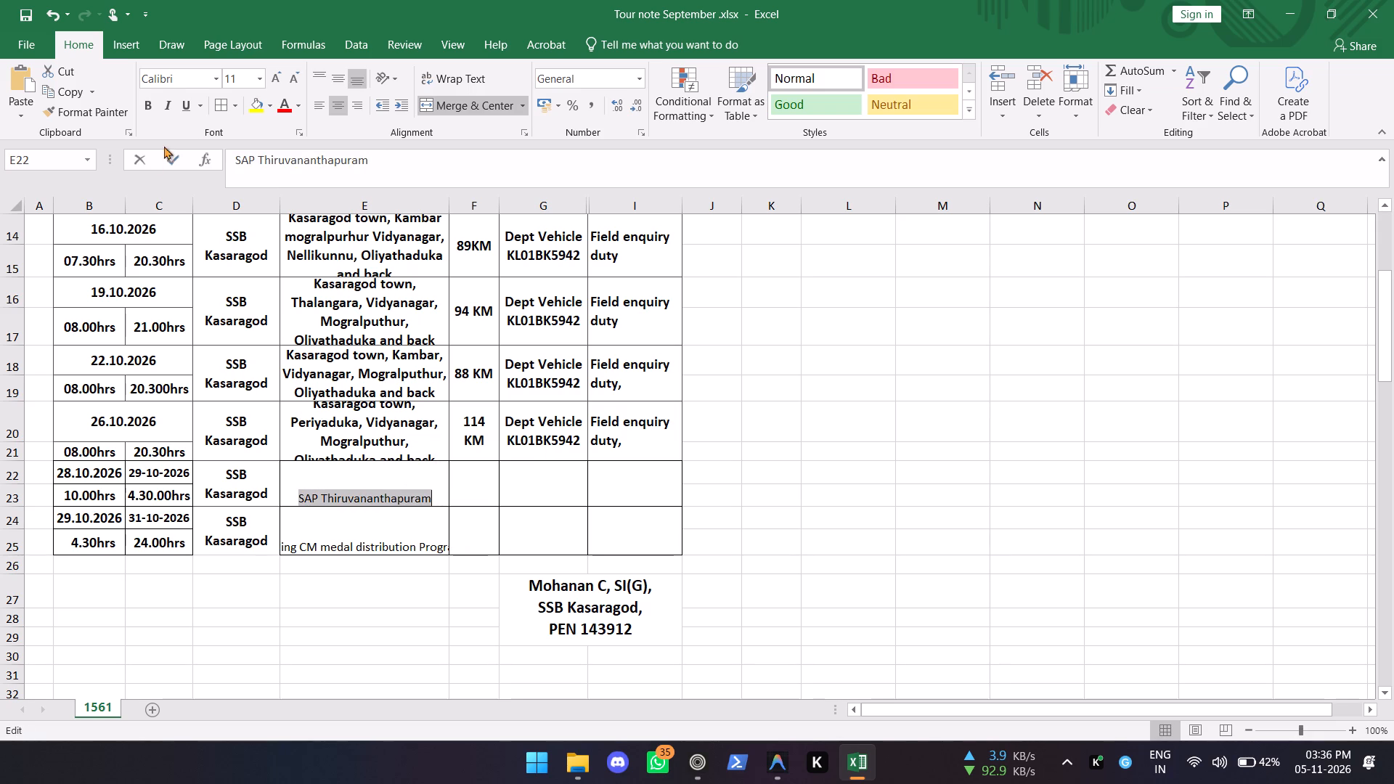
click(146, 106)
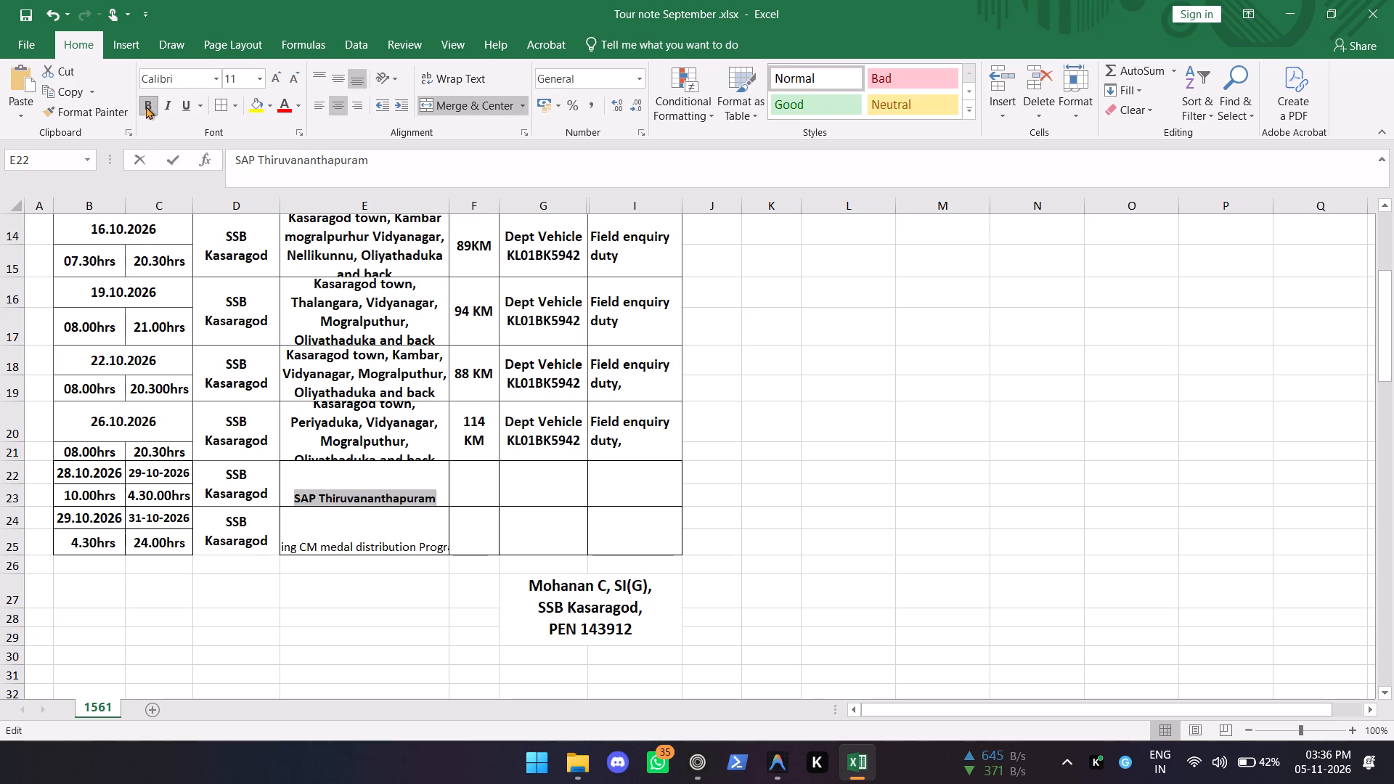
click(317, 457)
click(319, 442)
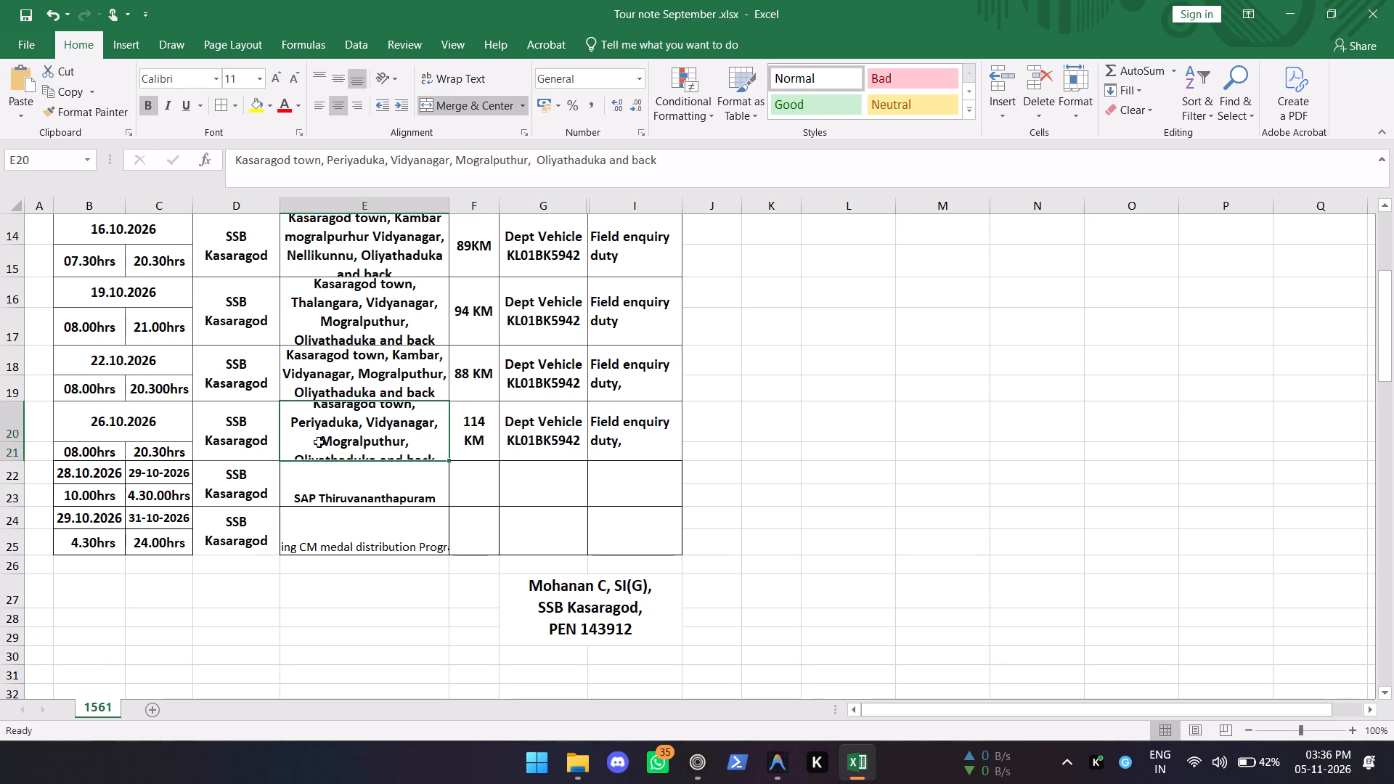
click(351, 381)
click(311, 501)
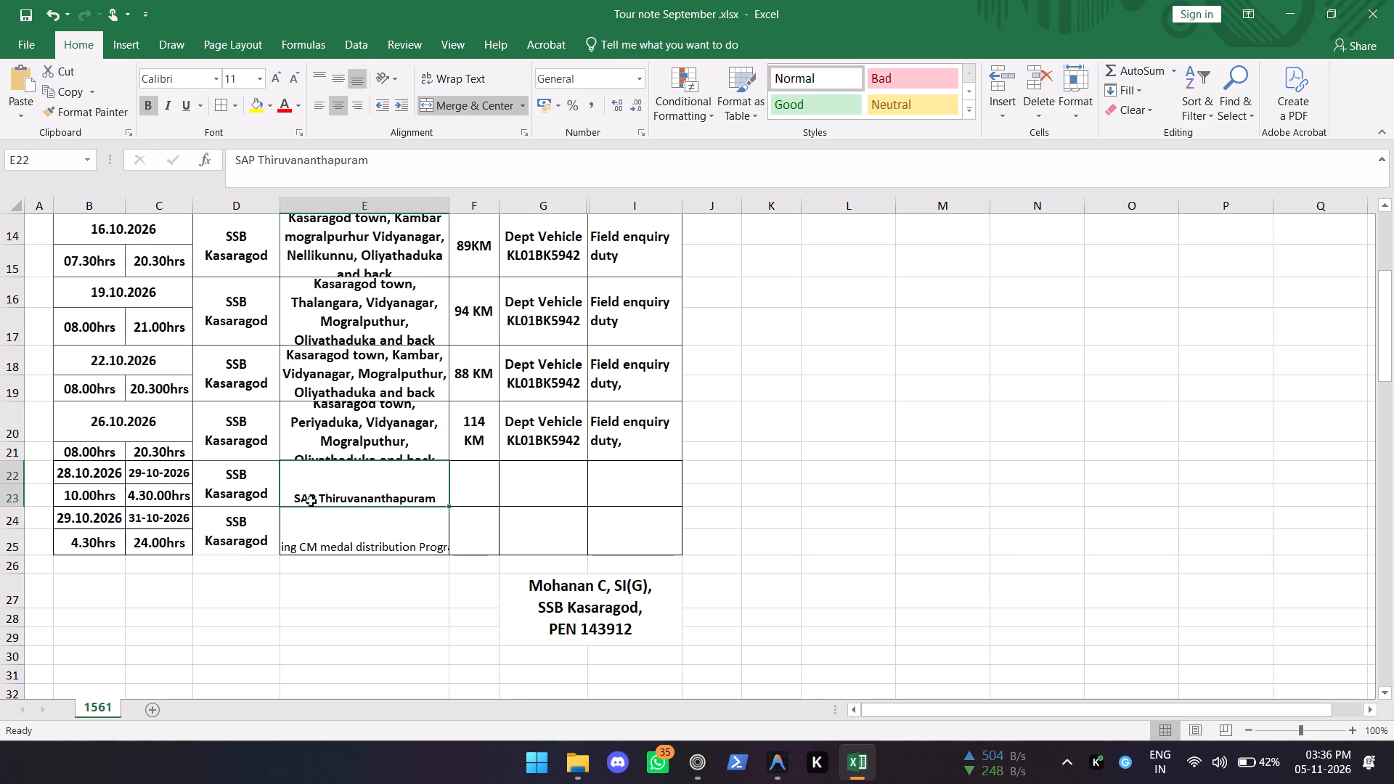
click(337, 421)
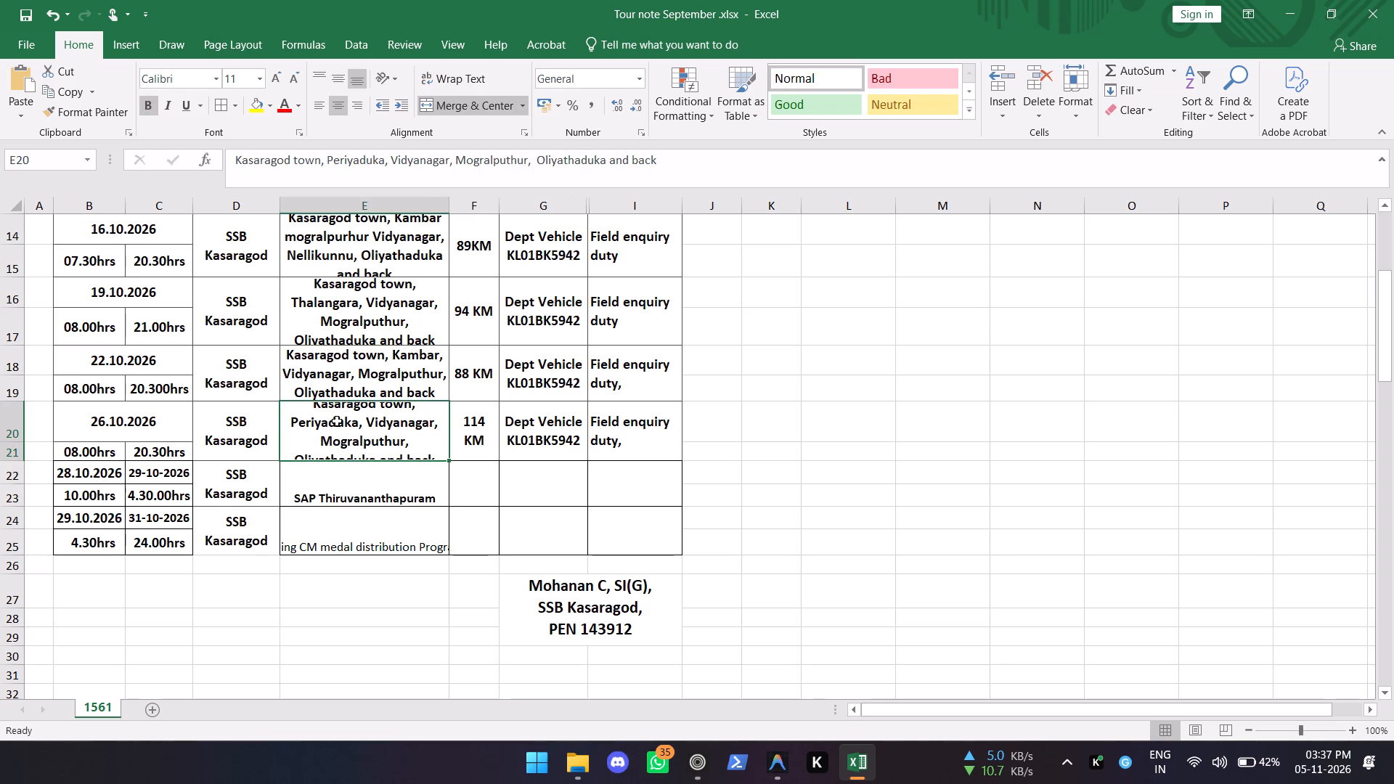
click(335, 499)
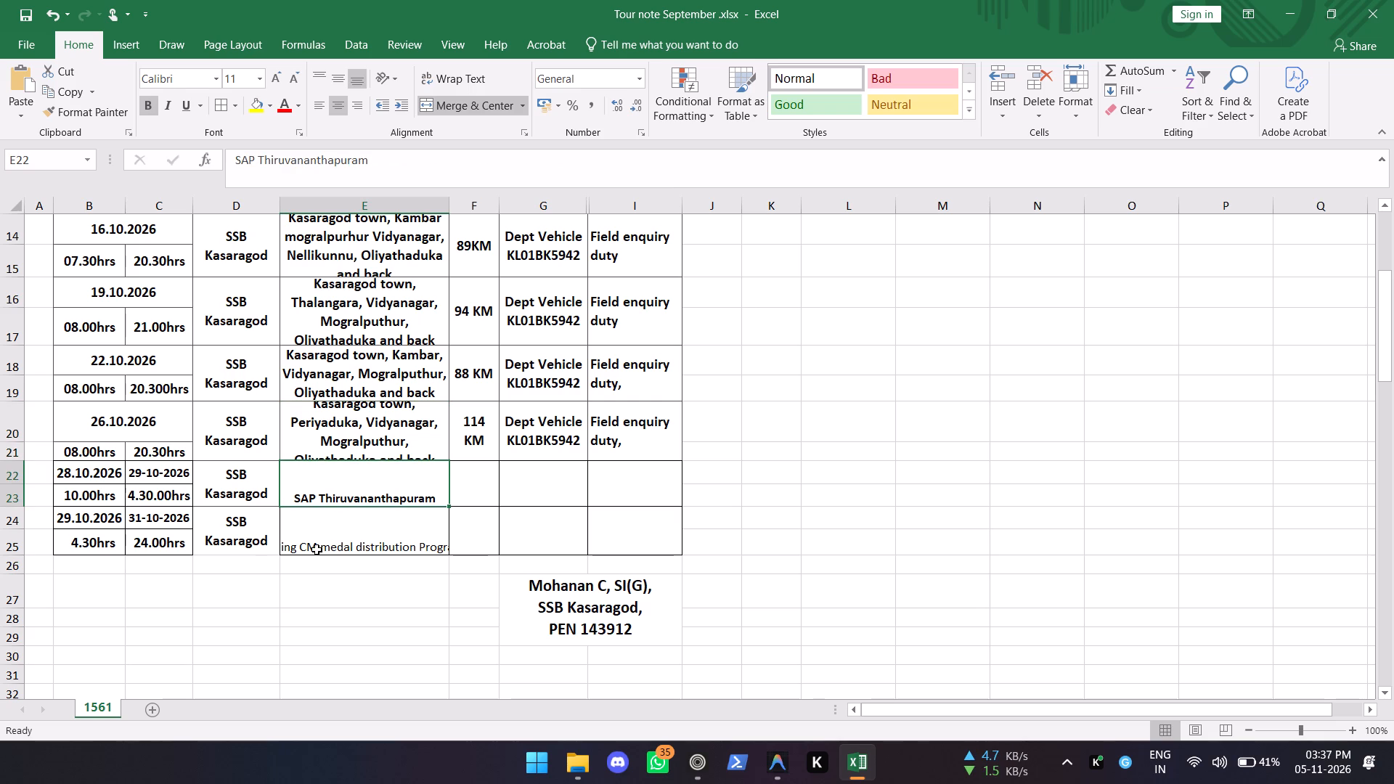
Make the medal distribution text in E24 bold and wrap it within the merged cell.
click(316, 546)
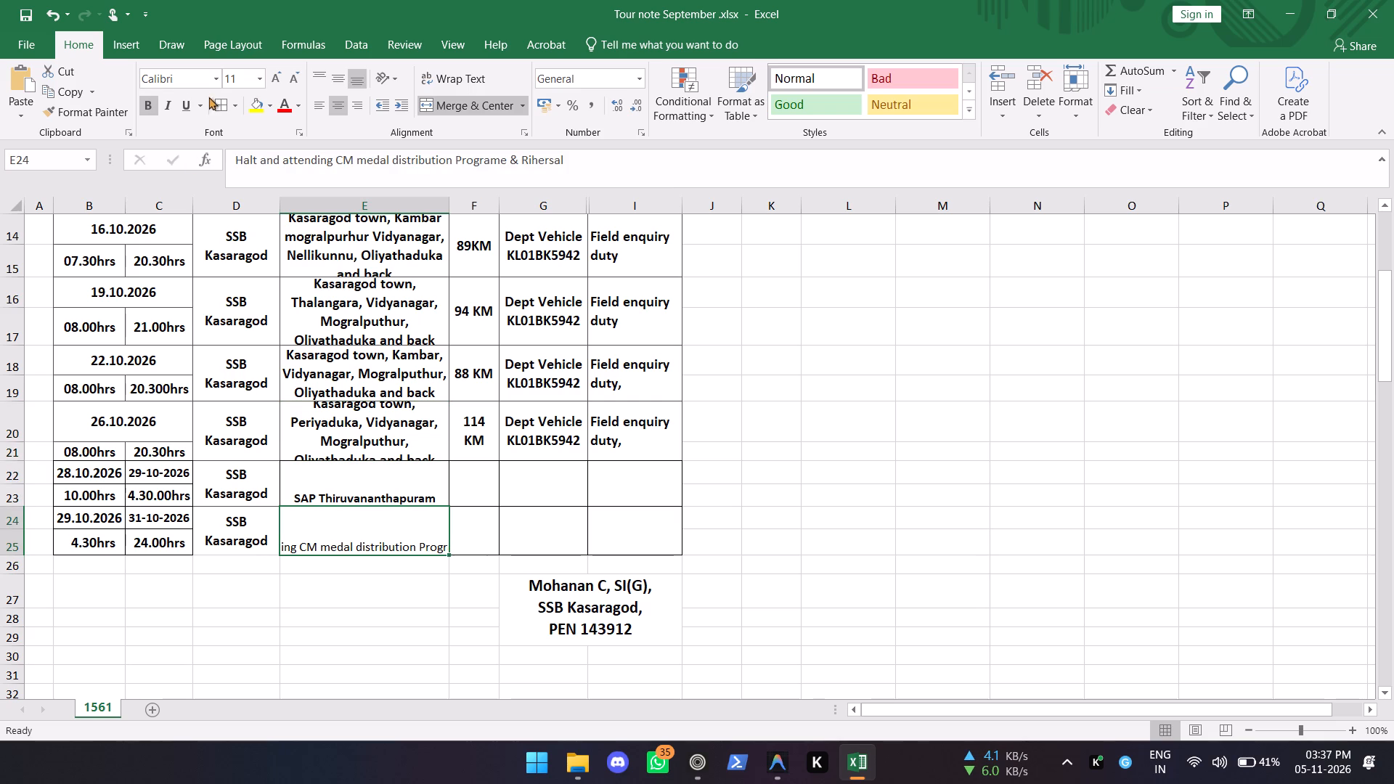
click(145, 105)
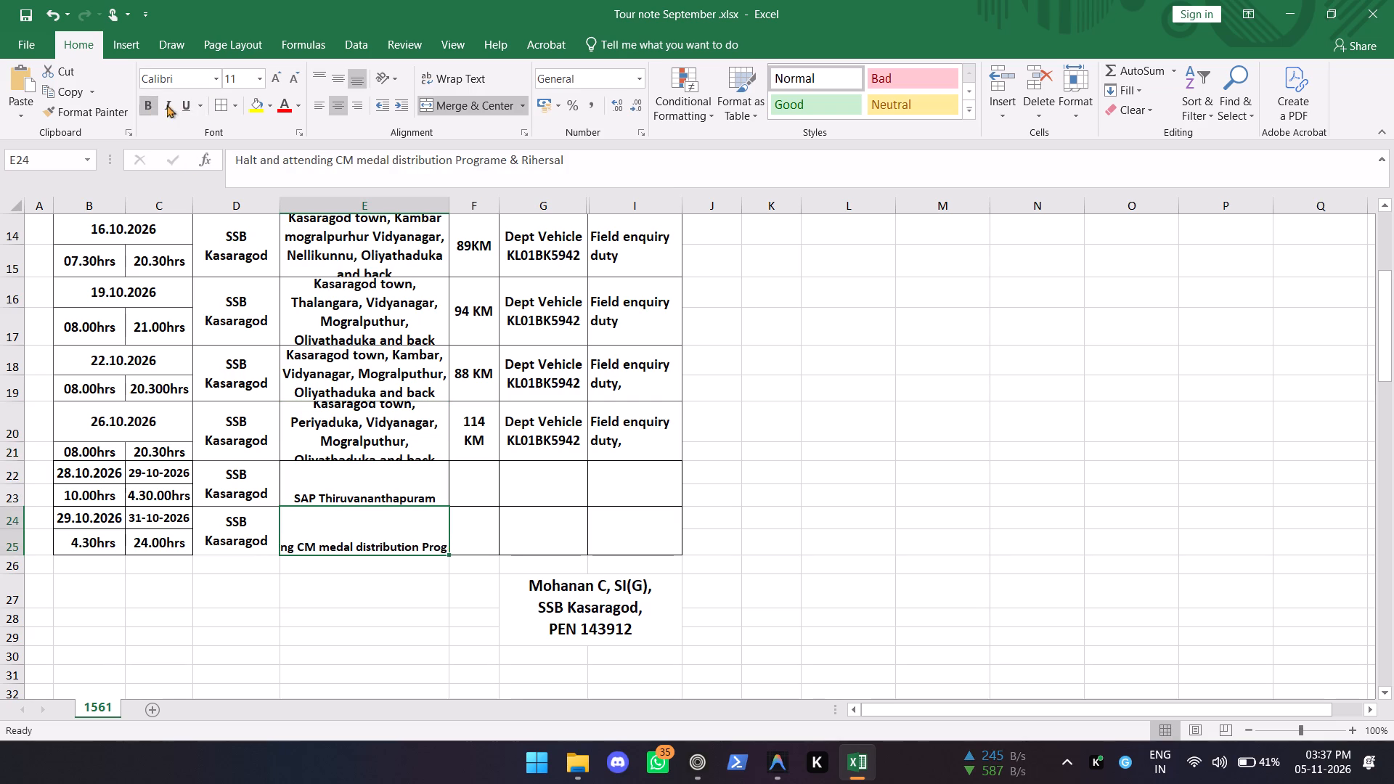
click(464, 78)
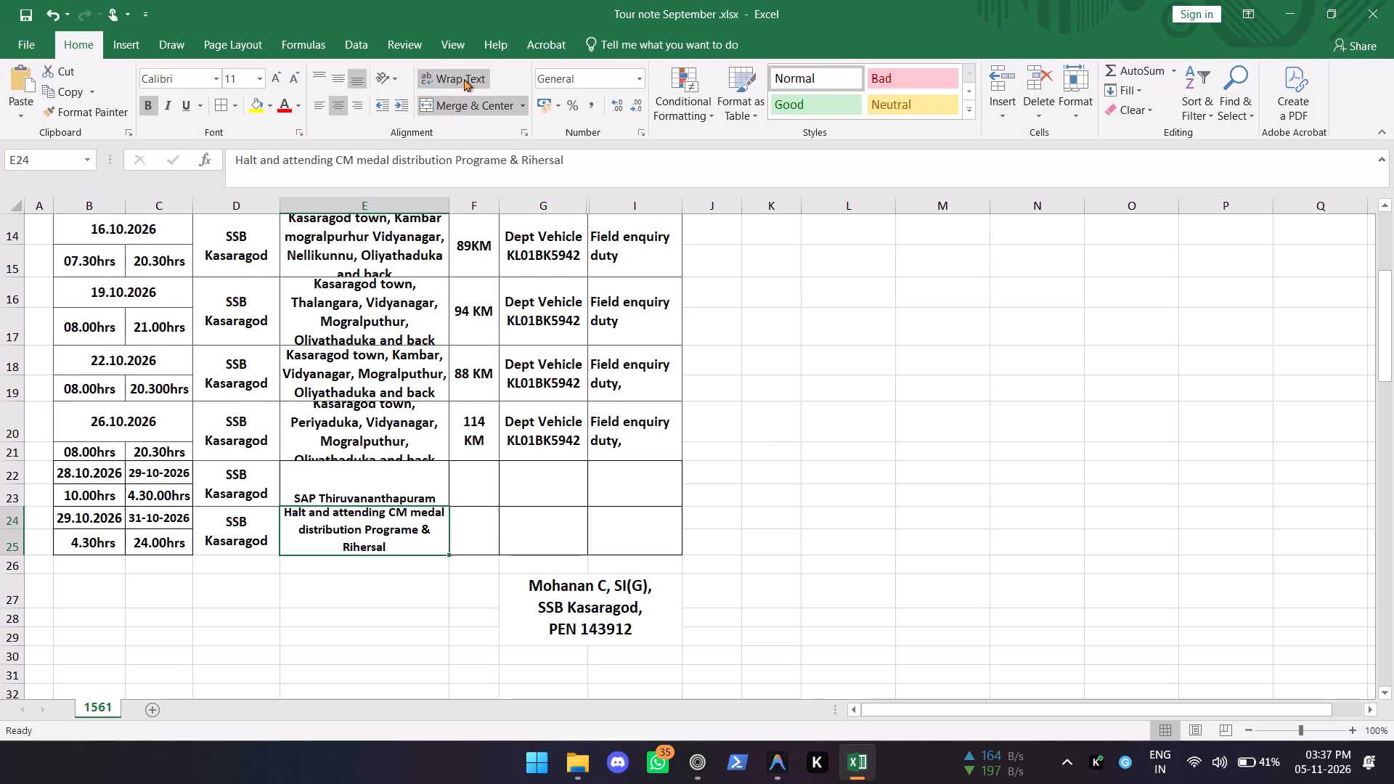
Align the SAP Thiruvananthapuram text in E22 to the left and centre it vertically in the merged cell.
click(360, 488)
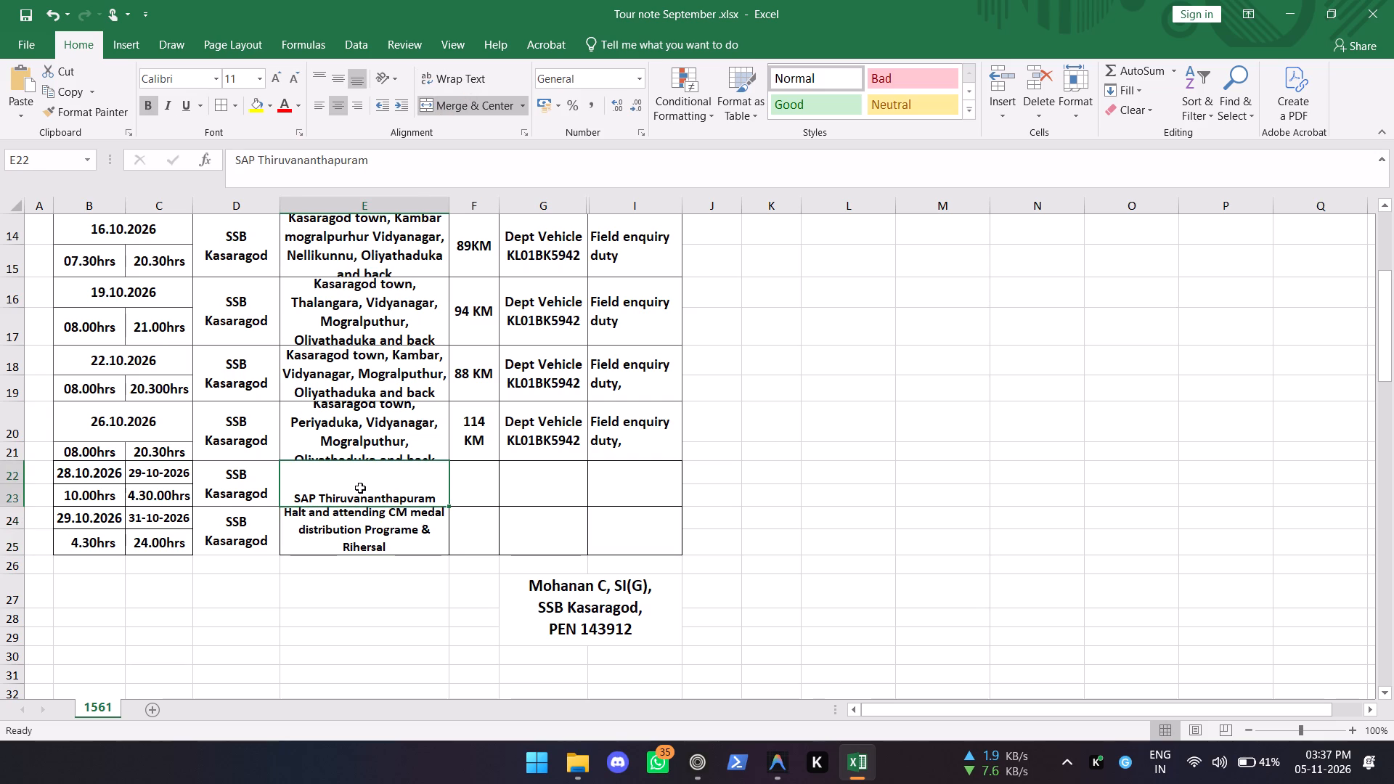
click(317, 101)
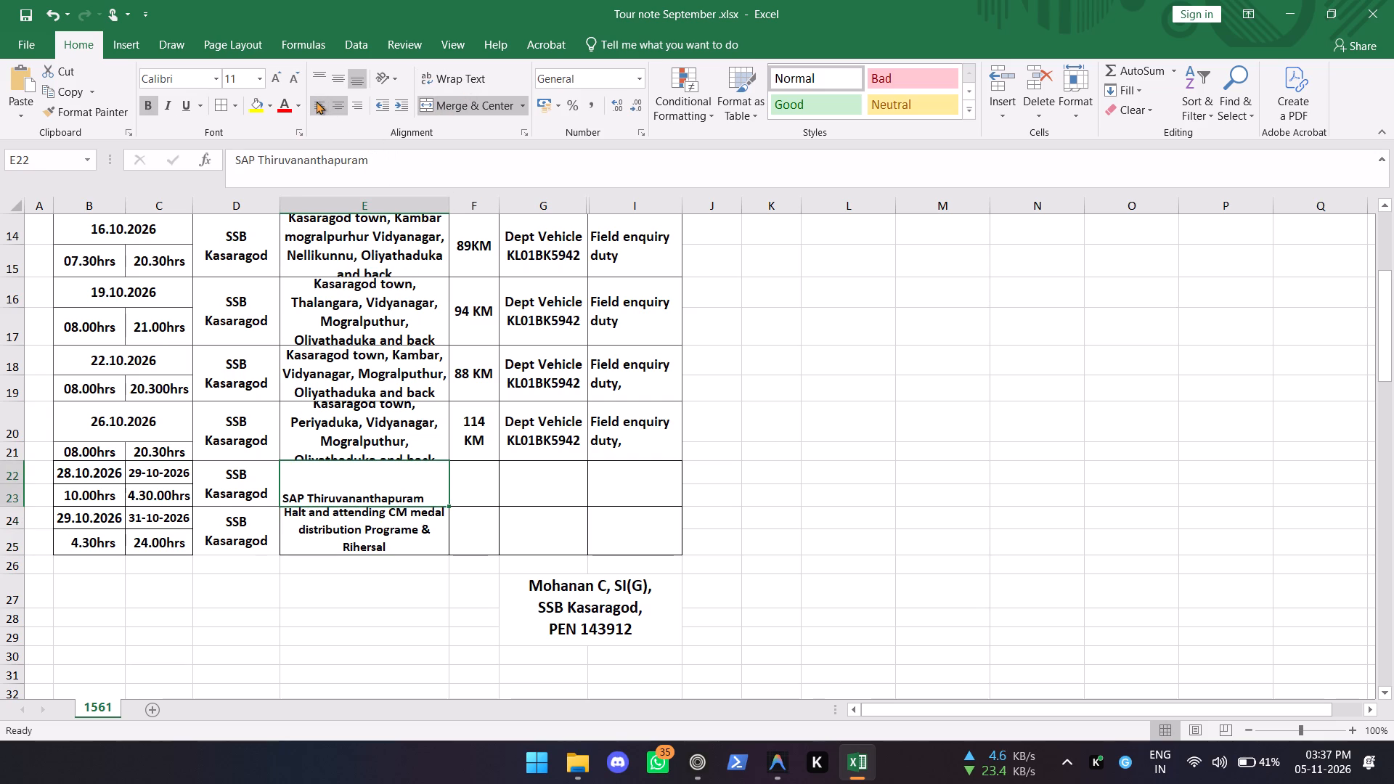
click(327, 78)
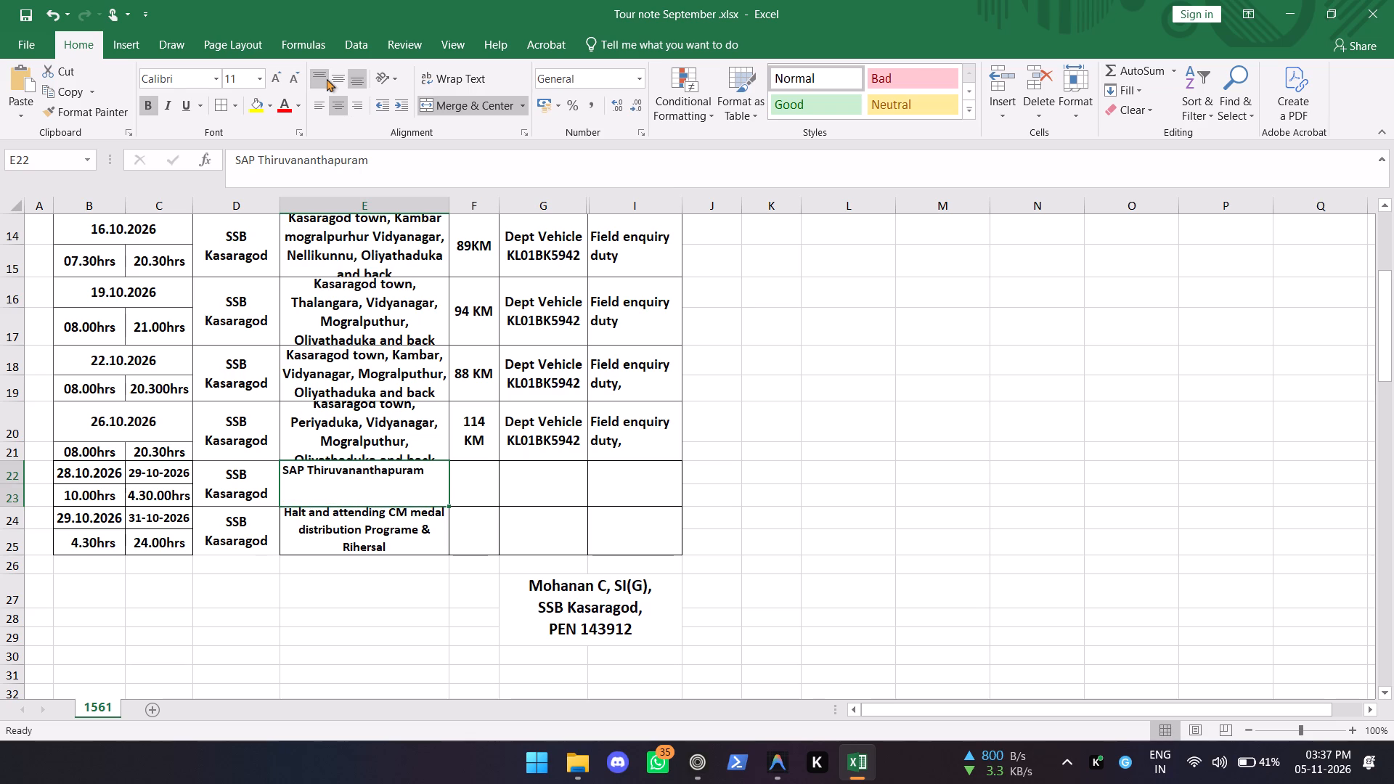
click(333, 84)
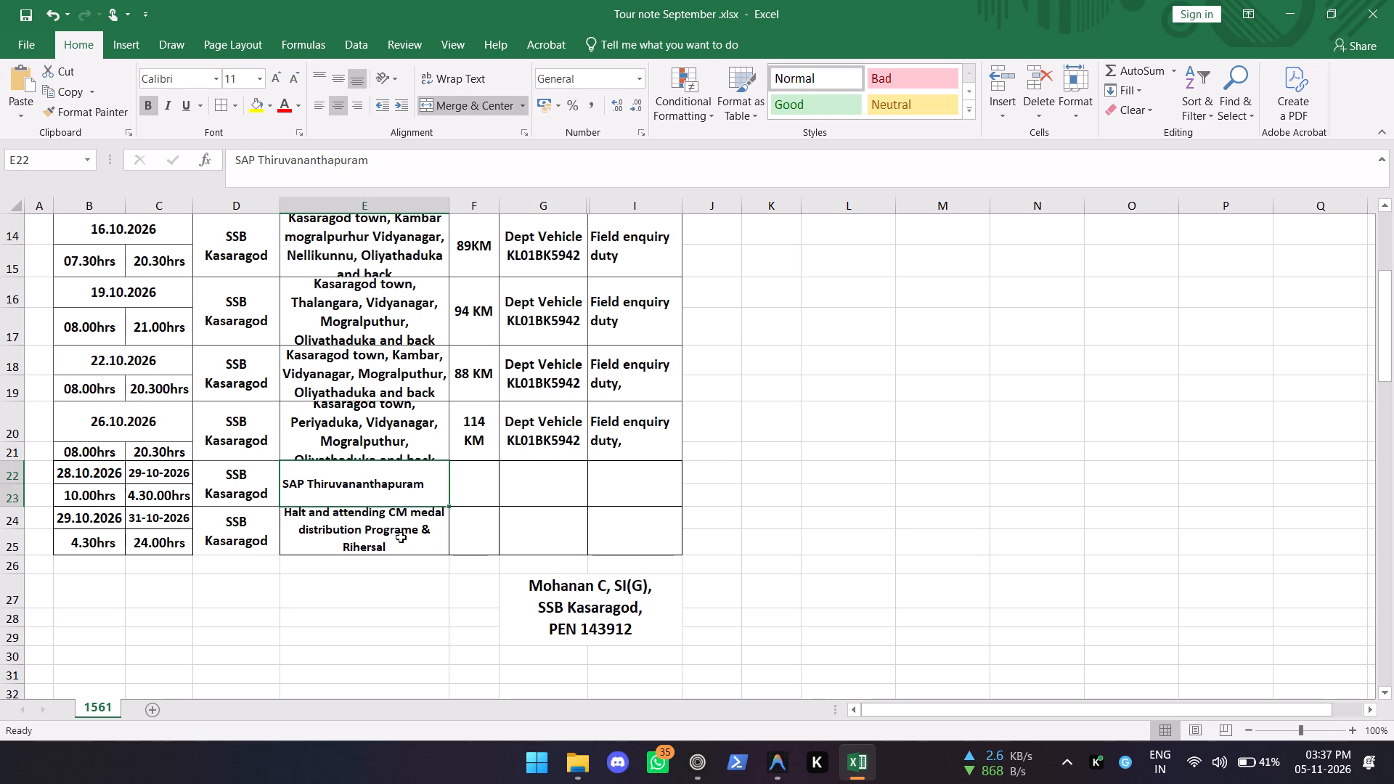
Remove the "&" before "Rihersal" in the medal distribution text in E24 and save the workbook.
click(347, 550)
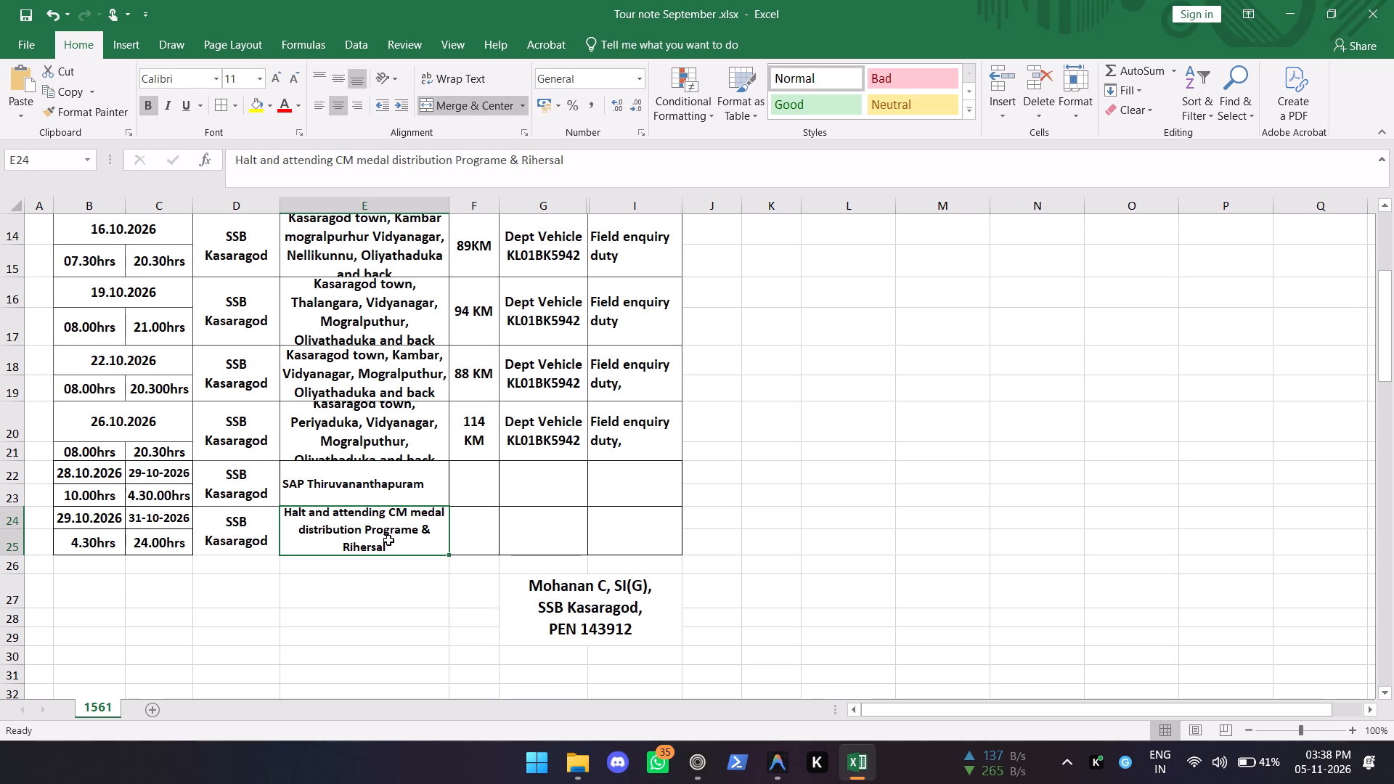
click(437, 526)
double_click(437, 527)
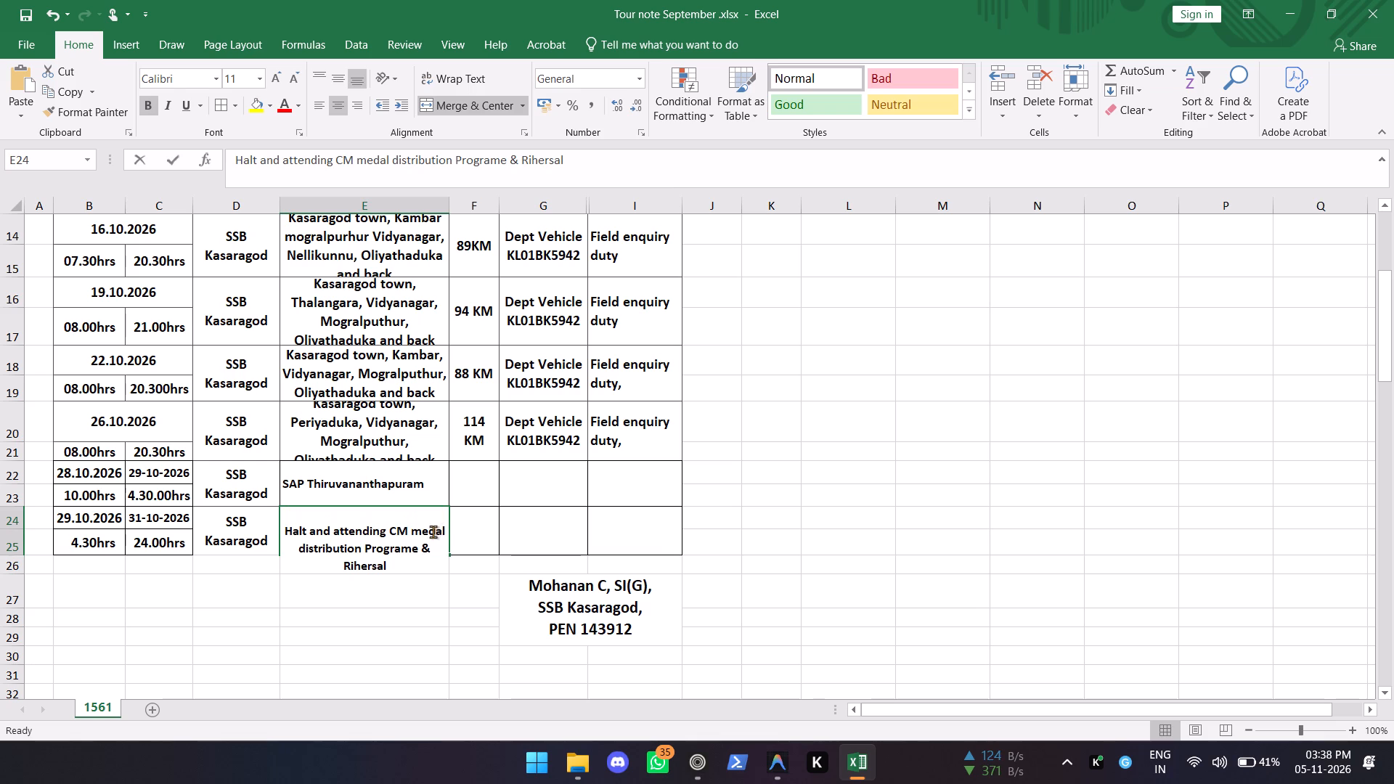
click(433, 555)
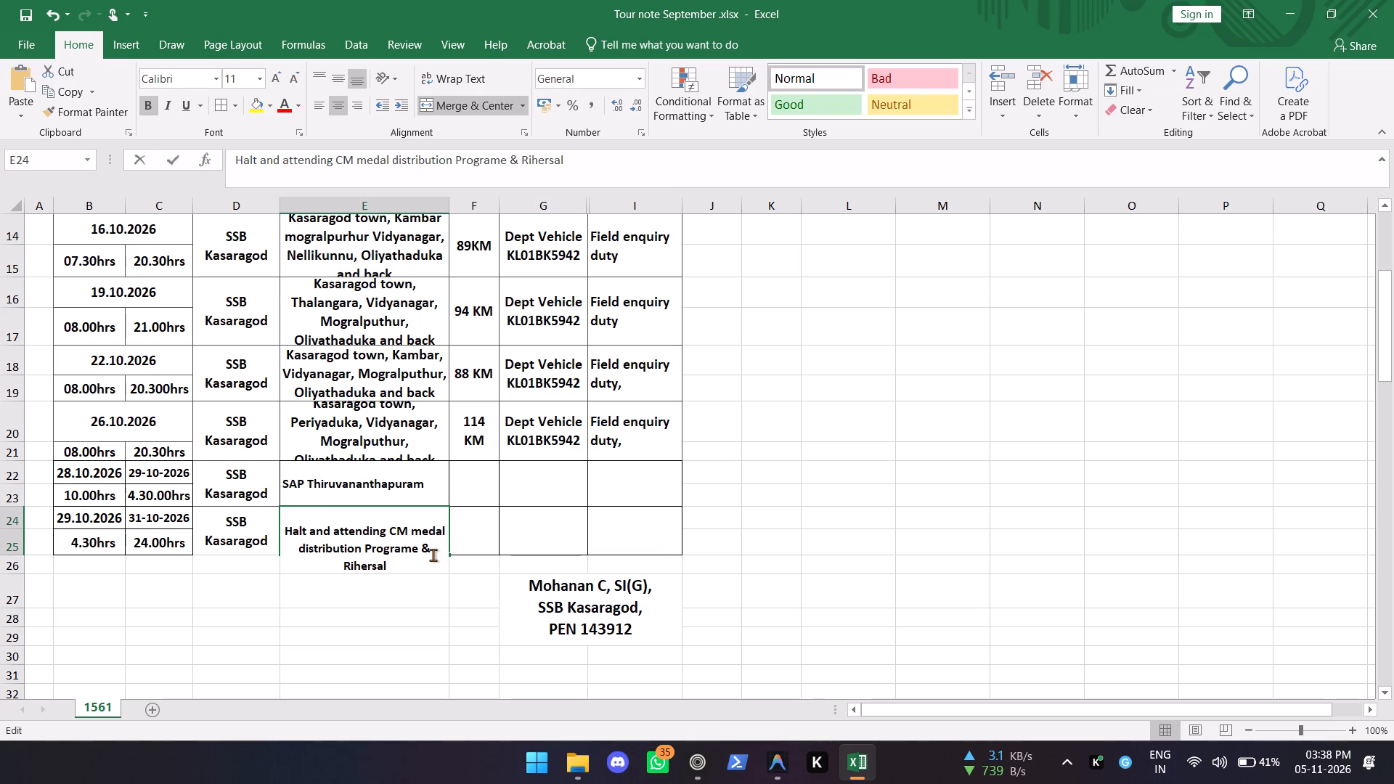
key(BackSpace)
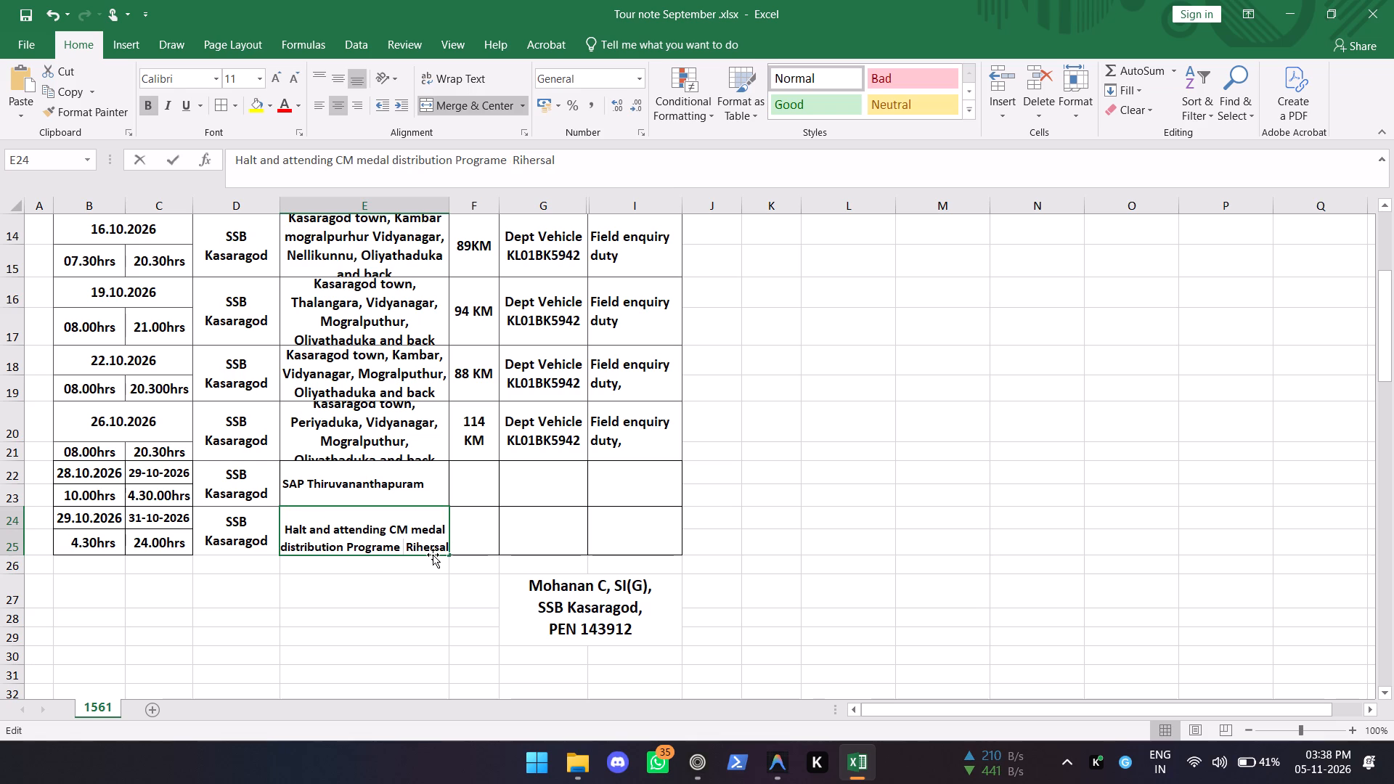
key(BackSpace)
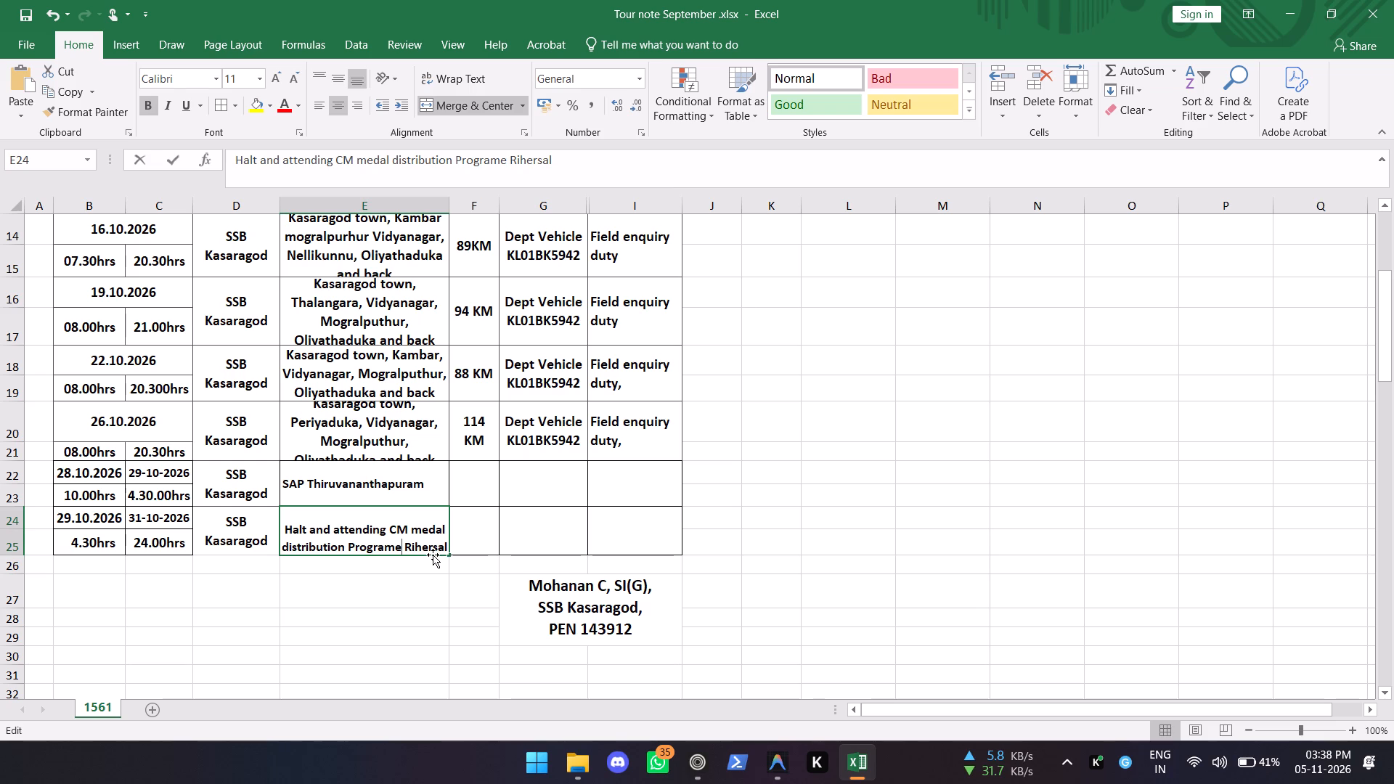
click(28, 15)
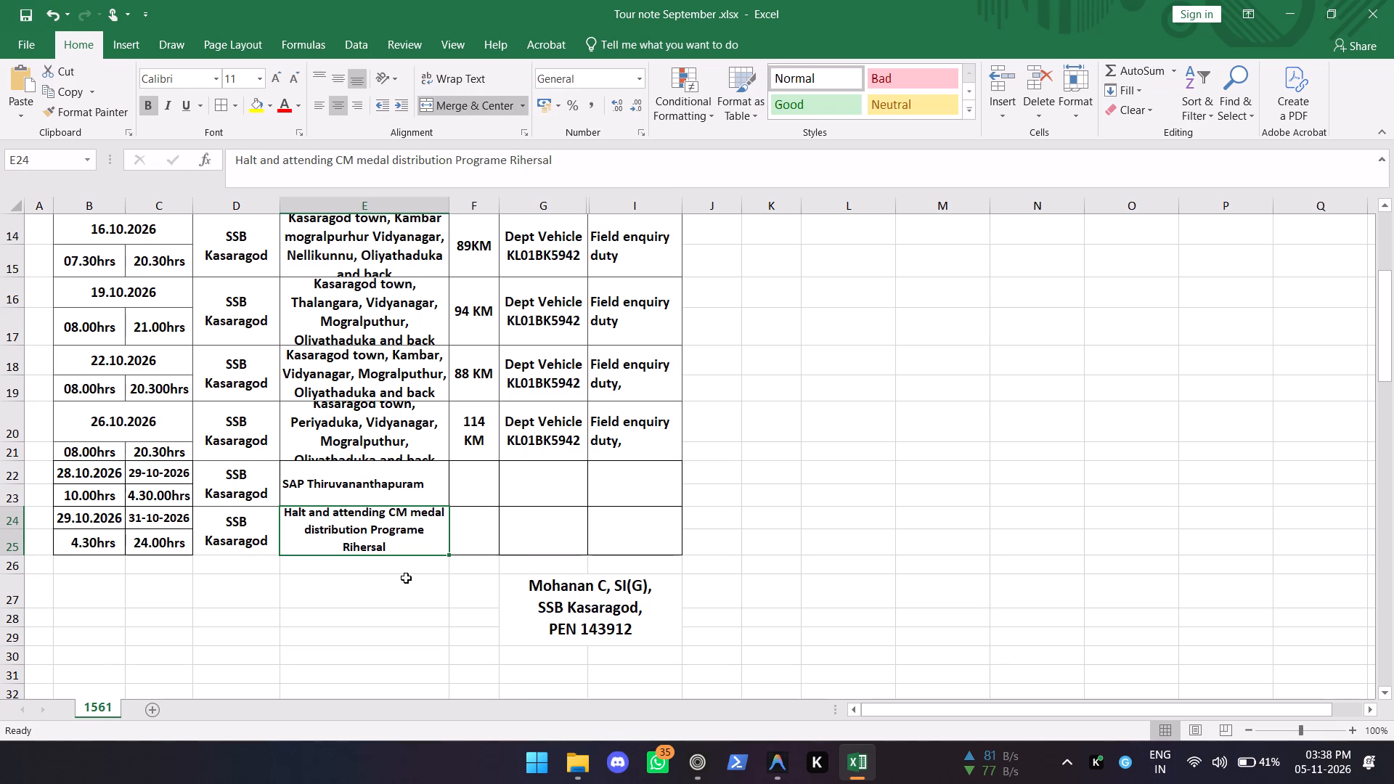
click(409, 548)
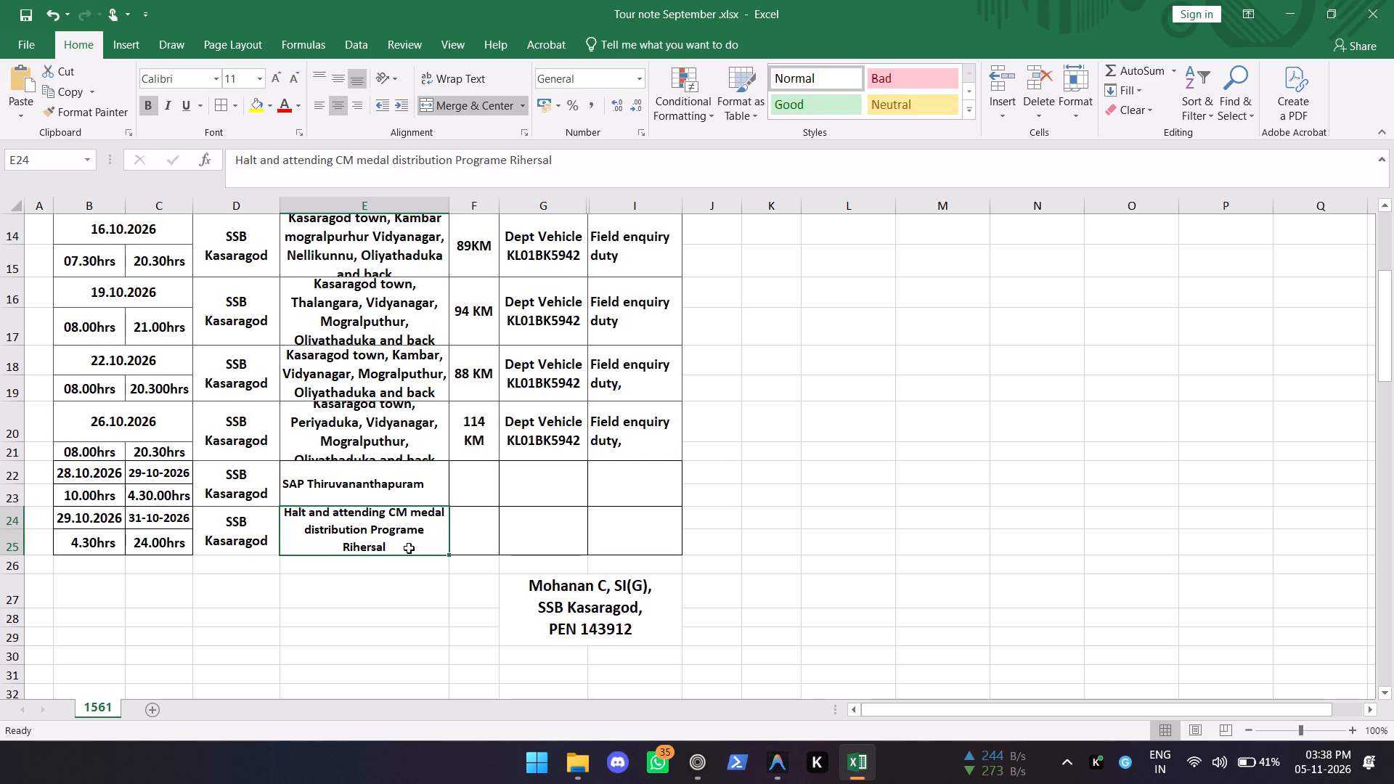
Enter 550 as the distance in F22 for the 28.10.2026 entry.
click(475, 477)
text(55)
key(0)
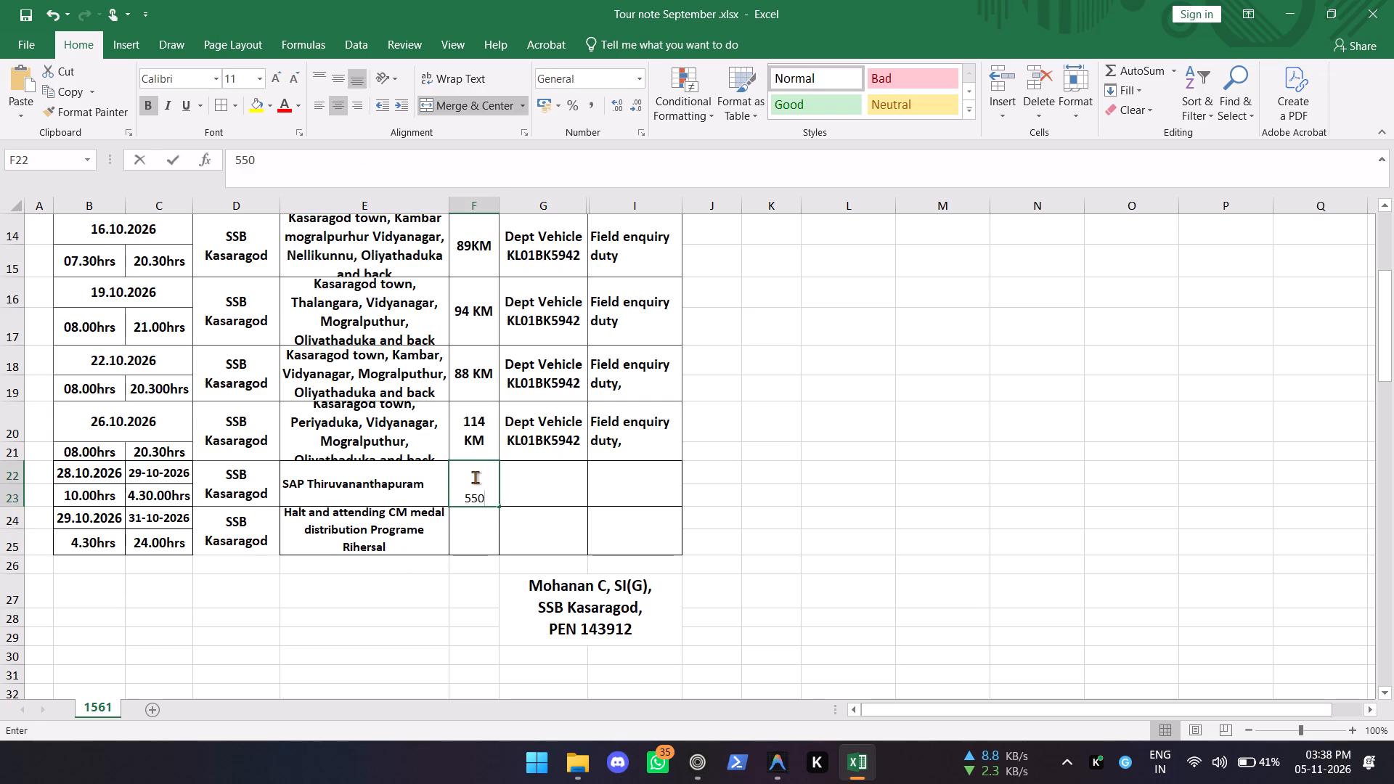
Copy the formatted 114 KM distance cell of the 26.10.2026 entry into F22 and F24.
click(477, 422)
right_click(477, 423)
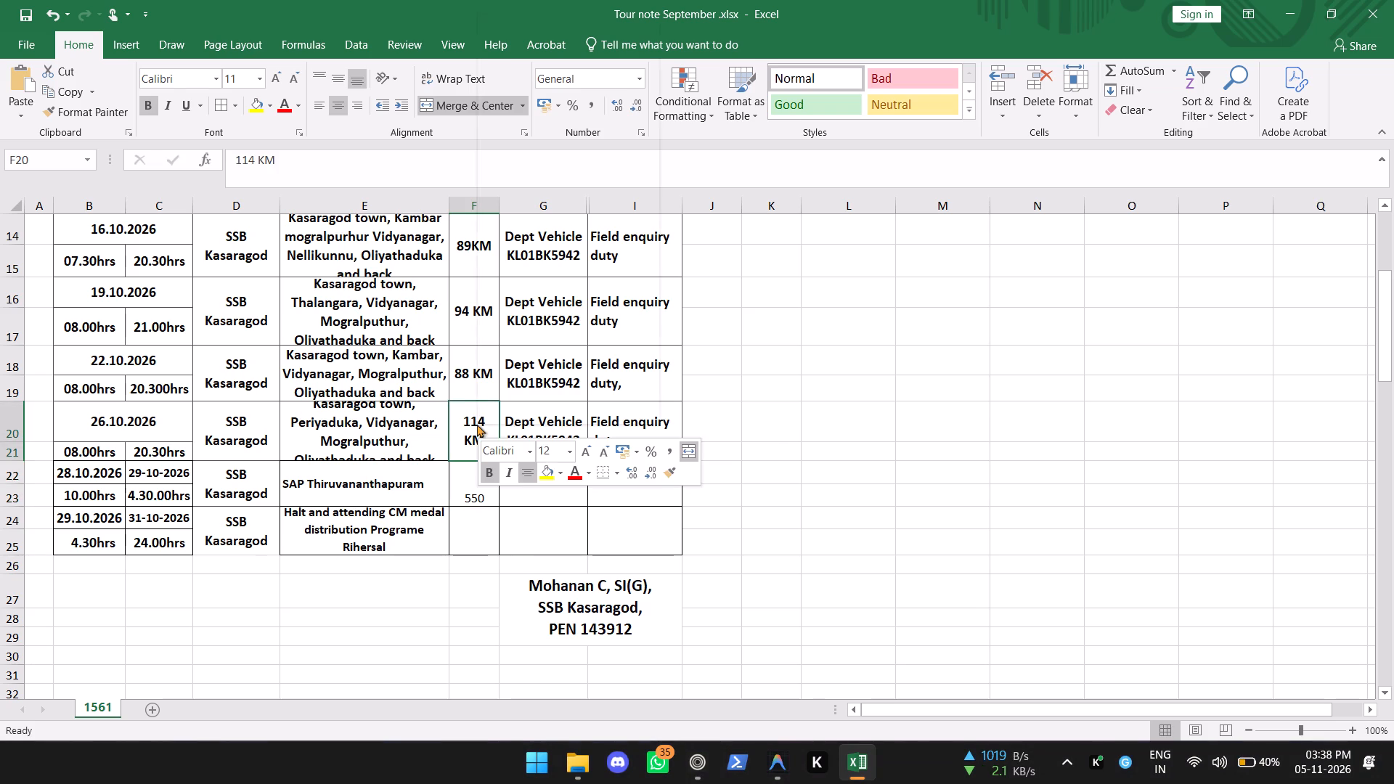
click(524, 41)
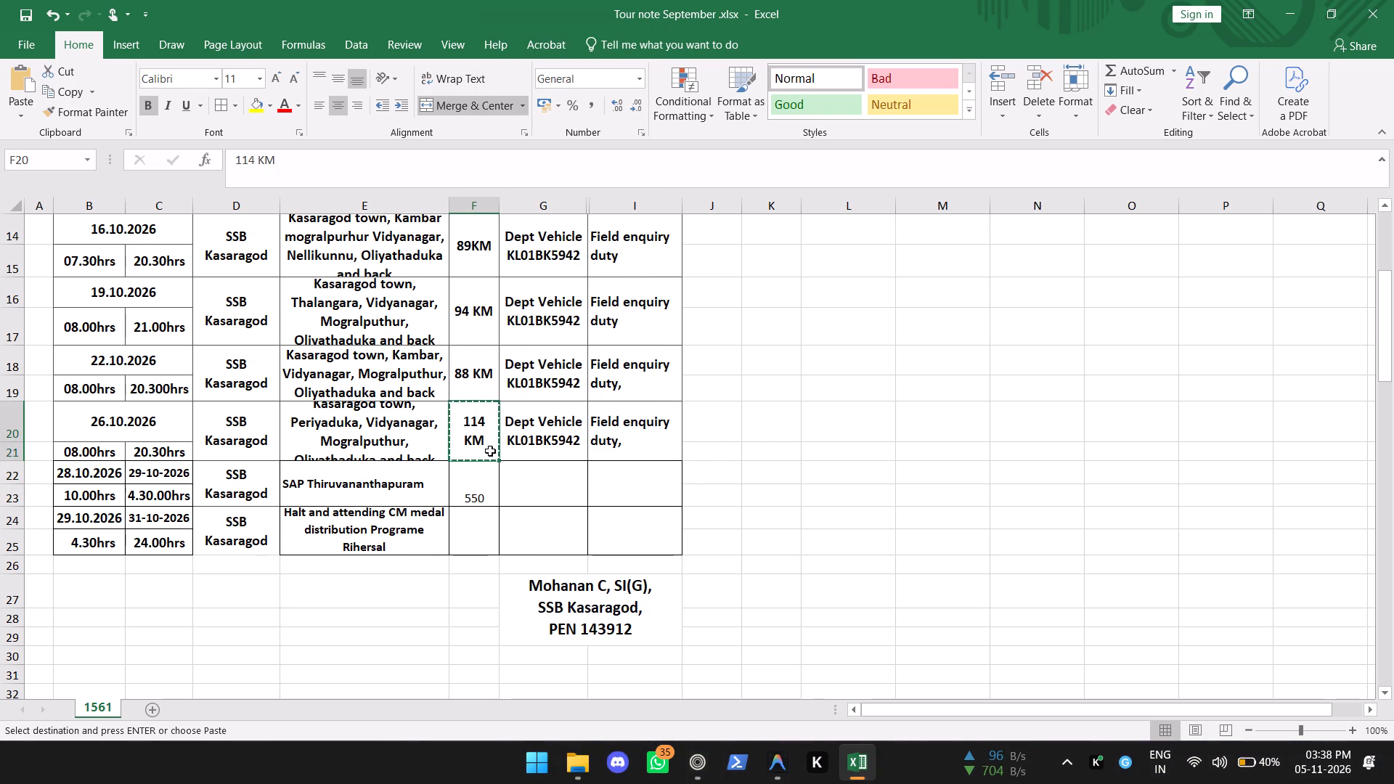
click(474, 476)
right_click(473, 477)
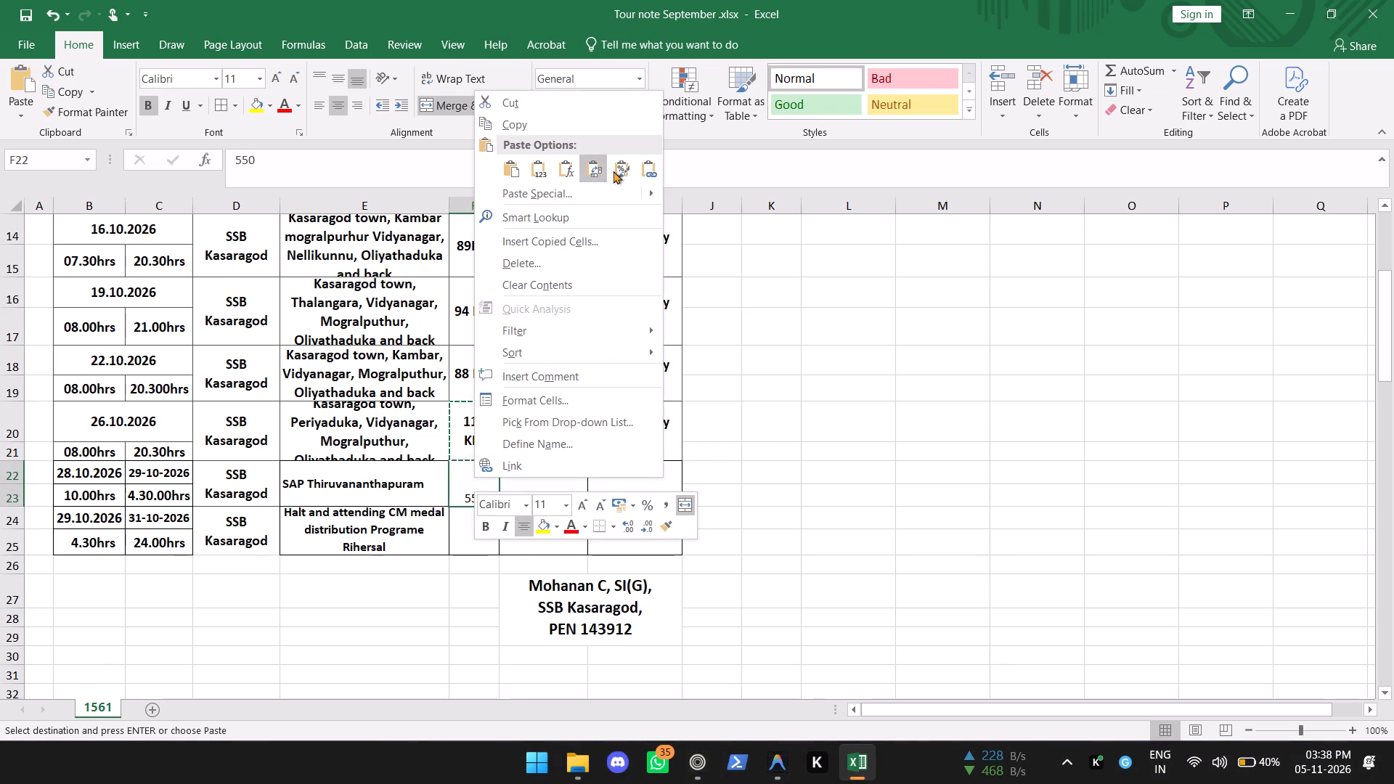
click(515, 171)
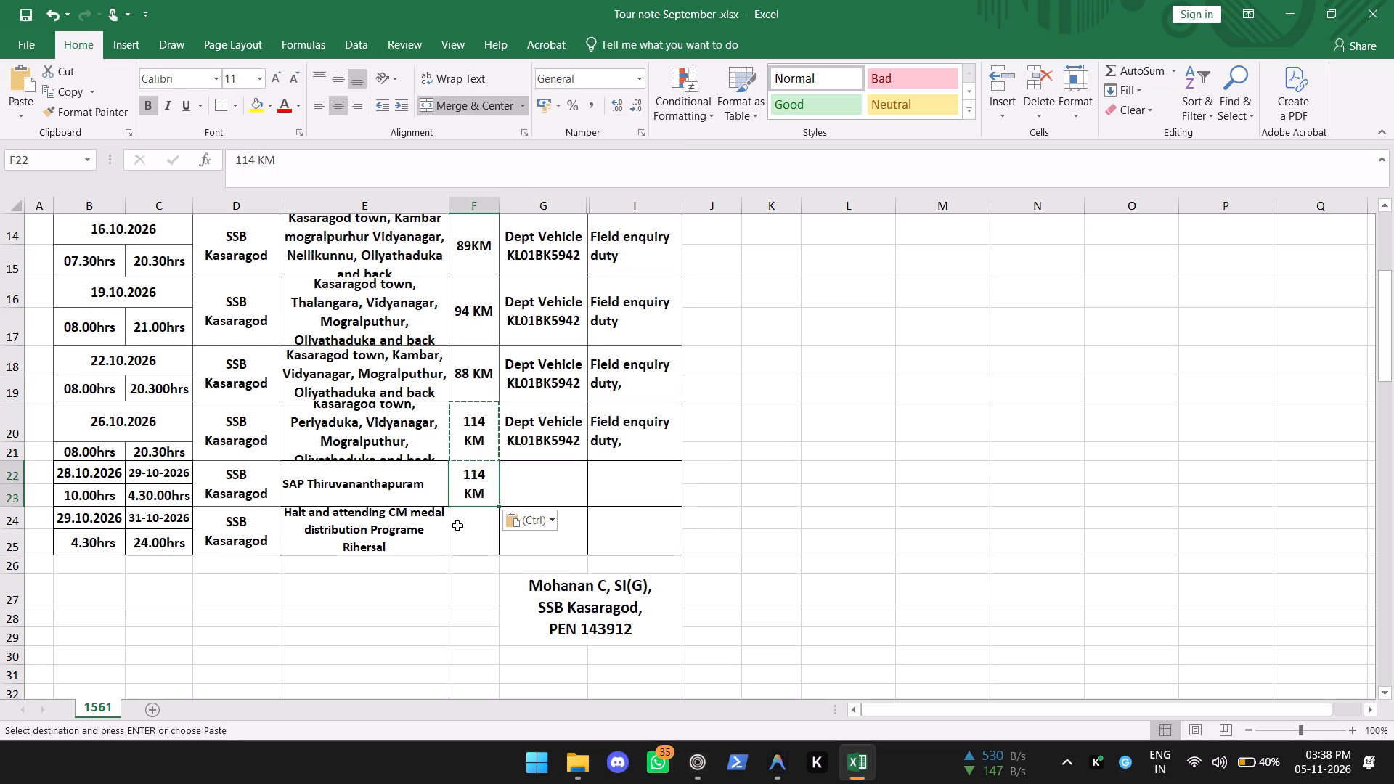
click(478, 540)
right_click(478, 535)
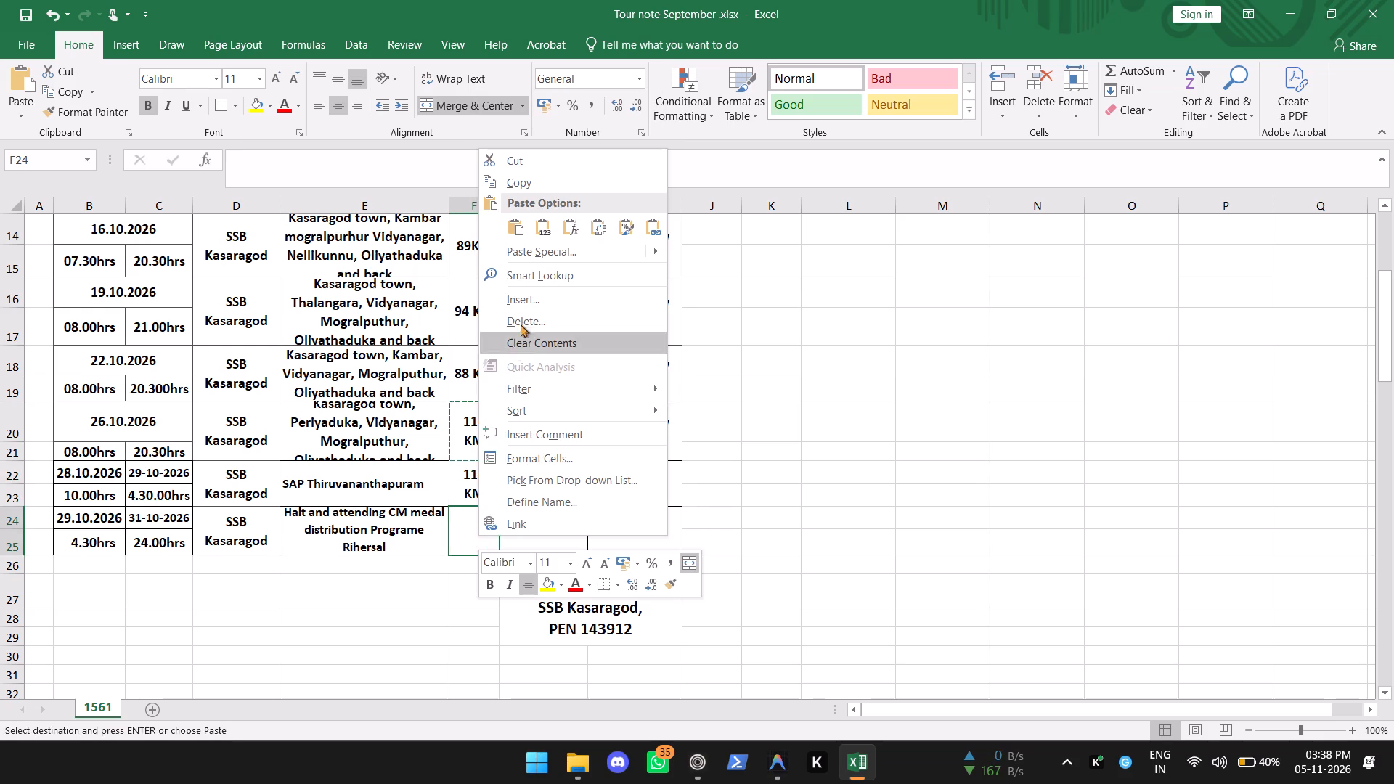
click(508, 229)
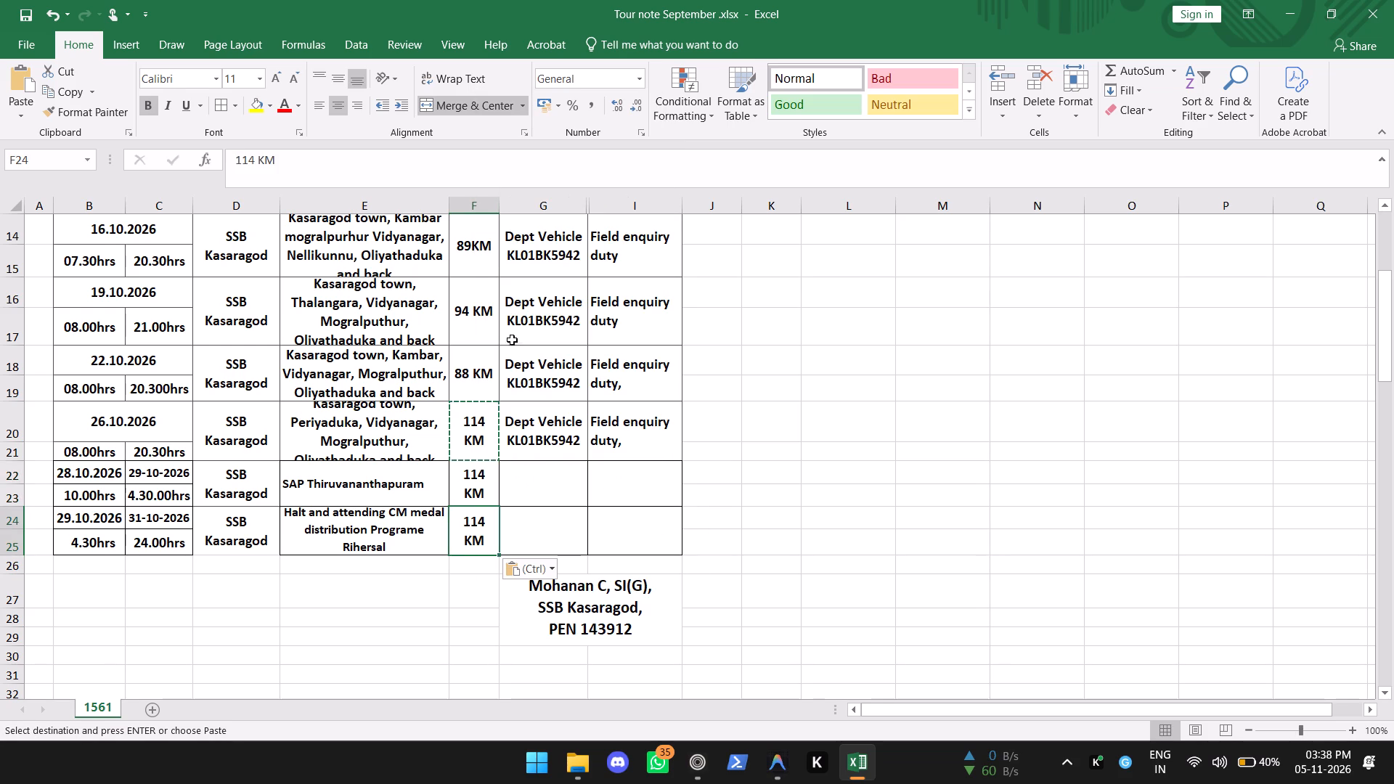
Change the distance in F22 to 550 KM and clear the distance in F24.
double_click(482, 477)
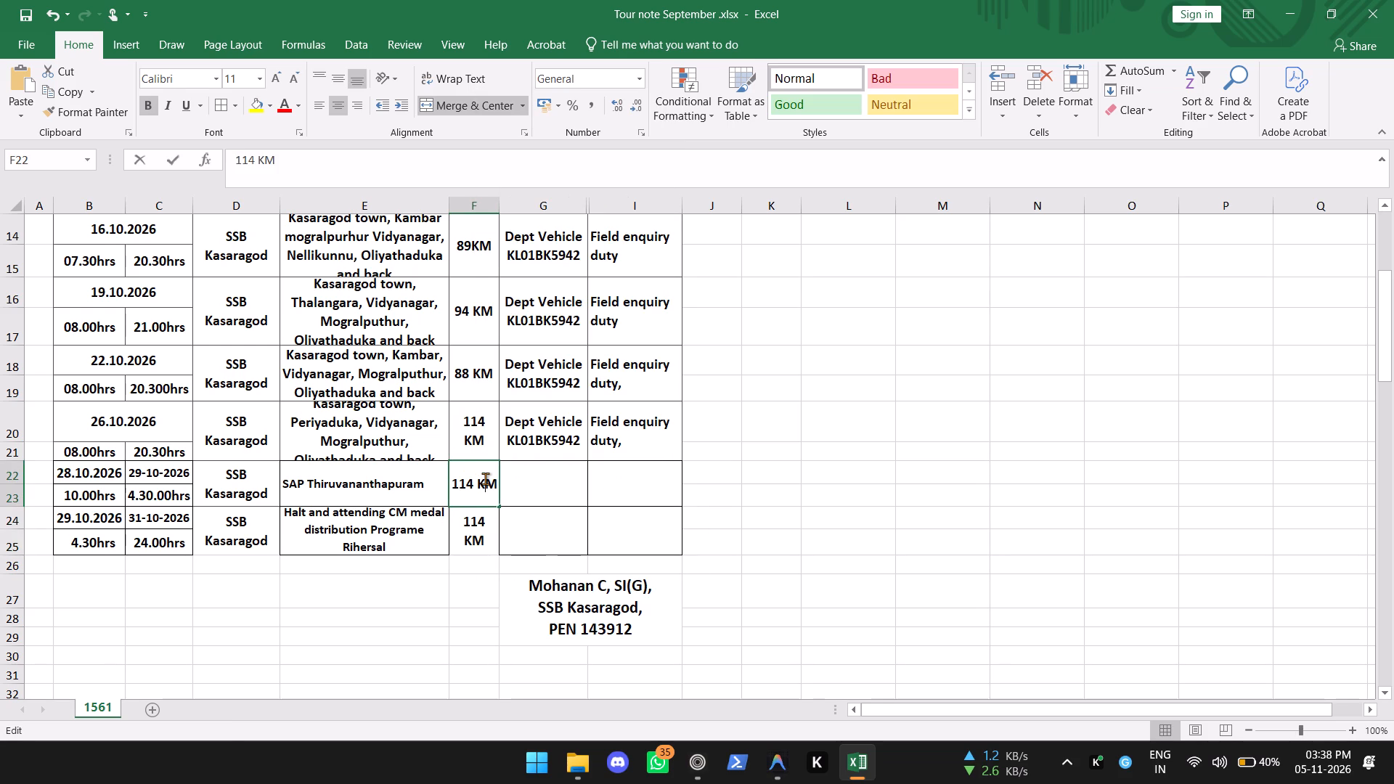
click(473, 485)
key(BackSpace)
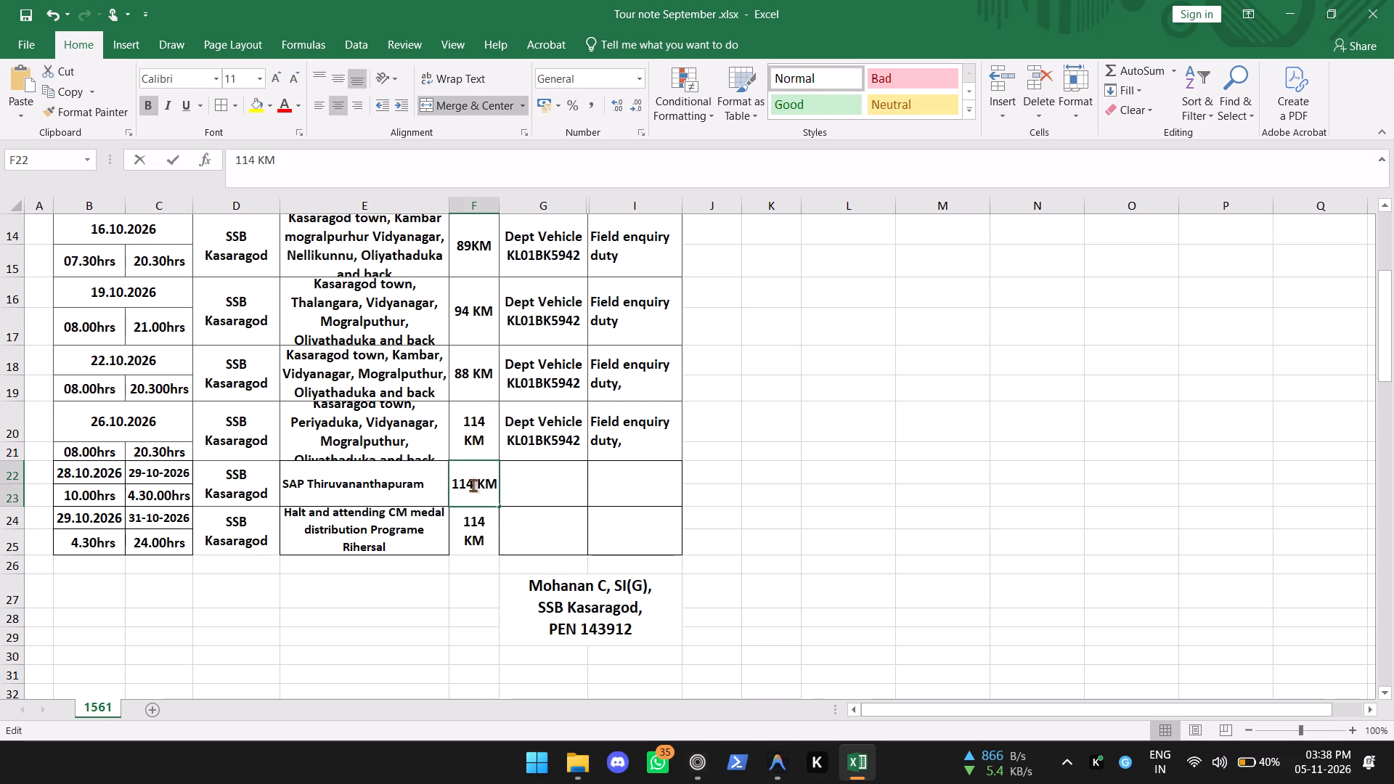
key(BackSpace)
key(BackSpace)
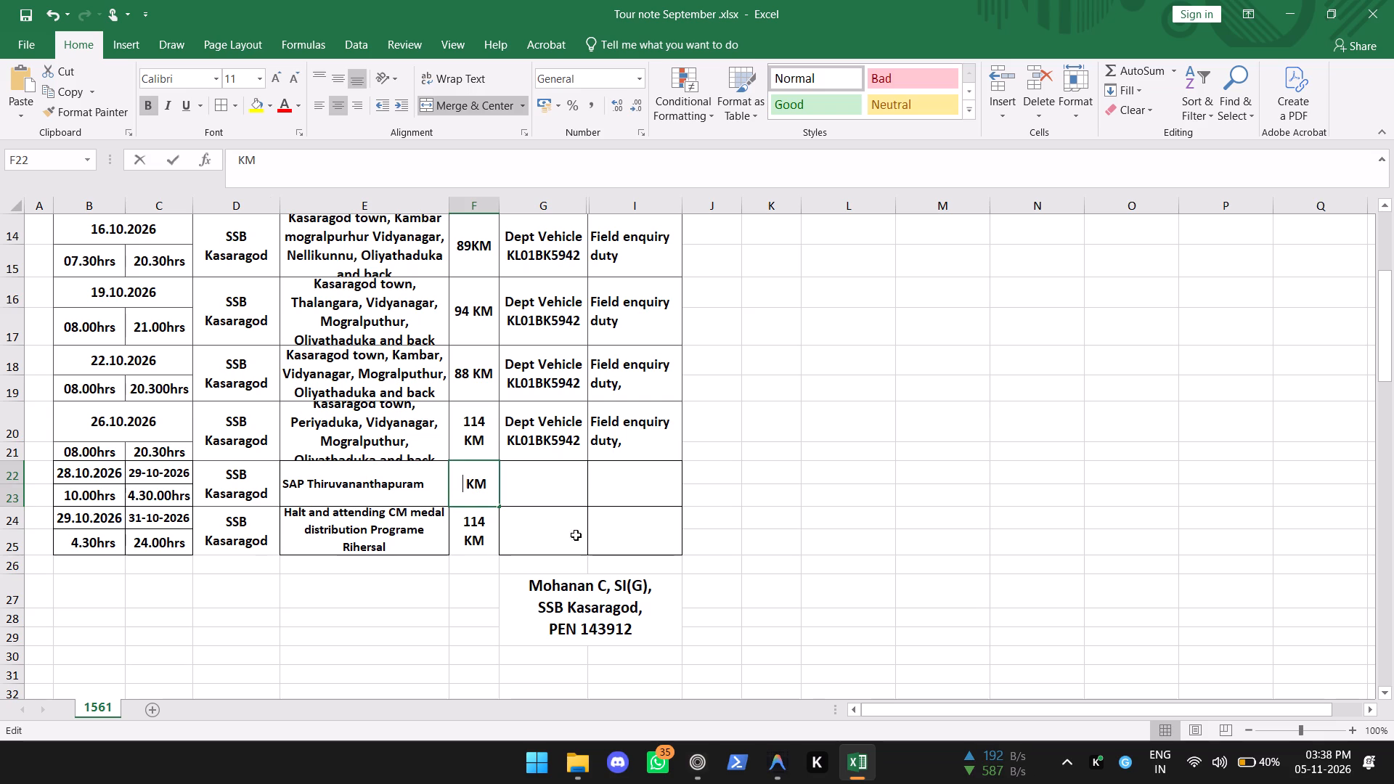
drag(470, 523, 481, 538)
key(BackSpace)
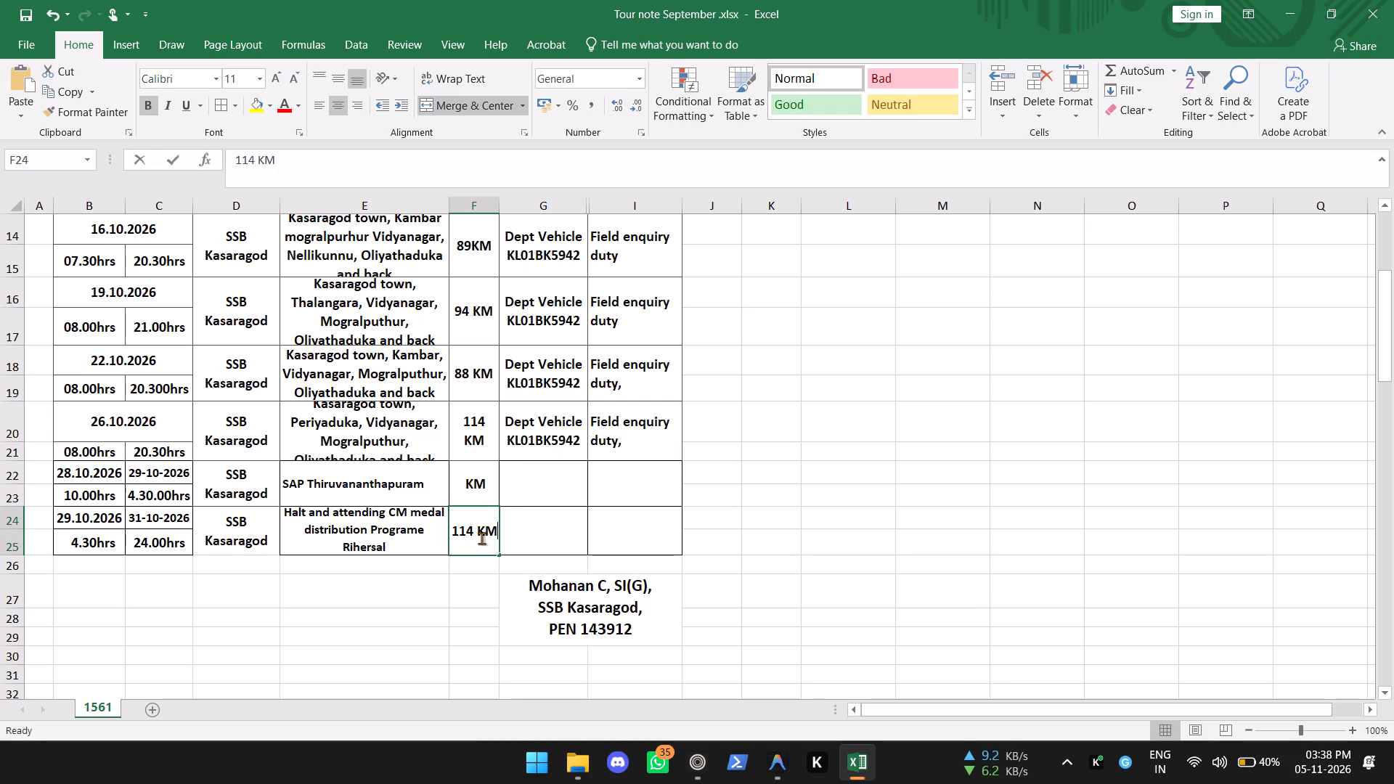
double_click(462, 486)
text(550)
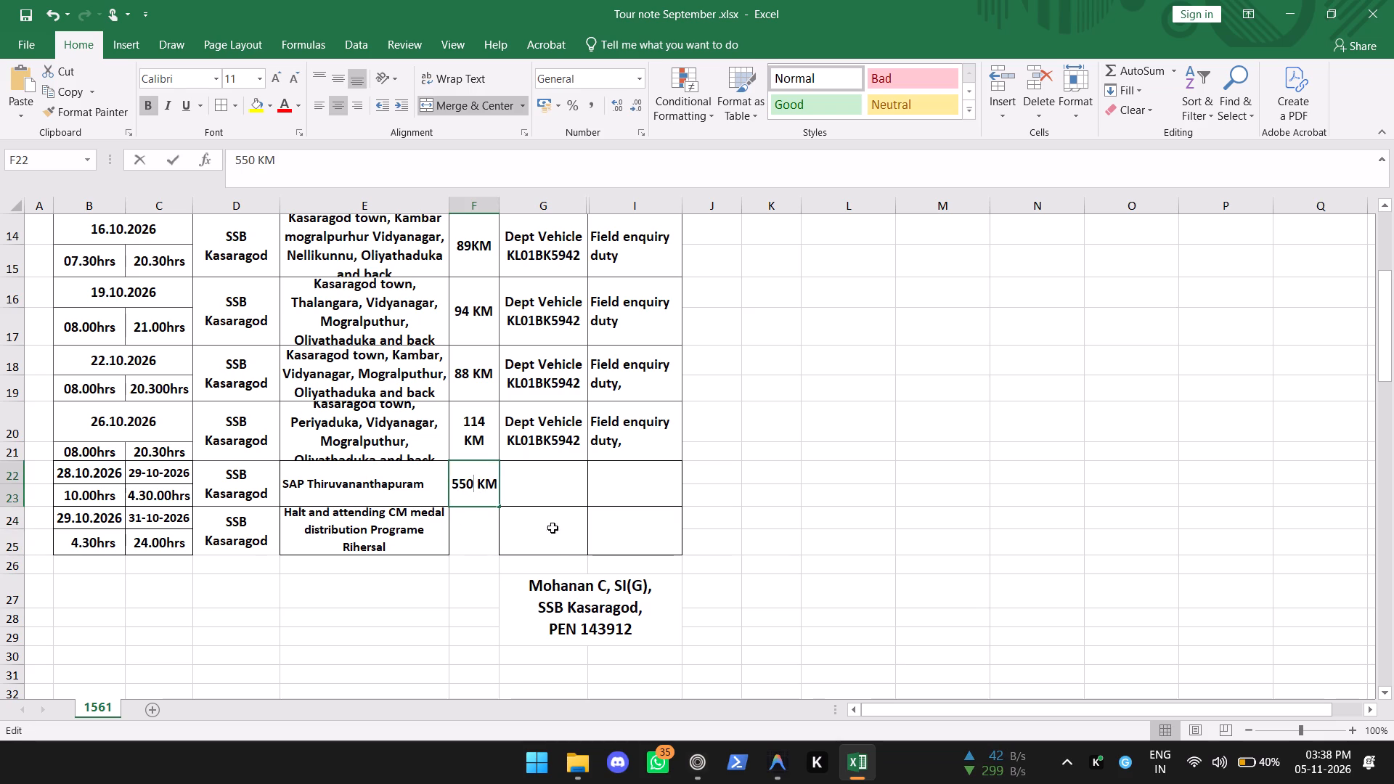
drag(560, 495, 605, 487)
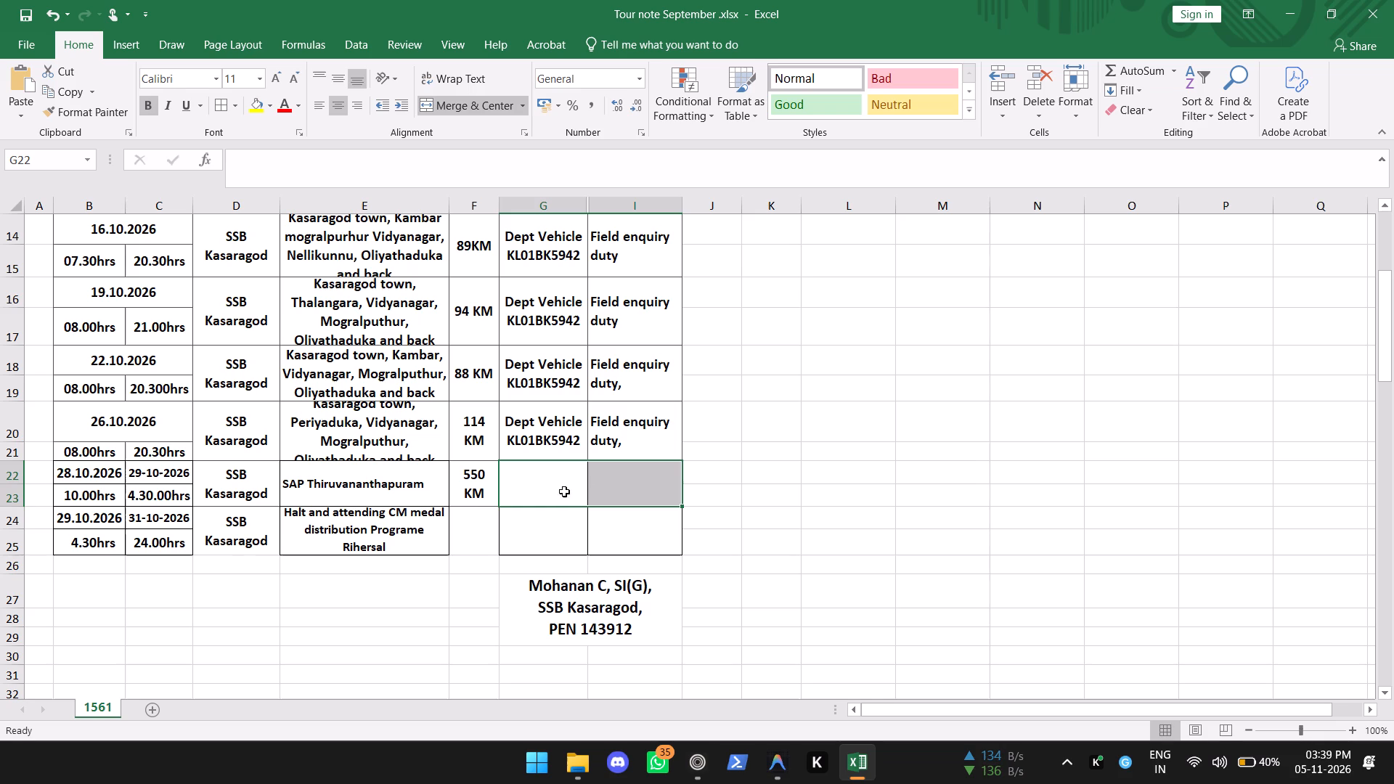
Enter "Private Vehicle" in G22 for the 28.10.2026 entry and make the text bold.
click(348, 514)
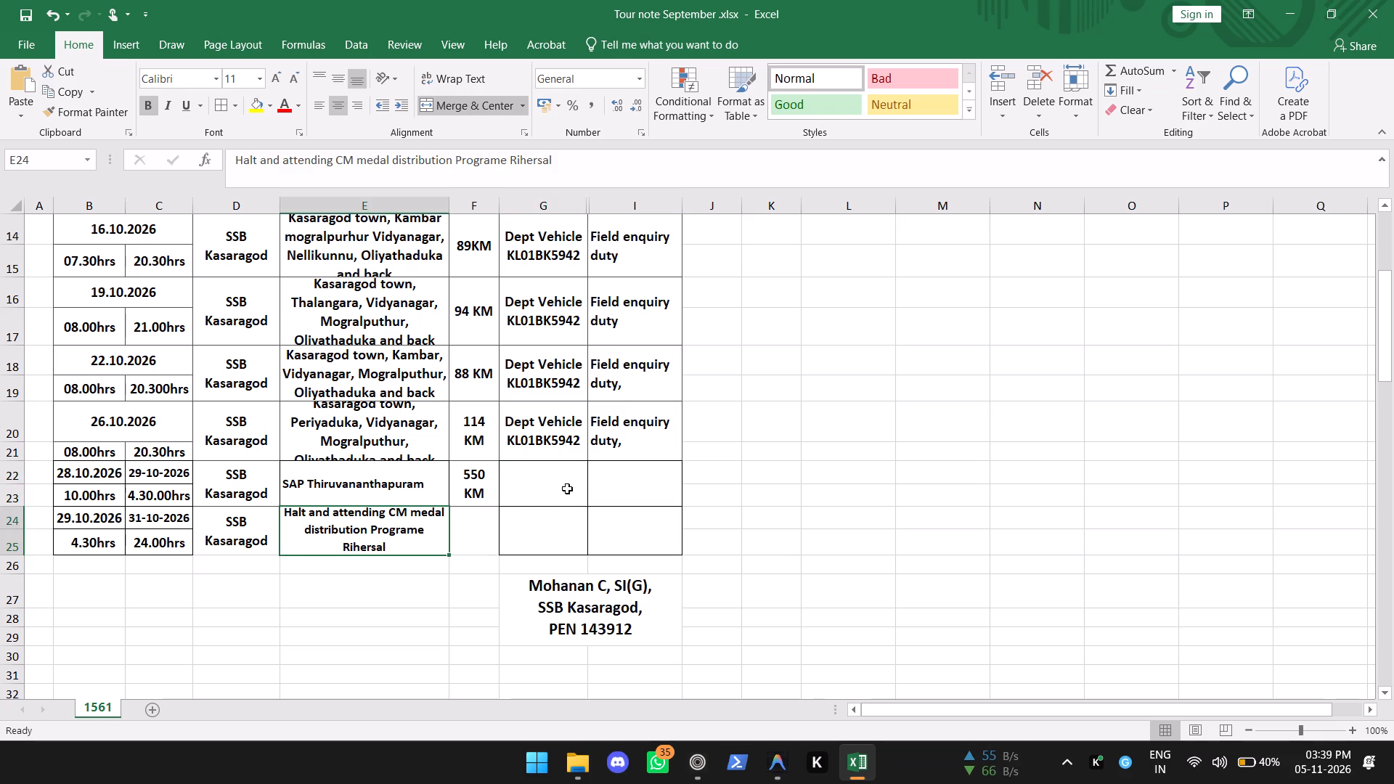
click(531, 478)
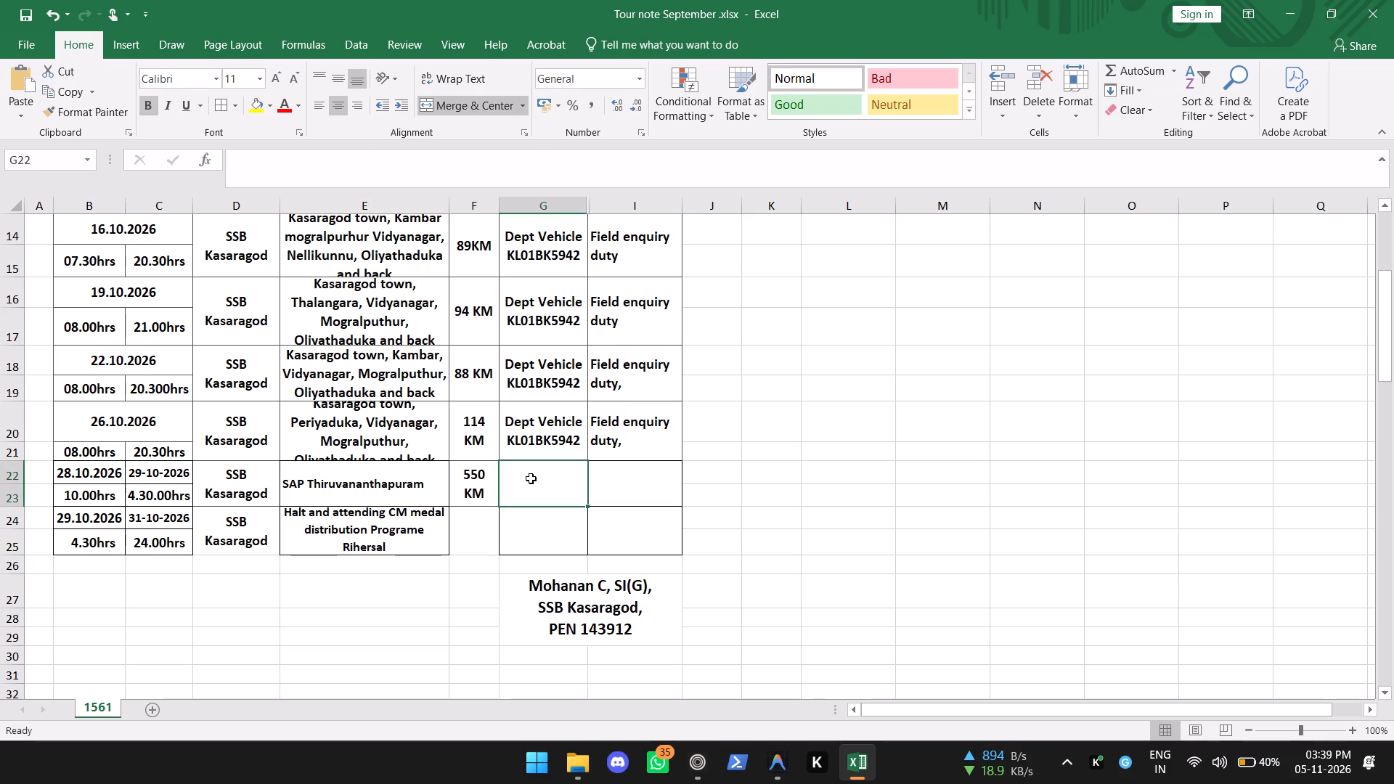
text(Private)
key(space)
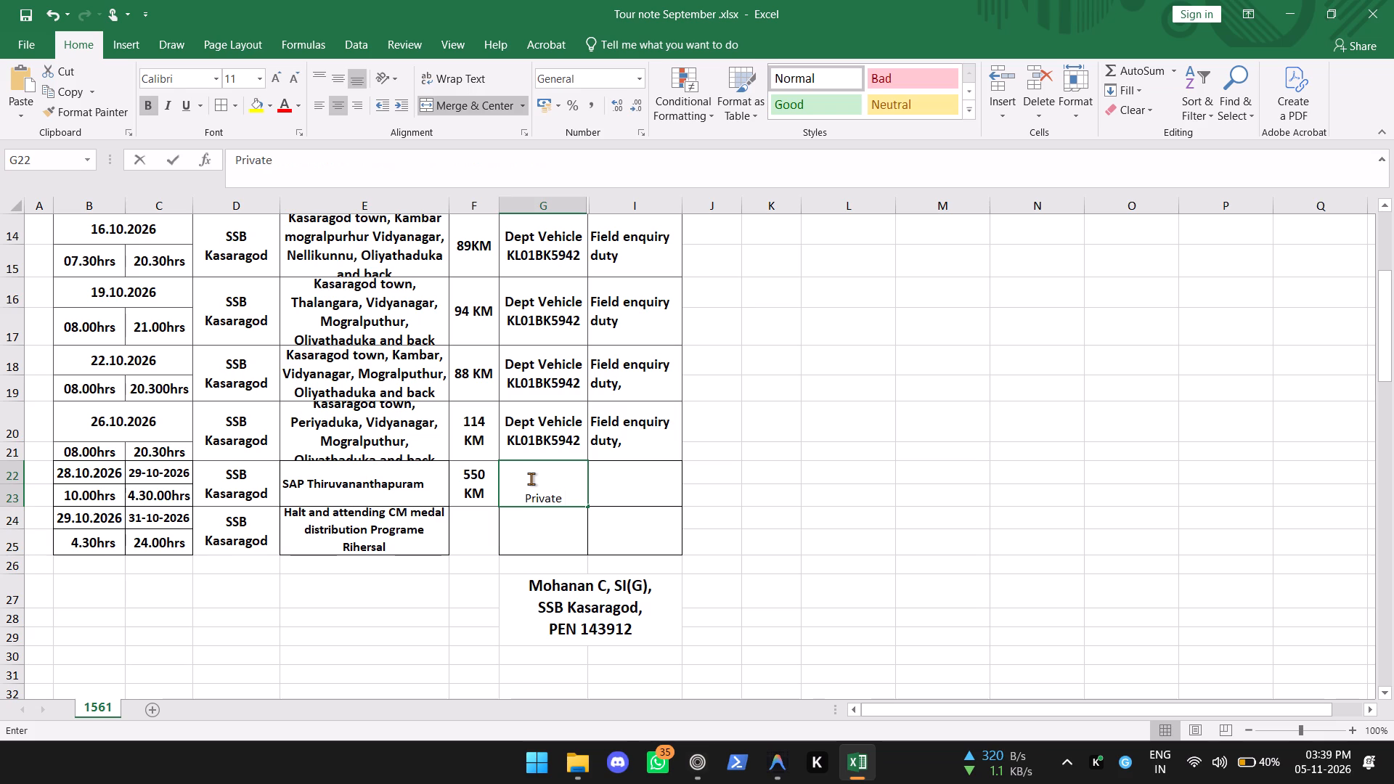
text(Vehicle)
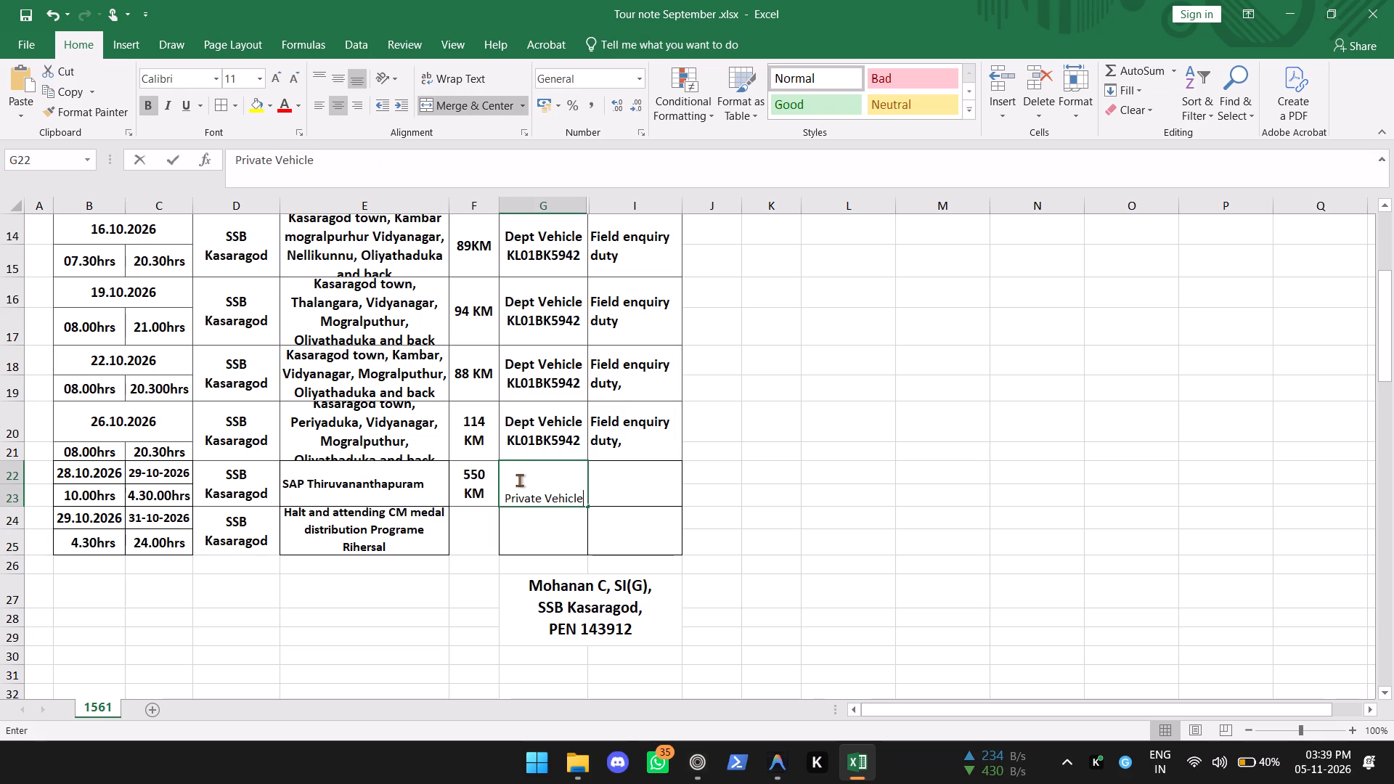
drag(505, 499, 582, 496)
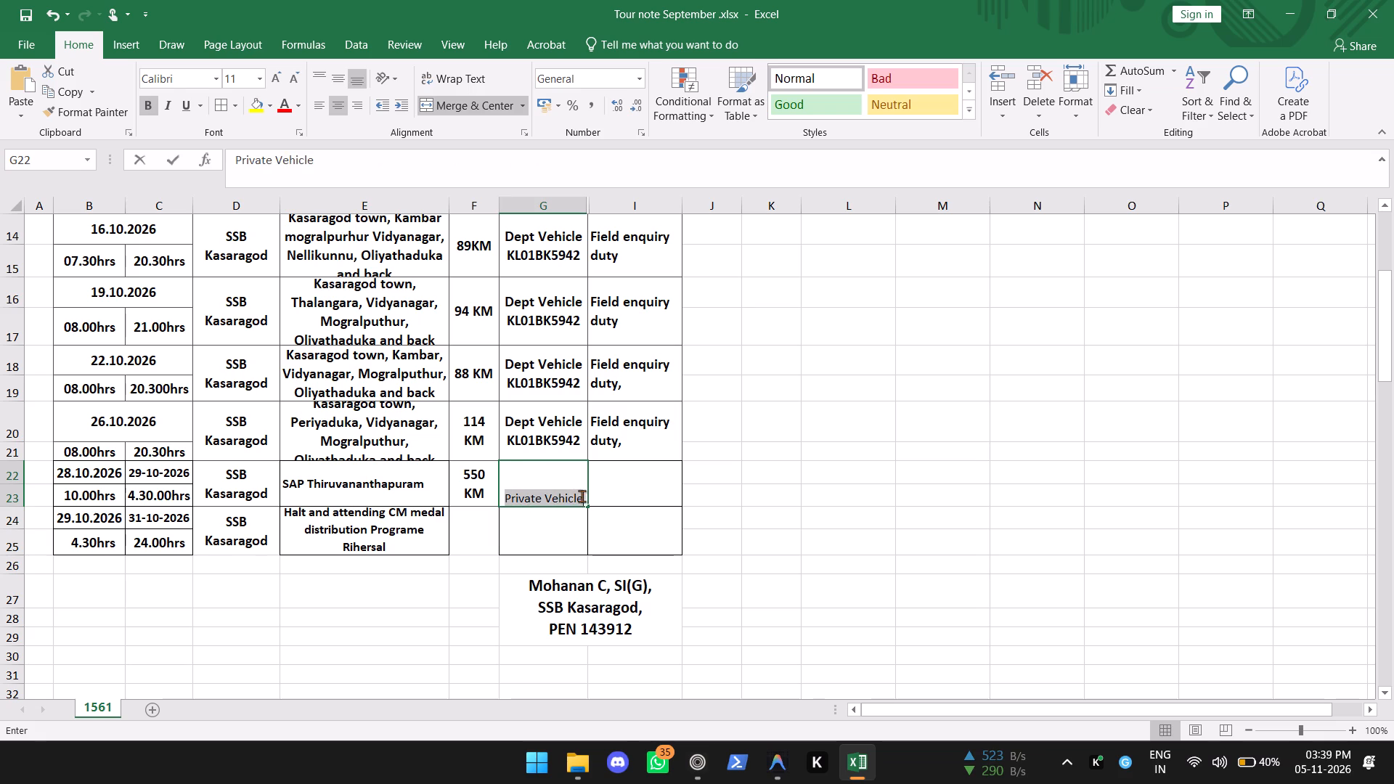
drag(582, 496, 584, 496)
click(149, 101)
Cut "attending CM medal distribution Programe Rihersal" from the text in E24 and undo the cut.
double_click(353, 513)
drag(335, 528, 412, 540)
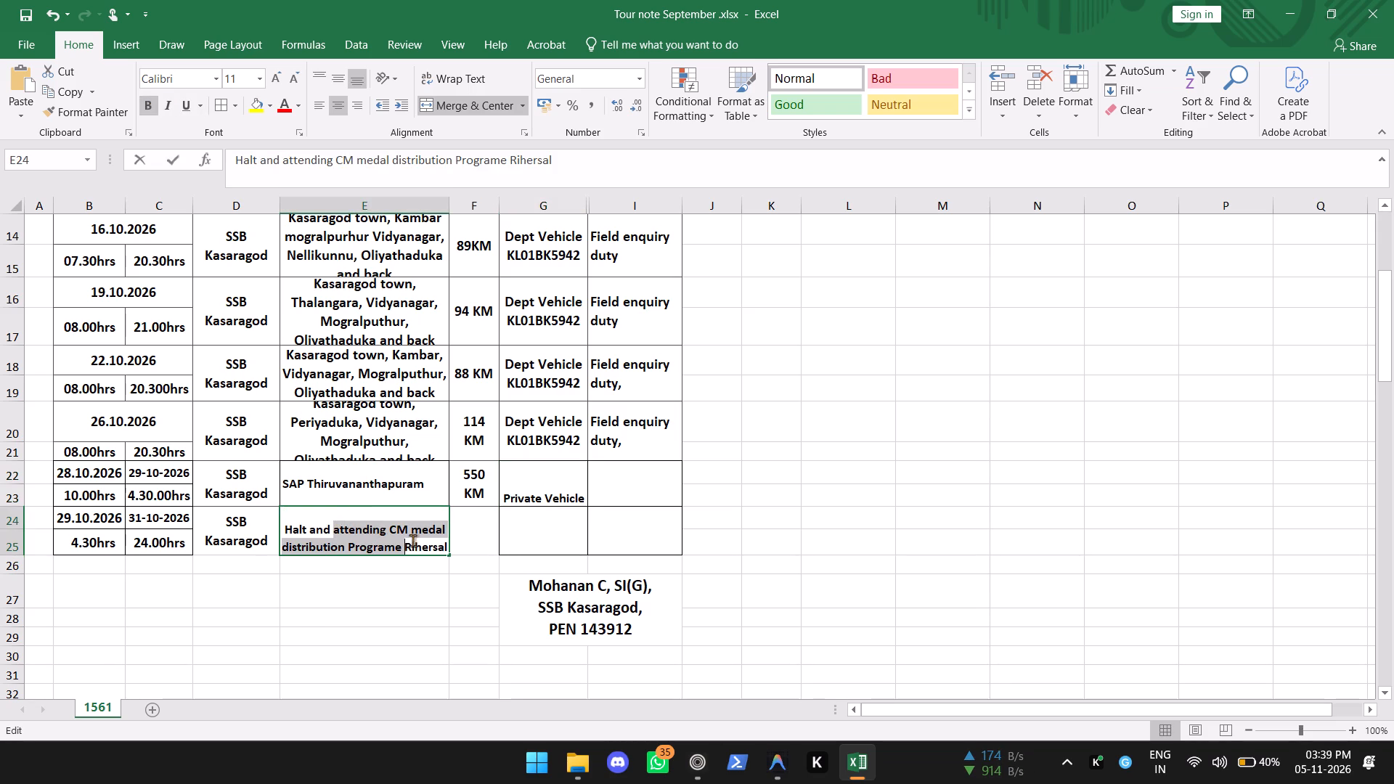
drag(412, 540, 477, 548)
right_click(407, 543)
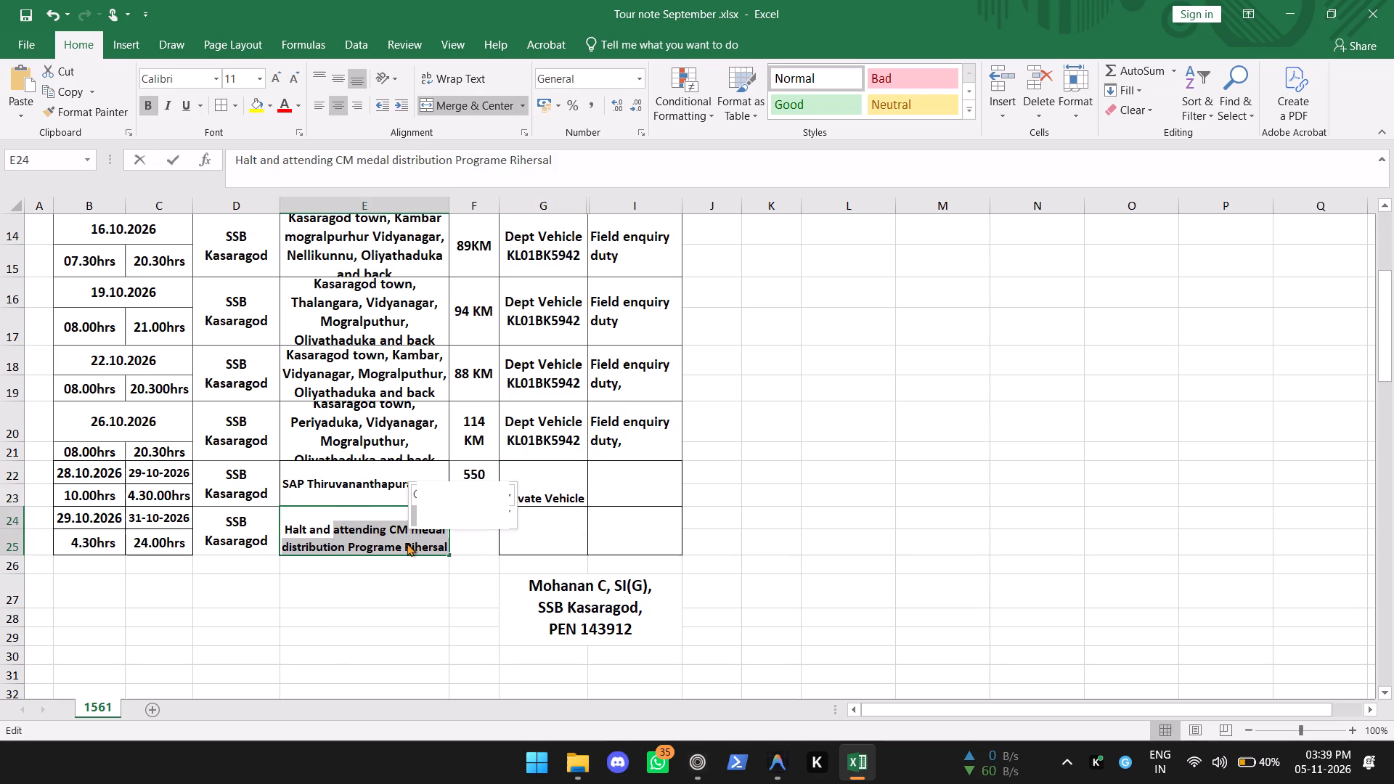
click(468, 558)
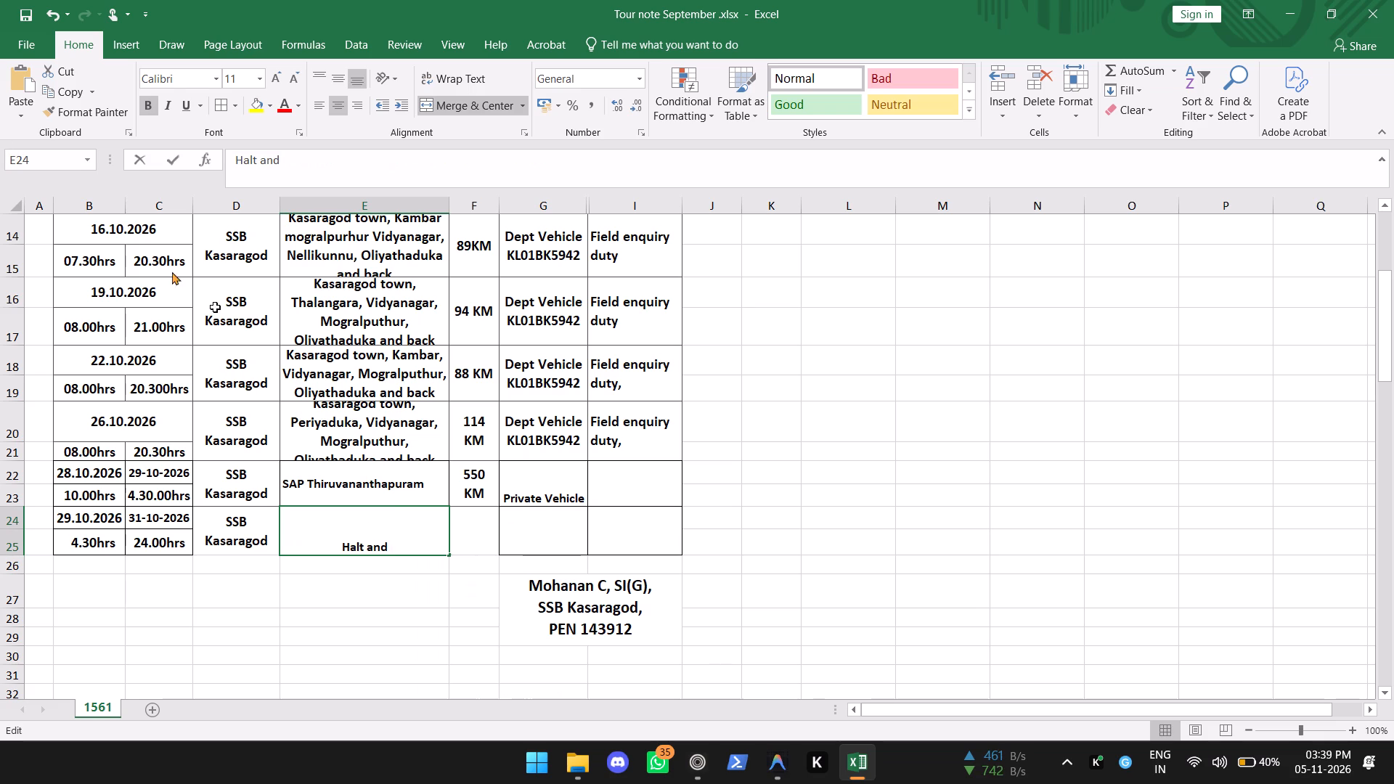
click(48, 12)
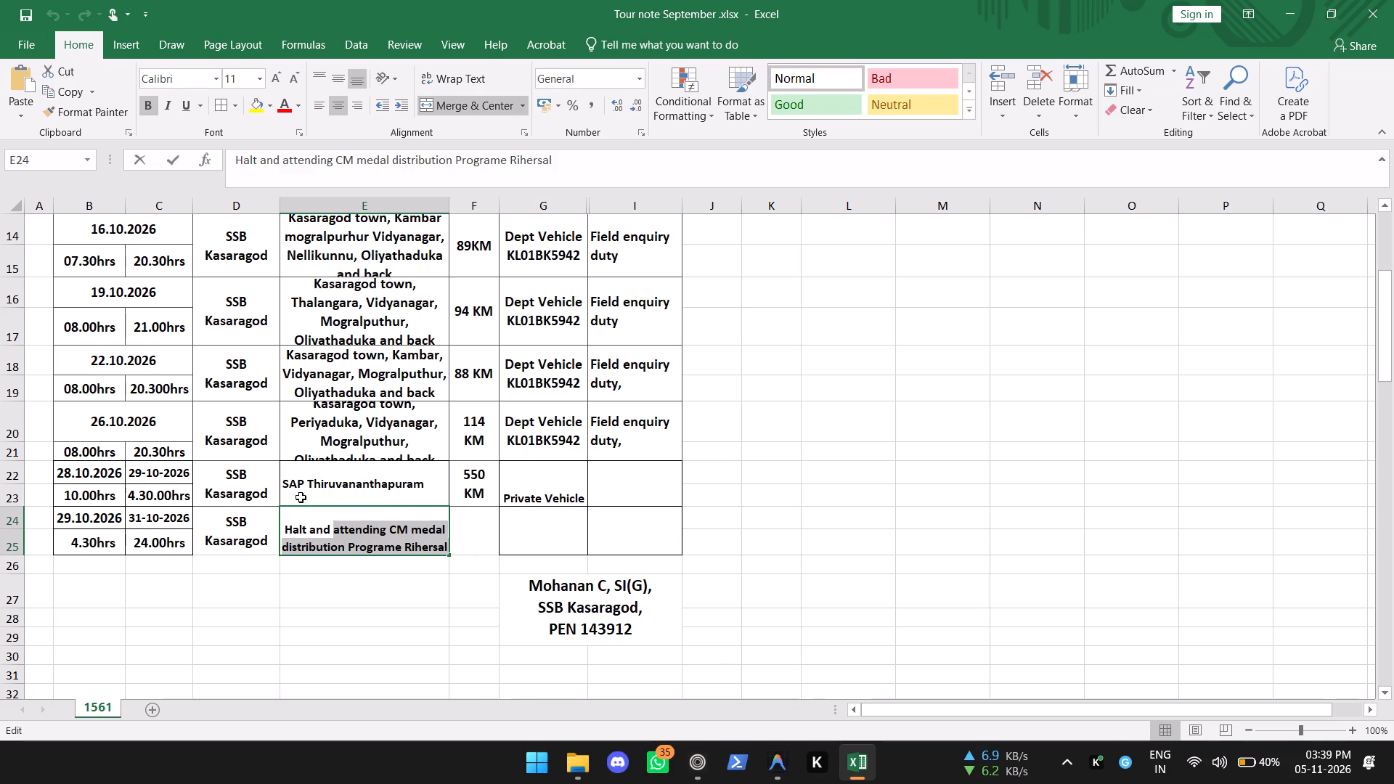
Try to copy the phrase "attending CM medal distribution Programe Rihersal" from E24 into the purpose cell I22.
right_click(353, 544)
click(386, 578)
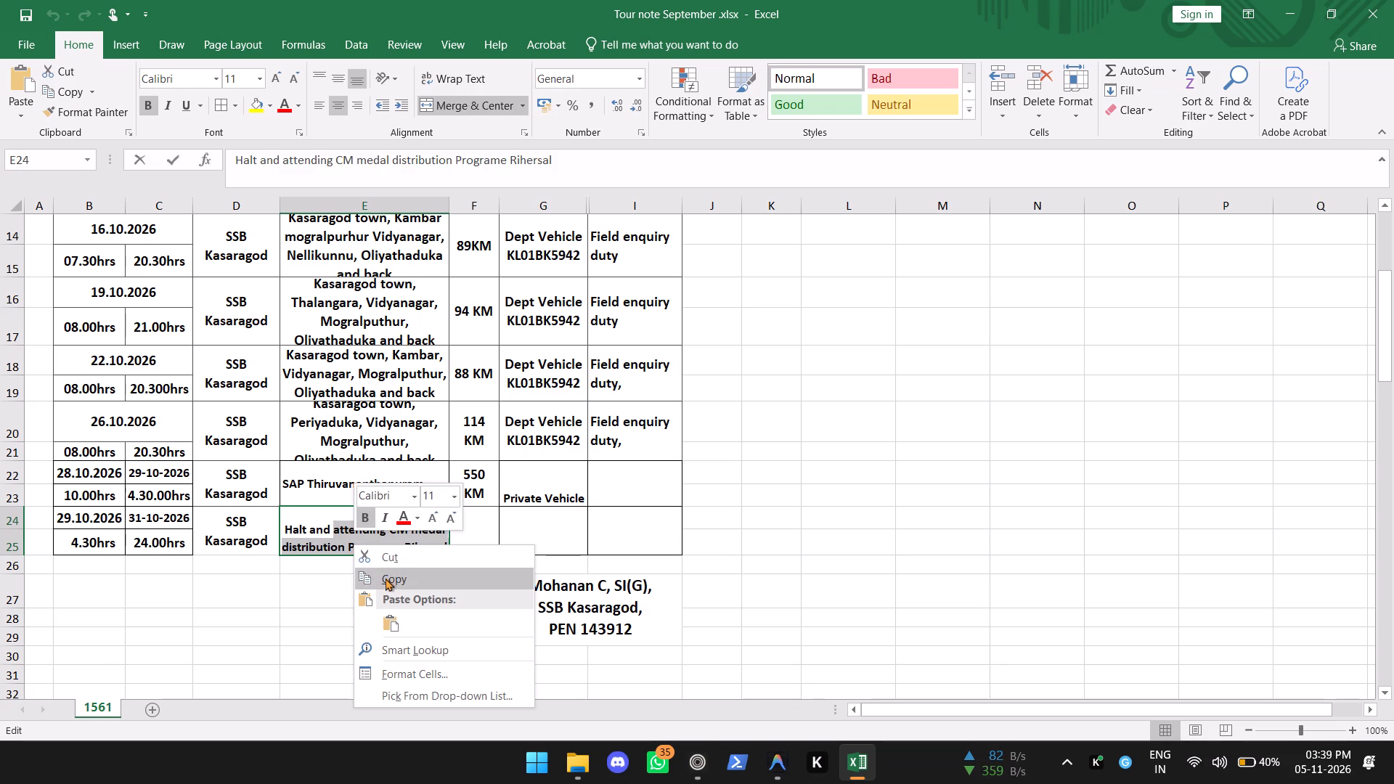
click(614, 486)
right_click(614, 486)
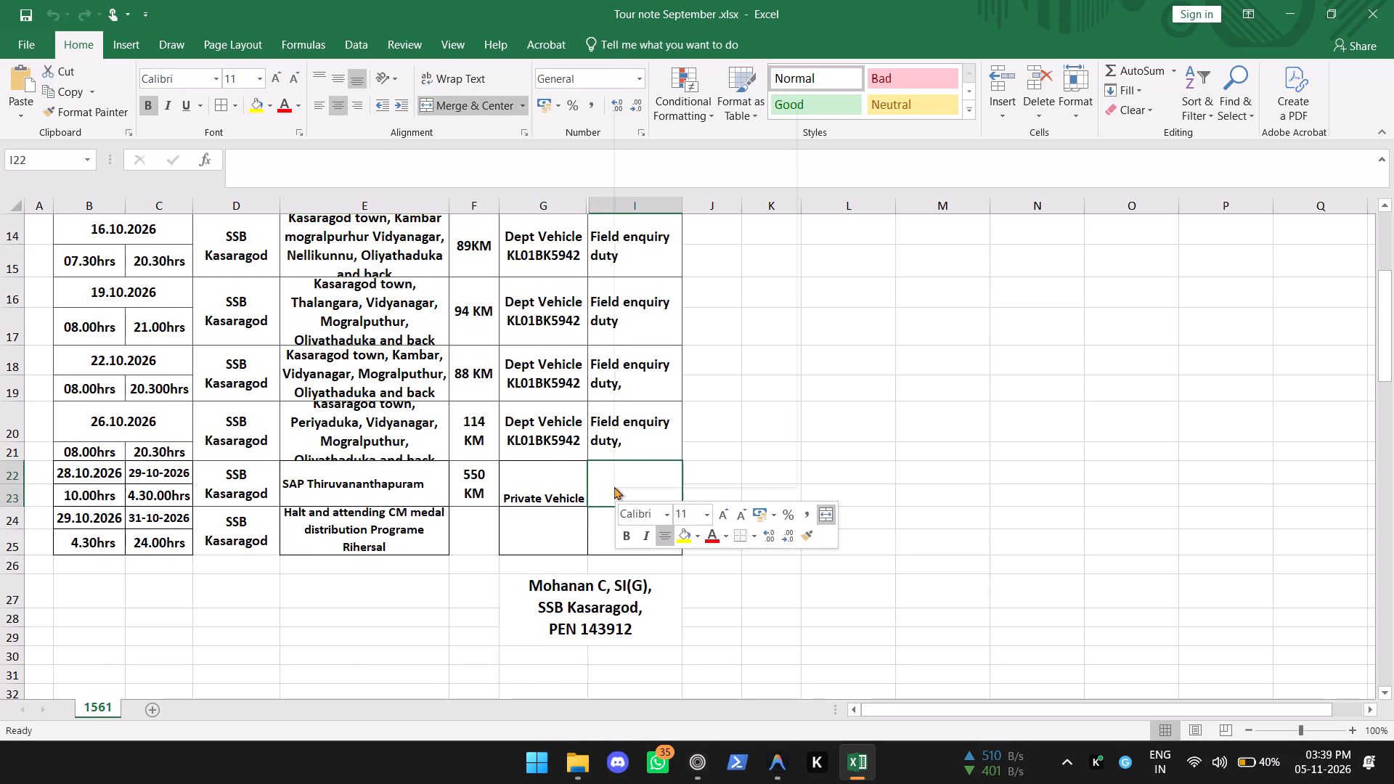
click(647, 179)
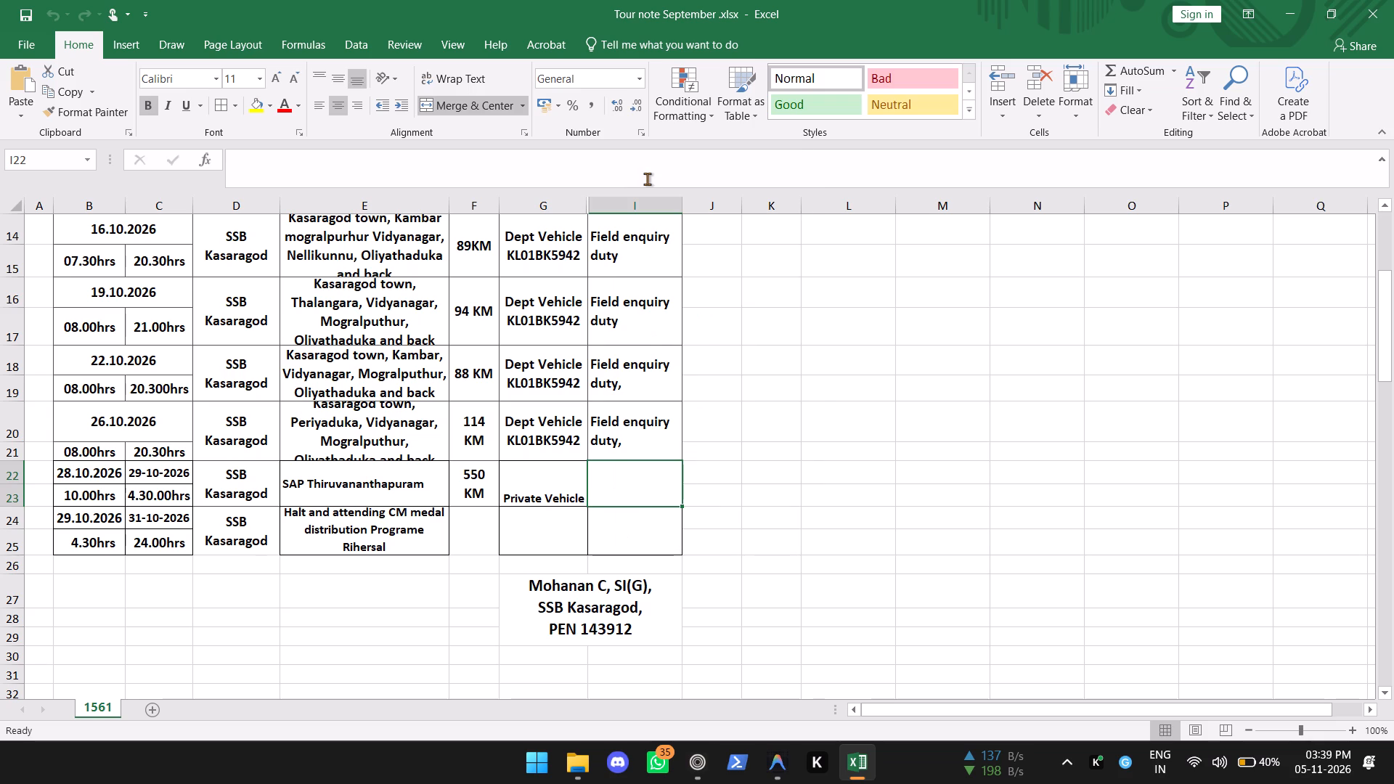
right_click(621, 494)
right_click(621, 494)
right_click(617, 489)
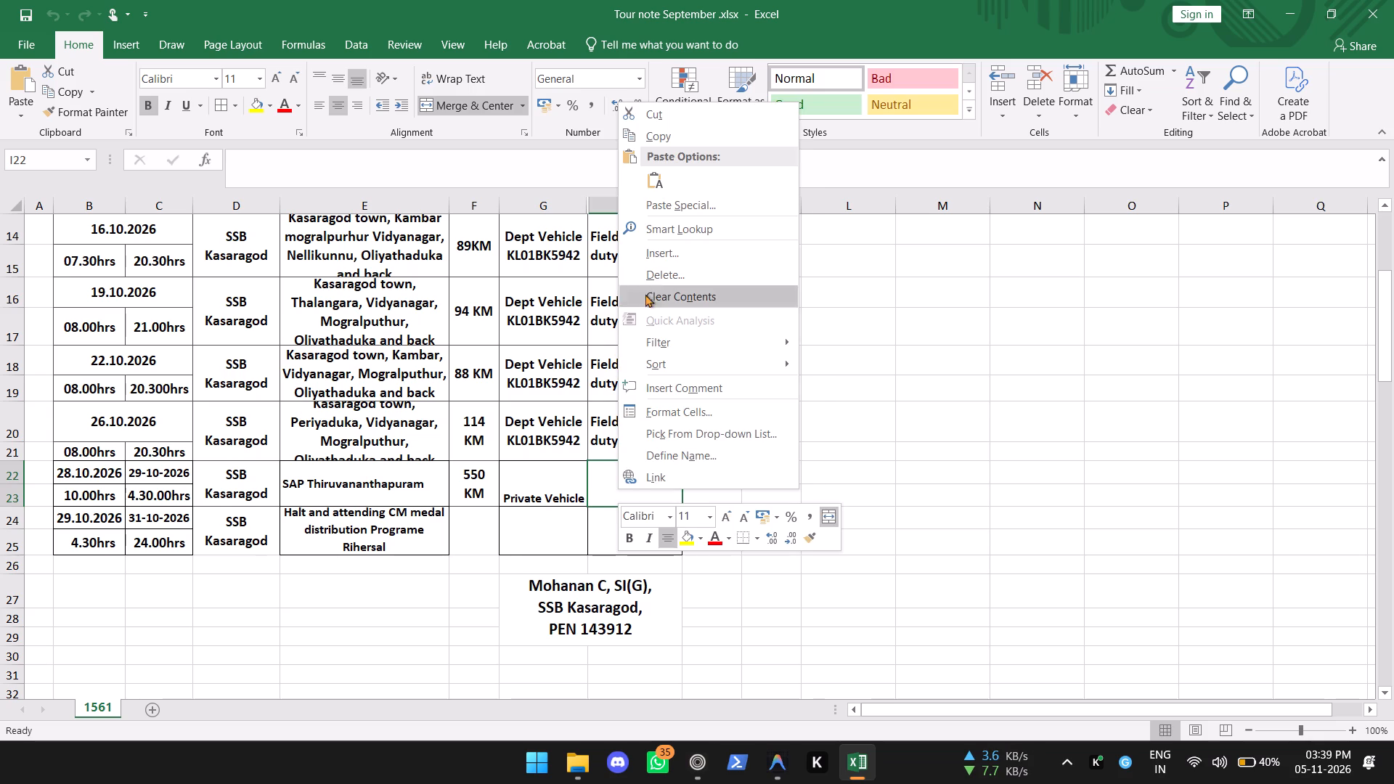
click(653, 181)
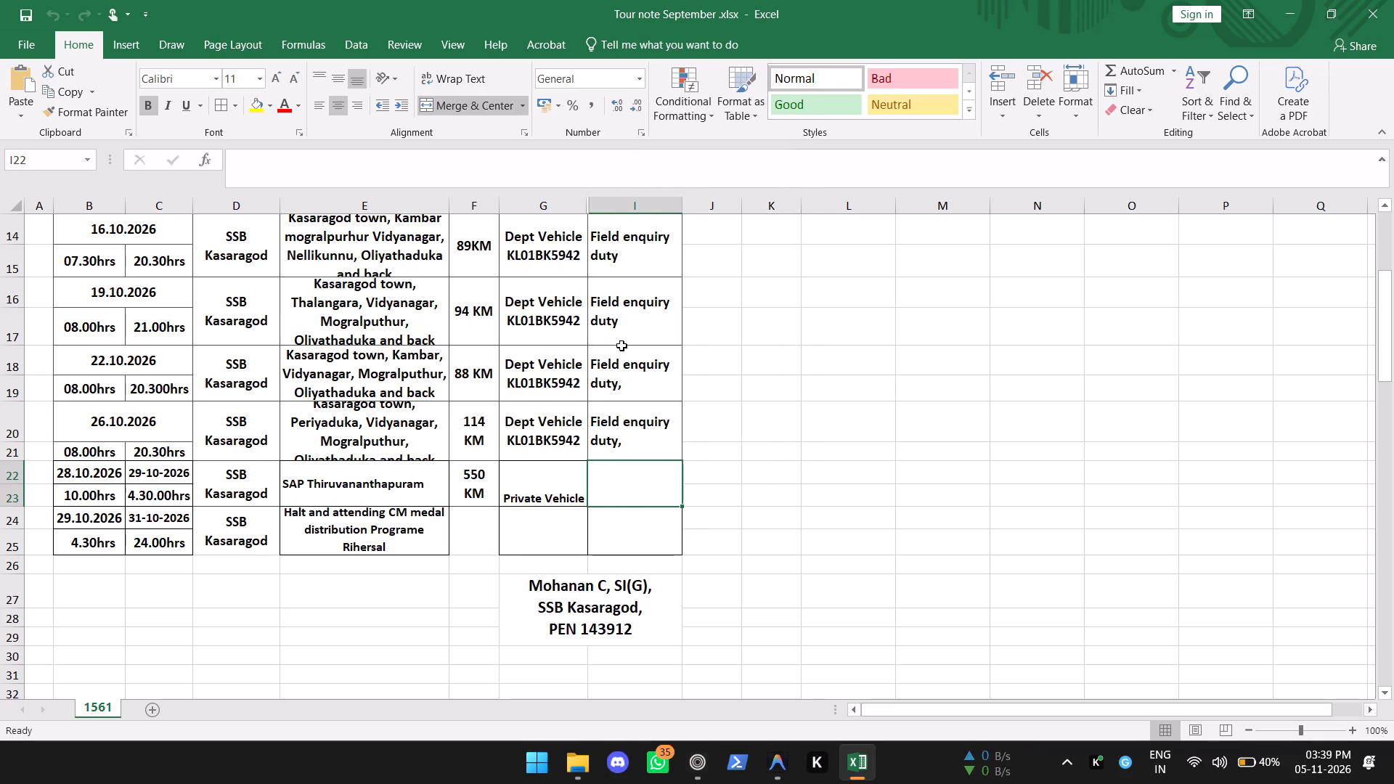
Copy the whole cell E24 into the purpose cell I22 of the 28.10.2026 entry.
click(298, 527)
right_click(299, 527)
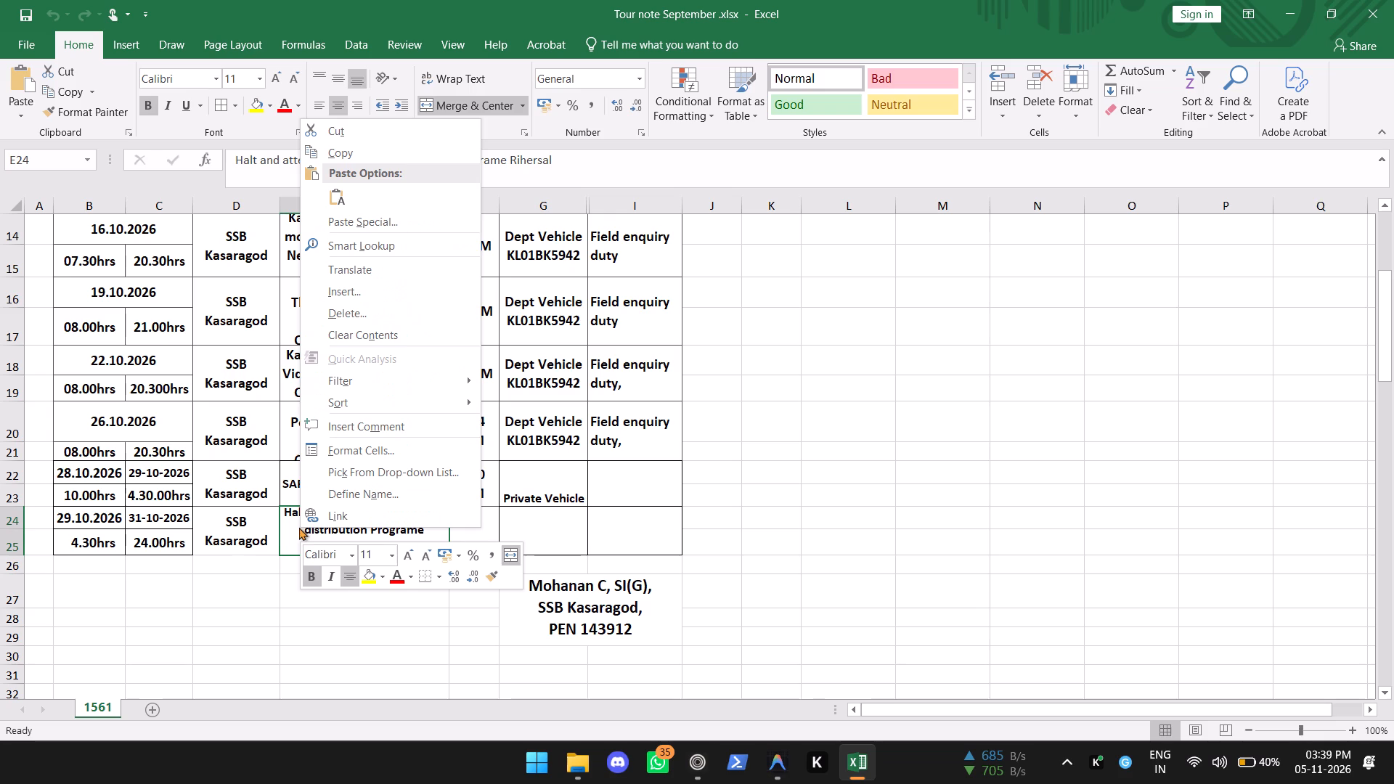
click(324, 151)
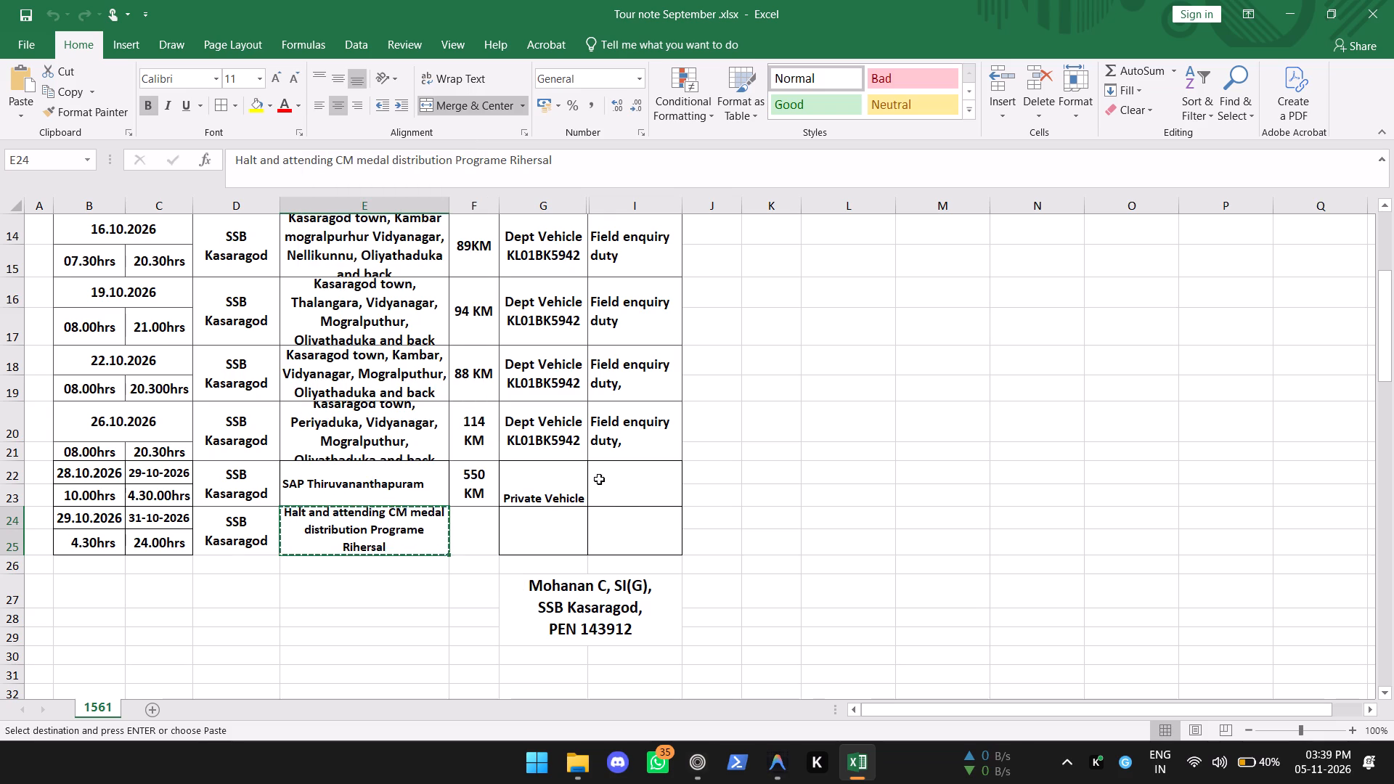
click(617, 494)
right_click(617, 494)
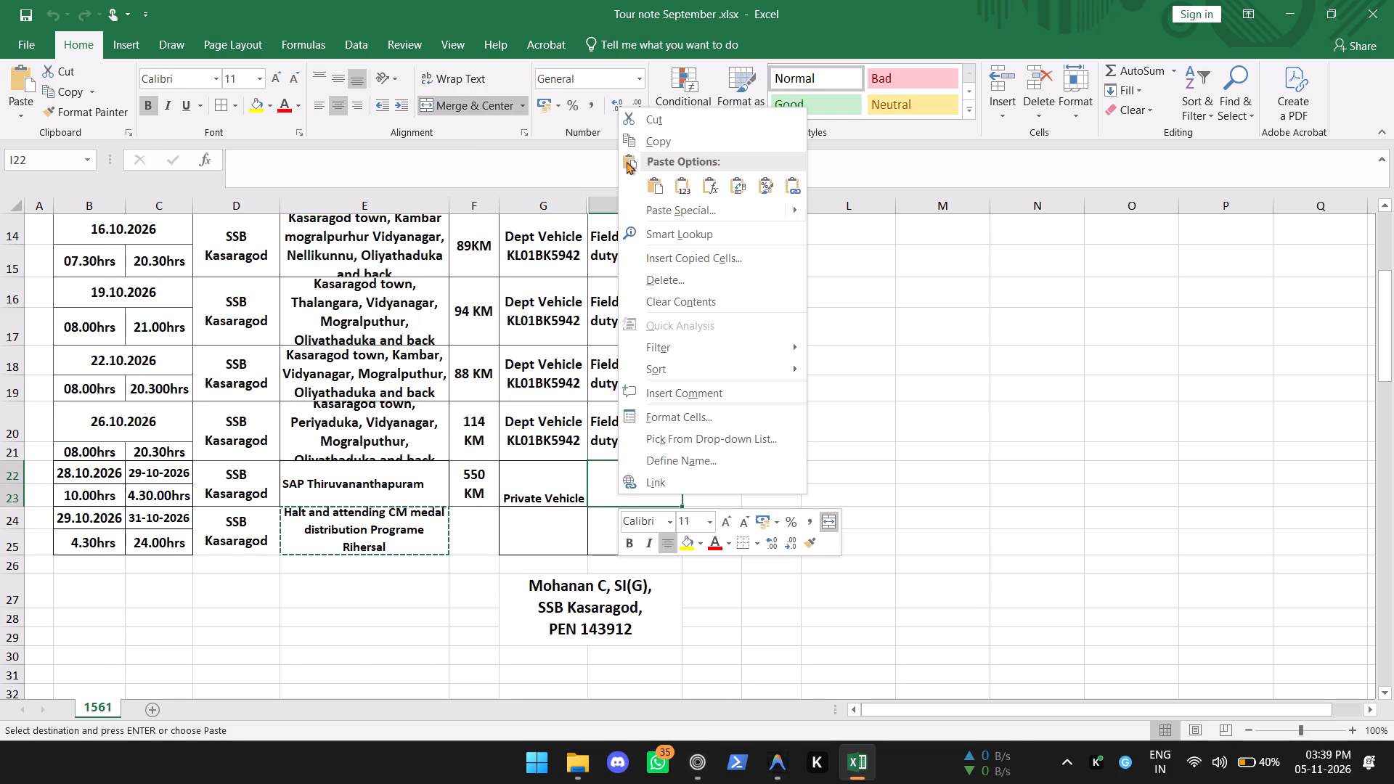
click(653, 187)
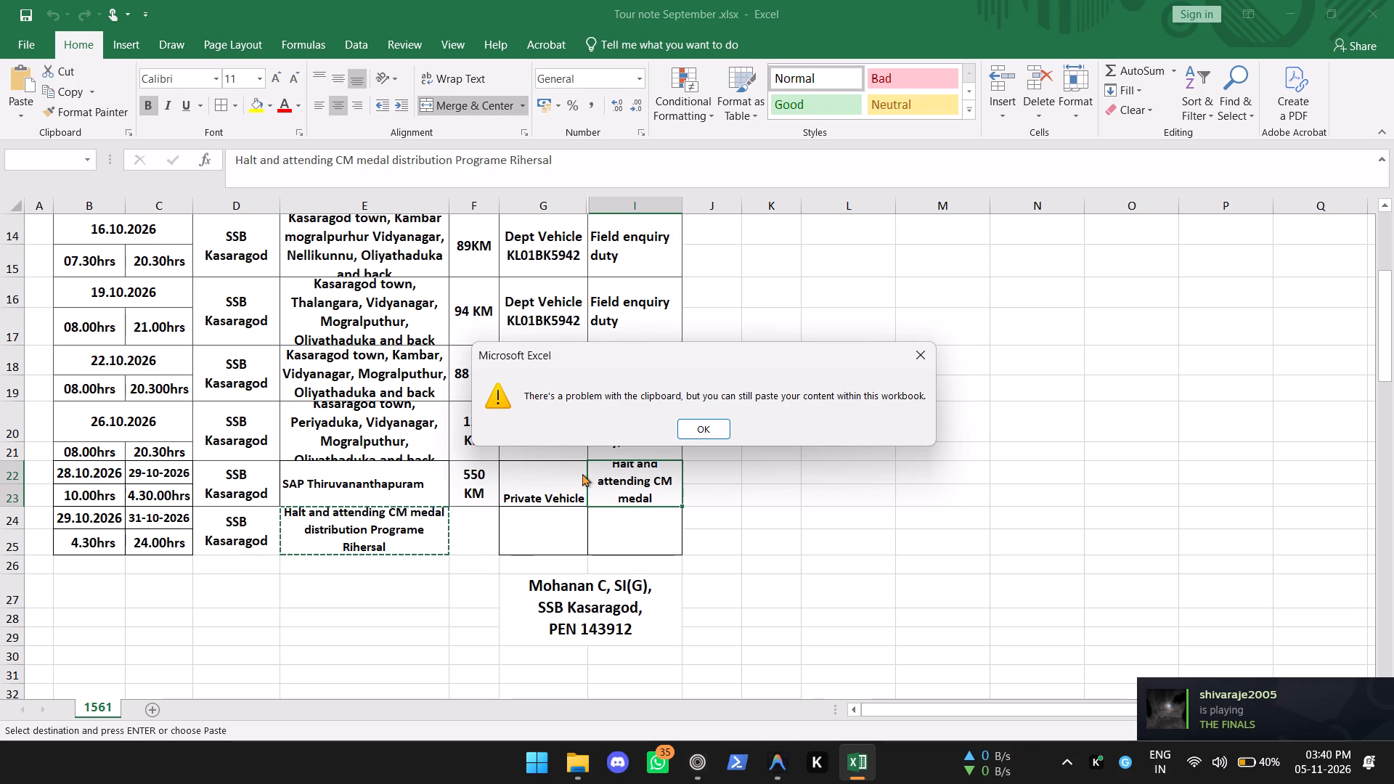
click(723, 420)
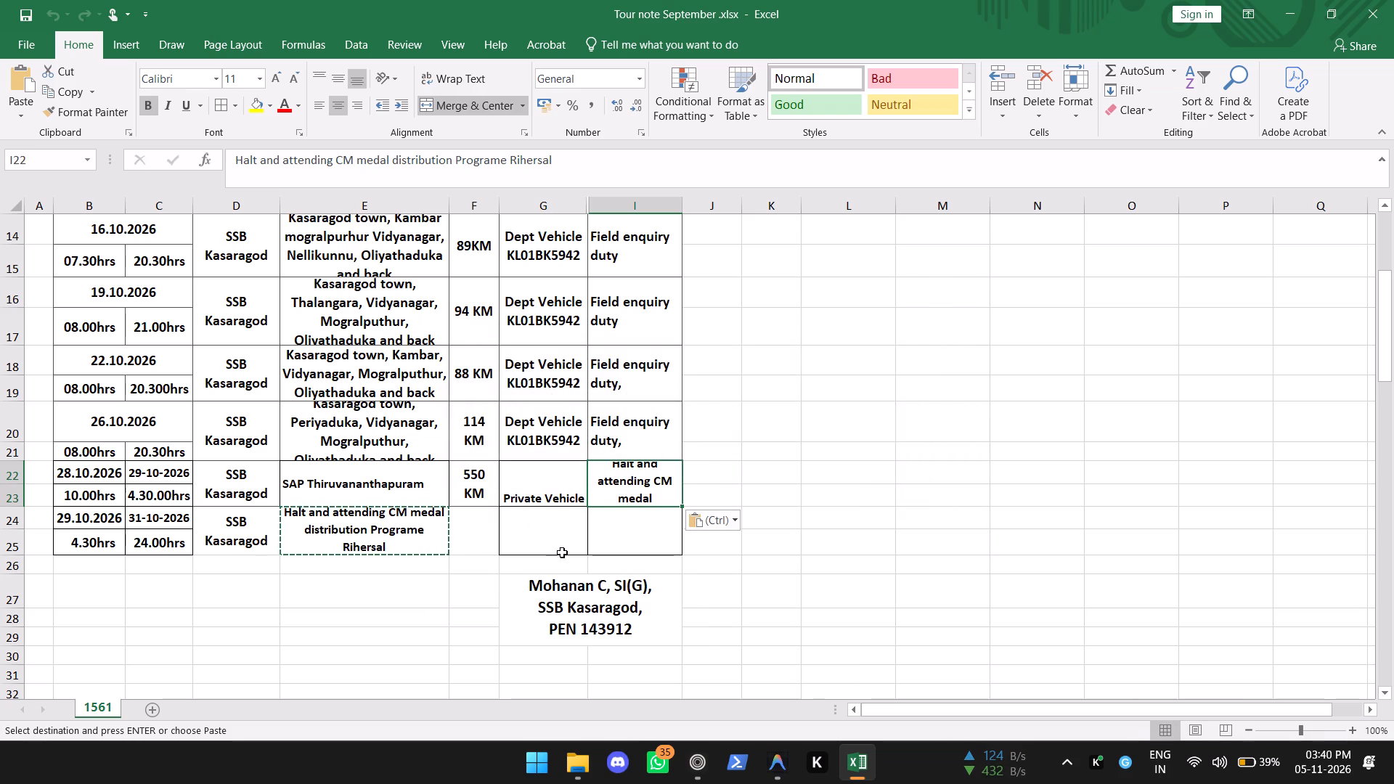
Edit the purpose text in I22 to read "for attending CM medal distribution Programe".
click(521, 549)
double_click(423, 494)
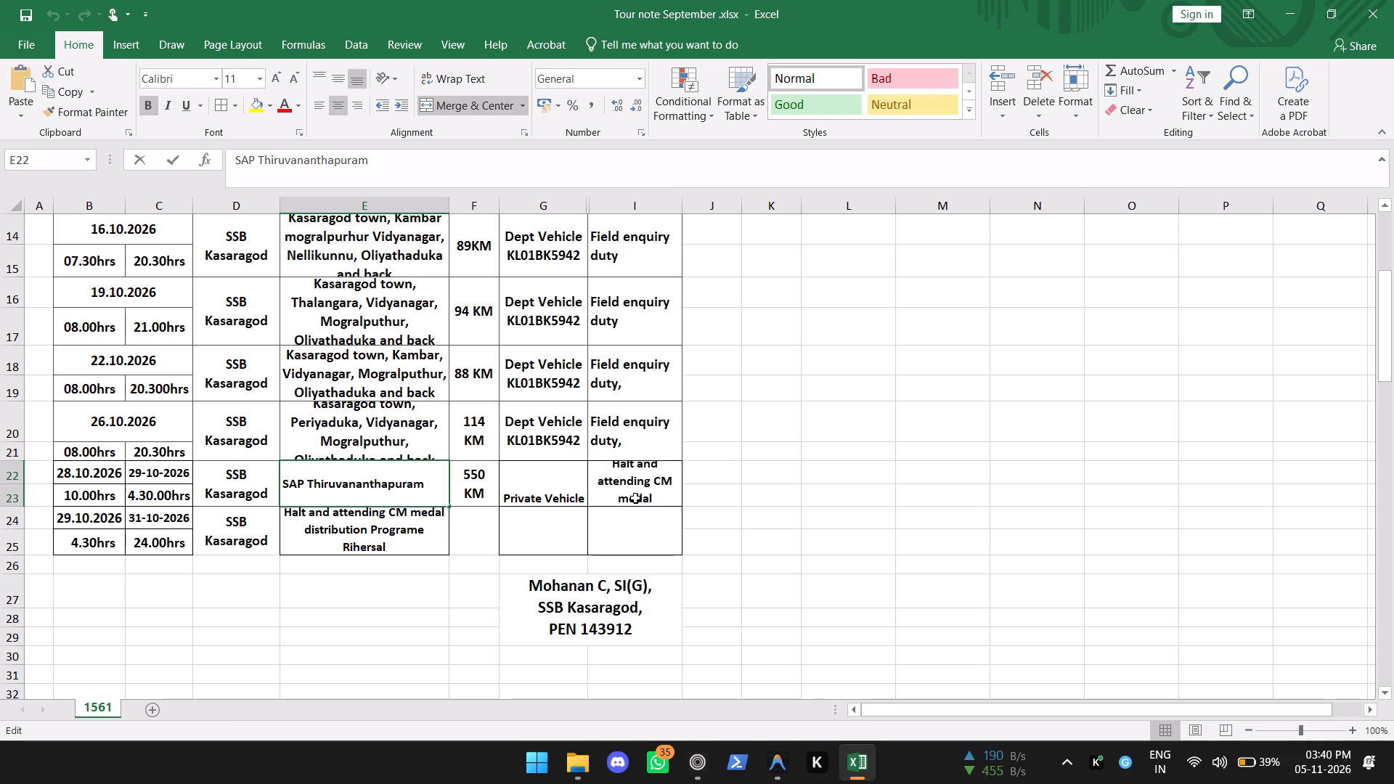
click(667, 467)
double_click(667, 467)
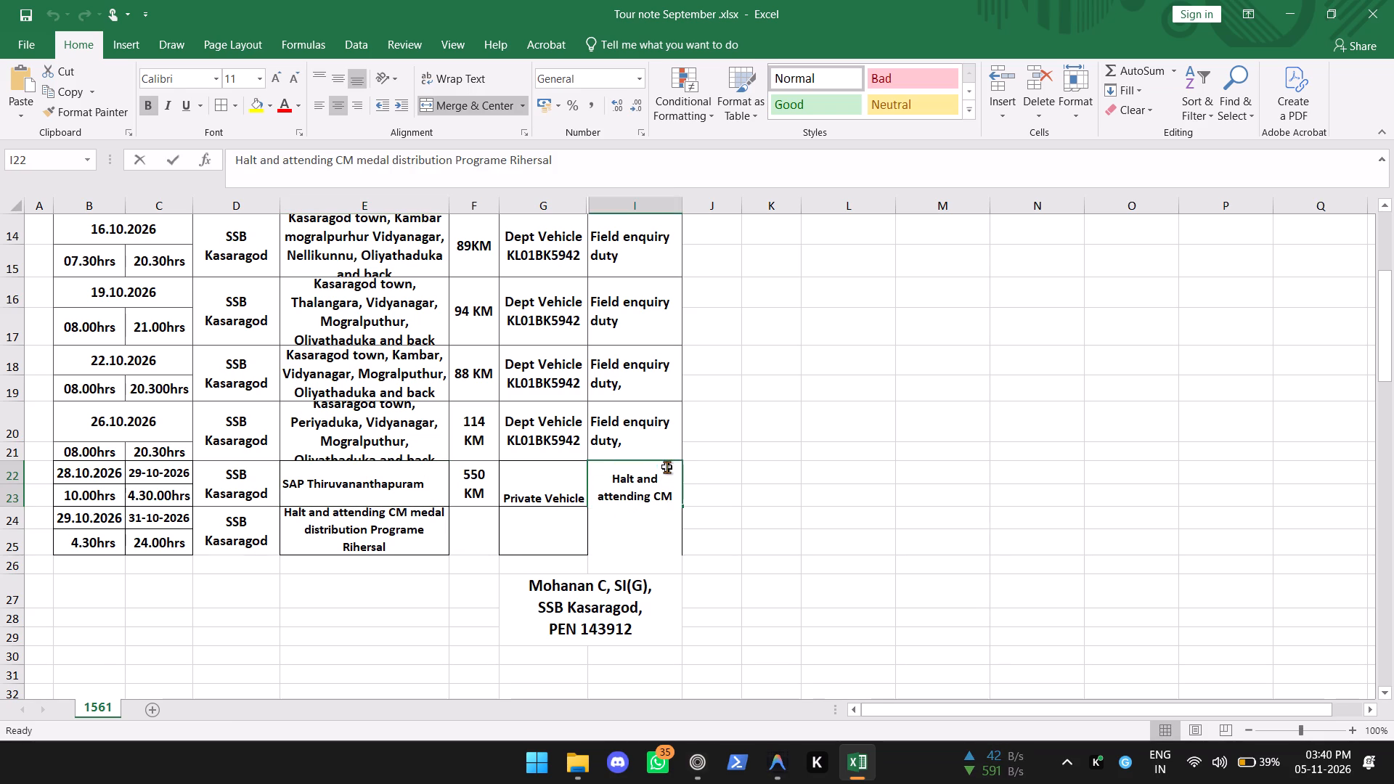
key(BackSpace)
key(BackSpace)
key(BackSpace)
key(BackSpace)
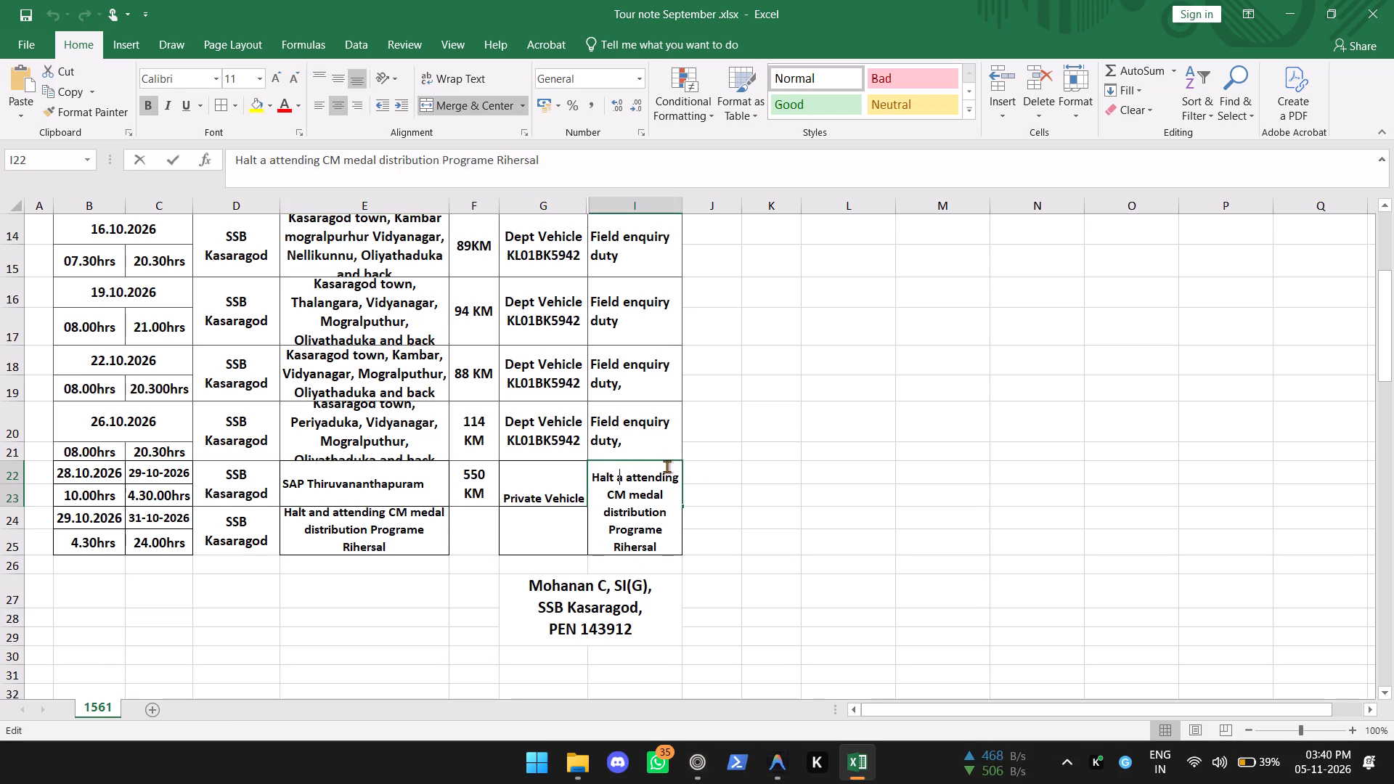
key(BackSpace)
key(BackSpace)
key(BackSpace)
key(BackSpace)
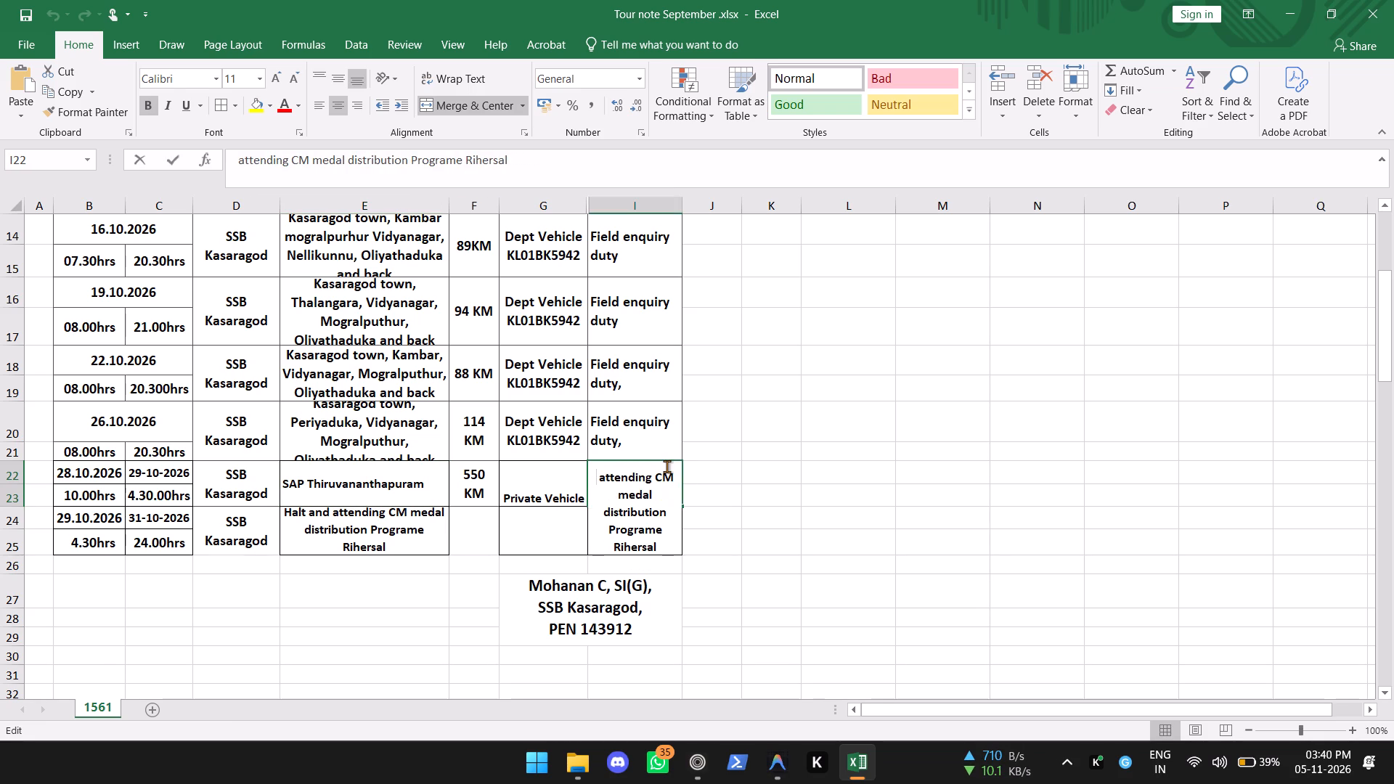
text(for)
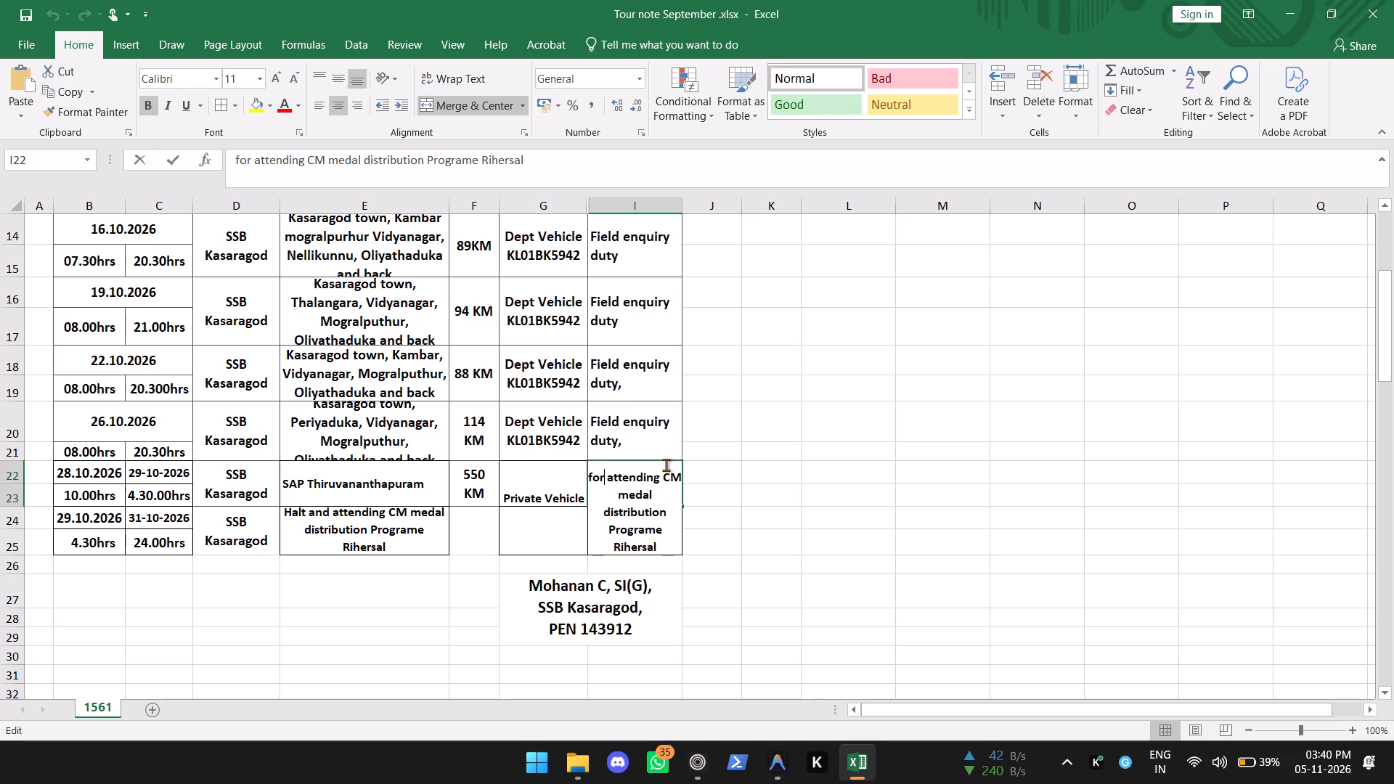
click(661, 552)
key(BackSpace)
key(BackSpace)
key(BackSpace)
key(BackSpace)
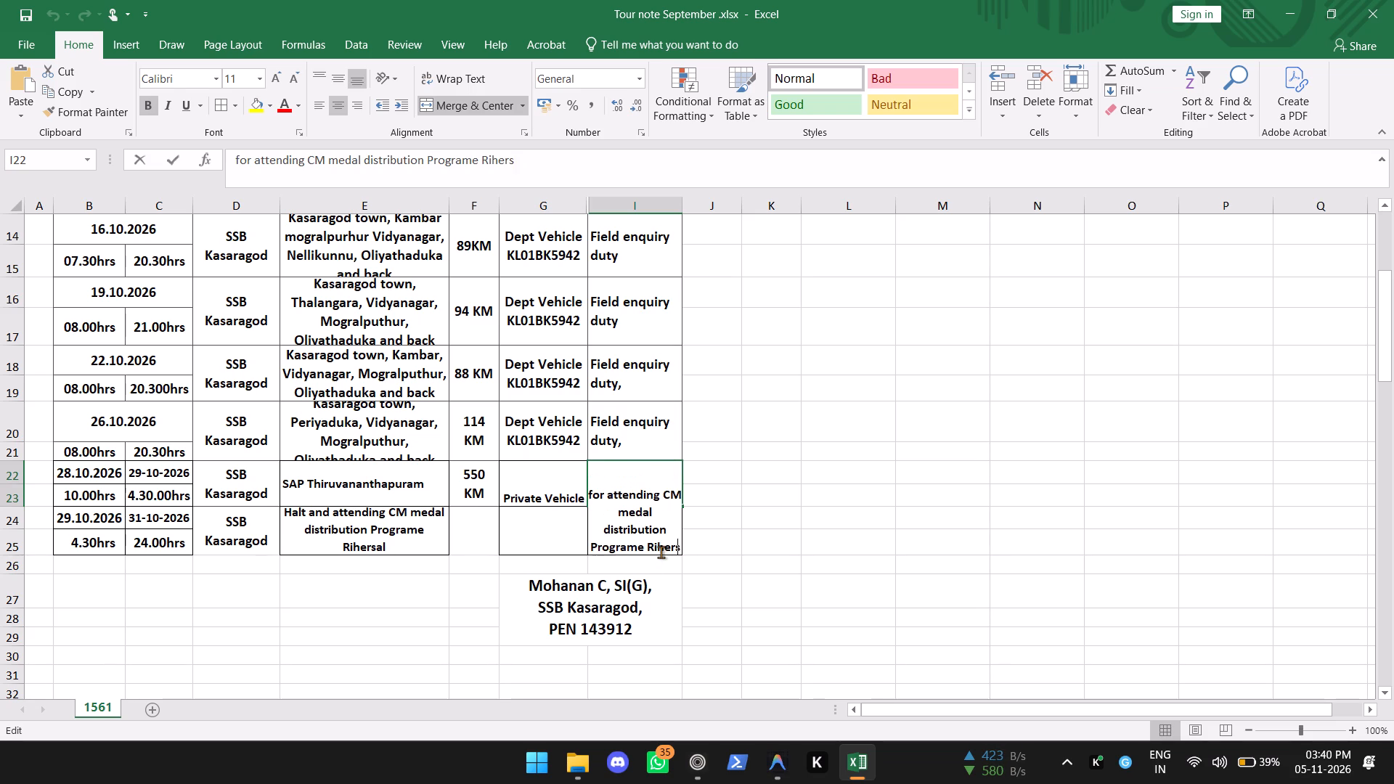
key(BackSpace)
key(BackSpace)
key(BackSpace)
key(BackSpace)
key(BackSpace)
key(BackSpace)
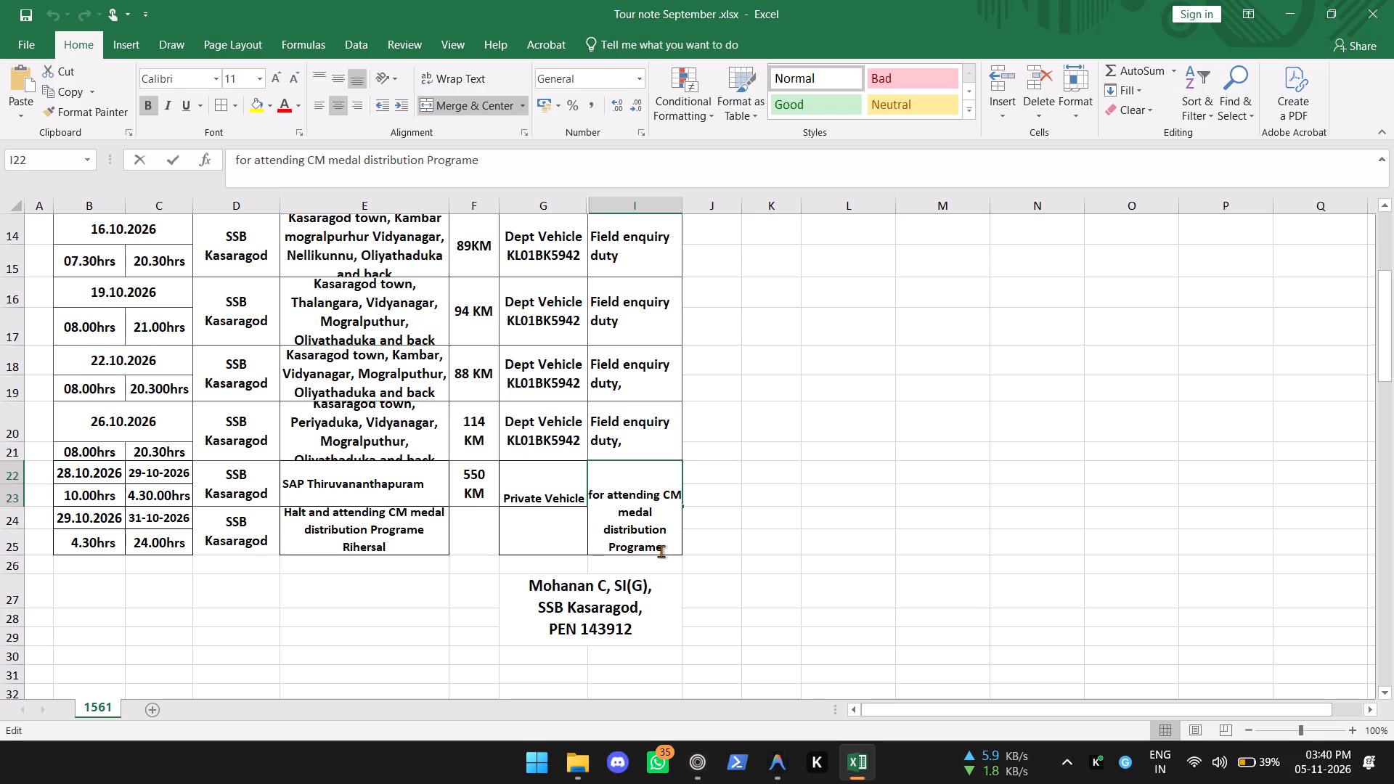
click(645, 480)
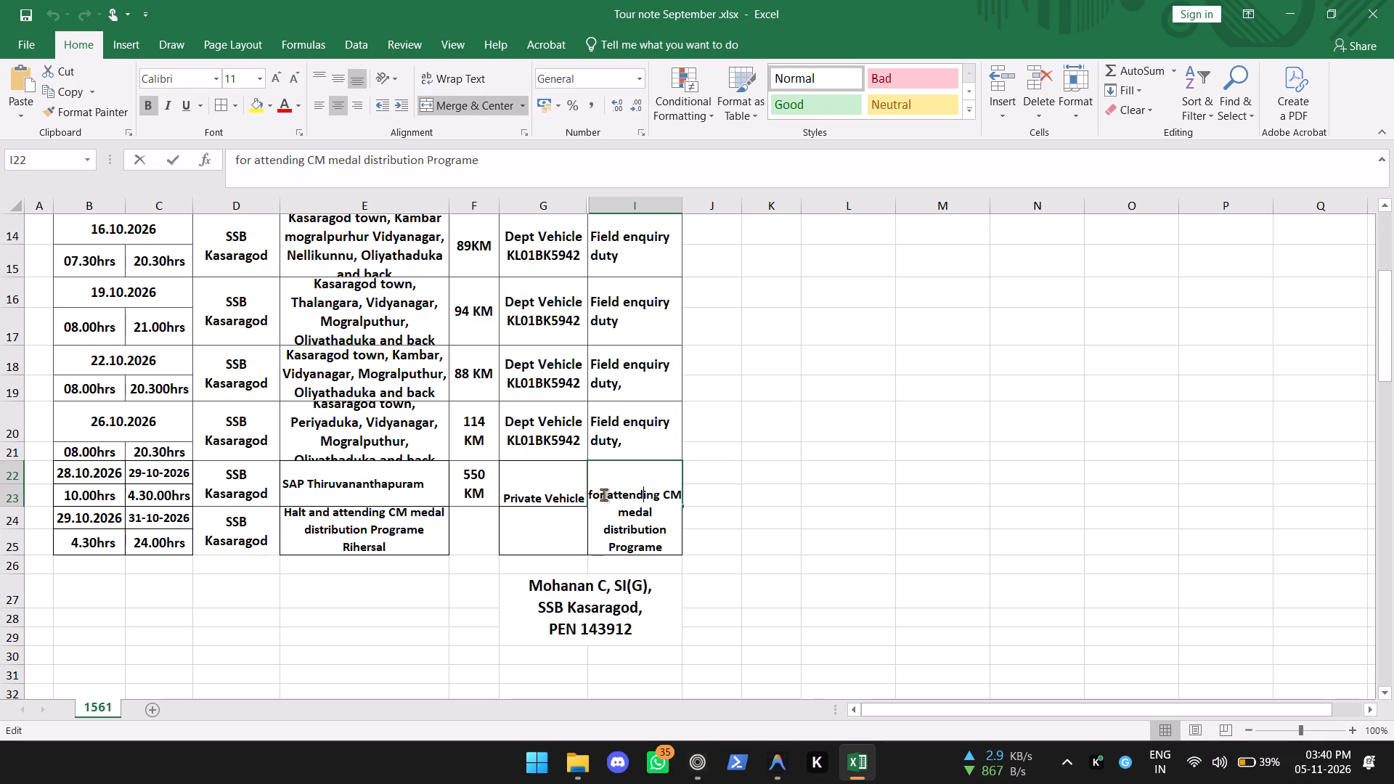
click(590, 496)
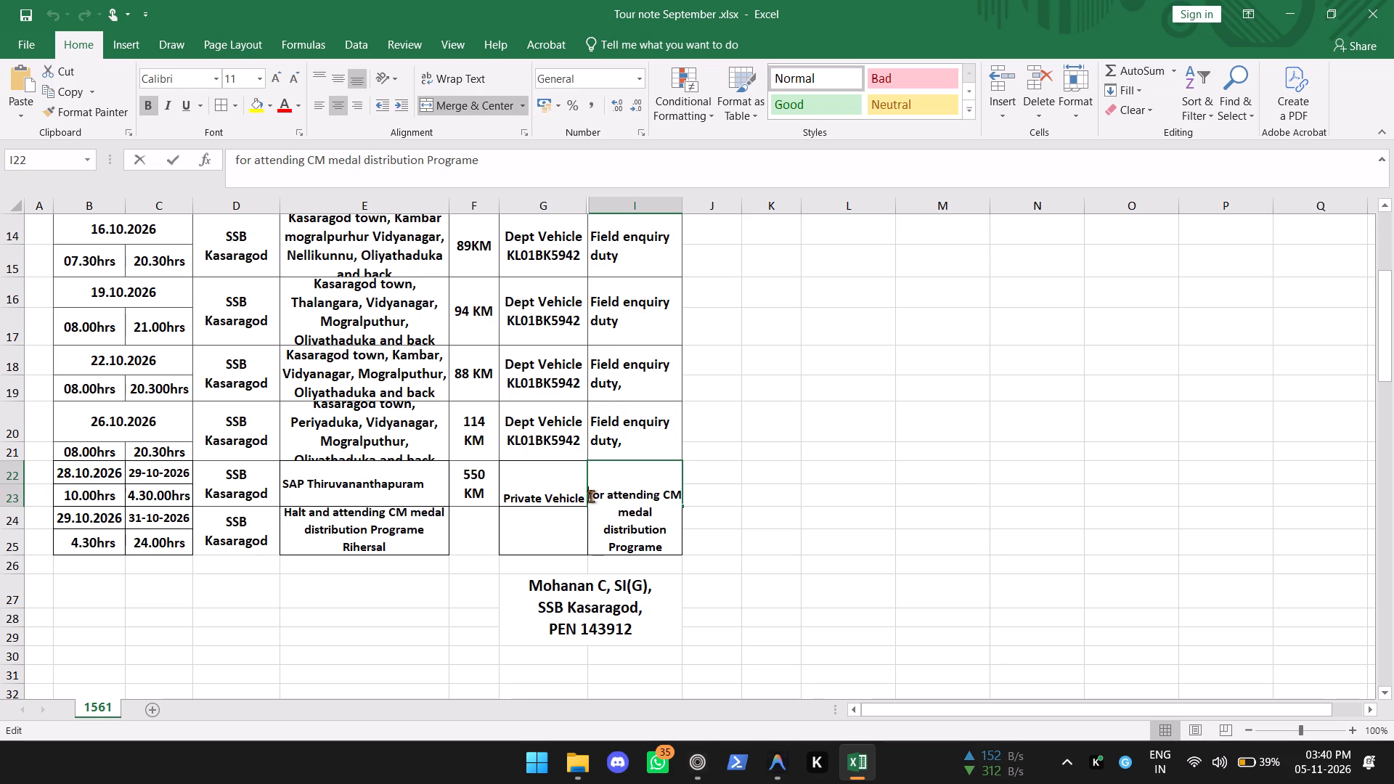
key(BackSpace)
Merge and center E24:I25 into one cell for the 29.10.2026 halt entry.
drag(431, 536, 455, 536)
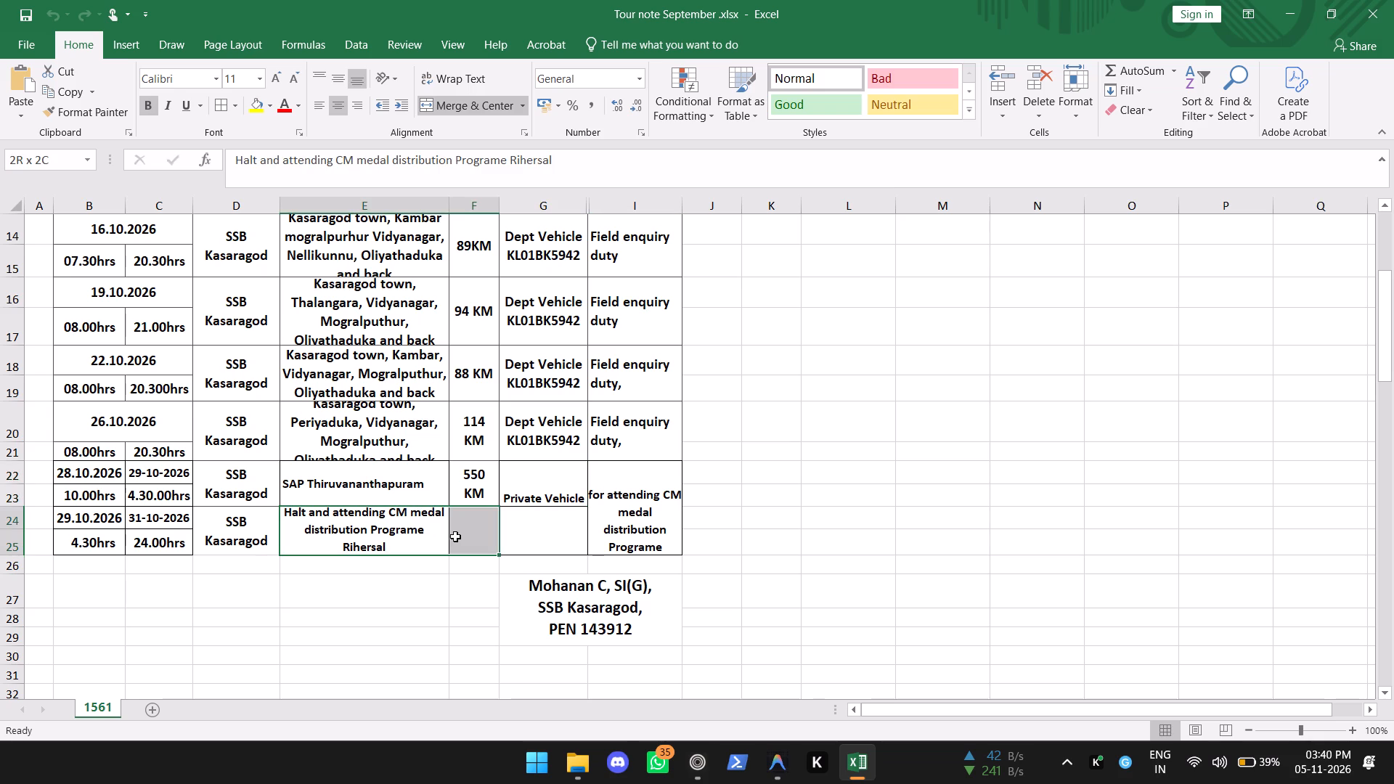
drag(455, 536, 590, 541)
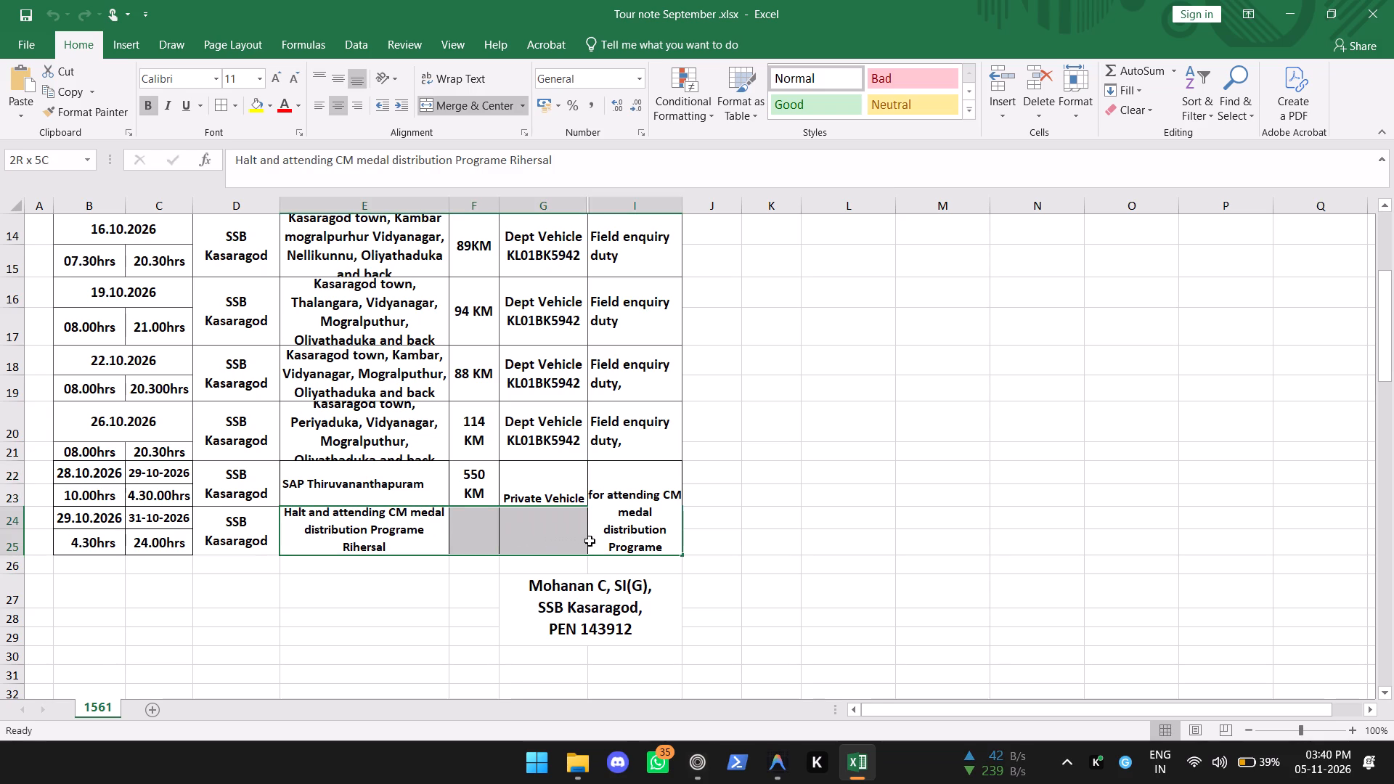
drag(590, 541, 597, 539)
drag(597, 539, 598, 539)
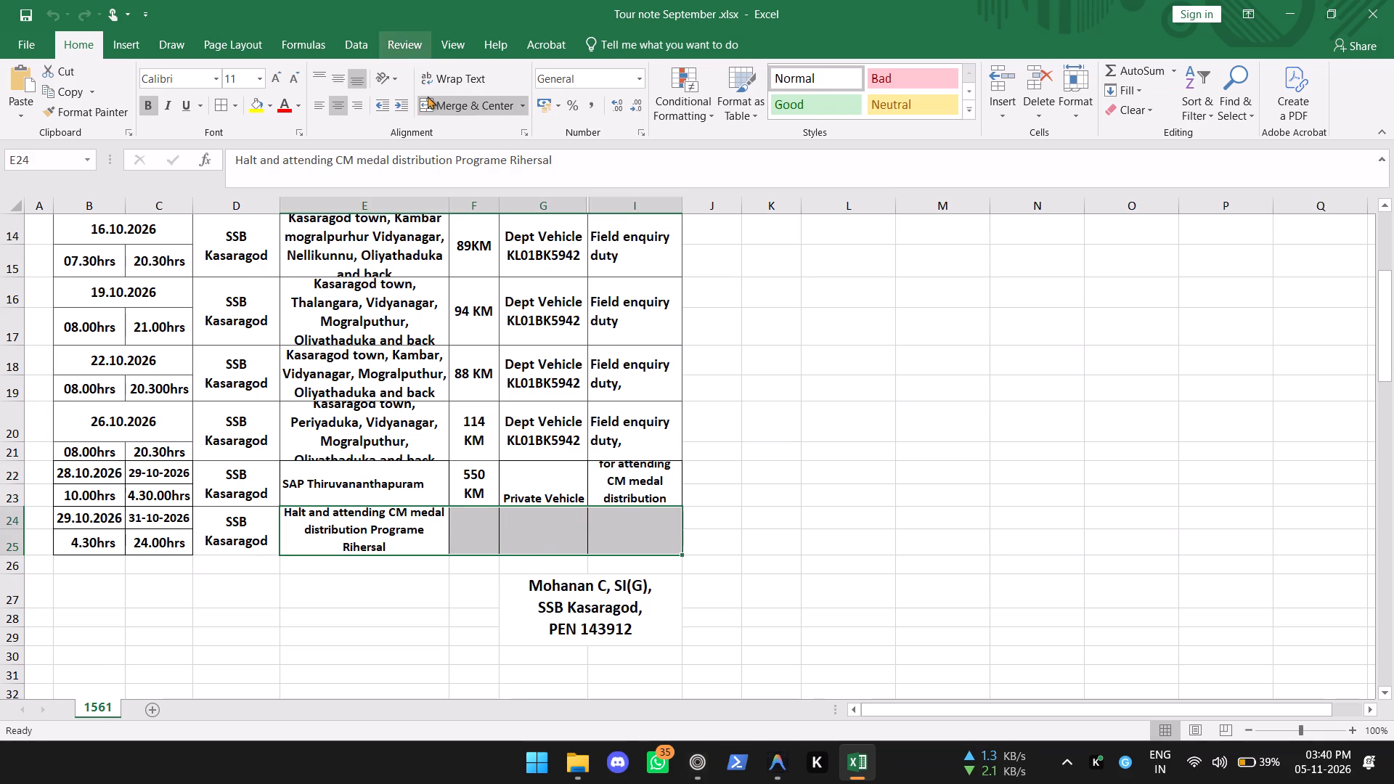
click(509, 106)
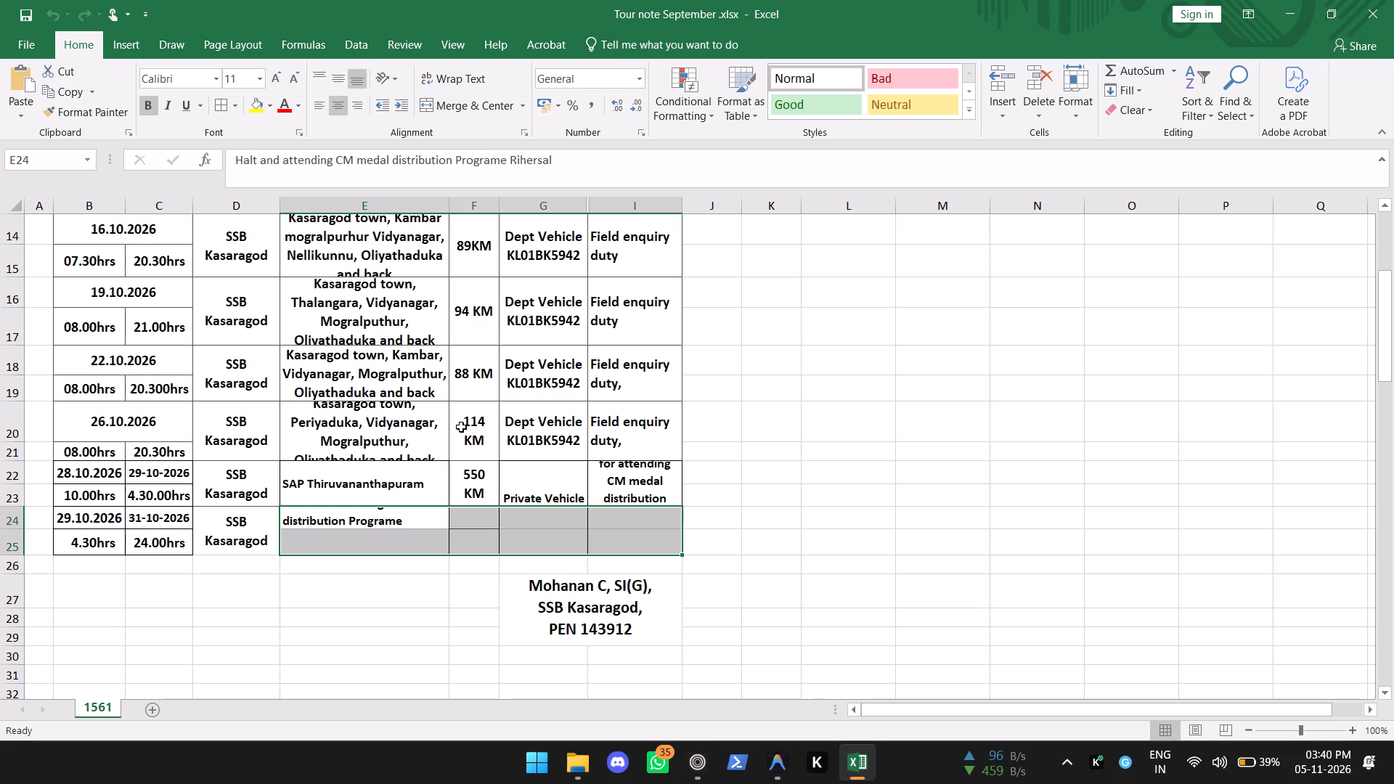
click(475, 101)
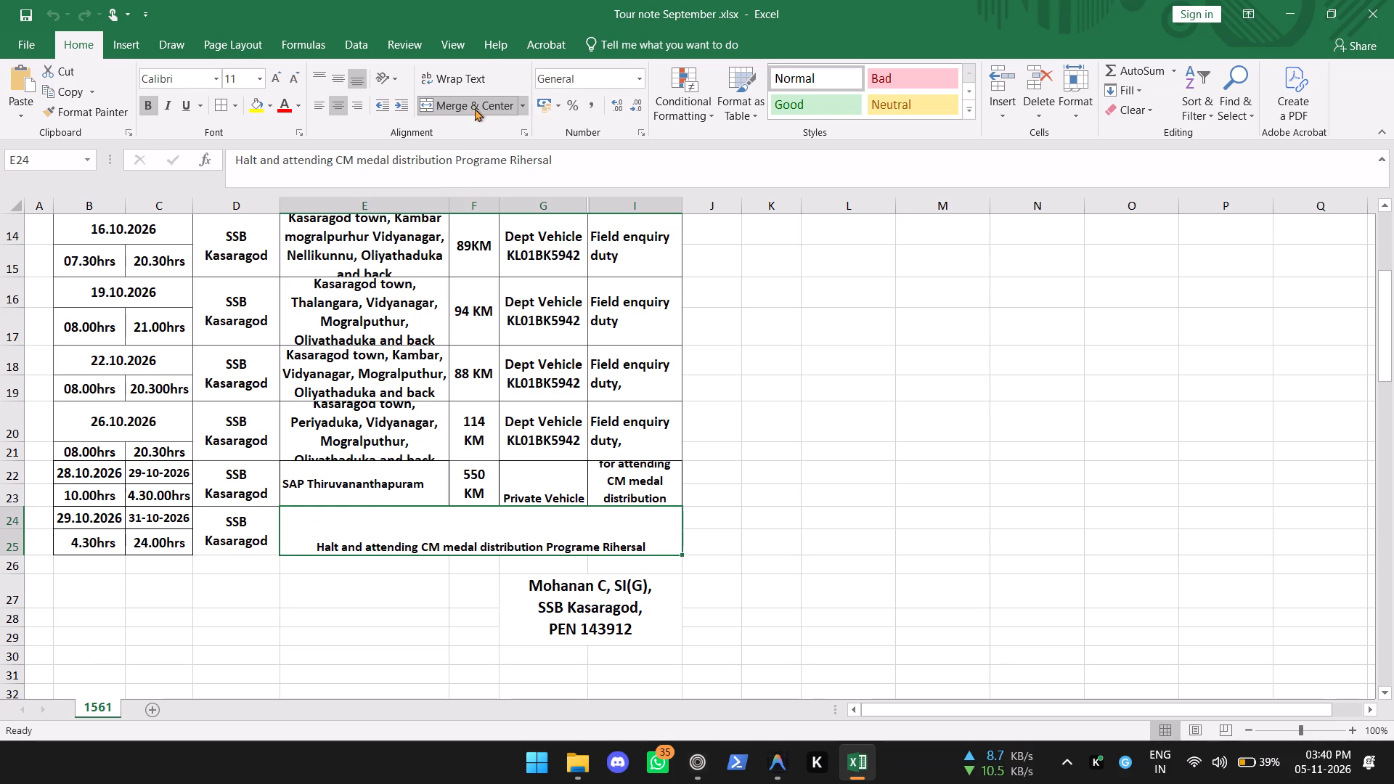
Align the text of the merged E24:I25 cell to the vertical middle.
click(369, 603)
click(364, 516)
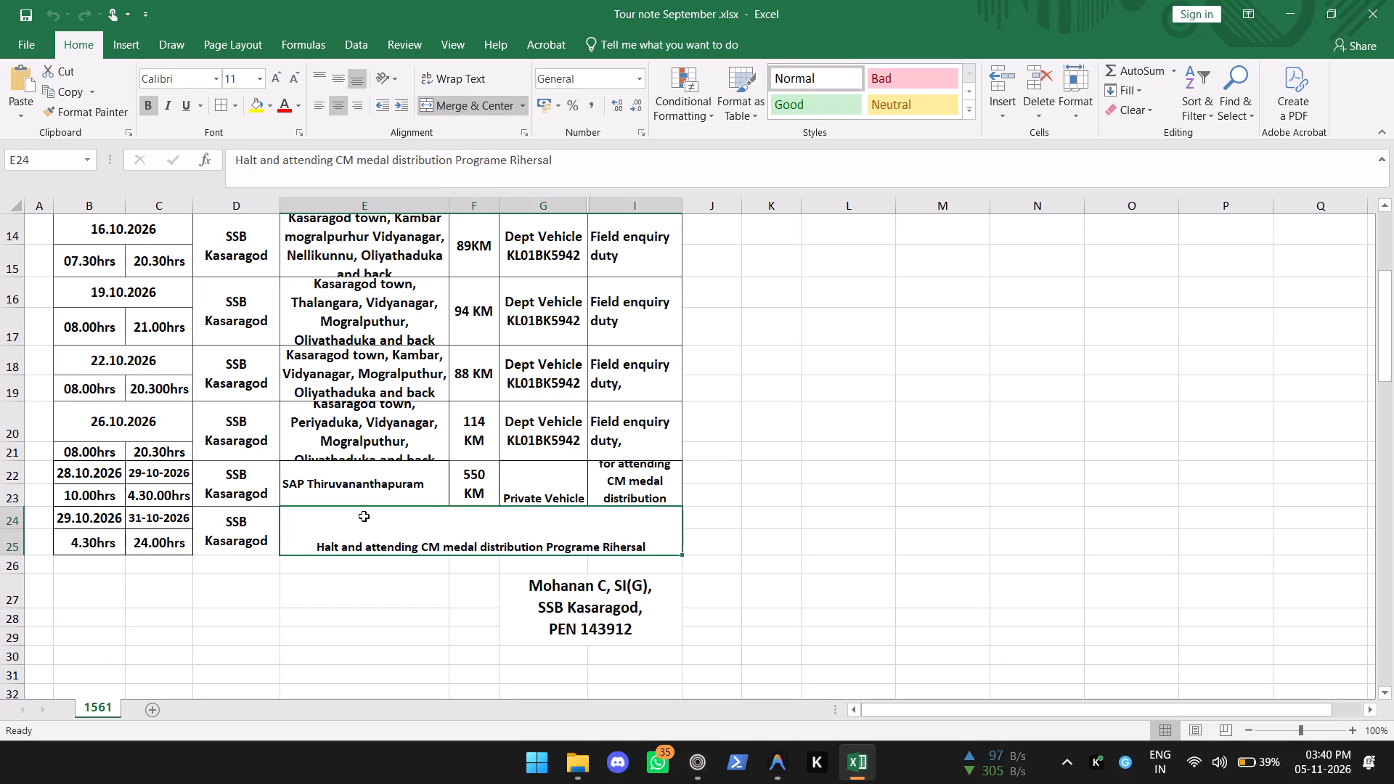
click(341, 81)
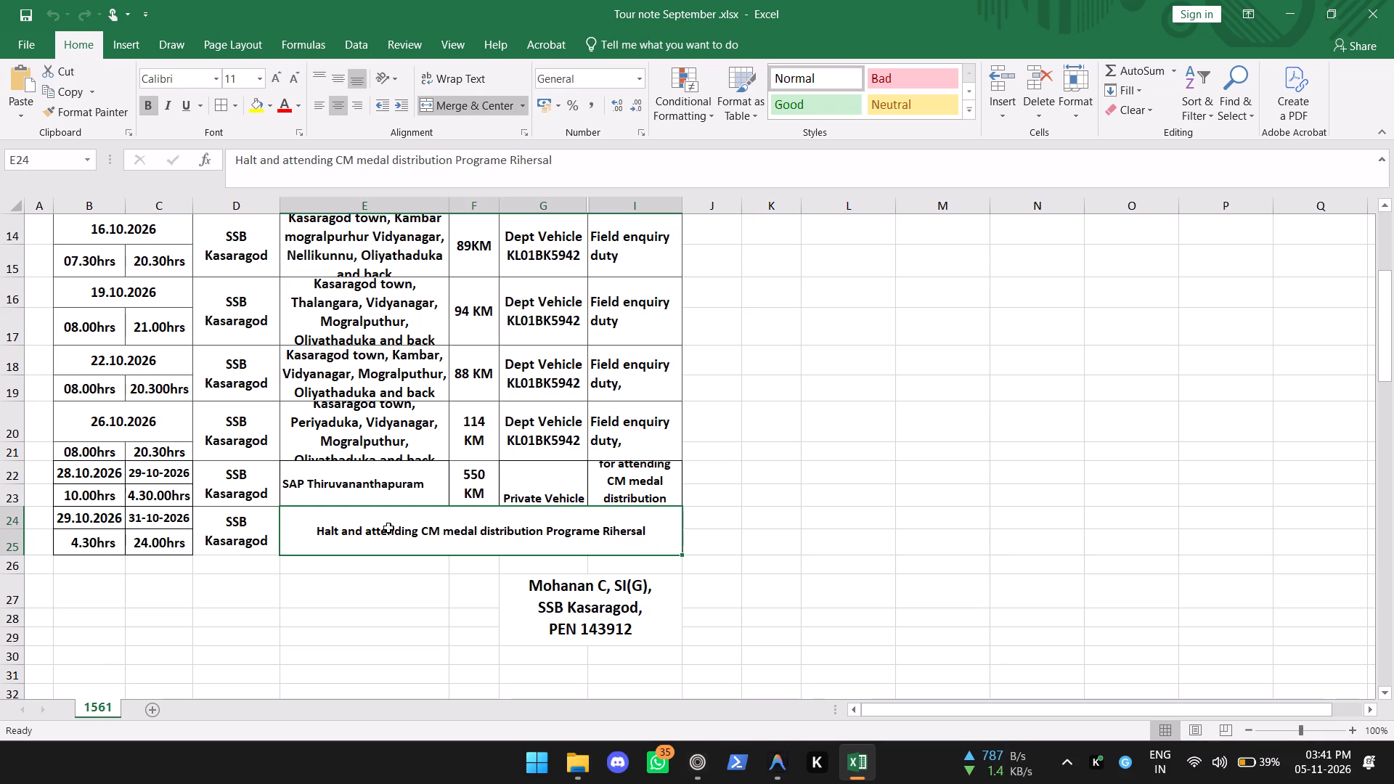
Apply cell borders to the station cell D24 and the merged halt cell E24:I25 of the 29.10.2026 entry.
click(243, 528)
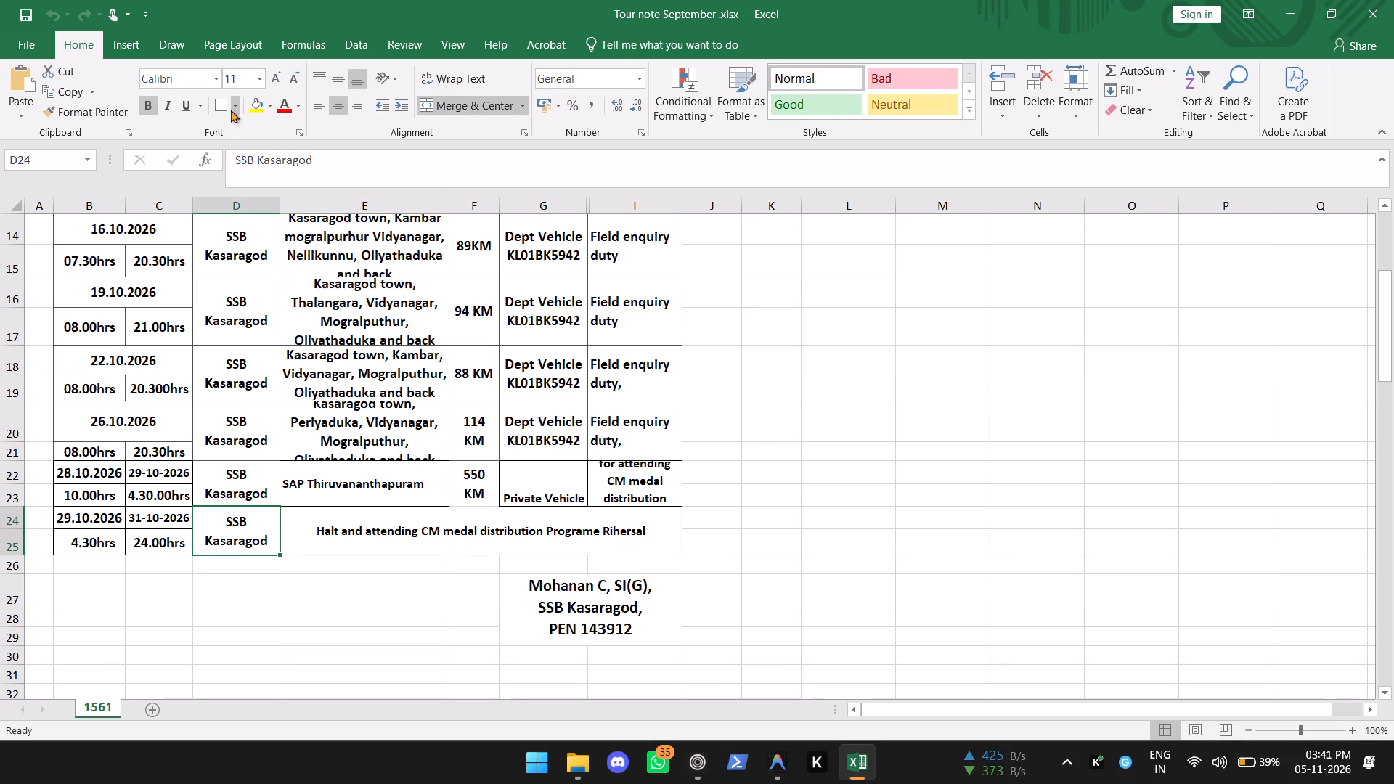
click(221, 107)
click(415, 588)
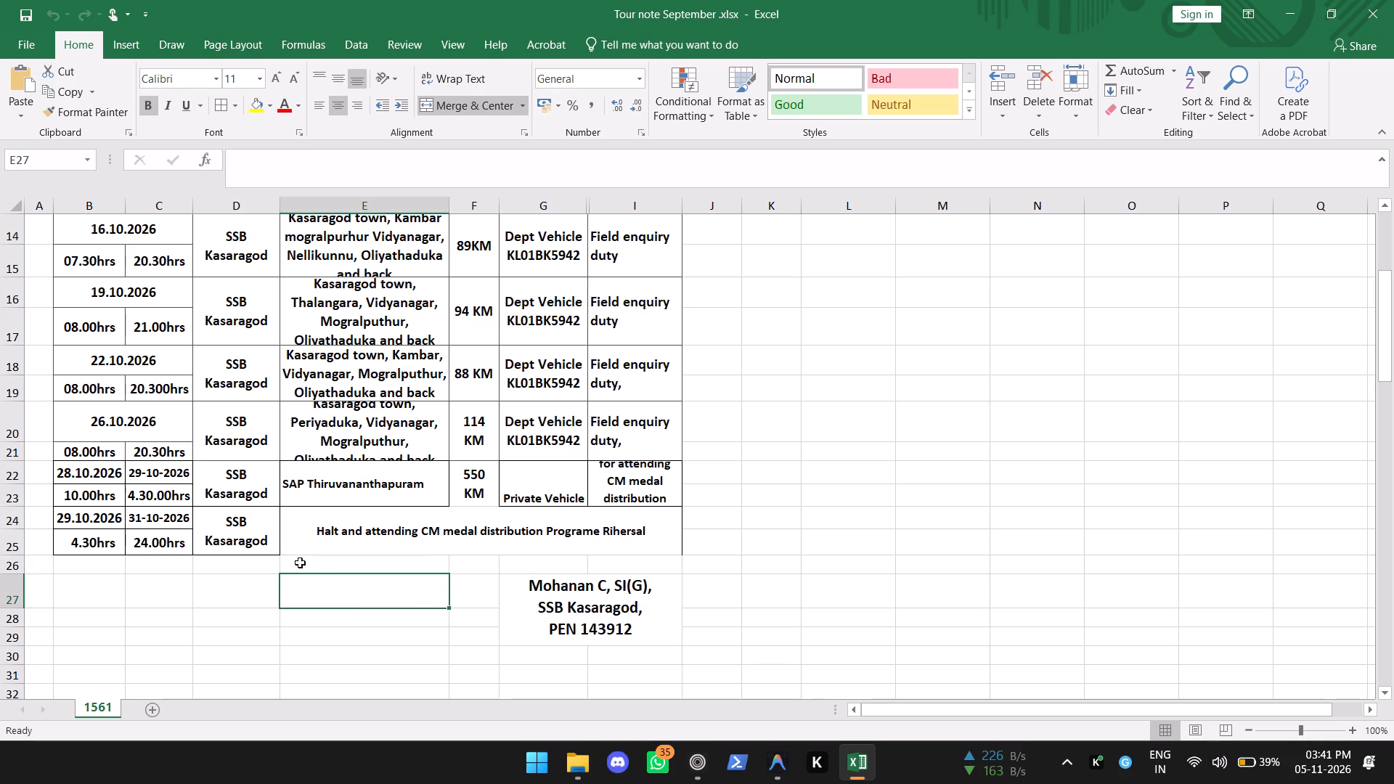
drag(327, 528, 462, 528)
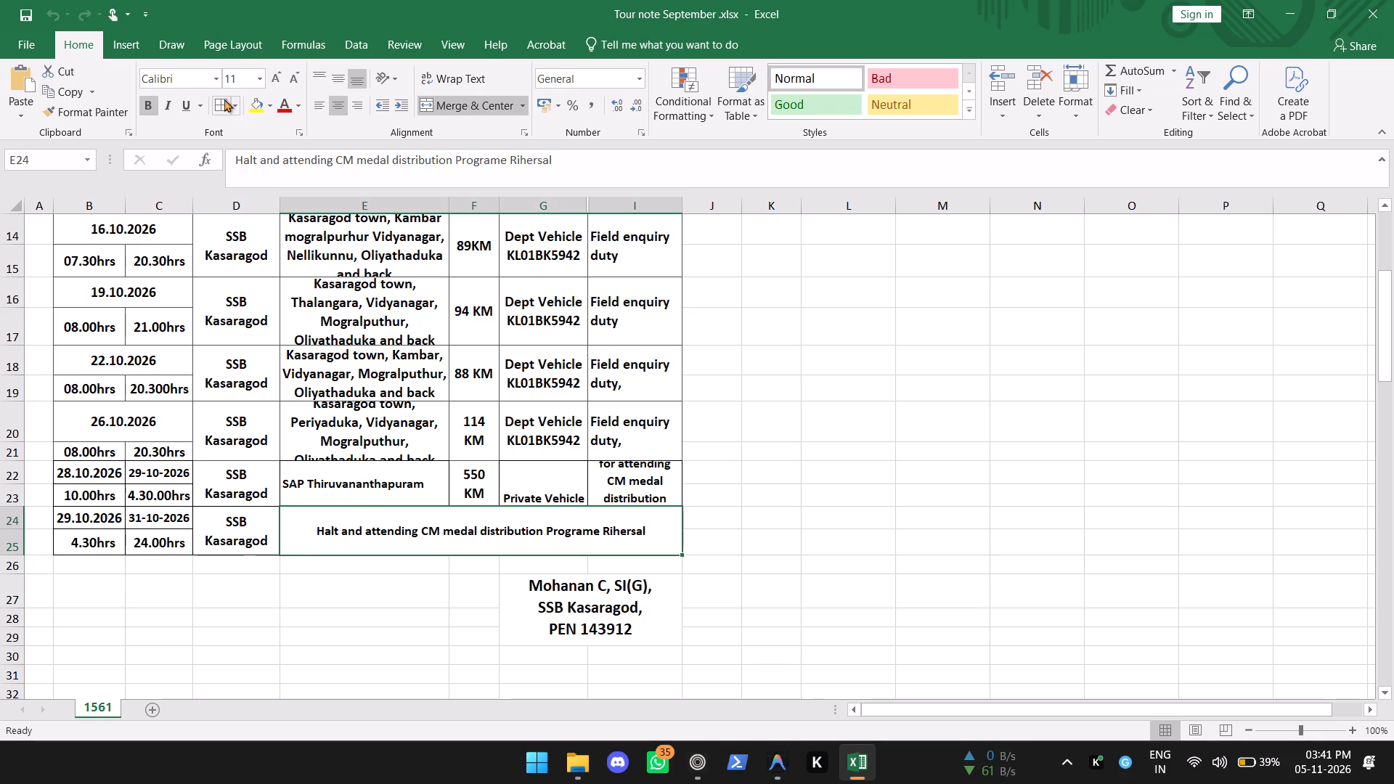
click(224, 99)
click(871, 522)
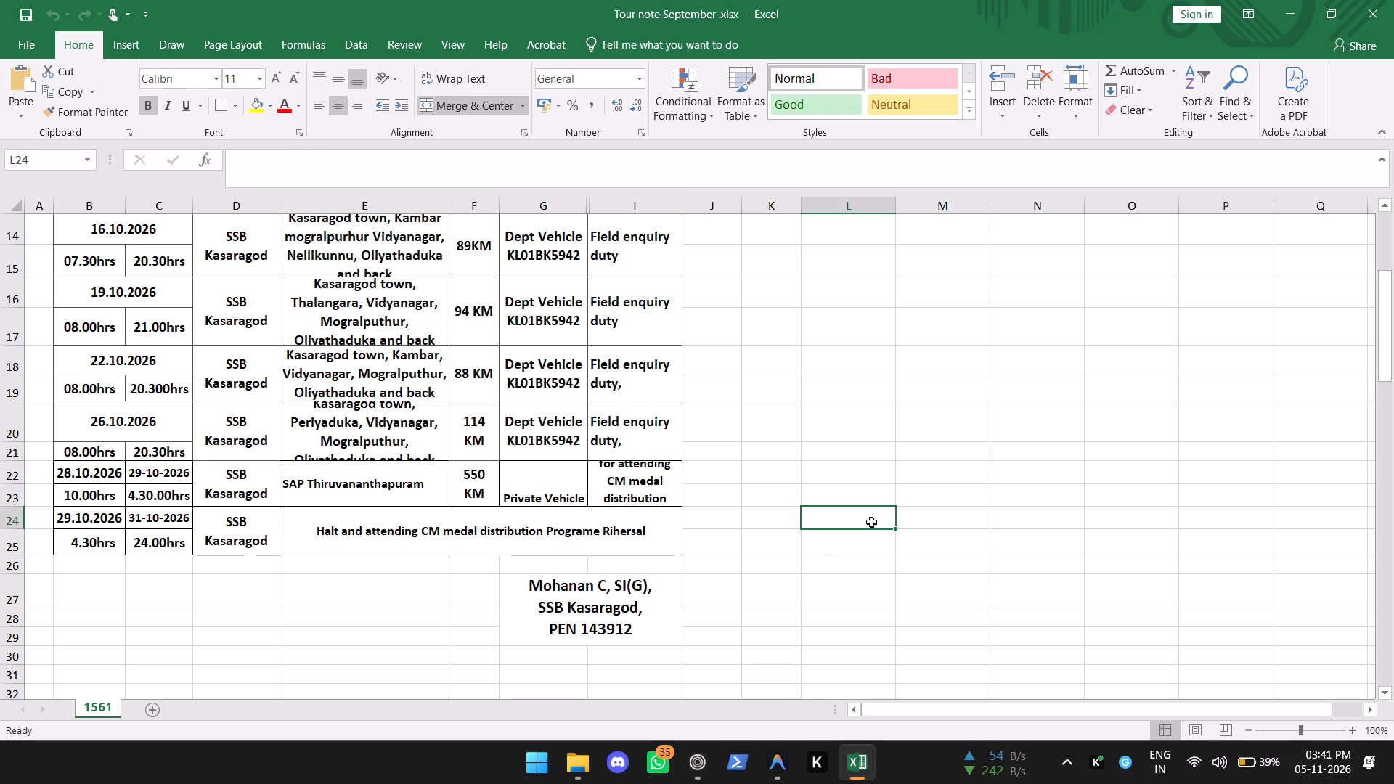
Align the "Private Vehicle" text in G22 of the 28.10.2026 entry to the vertical middle.
click(526, 482)
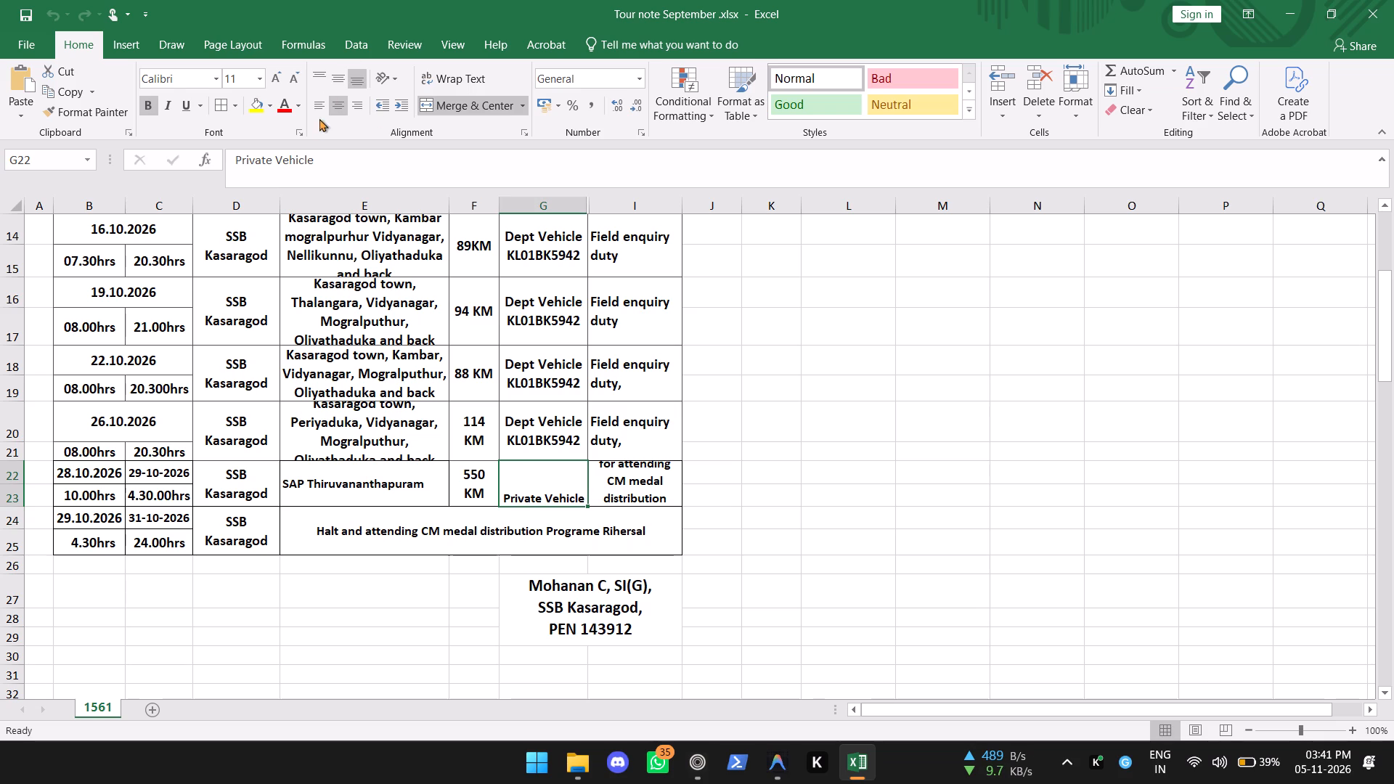
click(341, 73)
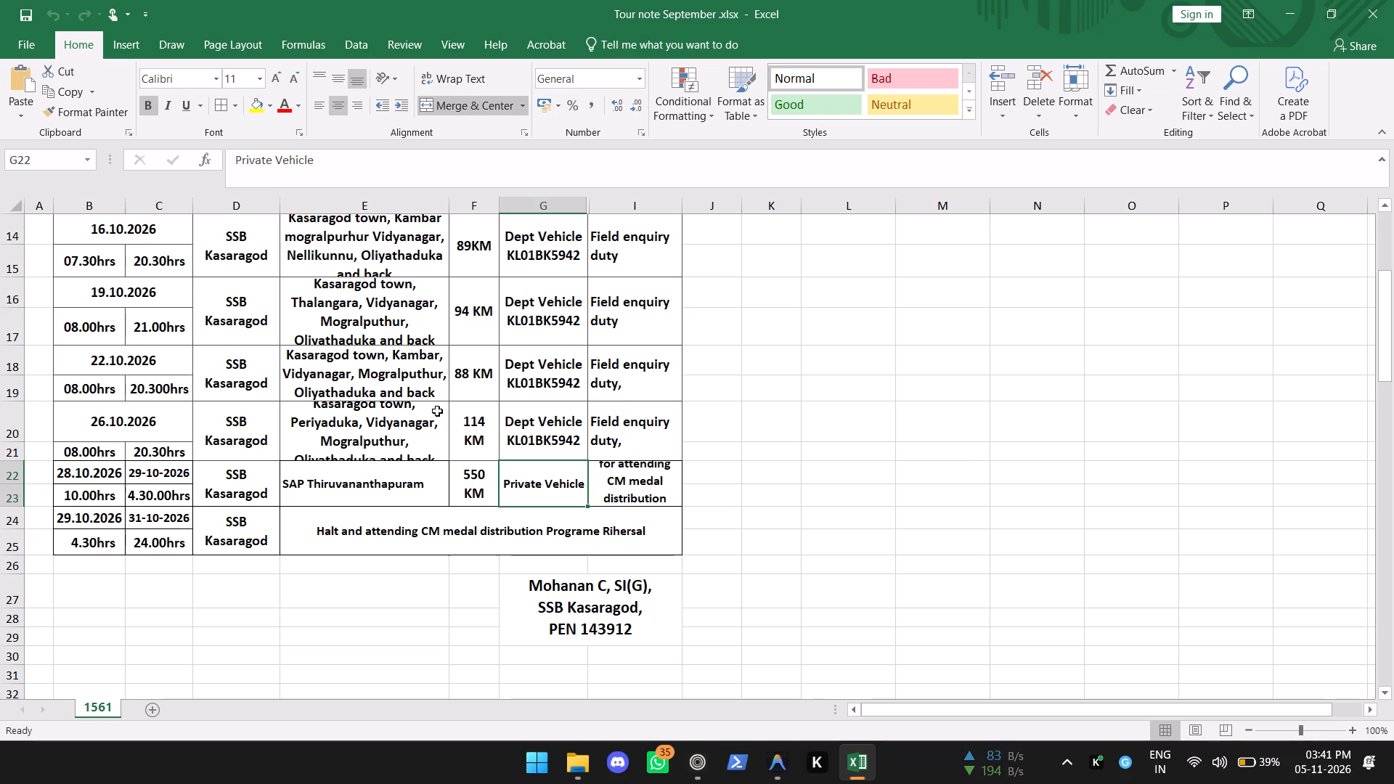
Save the tour note workbook with the merged halt cell E24 selected.
click(655, 528)
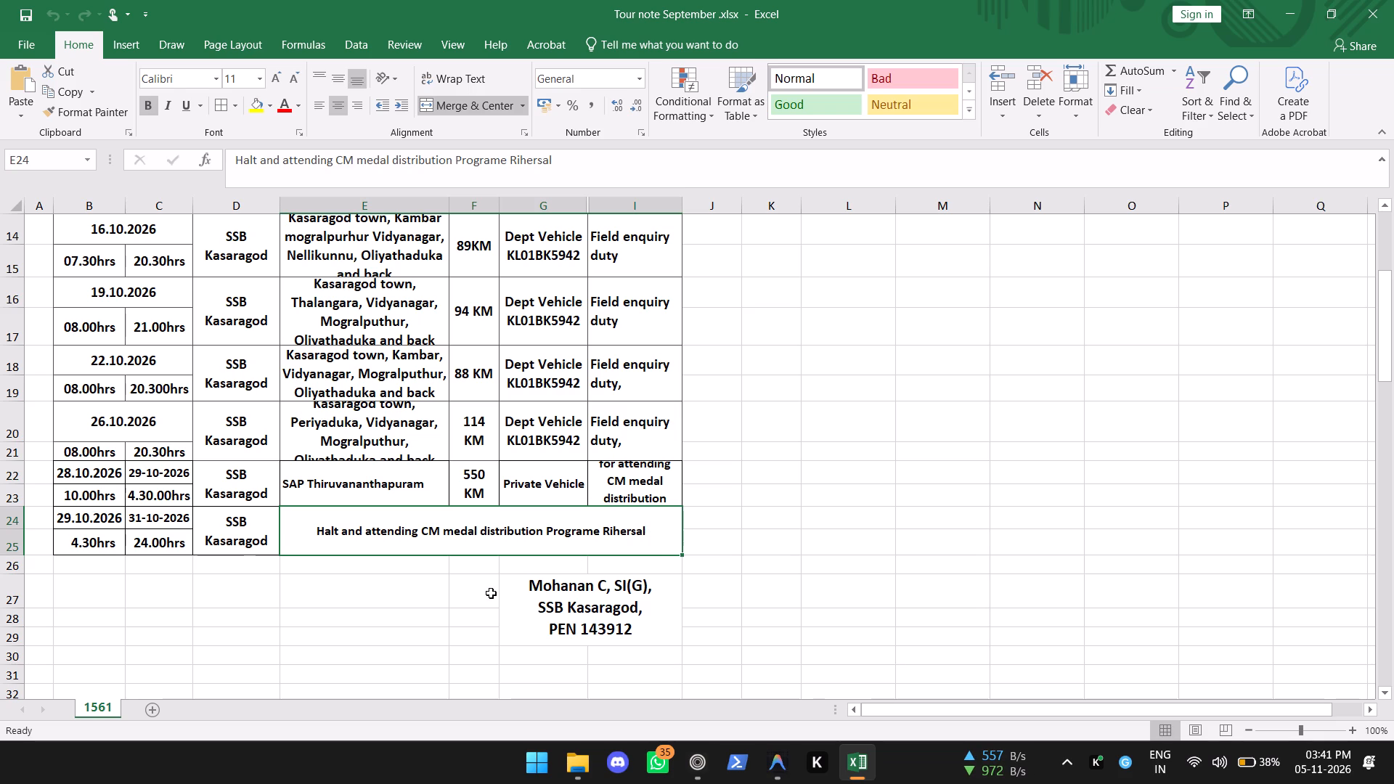
click(494, 534)
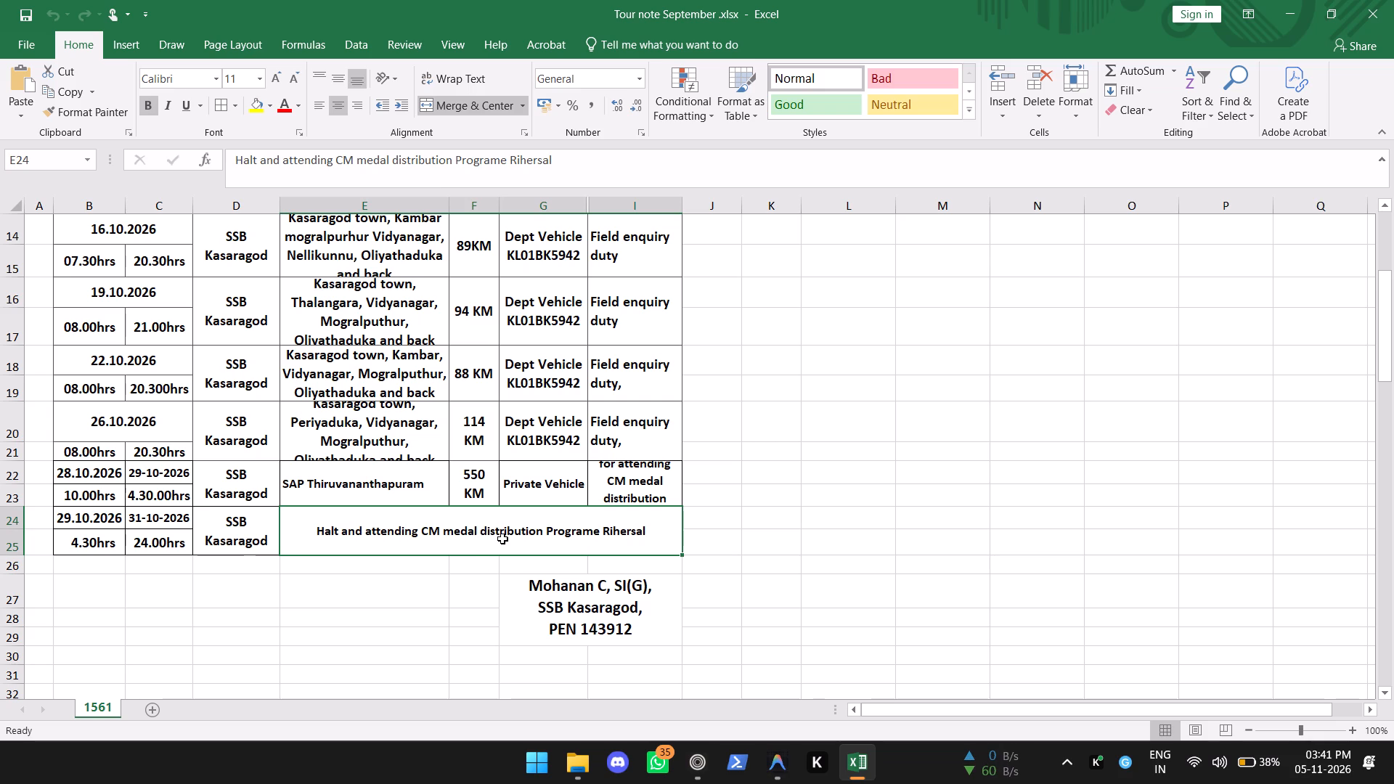
click(502, 539)
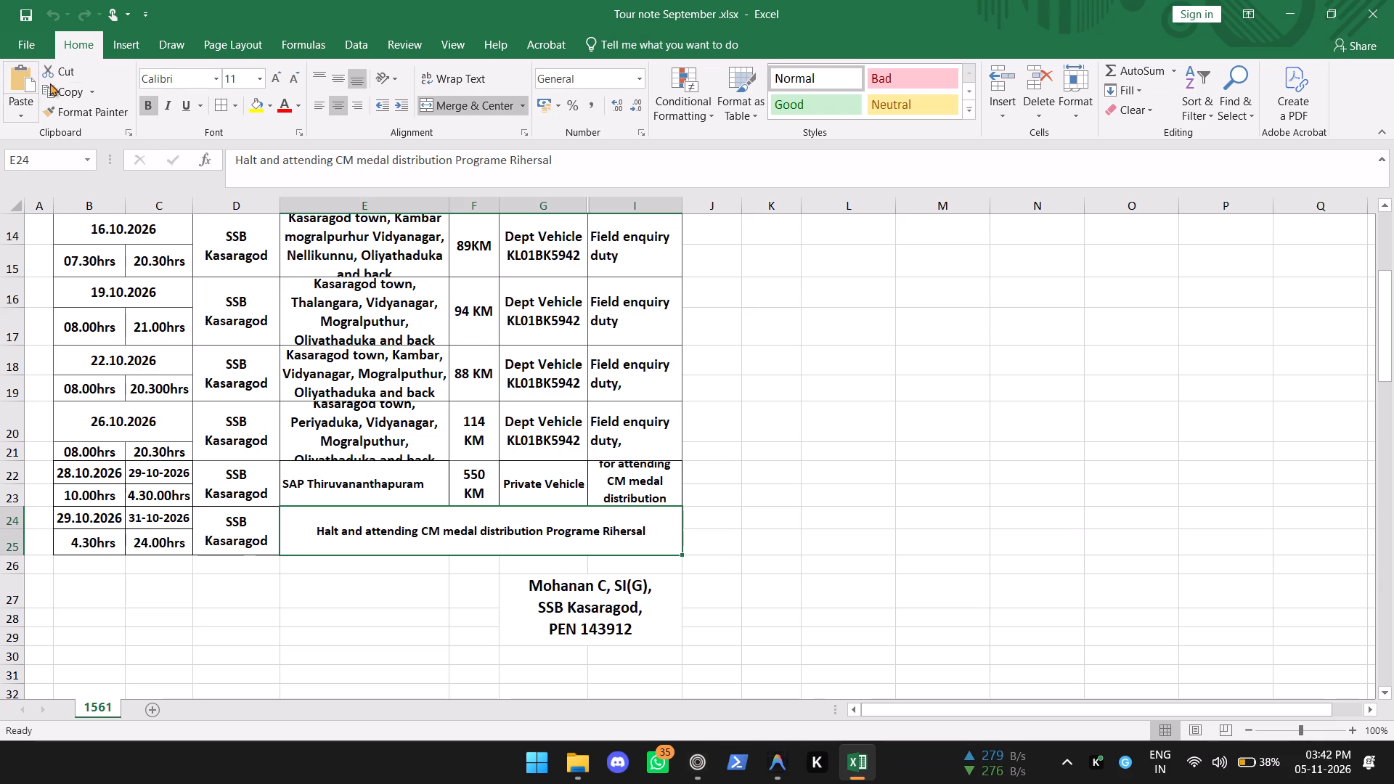
click(24, 17)
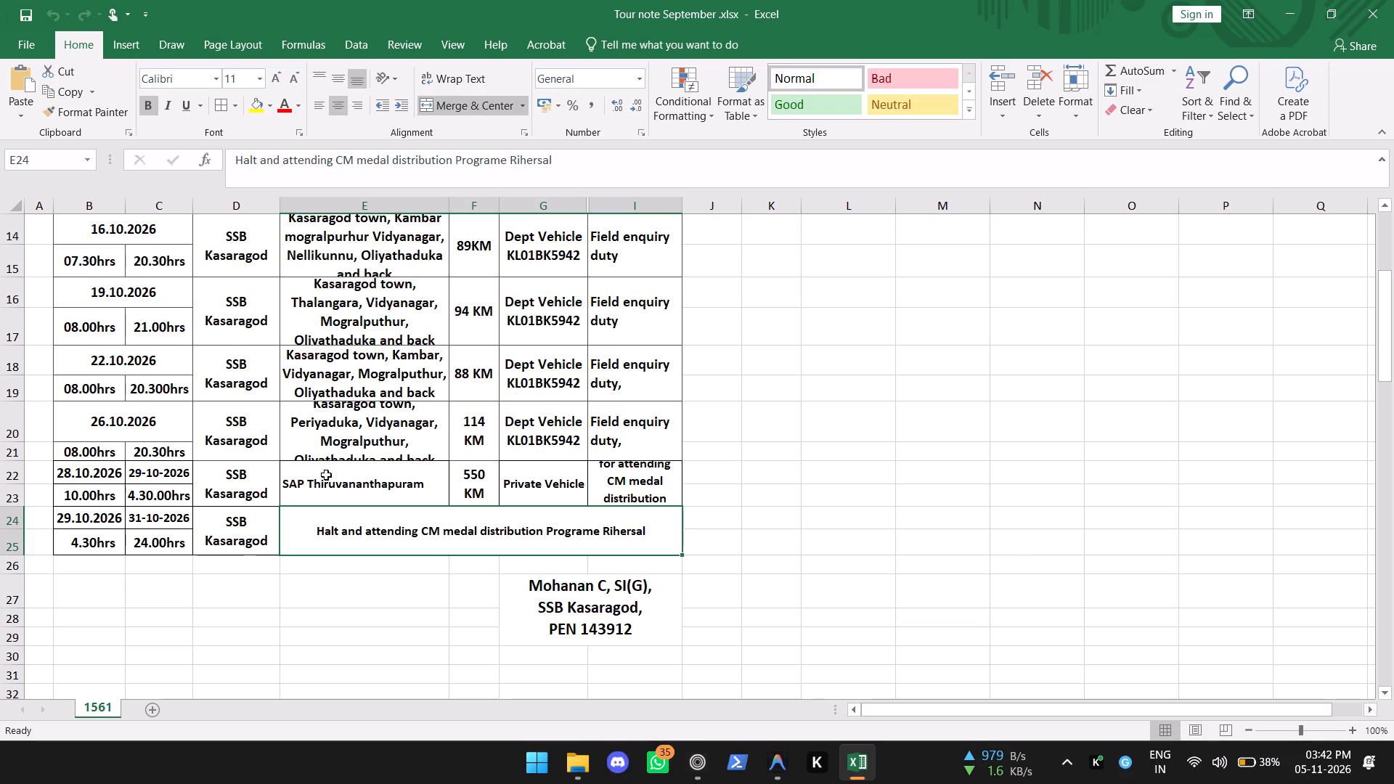
Review the places column entries from E8 to E21 and look over the whole tour note from signature block to title.
scroll(327, 474, up, 2)
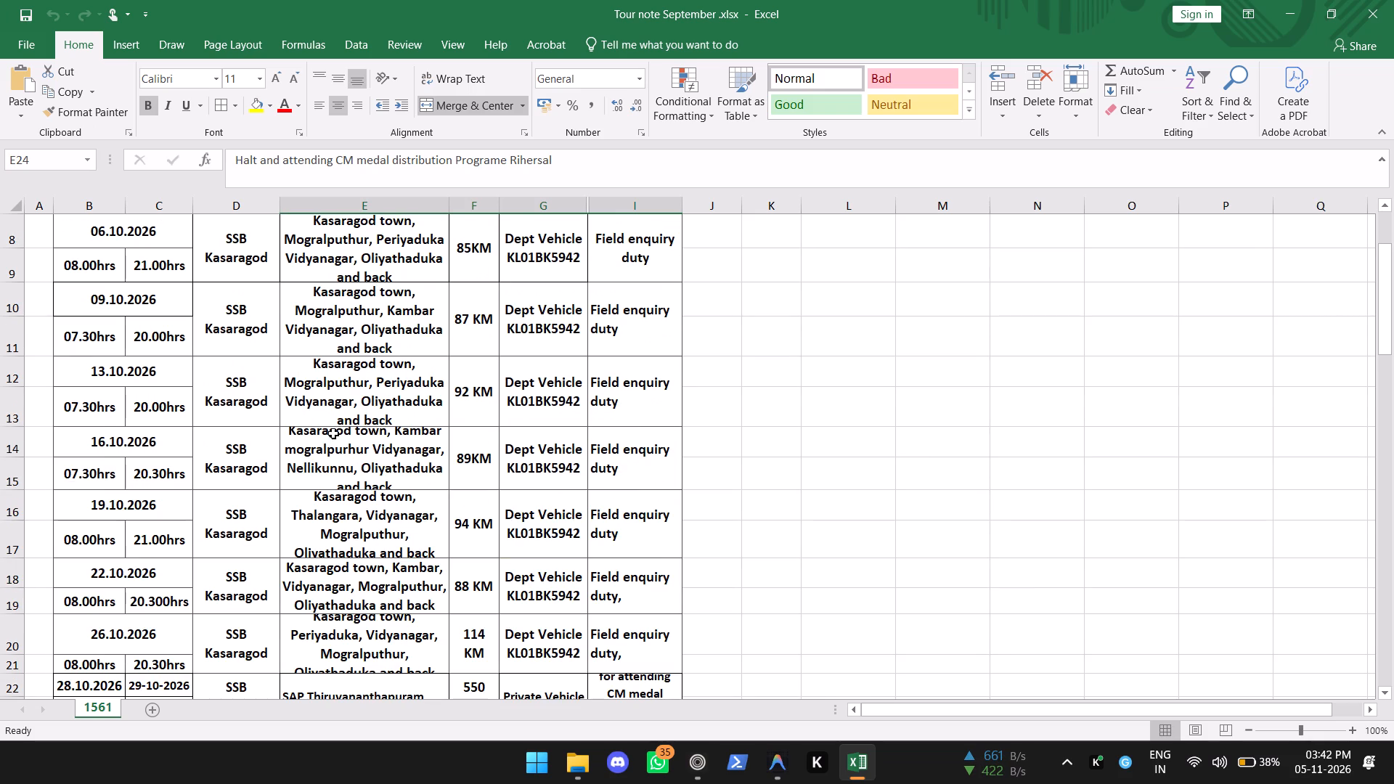
drag(368, 224, 383, 659)
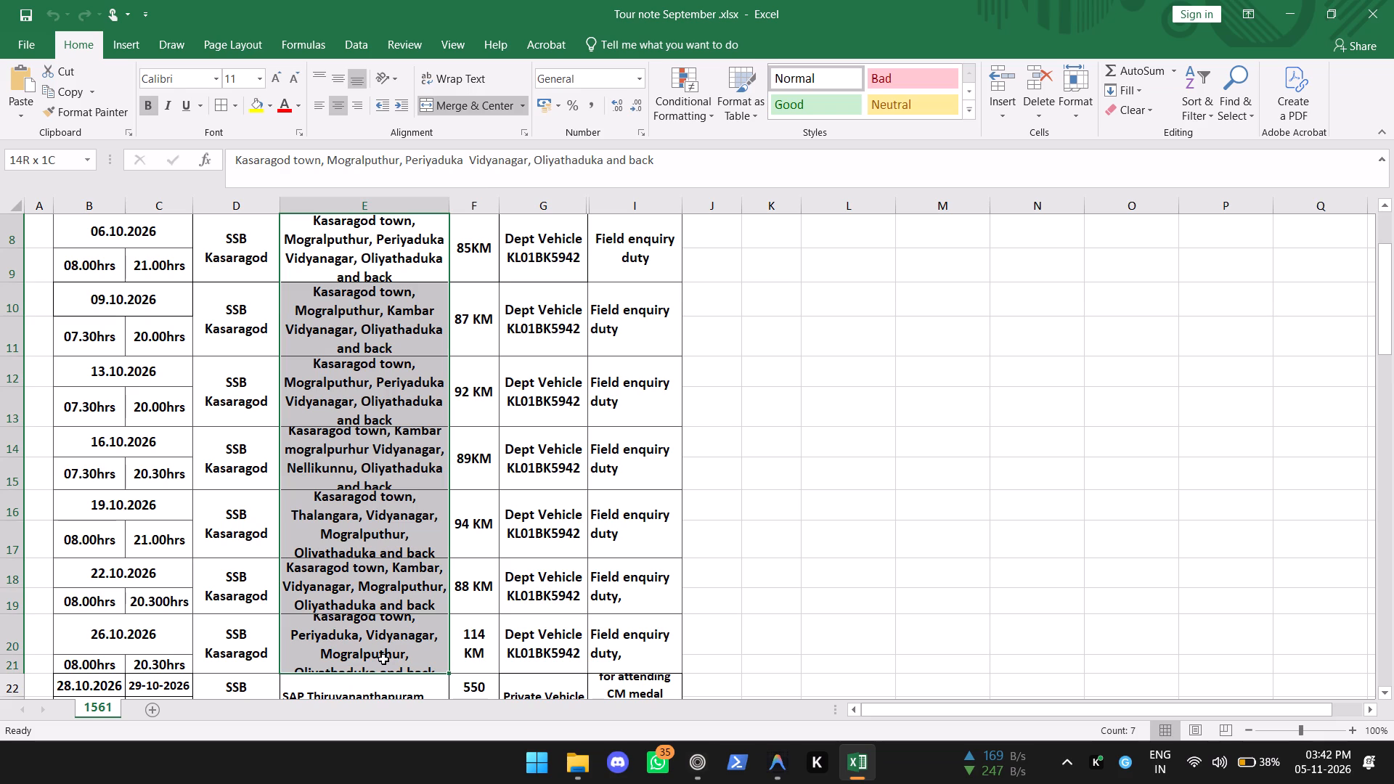
drag(383, 659, 386, 658)
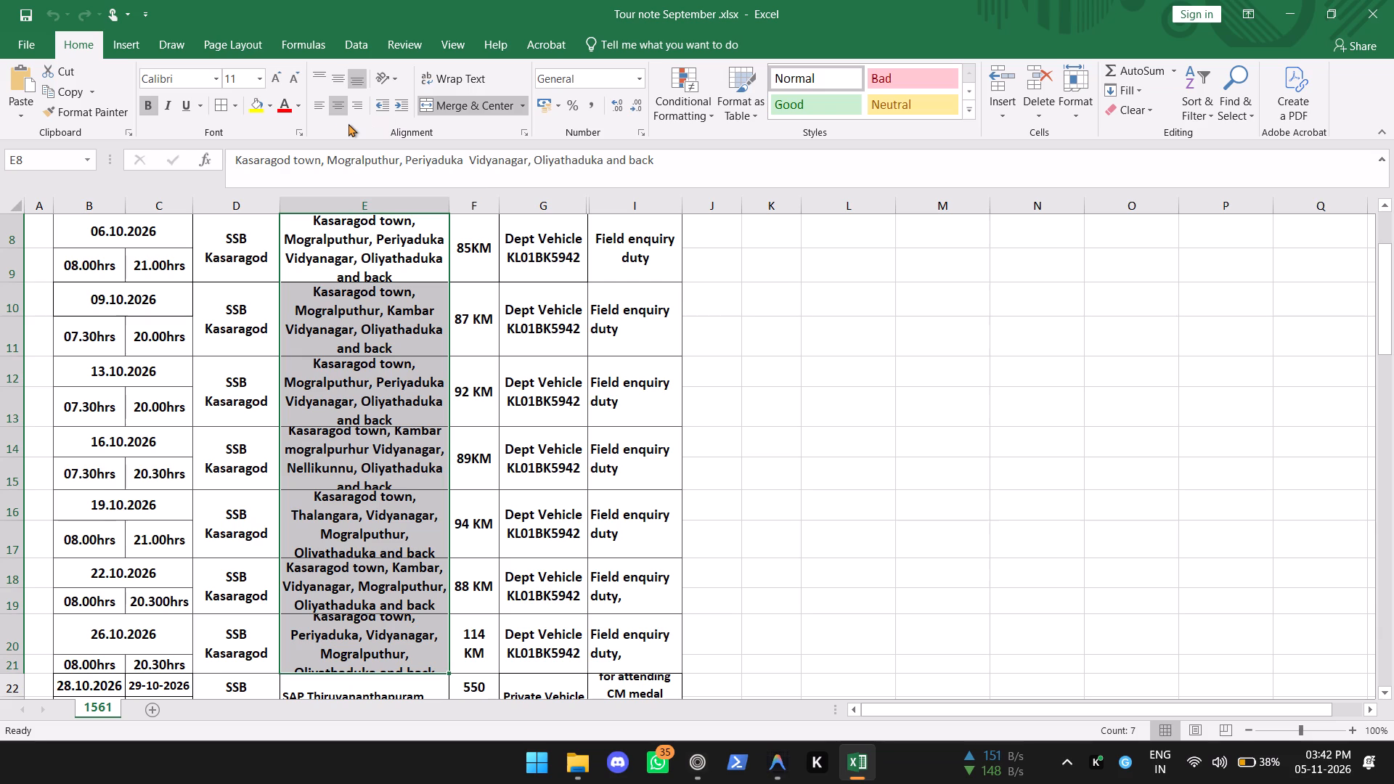
click(337, 123)
click(368, 279)
click(362, 258)
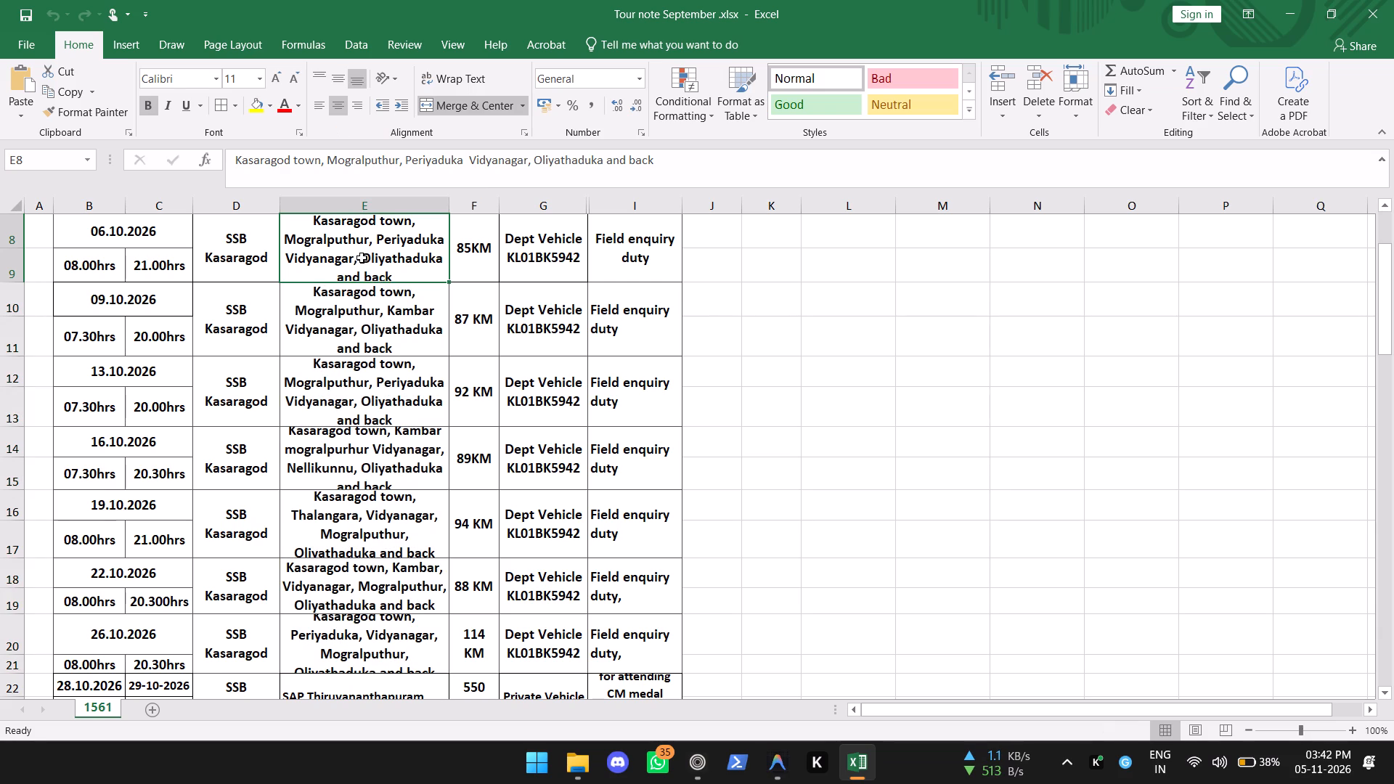
click(369, 237)
scroll(508, 399, down, 6)
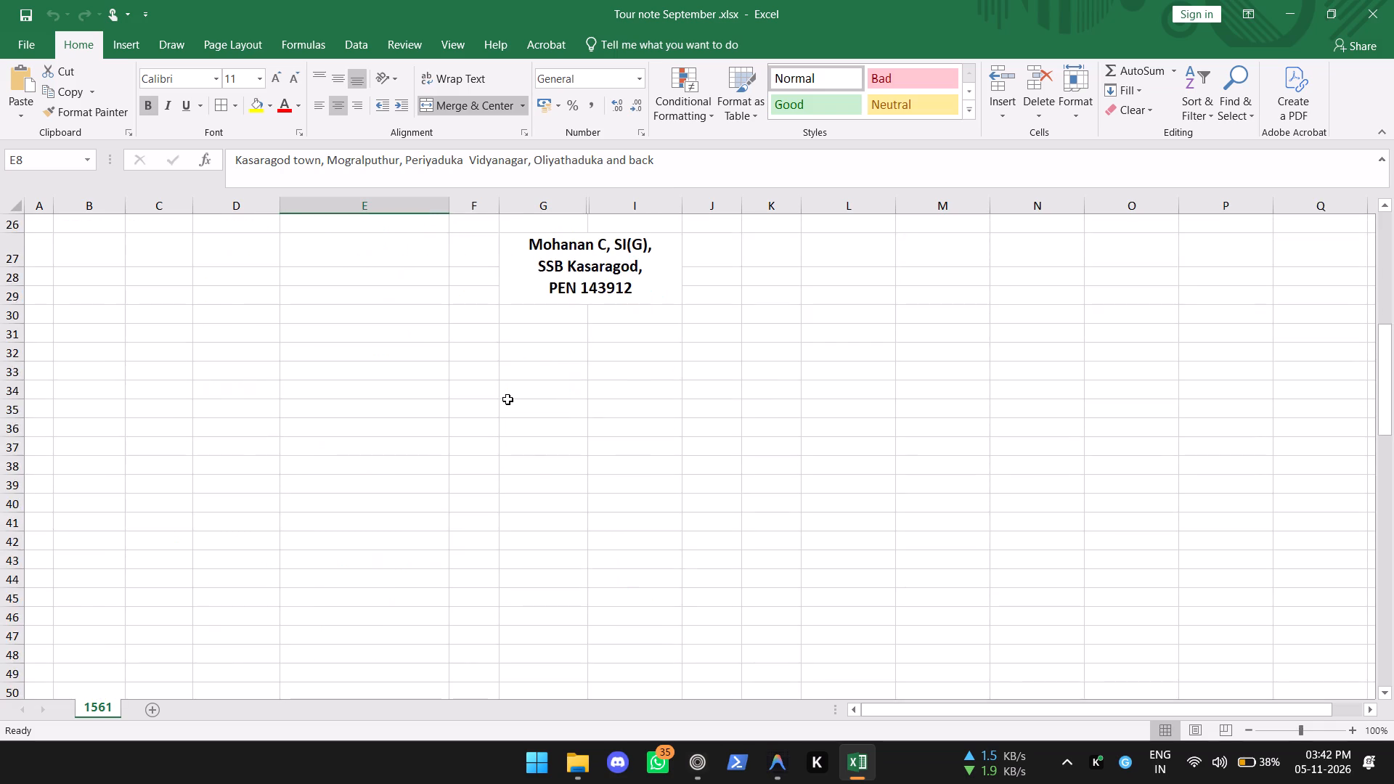
scroll(508, 399, down, 1)
scroll(508, 399, up, 7)
scroll(508, 399, down, 2)
scroll(508, 399, up, 7)
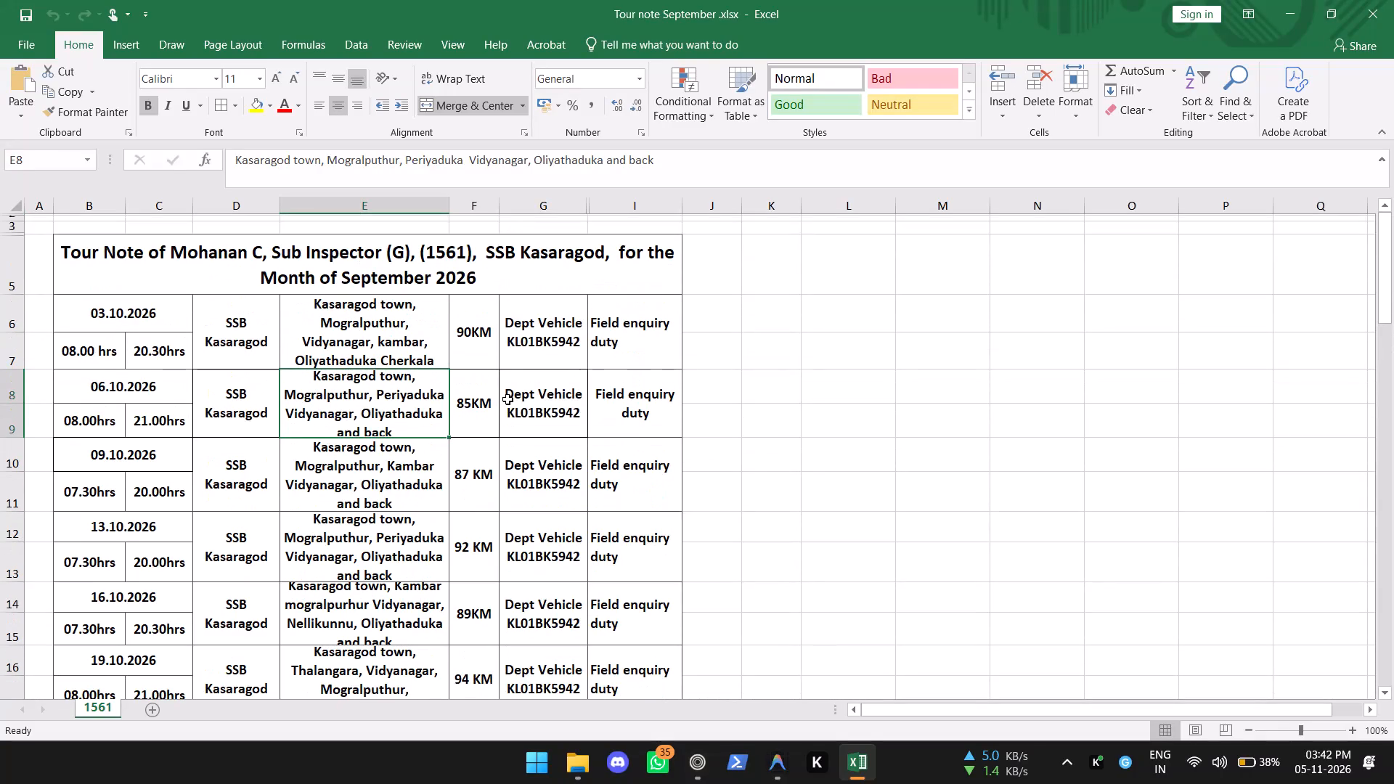
Save the tour note workbook again.
click(23, 15)
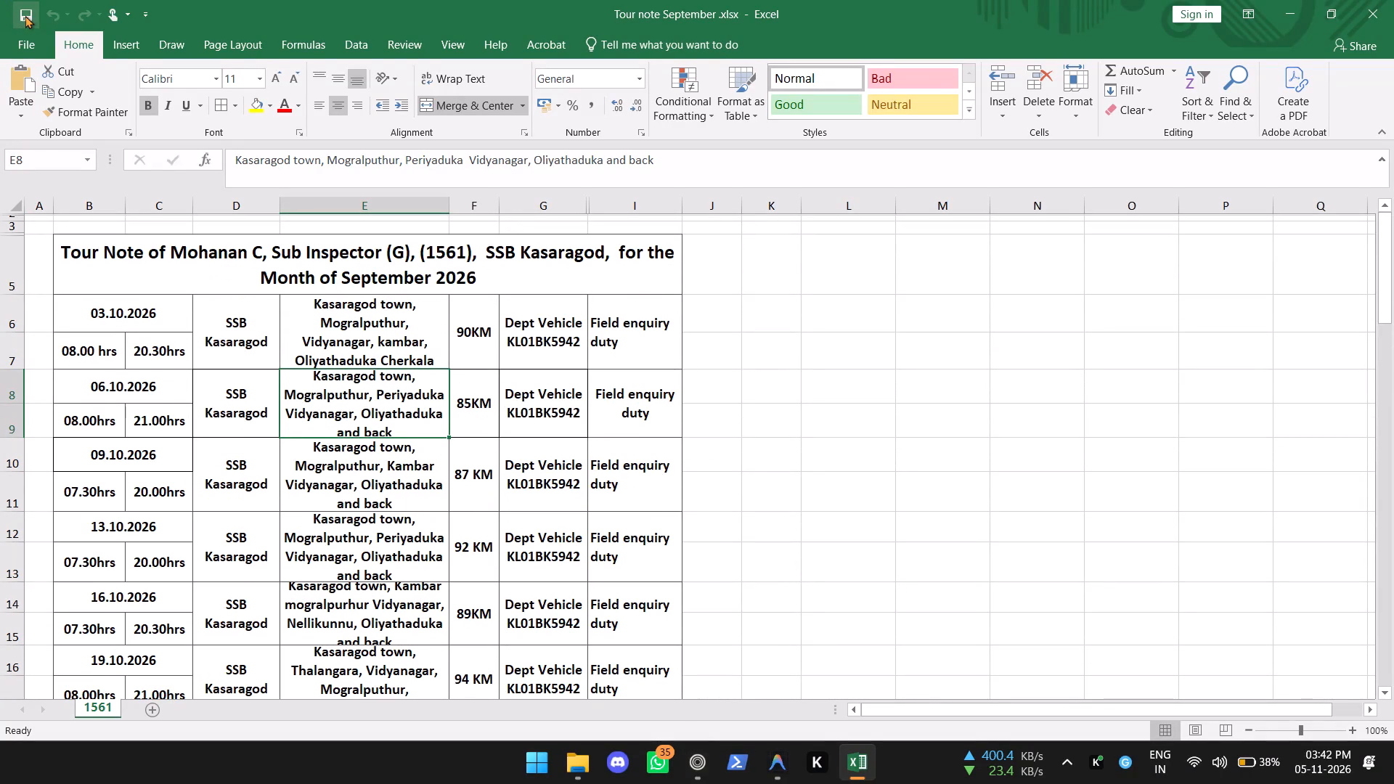
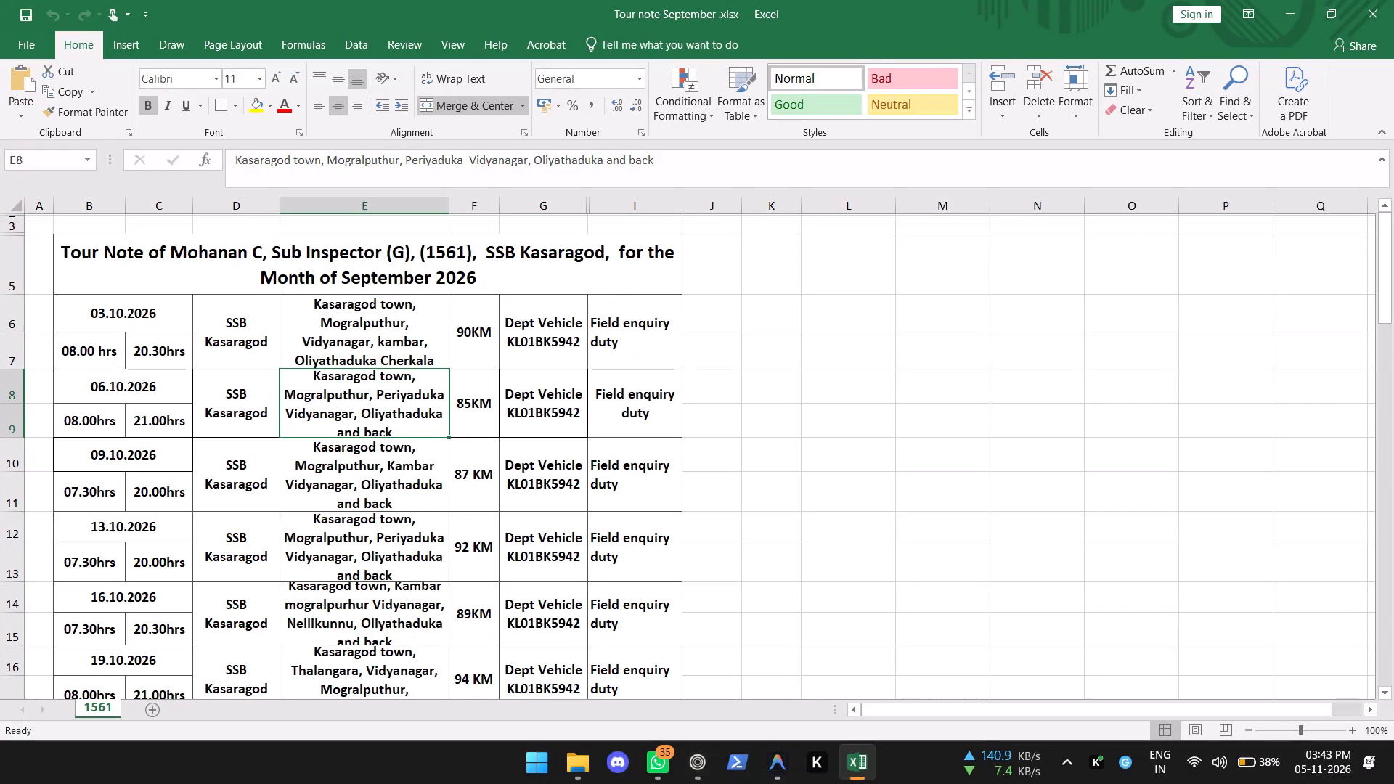
Save the tour note workbook.
click(22, 9)
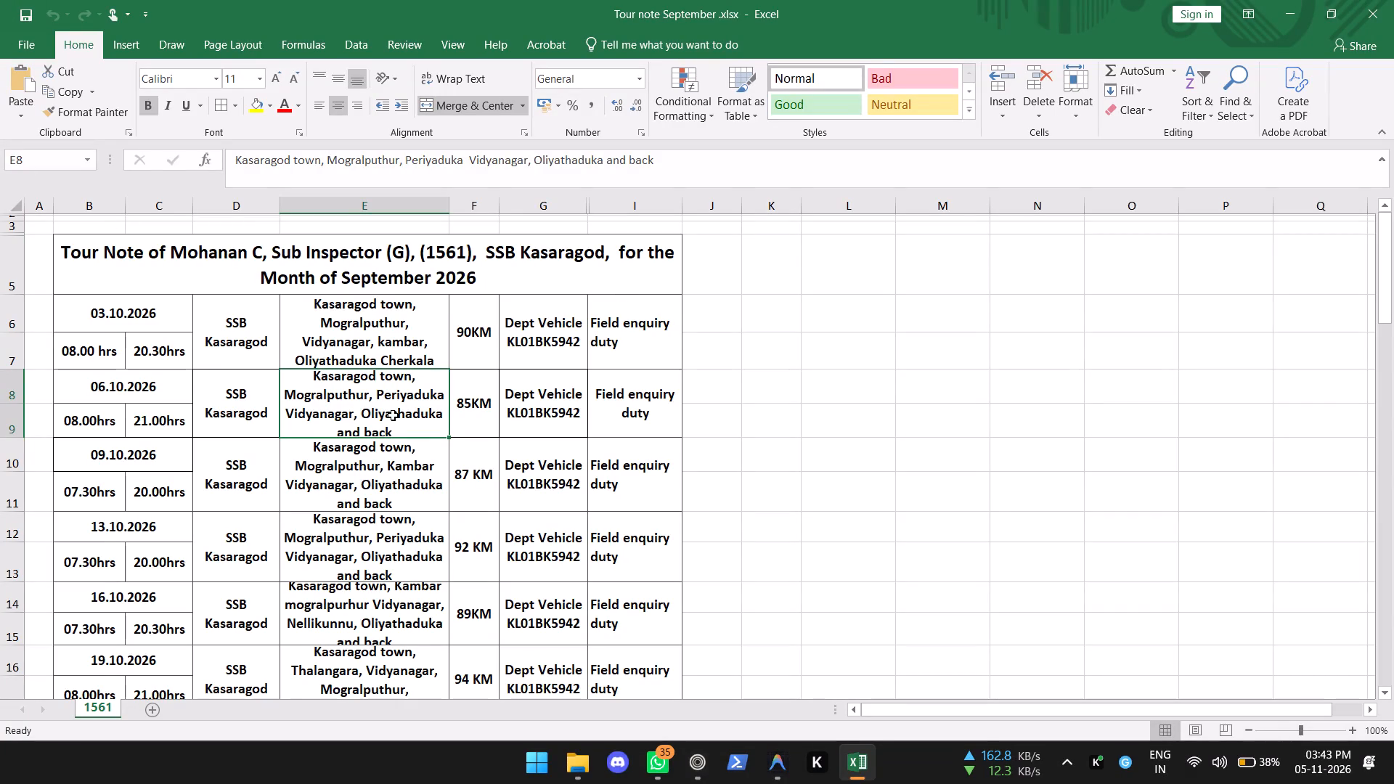
Slightly increase the height of row 21, the lower row of the 26.10.2026 entry.
scroll(393, 415, down, 1)
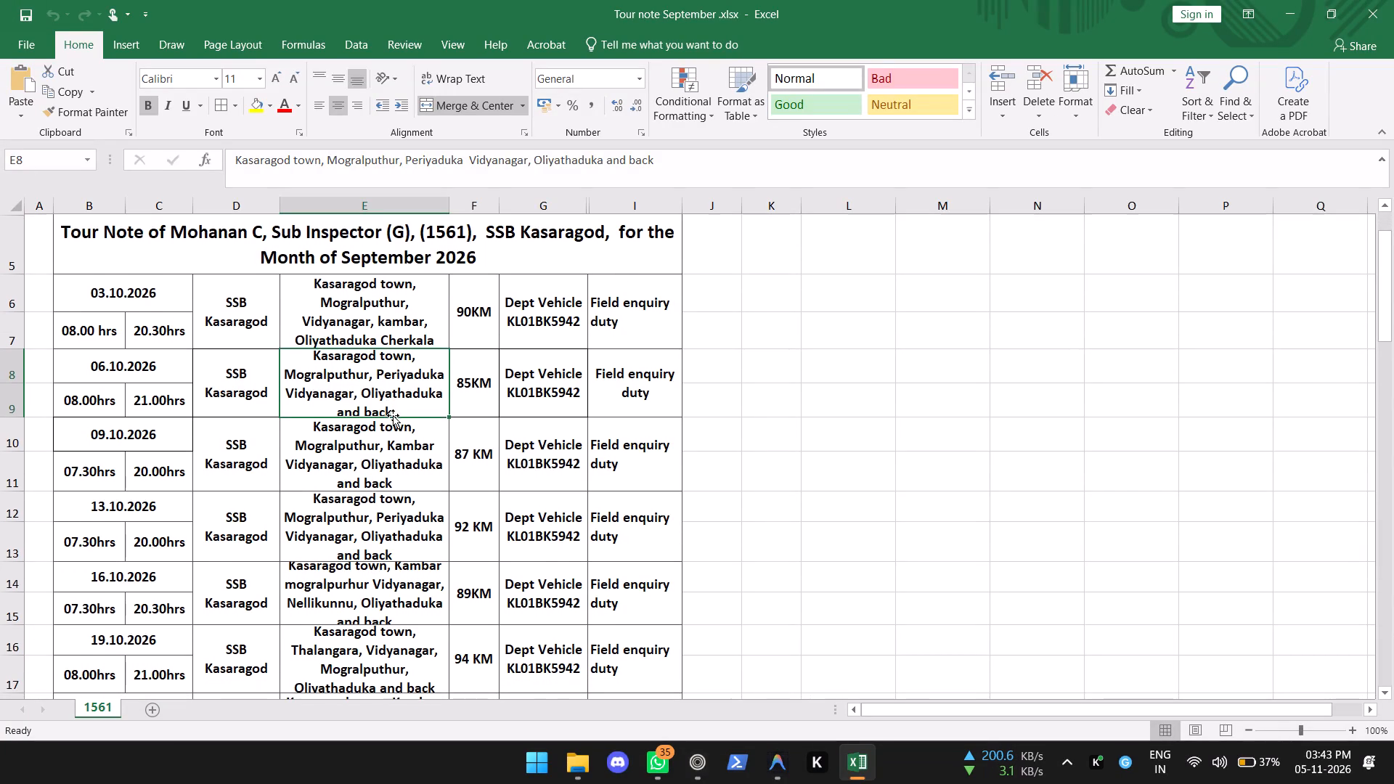
scroll(393, 415, down, 4)
scroll(393, 415, up, 1)
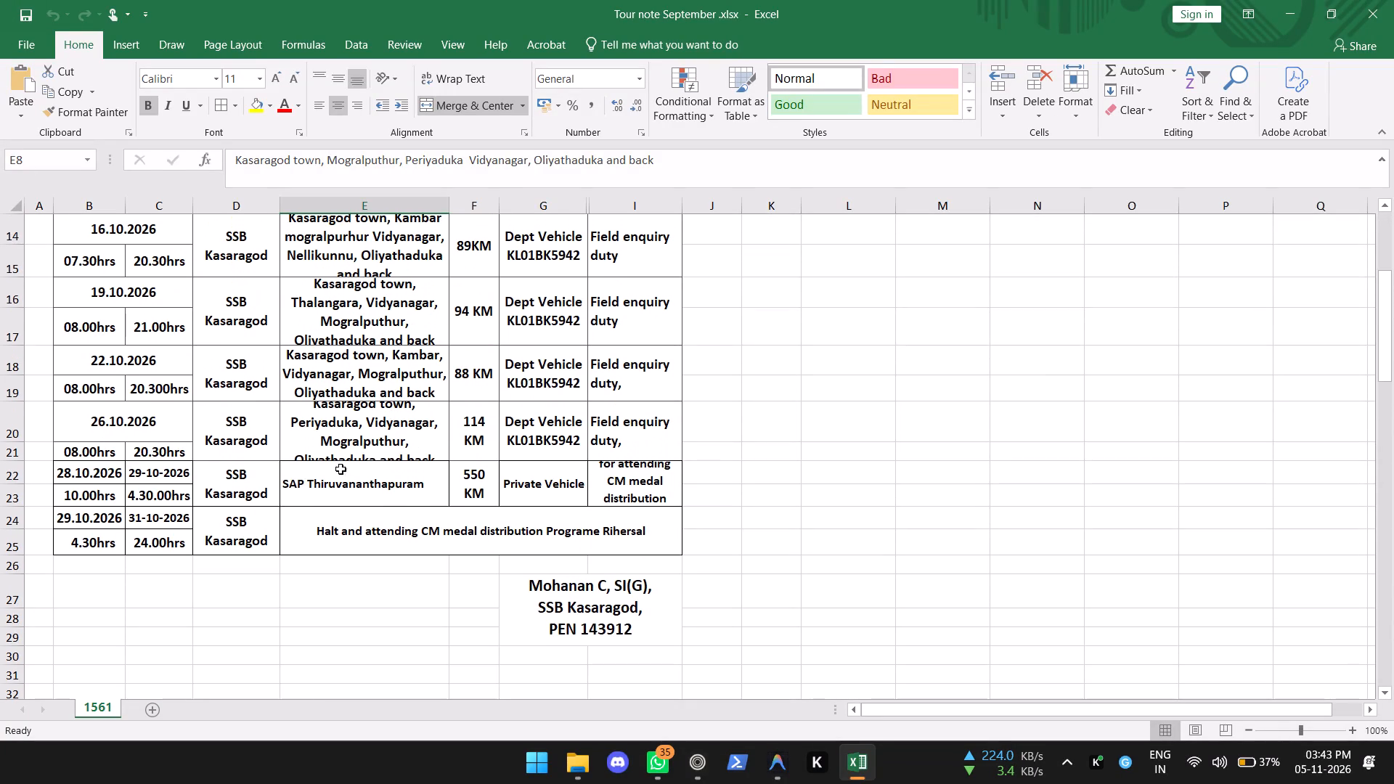
drag(17, 457, 20, 464)
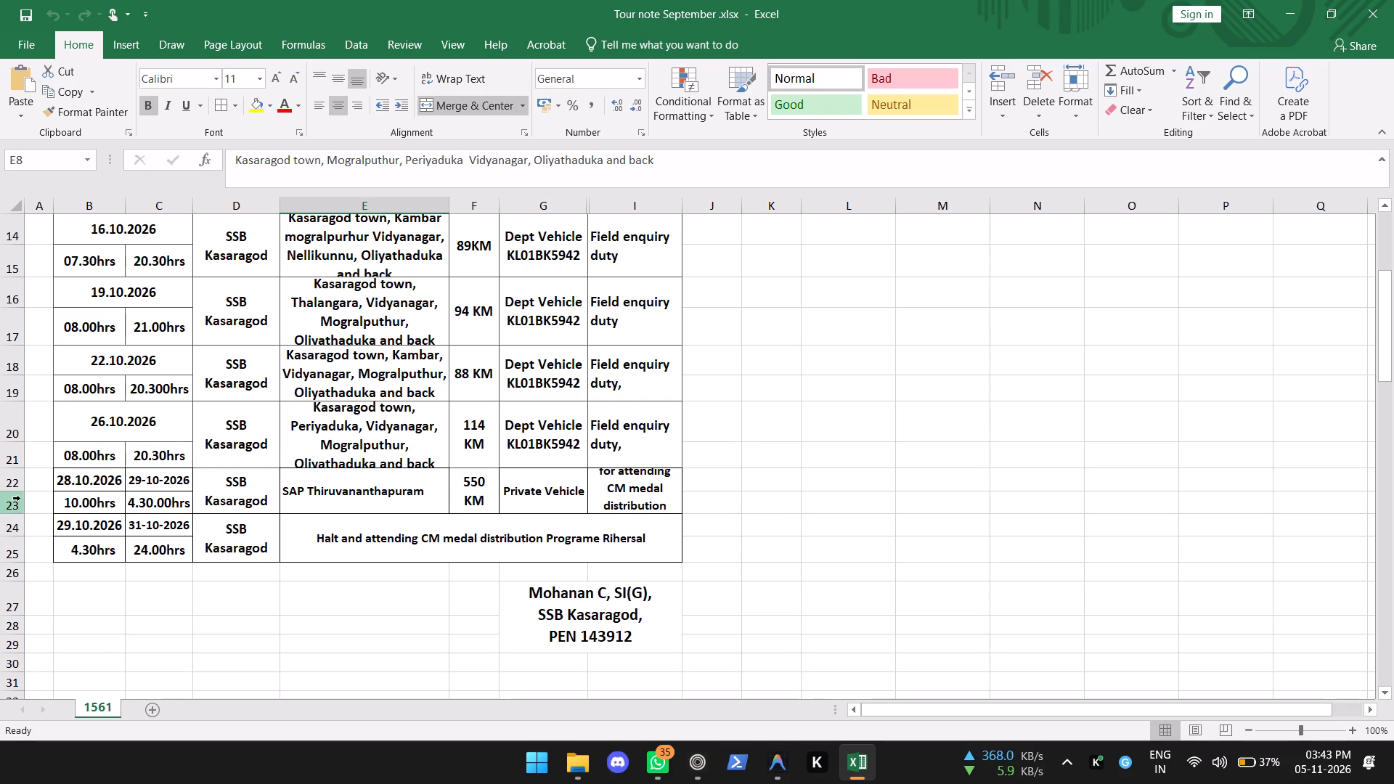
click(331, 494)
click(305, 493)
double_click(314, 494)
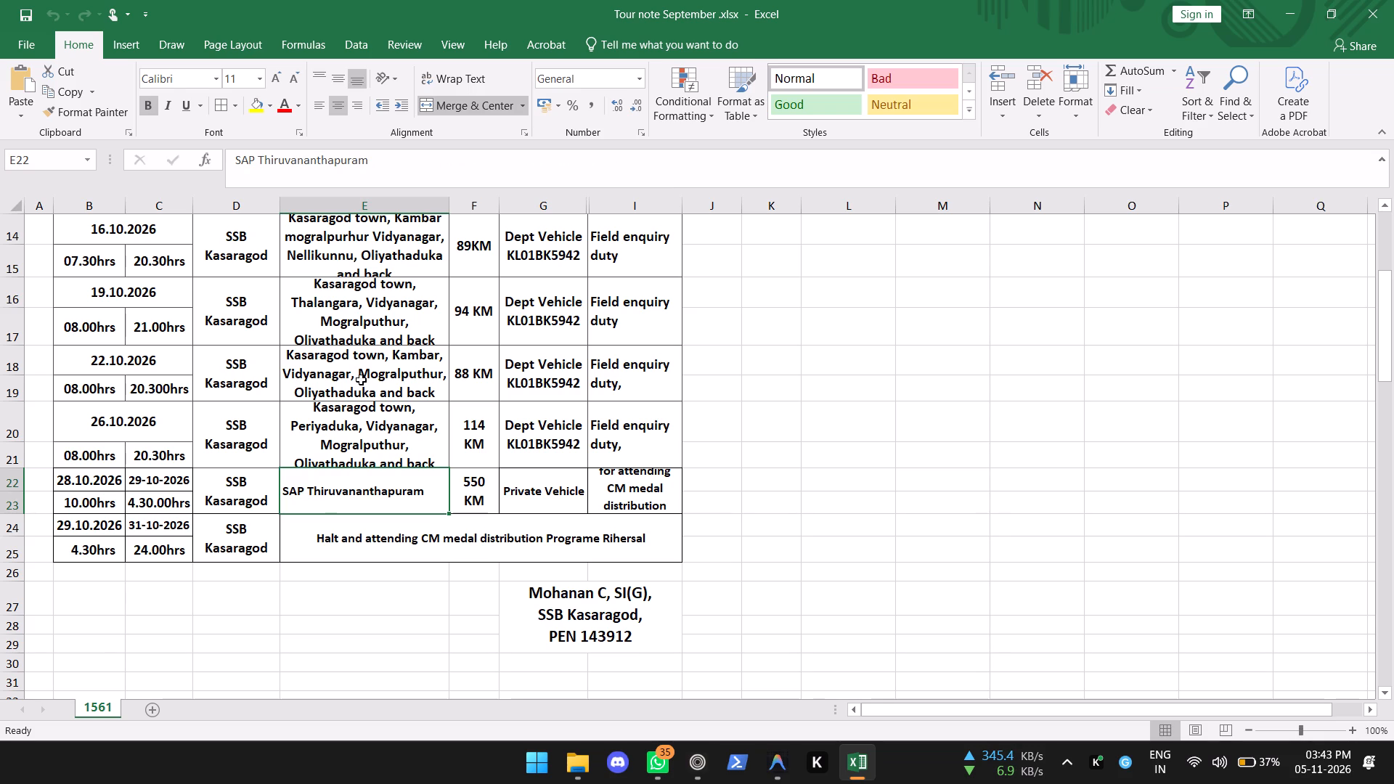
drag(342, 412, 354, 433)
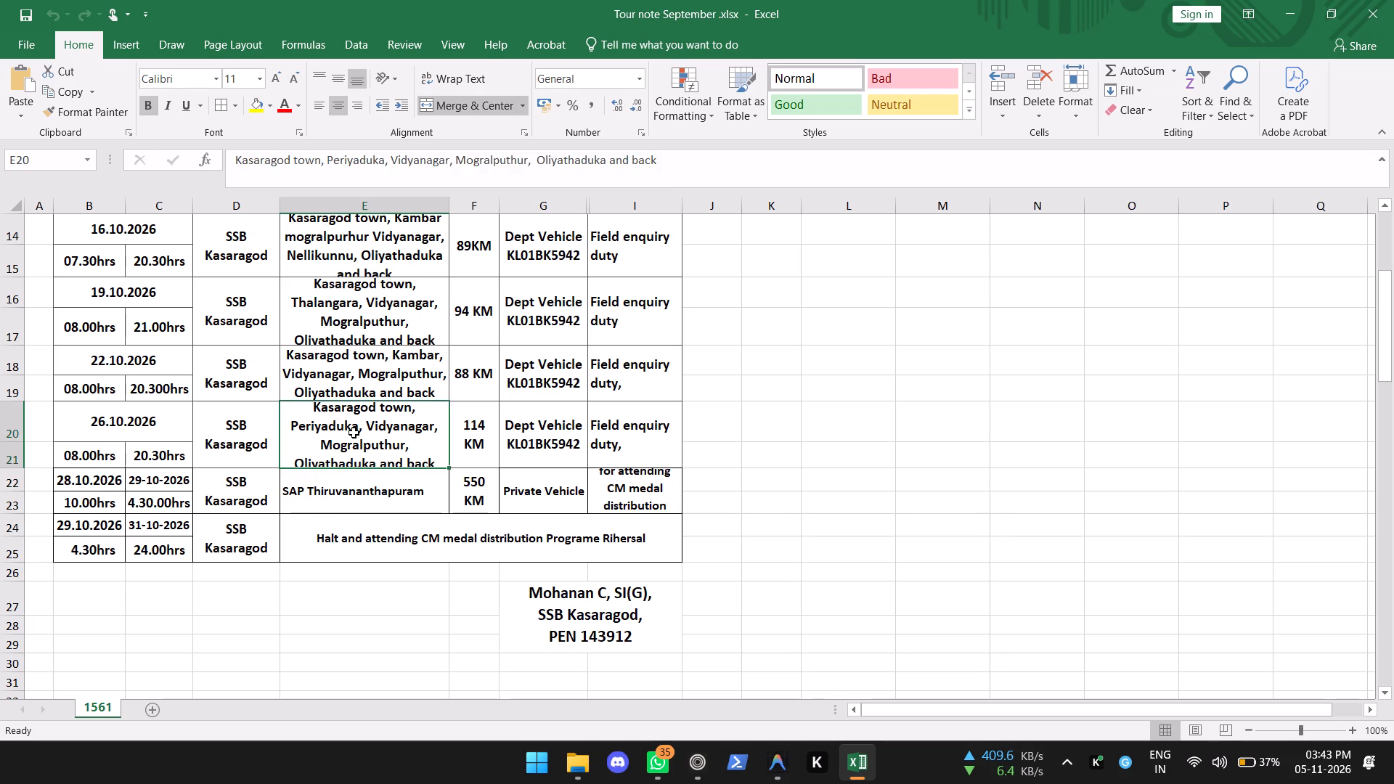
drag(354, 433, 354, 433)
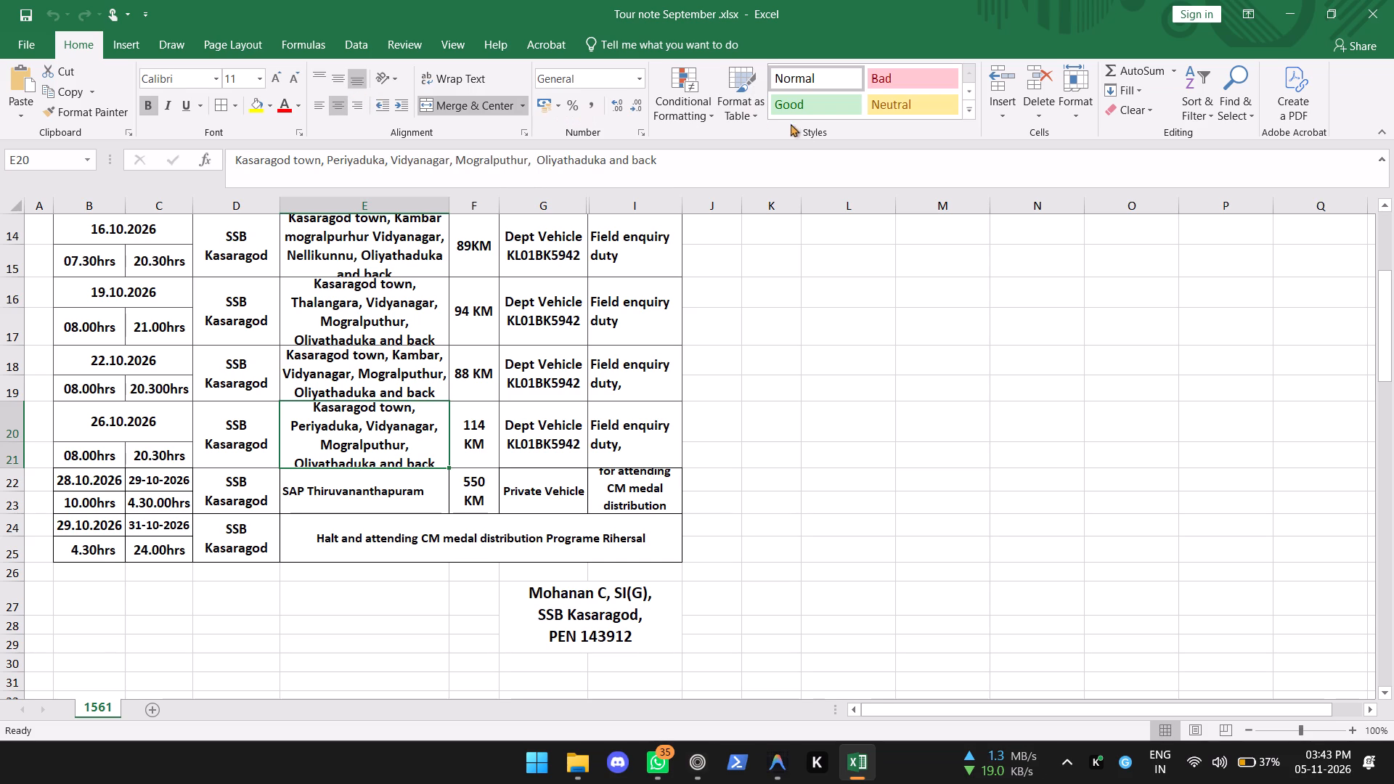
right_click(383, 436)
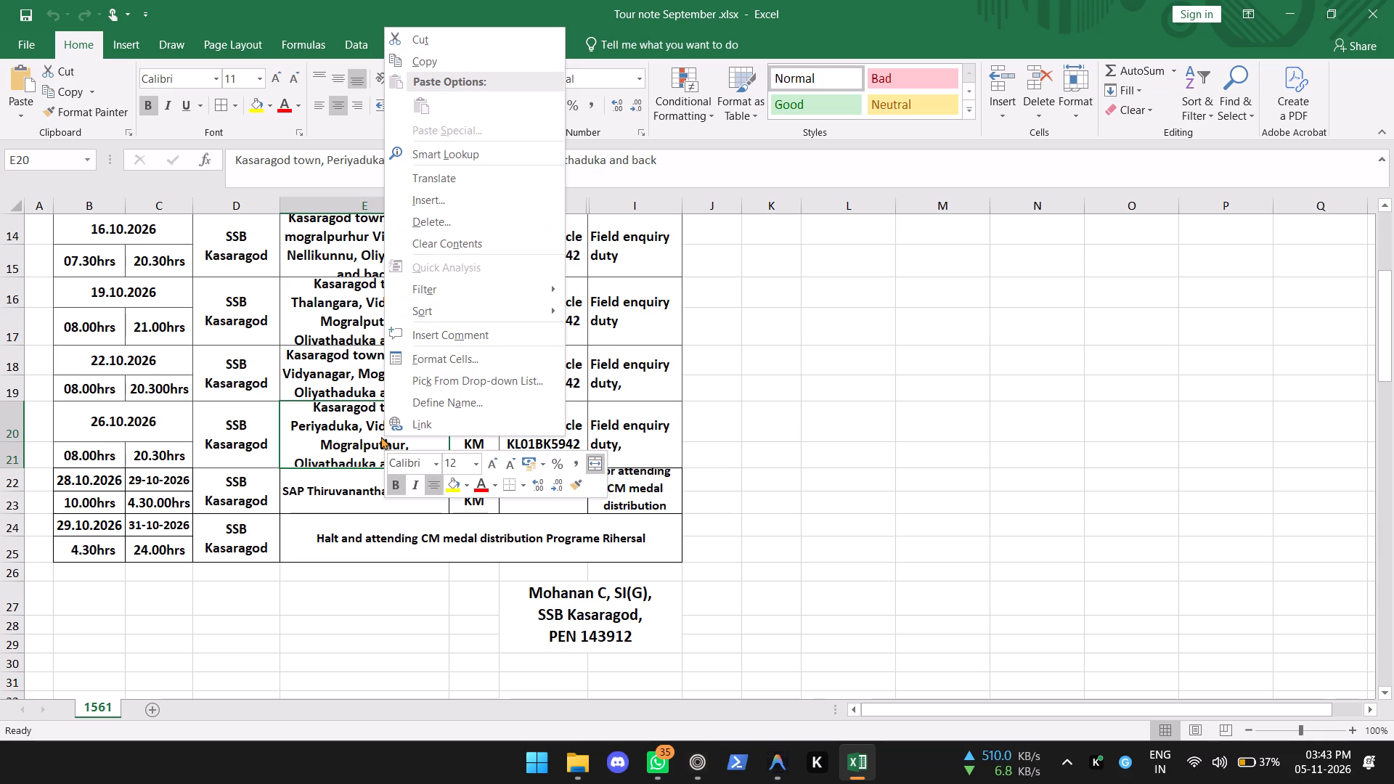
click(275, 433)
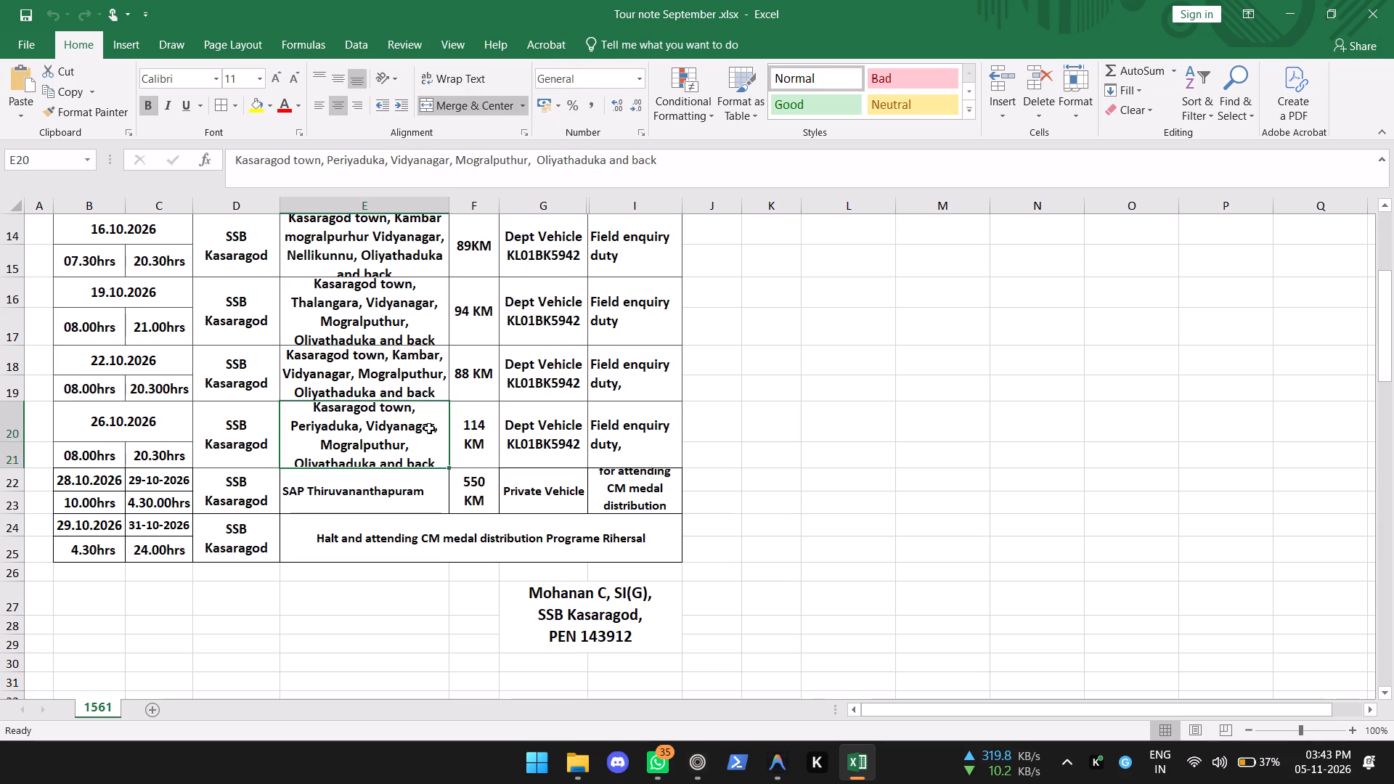
scroll(429, 428, up, 2)
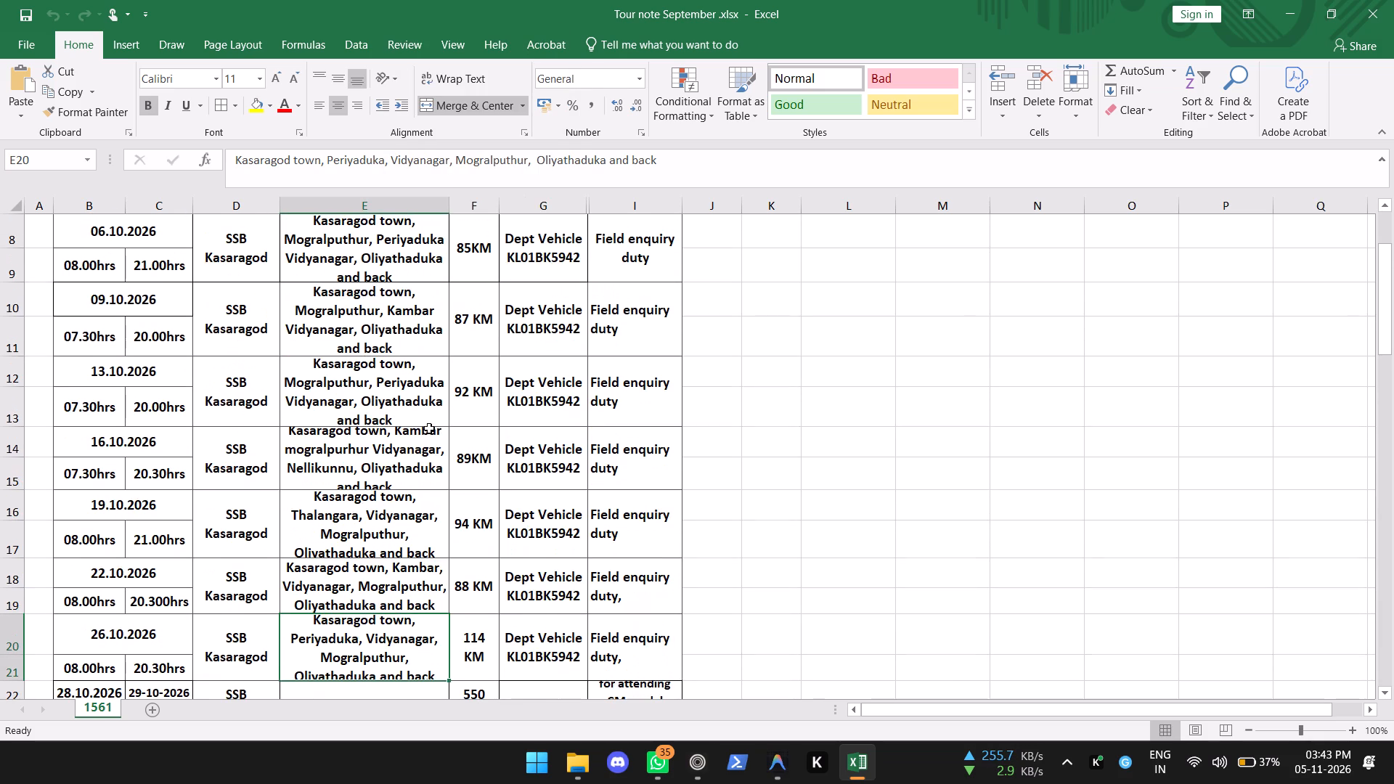
scroll(429, 428, up, 3)
click(21, 9)
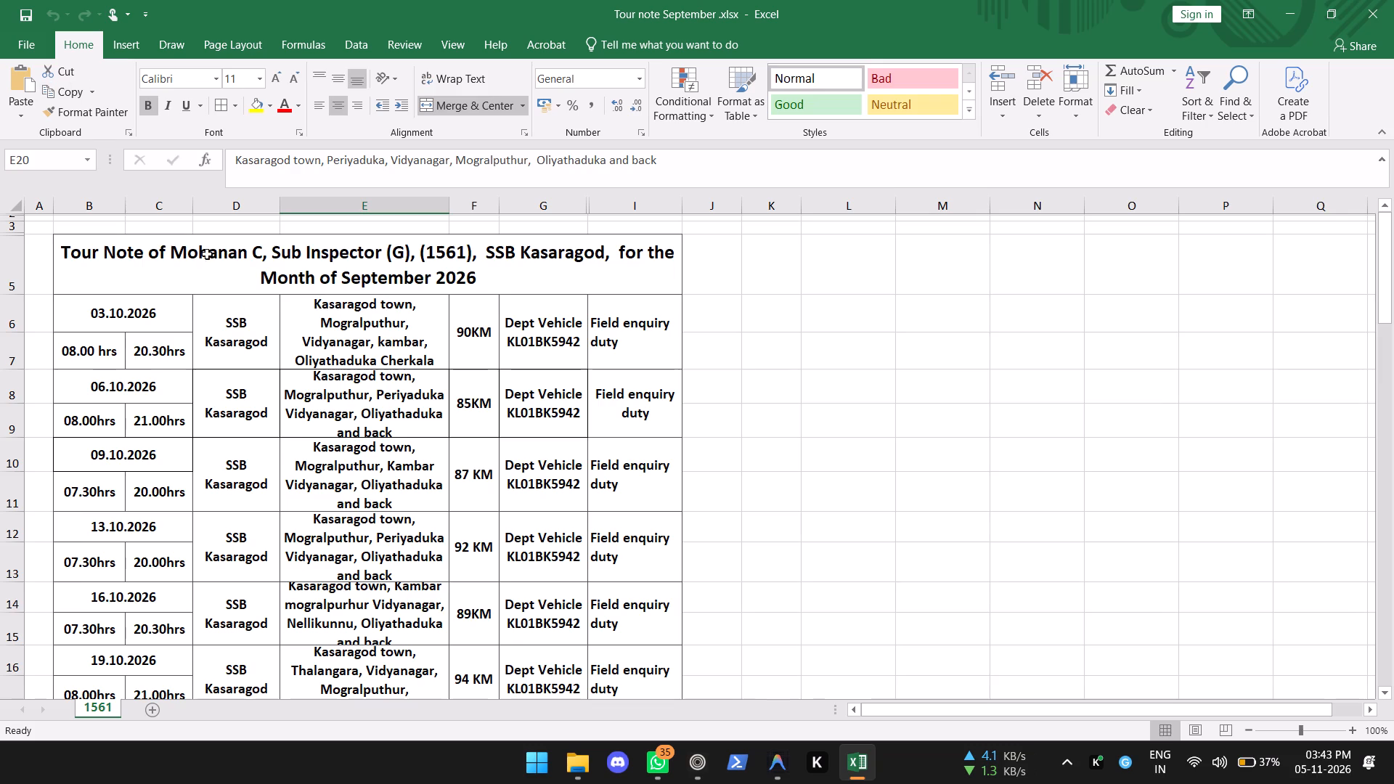
scroll(481, 405, down, 3)
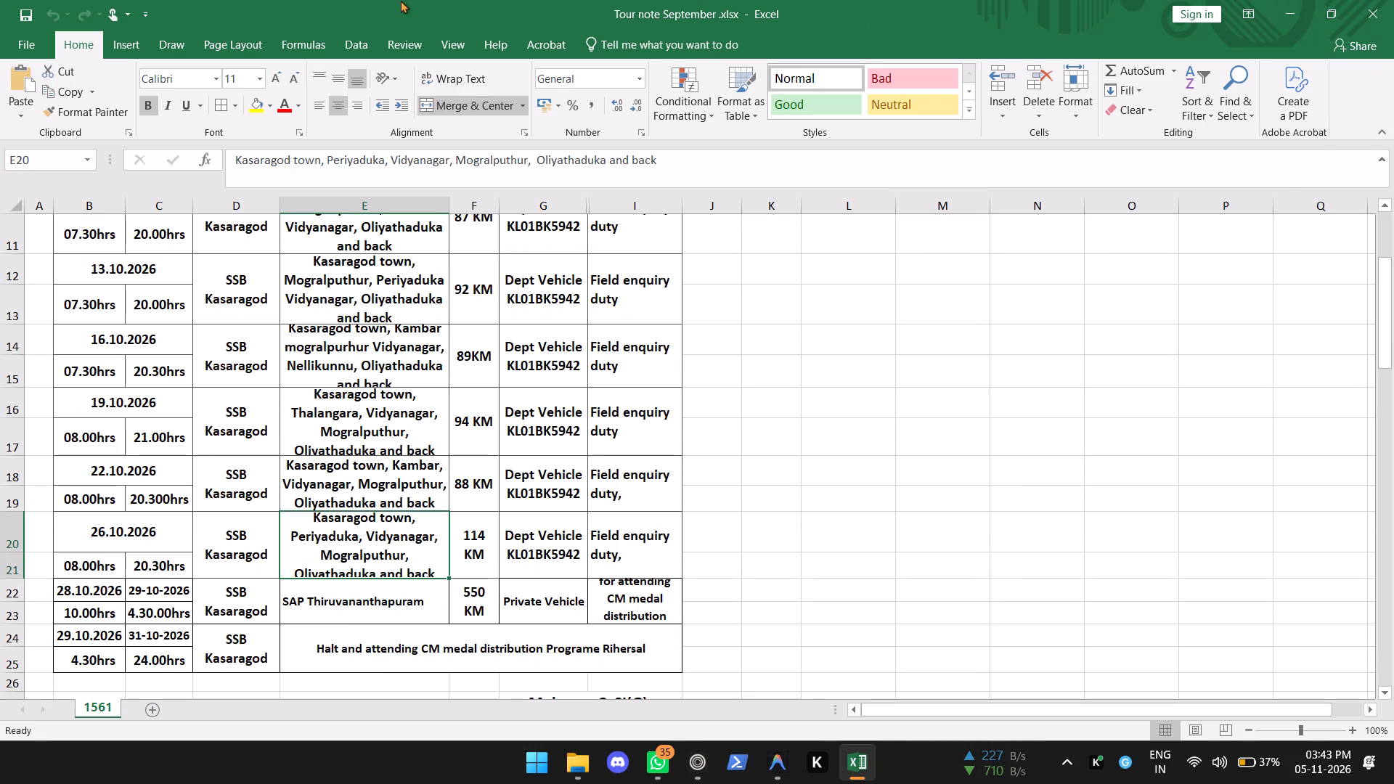
click(17, 13)
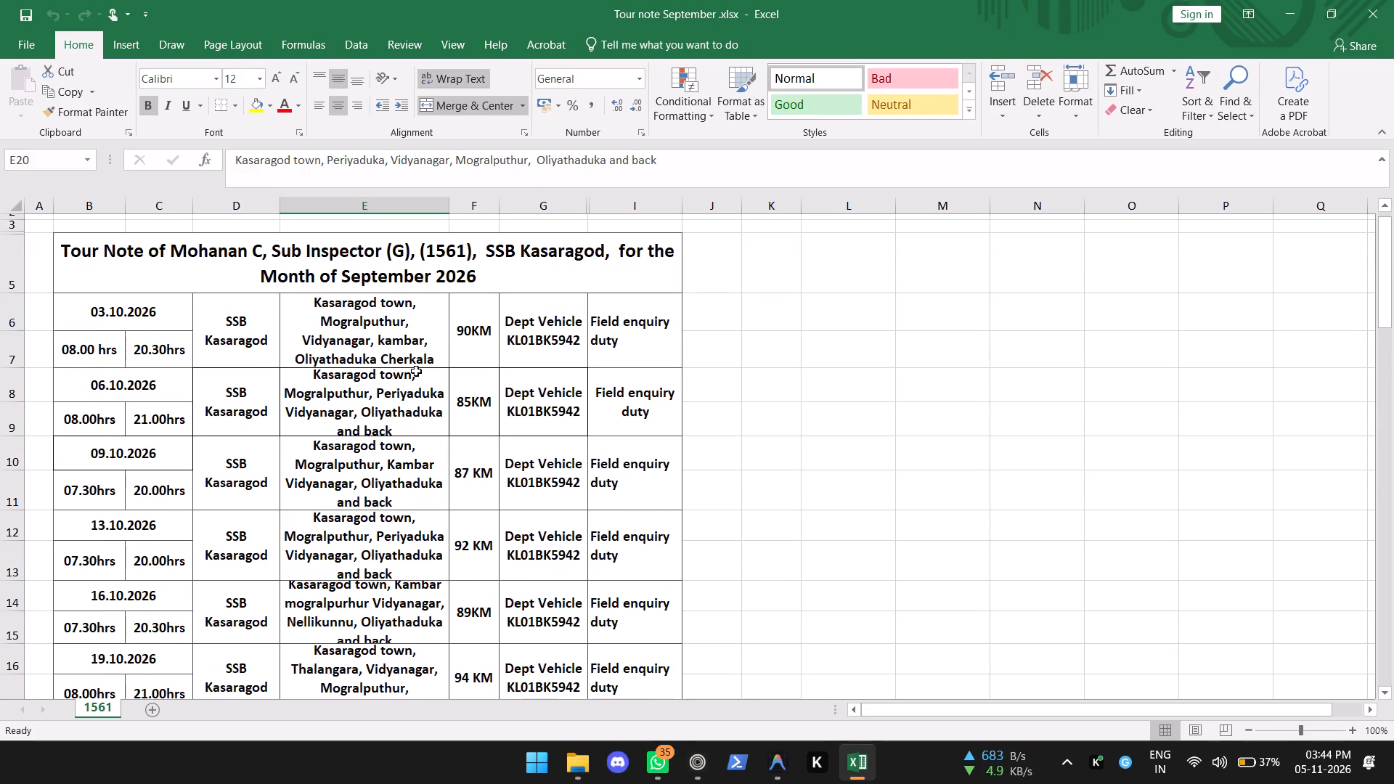
scroll(418, 371, up, 2)
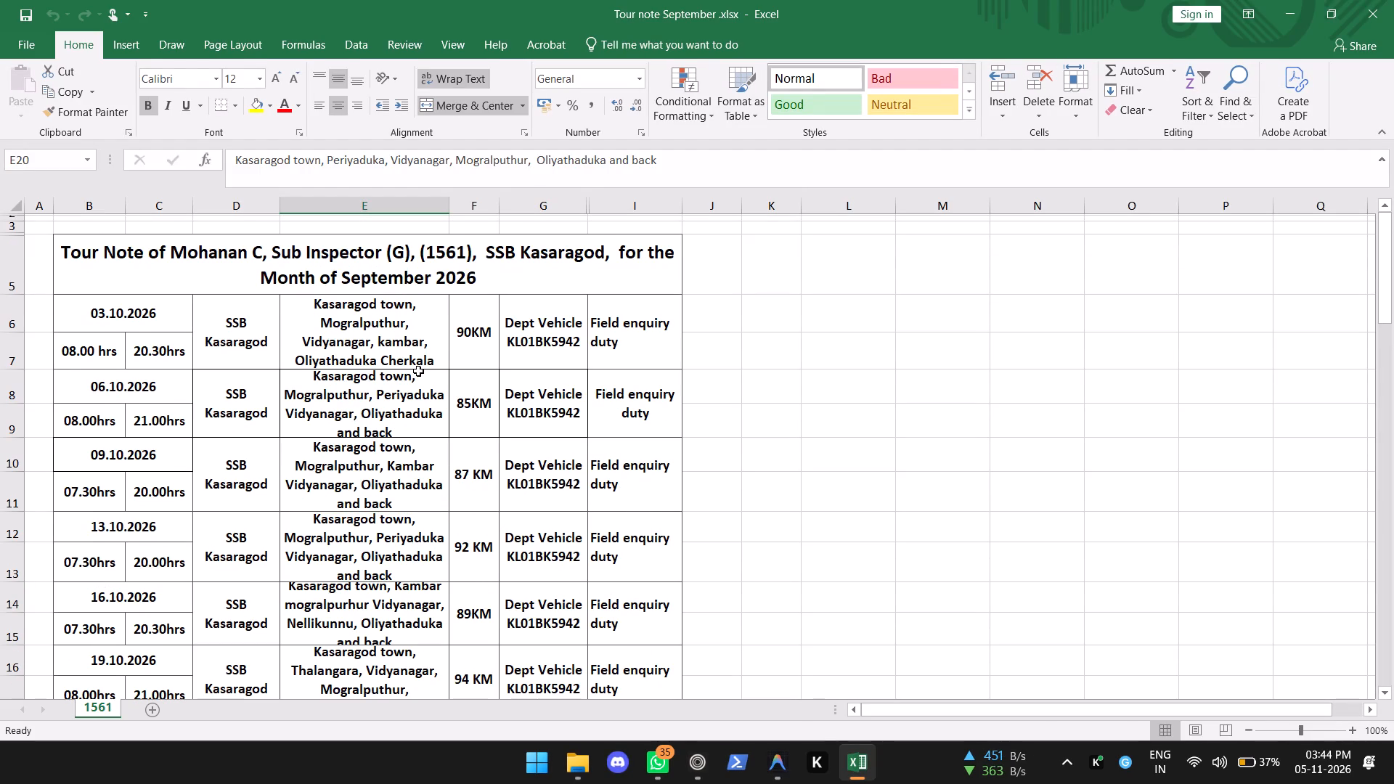
scroll(418, 371, down, 4)
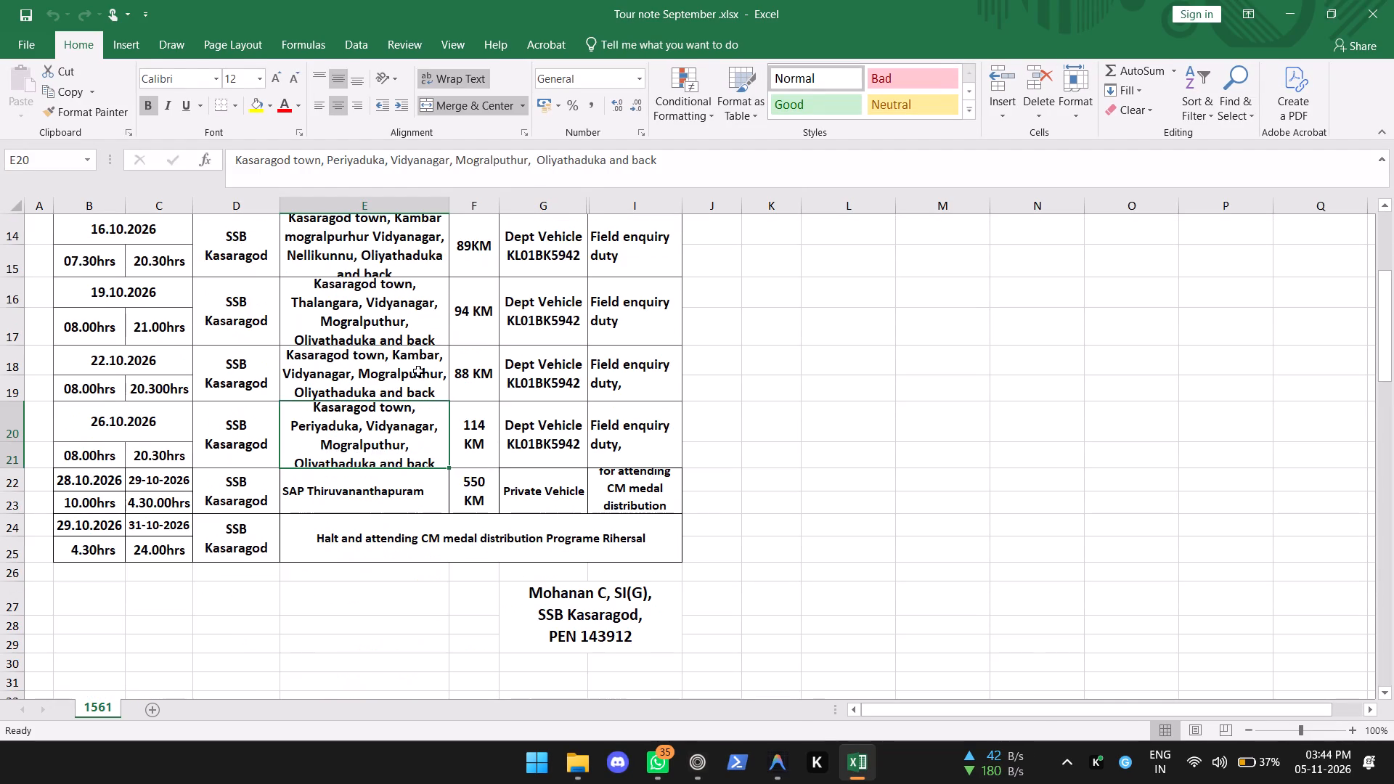
scroll(418, 371, up, 5)
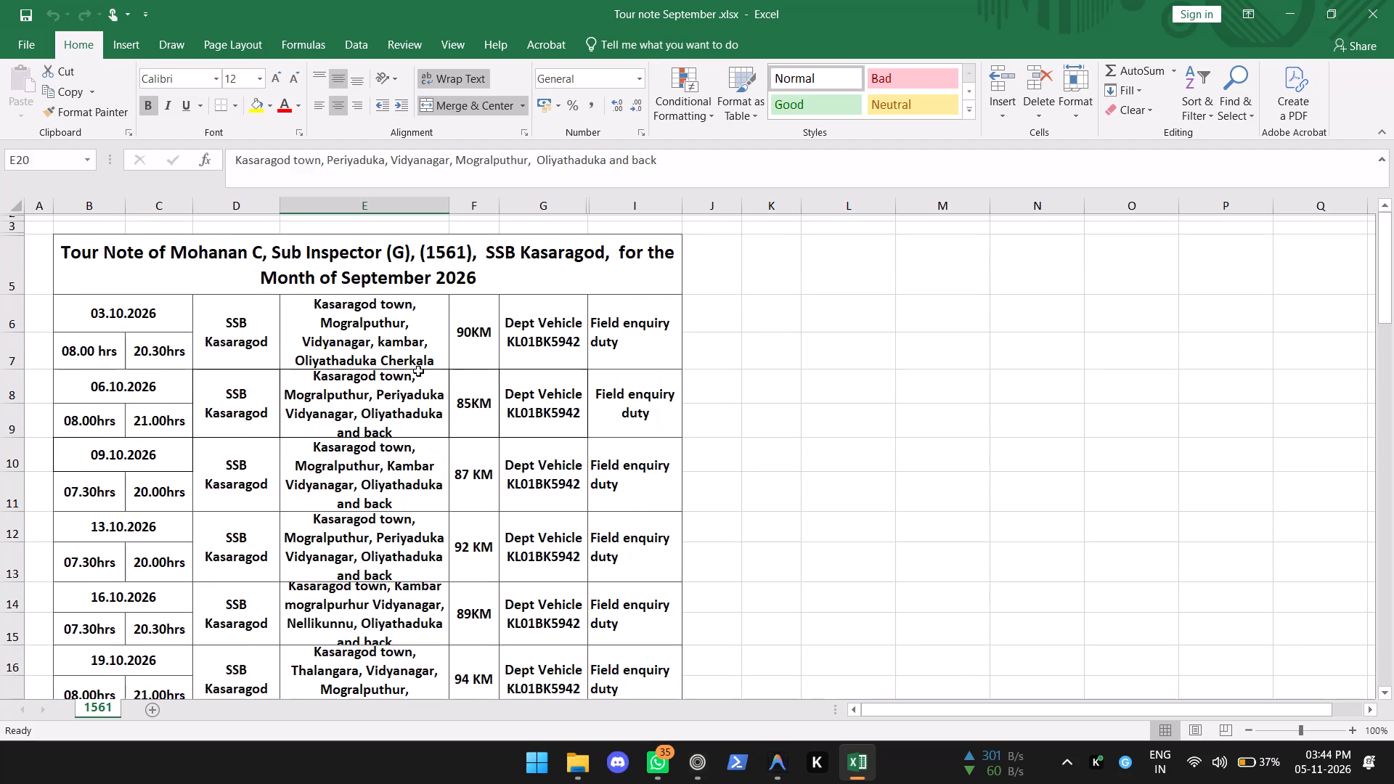
double_click(425, 281)
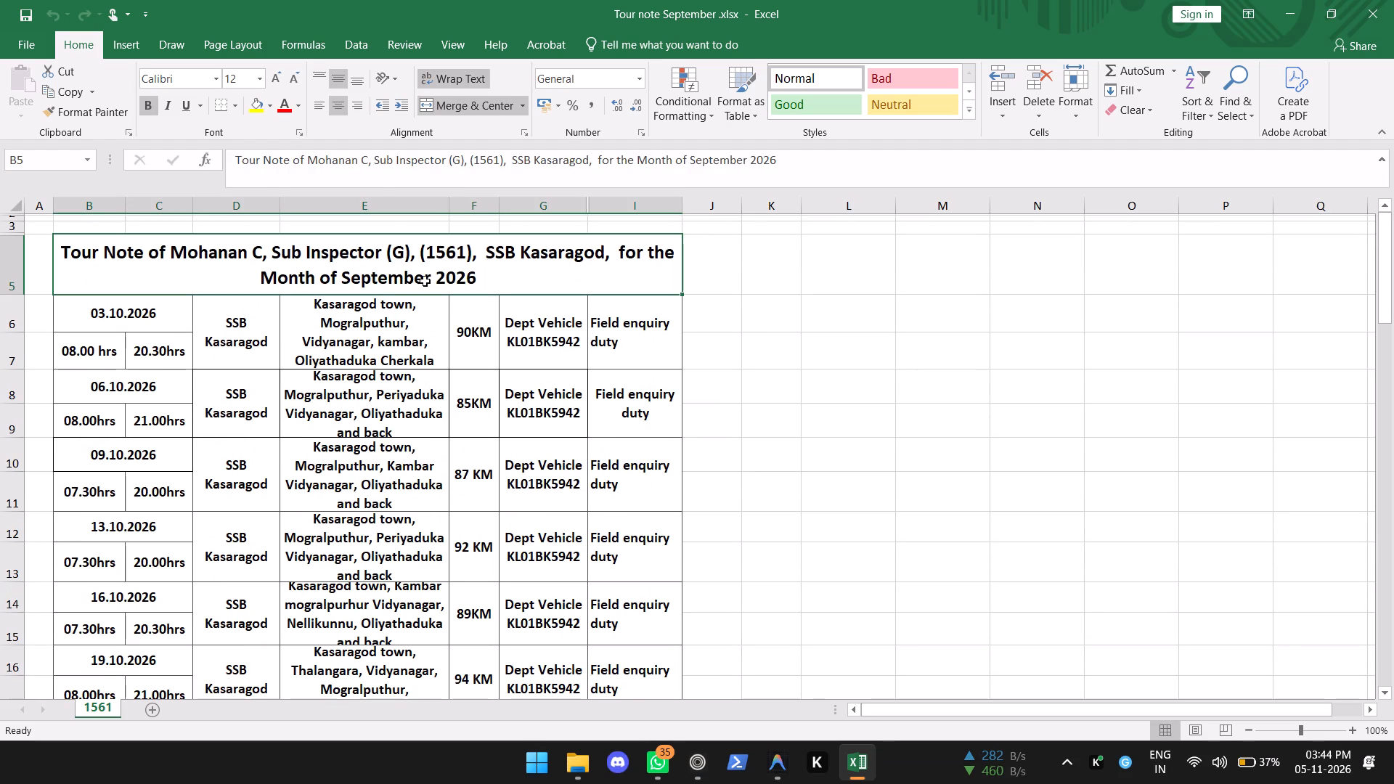
click(431, 274)
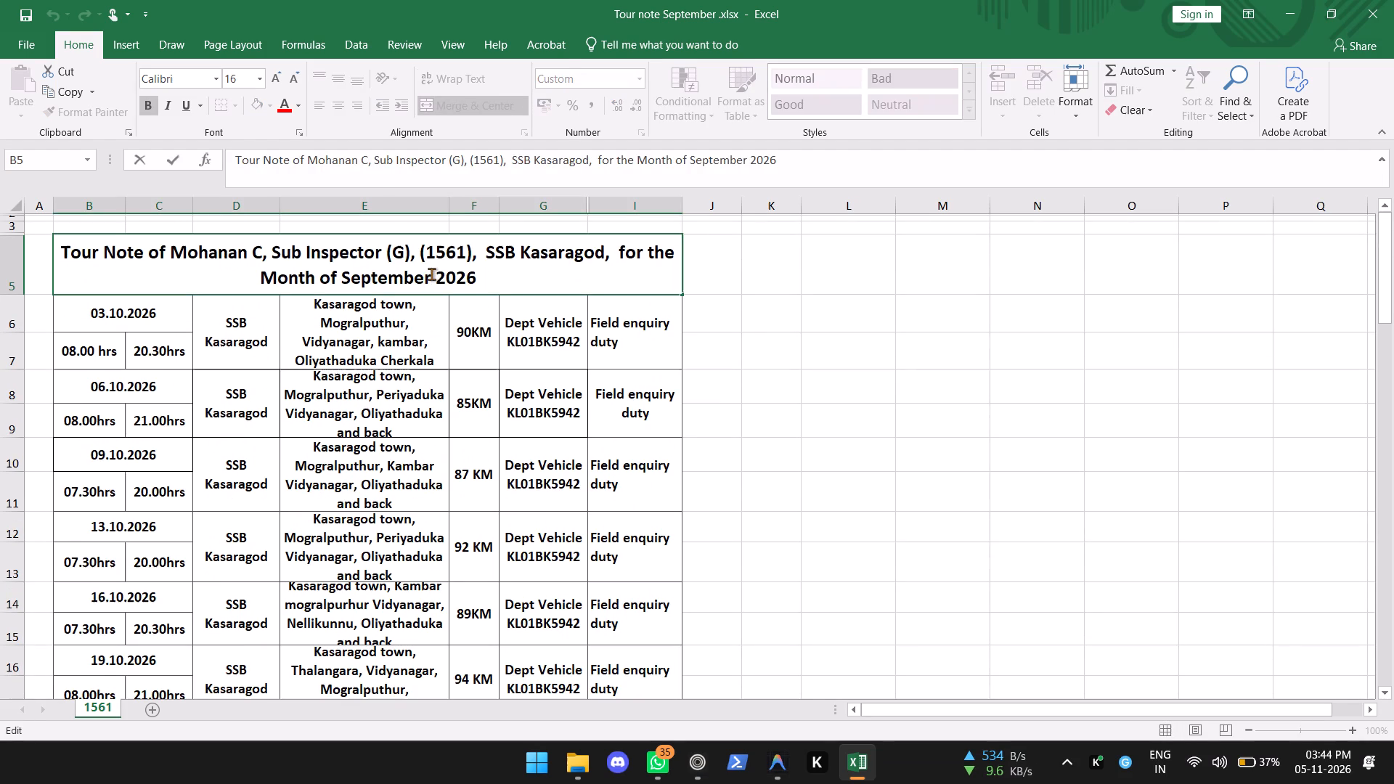
key(BackSpace)
key(BackSpace)
key(BackSpace)
key(BackSpace)
key(BackSpace)
key(BackSpace)
key(BackSpace)
key(BackSpace)
key(BackSpace)
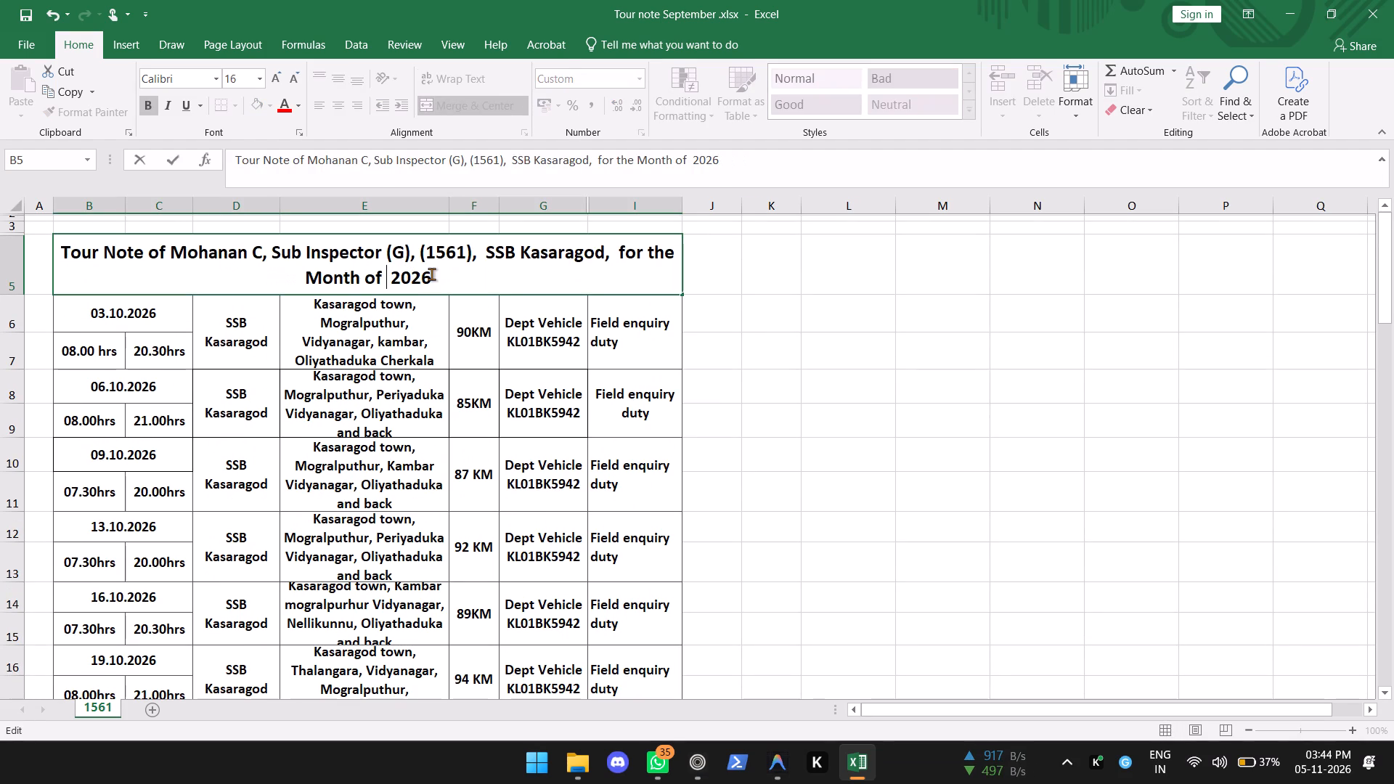
text(October)
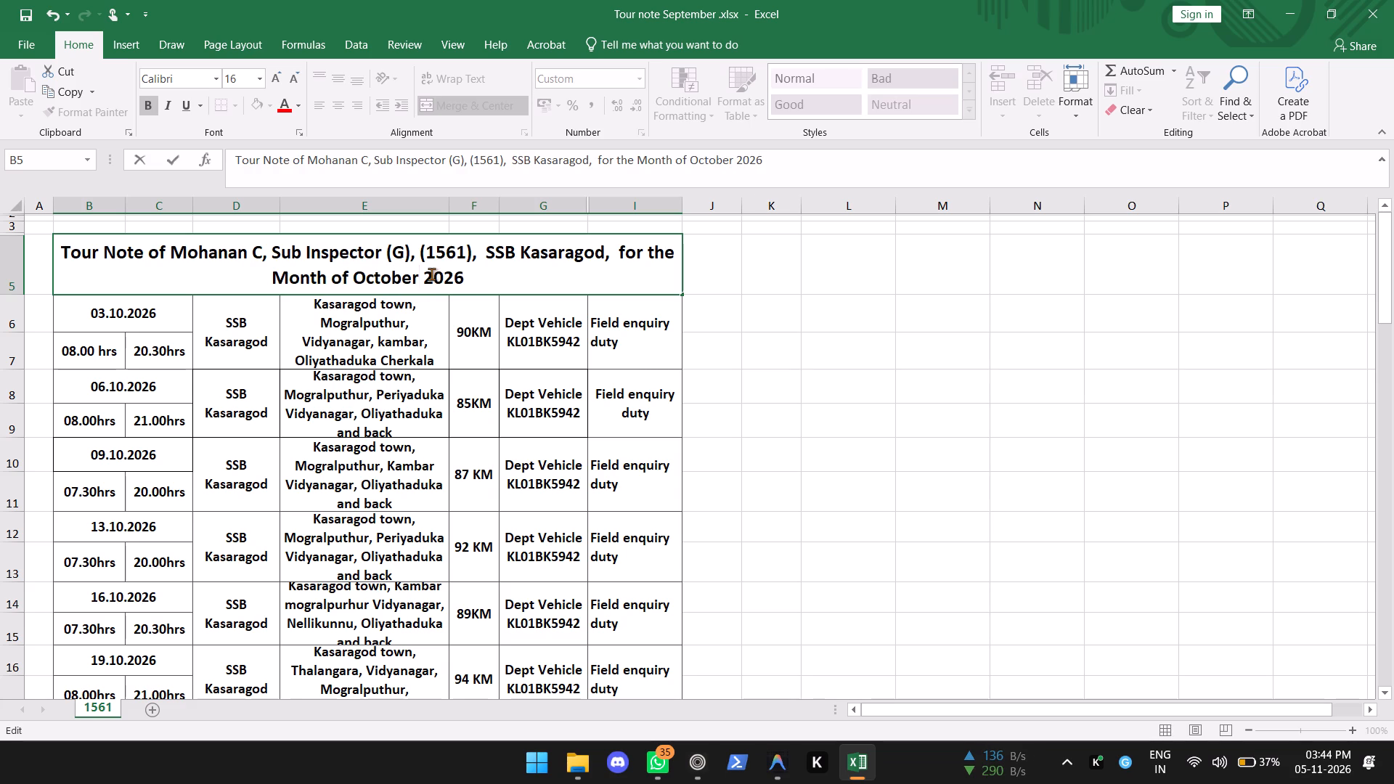
Save the workbook with the edited title and close it.
click(22, 17)
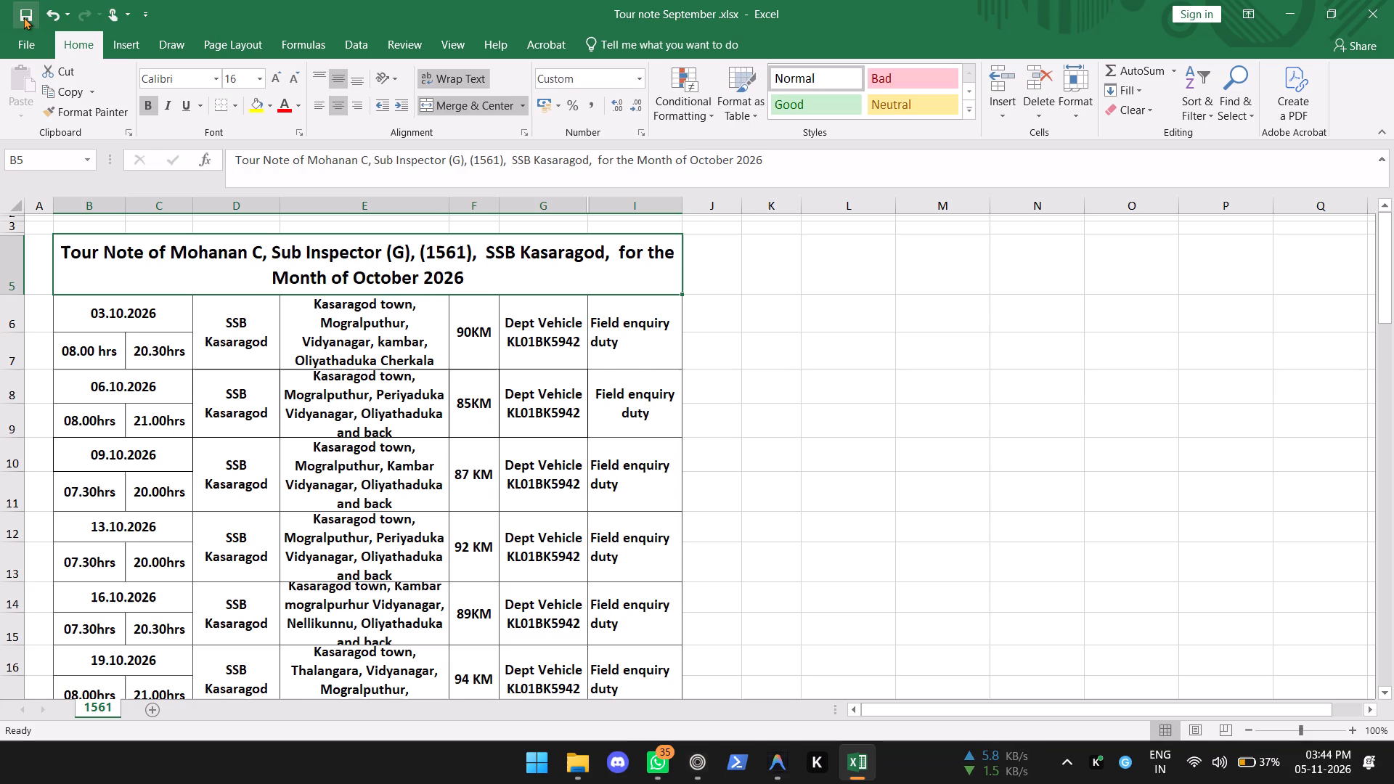
click(1376, 15)
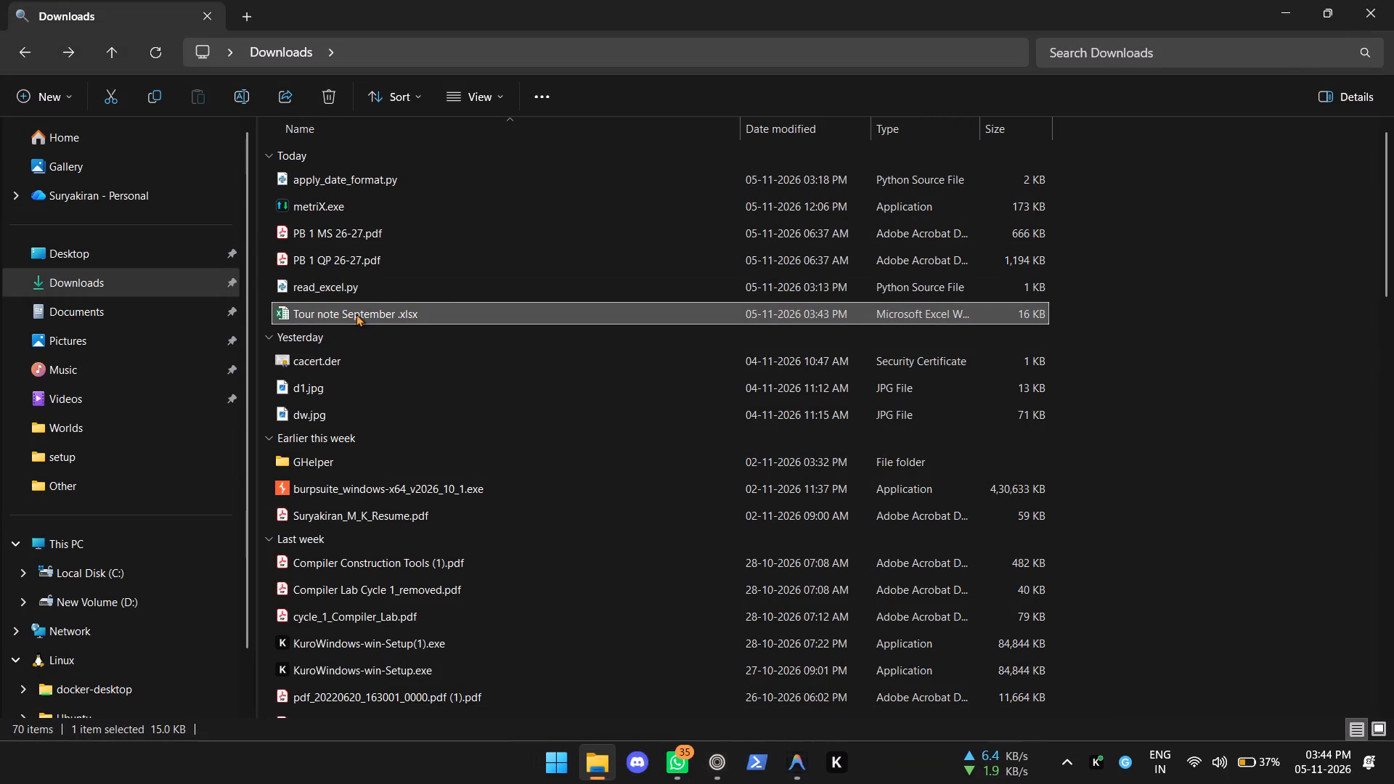
Rename the file "Tour note September .xlsx" in Downloads as "Tour note October .xlsx".
click(356, 317)
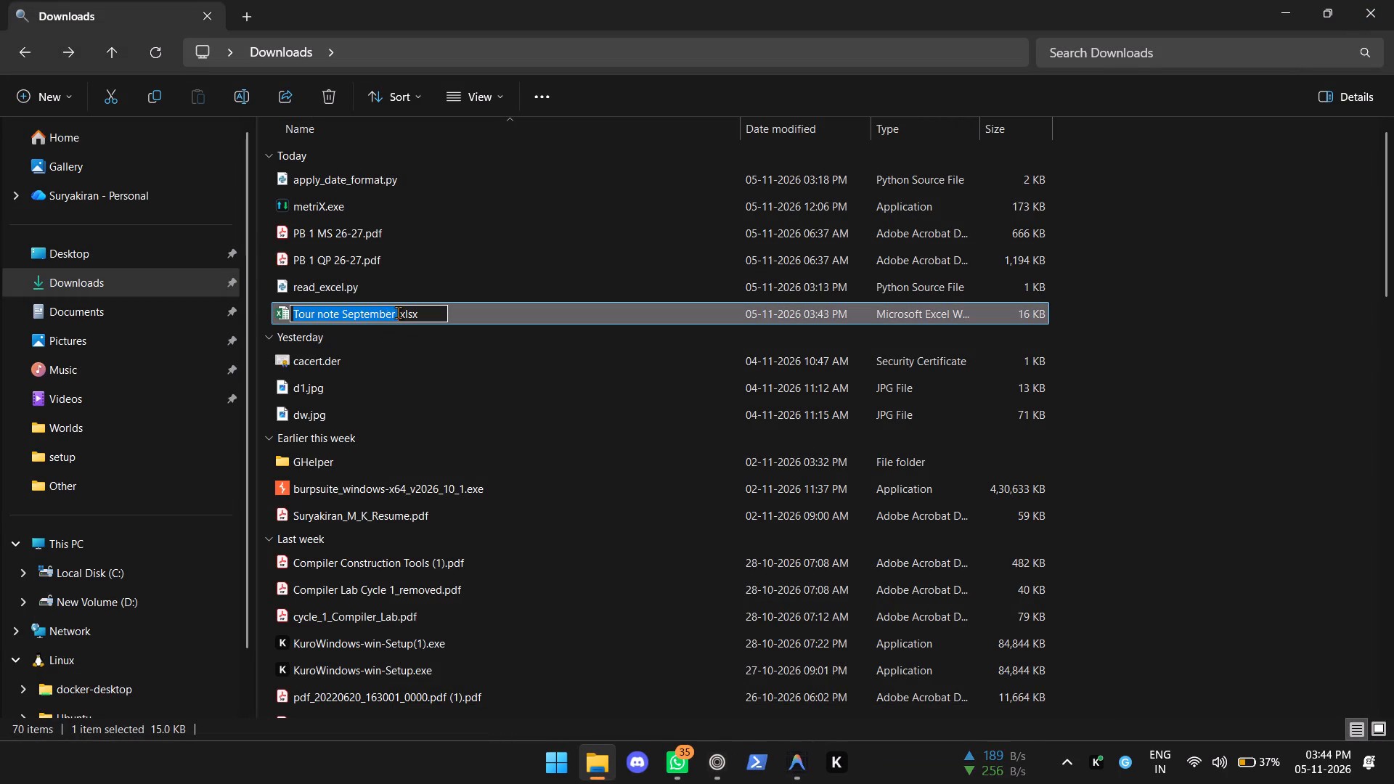
click(399, 312)
key(BackSpace)
key(BackSpace)
key(BackSpace)
key(BackSpace)
key(BackSpace)
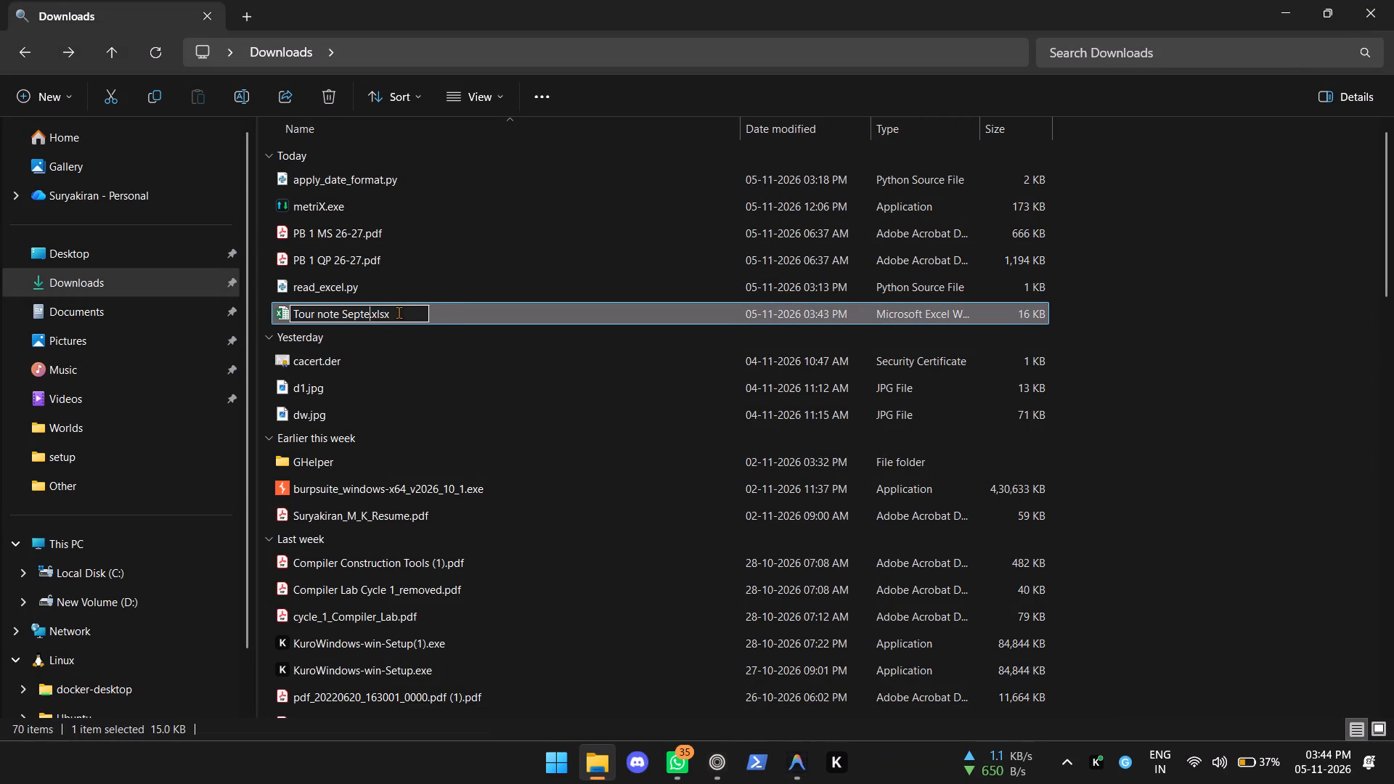
key(BackSpace)
key(BackSpace)
key(BackSpace)
key(BackSpace)
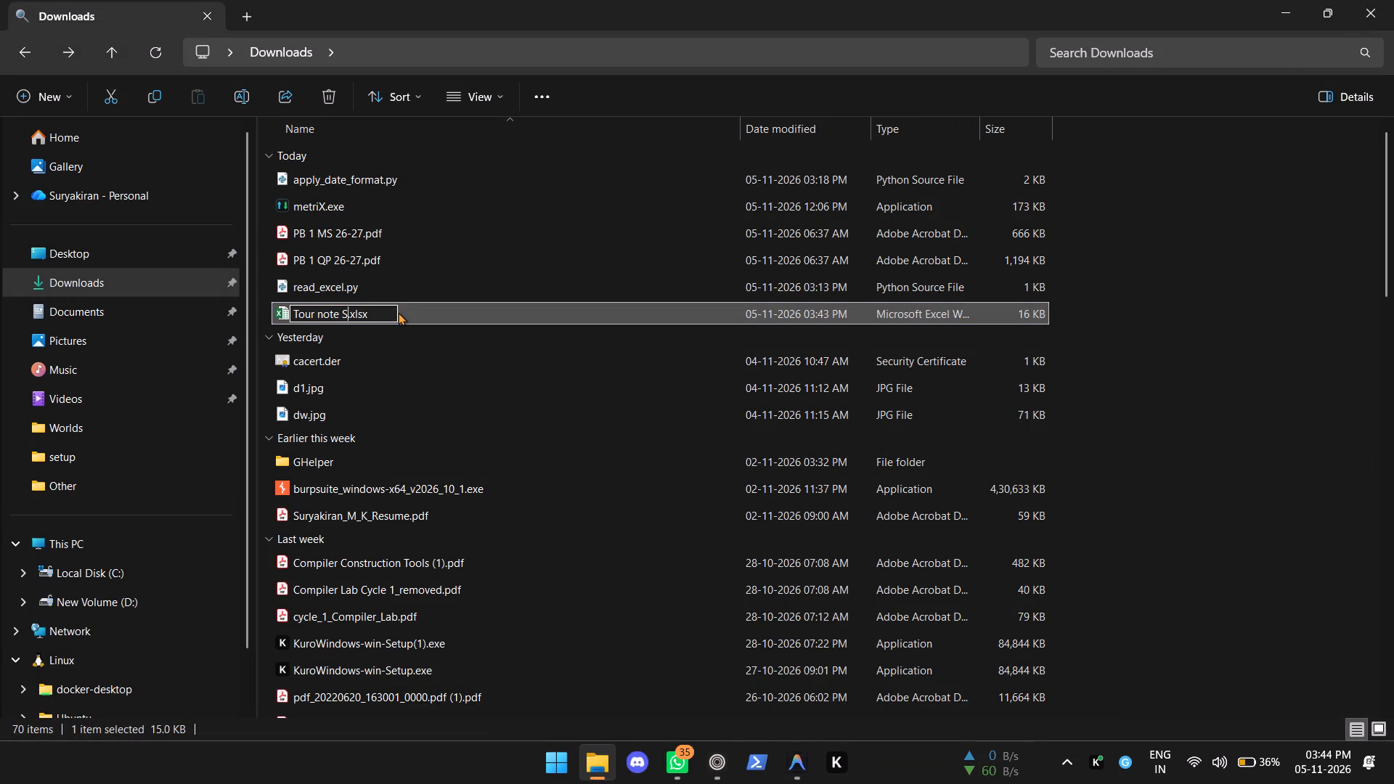
key(BackSpace)
text(October)
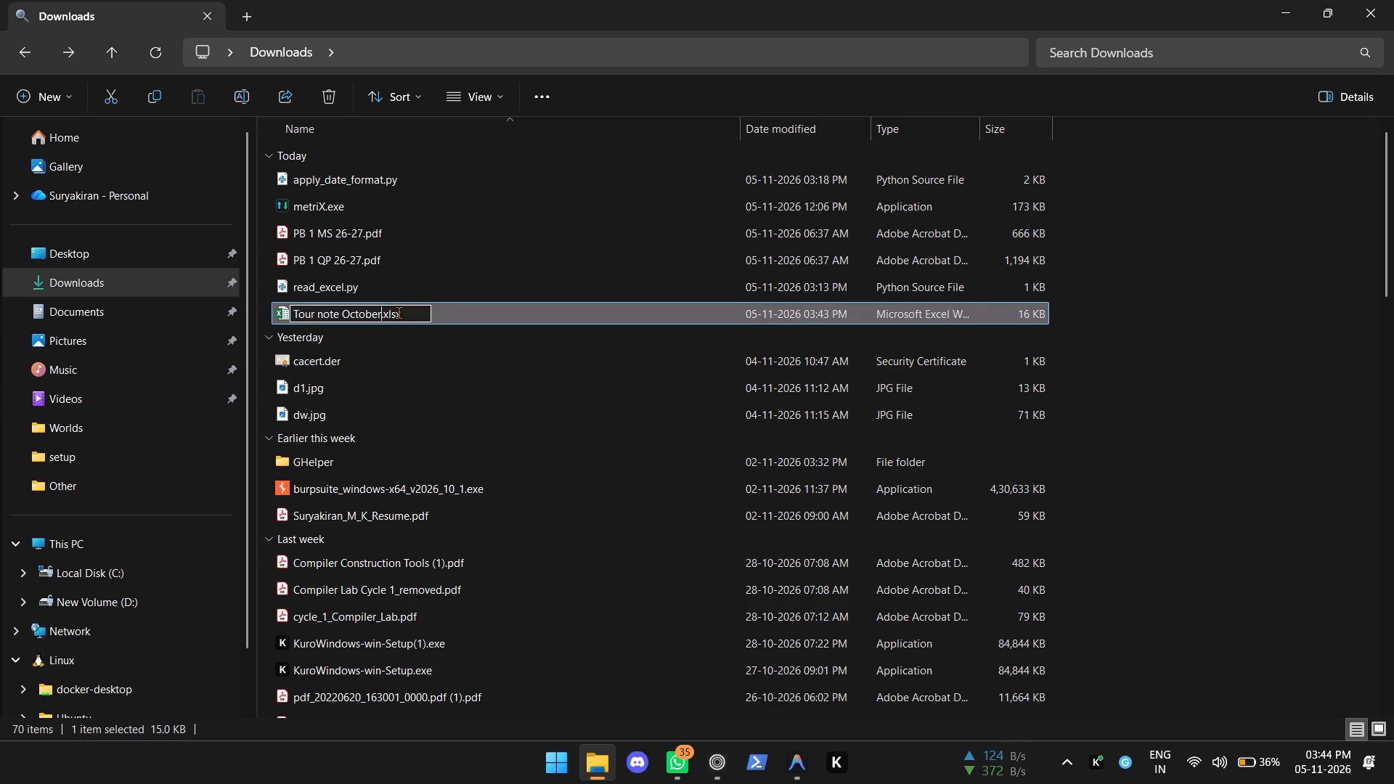
key(space)
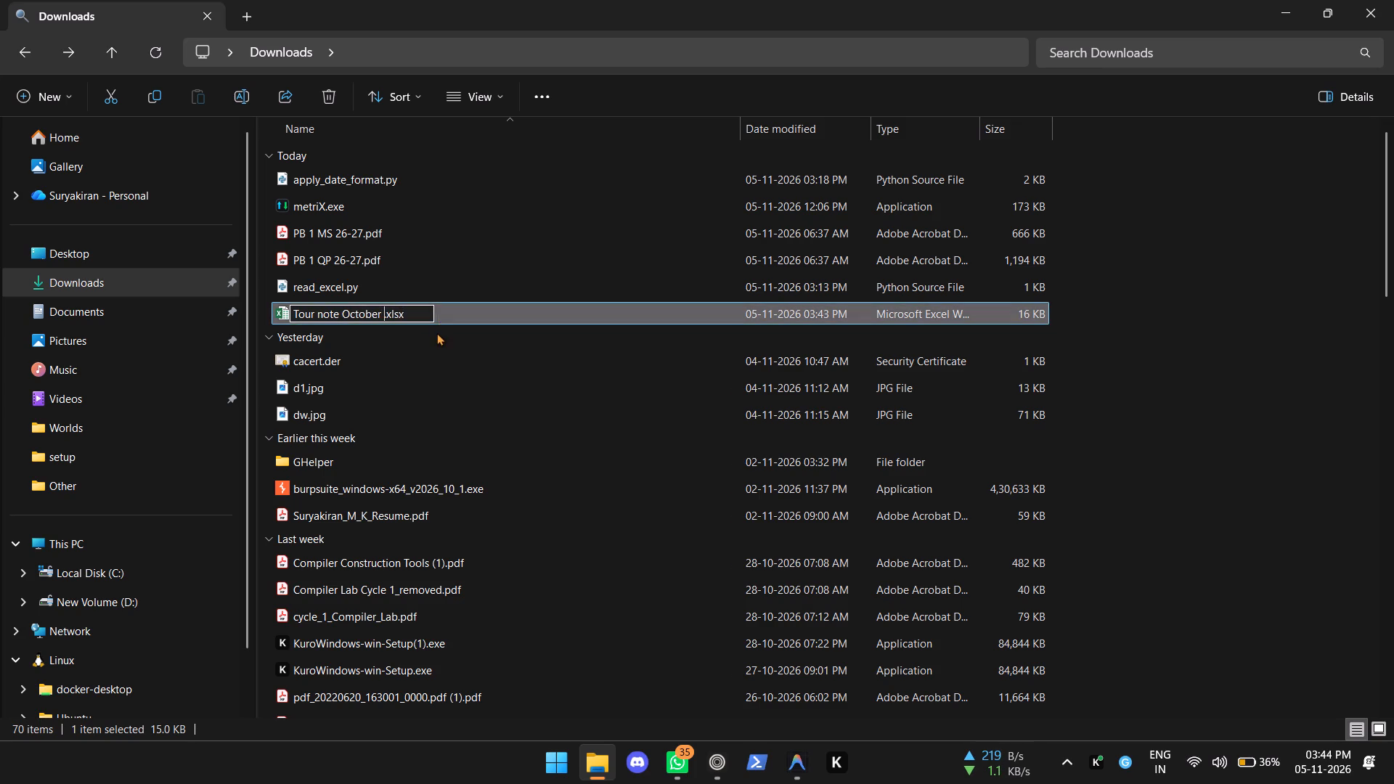
click(437, 333)
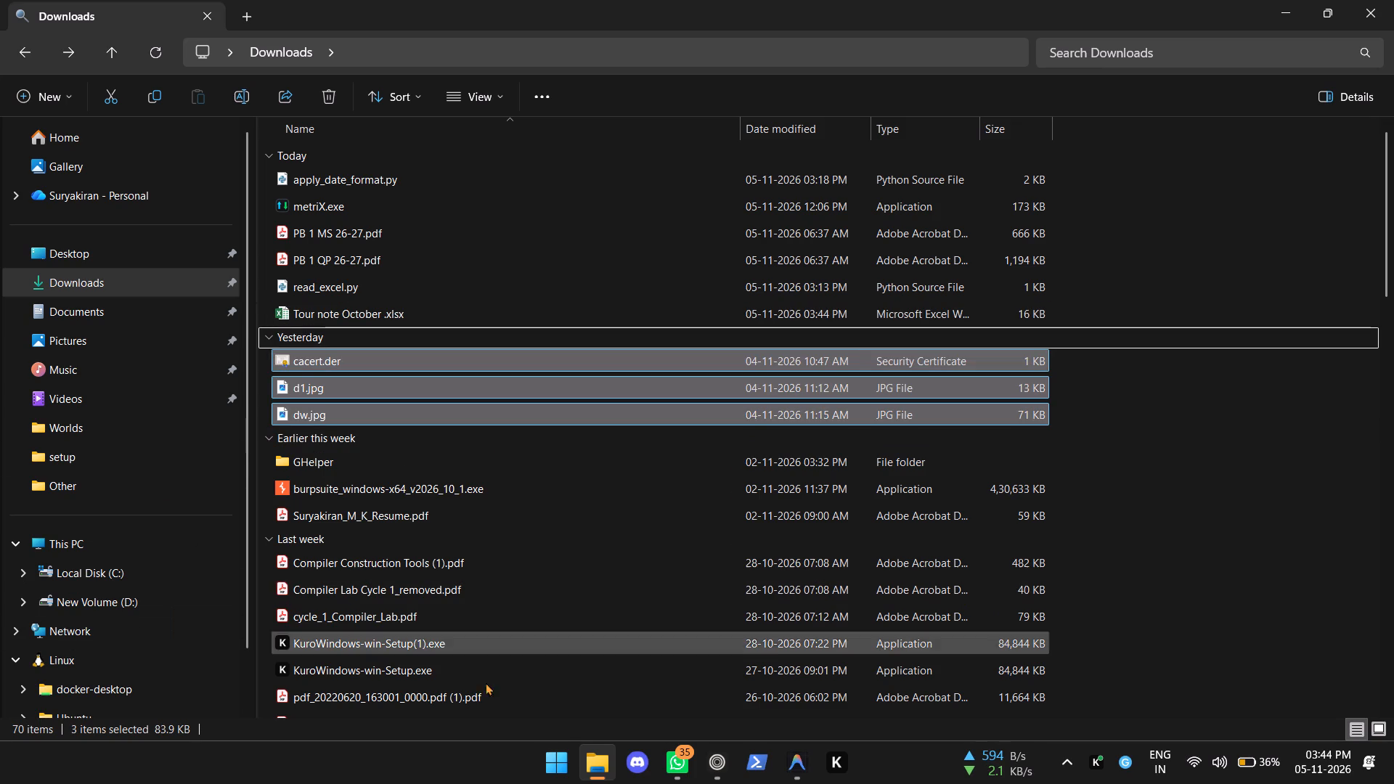
Switch to WhatsApp.
click(652, 772)
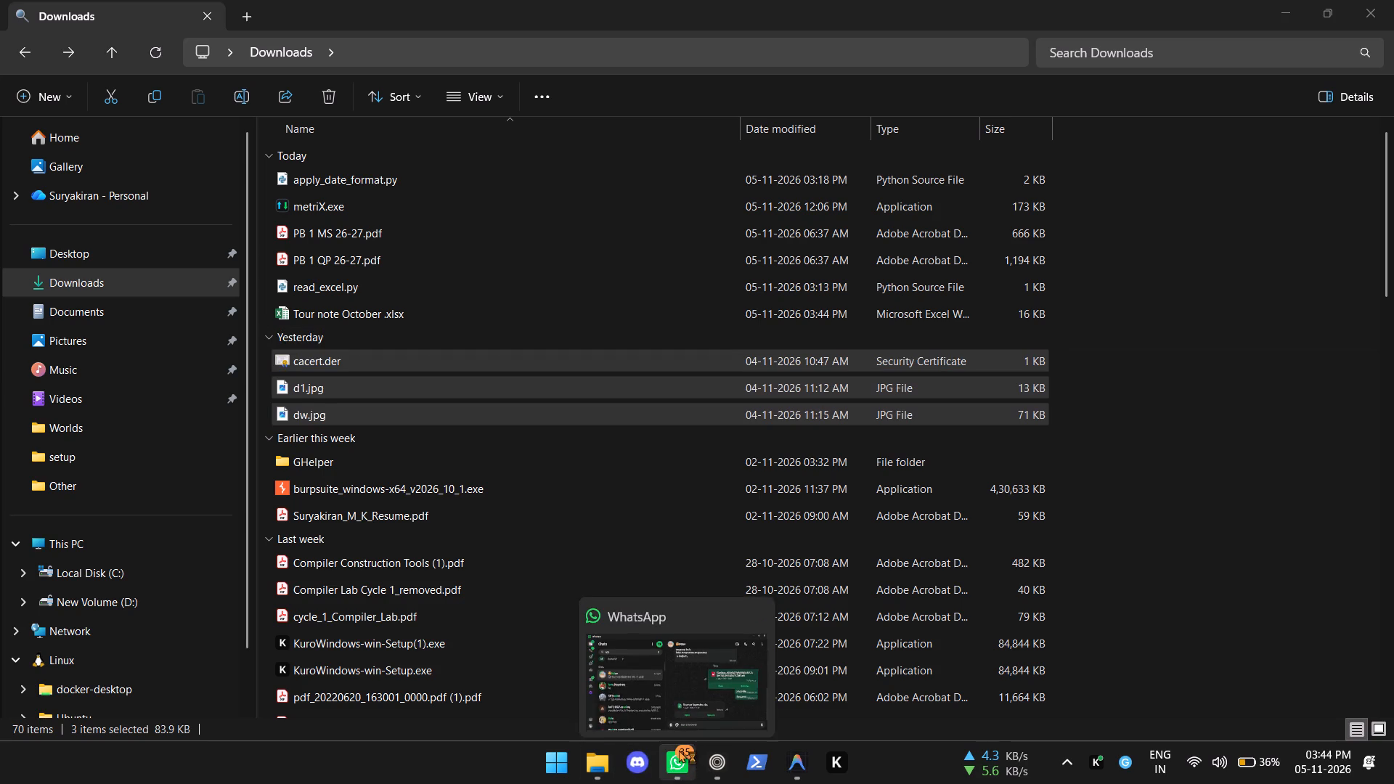
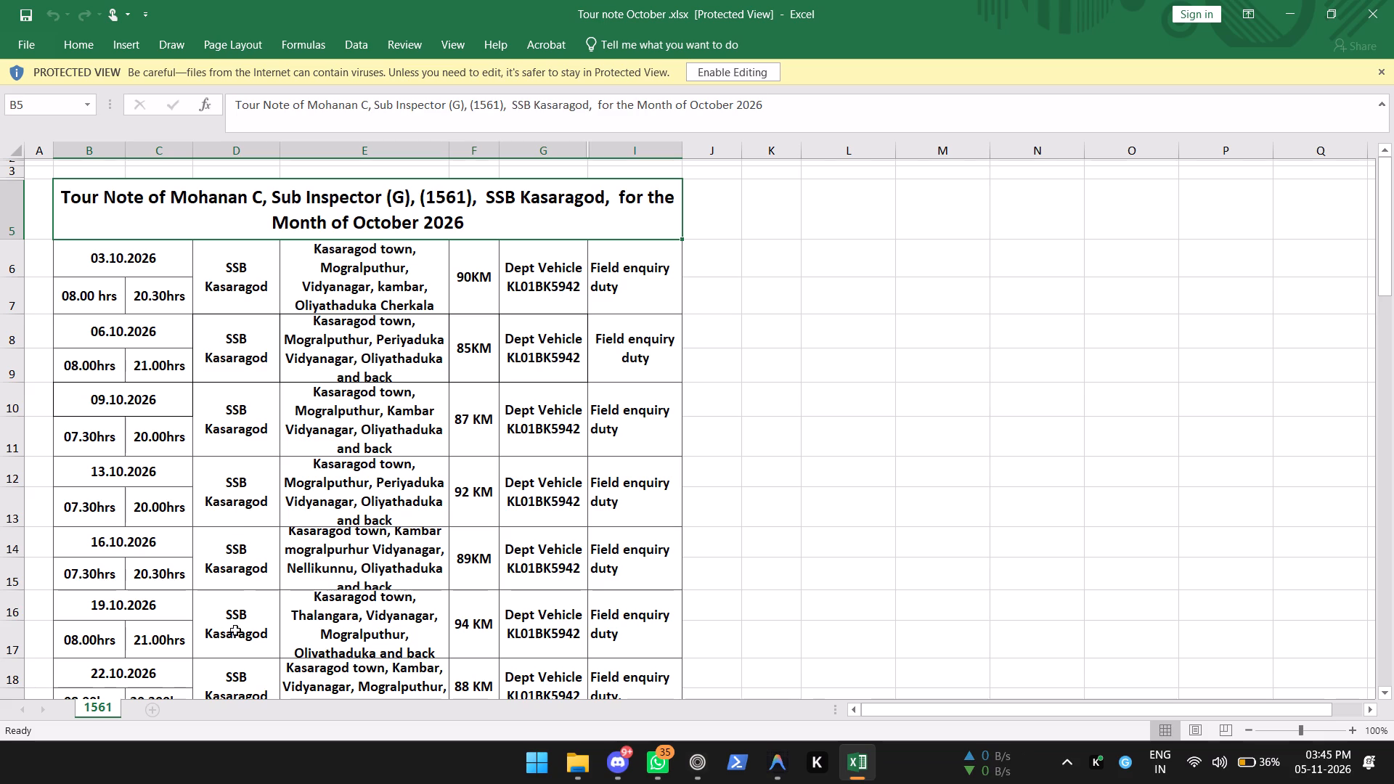
Review the October tour note's dated entries, from the title down to the signature block below the table.
scroll(235, 630, down, 2)
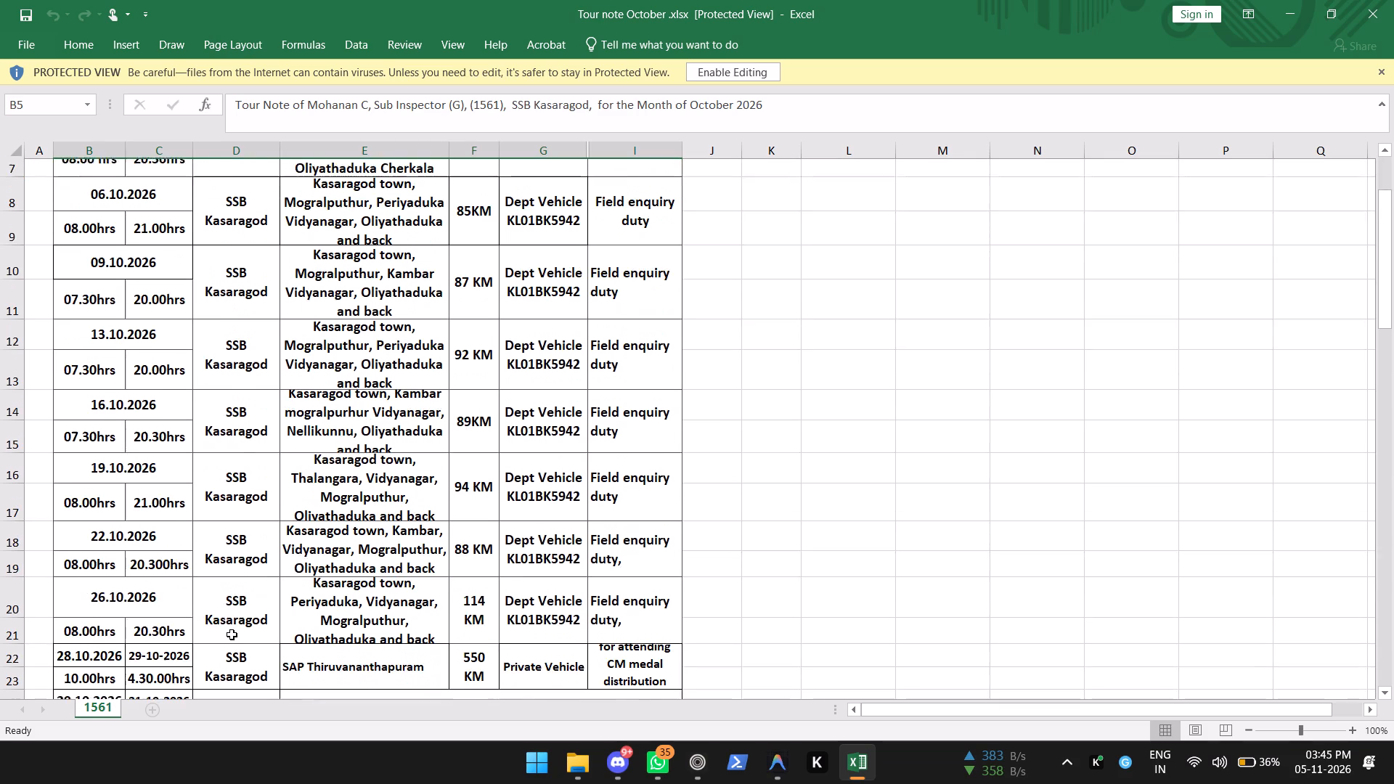
scroll(232, 635, down, 1)
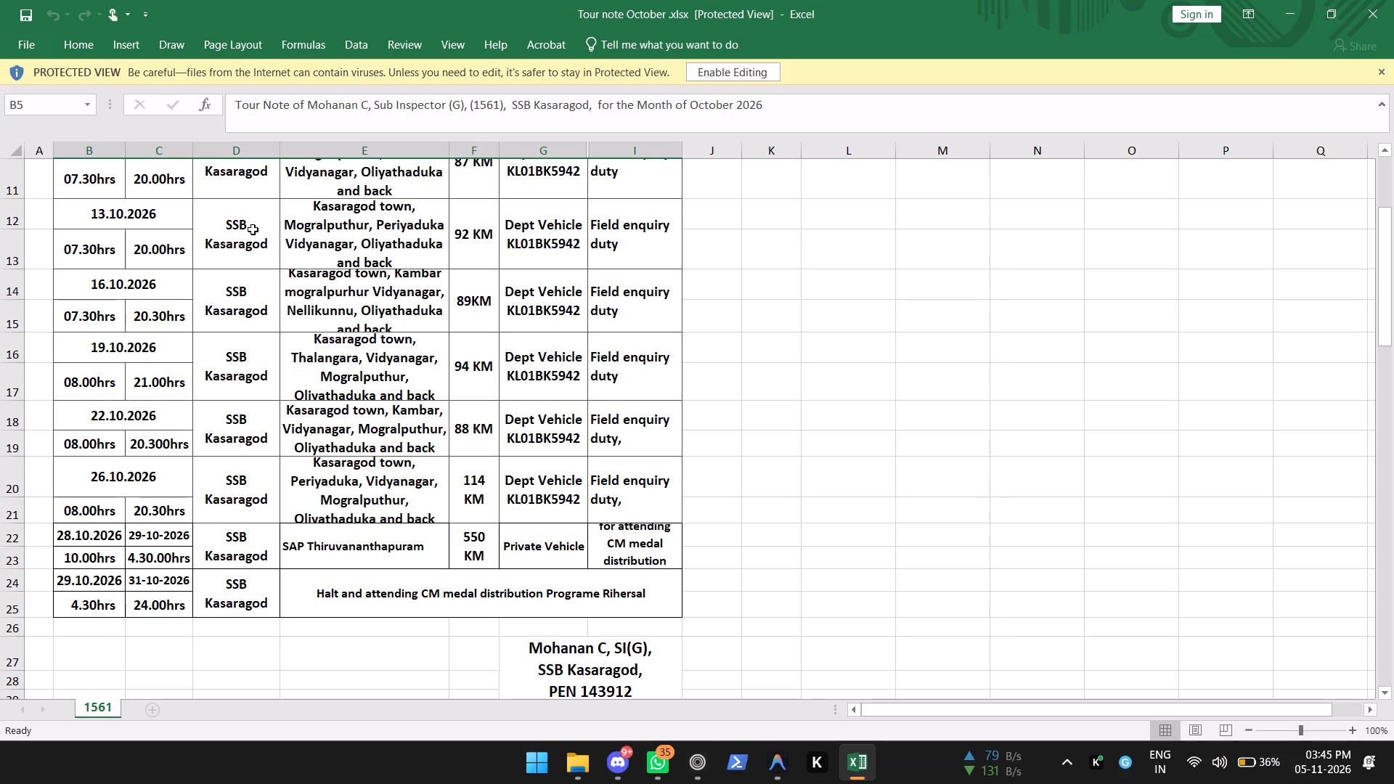
scroll(254, 194, up, 1)
scroll(270, 288, up, 1)
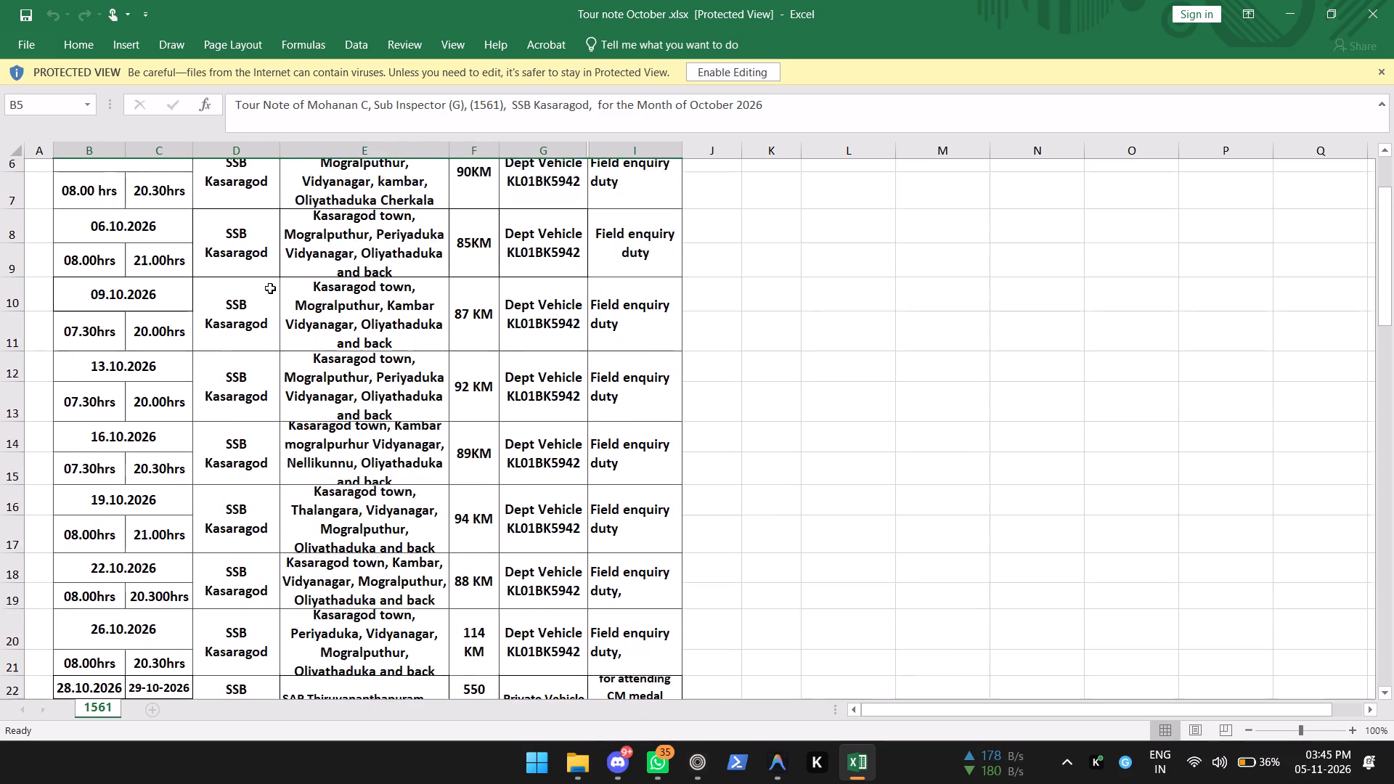